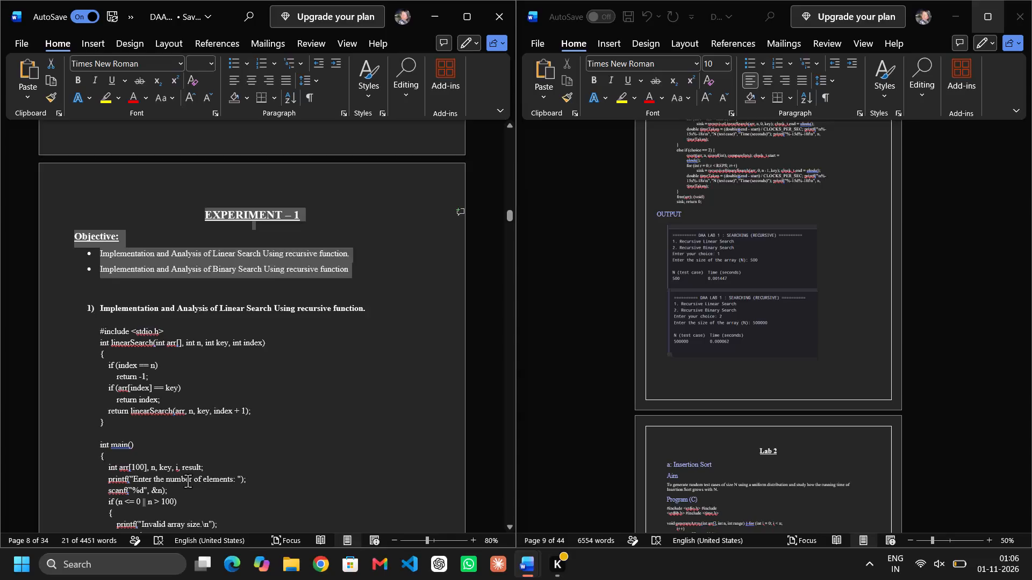
Examine Experiment 1 in both lab documents, comparing the search programs and the output screenshots.
scroll(188, 481, "down", 1)
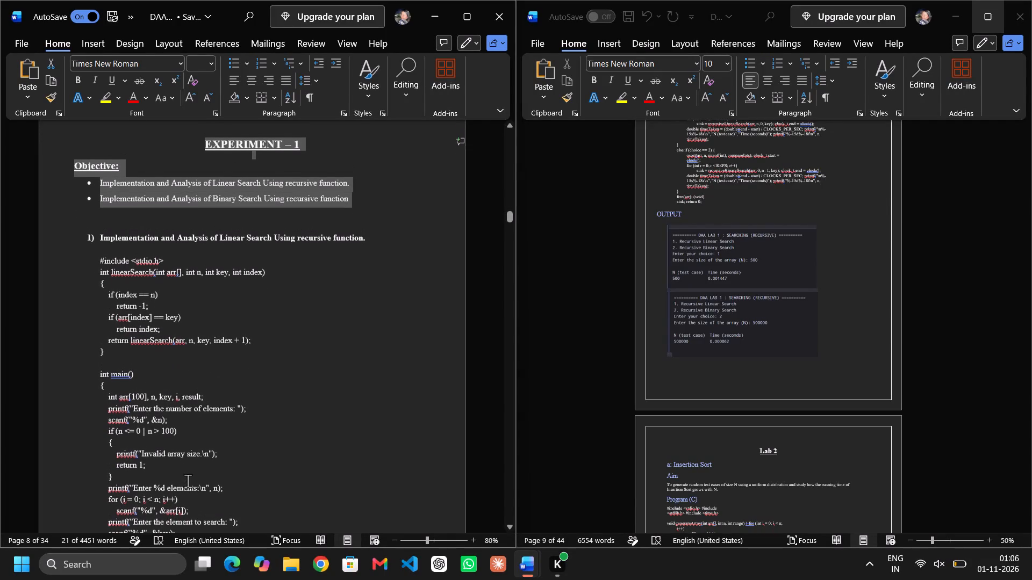
scroll(726, 292, "up", 5)
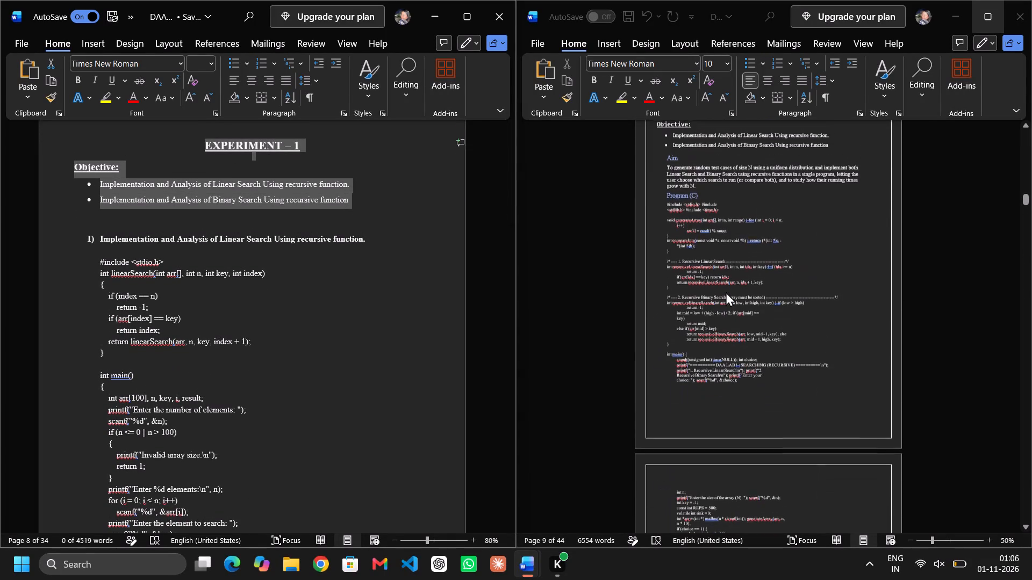
scroll(726, 292, "up", 1)
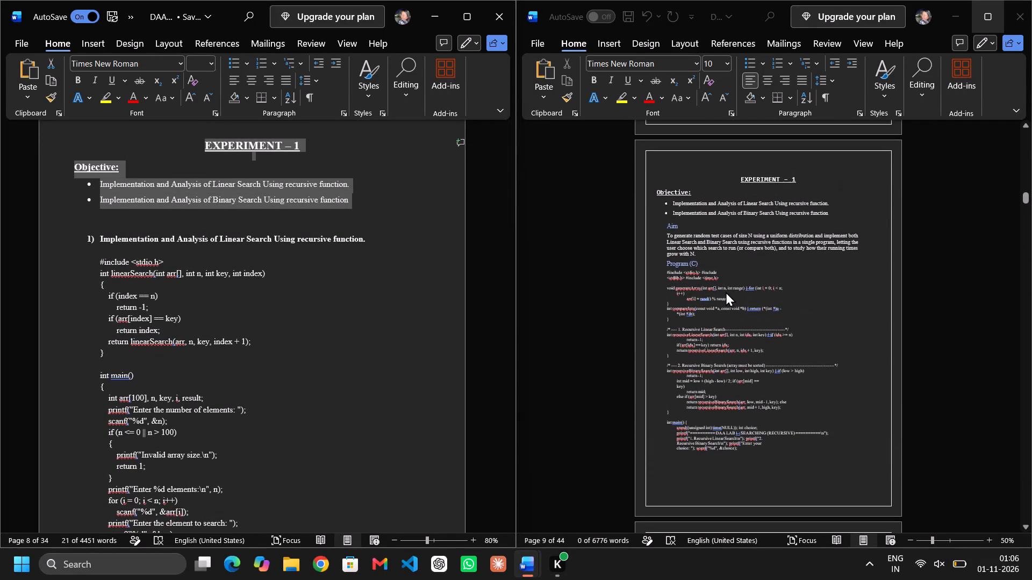
scroll(722, 277, "down", 2)
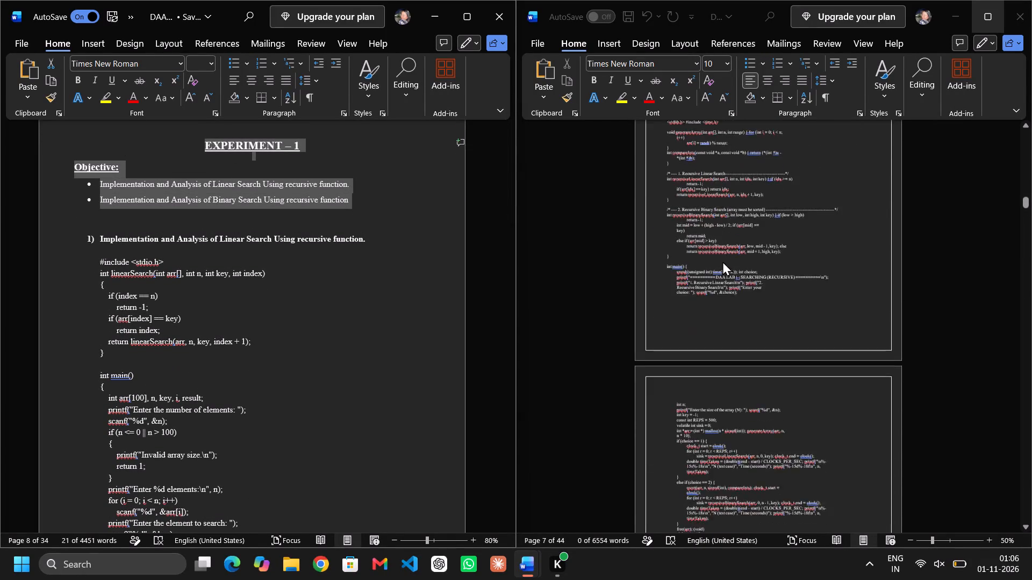
scroll(722, 261, "down", 8)
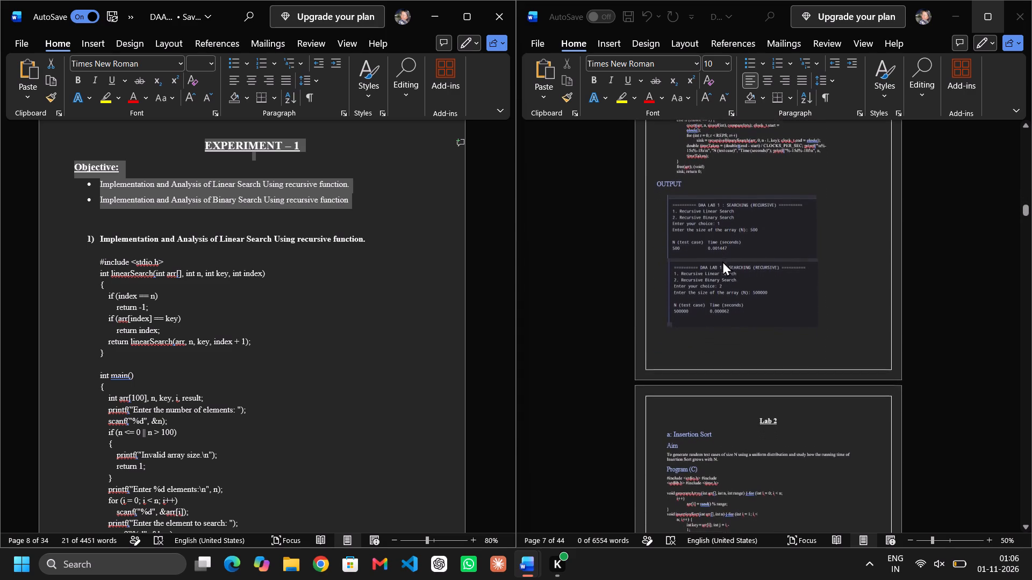
scroll(722, 261, "down", 1)
scroll(722, 261, "up", 4)
scroll(722, 261, "left", 1)
scroll(722, 261, "down", 1)
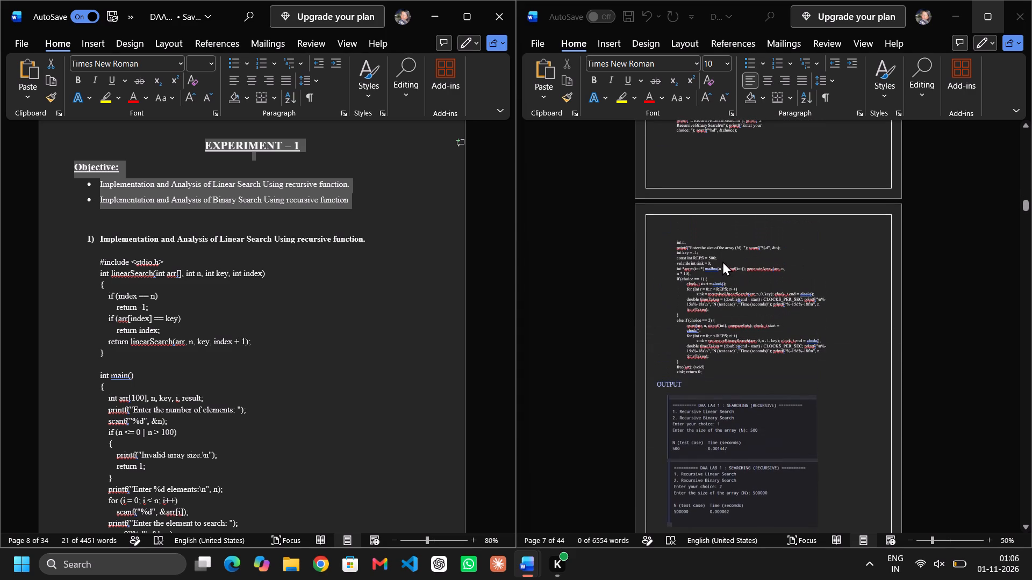
scroll(722, 261, "down", 2)
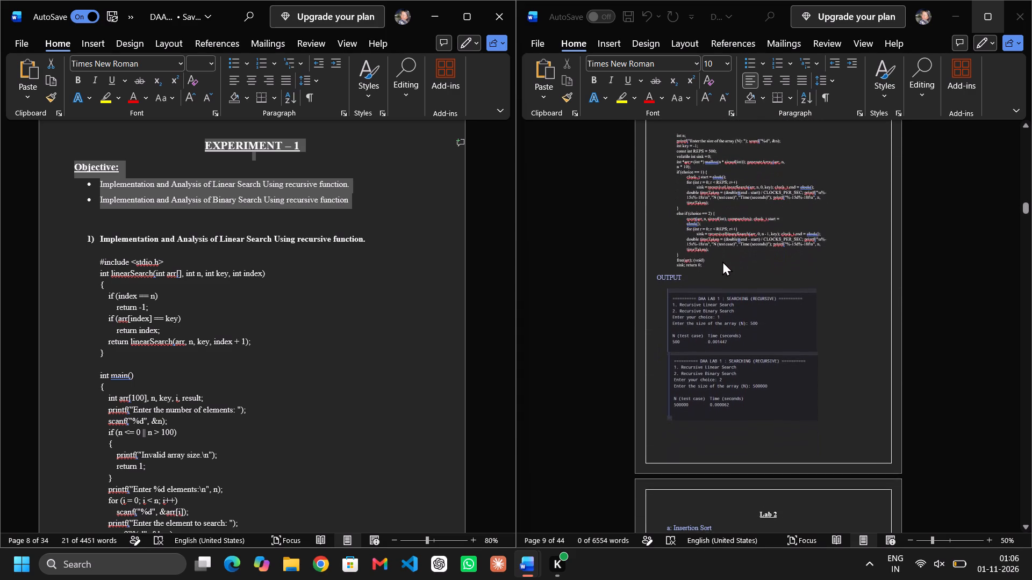
scroll(743, 352, "up", 2, "ctrl")
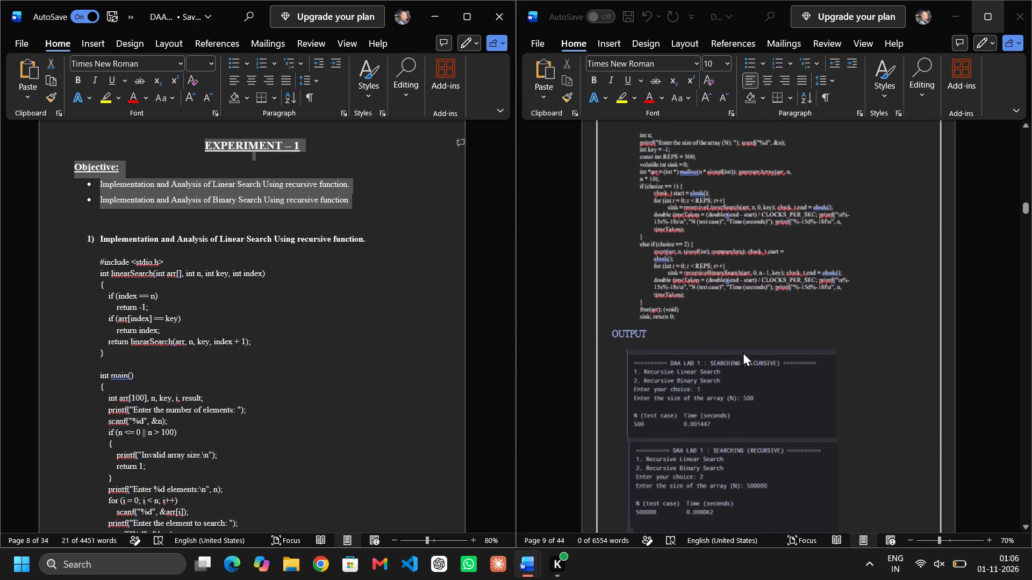
scroll(743, 352, "up", 5)
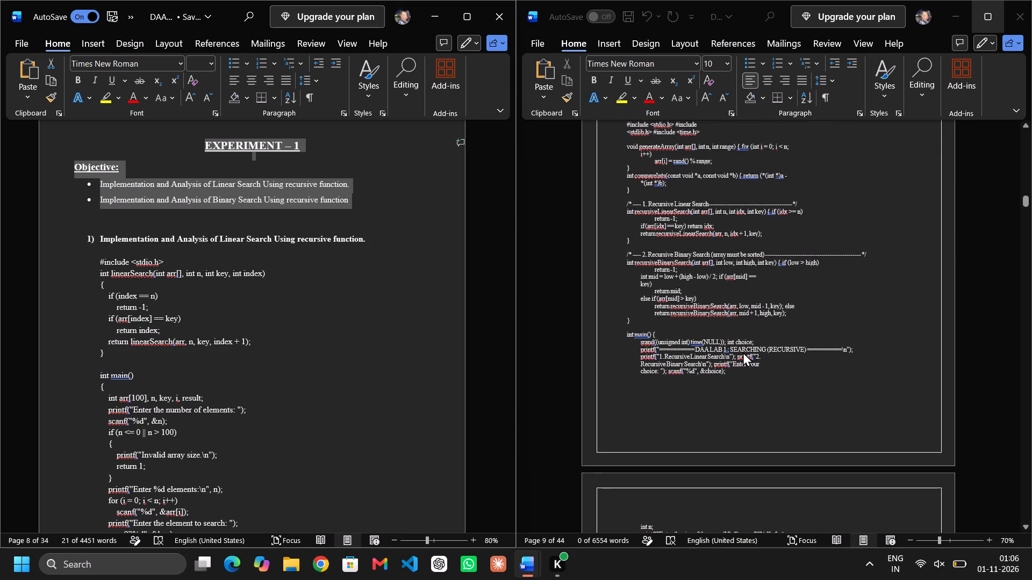
scroll(743, 352, "up", 1)
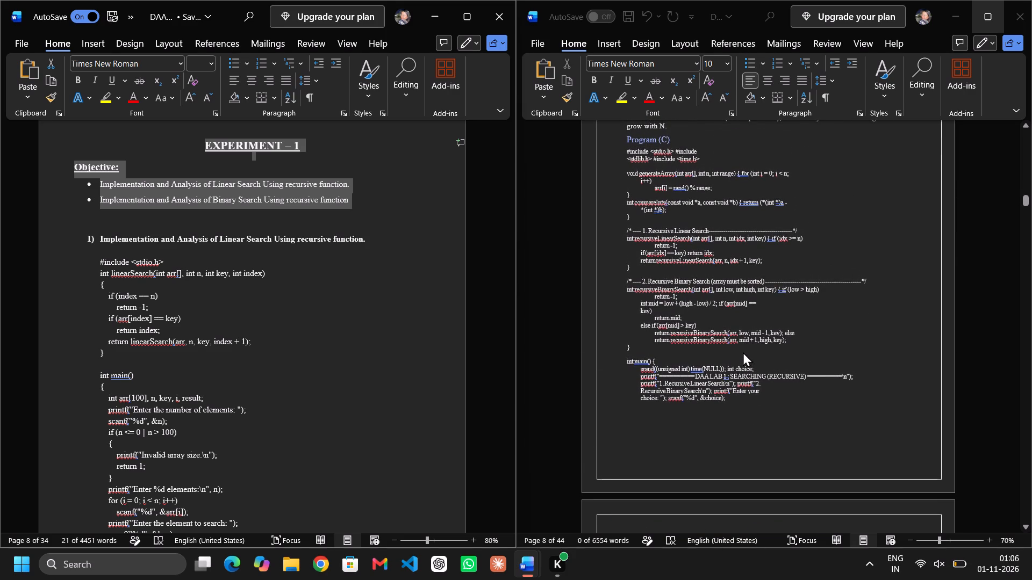
scroll(743, 352, "up", 2)
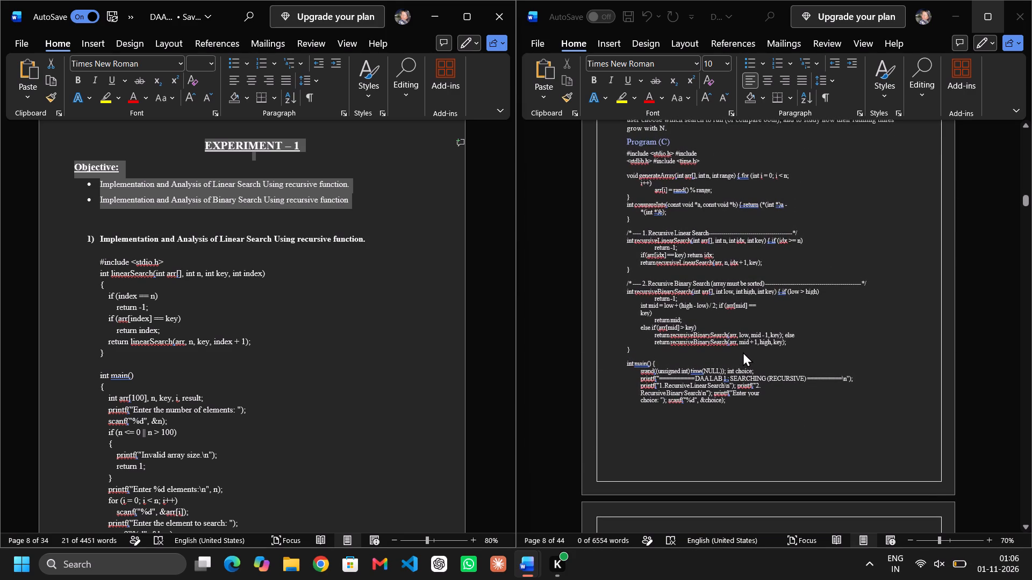
scroll(743, 352, "up", 2)
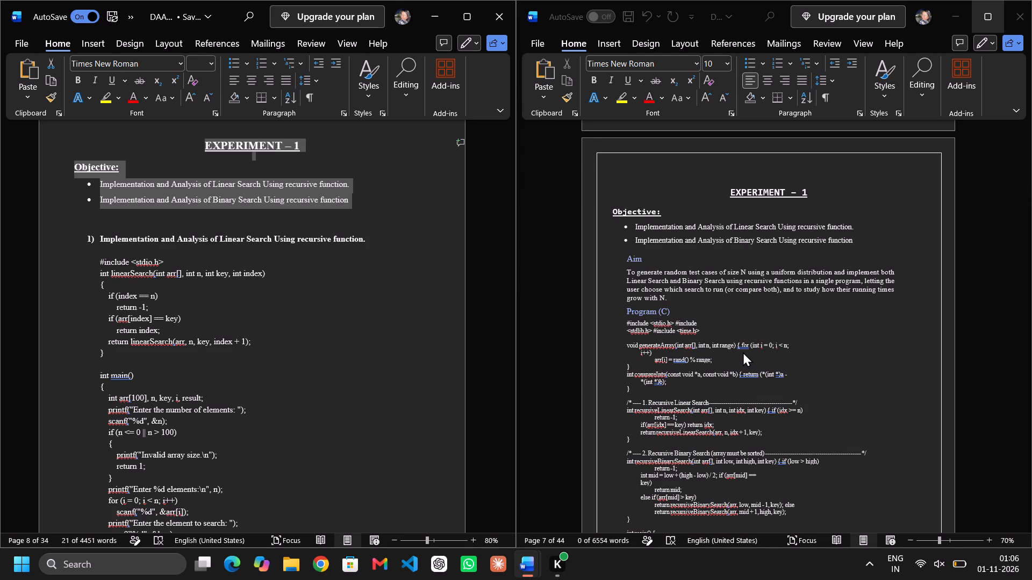
scroll(743, 352, "down", 8)
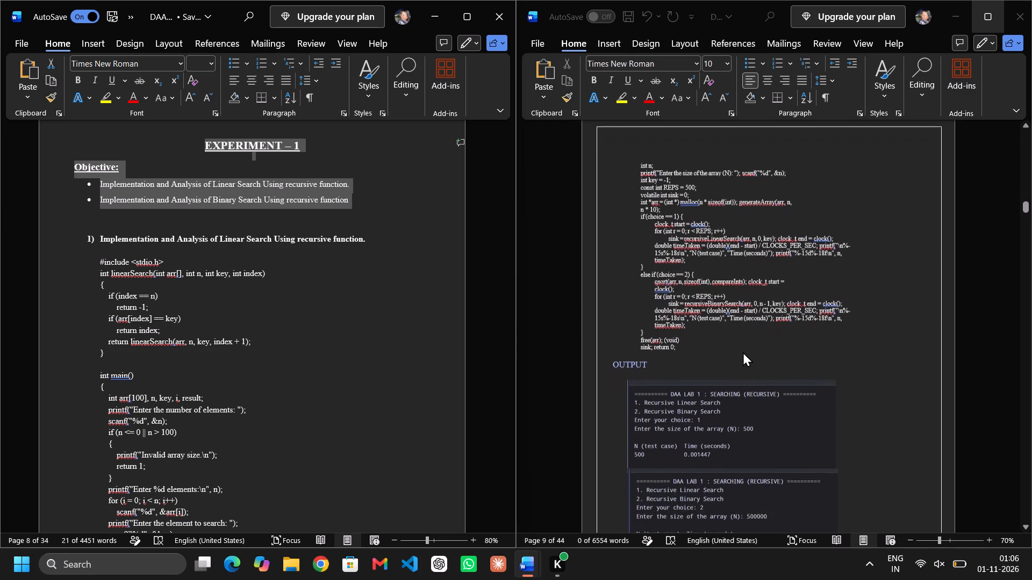
scroll(743, 352, "down", 2)
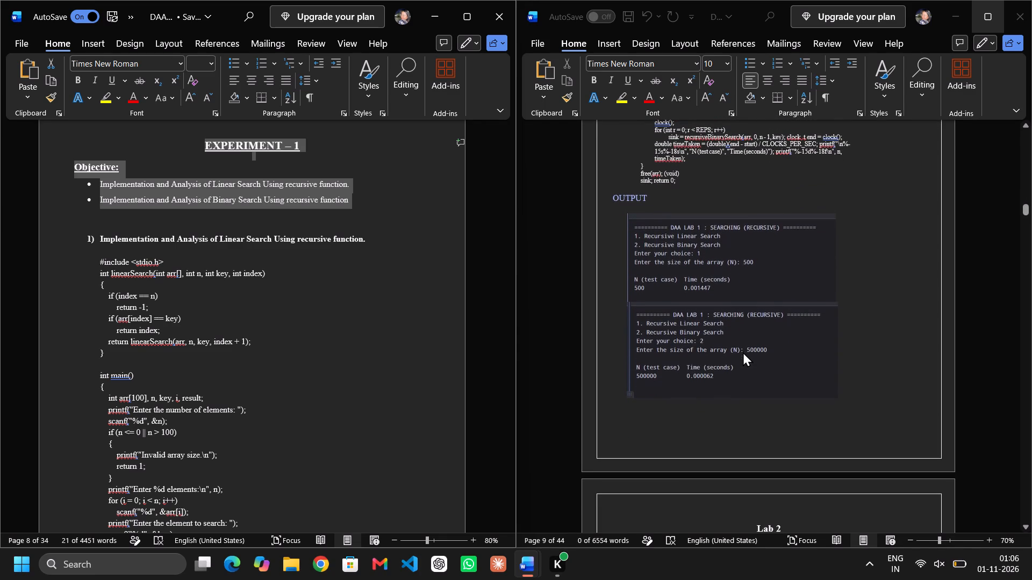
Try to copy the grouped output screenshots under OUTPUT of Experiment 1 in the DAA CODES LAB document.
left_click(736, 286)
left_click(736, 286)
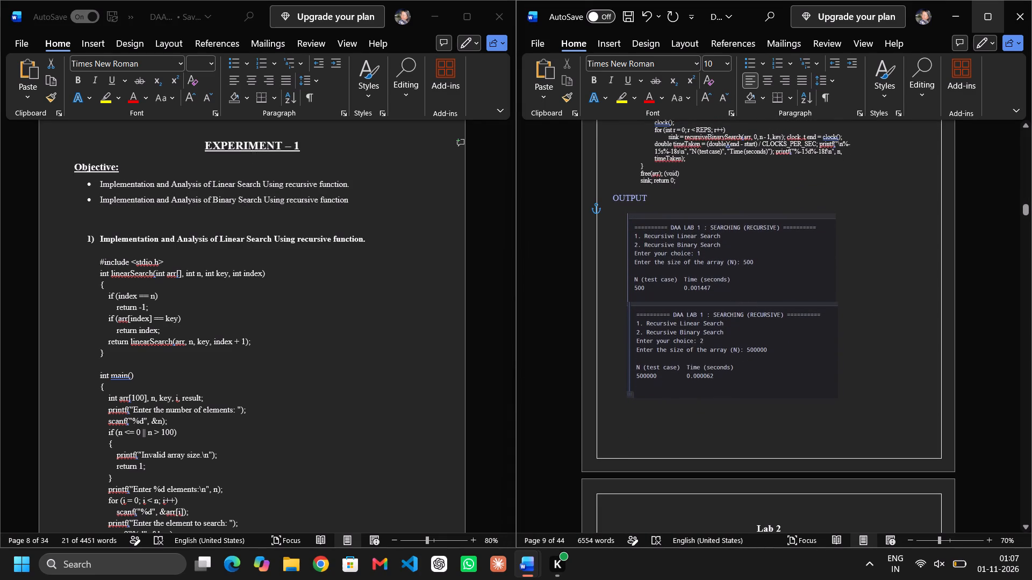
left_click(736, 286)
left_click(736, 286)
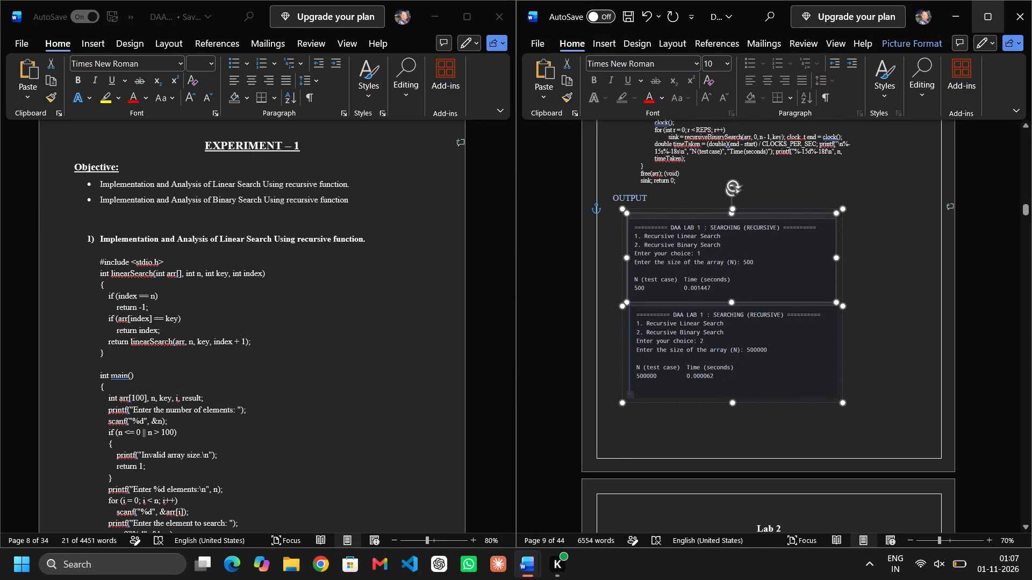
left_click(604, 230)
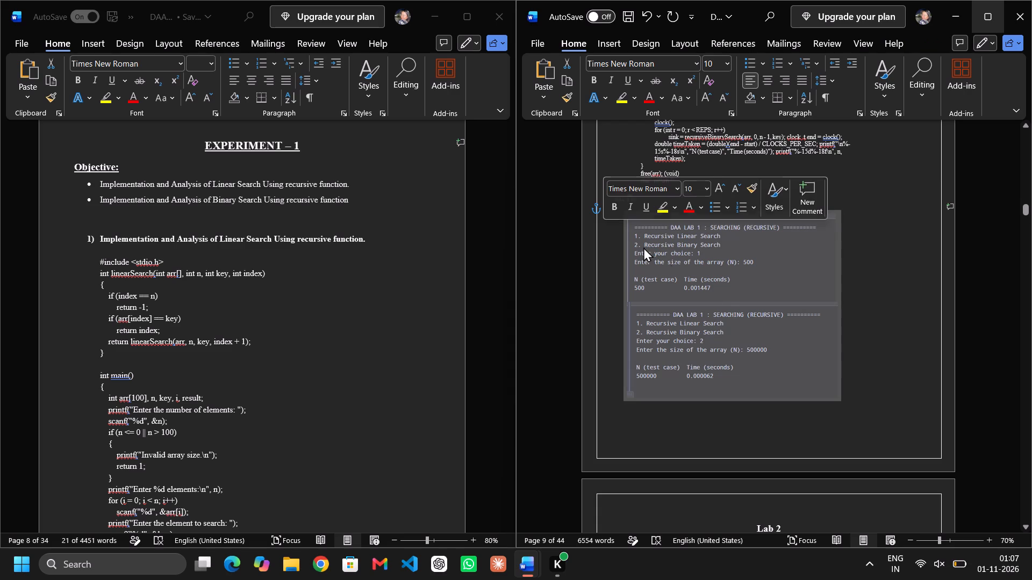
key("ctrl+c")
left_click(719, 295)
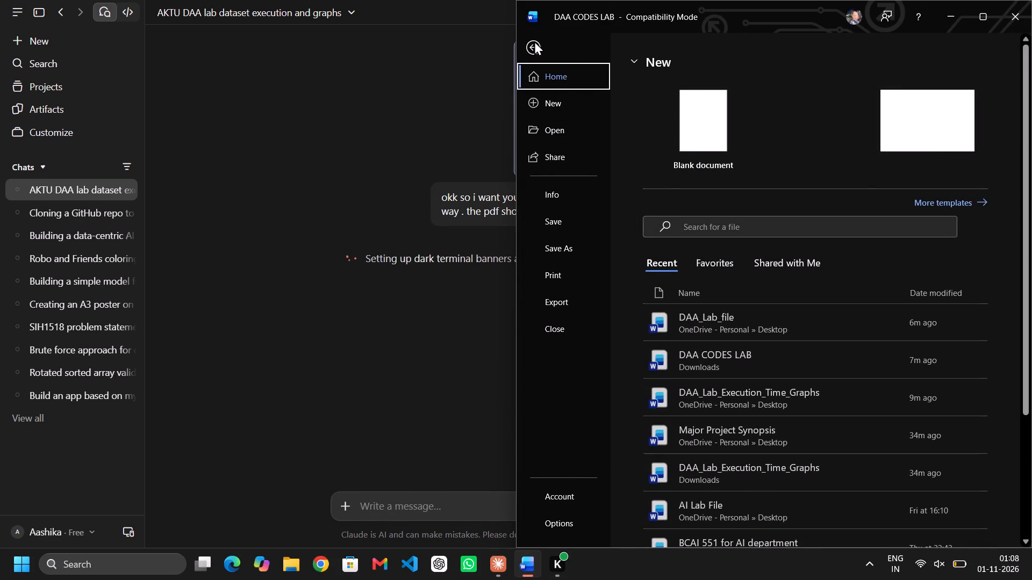
left_click(551, 128)
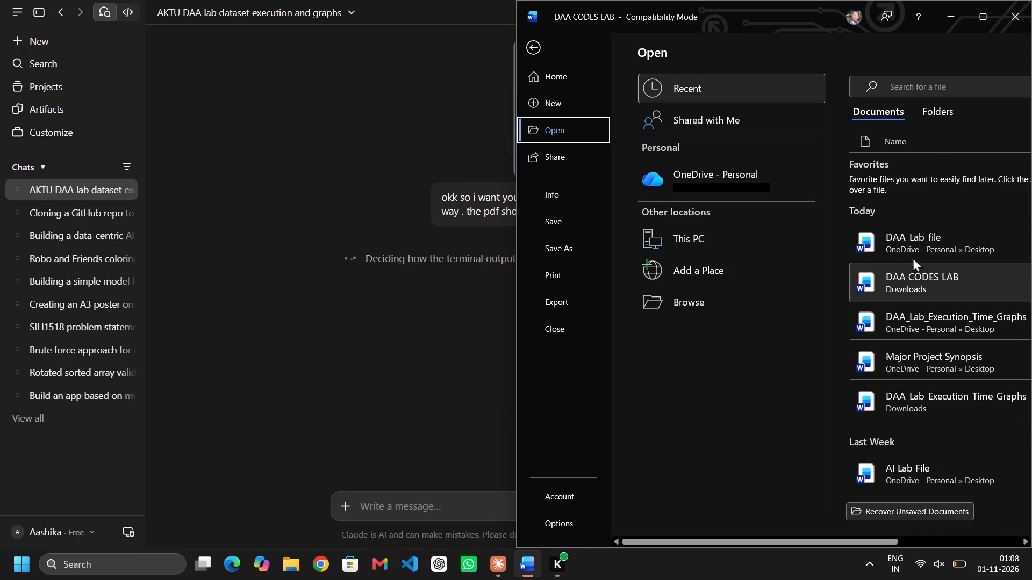
double_click(908, 243)
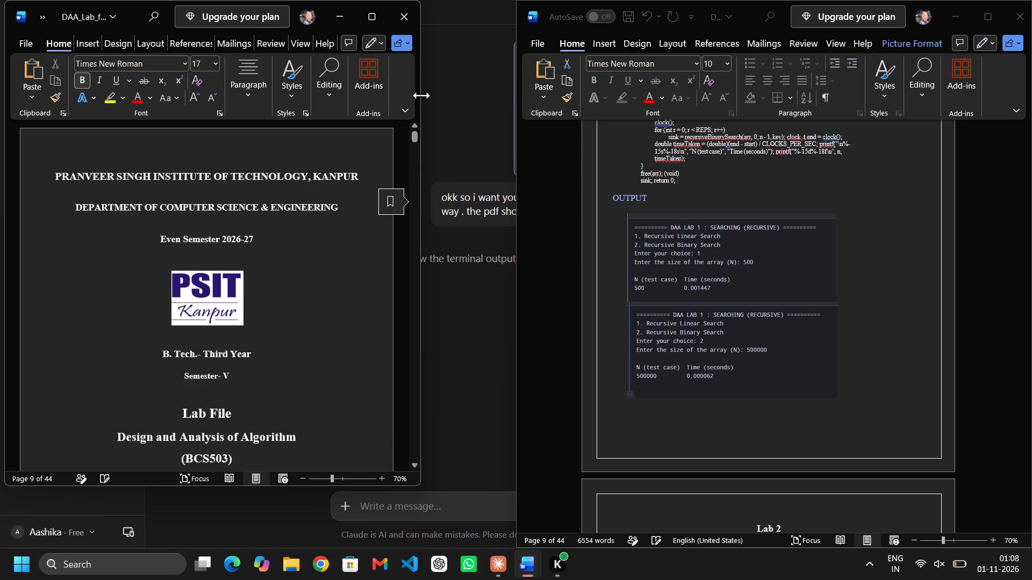
left_click_drag(421, 95, 513, 104)
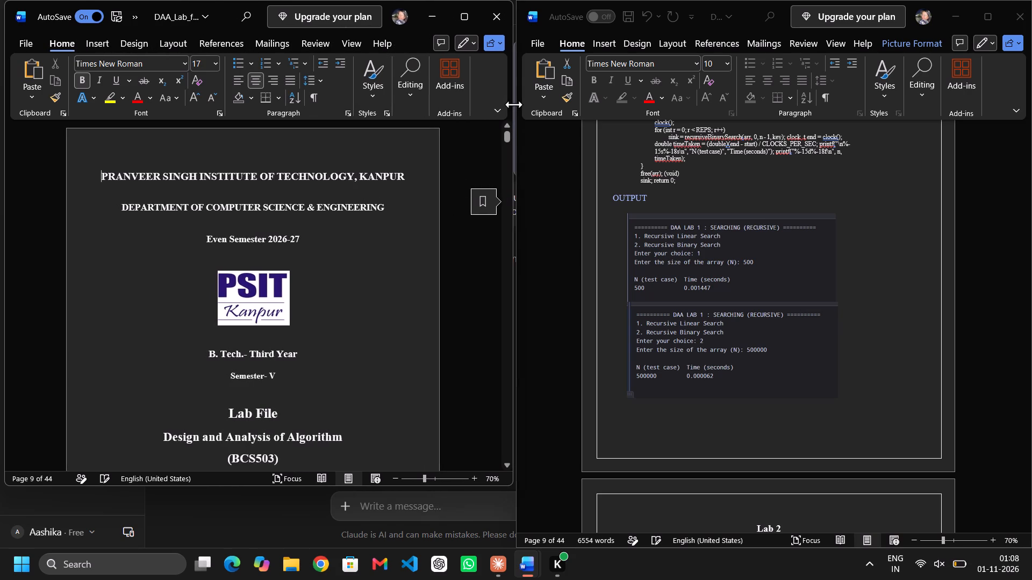
scroll(664, 394, "down", 3)
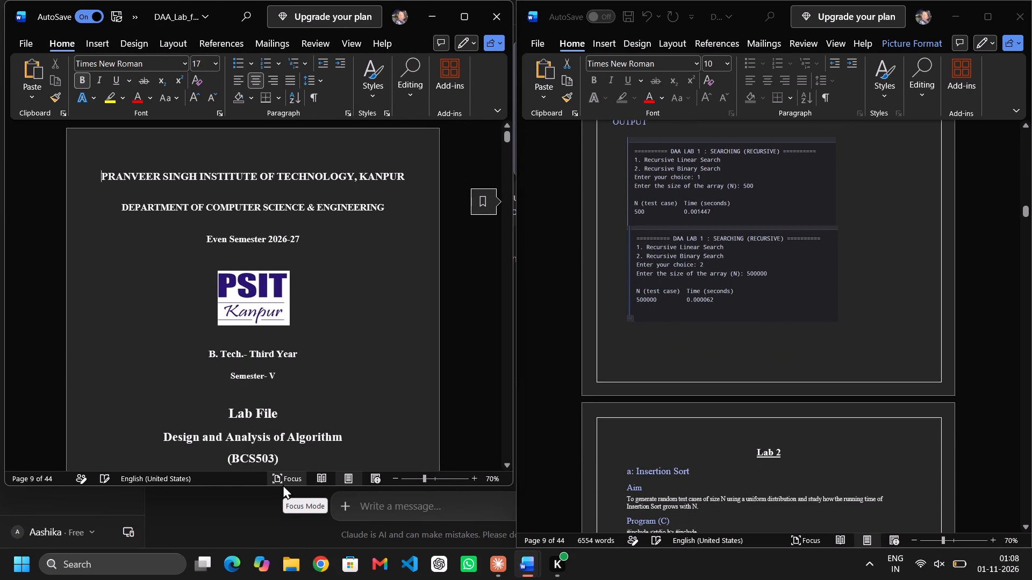
left_click_drag(284, 488, 284, 547)
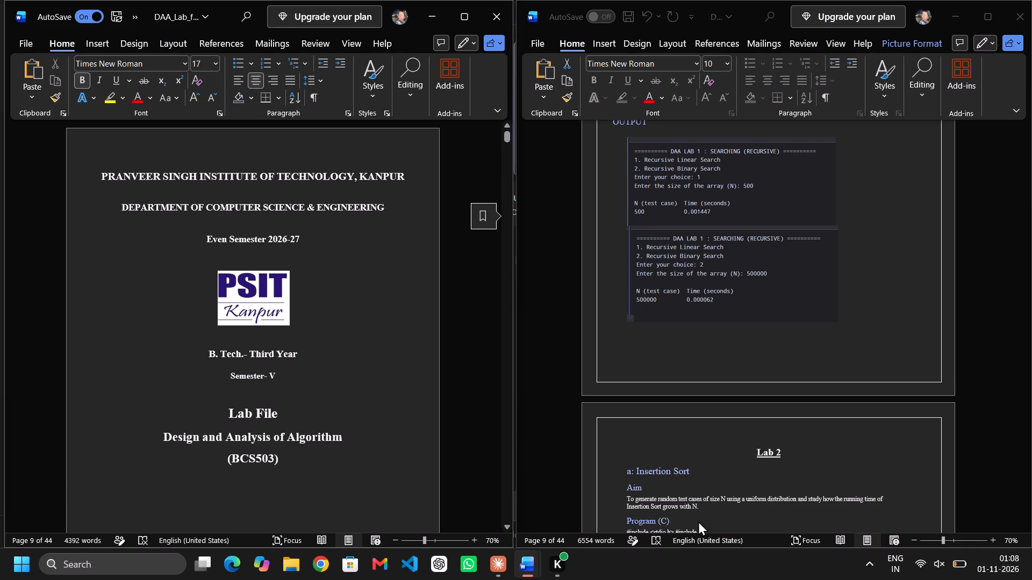
Review Experiment 1 in the DAA CODES LAB document, from its output screenshots back to the EXPERIMENT – 1 heading.
scroll(691, 368, "down", 1)
scroll(691, 368, "up", 2)
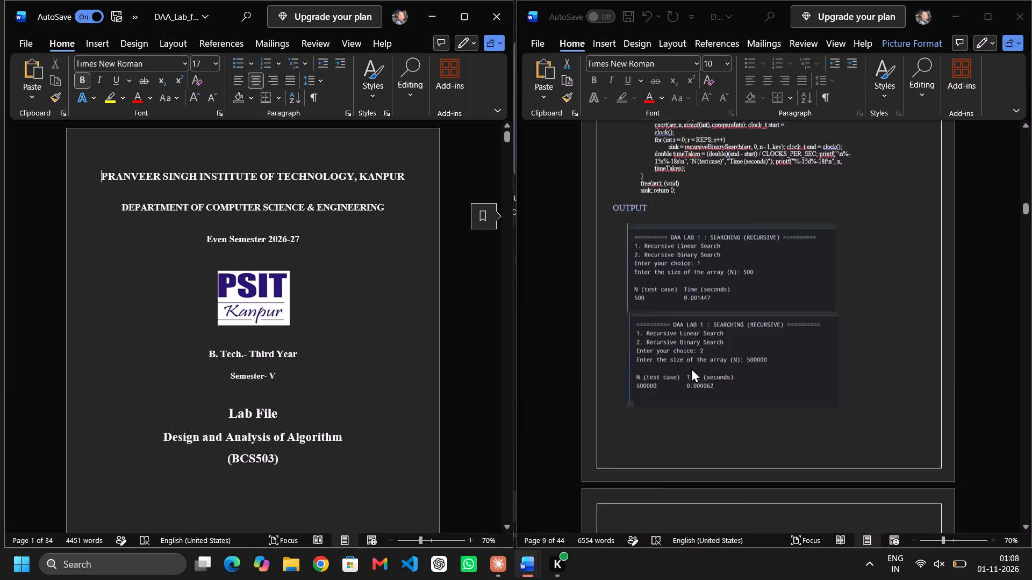
scroll(691, 368, "up", 2)
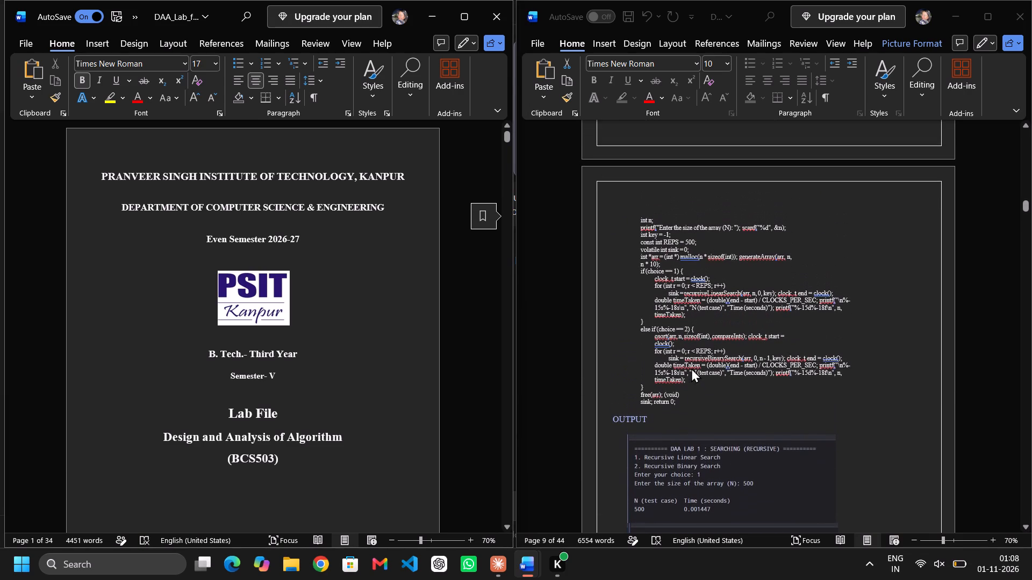
scroll(691, 368, "up", 7)
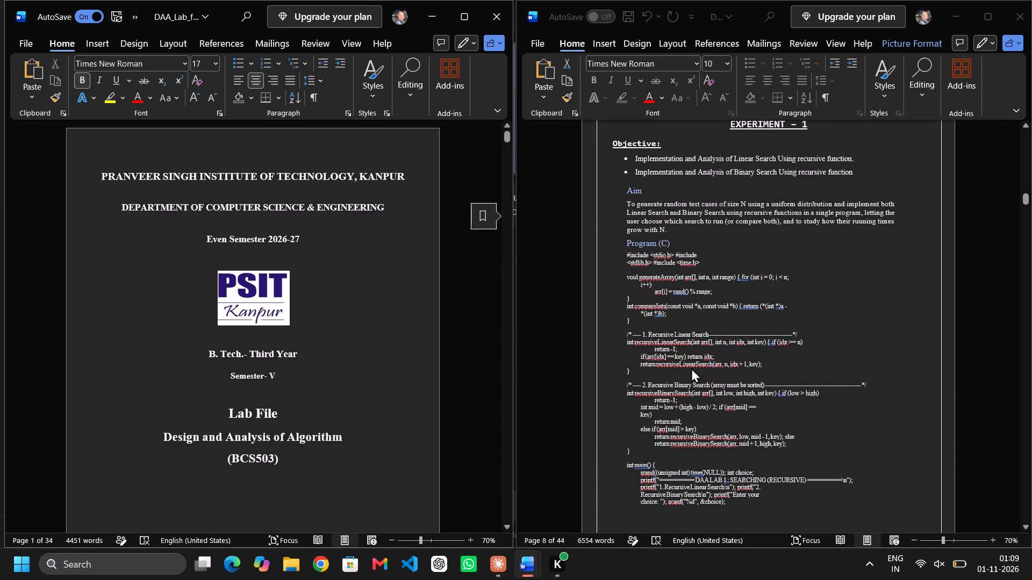
scroll(697, 397, "up", 2)
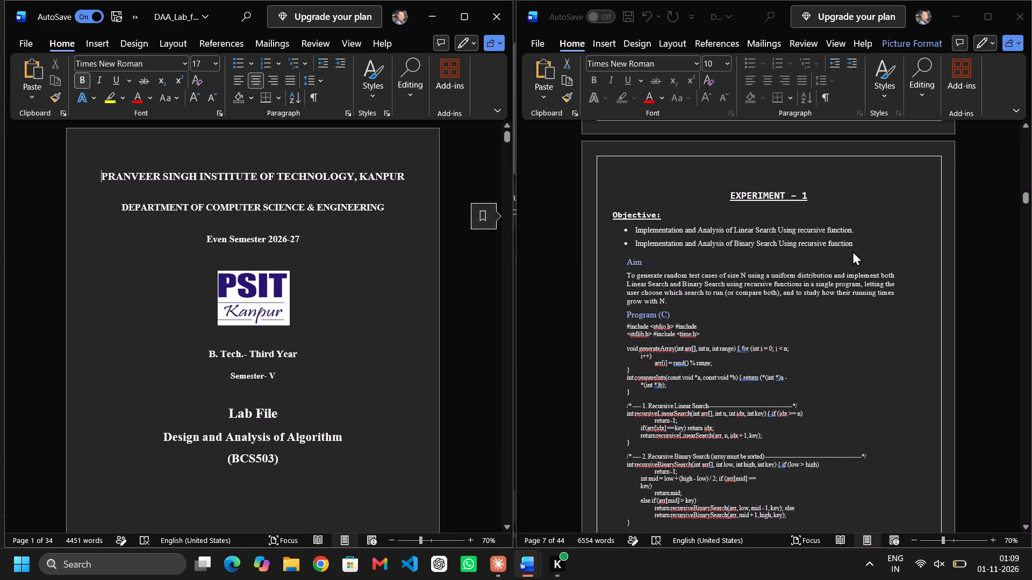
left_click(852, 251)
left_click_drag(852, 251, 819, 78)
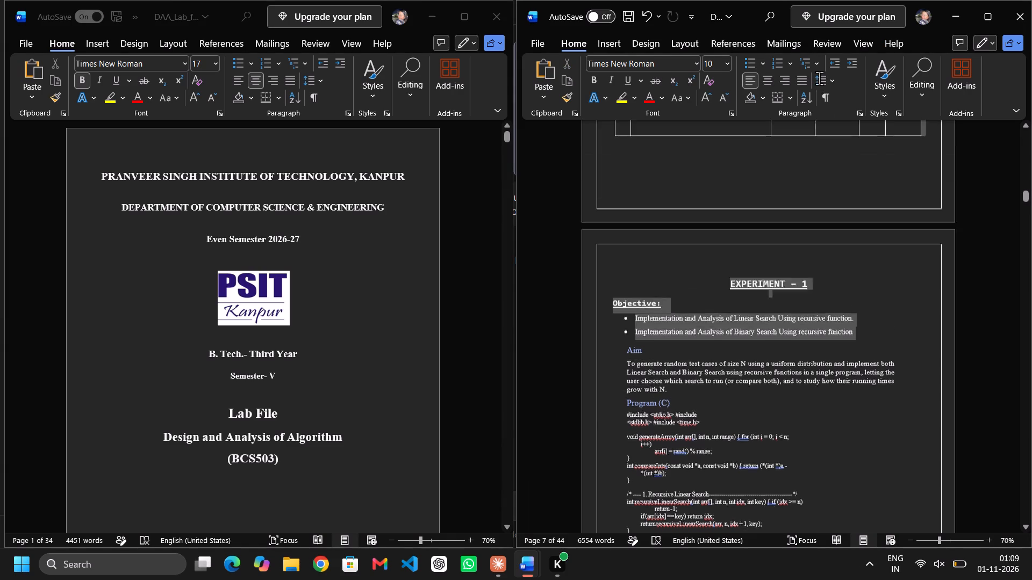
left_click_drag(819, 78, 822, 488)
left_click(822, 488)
Set the font to Times New Roman from the EXPERIMENT – 1 heading through the Program (C) heading in DAA CODES LAB.
scroll(822, 488, "down", 2)
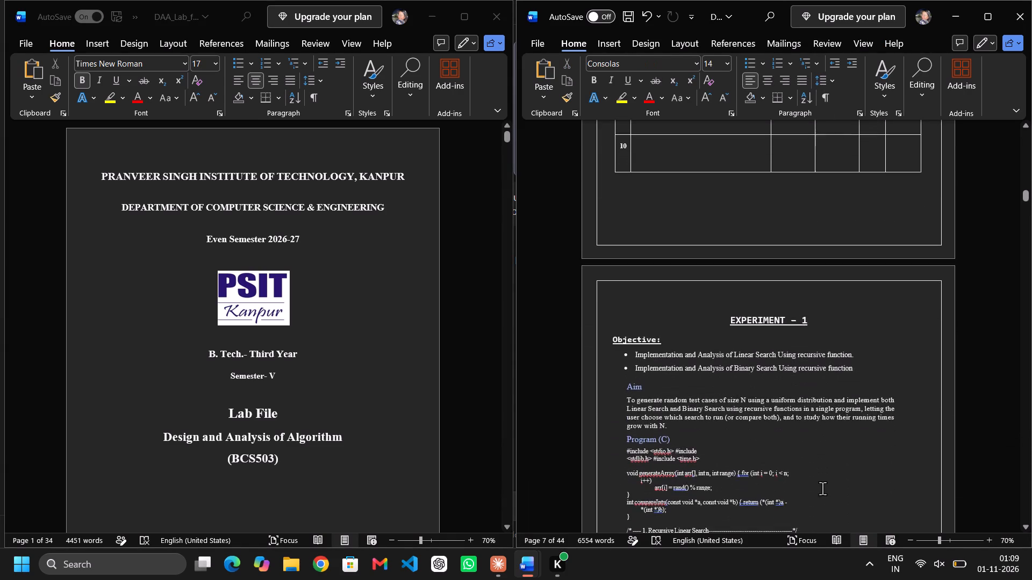
scroll(822, 488, "down", 2)
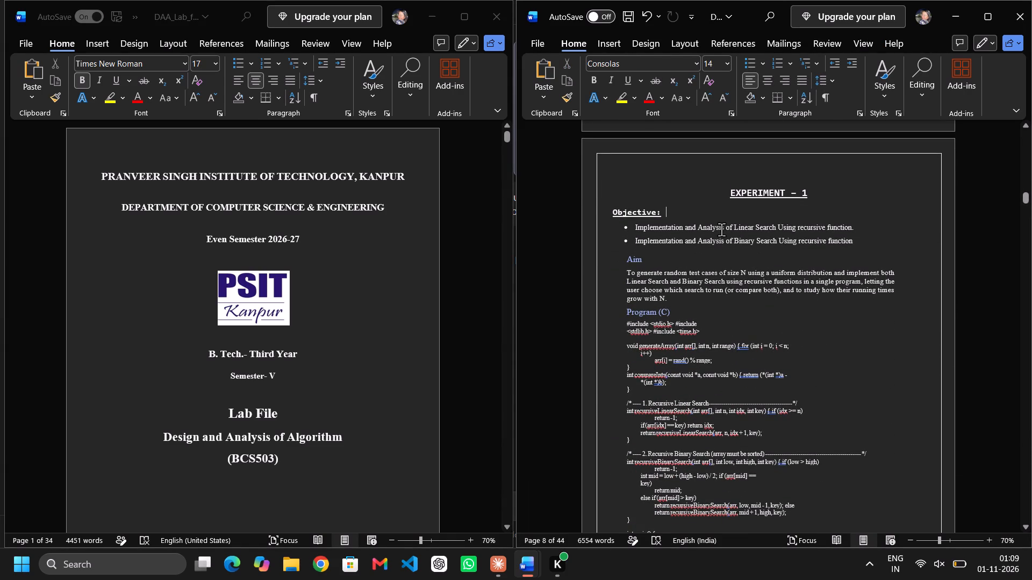
left_click_drag(726, 190, 766, 335)
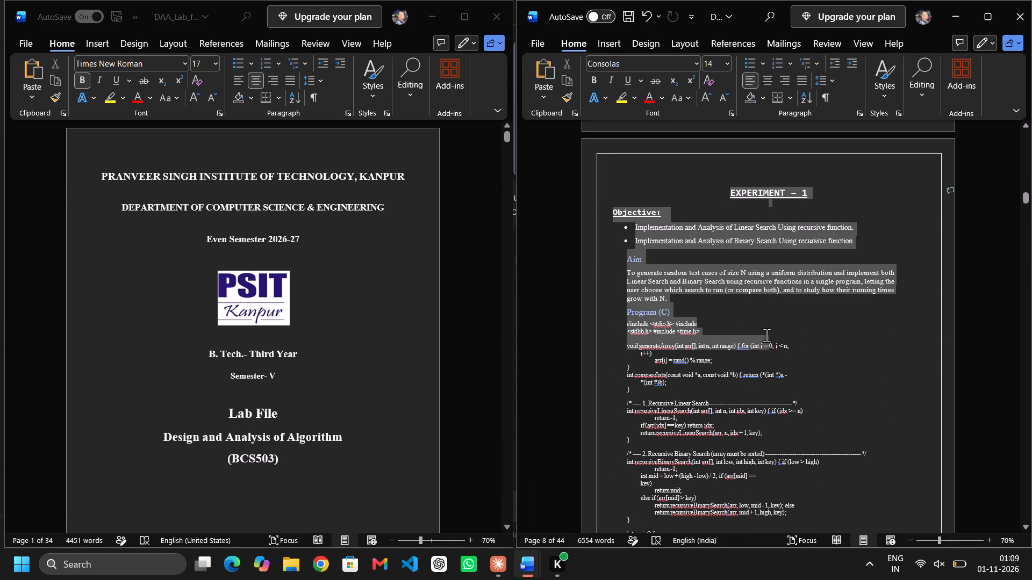
left_click_drag(766, 335, 768, 305)
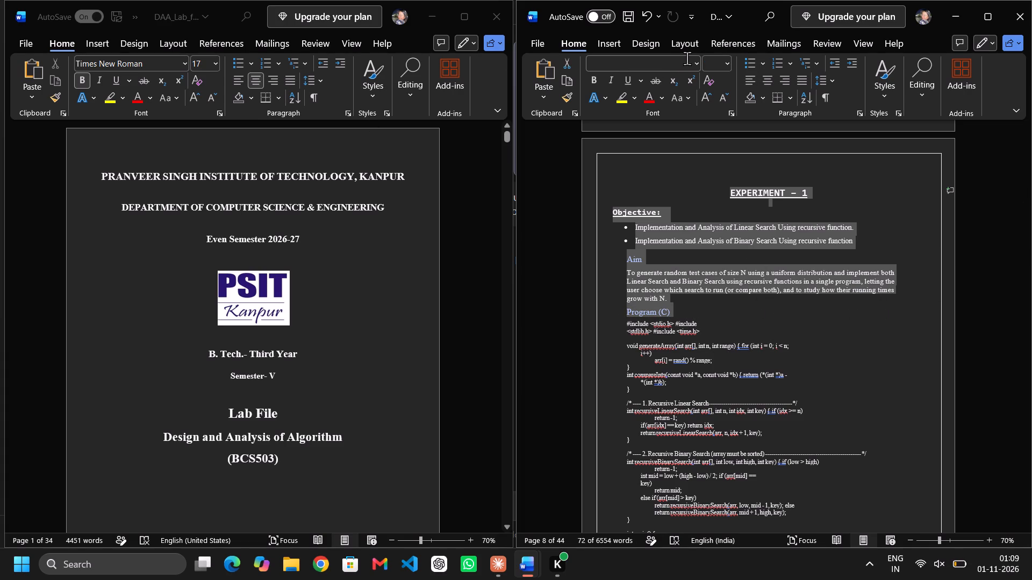
left_click(691, 67)
left_click(694, 62)
left_click(650, 149)
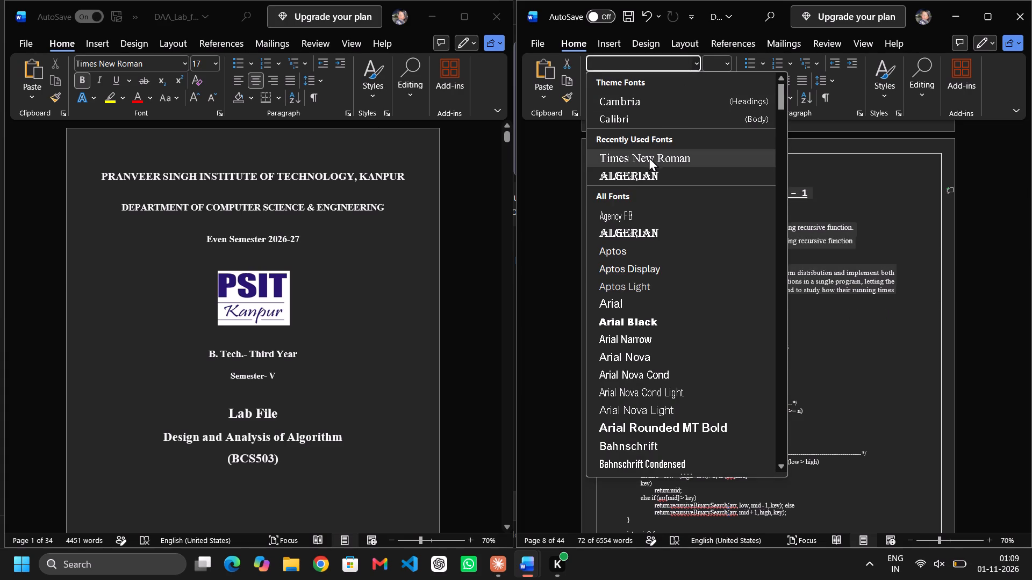
left_click(648, 159)
left_click(692, 251)
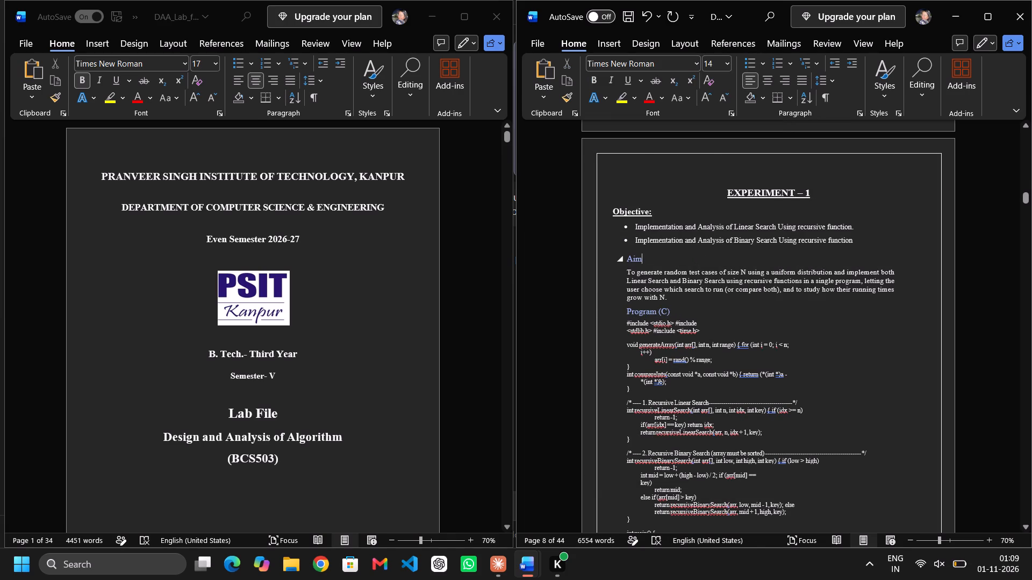
Change the font colour of Experiment 1's Aim and Program (C) headings to black.
scroll(692, 251, "down", 1)
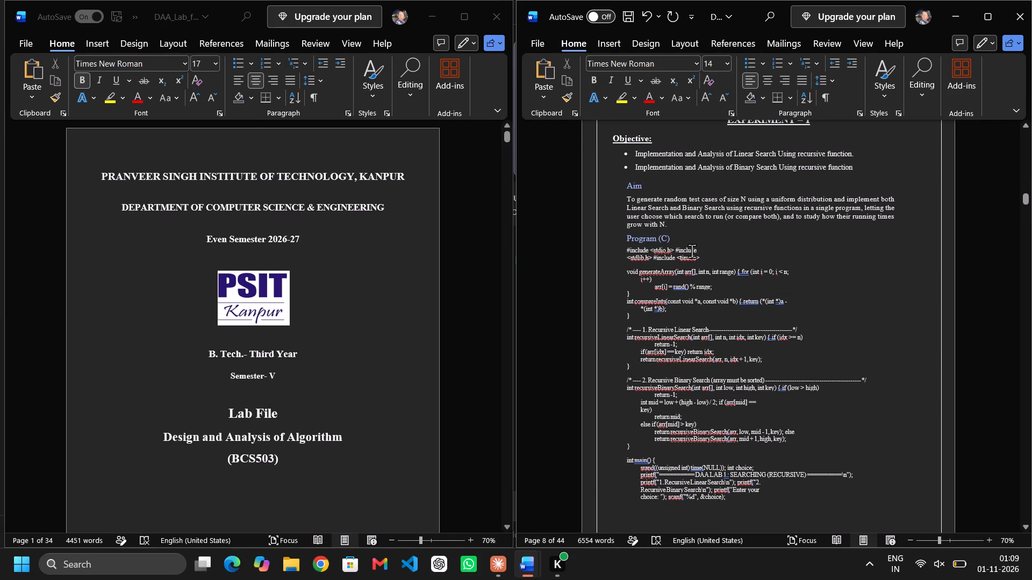
left_click_drag(644, 184, 614, 190)
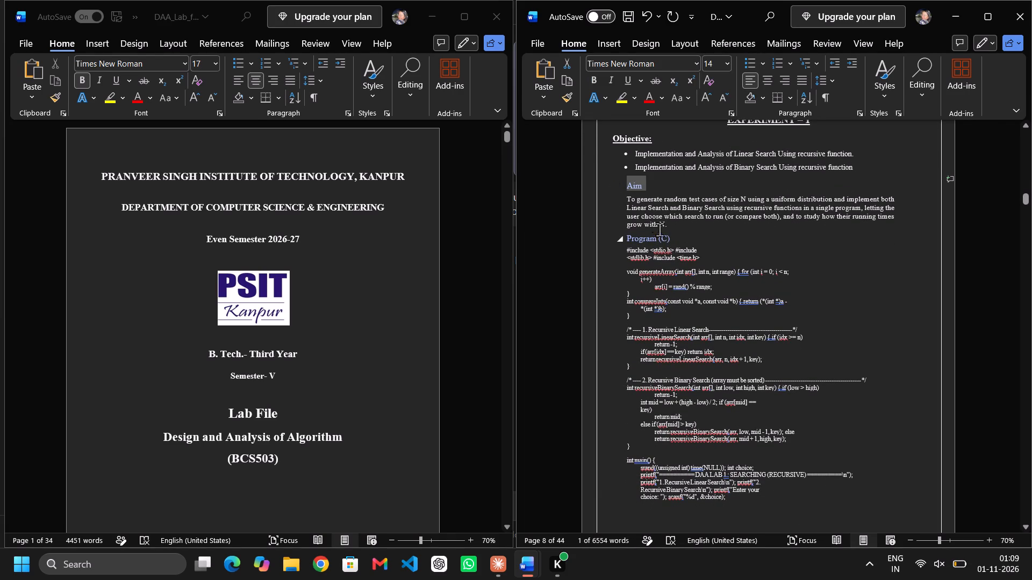
left_click_drag(675, 238, 625, 238, "ctrl")
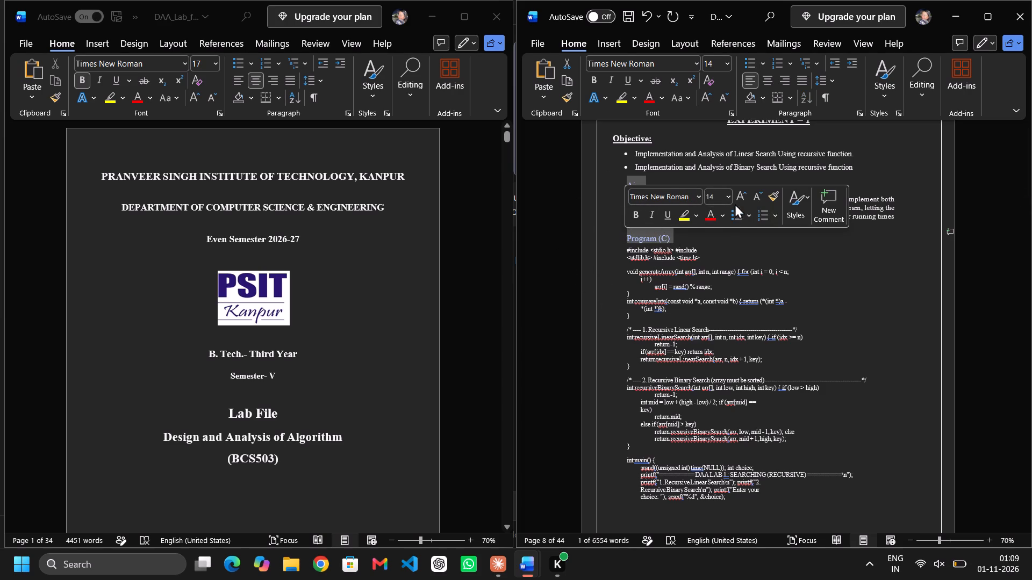
left_click(723, 212)
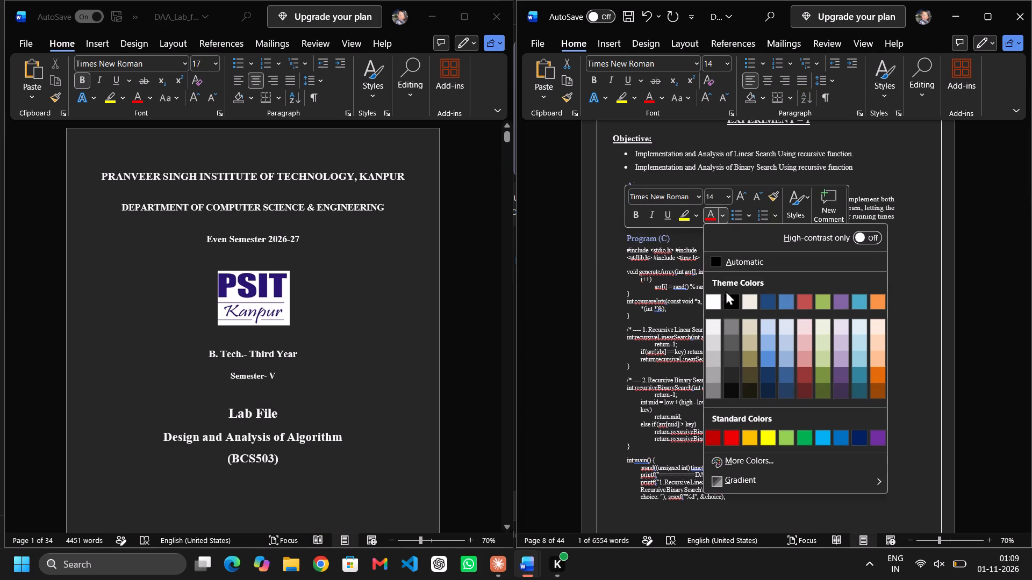
left_click(728, 293)
left_click(733, 302)
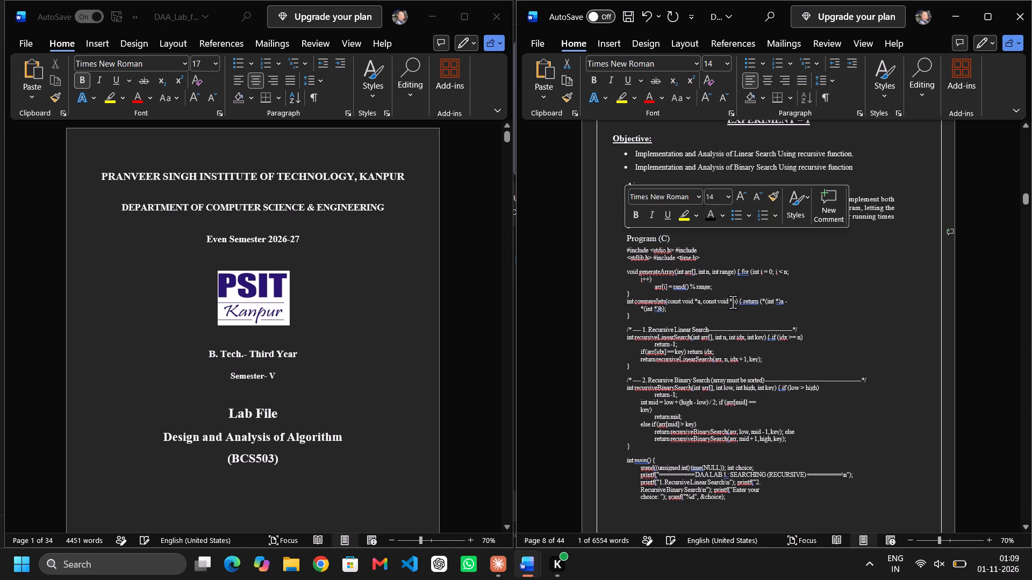
left_click(716, 302)
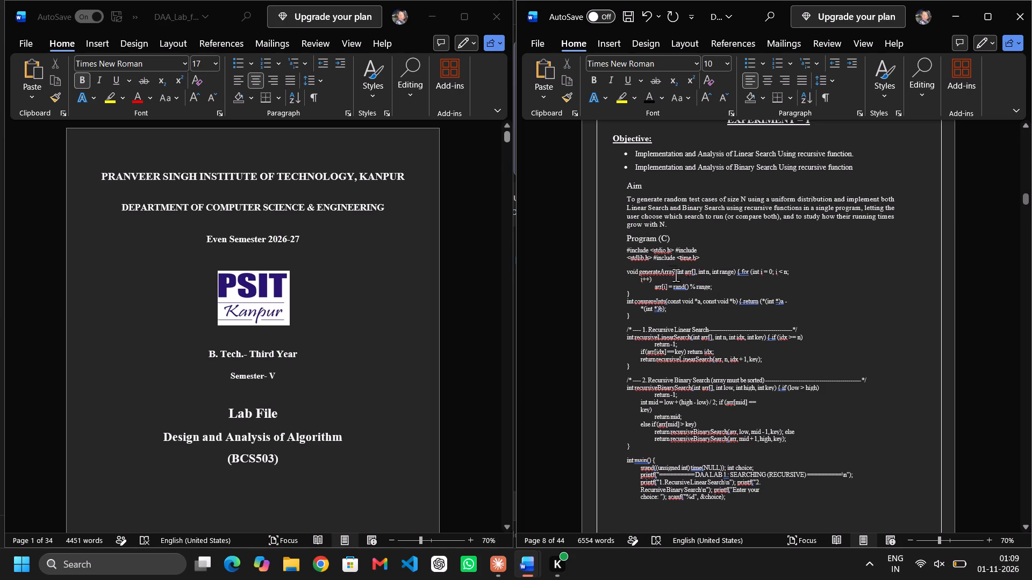
Make the Aim and Program (C) headings of Experiment 1 bold.
left_click(670, 239)
left_click(670, 239)
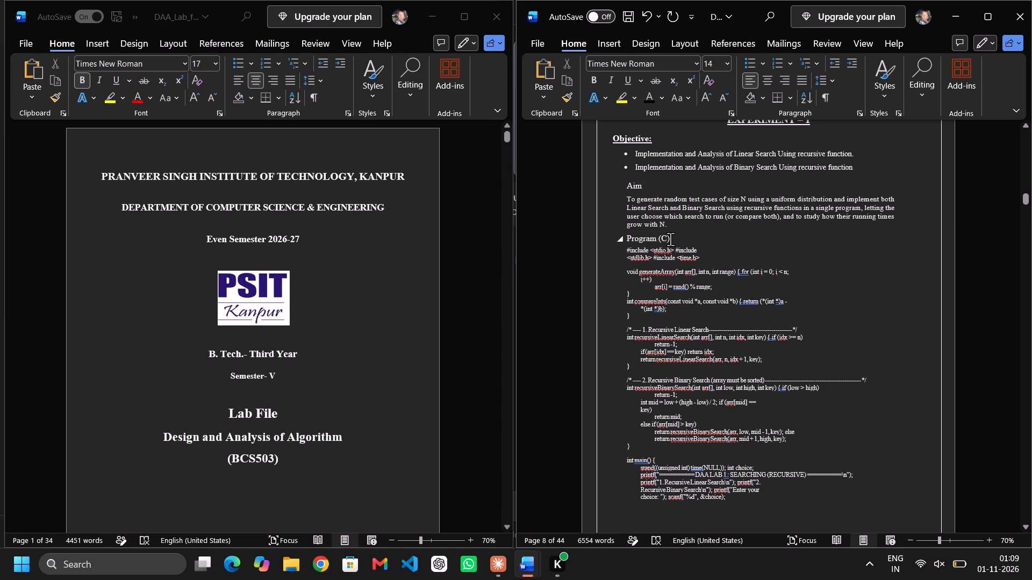
left_click(670, 239)
left_click_drag(672, 238, 627, 240)
left_click_drag(644, 185, 624, 186, "ctrl")
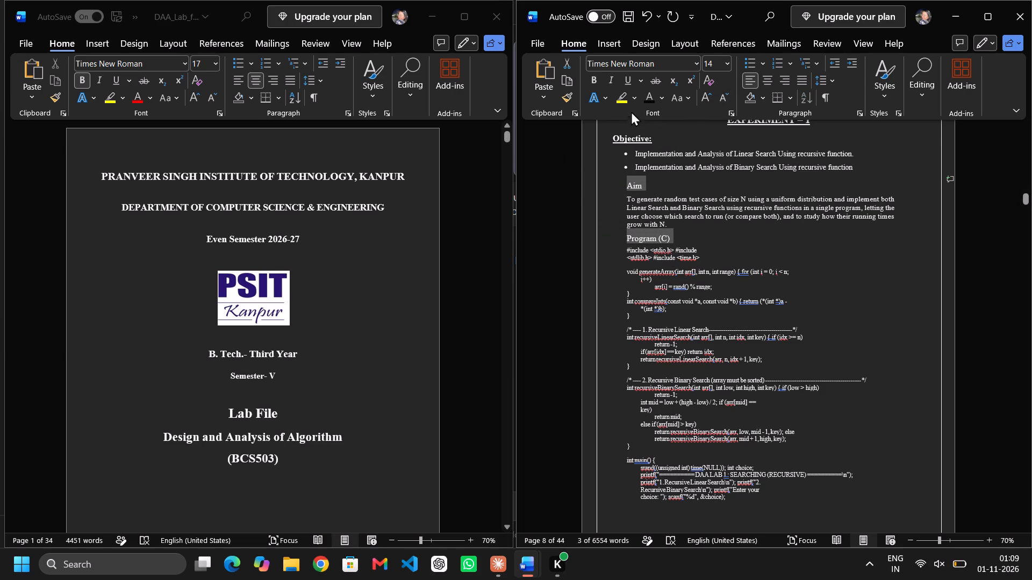
left_click(597, 81)
left_click(698, 240)
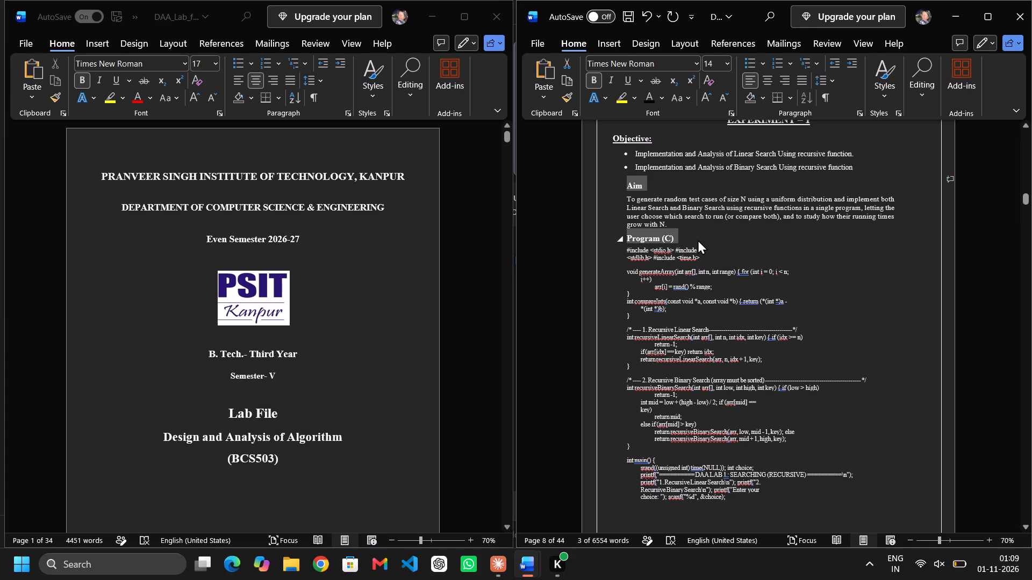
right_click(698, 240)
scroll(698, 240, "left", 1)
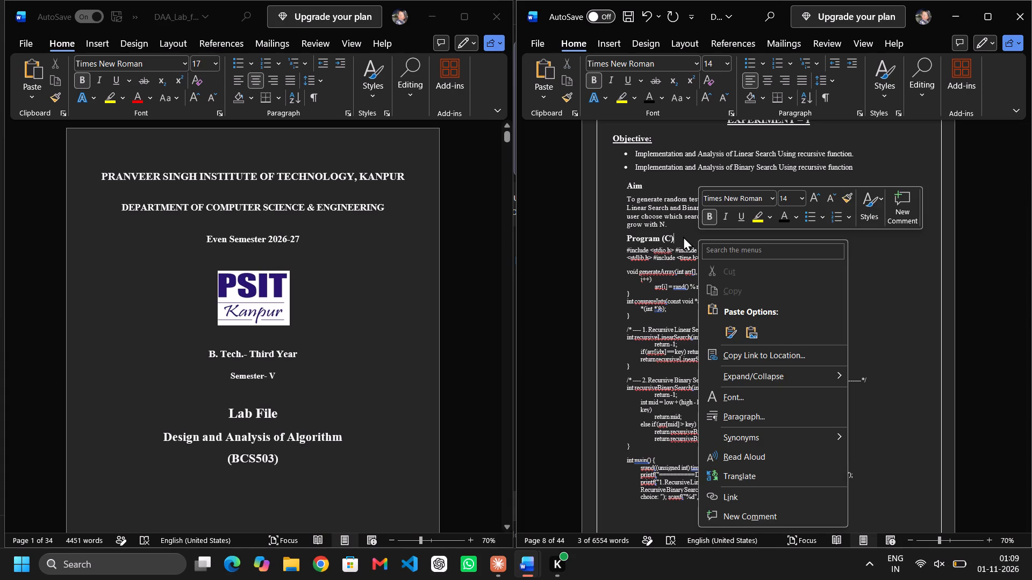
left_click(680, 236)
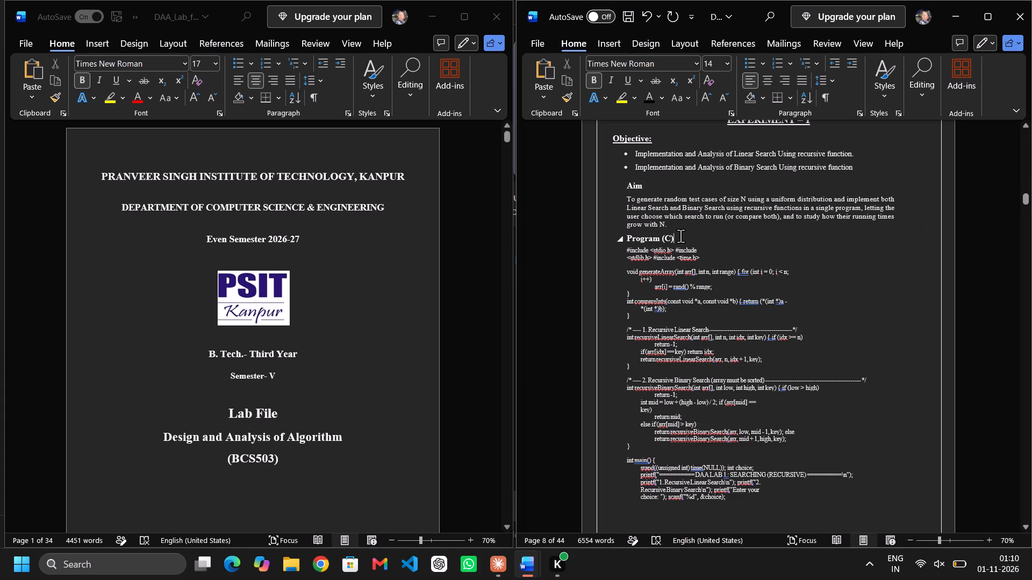
Review the DAA CODES LAB document from Experiment 1's program and output through Lab 2's Insertion Sort and Selection Sort sections.
scroll(680, 236, "down", 8)
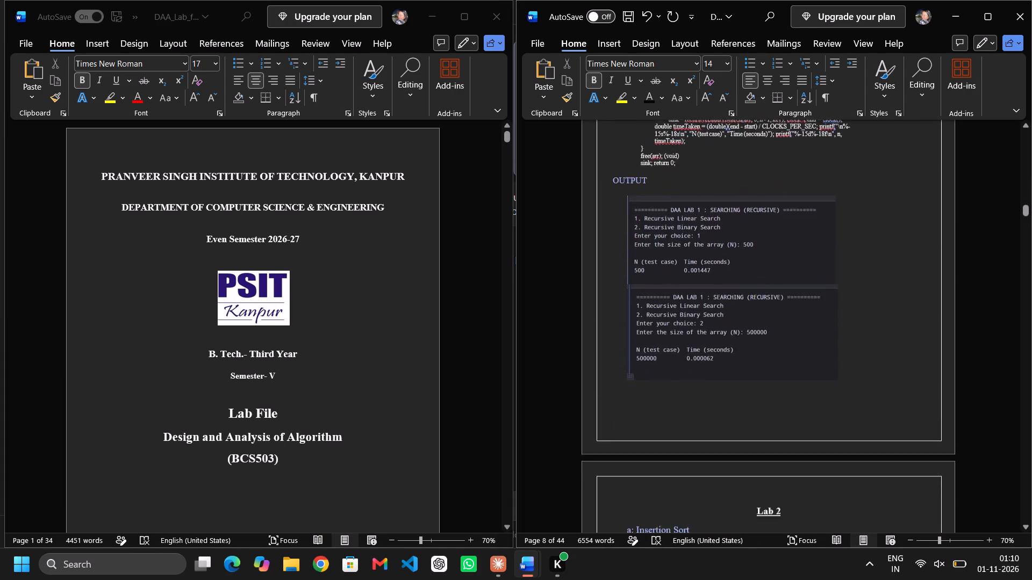
scroll(680, 236, "down", 5)
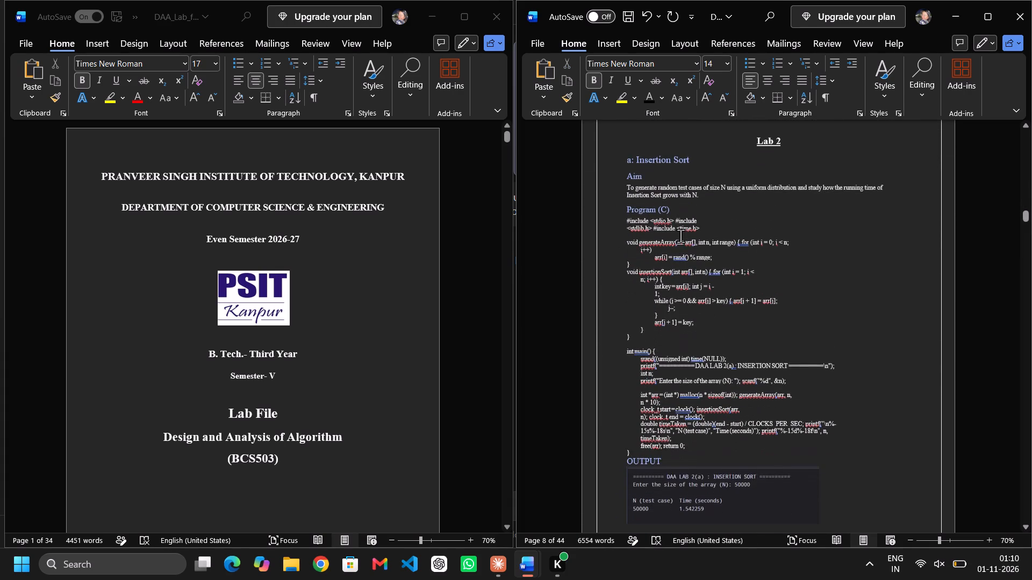
scroll(680, 236, "down", 2)
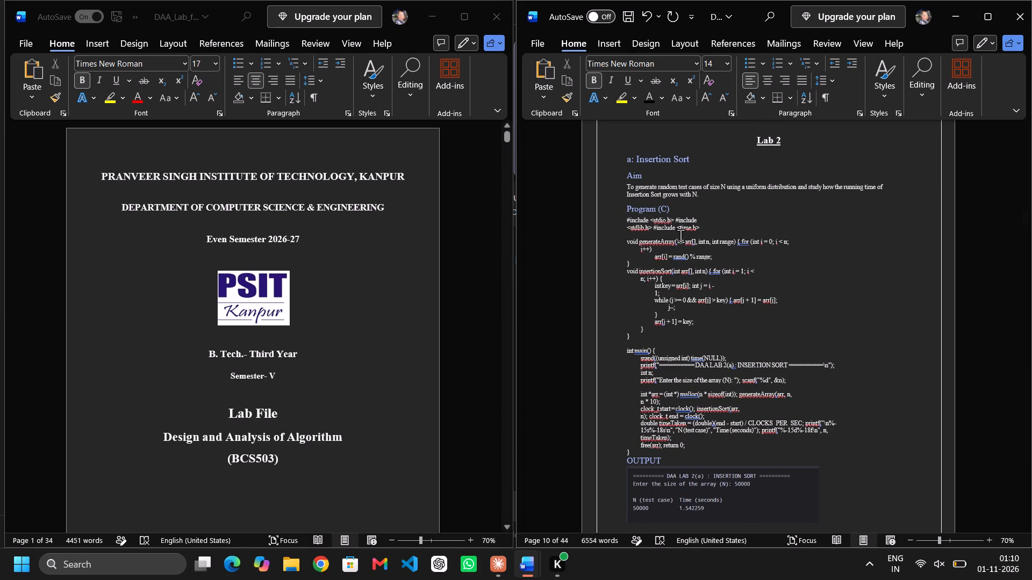
scroll(680, 236, "down", 7)
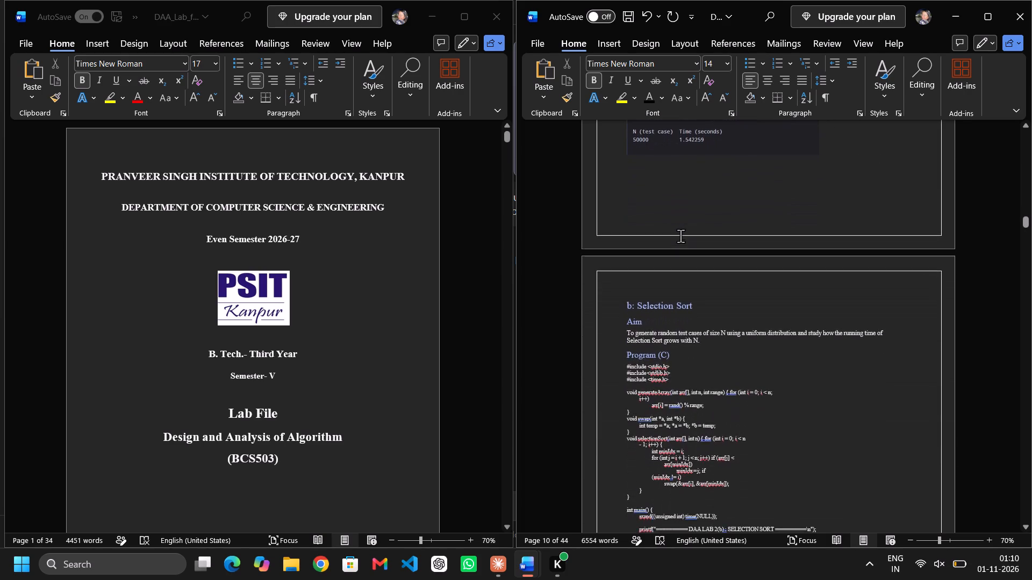
scroll(680, 236, "up", 4)
scroll(680, 236, "down", 1)
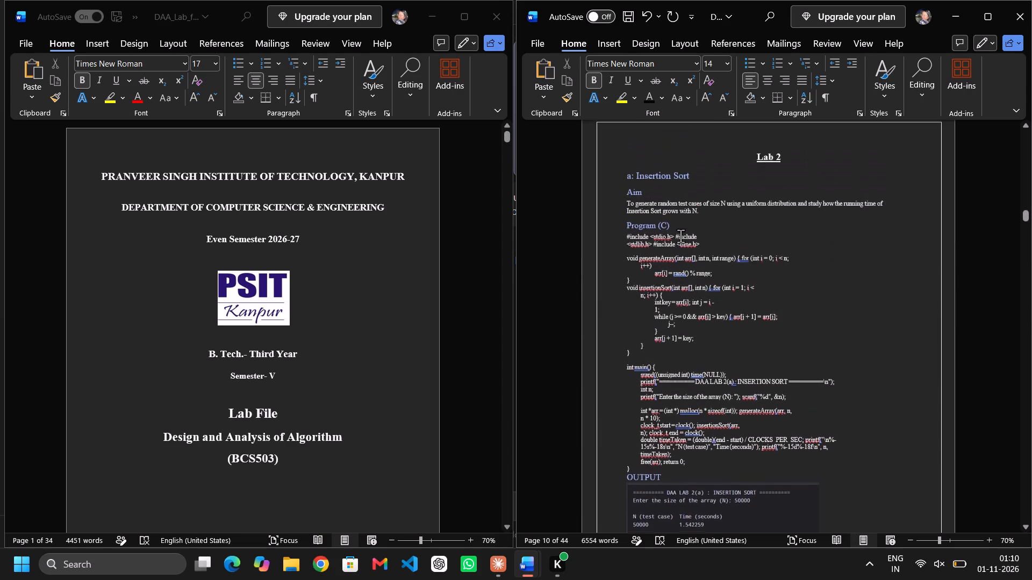
scroll(680, 236, "down", 1)
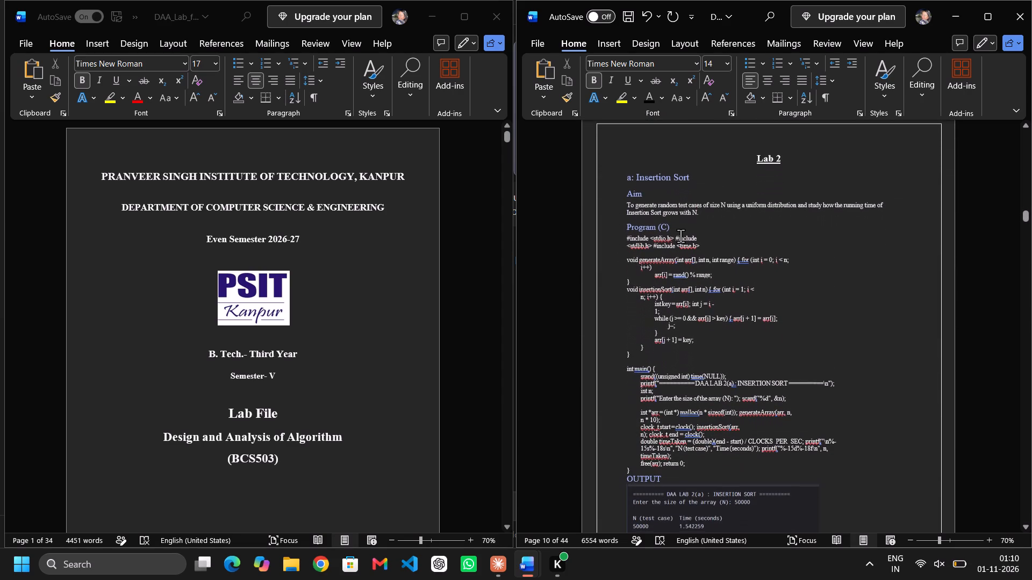
Remove a blank line between the EXPERIMENT – 2 heading and Objective in DAA_Lab_file.
scroll(378, 271, "down", 4)
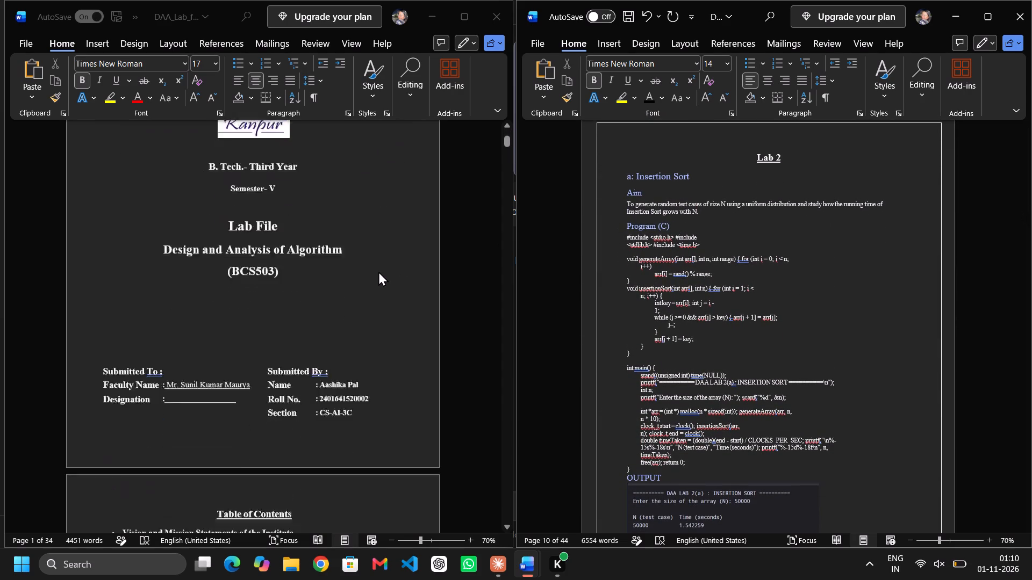
scroll(378, 271, "down", 12)
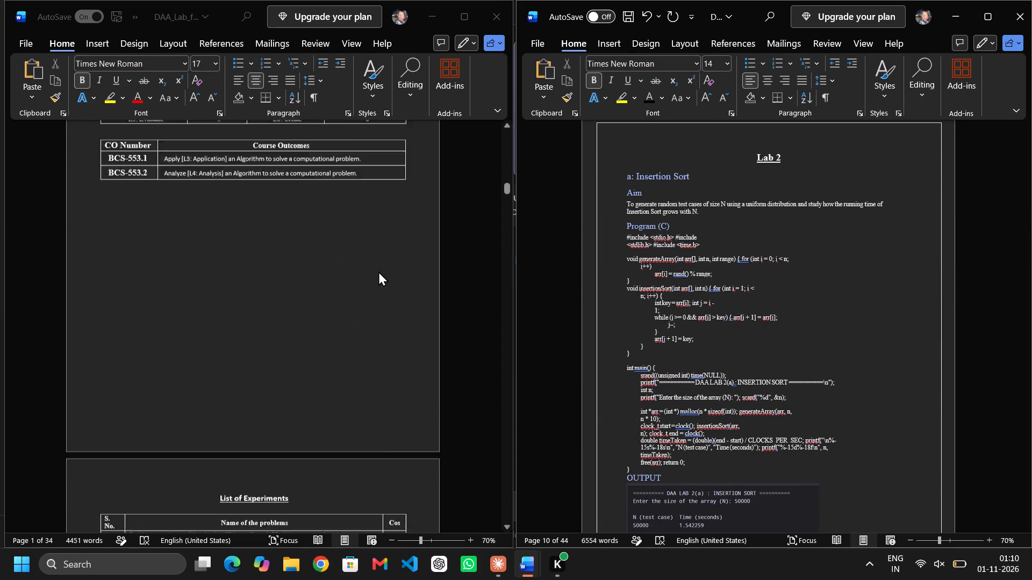
scroll(378, 271, "down", 8)
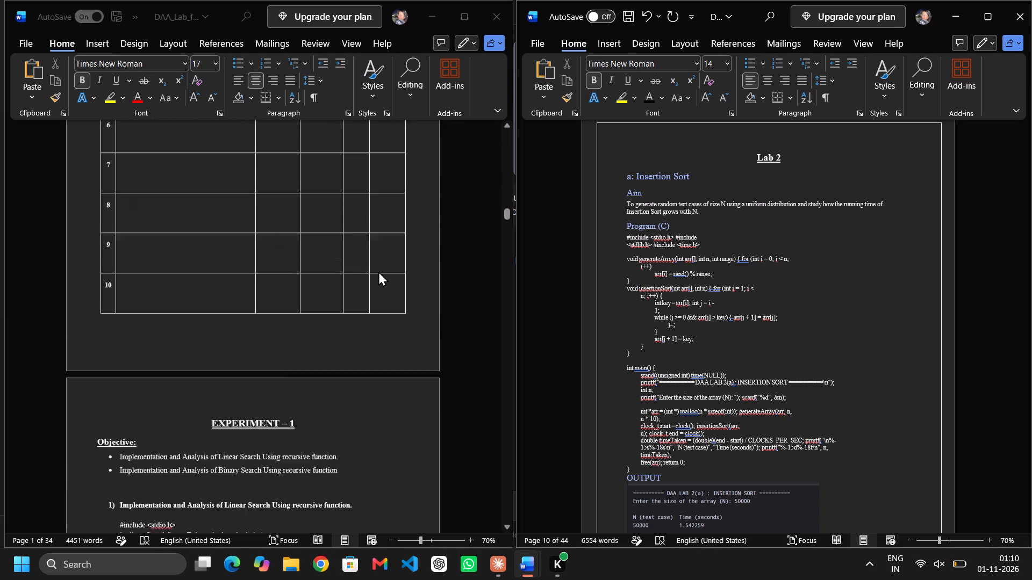
scroll(378, 271, "down", 9)
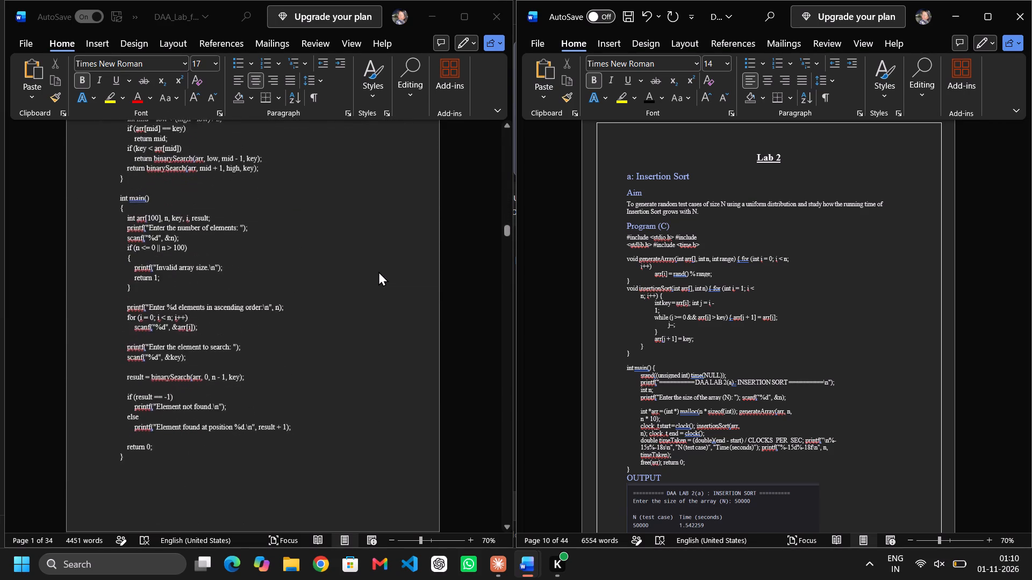
scroll(378, 271, "down", 5)
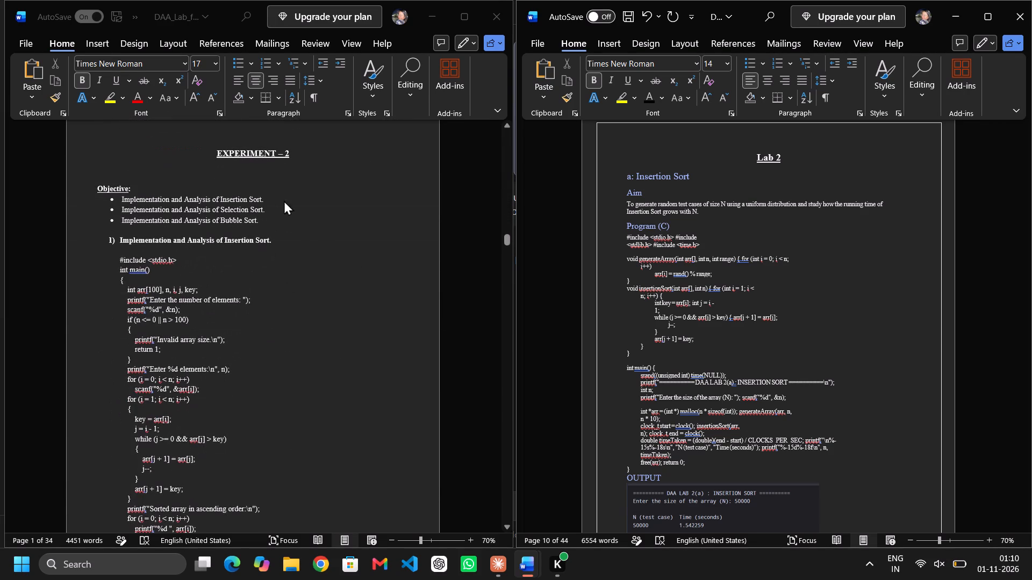
left_click(194, 170)
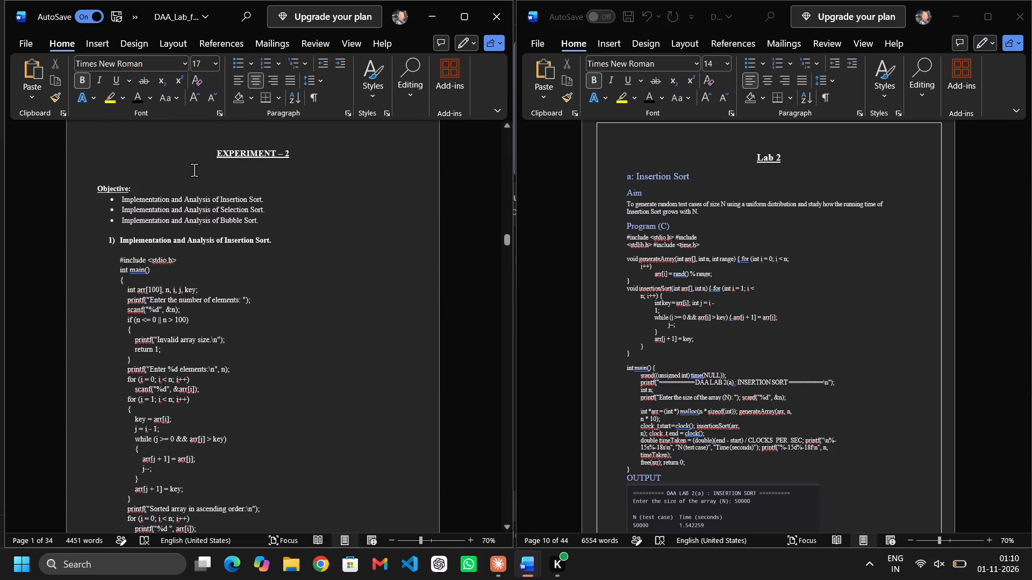
left_click(194, 170)
key("BackSpace")
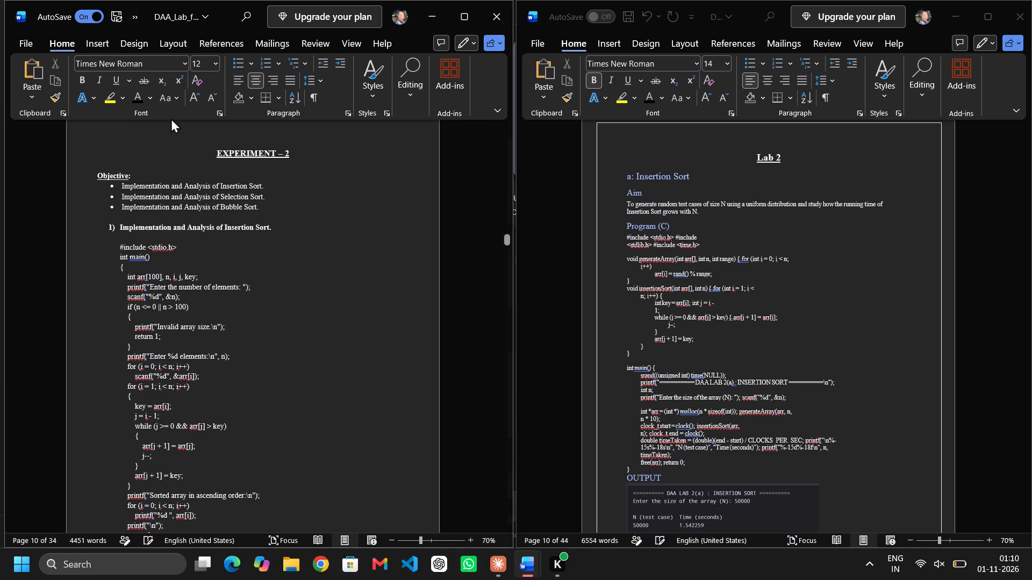
Replace the Lab 2 and "a: Insertion Sort" headings in DAA CODES LAB with DAA_Lab_file's block from EXPERIMENT – 2 through "Implementation and Analysis of Insertion Sort.".
left_click_drag(205, 149, 287, 233)
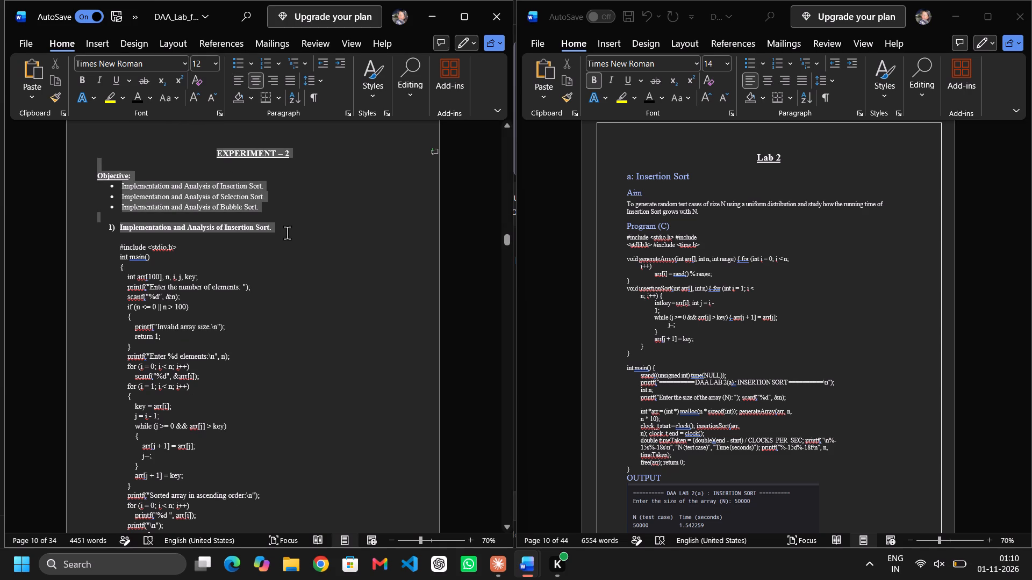
left_click_drag(287, 233, 291, 228)
left_click_drag(291, 228, 290, 226)
left_click_drag(290, 226, 290, 224)
key("ctrl+c")
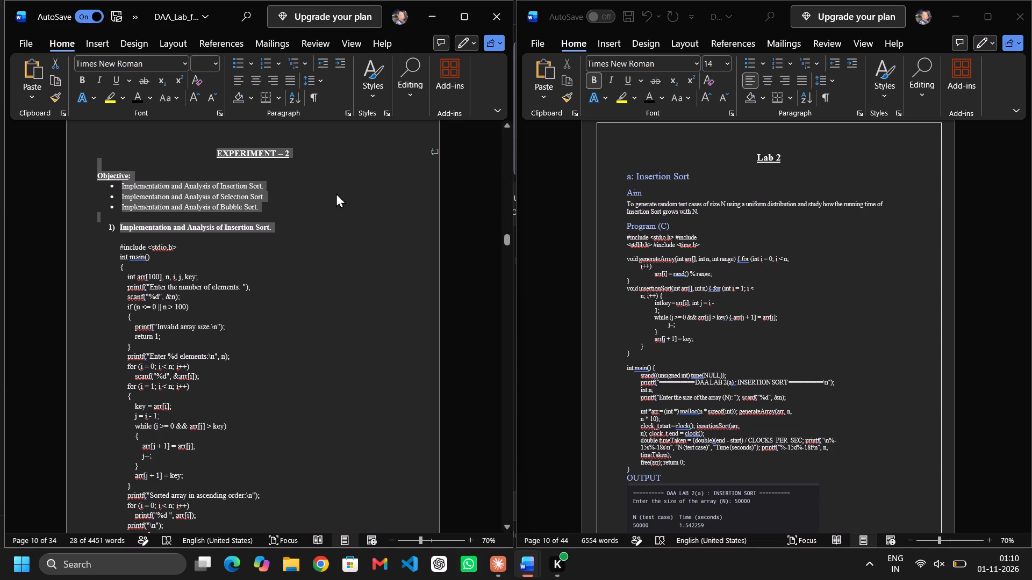
left_click(737, 153)
left_click_drag(737, 153, 762, 176)
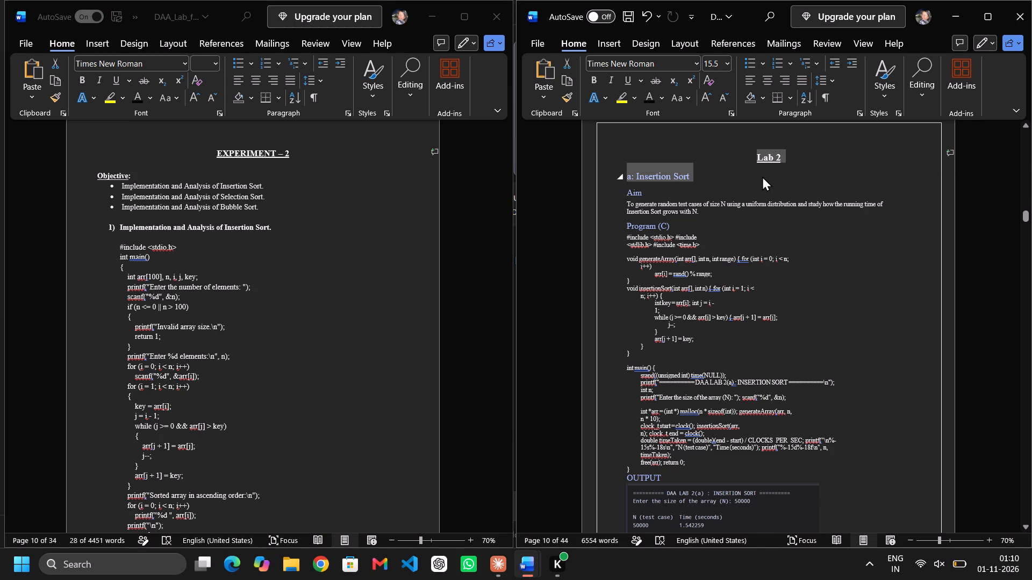
key("ctrl+v")
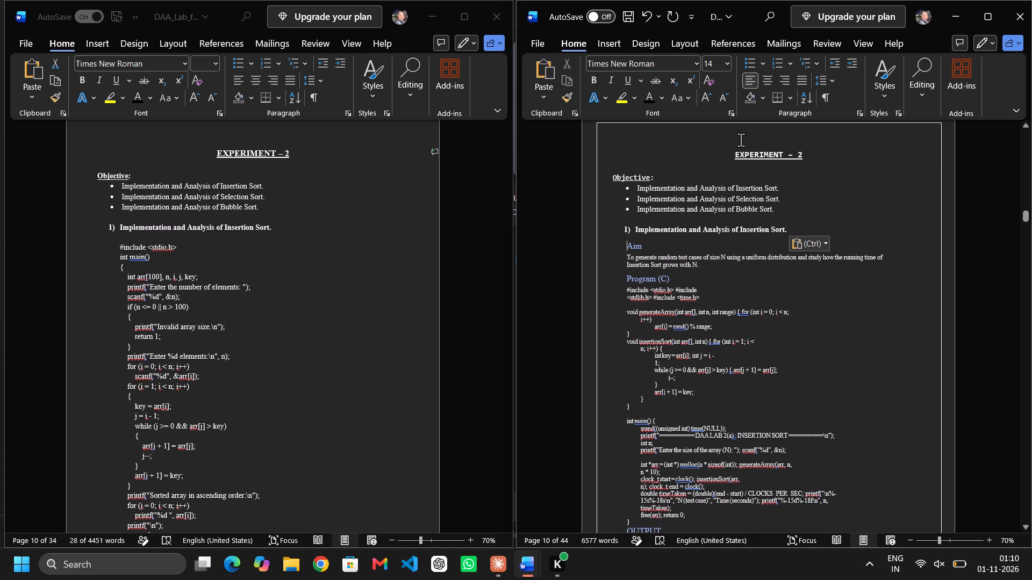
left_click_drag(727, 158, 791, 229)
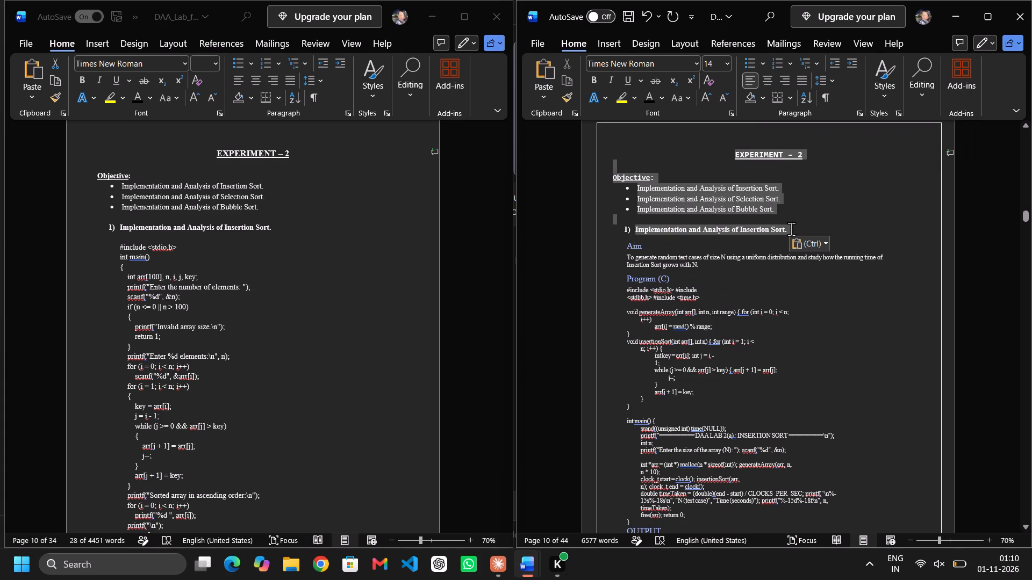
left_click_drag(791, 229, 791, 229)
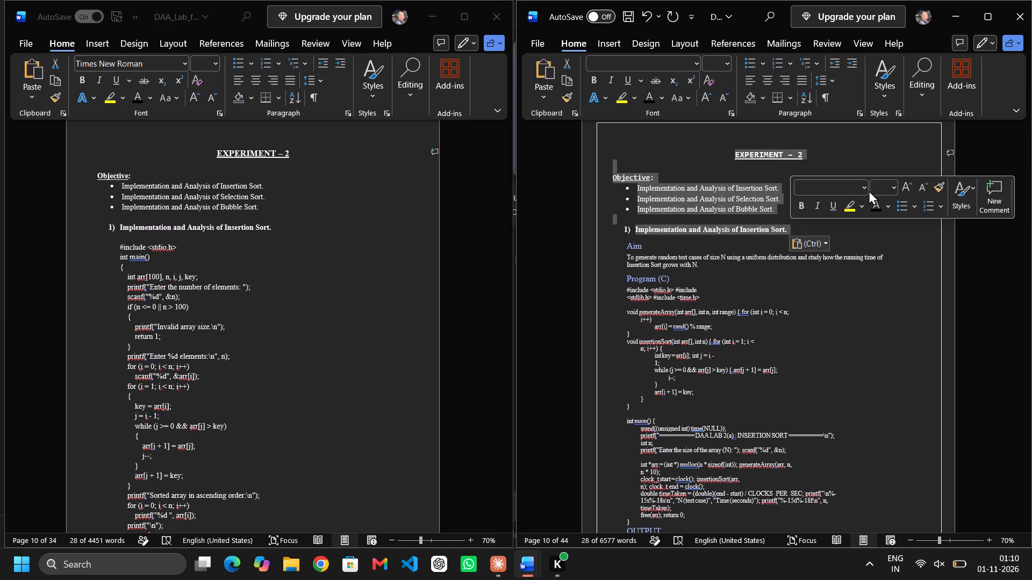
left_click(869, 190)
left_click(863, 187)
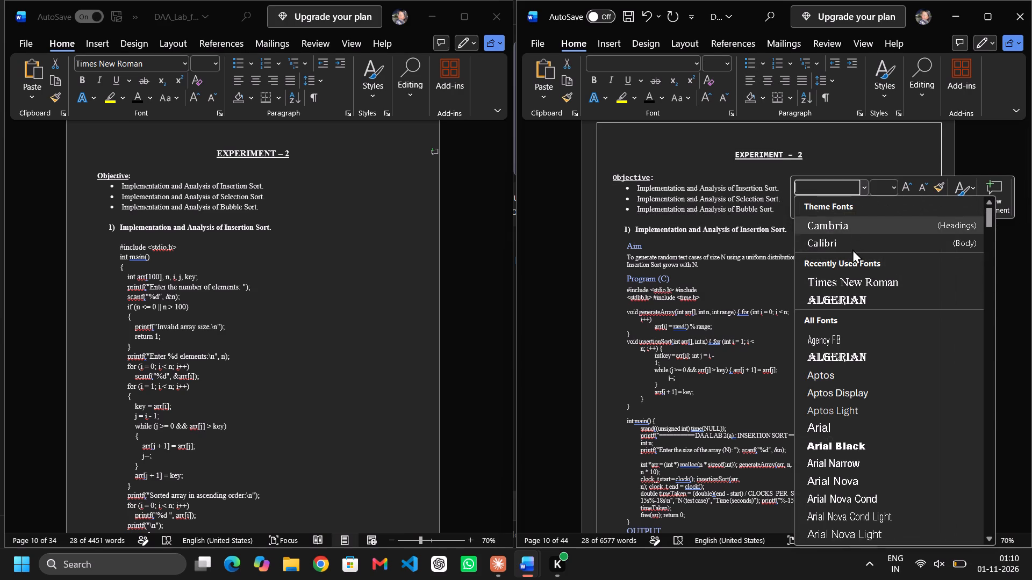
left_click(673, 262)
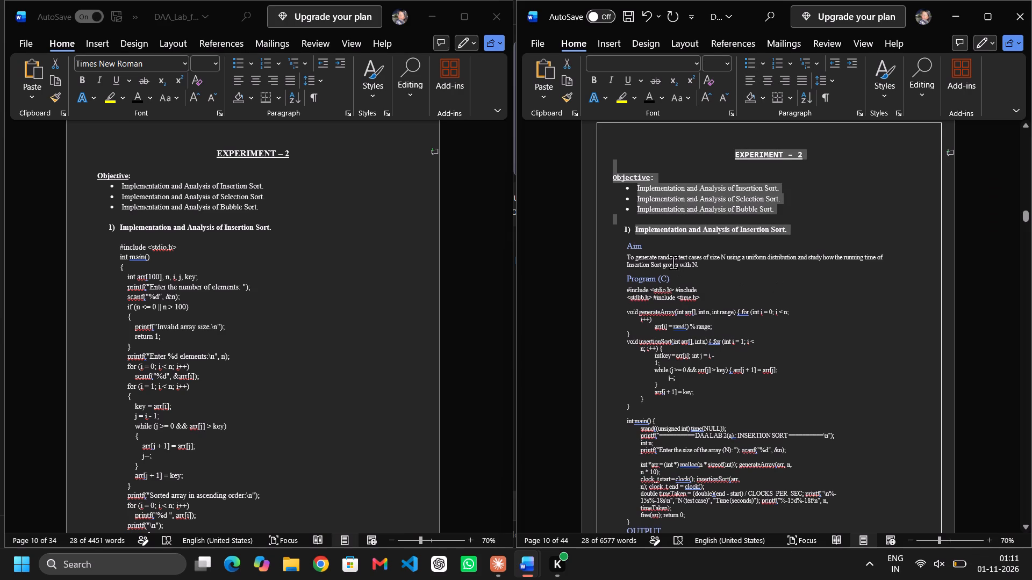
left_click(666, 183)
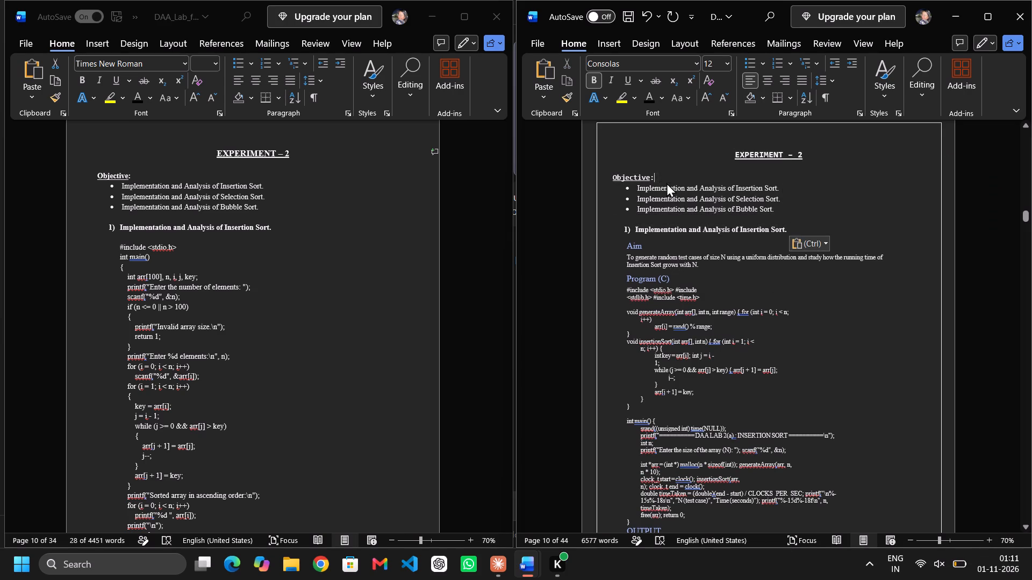
Set the font size of the EXPERIMENT – 2 heading in DAA CODES LAB to 16.
left_click_drag(805, 156, 739, 155)
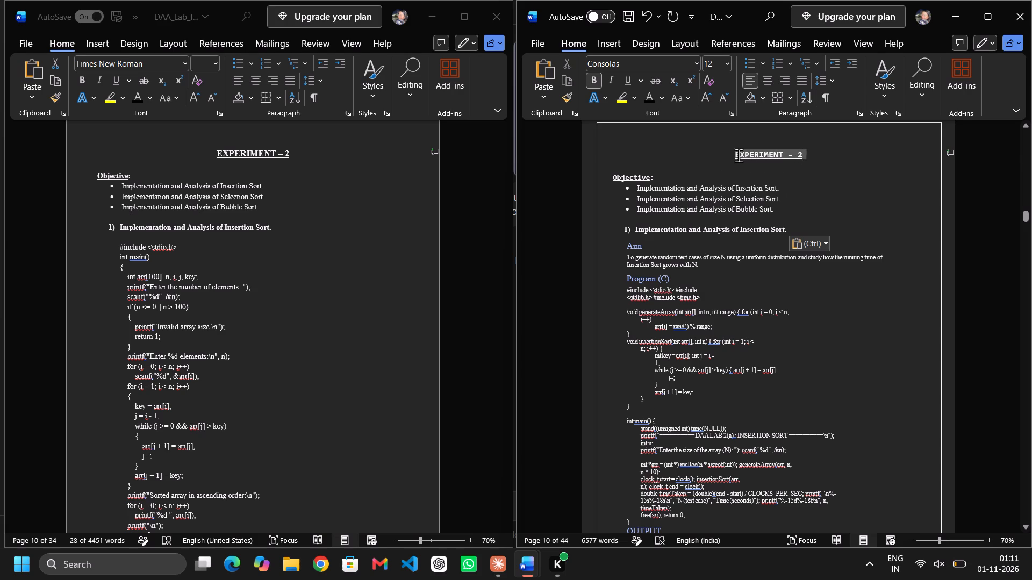
left_click_drag(739, 155, 735, 155)
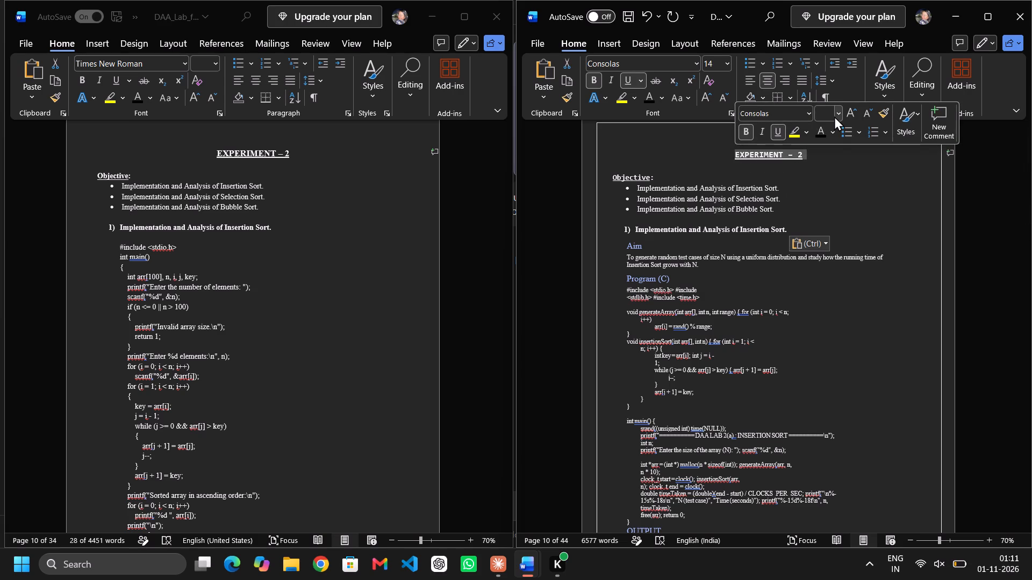
left_click(834, 116)
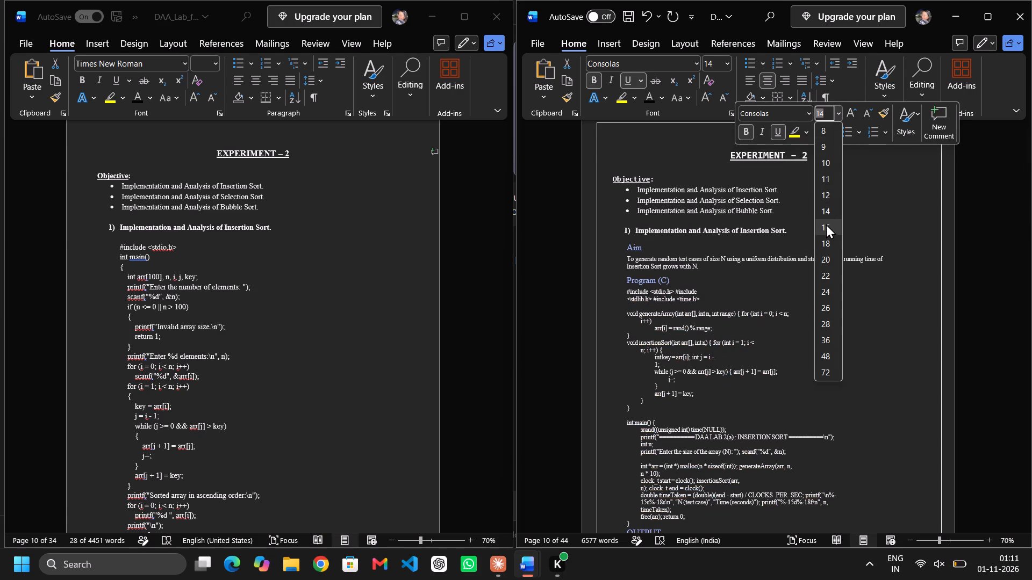
left_click(826, 224)
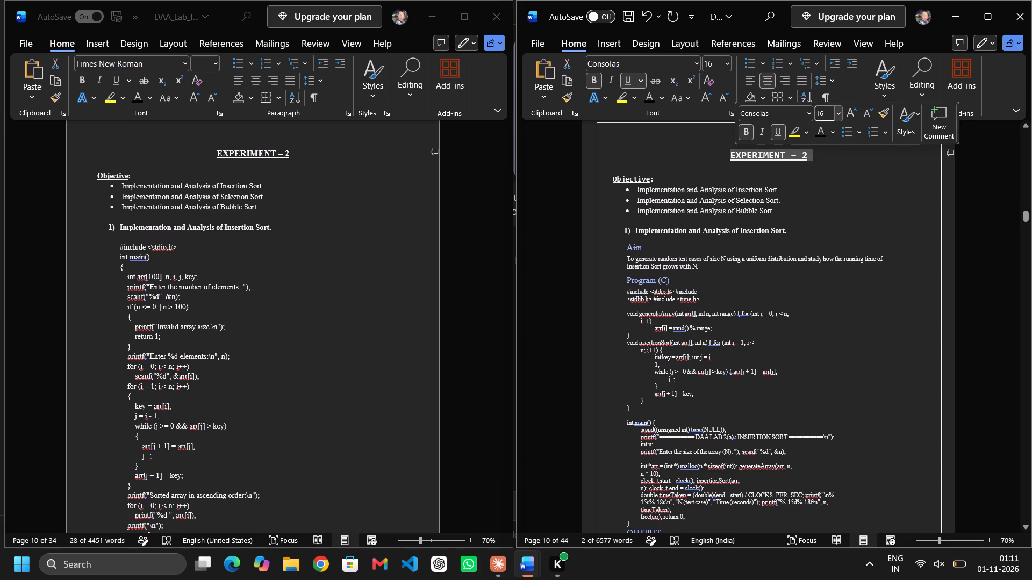
left_click(677, 176)
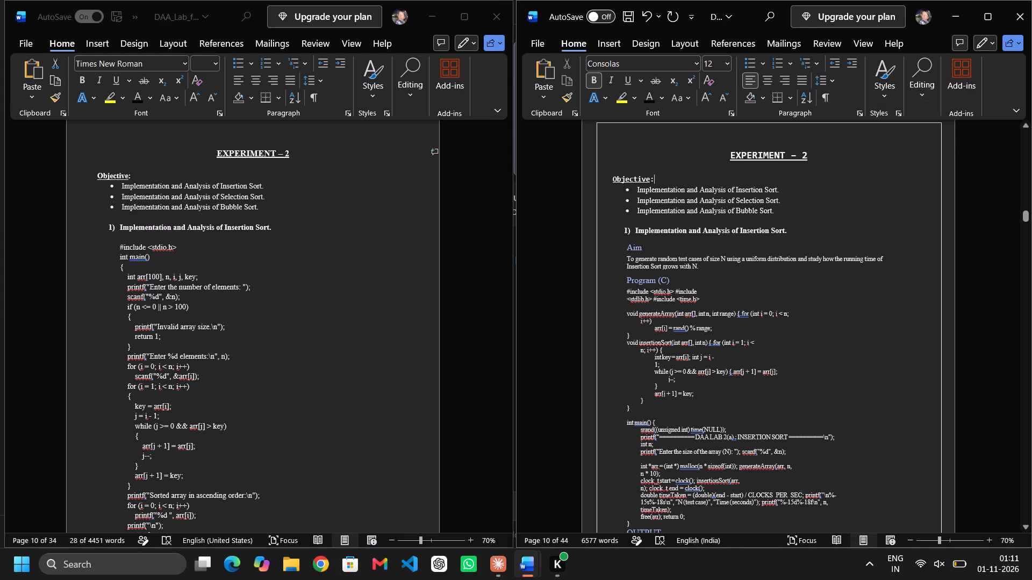
Check the font formatting of the EXPERIMENT – 2 heading in DAA_Lab_file.
left_click(276, 148)
left_click(276, 148)
left_click(276, 148)
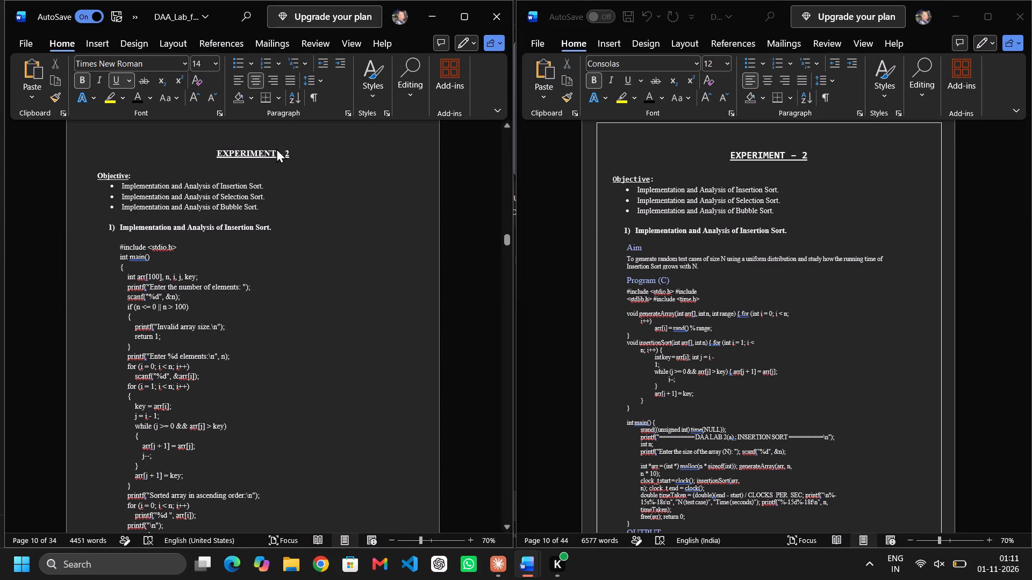
Format Lab 1's OUTPUT, Experiment 2's Objective, Insertion Sort title and both sorts' Aim, Program (C) and OUTPUT as bold Times New Roman 14, current font colour.
left_click(664, 177)
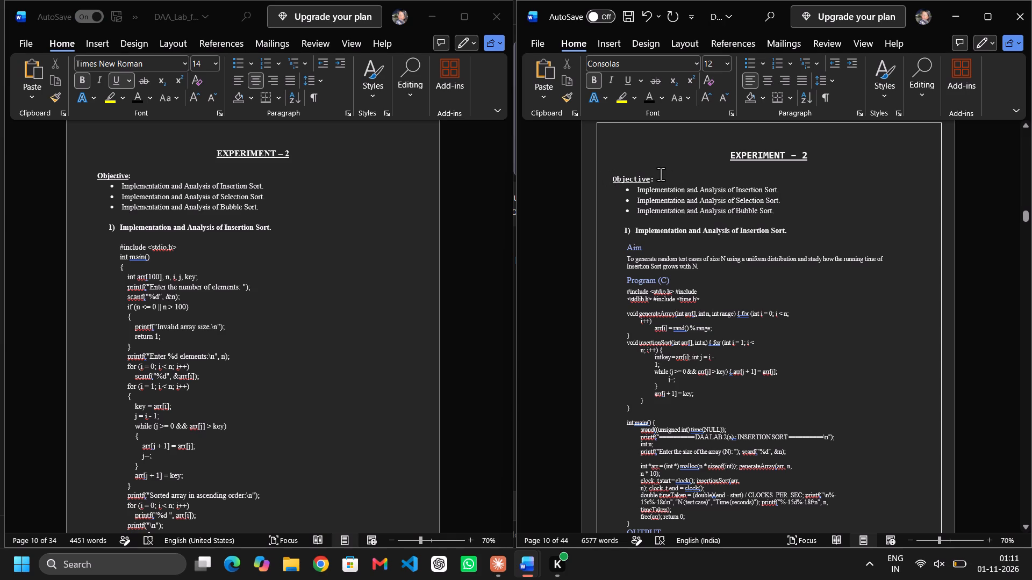
left_click_drag(661, 174, 667, 181)
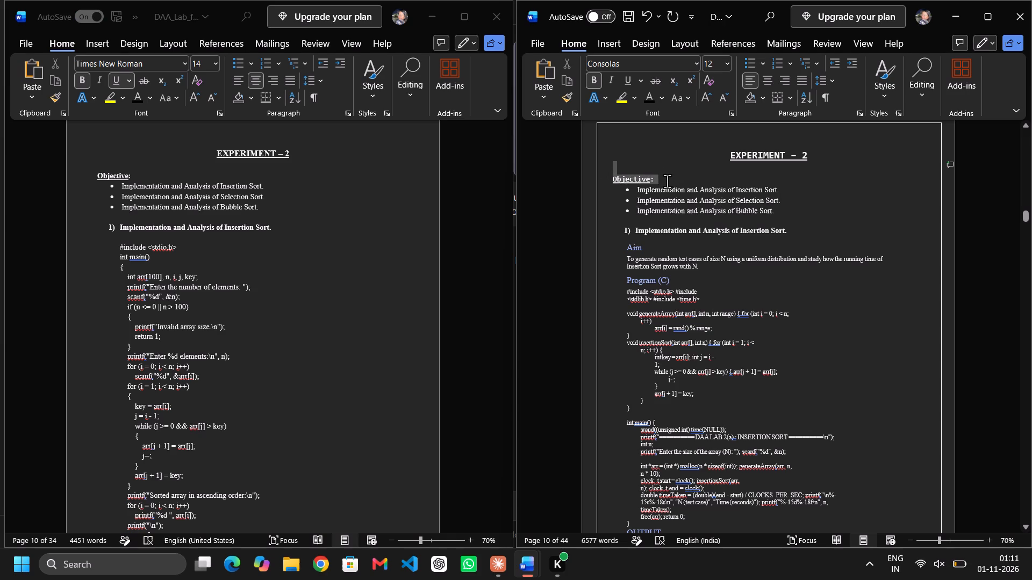
left_click_drag(667, 181, 668, 182)
left_click_drag(617, 227, 657, 243, "ctrl")
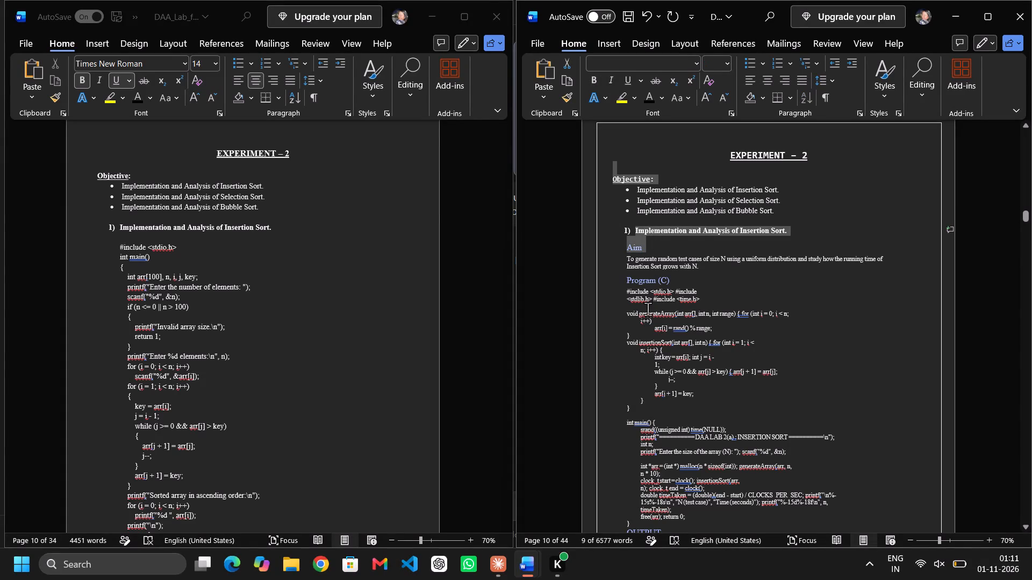
left_click_drag(621, 273, 674, 280, "ctrl")
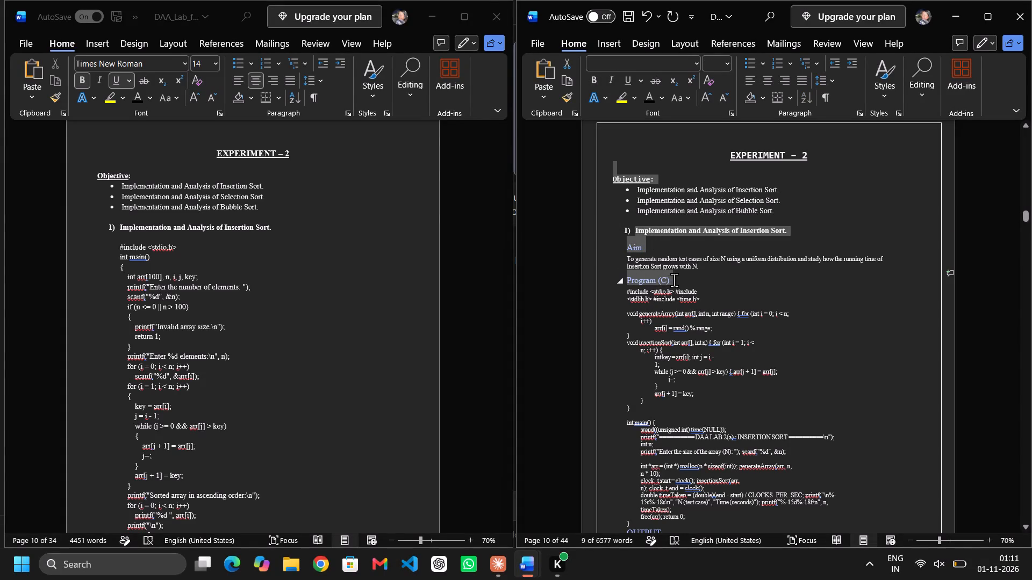
left_click_drag(674, 280, 675, 280, "ctrl")
scroll(675, 280, "down", 3)
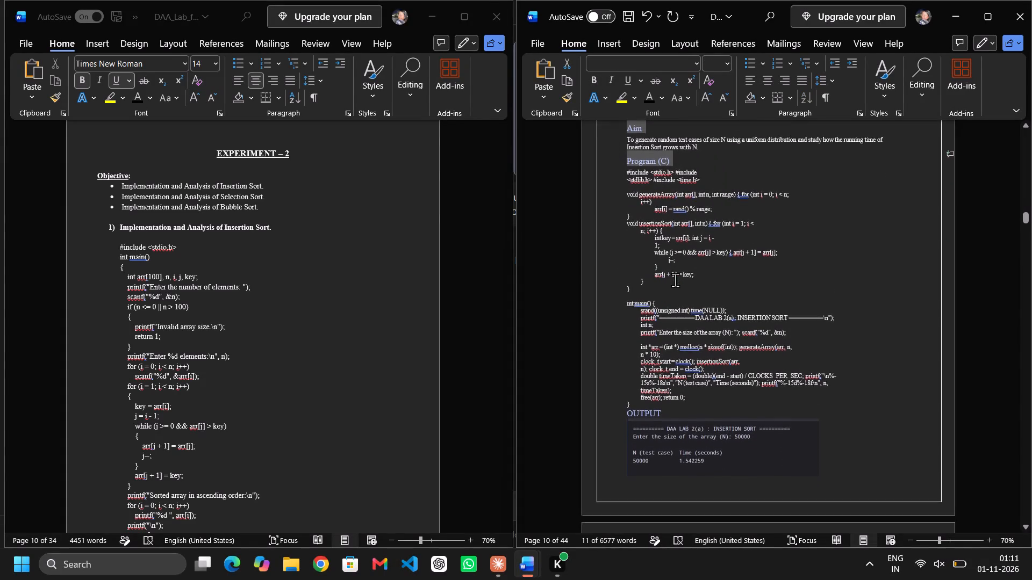
scroll(675, 280, "down", 11)
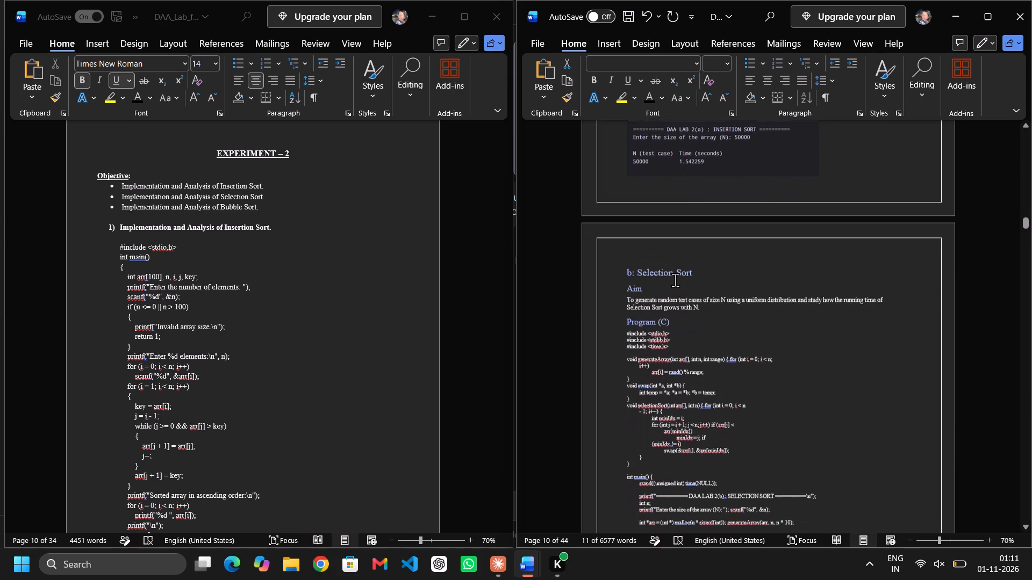
scroll(675, 280, "down", 1)
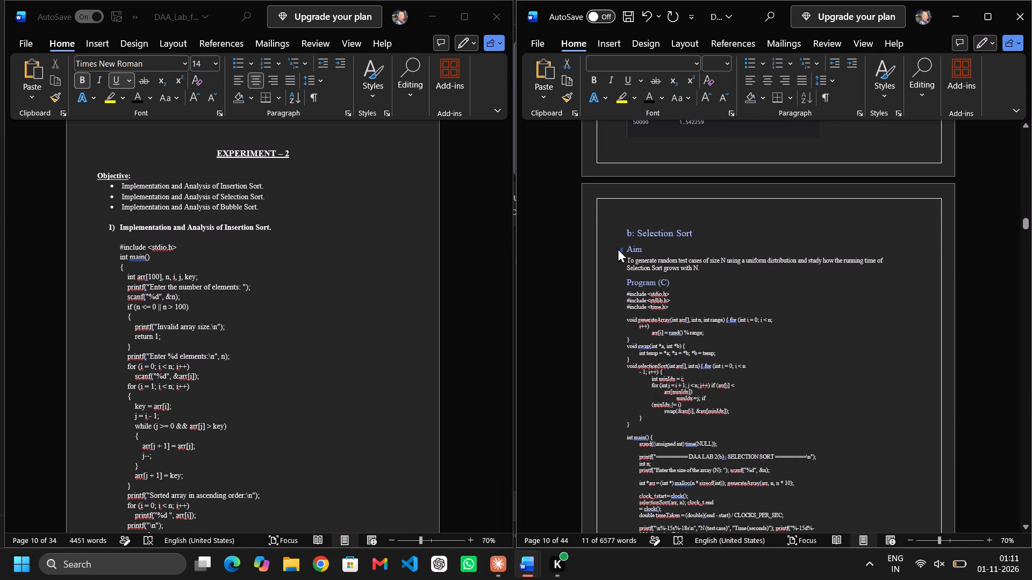
left_click_drag(613, 244, 660, 249, "ctrl")
left_click_drag(611, 272, 619, 274, "ctrl")
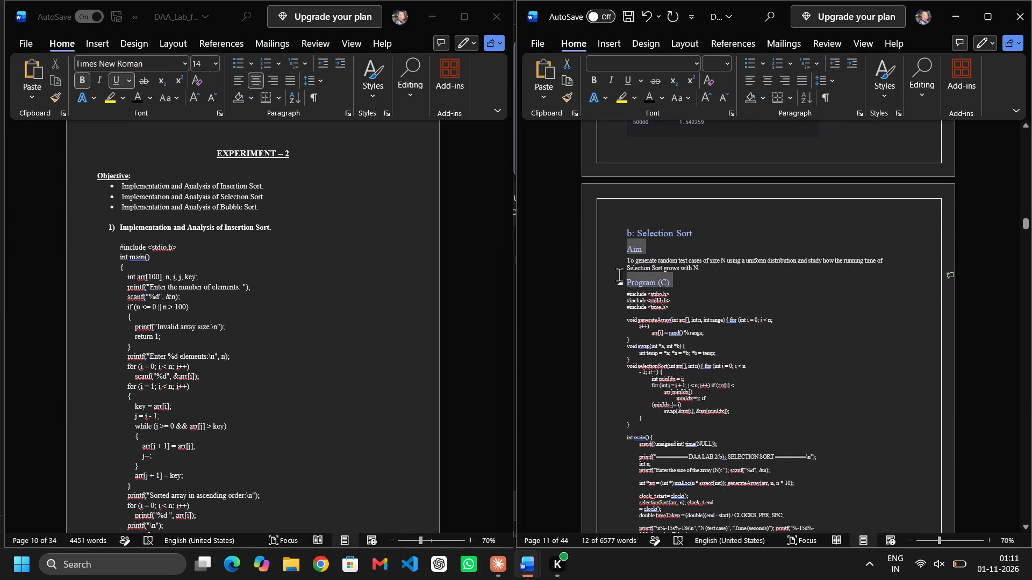
left_click_drag(619, 274, 677, 286, "ctrl")
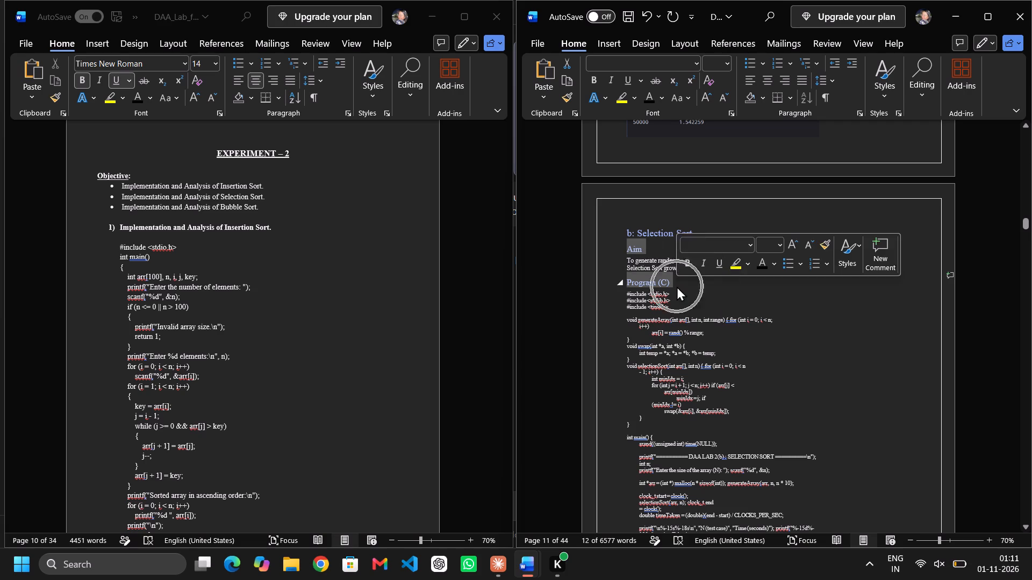
scroll(677, 286, "down", 5)
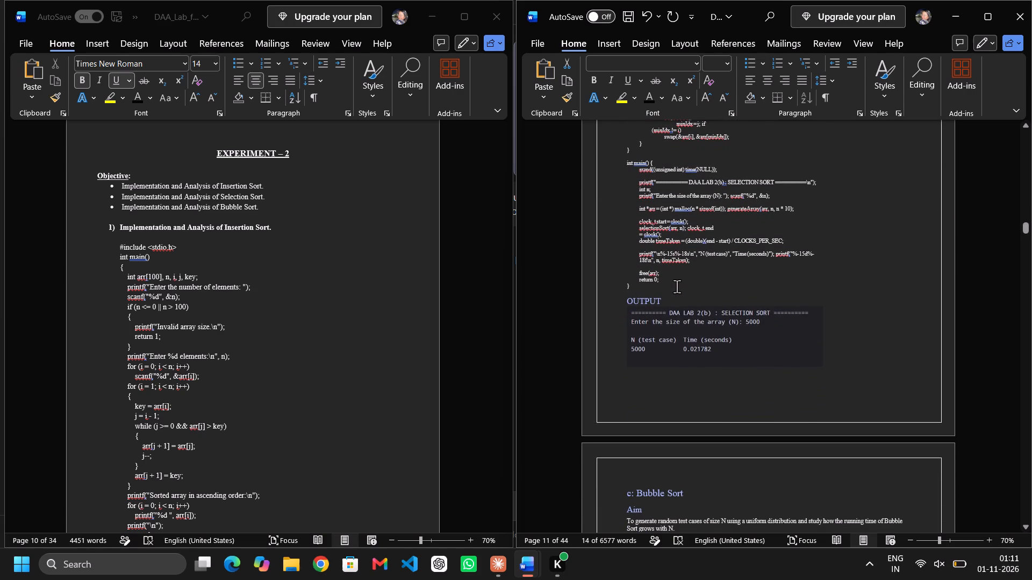
left_click_drag(672, 303, 614, 303, "ctrl")
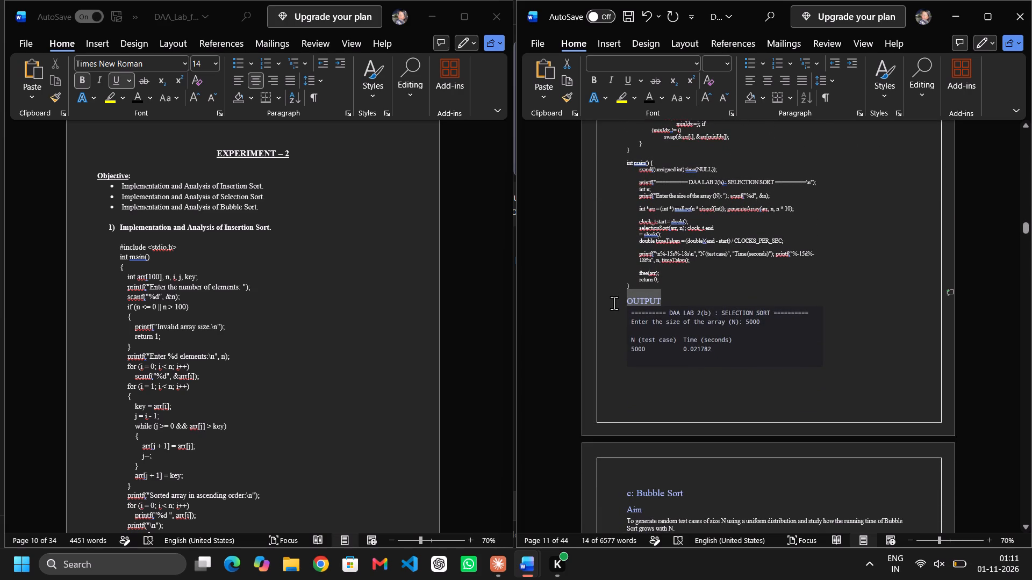
left_click_drag(614, 303, 613, 304, "ctrl")
scroll(613, 304, "up", 7)
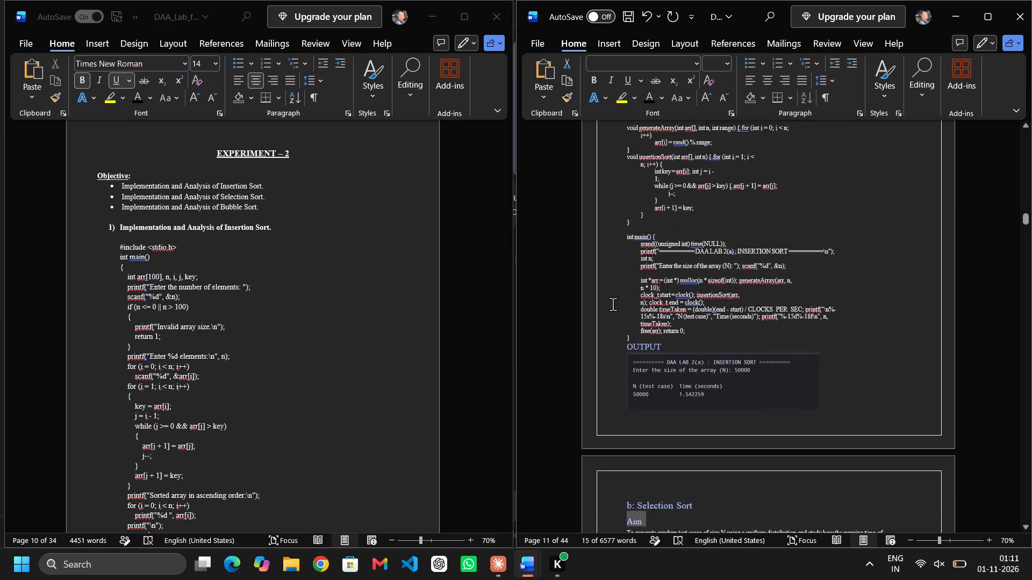
scroll(613, 304, "up", 1)
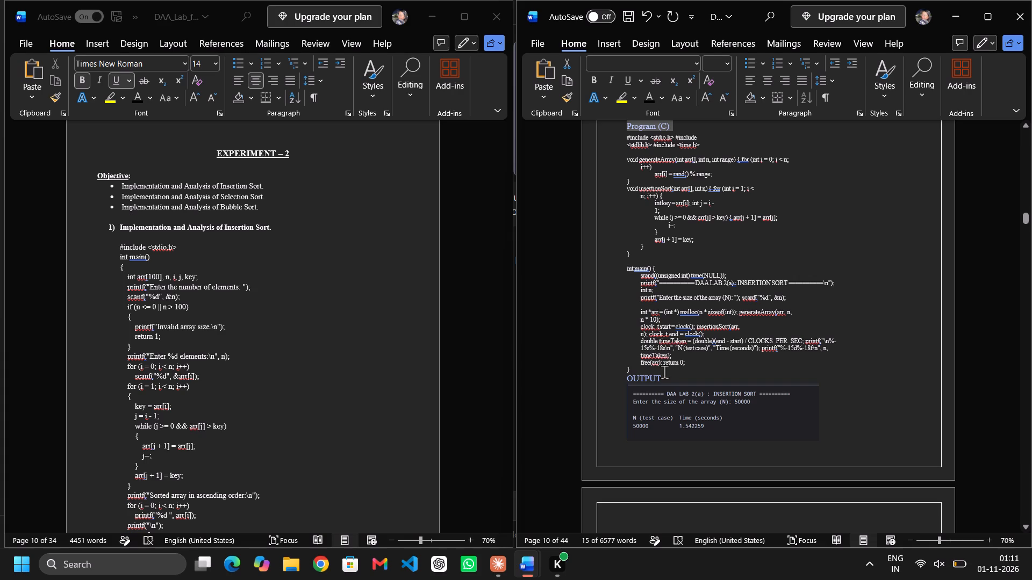
left_click_drag(664, 375, 626, 376, "ctrl")
scroll(626, 376, "up", 3)
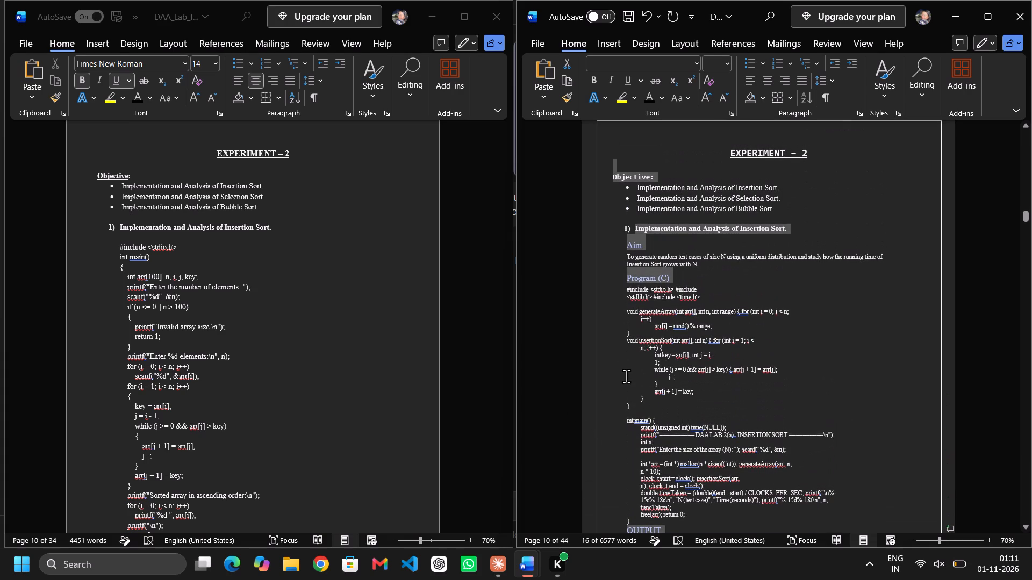
scroll(626, 376, "up", 5)
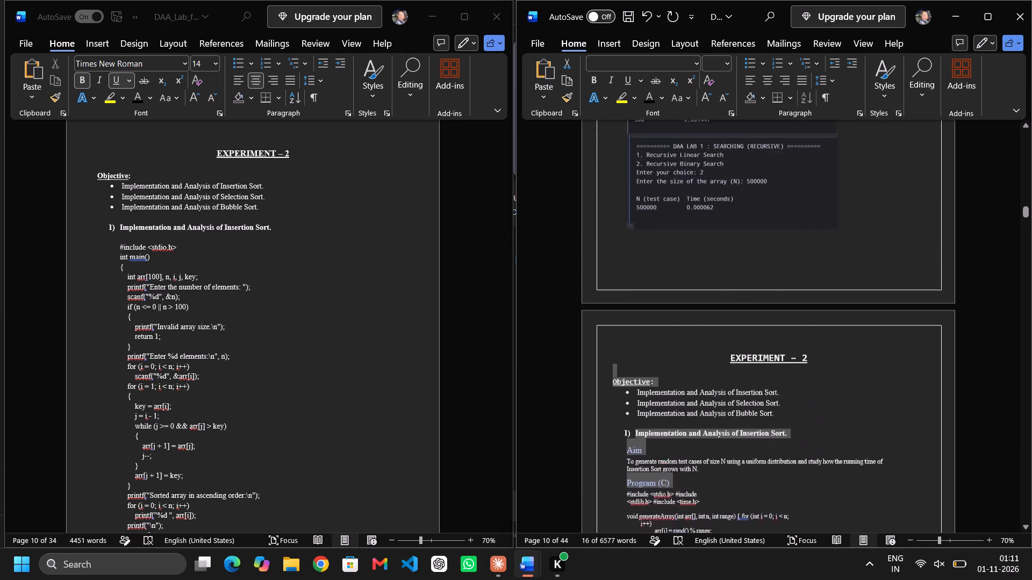
scroll(626, 376, "up", 1)
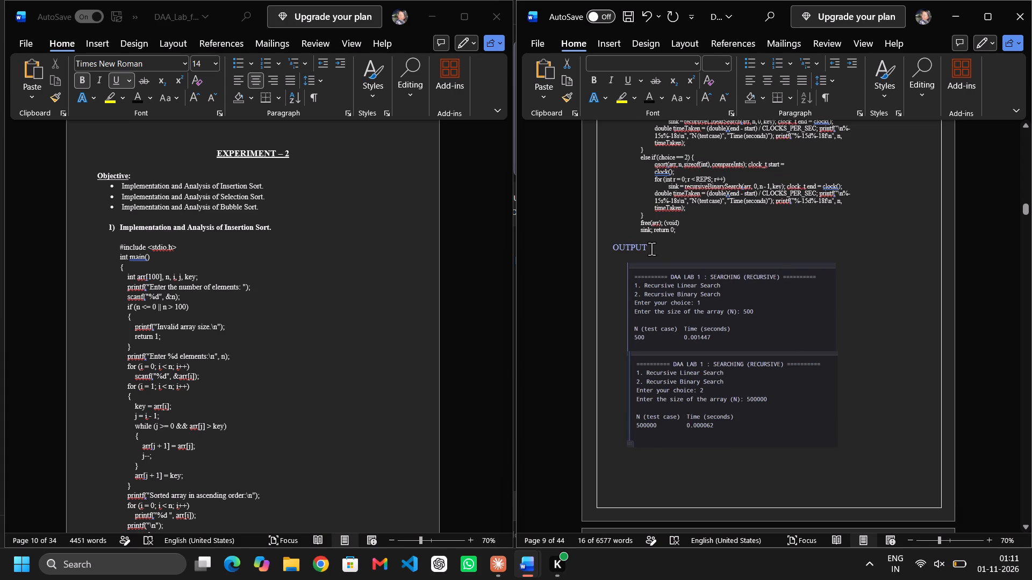
left_click_drag(651, 248, 612, 248, "ctrl")
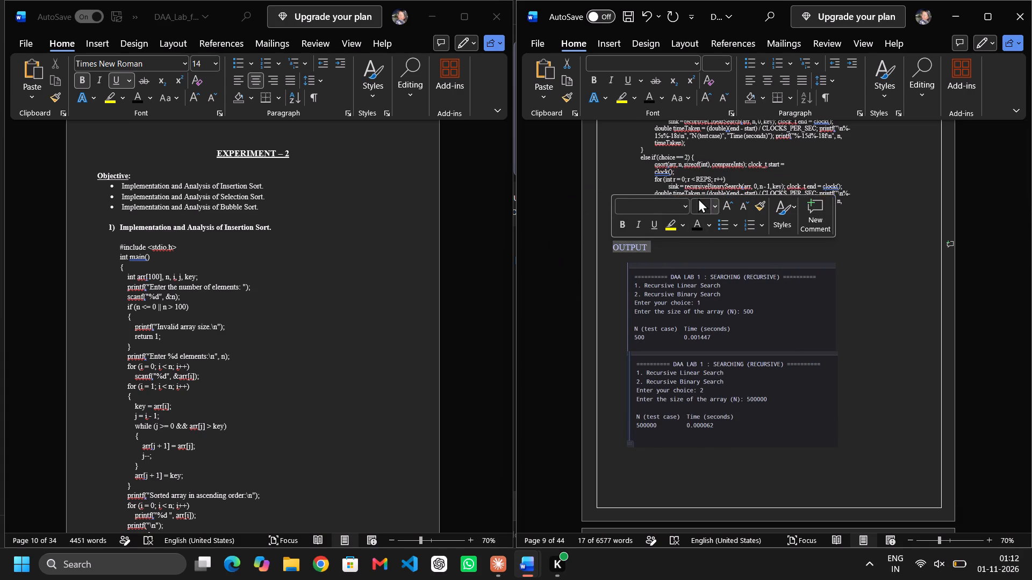
left_click(696, 221)
left_click(684, 209)
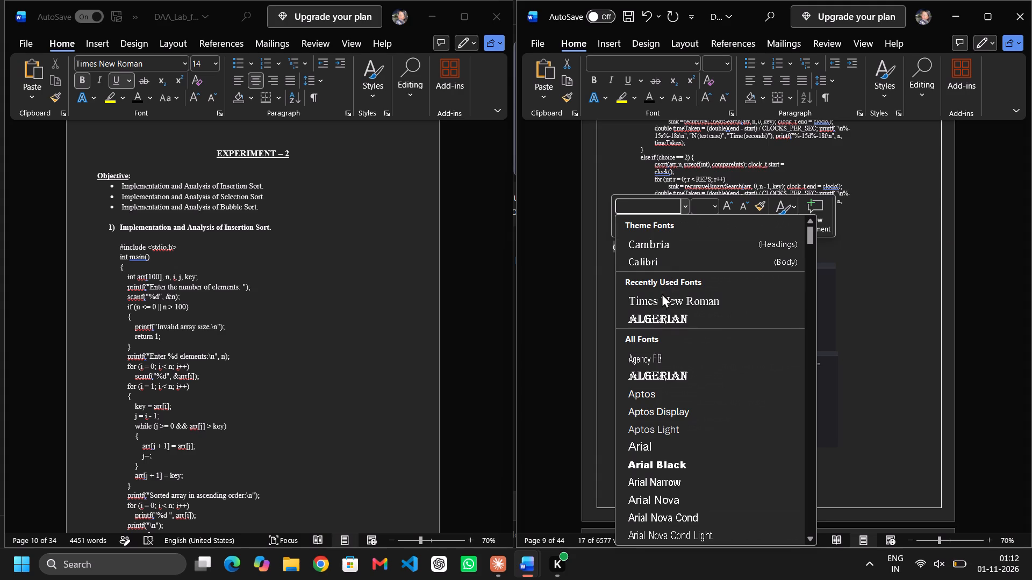
left_click(661, 298)
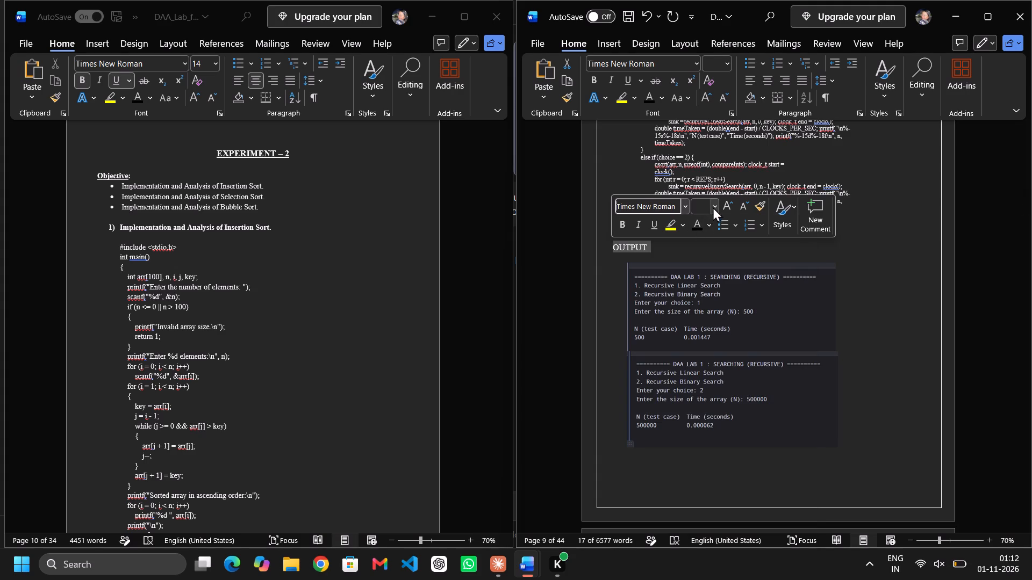
left_click(712, 205)
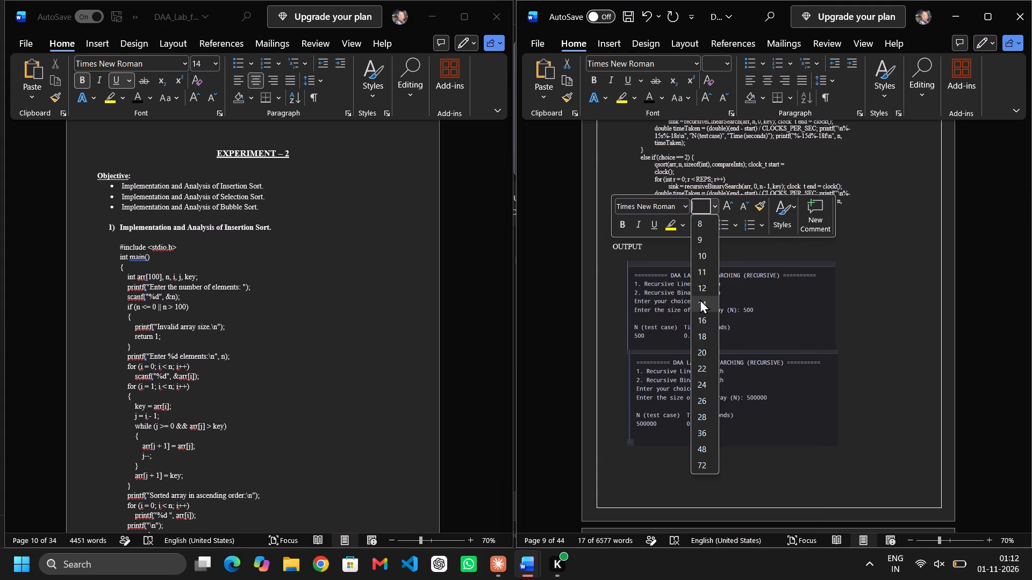
left_click(700, 300)
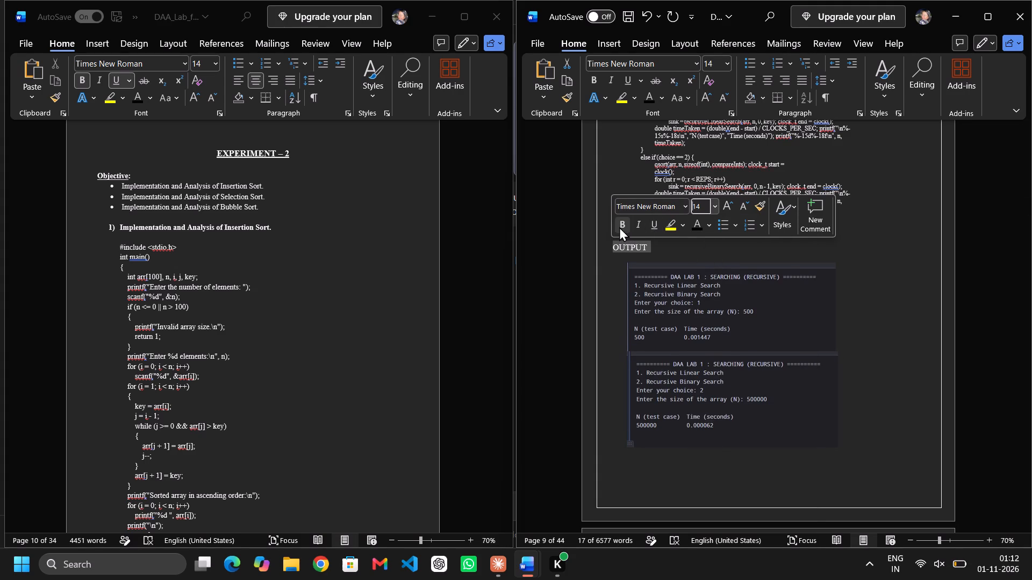
left_click(619, 227)
scroll(665, 387, "down", 4)
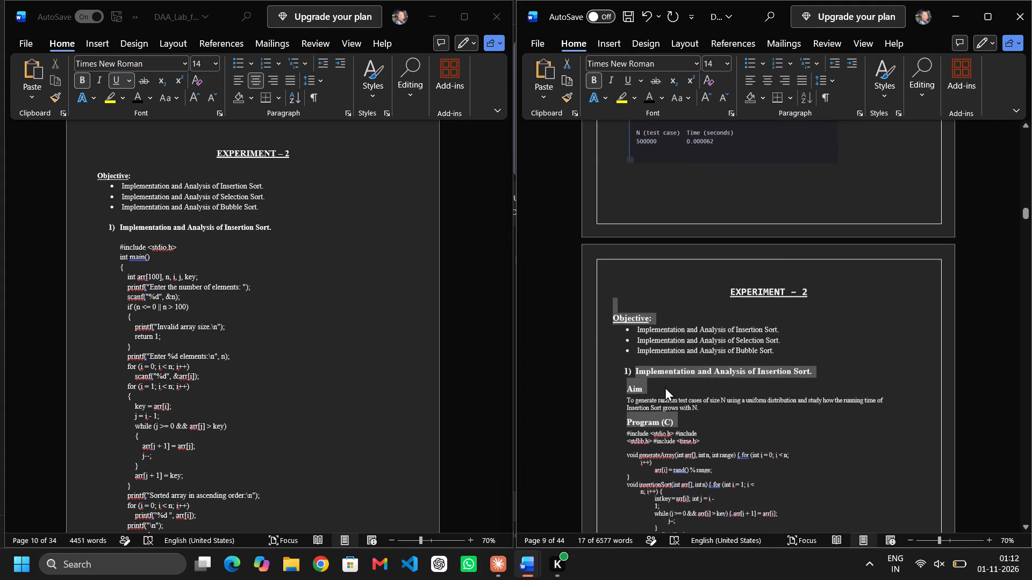
scroll(665, 387, "down", 1)
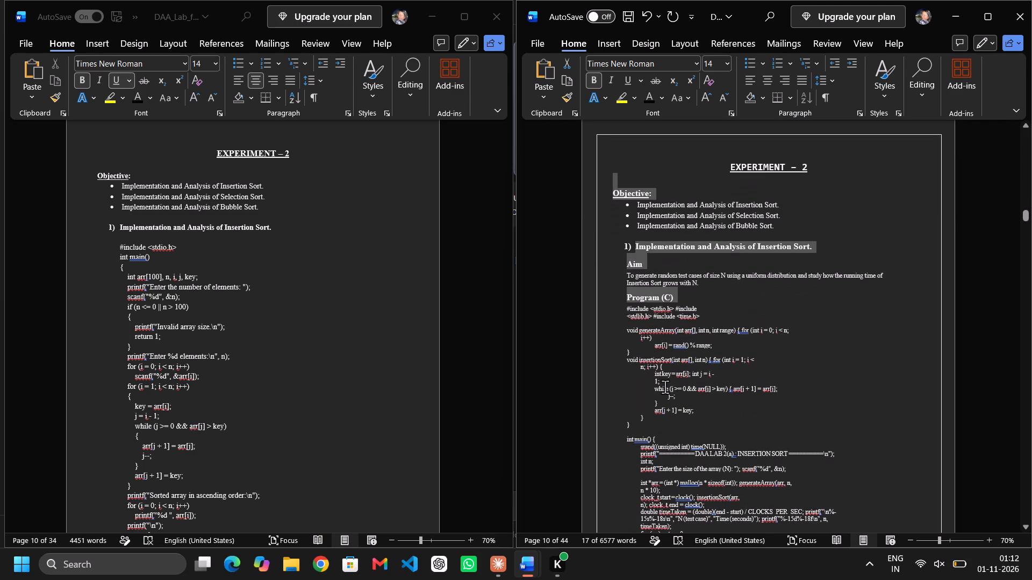
left_click(665, 387)
scroll(665, 387, "down", 1)
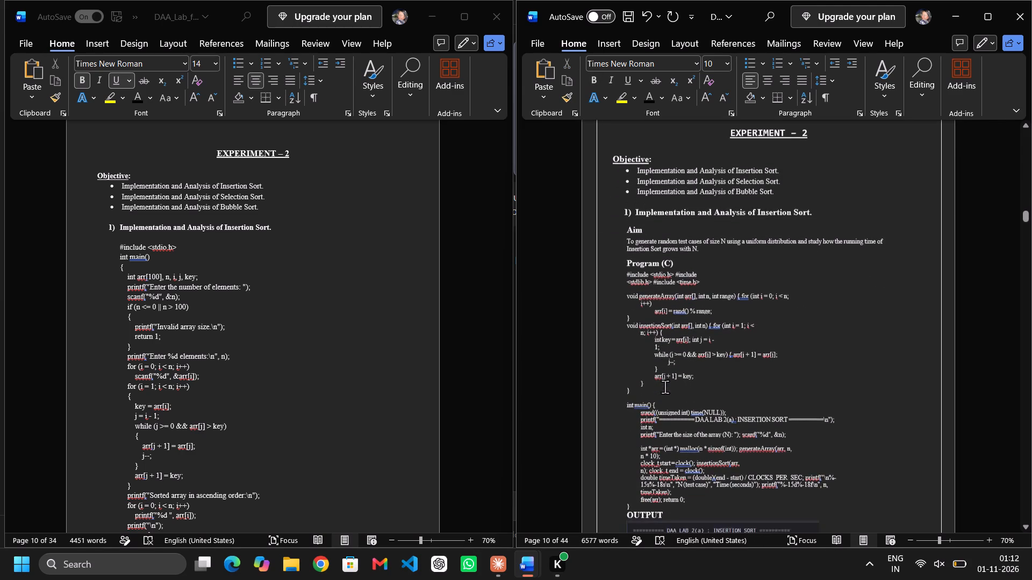
scroll(665, 387, "down", 1)
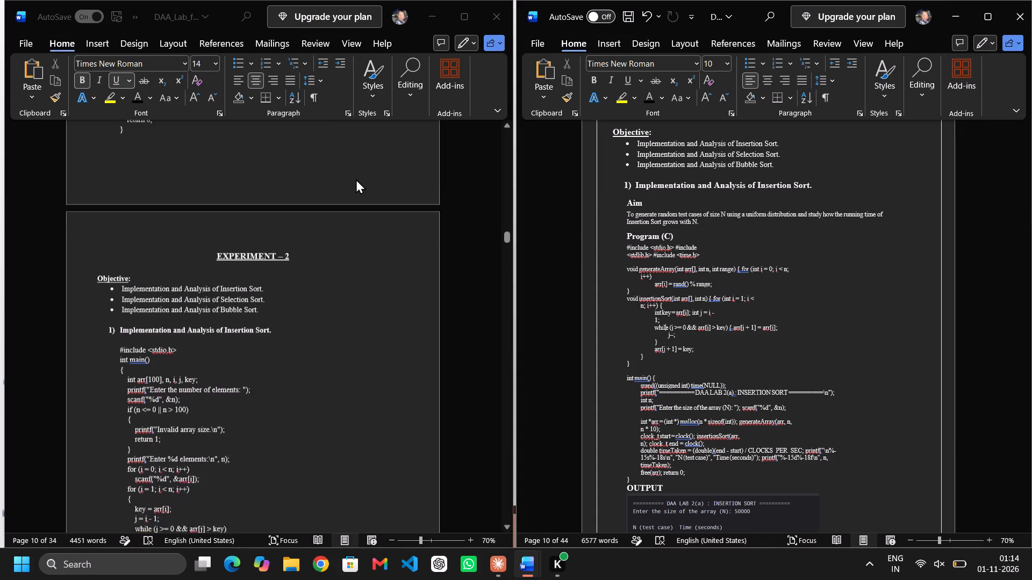
scroll(356, 179, "up", 1)
scroll(808, 233, "up", 1)
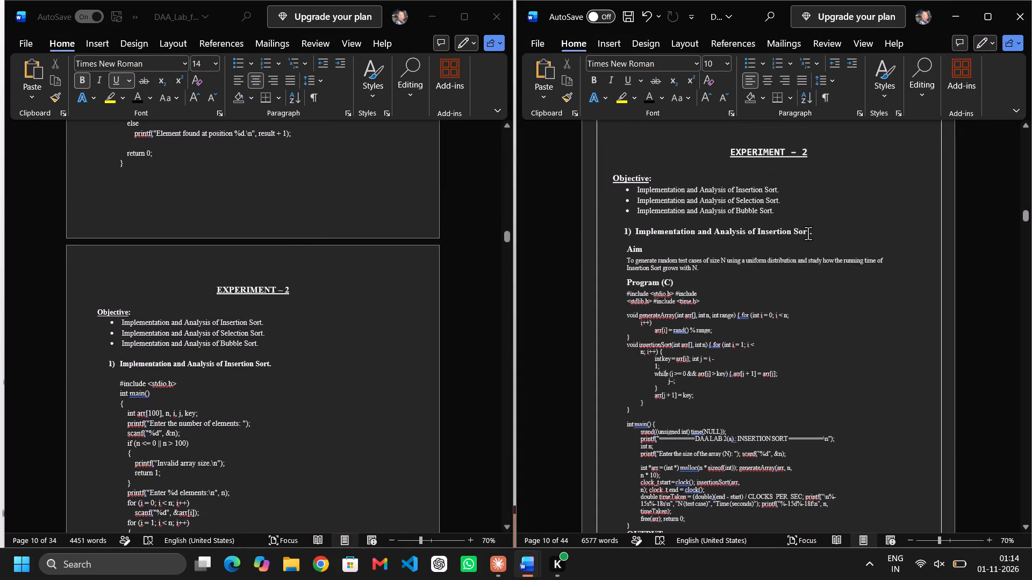
scroll(808, 233, "up", 2)
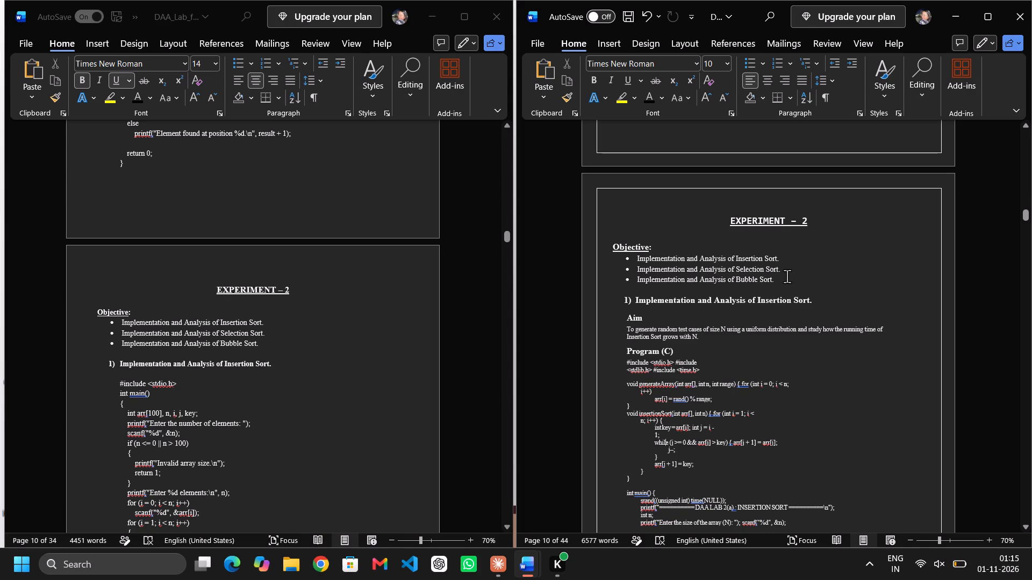
left_click_drag(728, 217, 822, 308)
left_click(881, 263)
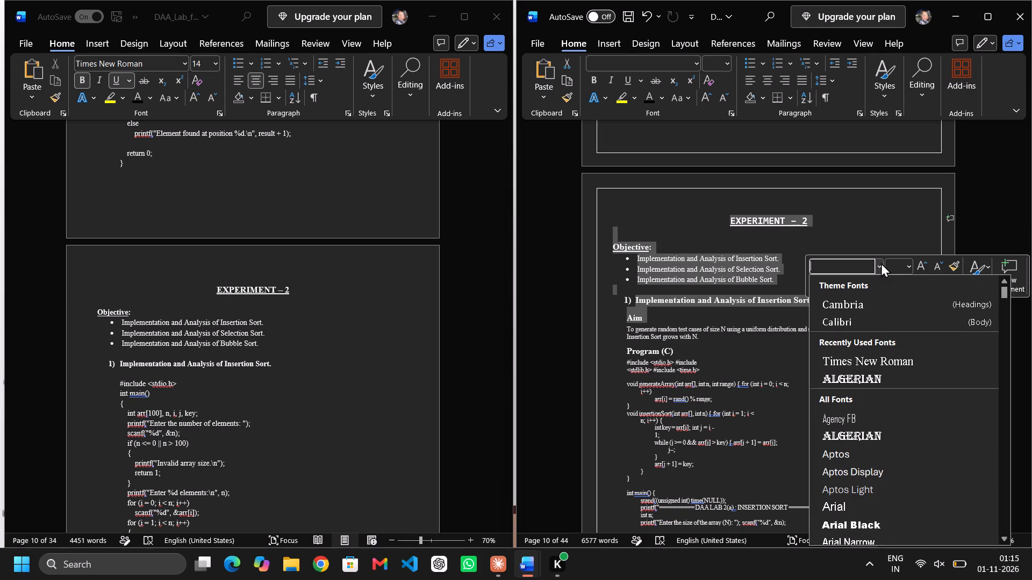
left_click(859, 362)
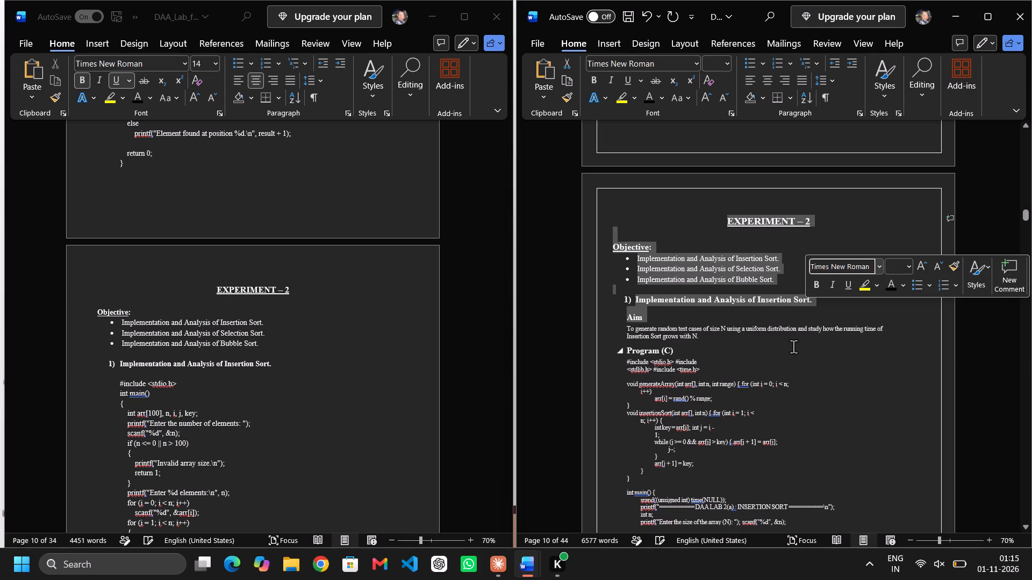
left_click(793, 346)
Review the Insertion Sort and Selection Sort sections of Experiment 2 in DAA CODES LAB.
scroll(793, 346, "down", 3)
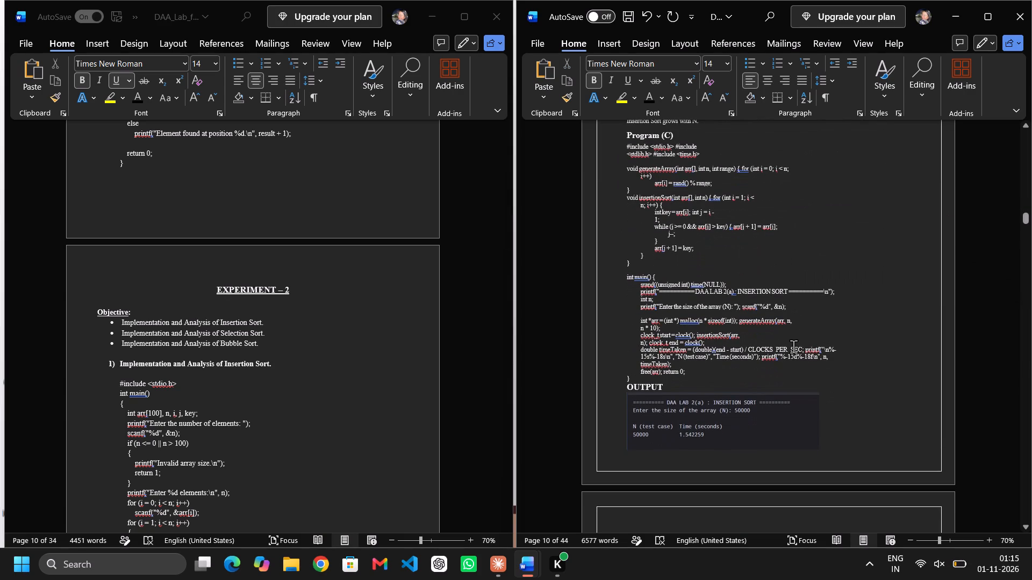
scroll(793, 346, "down", 4)
scroll(793, 346, "right", 1)
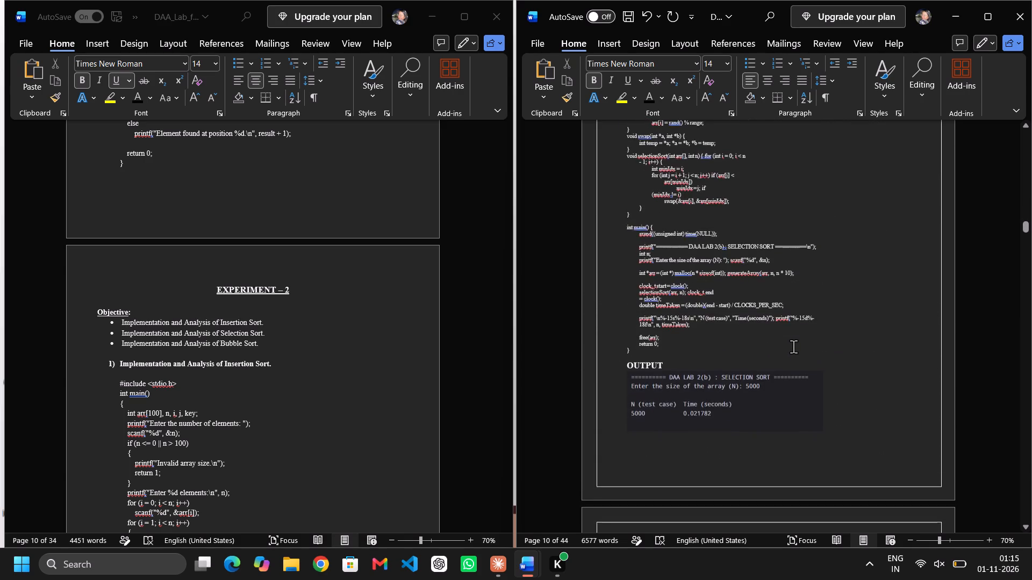
scroll(793, 346, "right", 1)
scroll(619, 336, "up", 2)
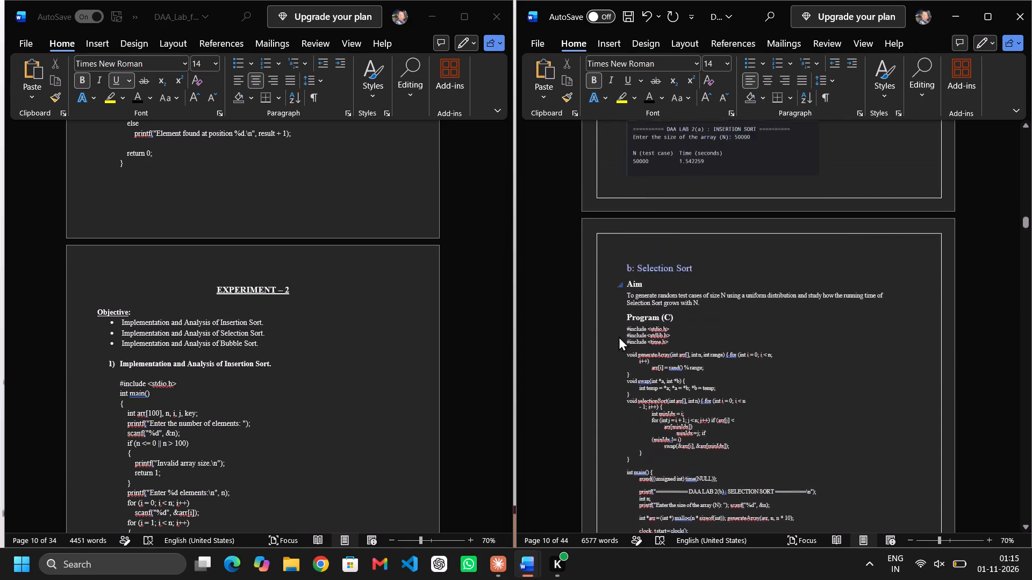
scroll(619, 336, "up", 4)
scroll(619, 336, "down", 1)
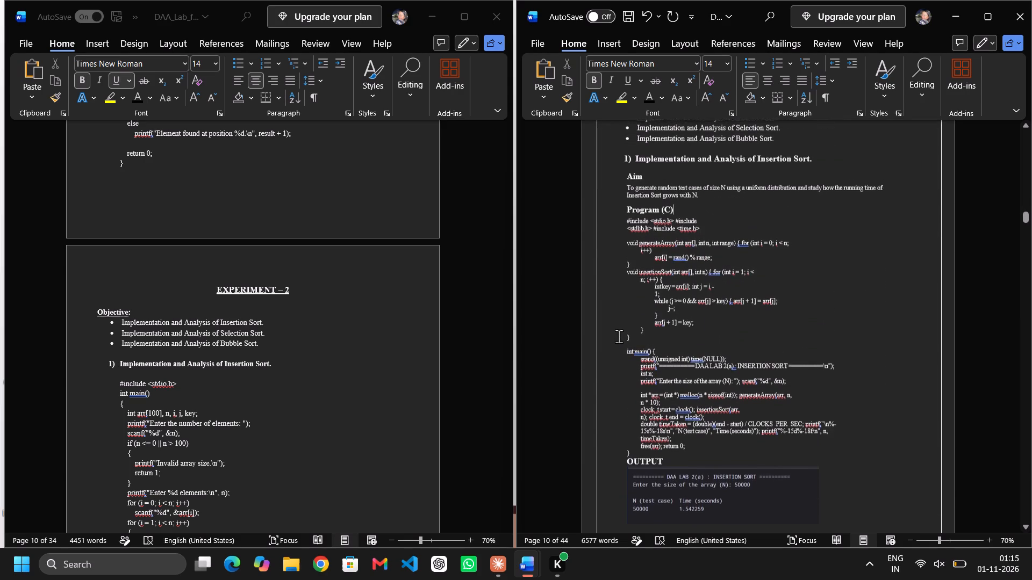
Replace the "b: Selection Sort" heading in DAA CODES LAB with "Implementation and Analysis of Selection Sort.", numbered 2), copied from DAA_Lab_file.
scroll(619, 336, "down", 5)
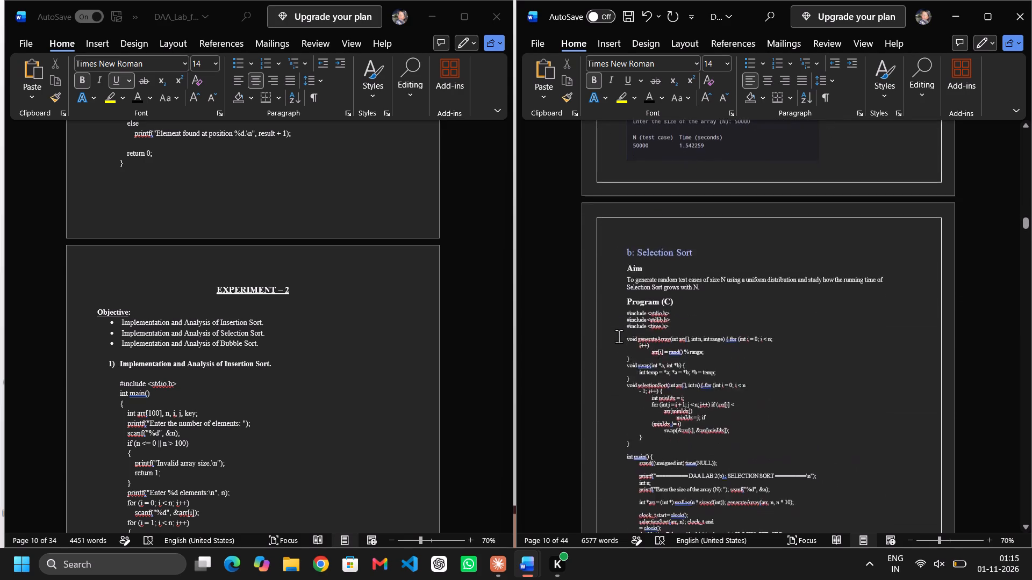
scroll(619, 336, "down", 3)
scroll(619, 336, "up", 1)
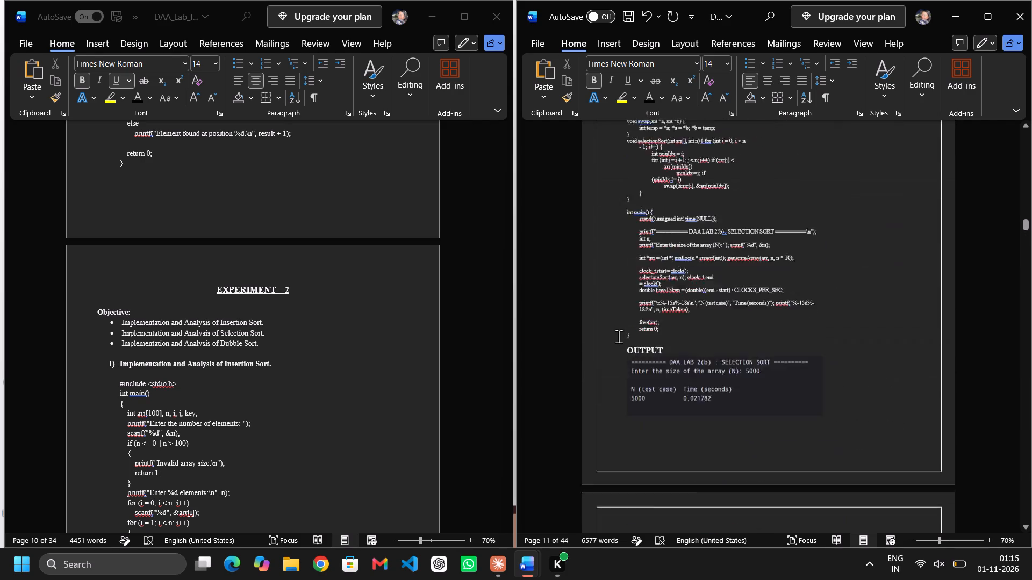
scroll(619, 336, "up", 1)
scroll(619, 336, "down", 1)
scroll(379, 447, "down", 2)
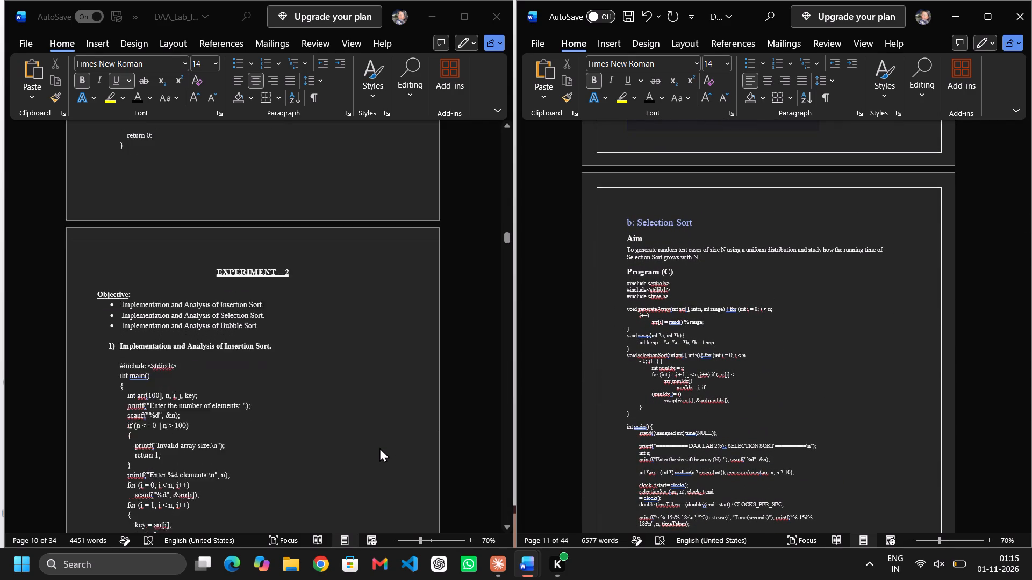
scroll(379, 447, "down", 6)
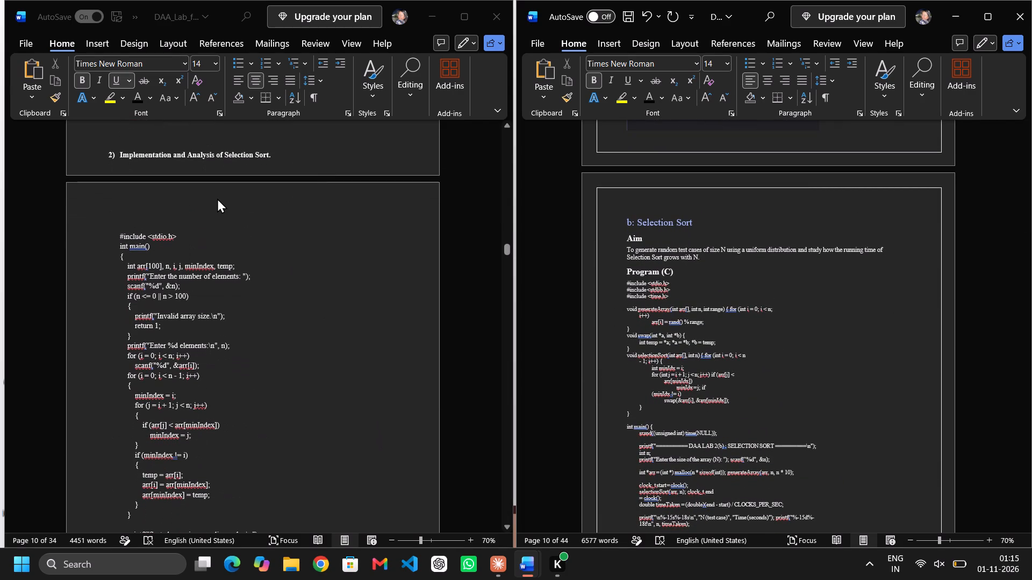
left_click(104, 151)
left_click_drag(104, 151, 260, 160)
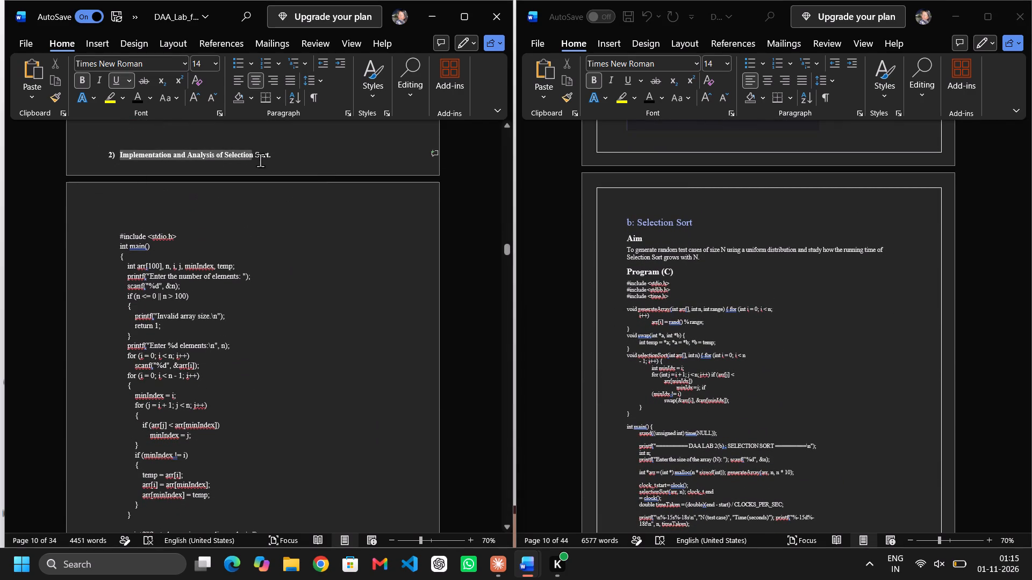
left_click_drag(260, 160, 306, 159)
key("ctrl+c")
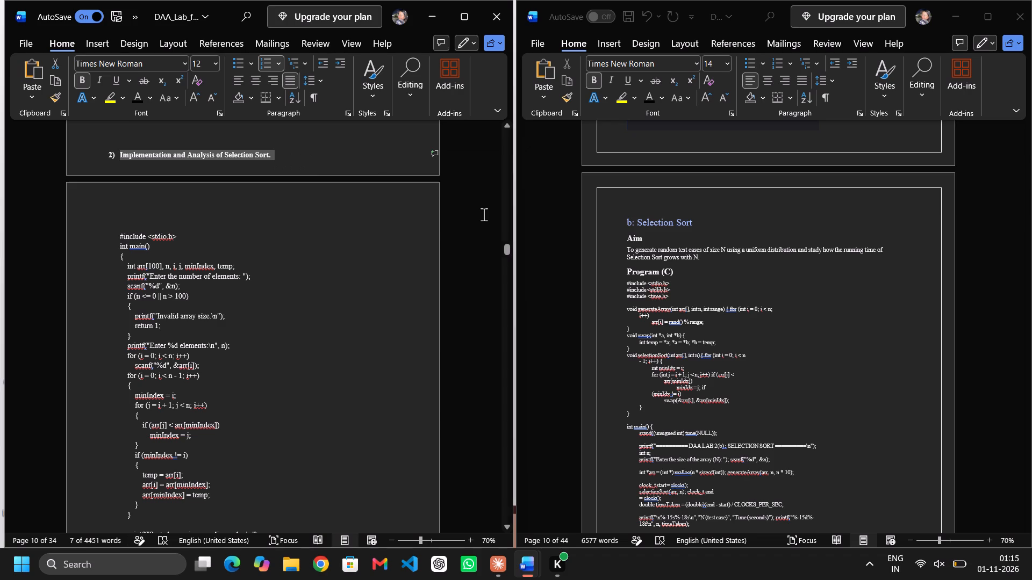
left_click(690, 222)
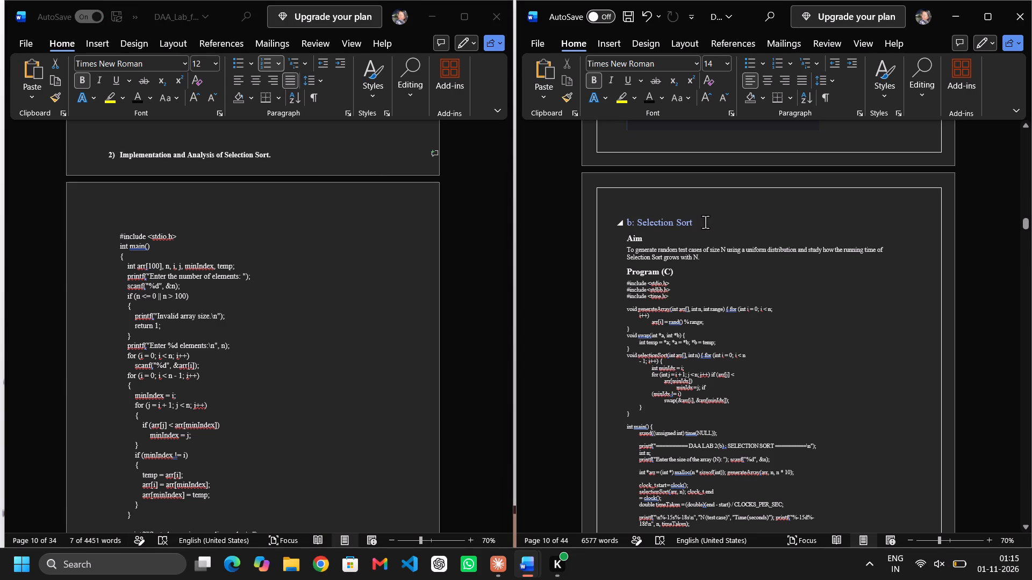
left_click_drag(705, 222, 622, 222)
key("ctrl+v")
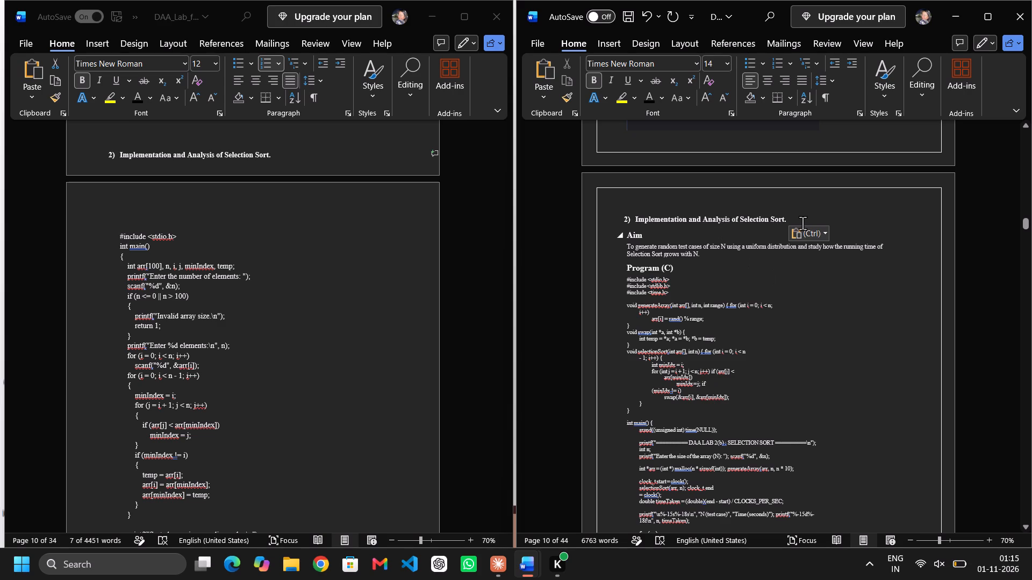
Set the "Implementation and Analysis of Selection Sort." heading in DAA CODES LAB to 14 pt.
left_click_drag(801, 221, 618, 218)
double_click(708, 176)
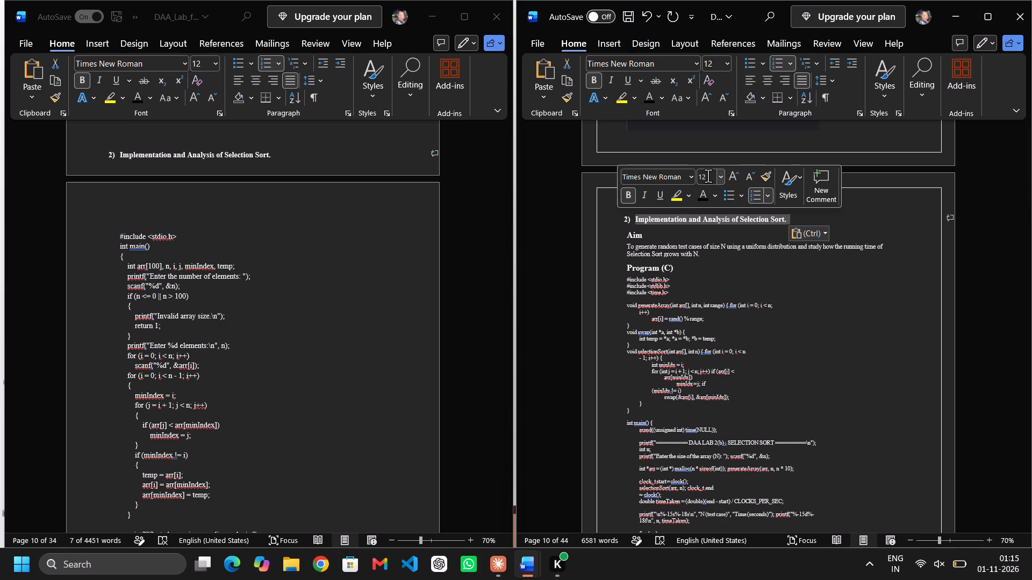
key("BackSpace")
key("4")
key("Return")
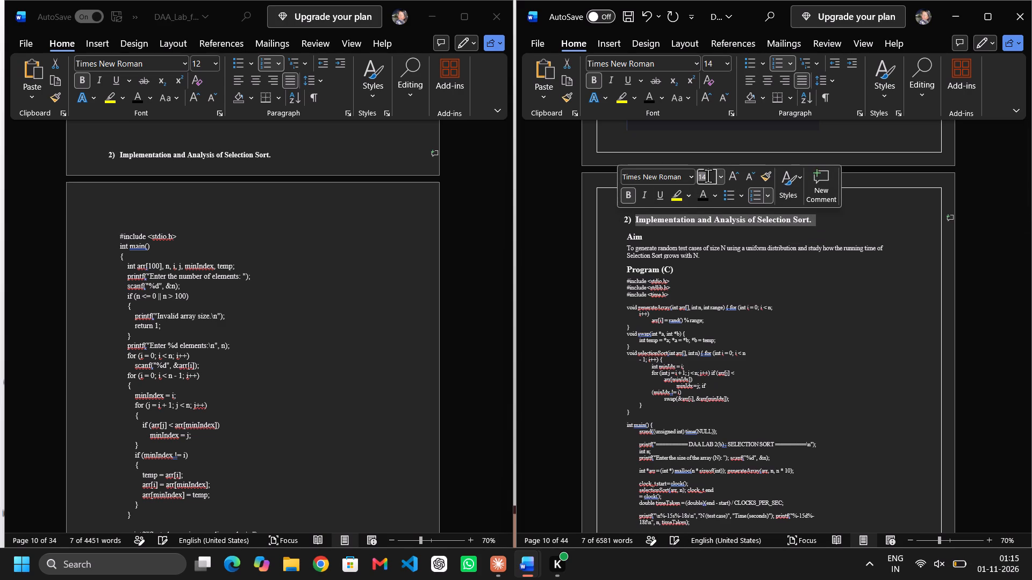
left_click(810, 305)
Look through the Experiment 2, Lab 3 and Lab 4 sections of DAA CODES LAB to check their headings, programs and outputs.
scroll(810, 305, "up", 5)
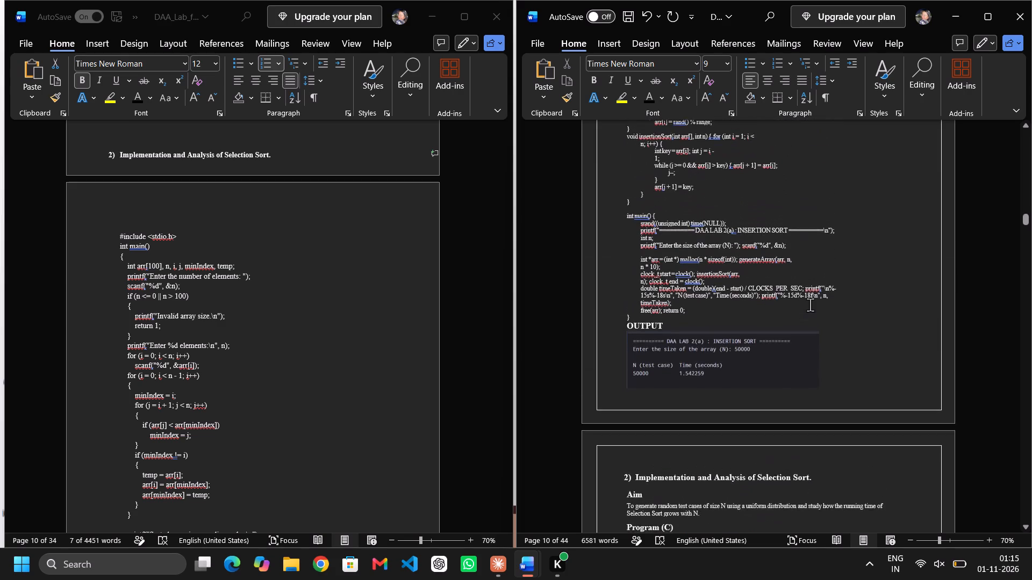
scroll(810, 305, "down", 1)
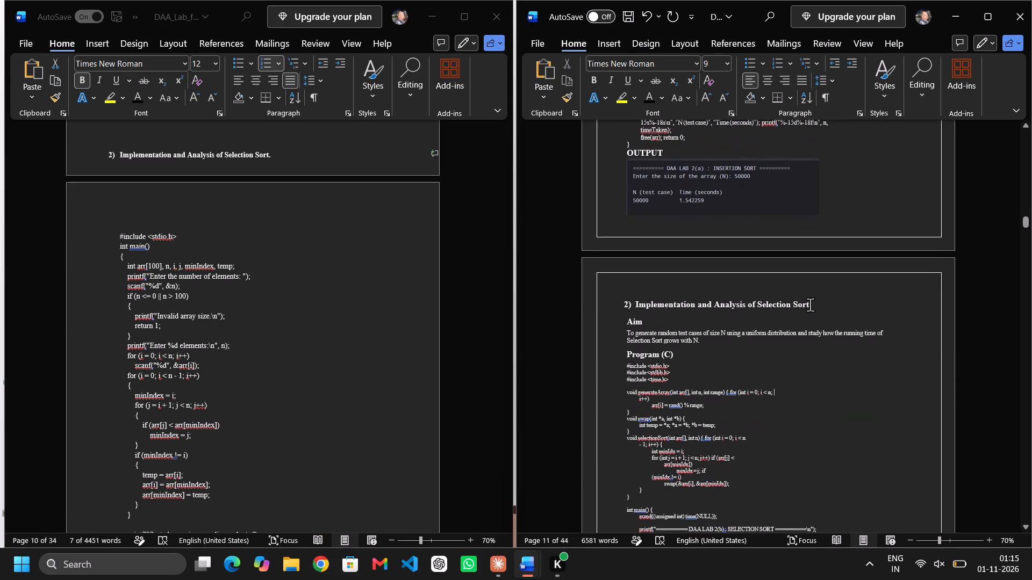
scroll(810, 305, "down", 2)
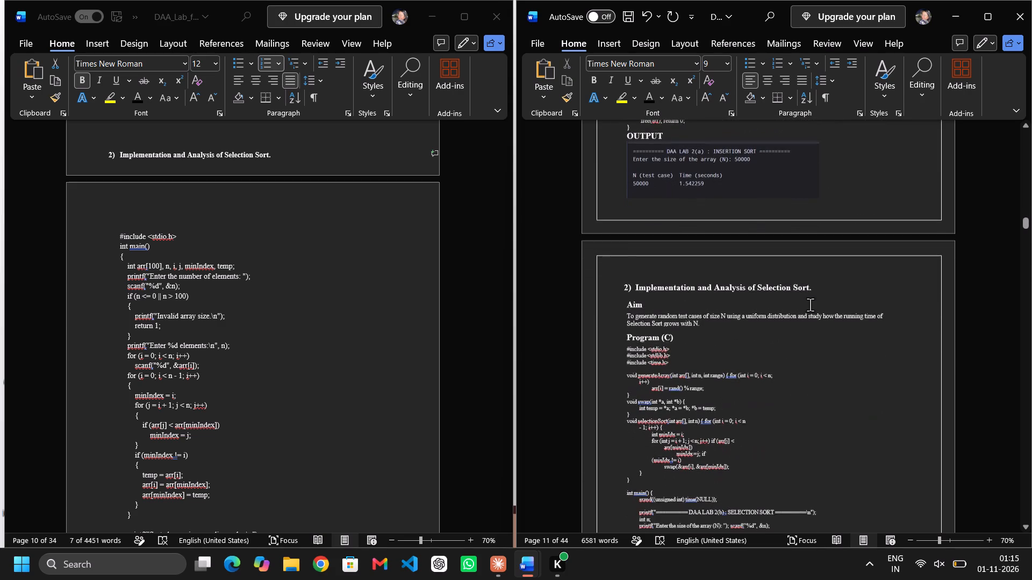
scroll(810, 305, "down", 3)
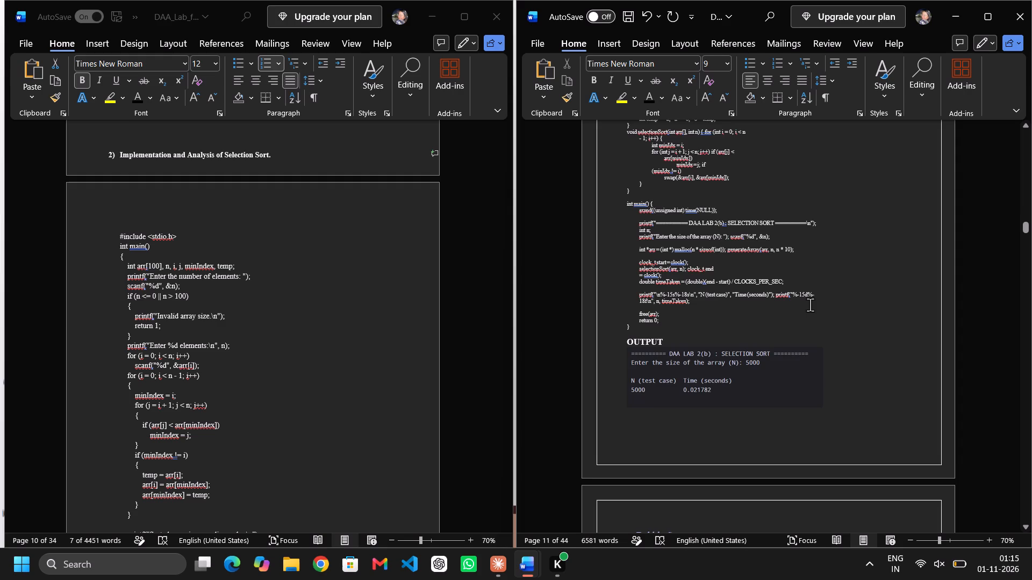
scroll(810, 305, "down", 4)
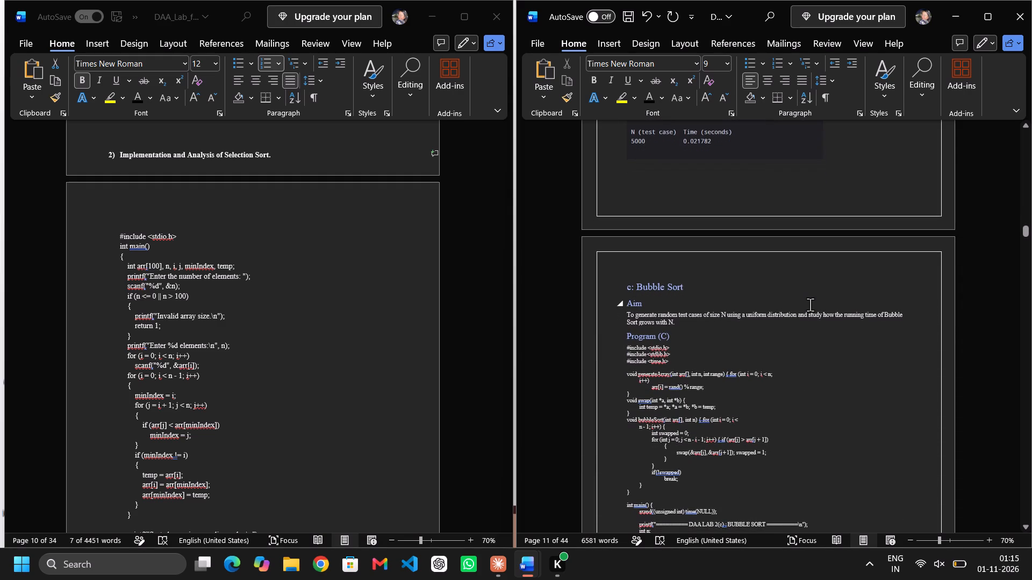
scroll(810, 305, "down", 20)
scroll(810, 305, "up", 15)
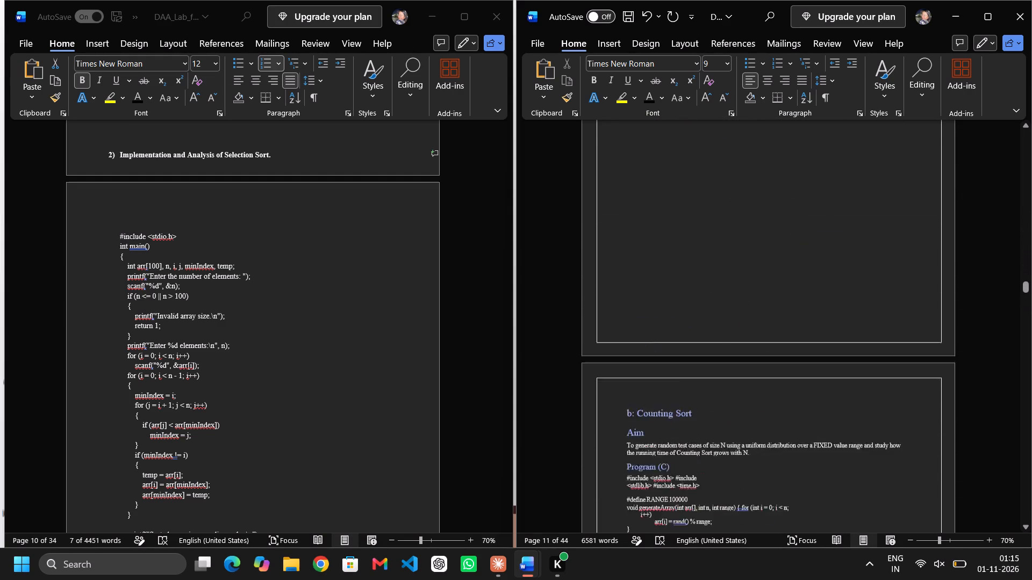
scroll(810, 305, "up", 4)
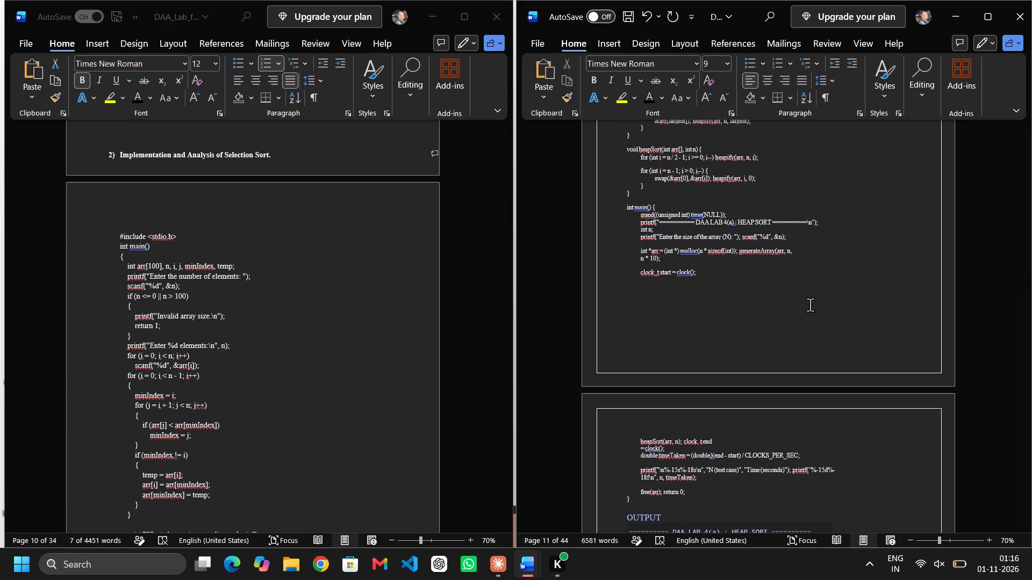
scroll(810, 305, "down", 1)
scroll(810, 305, "up", 1)
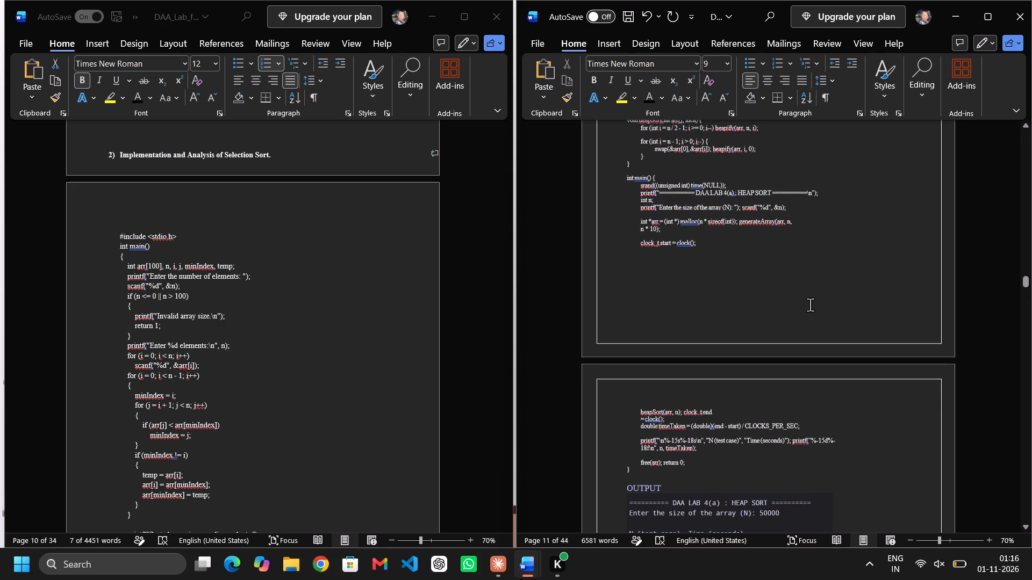
scroll(810, 305, "up", 8)
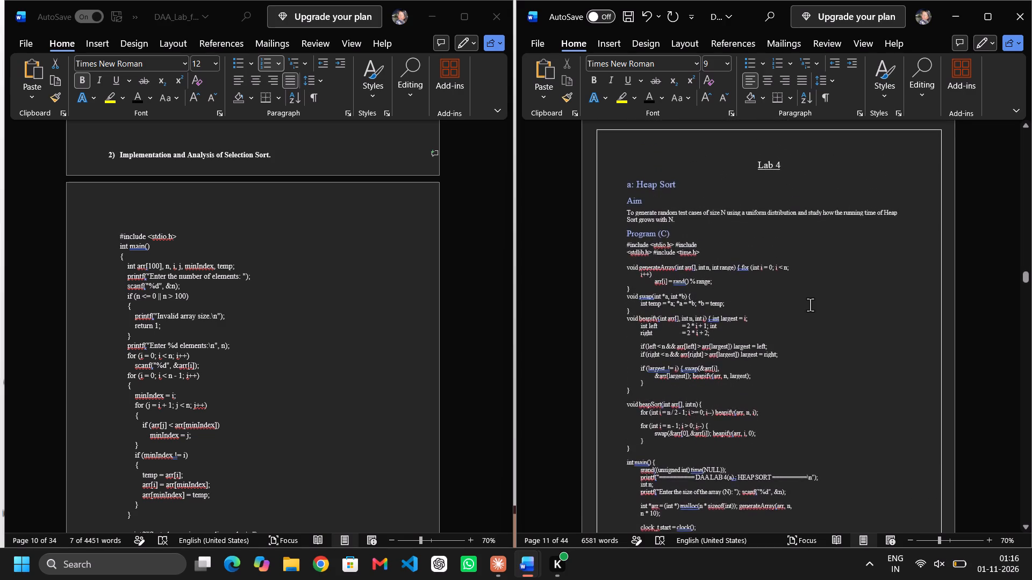
scroll(810, 305, "up", 6)
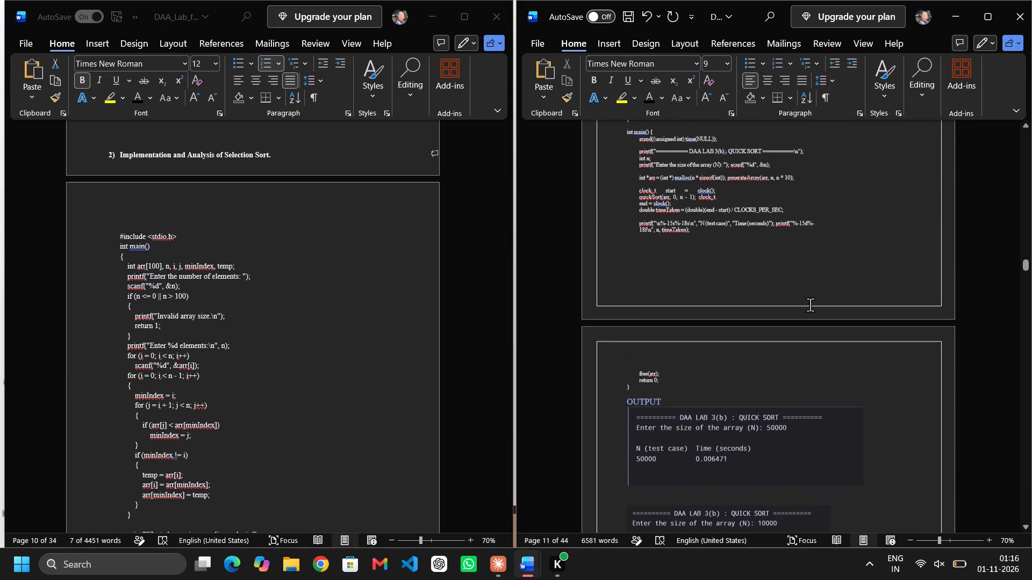
scroll(810, 305, "up", 4)
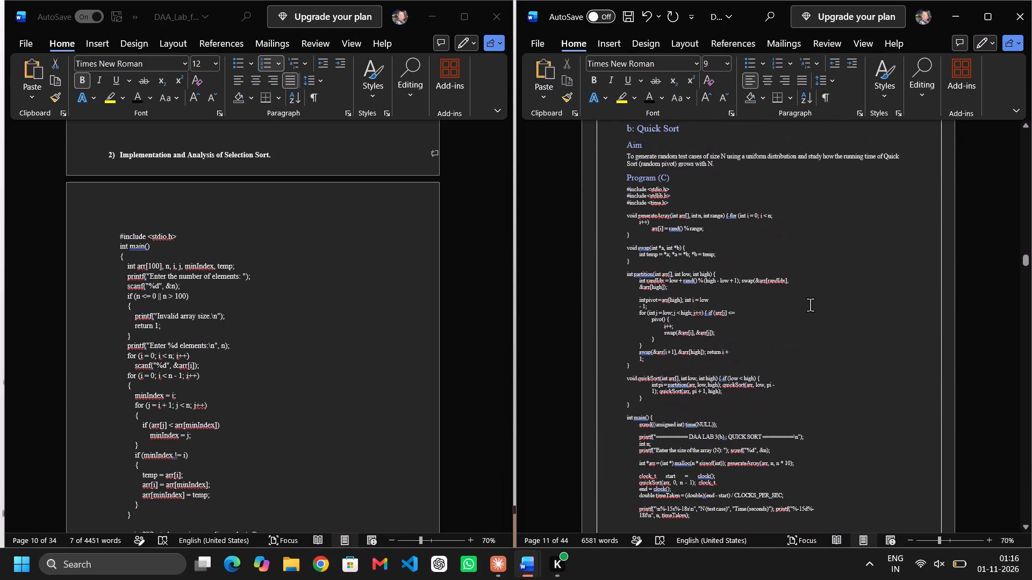
scroll(810, 305, "up", 2)
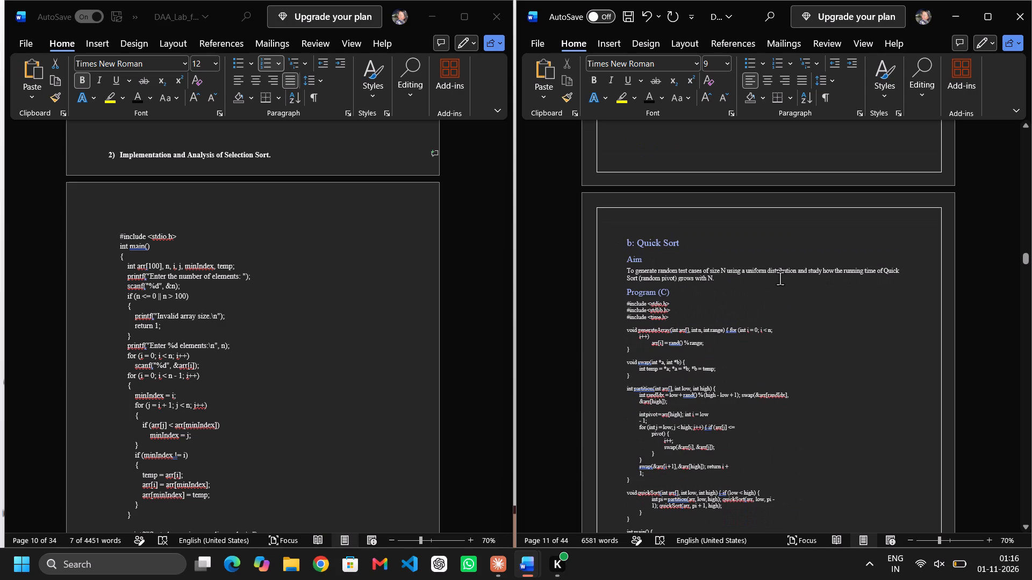
scroll(780, 278, "up", 11)
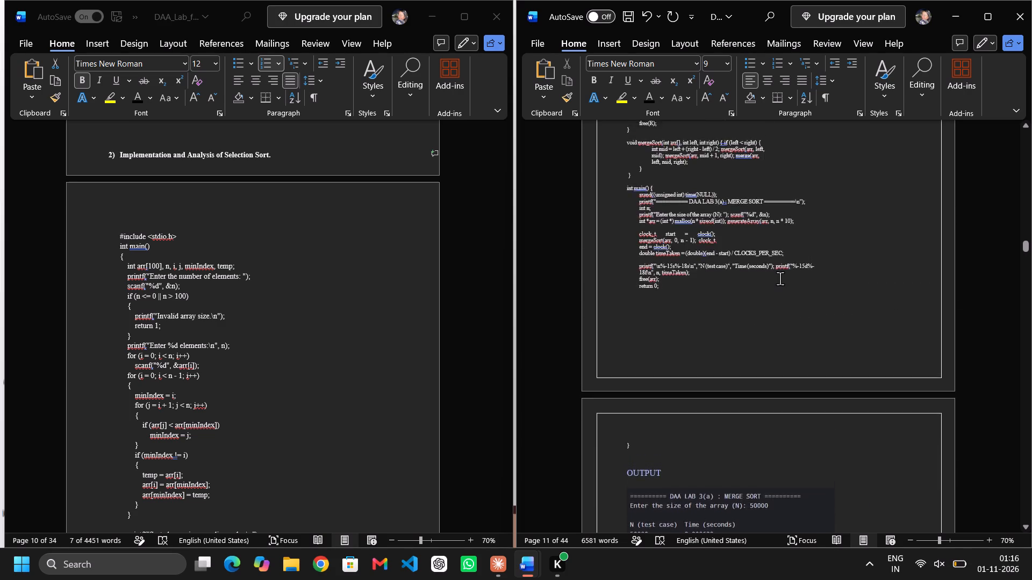
scroll(780, 278, "up", 10)
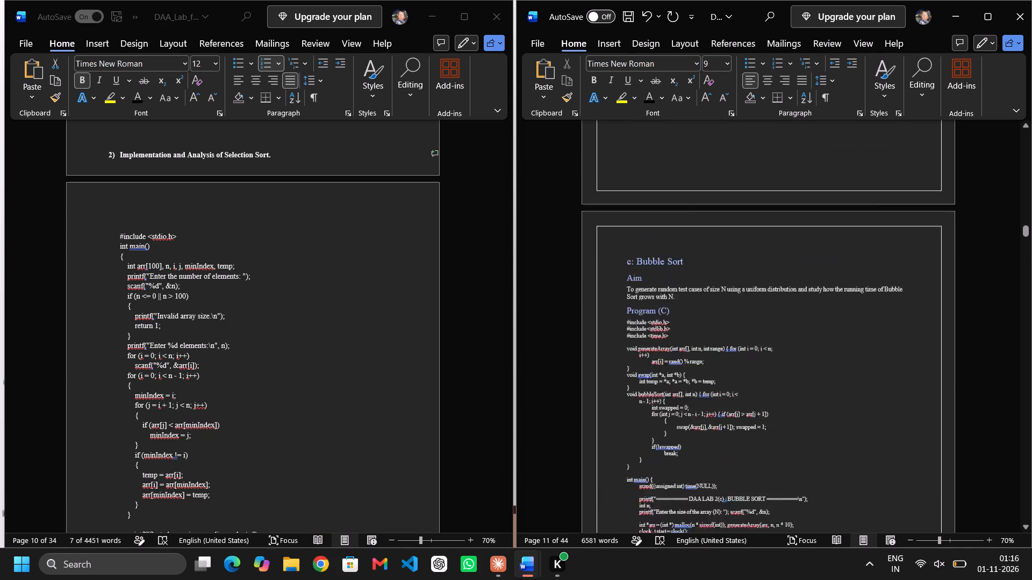
scroll(780, 278, "up", 8)
Replace the "c: Bubble Sort" heading in DAA CODES LAB with "Implementation and Analysis of Bubble Sort.", numbered 3), copied from DAA_Lab_file.
scroll(780, 278, "down", 2)
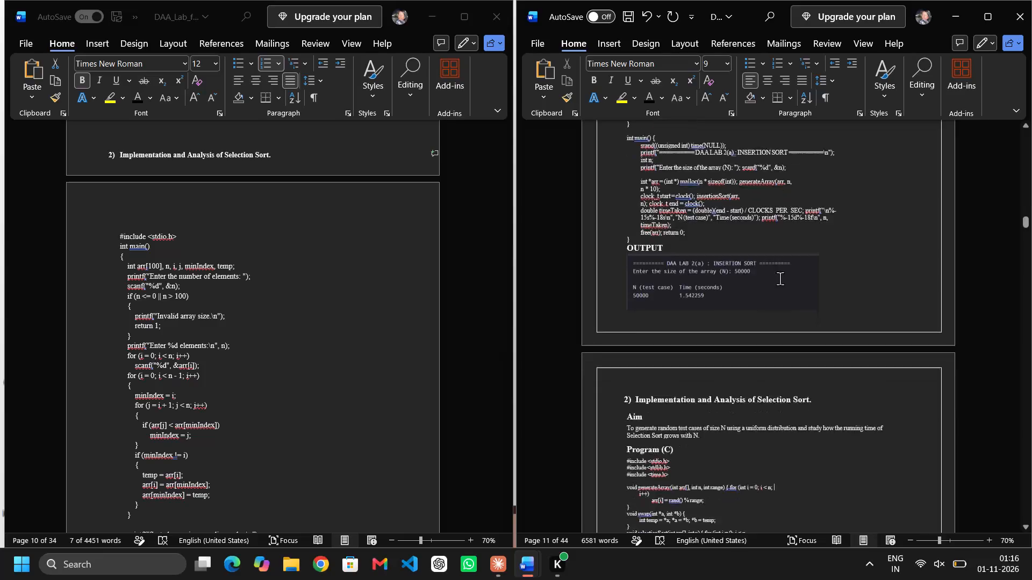
scroll(780, 278, "down", 14)
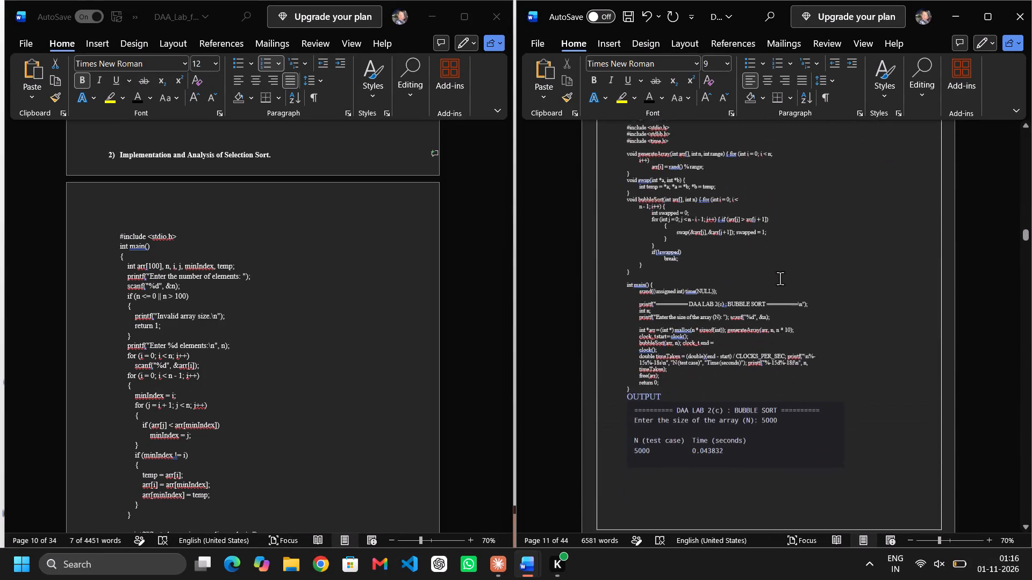
scroll(780, 278, "down", 5)
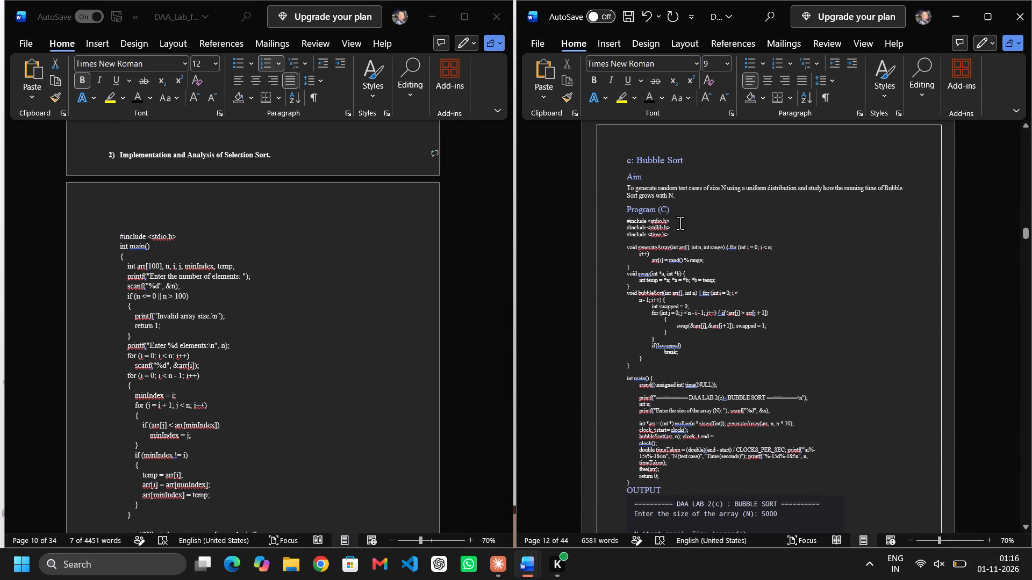
scroll(377, 359, "down", 2)
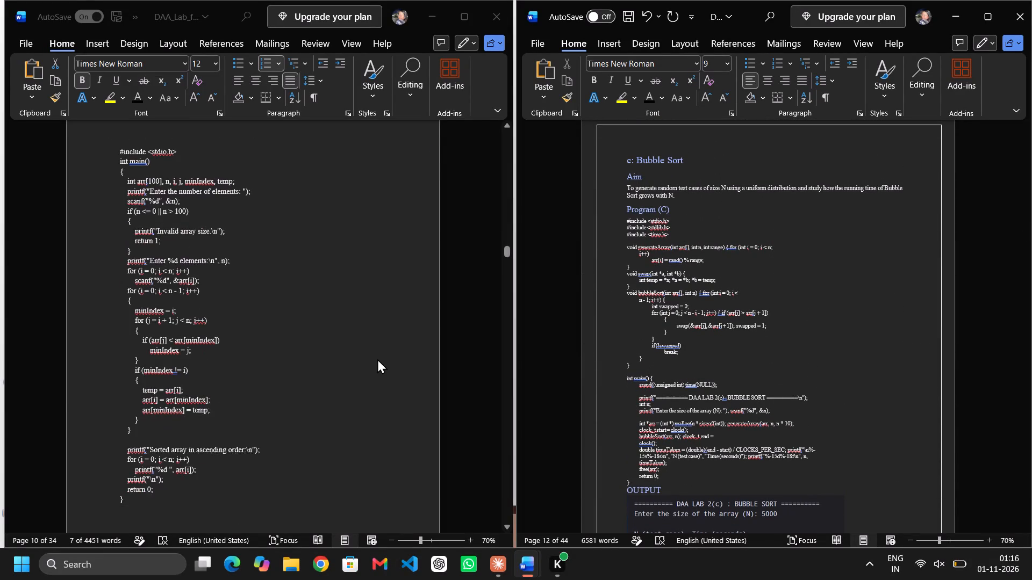
scroll(377, 359, "down", 5)
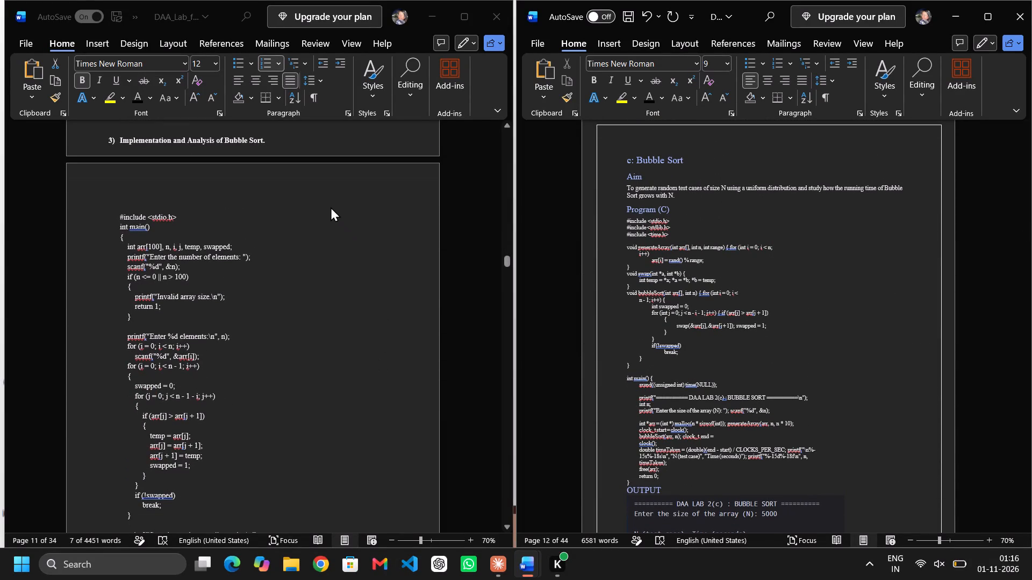
left_click(302, 136)
left_click_drag(299, 137, 100, 140)
key("ctrl+c")
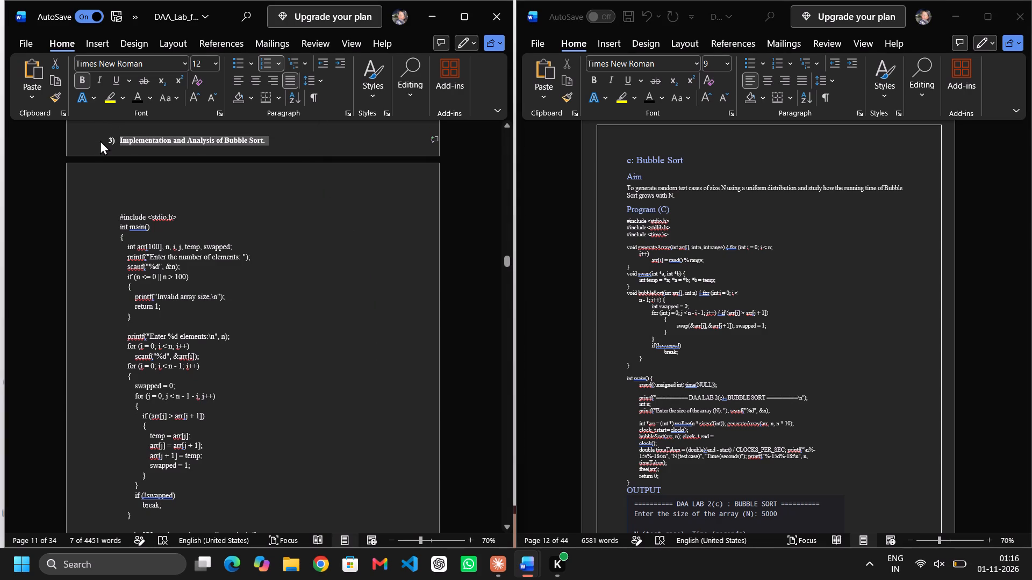
left_click(699, 157)
left_click_drag(699, 157, 620, 155)
left_click(620, 155)
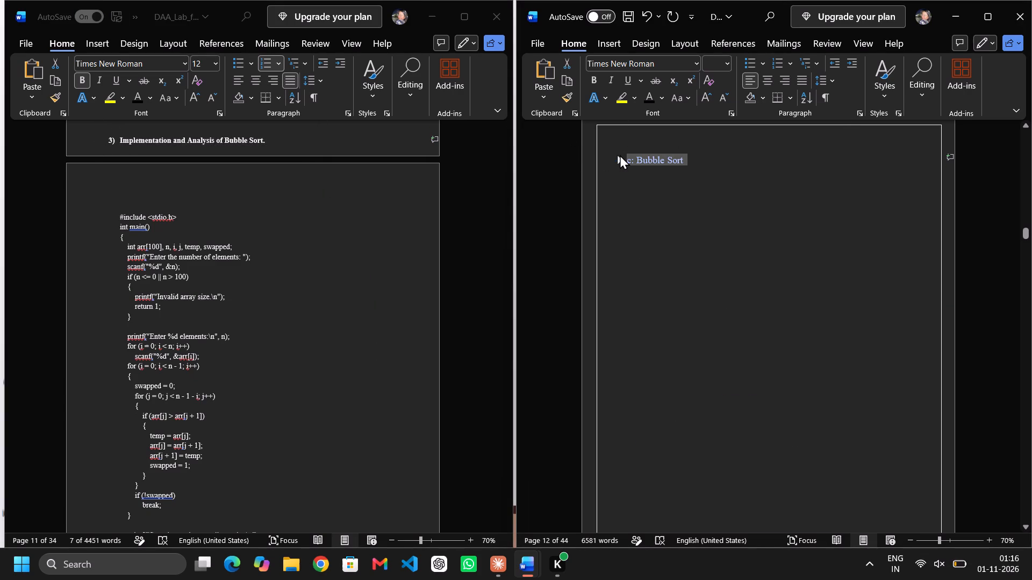
left_click(620, 155)
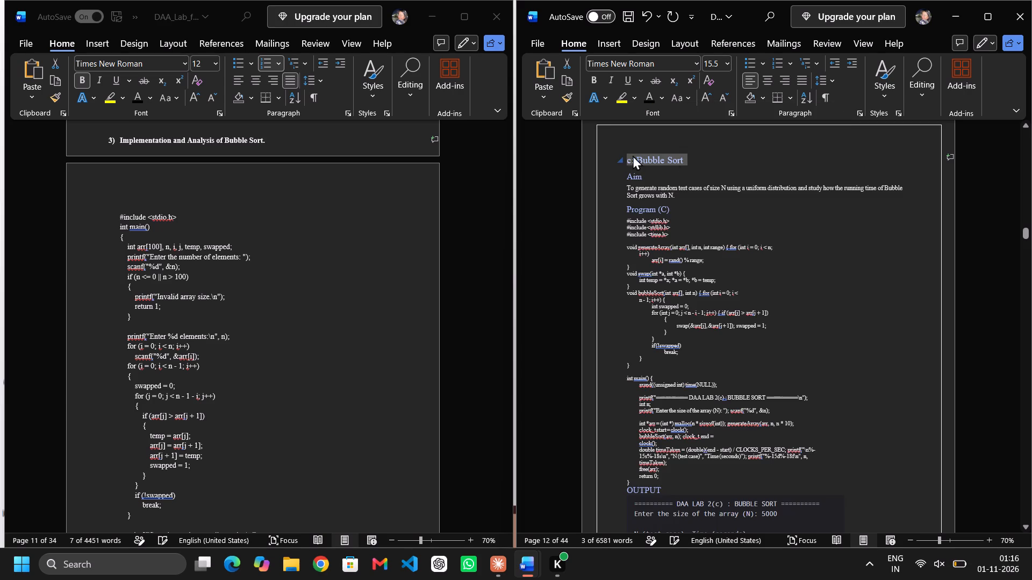
left_click(689, 158)
left_click_drag(697, 158, 639, 157)
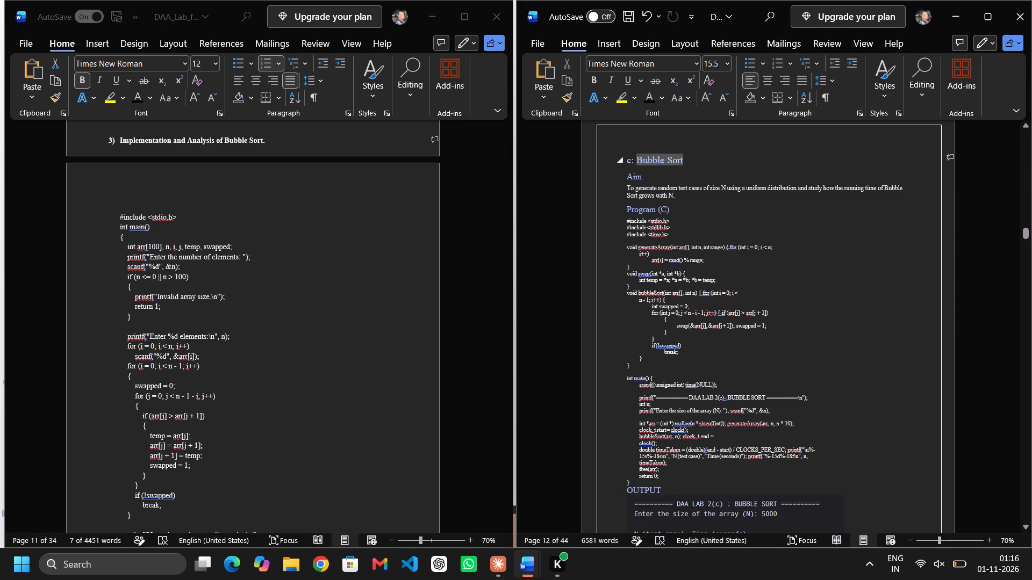
left_click_drag(639, 157, 623, 156)
key("ctrl+v")
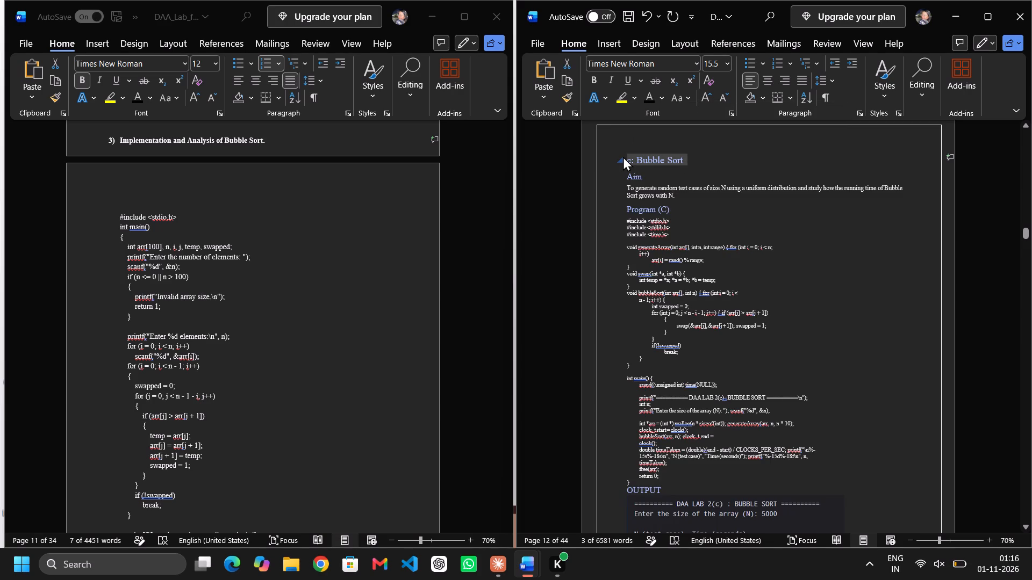
left_click(685, 162)
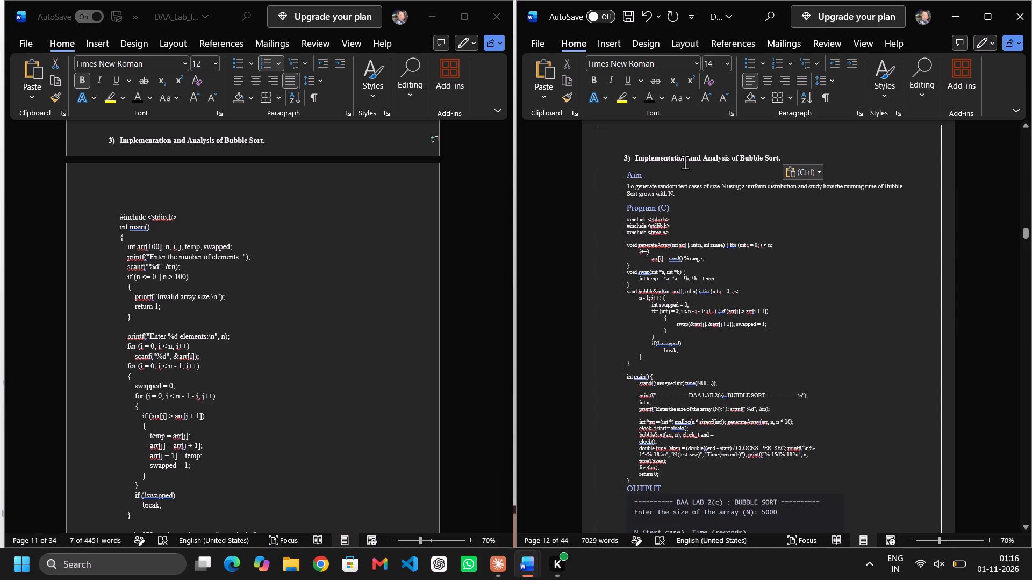
Format the Bubble Sort title and its Aim, Program (C) and OUTPUT headings together as bold 14 pt in the plain body-text colour.
left_click_drag(622, 155, 792, 157)
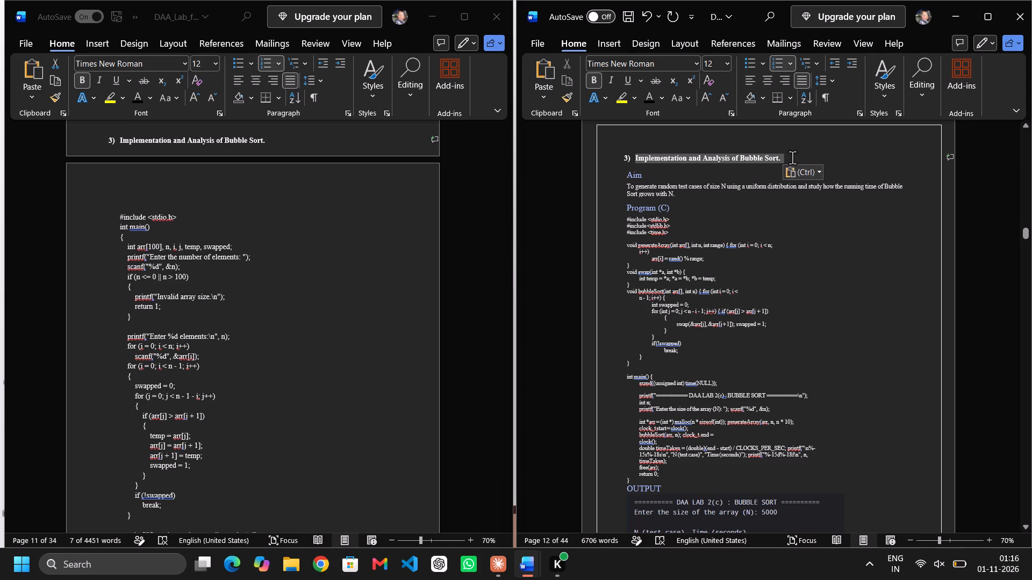
left_click_drag(792, 157, 791, 154)
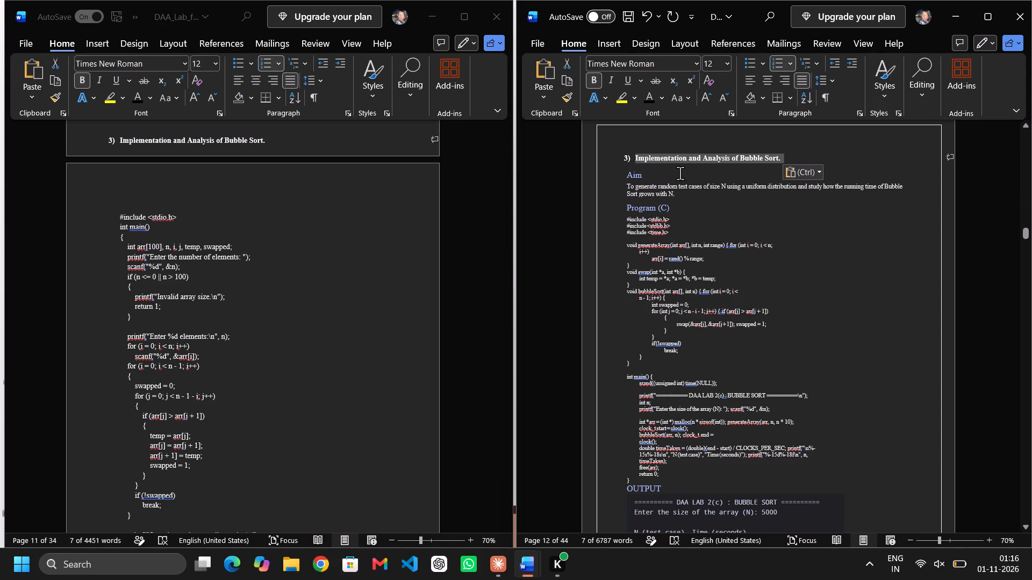
left_click_drag(680, 173, 620, 173, "ctrl")
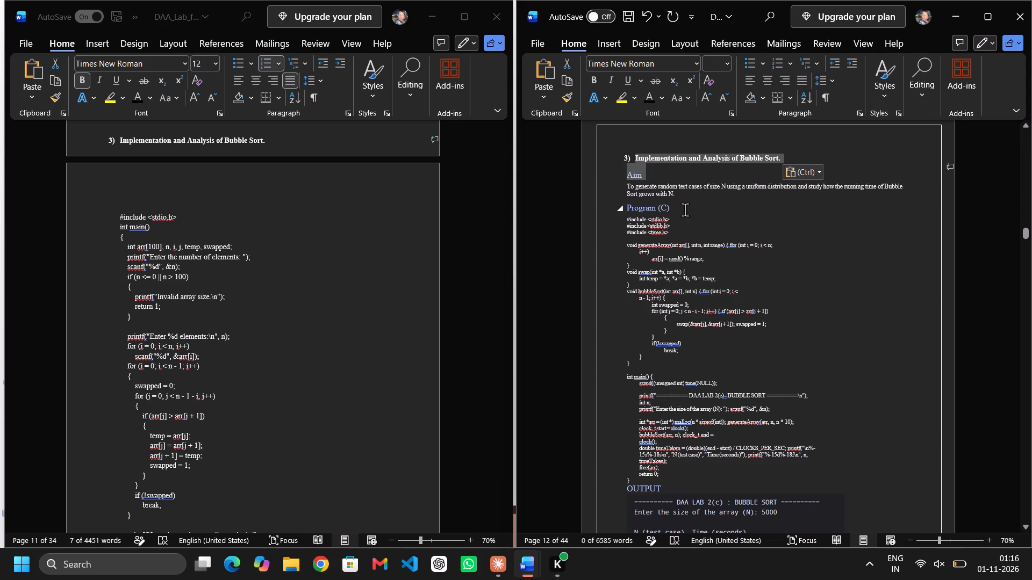
left_click_drag(685, 209, 618, 207, "ctrl")
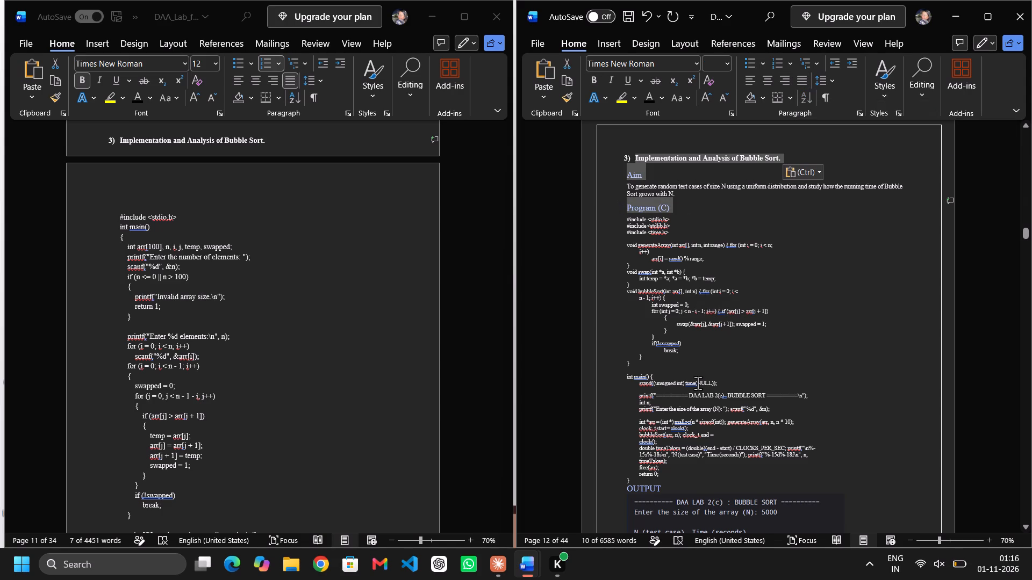
scroll(691, 401, "down", 1, "ctrl")
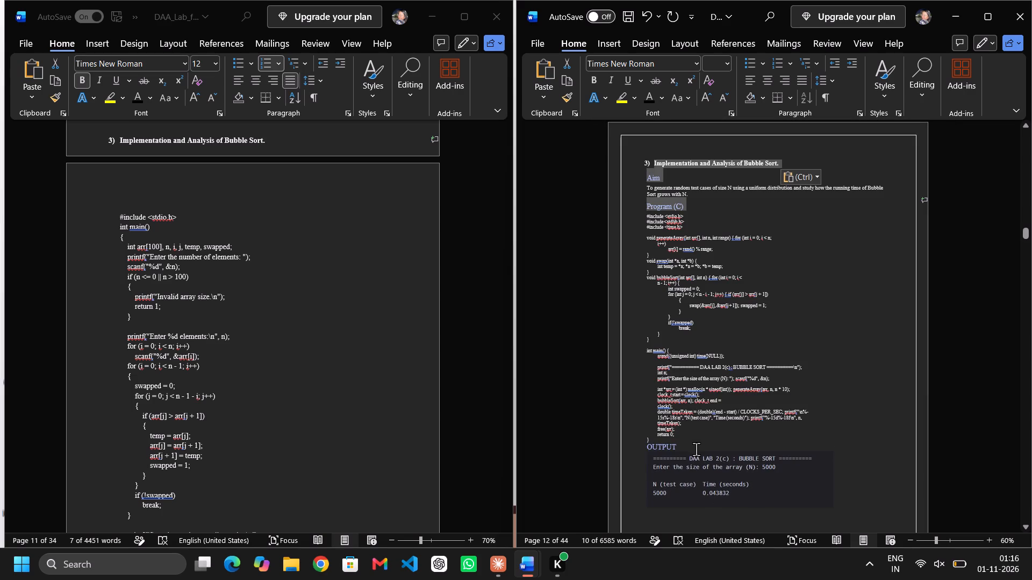
left_click_drag(693, 441, 644, 446, "ctrl")
left_click_drag(644, 446, 688, 446, "ctrl")
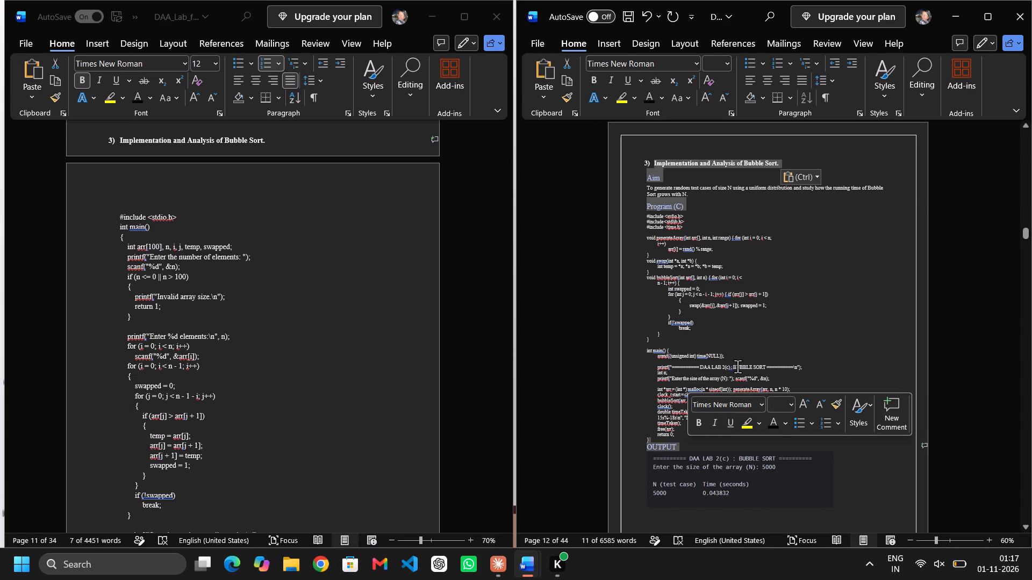
left_click(776, 422)
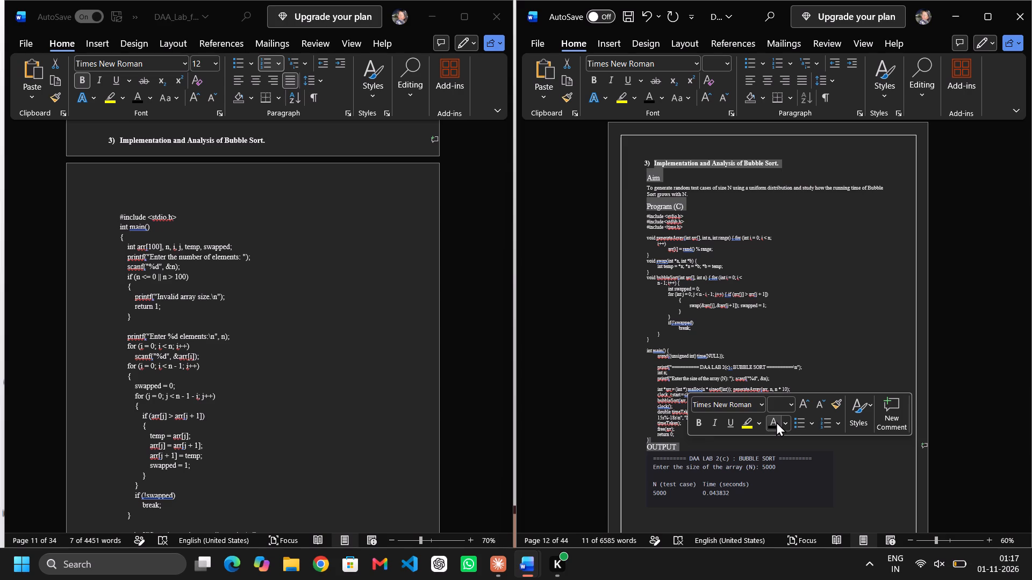
left_click(793, 404)
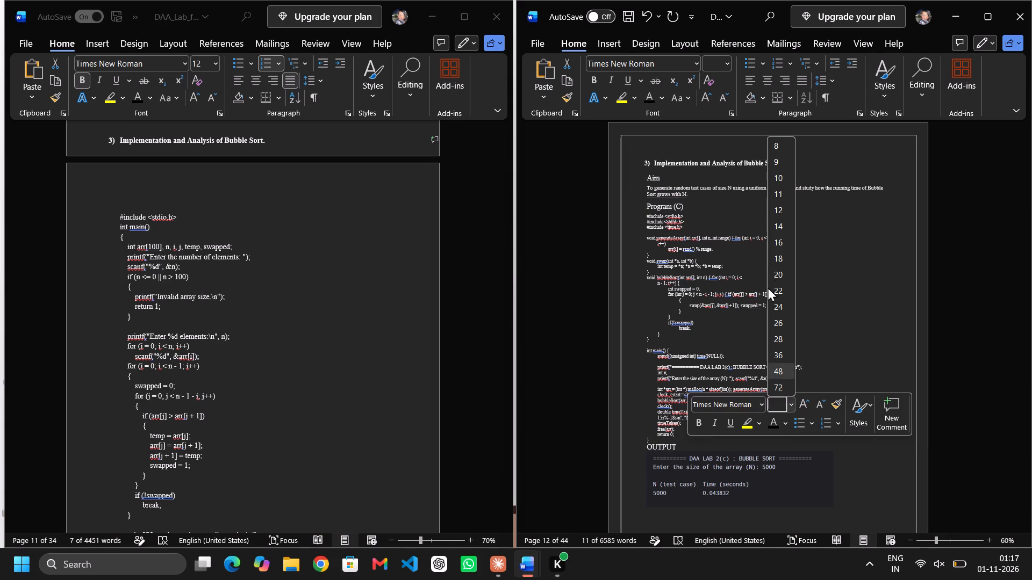
left_click(778, 223)
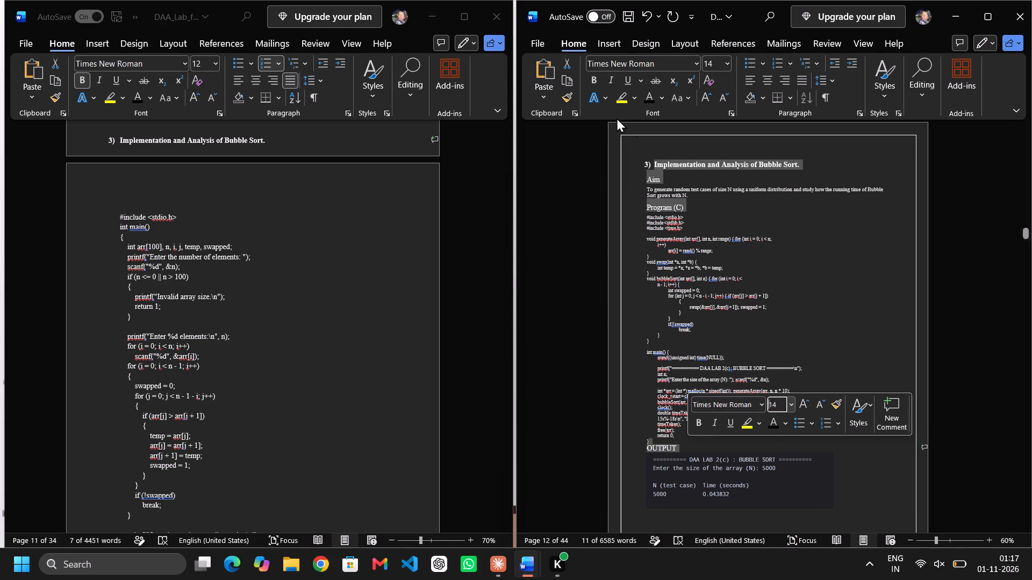
left_click(587, 73)
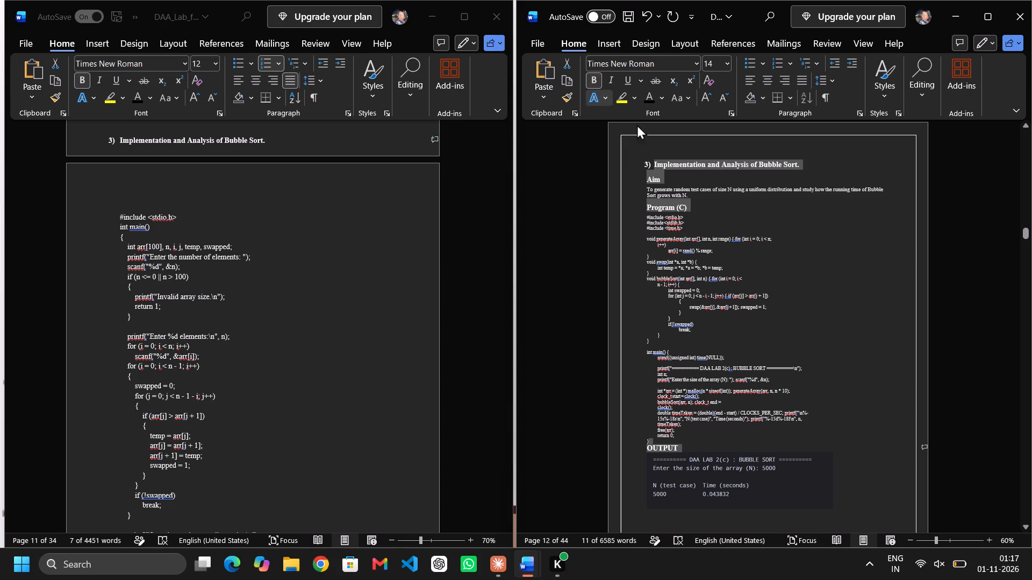
left_click(699, 224)
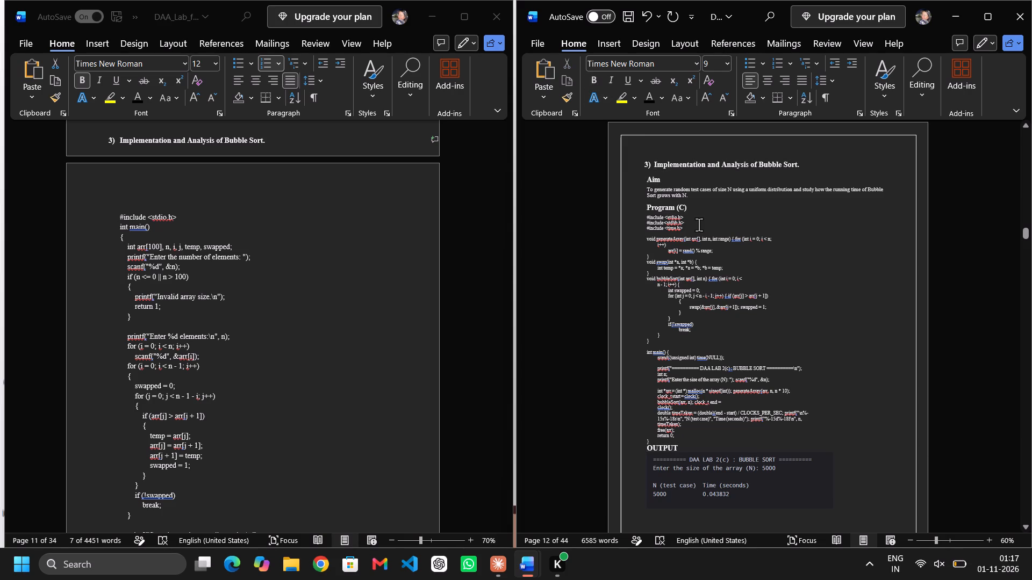
Replace "Lab 3" and "a: Merge Sort" in DAA CODES LAB with DAA_Lab_file's "EXPERIMENT – 3" heading, objectives and "Implementation and Analysis of Merge Sort." title.
scroll(699, 224, "down", 5)
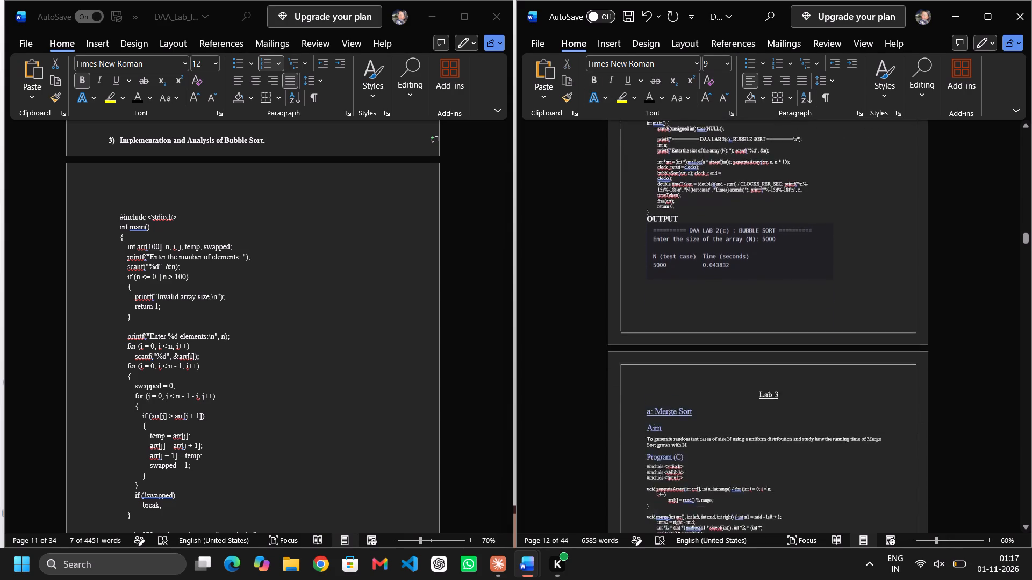
scroll(699, 224, "down", 4)
scroll(423, 394, "down", 2)
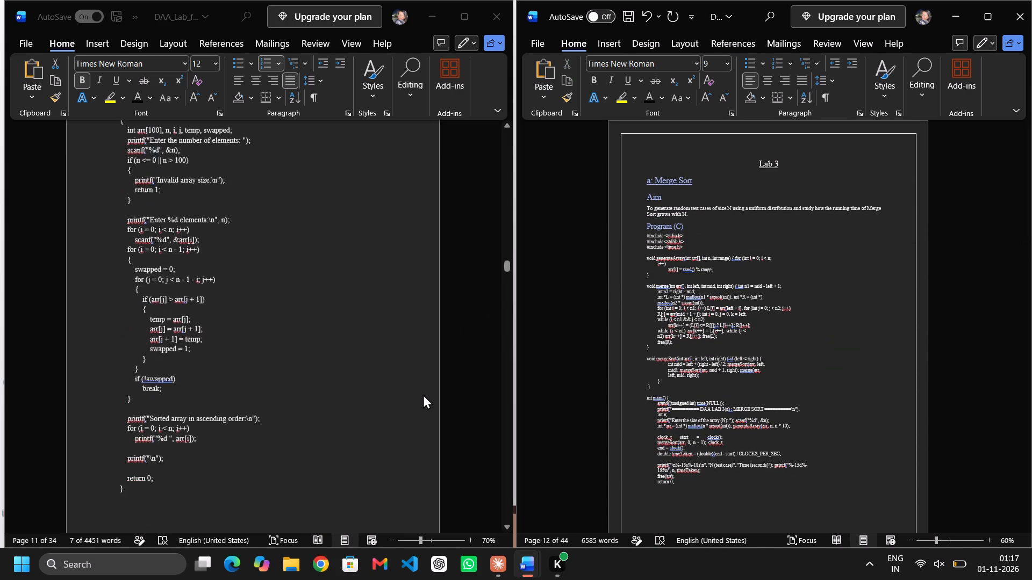
scroll(423, 394, "down", 2)
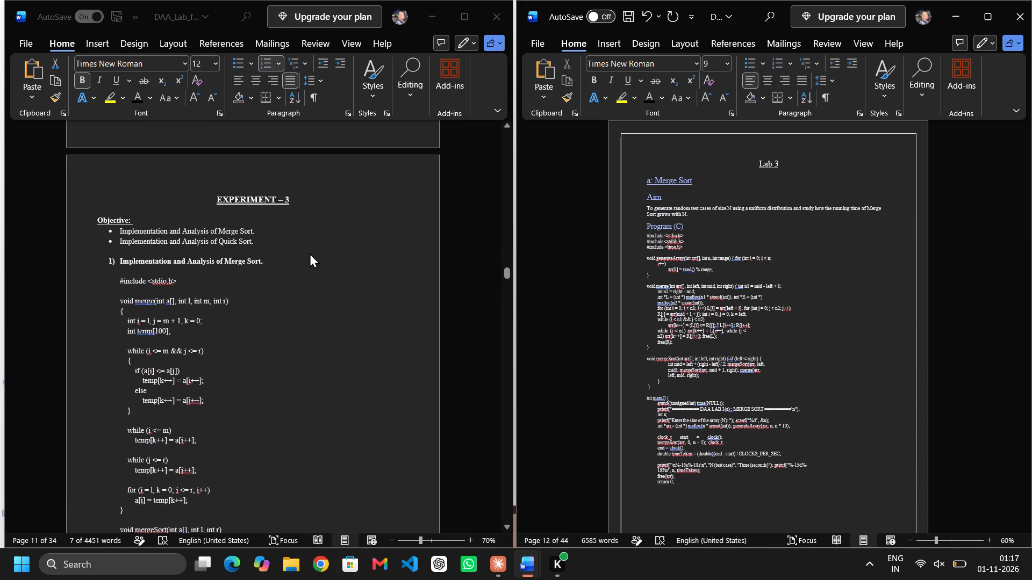
left_click(211, 199)
left_click_drag(211, 199, 275, 263)
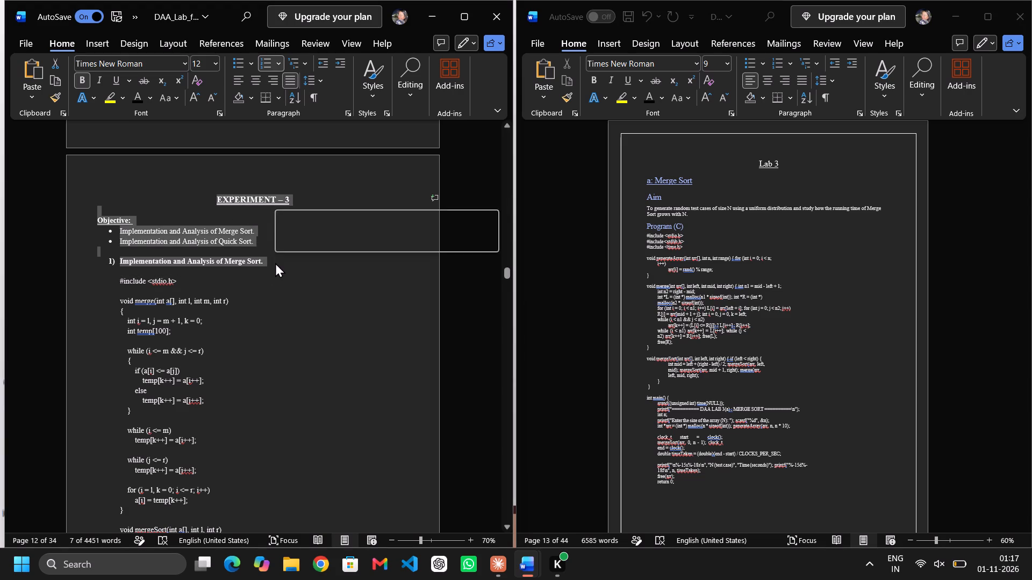
key("ctrl+c")
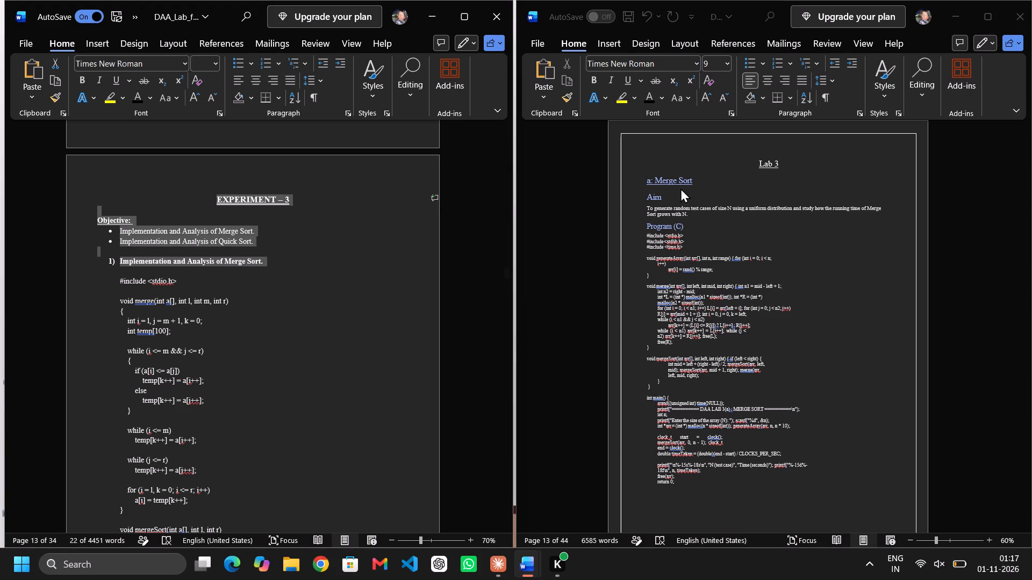
left_click(746, 161)
left_click_drag(746, 161, 766, 188)
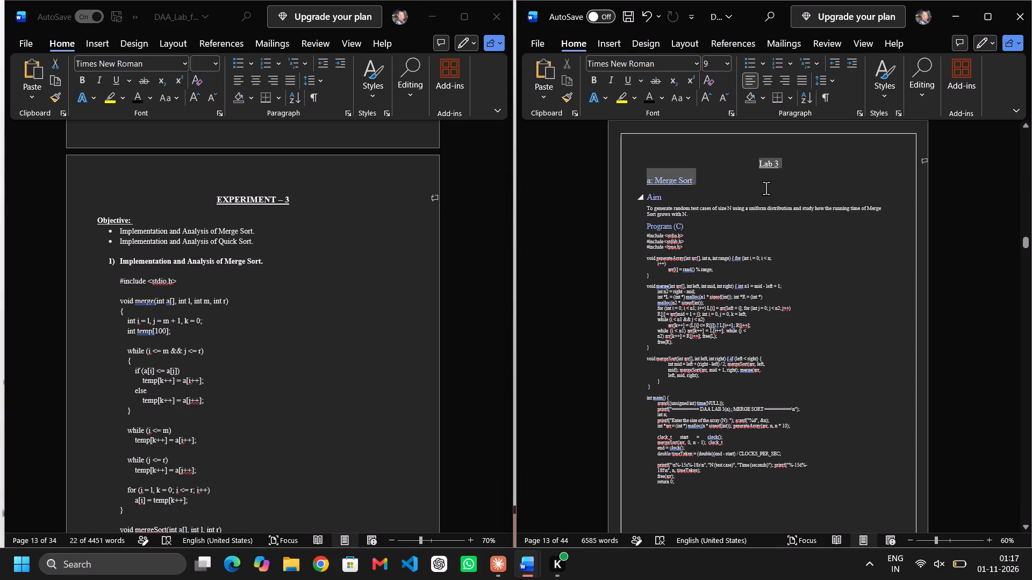
left_click_drag(766, 188, 766, 182)
key("ctrl+v")
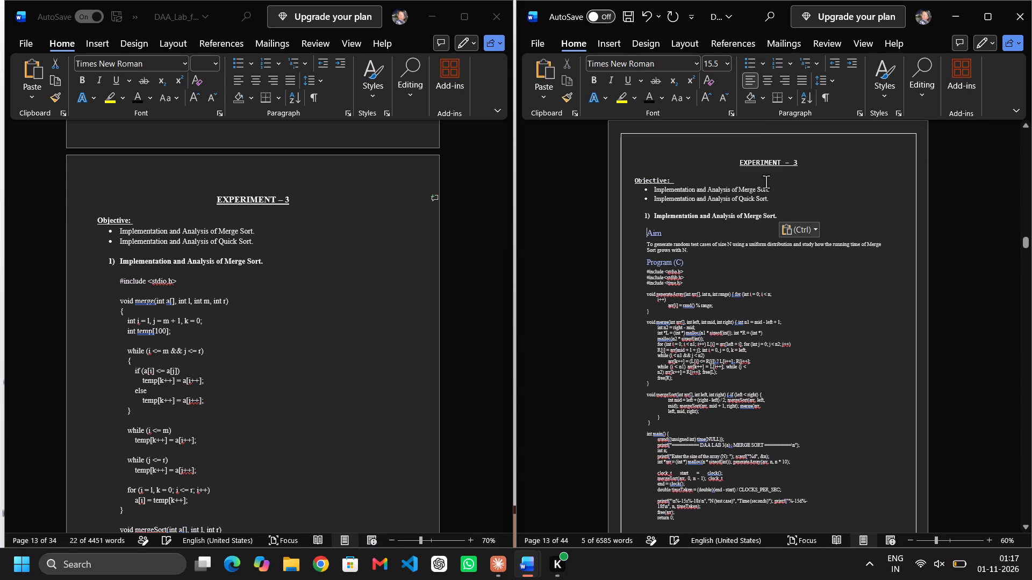
Replace the "b: Quick Sort" heading in DAA CODES LAB with "Implementation and Analysis of Quick Sort." copied from DAA_Lab_file.
scroll(378, 363, "down", 4)
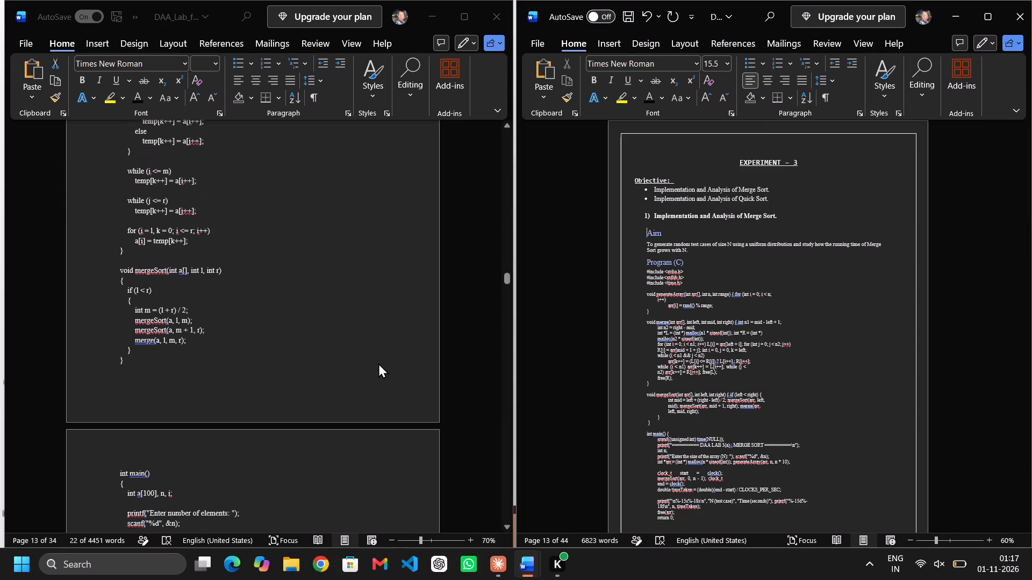
scroll(378, 363, "down", 5)
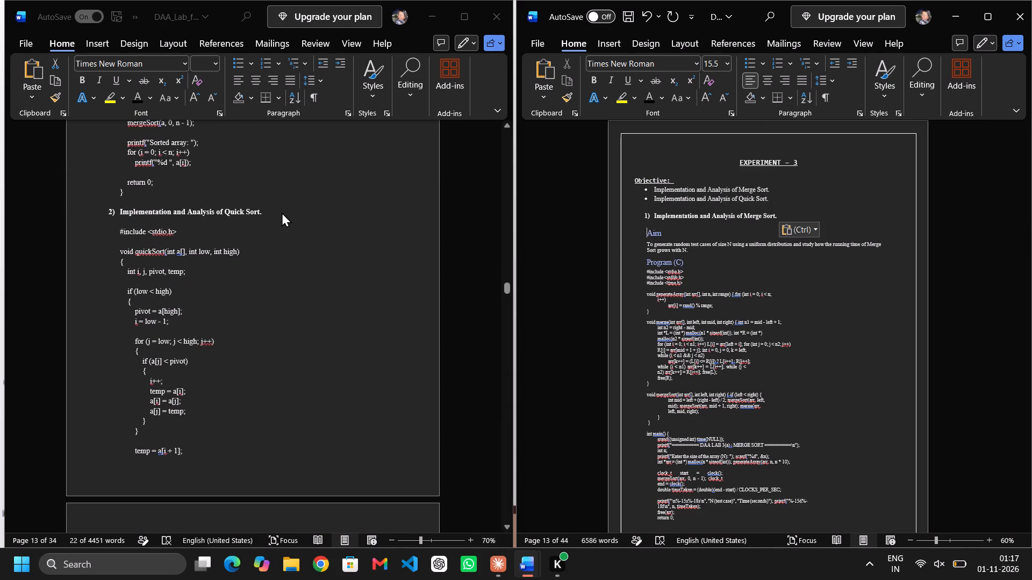
left_click(277, 212)
left_click_drag(277, 212, 126, 211)
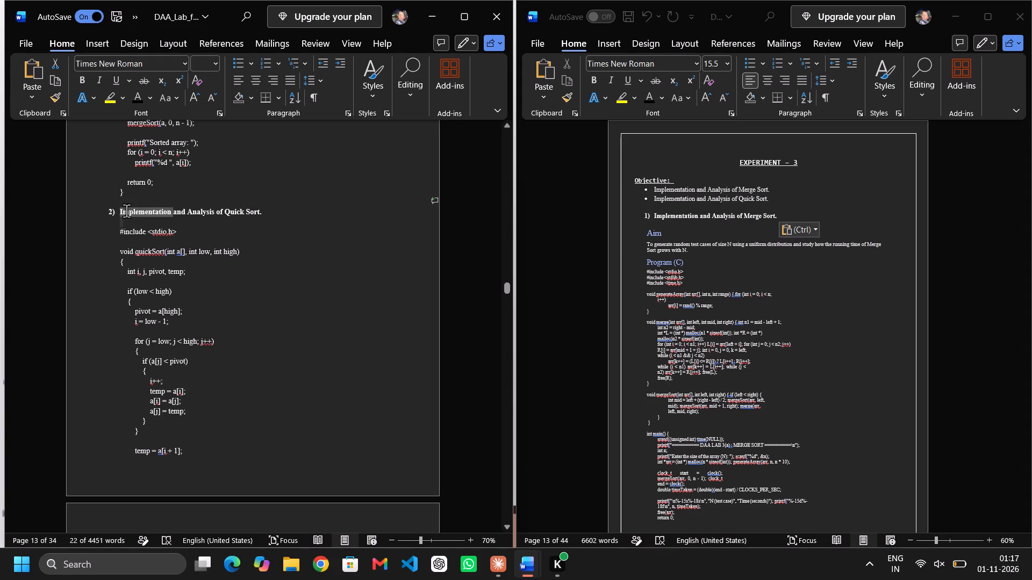
left_click_drag(126, 211, 269, 212)
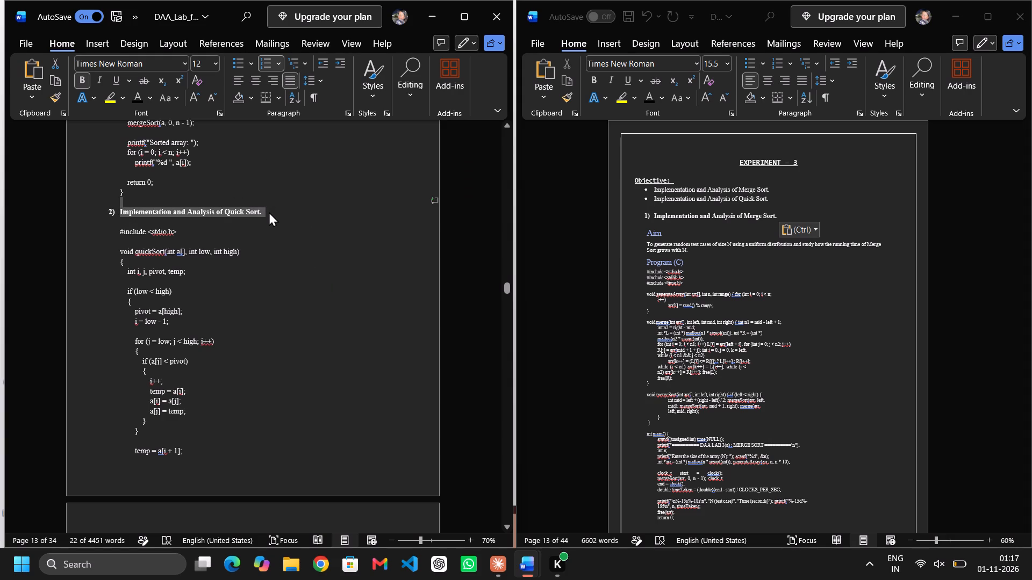
key("ctrl+c")
scroll(627, 378, "down", 4)
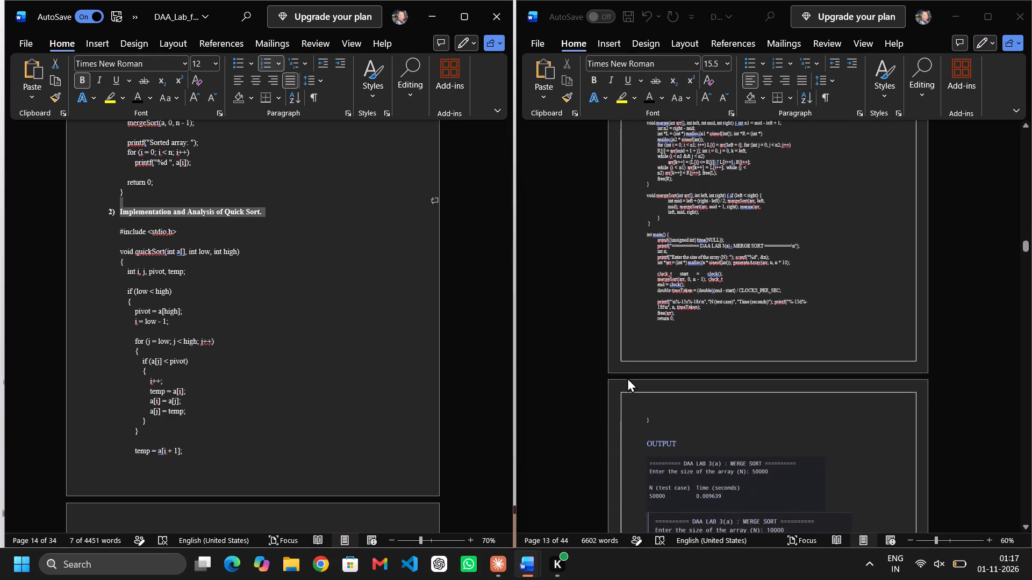
scroll(627, 378, "down", 1)
scroll(644, 331, "down", 6)
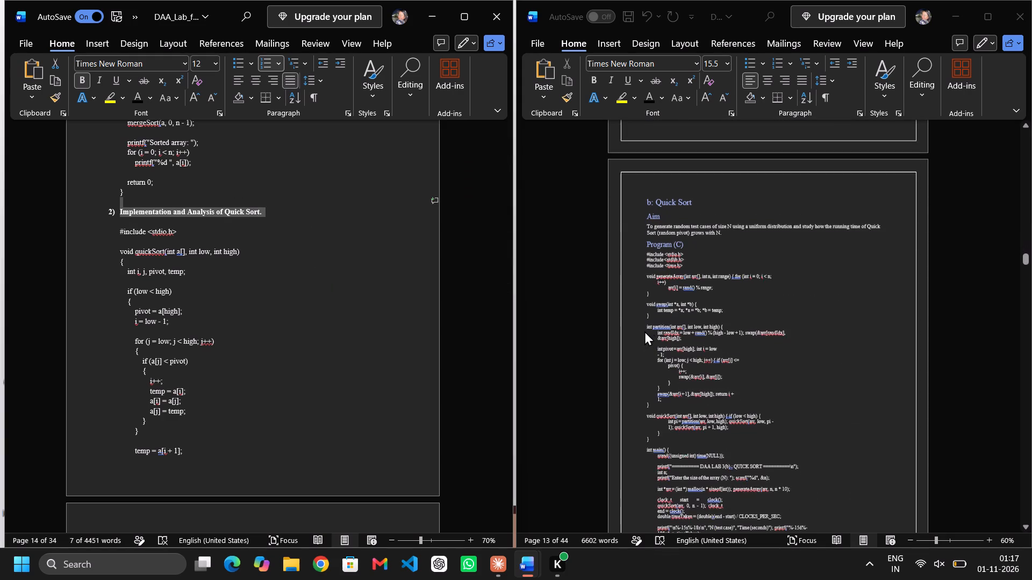
left_click(696, 184)
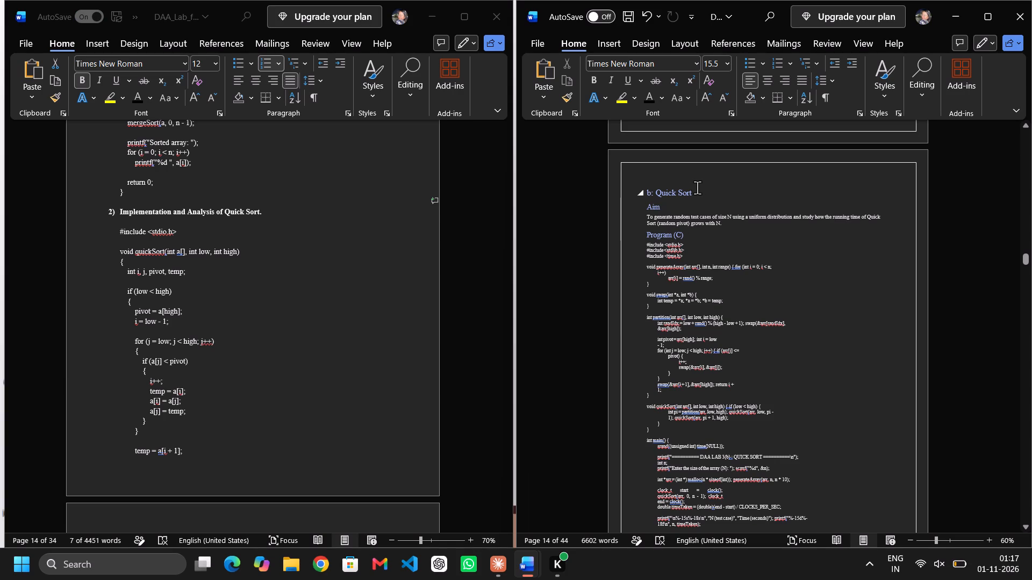
left_click_drag(697, 187, 636, 193)
key("ctrl+v")
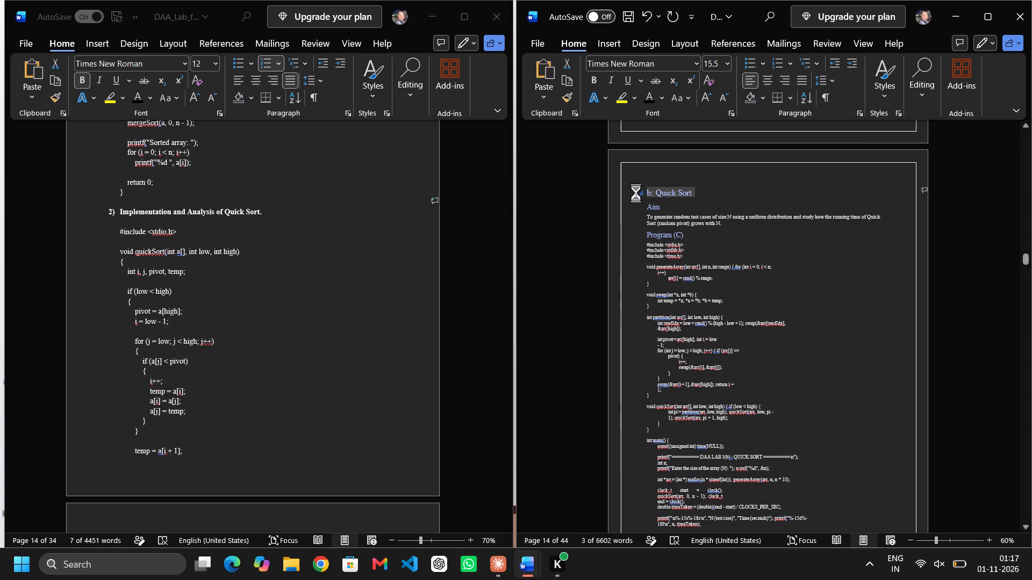
Format the EXPERIMENT – 3 and Objective headings plus both sorts' titles, Aim, Program (C) and OUTPUT headings as bold 14 pt in plain body-text colour.
scroll(752, 256, "down", 1)
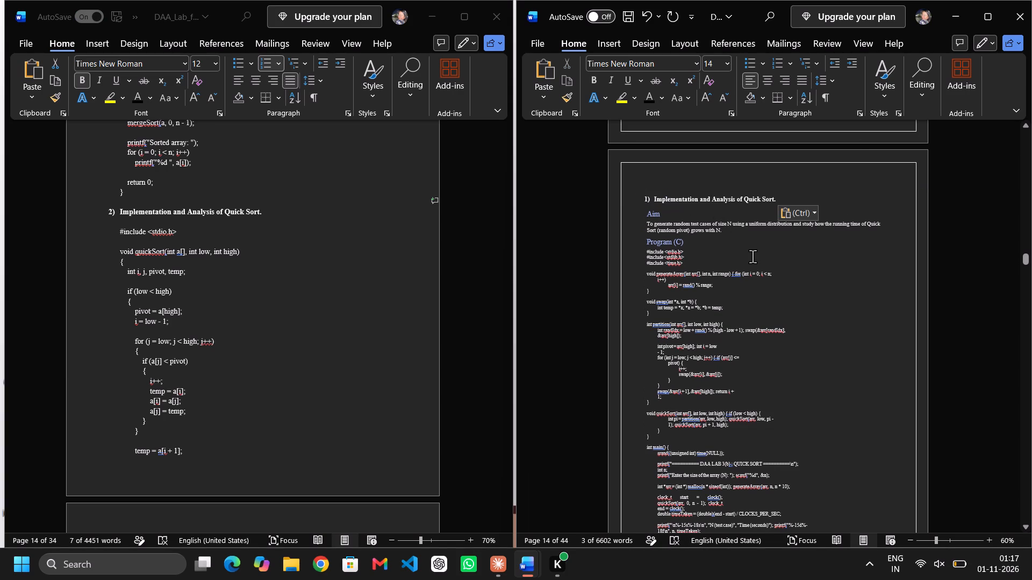
scroll(752, 256, "down", 7)
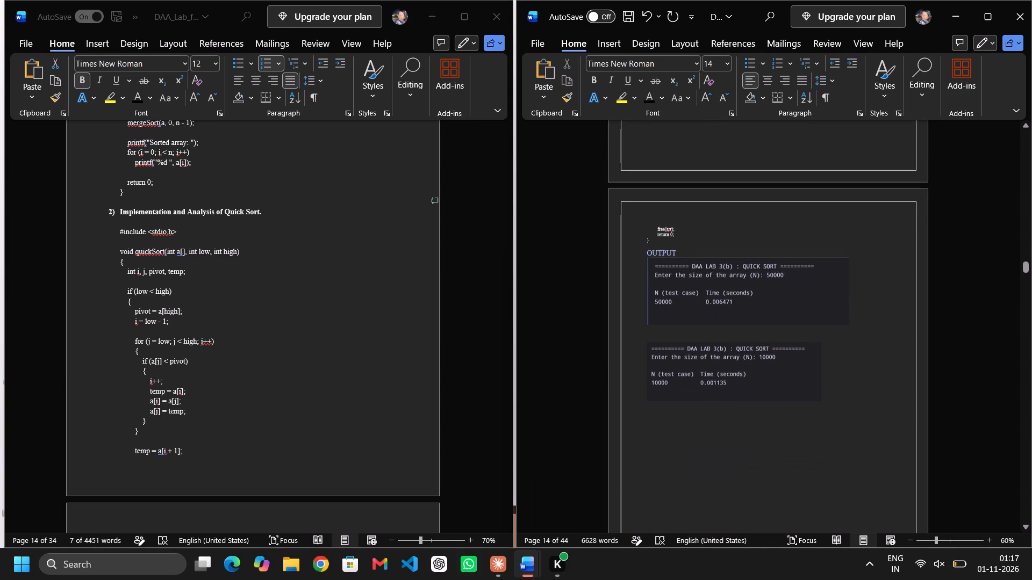
scroll(752, 256, "down", 2)
scroll(752, 256, "up", 5)
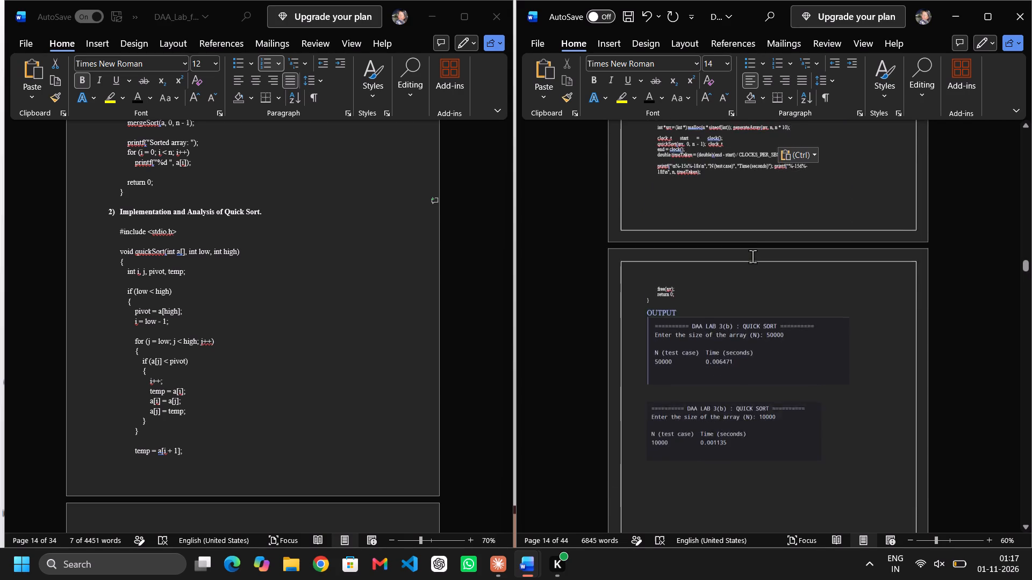
scroll(752, 256, "left", 1)
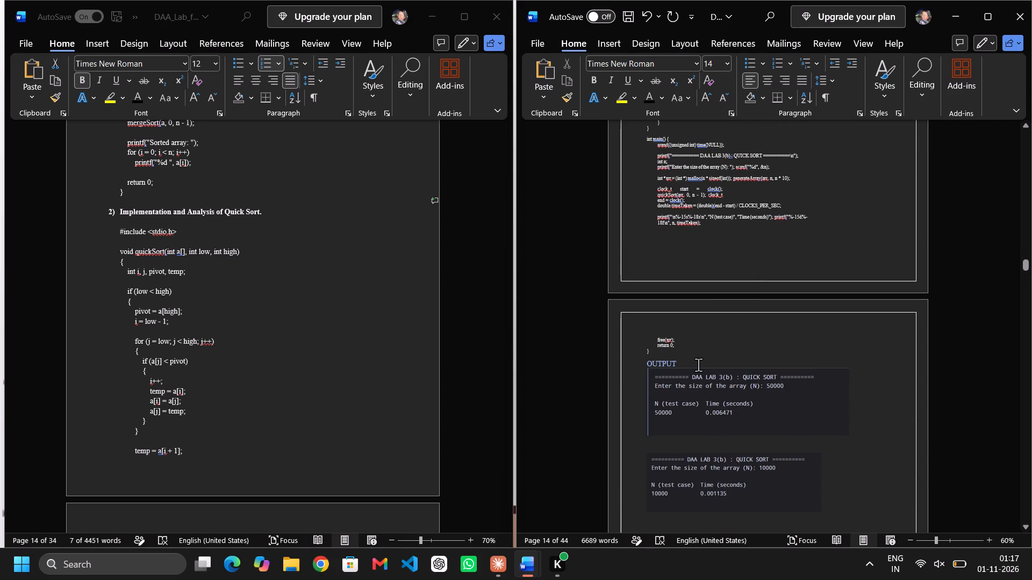
left_click_drag(686, 359, 634, 362)
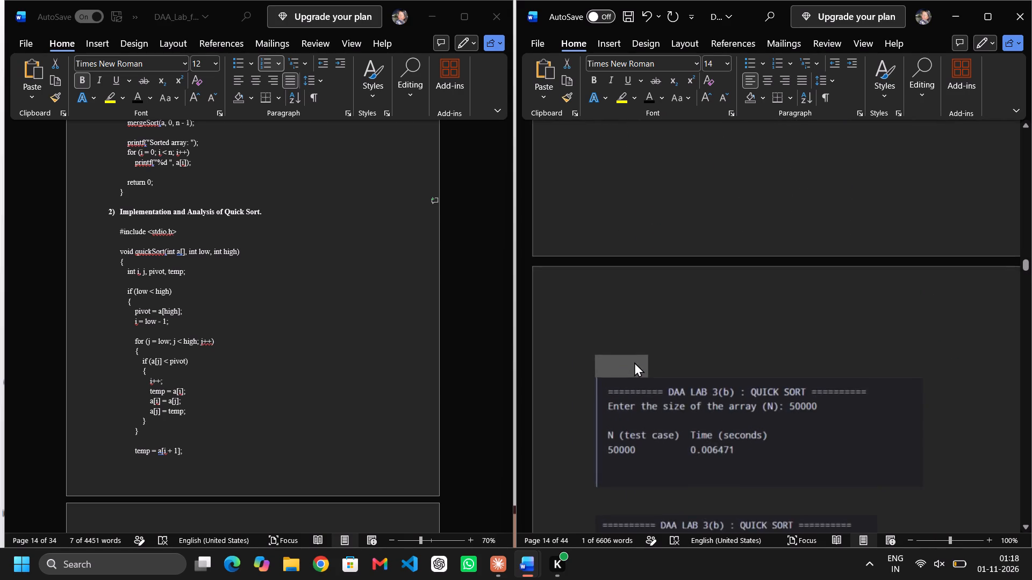
scroll(634, 362, "up", 4)
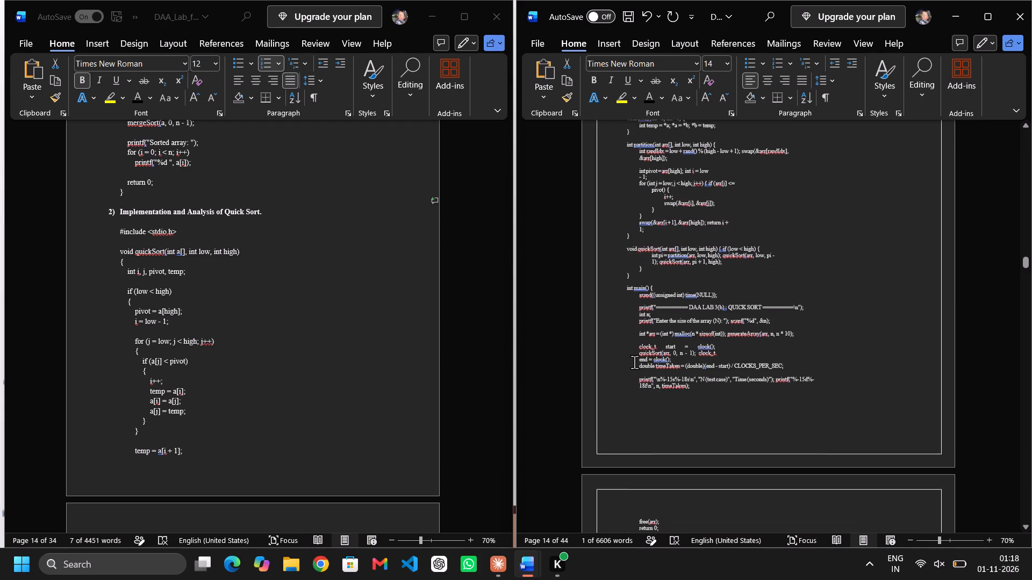
scroll(634, 362, "up", 3)
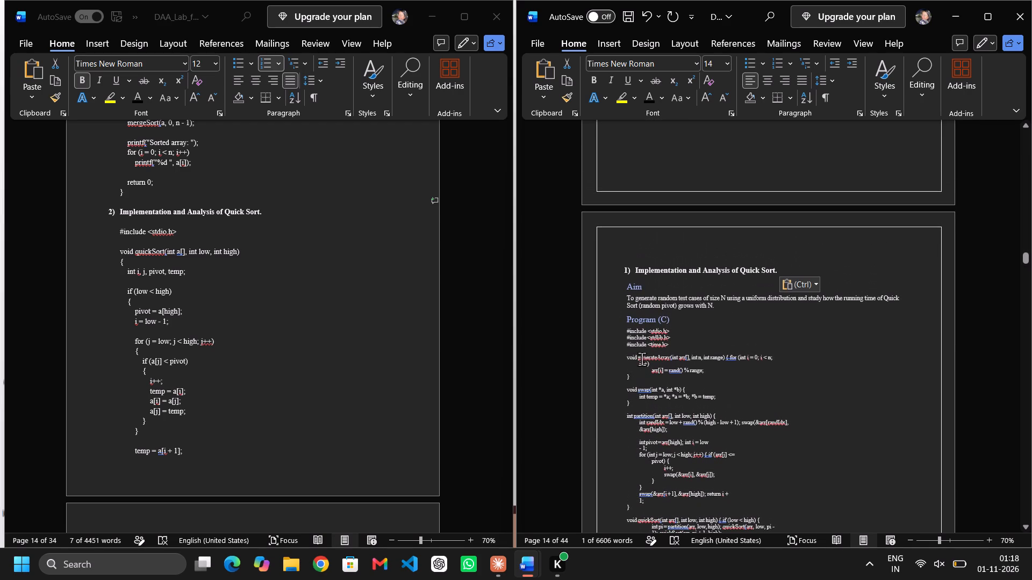
left_click_drag(670, 321, 623, 317, "ctrl")
left_click_drag(644, 287, 623, 288, "ctrl")
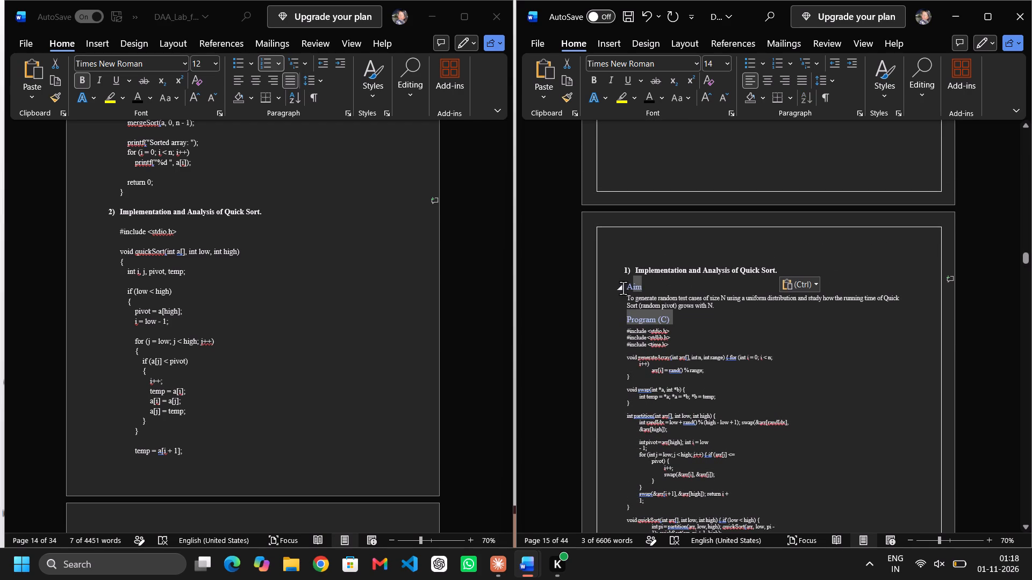
left_click_drag(623, 288, 619, 287, "ctrl")
left_click_drag(785, 265, 639, 265, "ctrl")
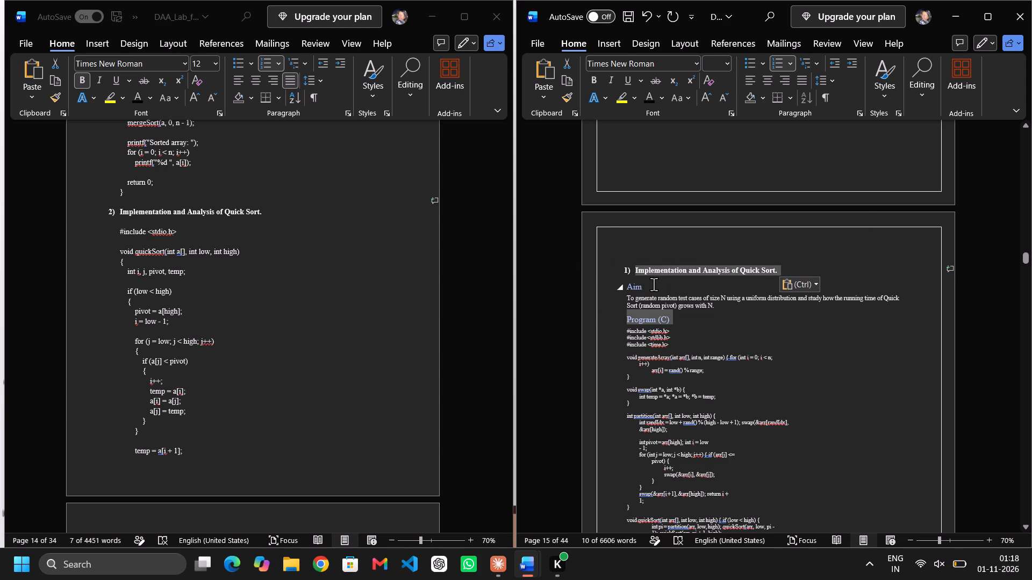
left_click_drag(654, 284, 626, 288, "ctrl")
scroll(626, 288, "up", 4)
scroll(626, 288, "up", 17)
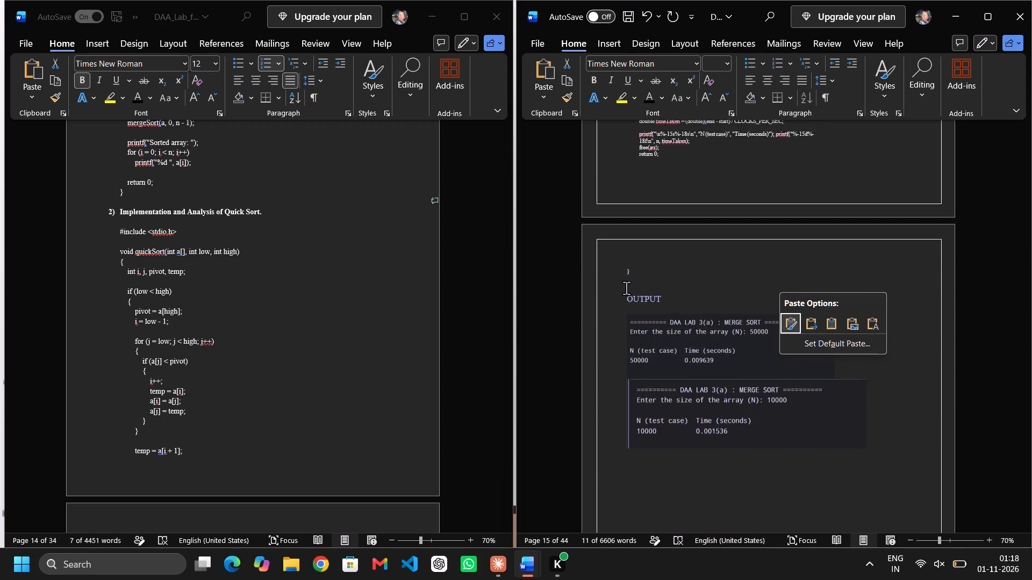
left_click(673, 328, "ctrl")
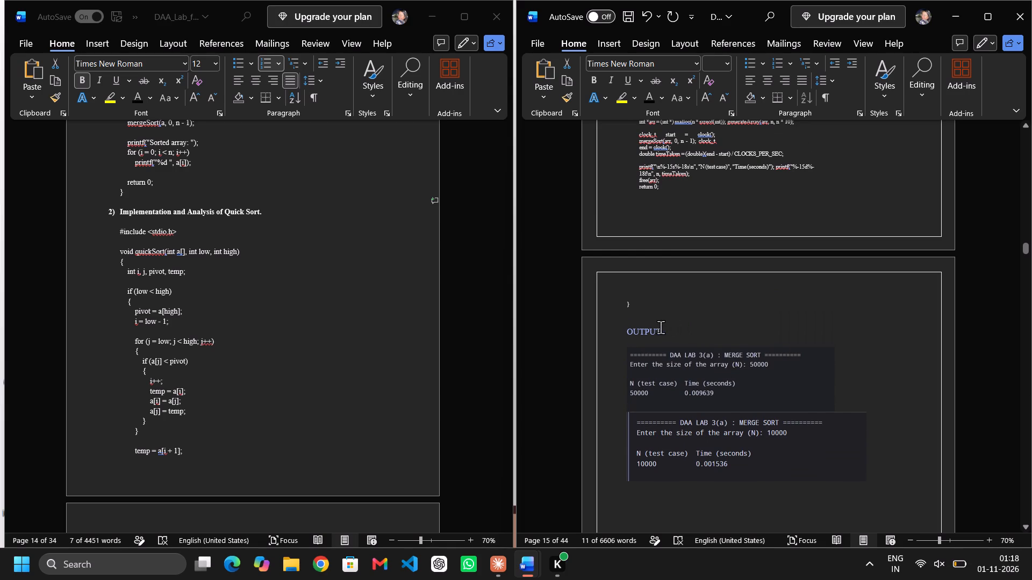
left_click_drag(672, 328, 623, 328, "ctrl")
scroll(623, 328, "down", 2)
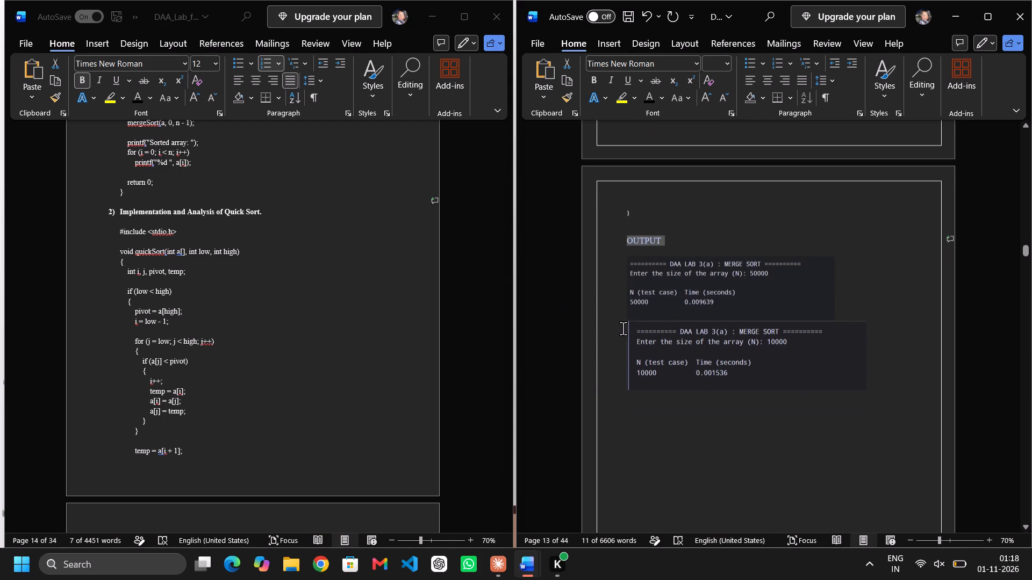
scroll(623, 328, "down", 4)
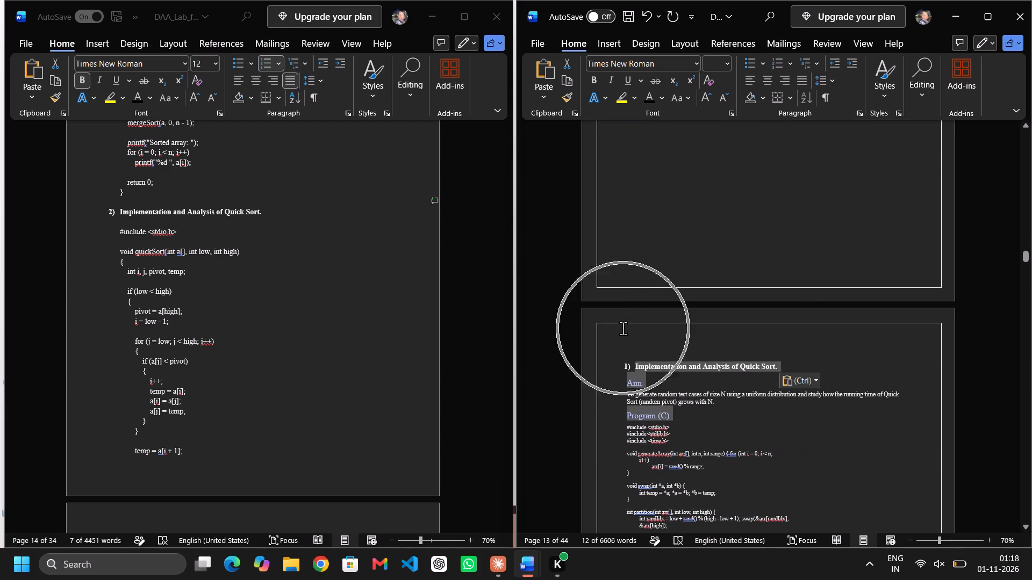
scroll(623, 328, "up", 9)
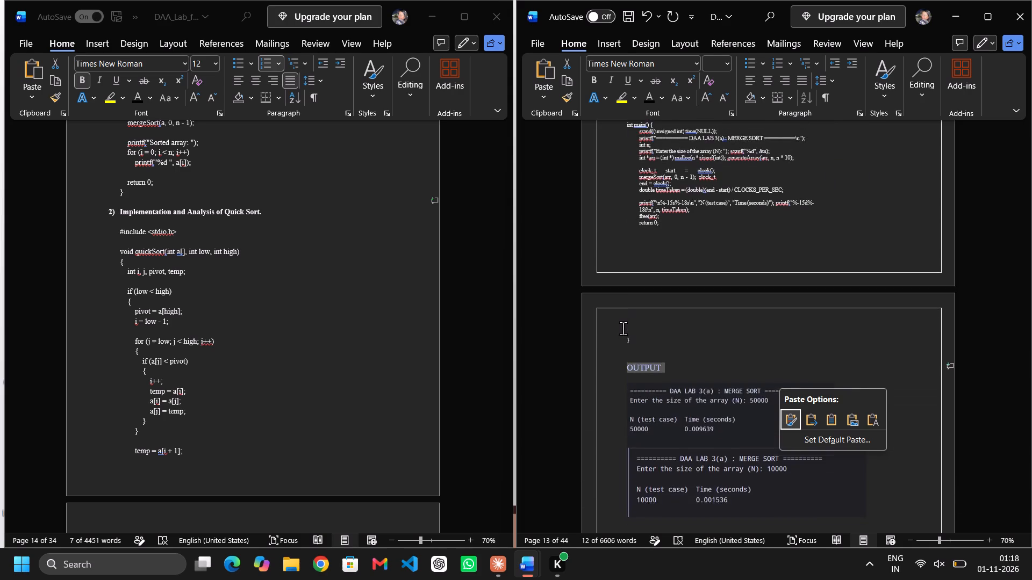
scroll(623, 328, "up", 1)
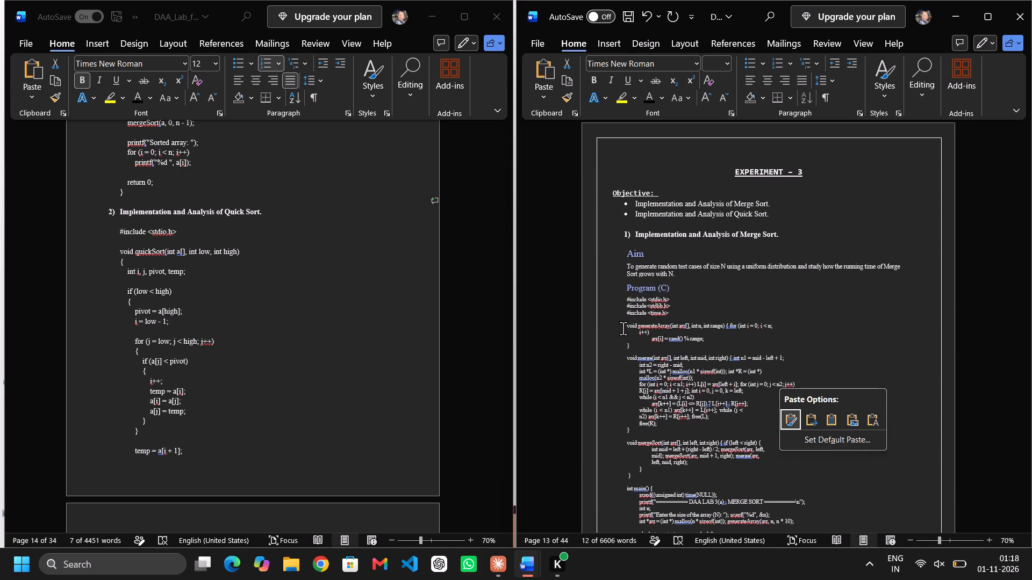
left_click_drag(673, 285, 629, 288, "ctrl")
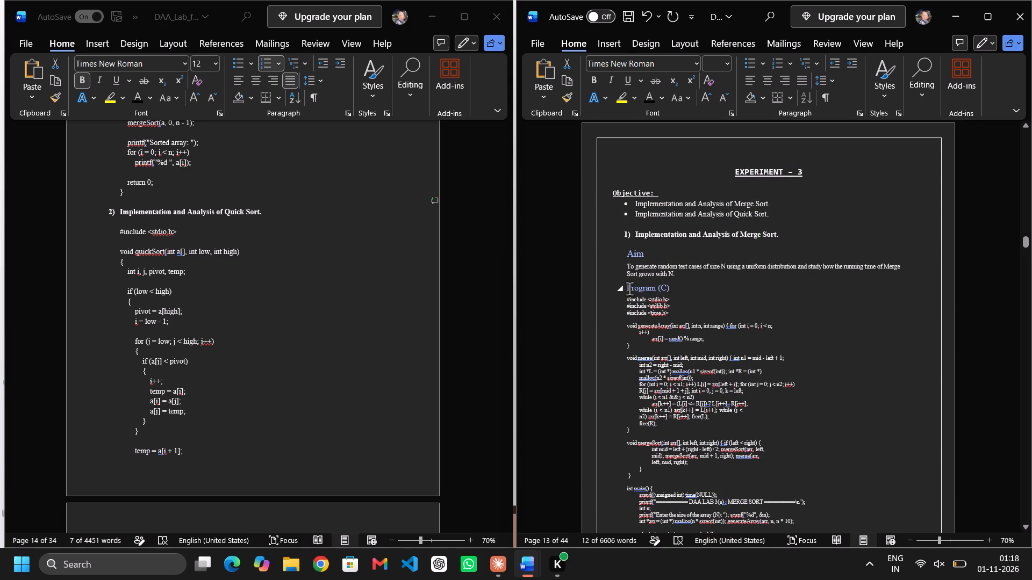
left_click_drag(629, 288, 680, 289, "ctrl")
left_click_drag(680, 289, 631, 288, "ctrl")
left_click_drag(647, 251, 634, 251, "ctrl")
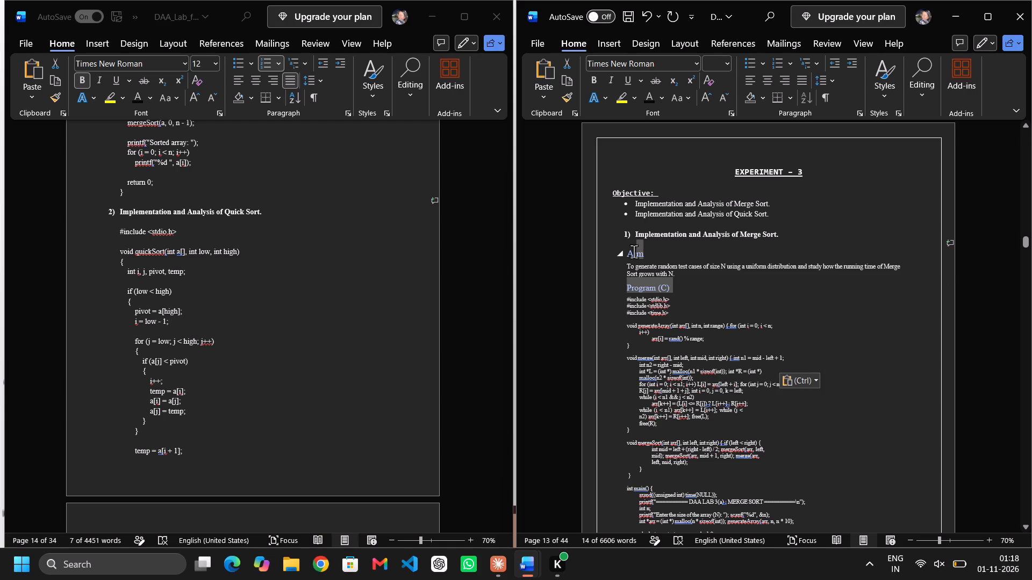
left_click_drag(634, 251, 626, 251, "ctrl")
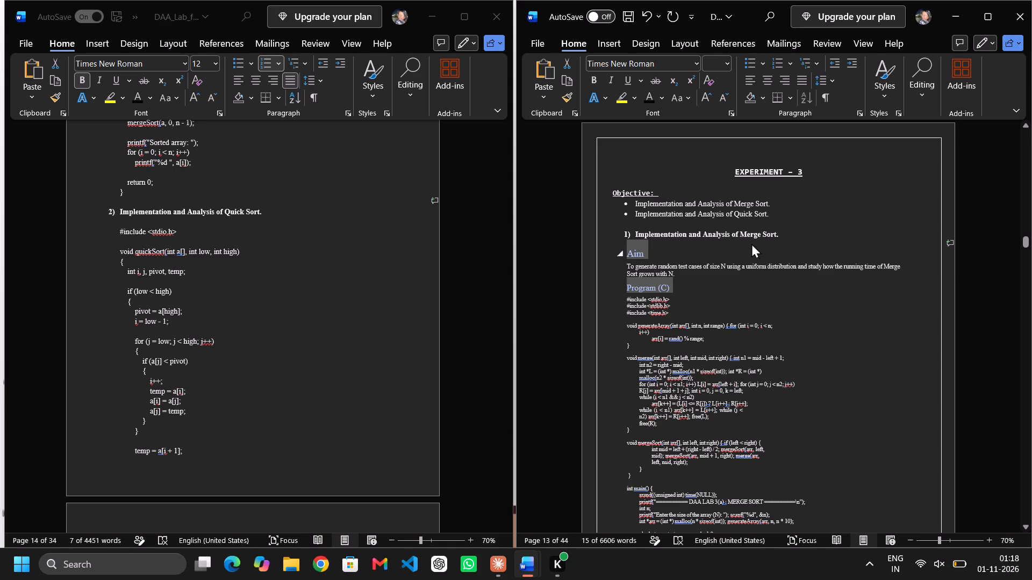
left_click_drag(782, 233, 618, 237, "ctrl")
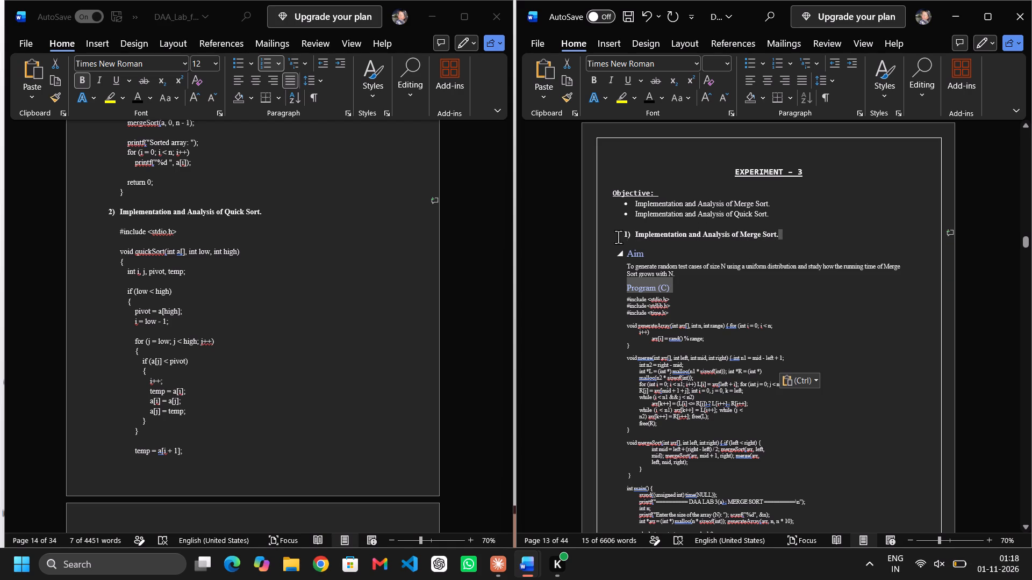
left_click_drag(618, 237, 624, 236, "ctrl")
left_click_drag(649, 251, 628, 250, "ctrl")
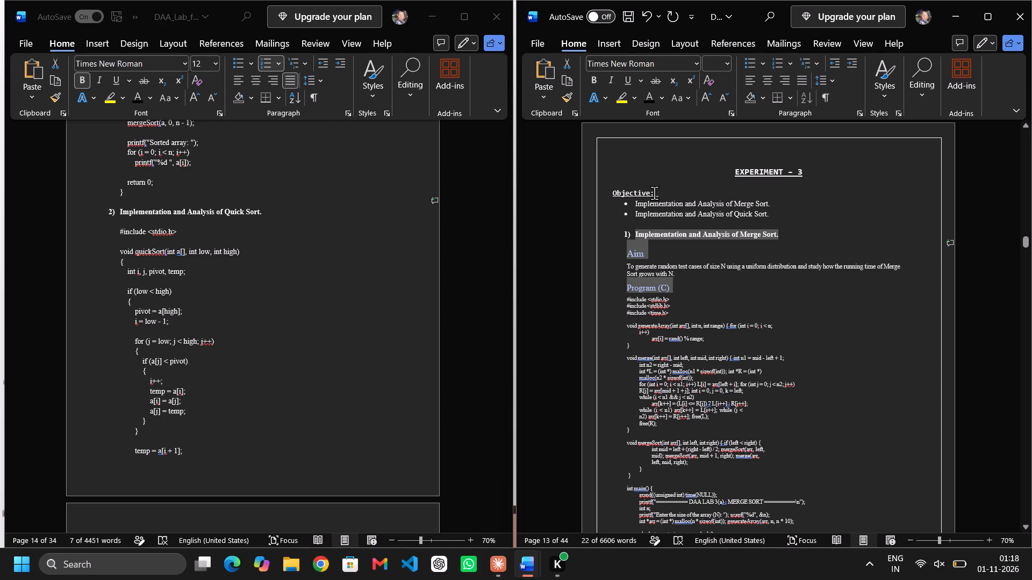
left_click_drag(655, 193, 609, 192, "ctrl")
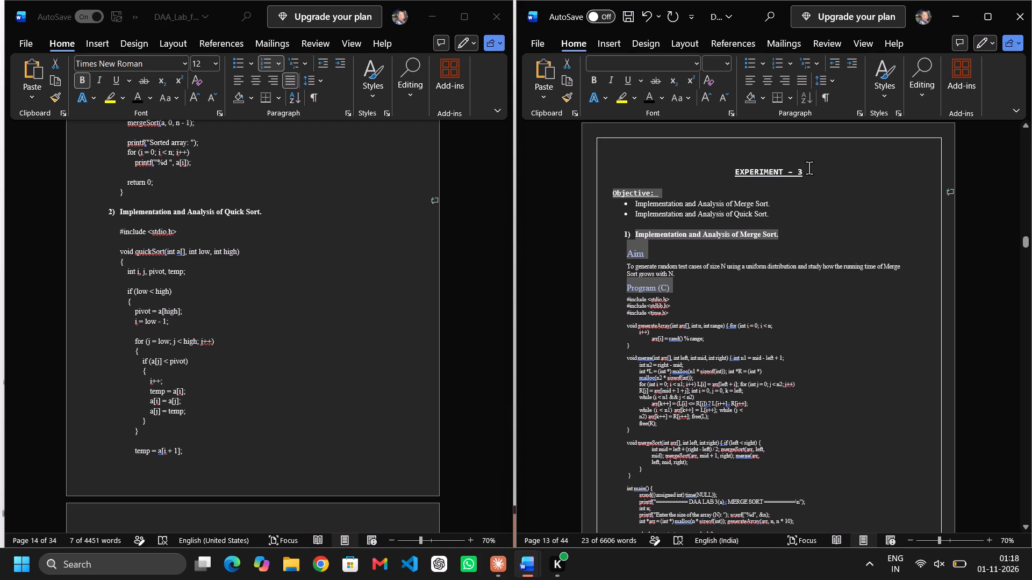
left_click_drag(809, 168, 733, 171, "ctrl")
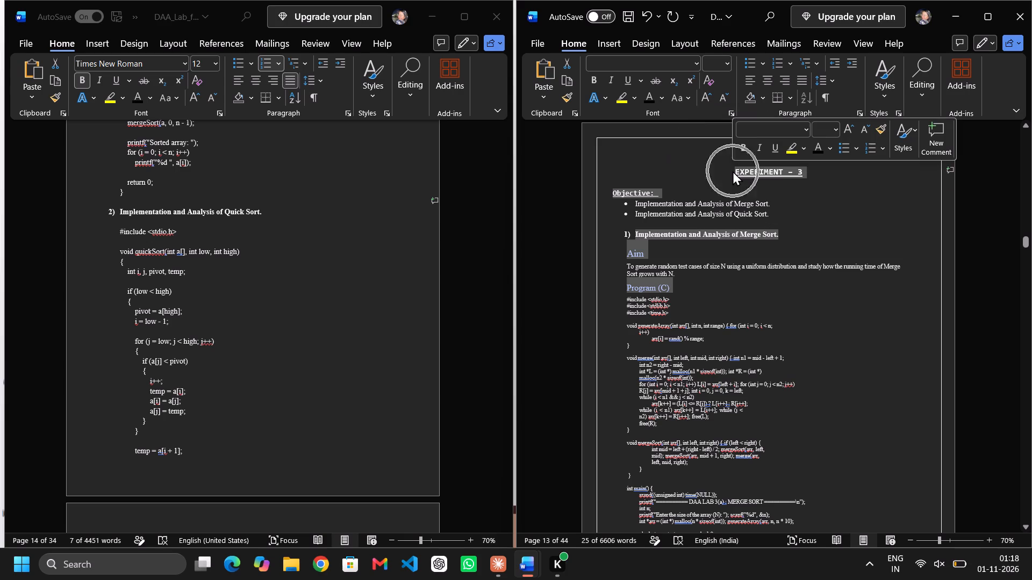
left_click(817, 144)
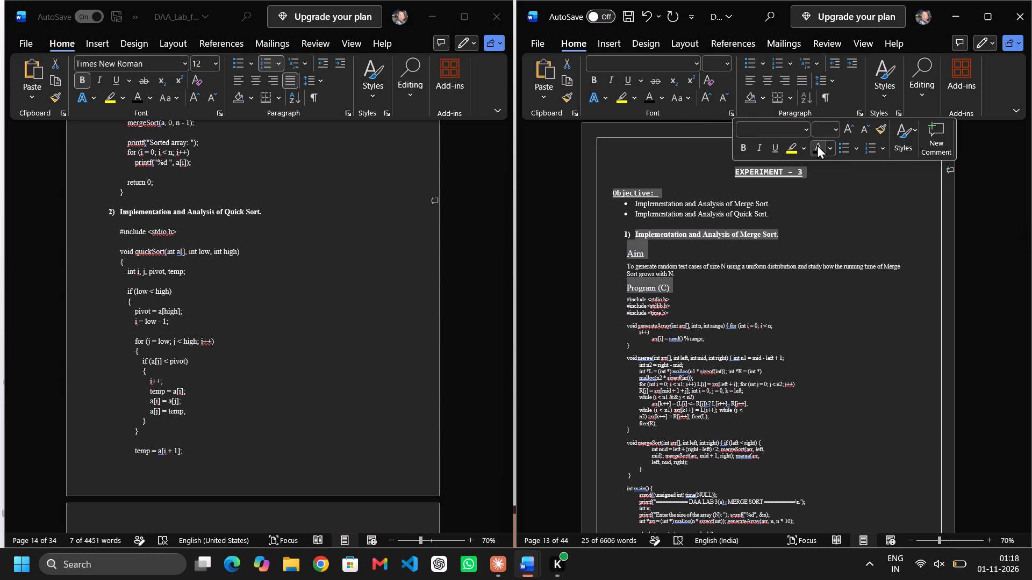
left_click(836, 130)
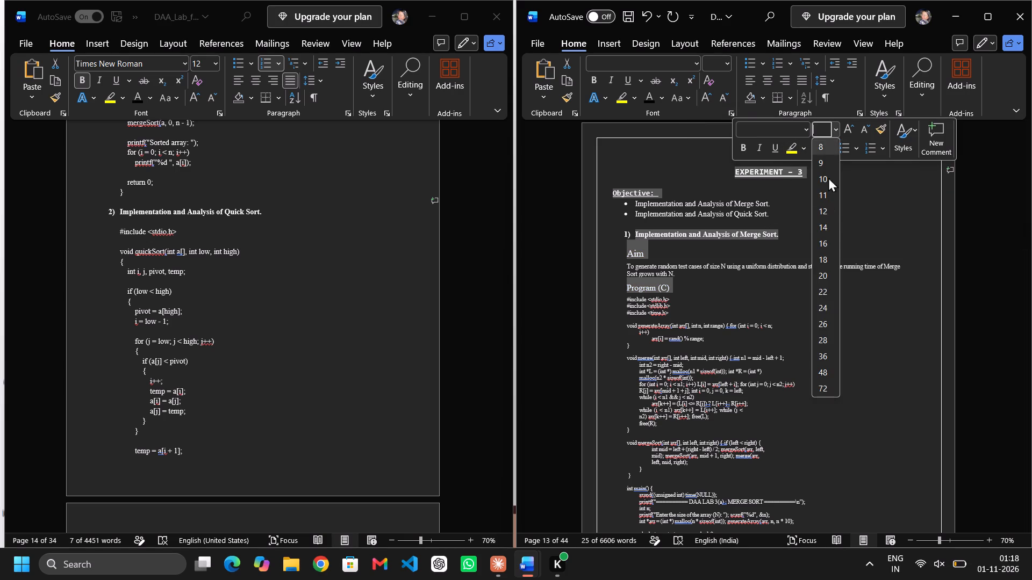
left_click(821, 229)
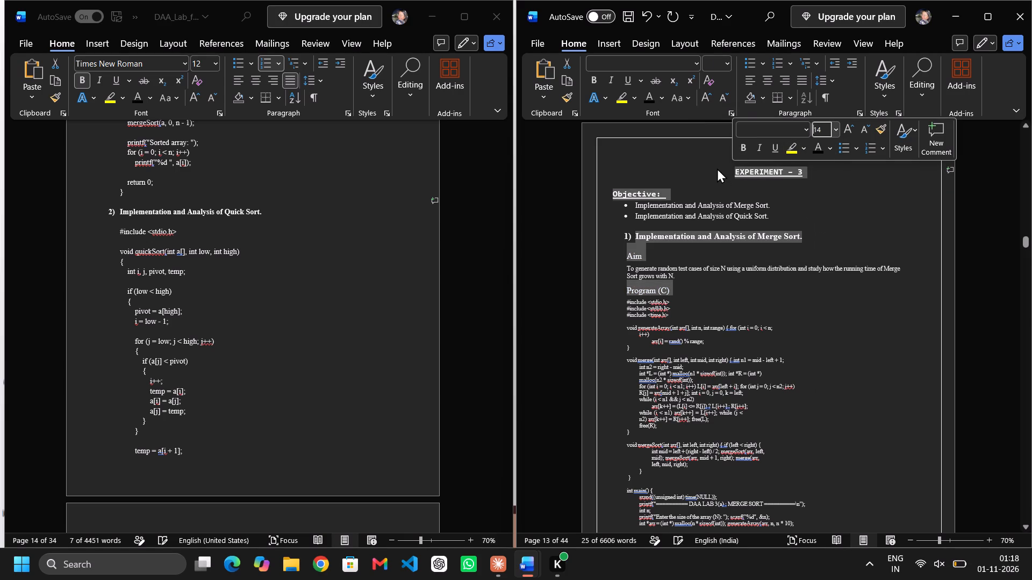
left_click(742, 149)
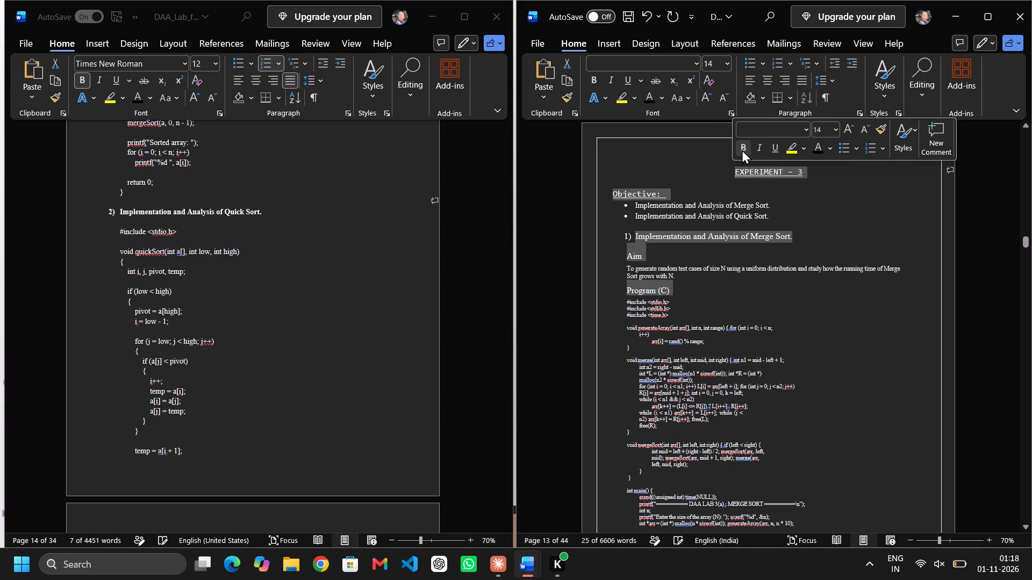
left_click(742, 149)
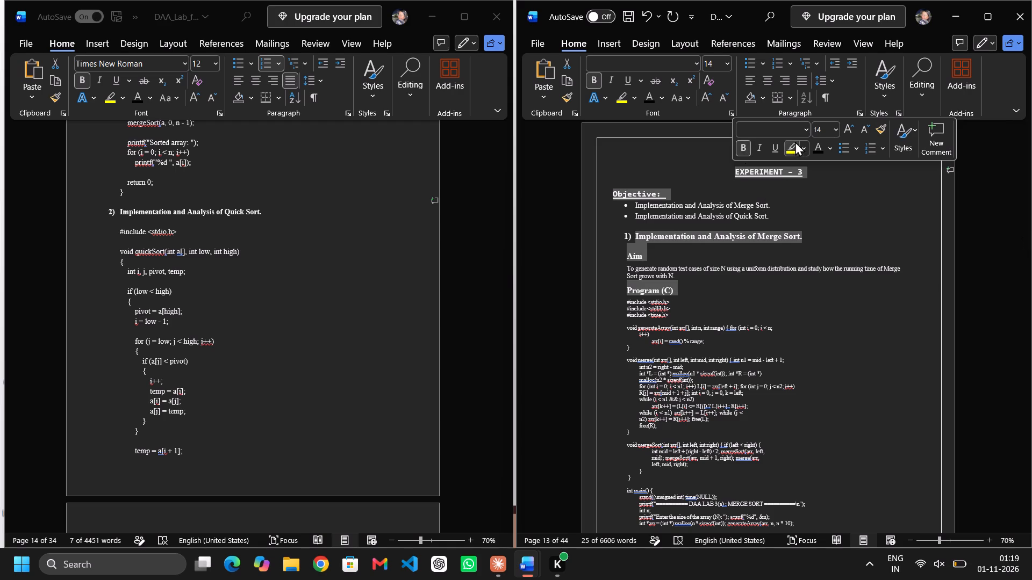
left_click(786, 198)
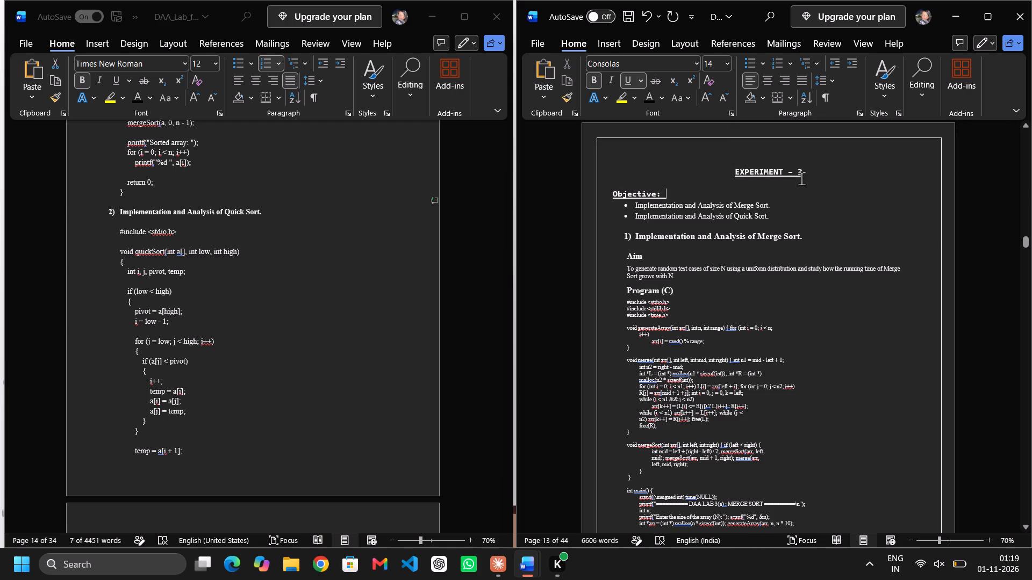
Set the "EXPERIMENT – 3" heading in DAA CODES LAB to 16 pt.
left_click_drag(805, 176, 734, 173)
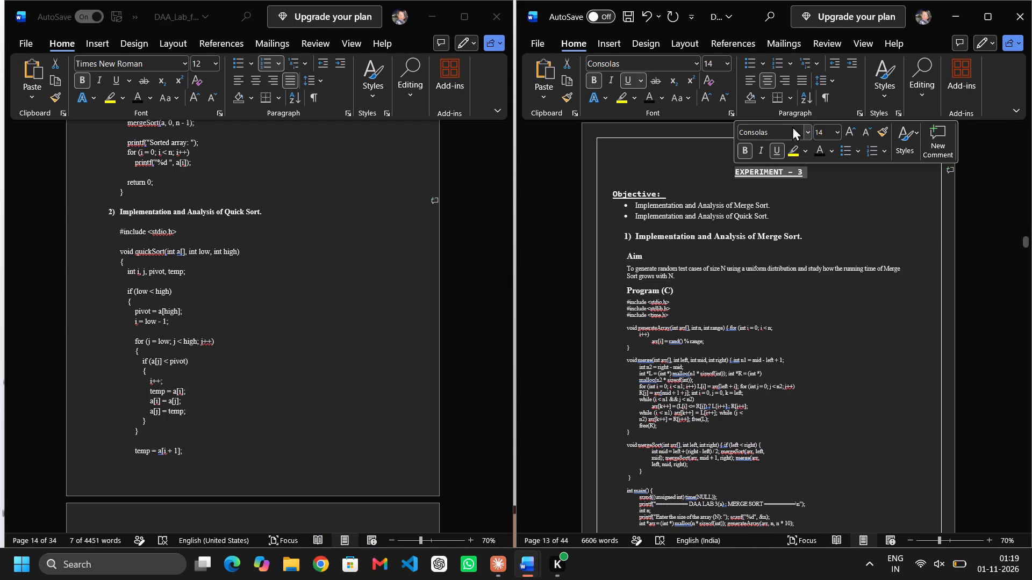
left_click(837, 129)
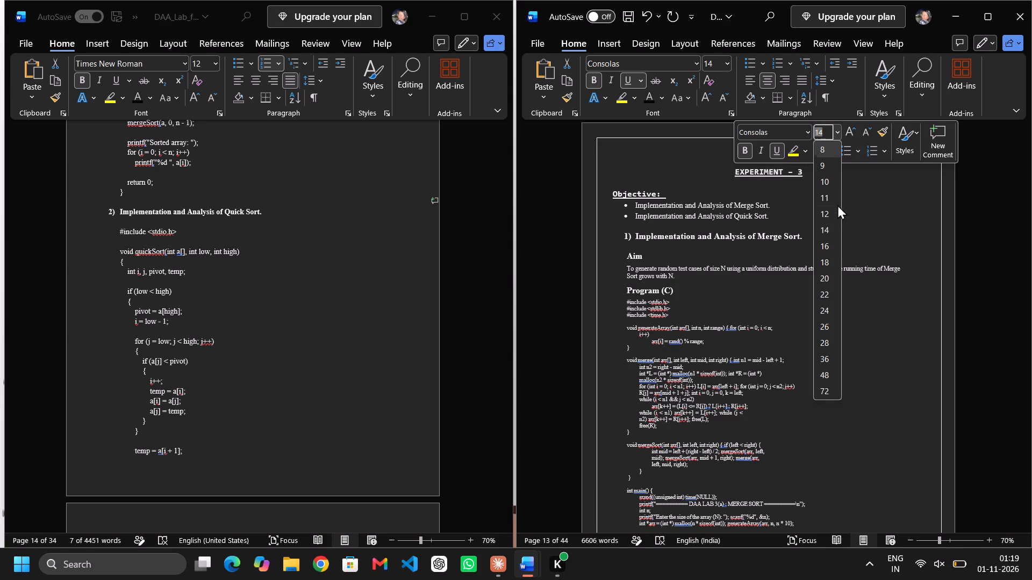
left_click(825, 243)
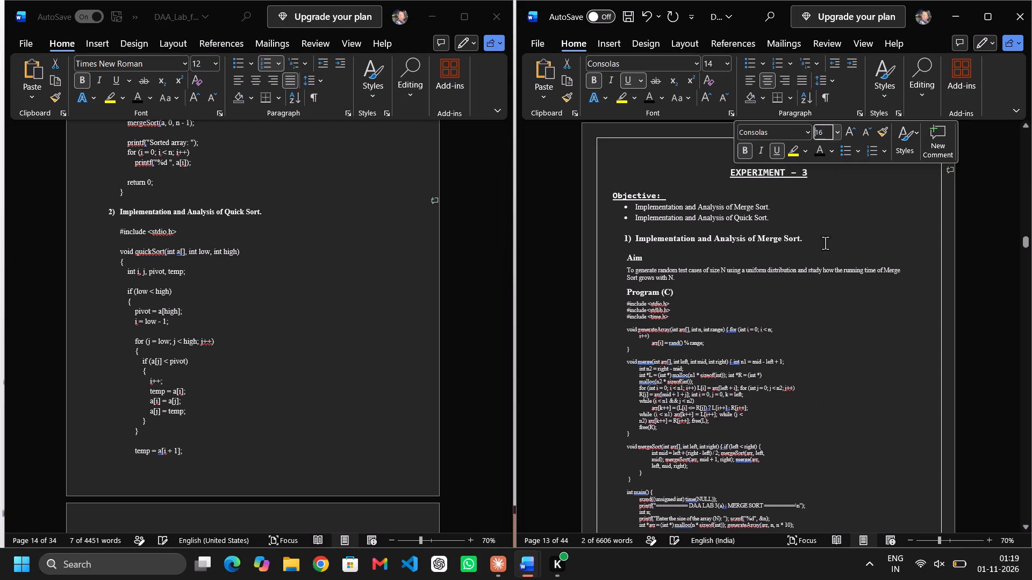
left_click(768, 273)
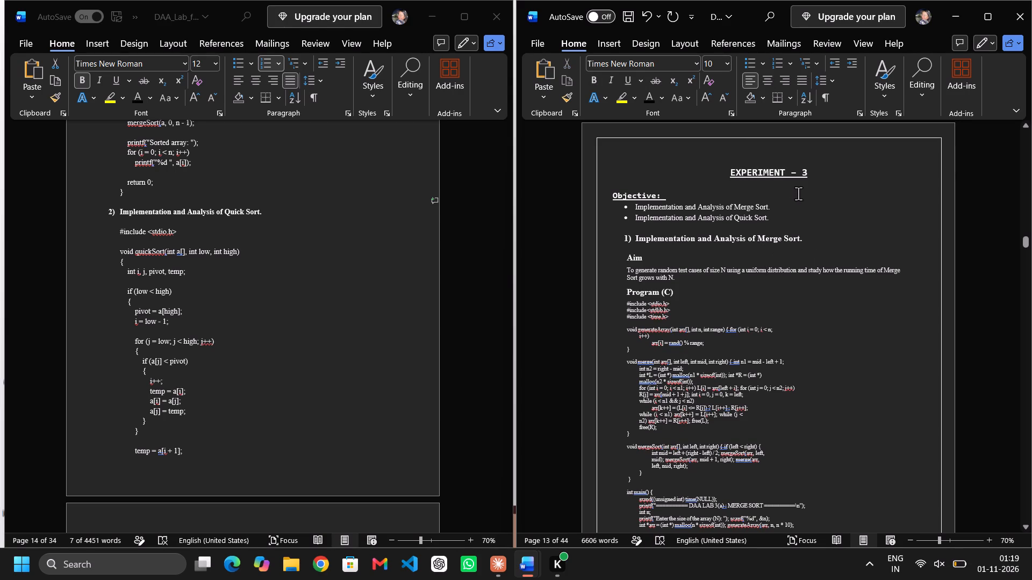
scroll(798, 193, "down", 1)
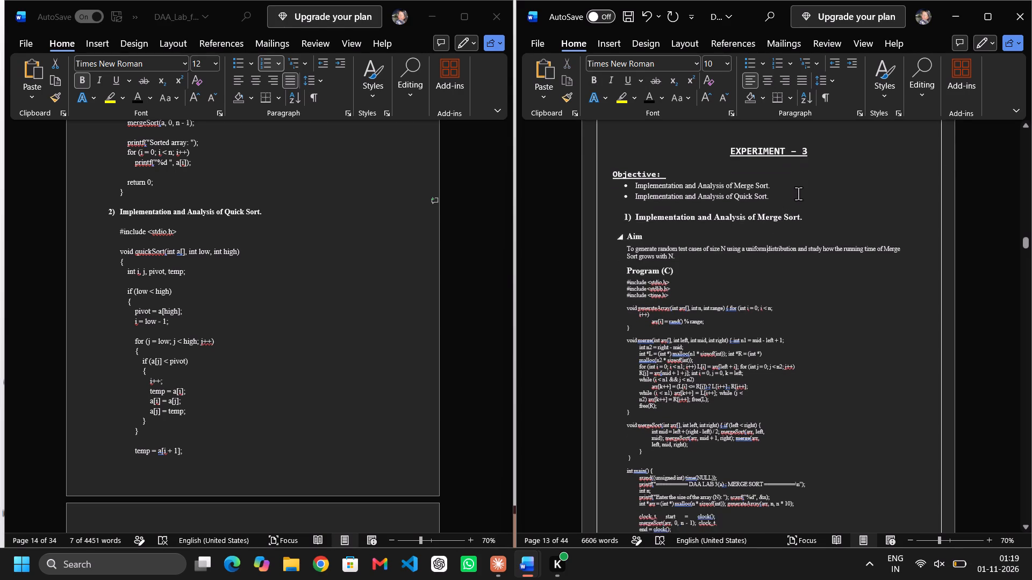
Look through the remaining Experiment 3 pages in DAA CODES LAB and locate the fourth lab's start in both documents.
scroll(798, 193, "down", 19)
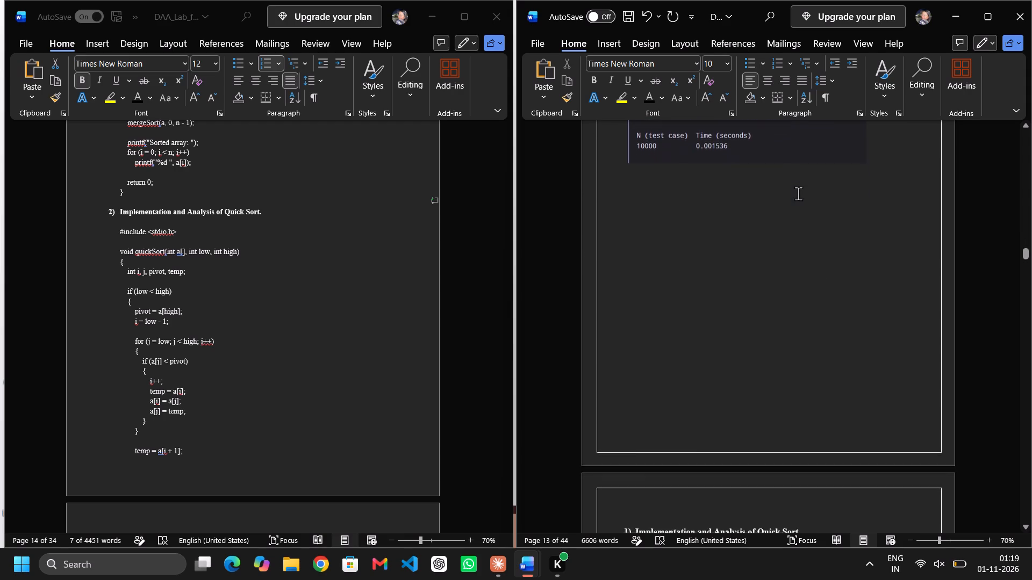
scroll(798, 193, "down", 1)
scroll(798, 193, "up", 4)
scroll(798, 193, "down", 1)
scroll(798, 193, "up", 1)
scroll(798, 193, "down", 1)
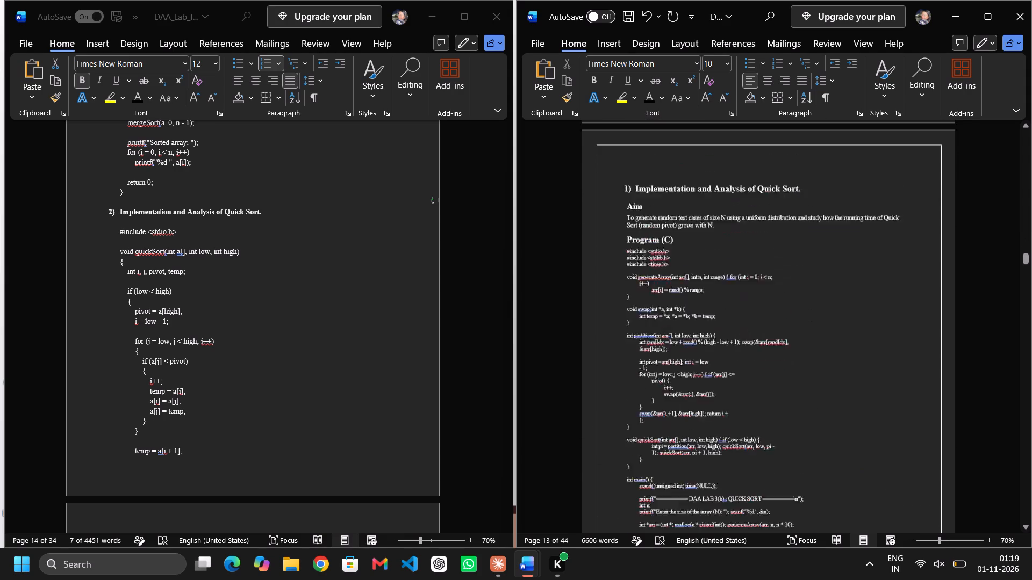
scroll(798, 193, "down", 2)
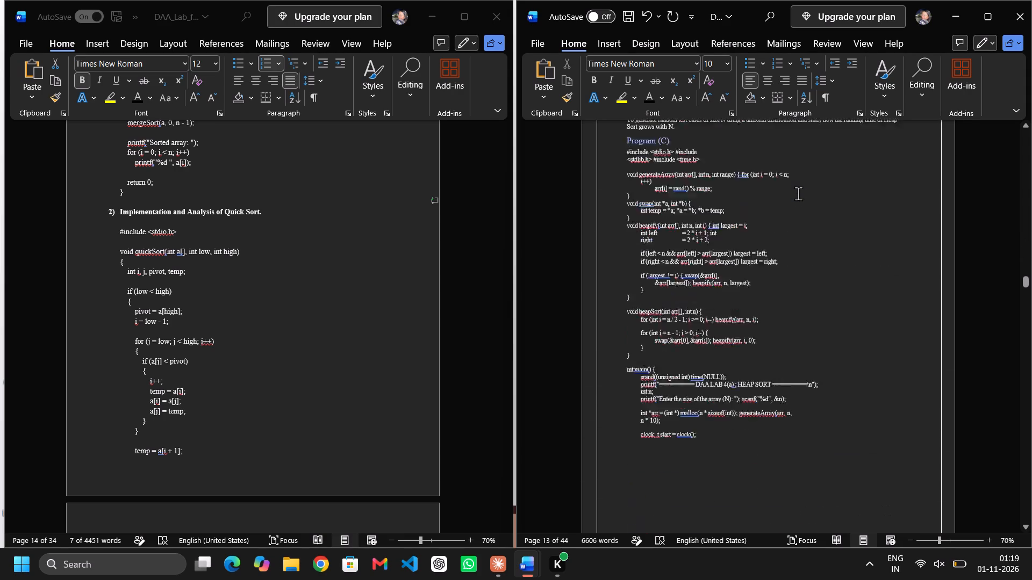
scroll(798, 193, "down", 1)
scroll(798, 193, "up", 3)
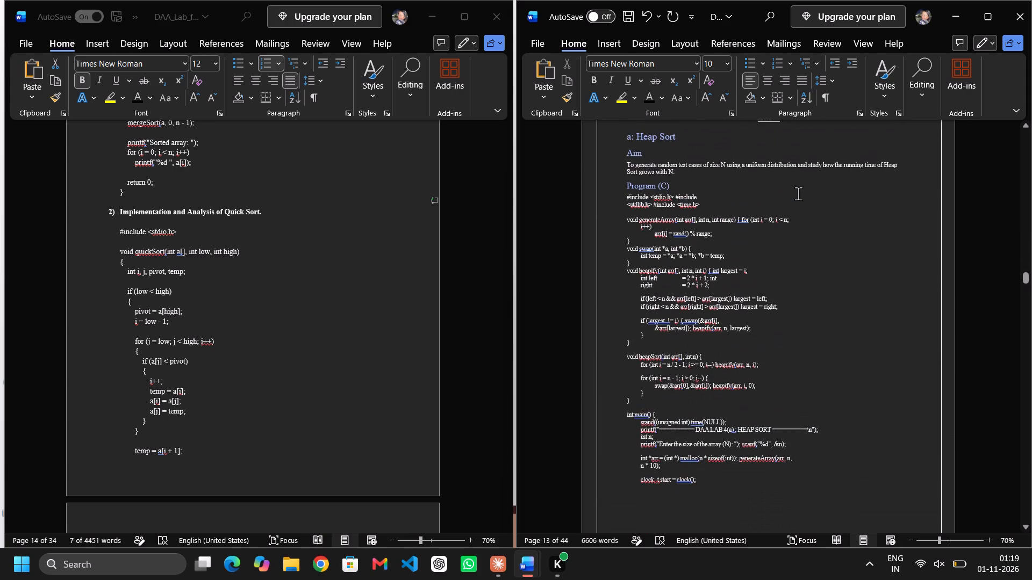
scroll(798, 193, "up", 1)
scroll(405, 438, "down", 3)
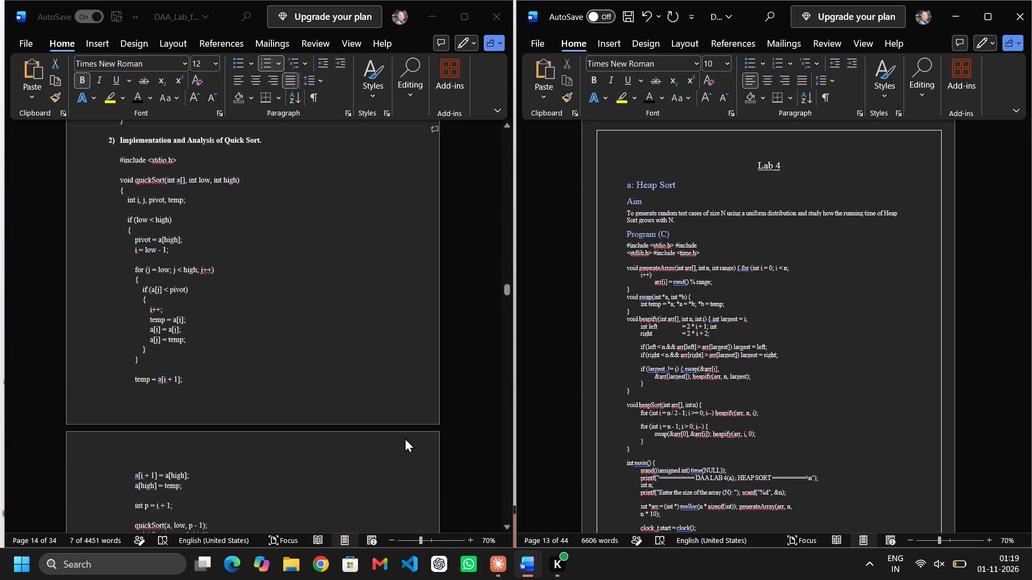
scroll(405, 438, "down", 7)
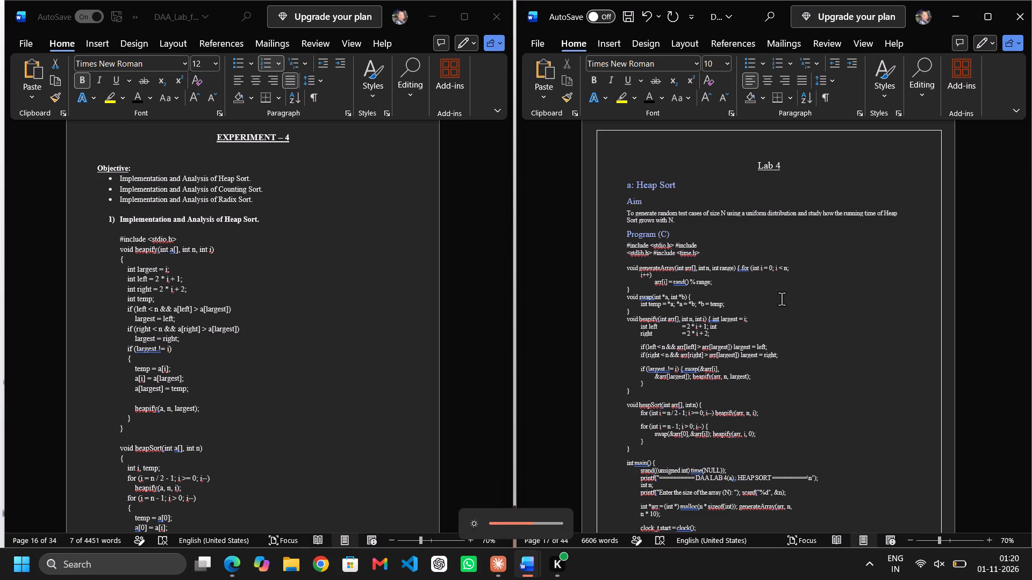
Delete one blank line between the "EXPERIMENT – 4" heading and "Objective:" in DAA_Lab_file.
left_click(202, 136)
left_click_drag(202, 136, 269, 200)
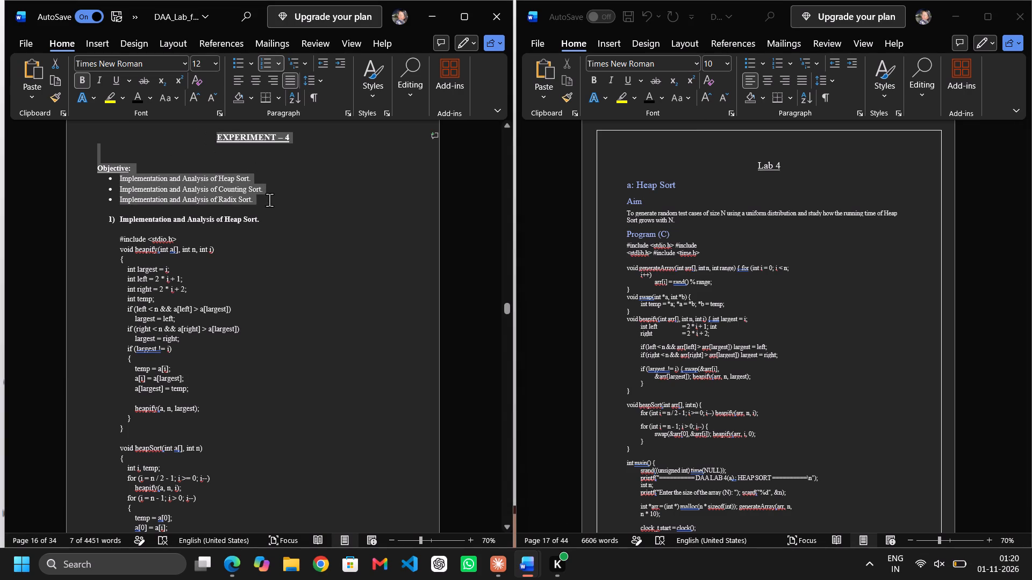
left_click_drag(269, 200, 268, 203)
left_click(268, 203)
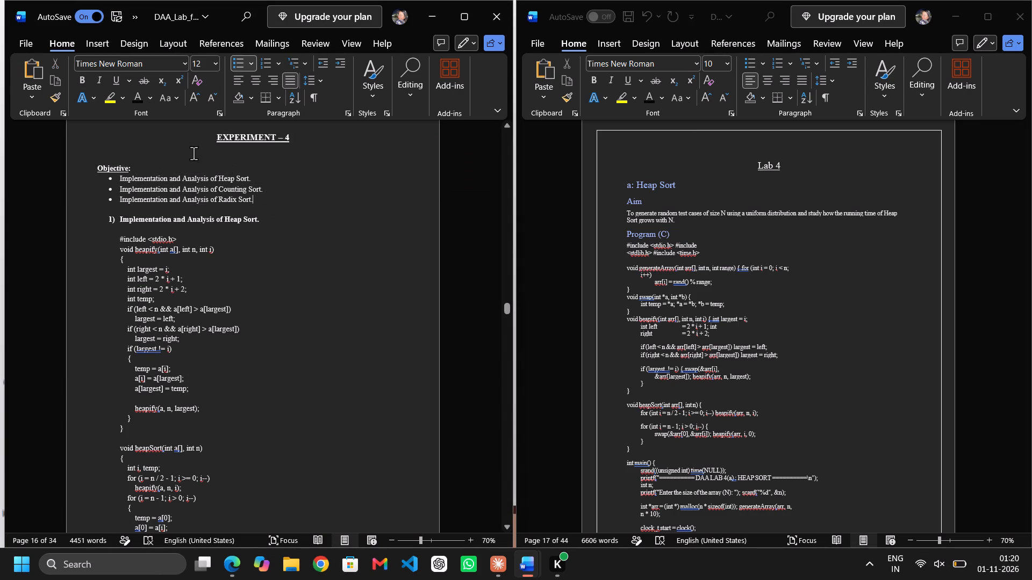
left_click(186, 153)
key("BackSpace")
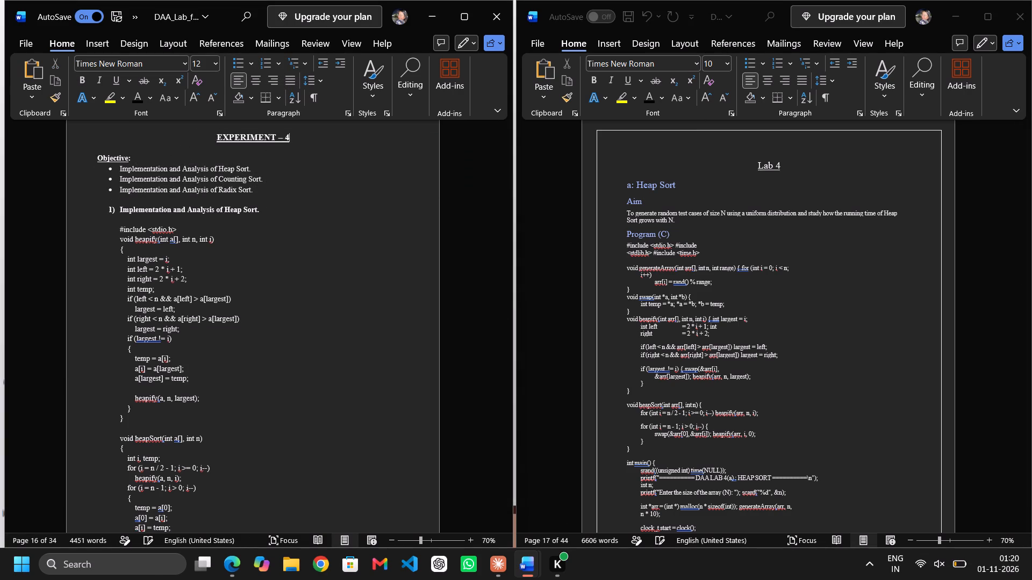
Replace "Lab 4" and "a: Heap Sort" in DAA CODES LAB with DAA_Lab_file's "EXPERIMENT – 4" heading, objectives and "Implementation and Analysis of Heap Sort." title.
left_click_drag(193, 142, 234, 166)
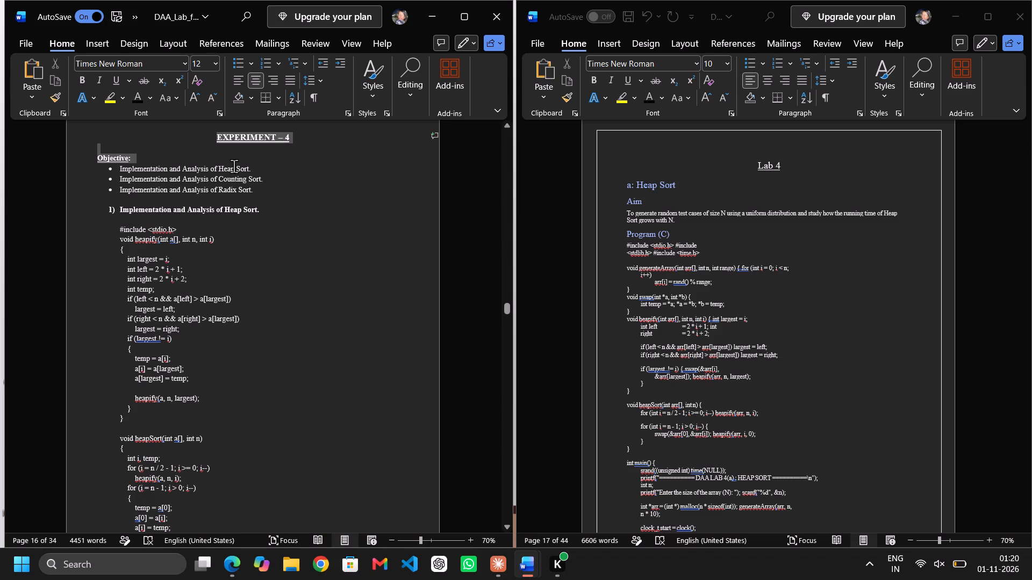
left_click_drag(234, 166, 269, 213)
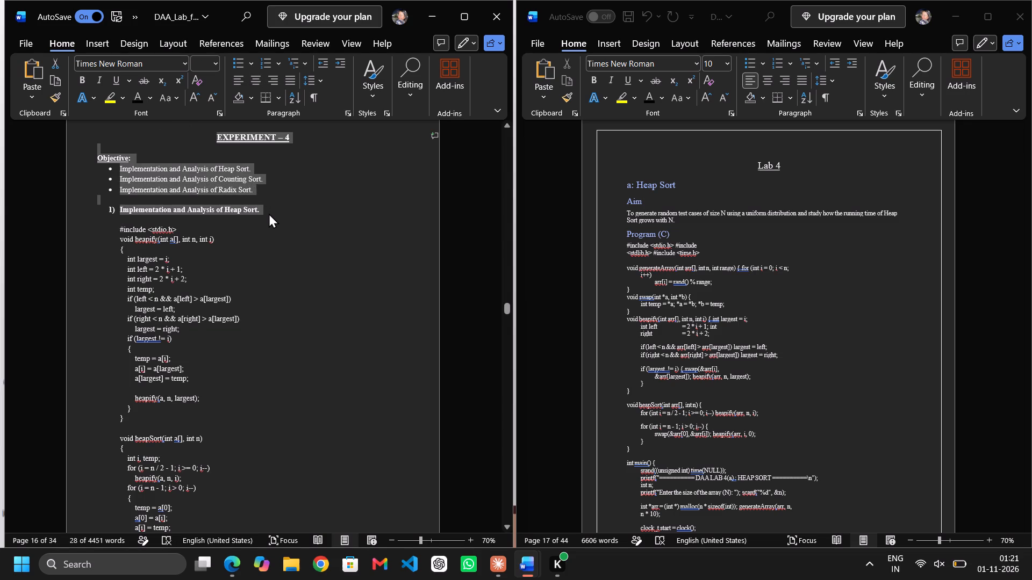
key("ctrl+c")
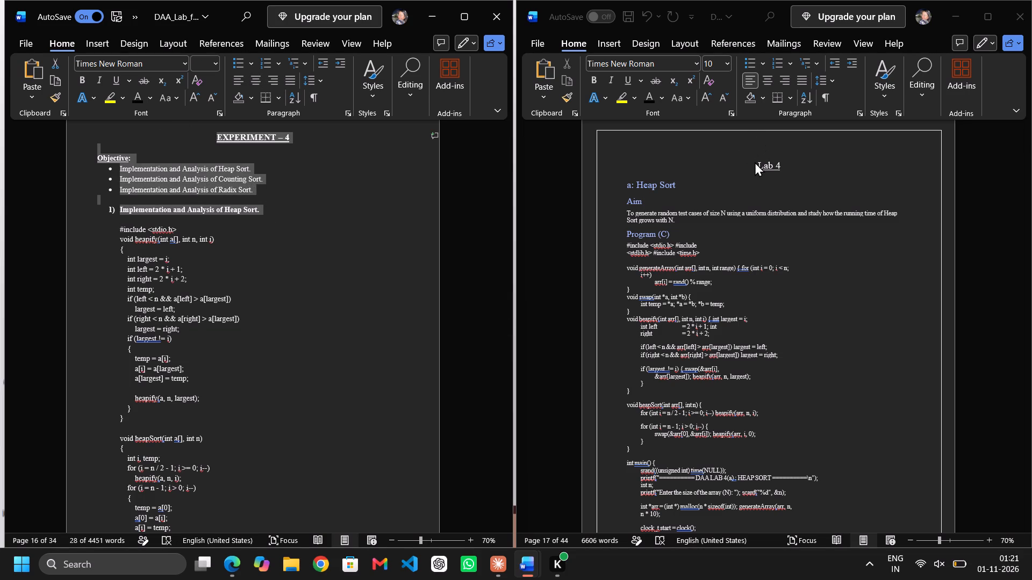
left_click(754, 162)
left_click_drag(754, 162, 768, 189)
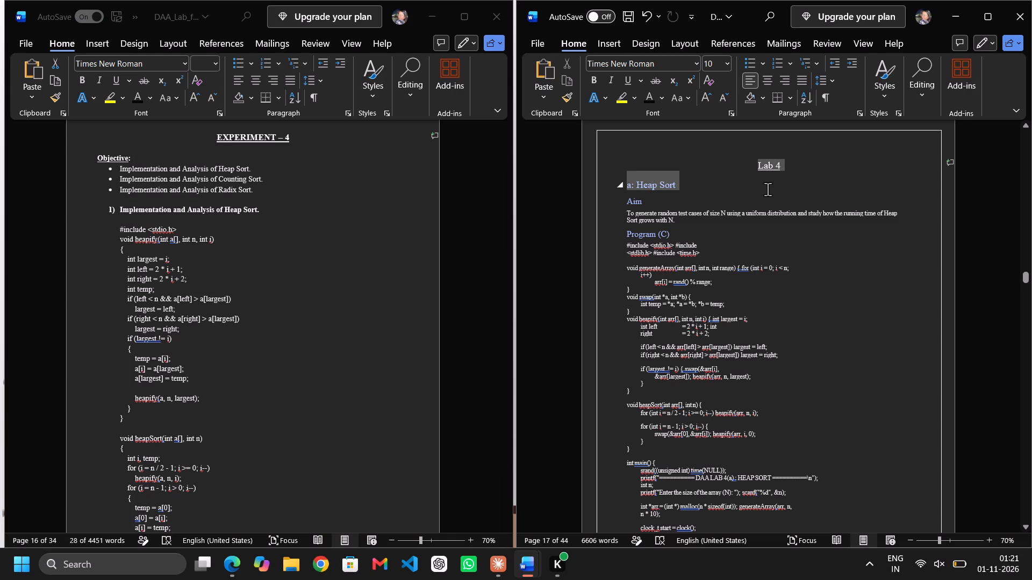
left_click_drag(768, 189, 768, 188)
key("ctrl+v")
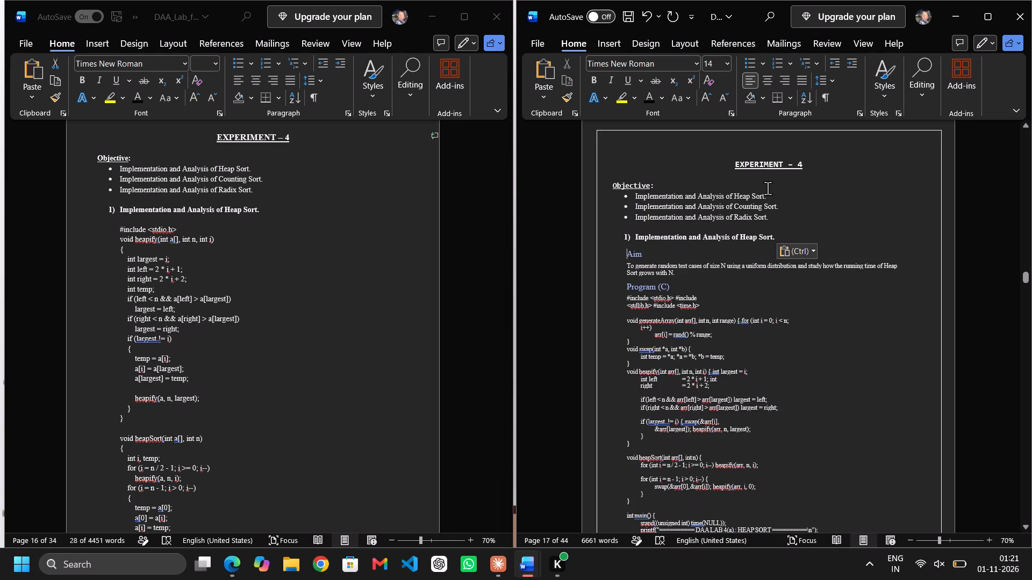
scroll(768, 188, "down", 7)
scroll(768, 188, "up", 1)
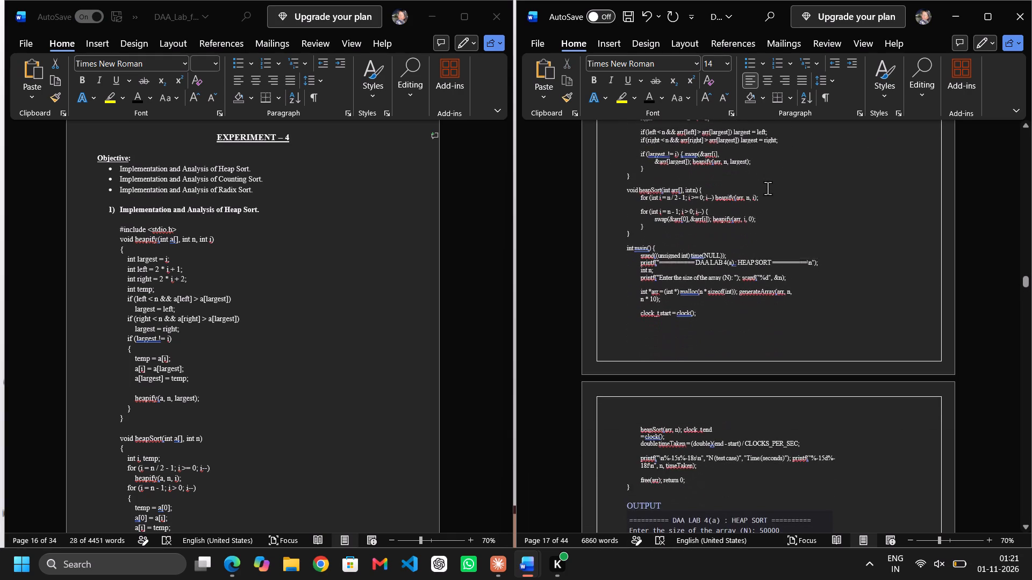
Replace the "b: Counting Sort" title in DAA CODES LAB with DAA_Lab_file's "Implementation and Analysis of Counting Sort." title.
scroll(768, 188, "up", 1)
scroll(768, 188, "down", 1)
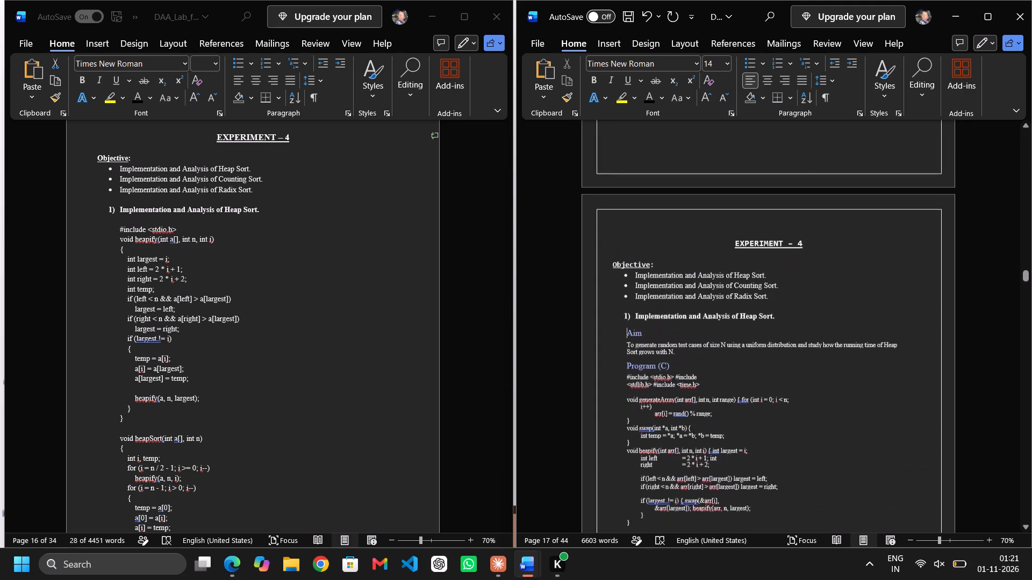
scroll(768, 188, "down", 1)
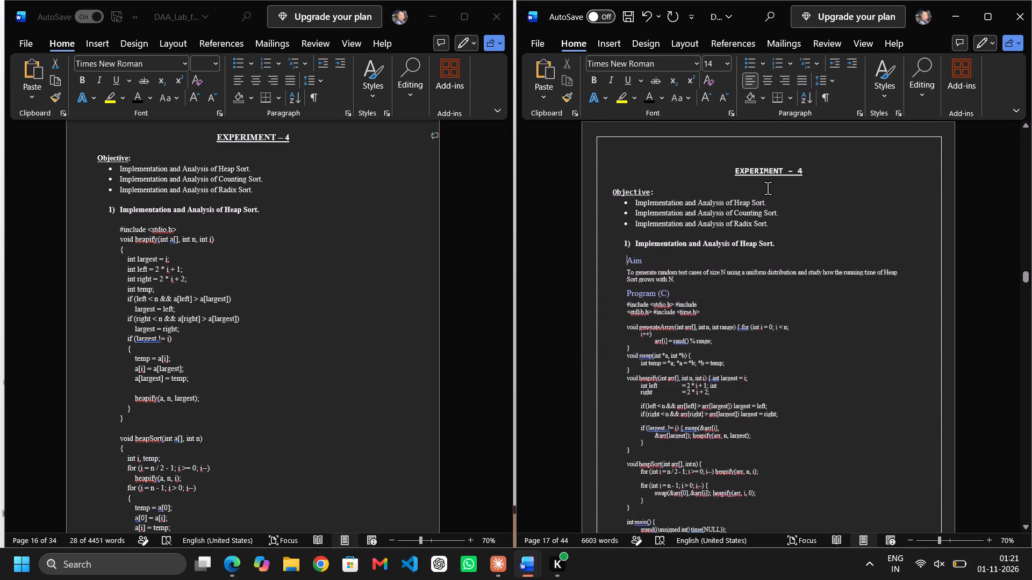
scroll(768, 188, "down", 2)
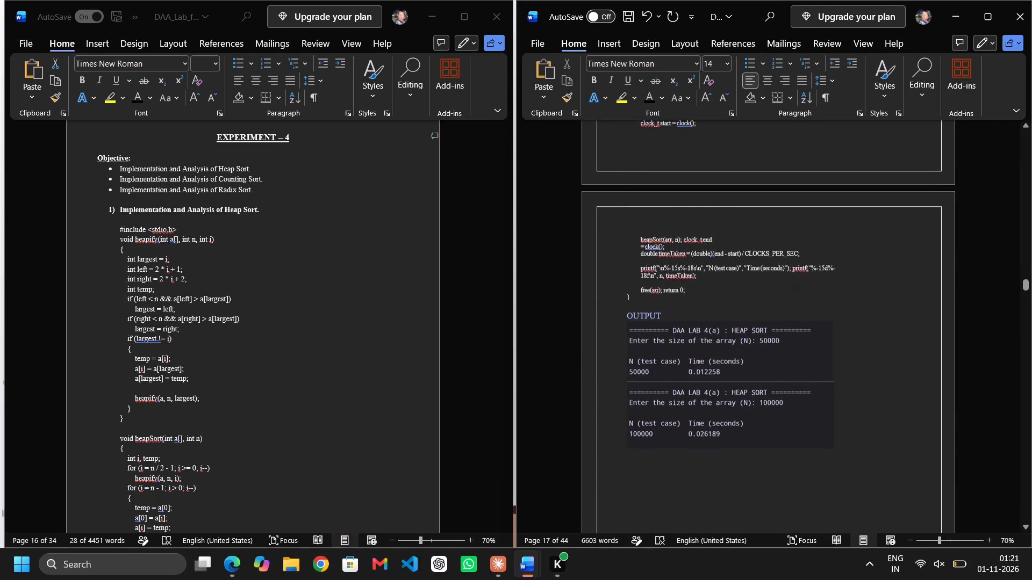
scroll(768, 188, "down", 1)
scroll(768, 188, "up", 5)
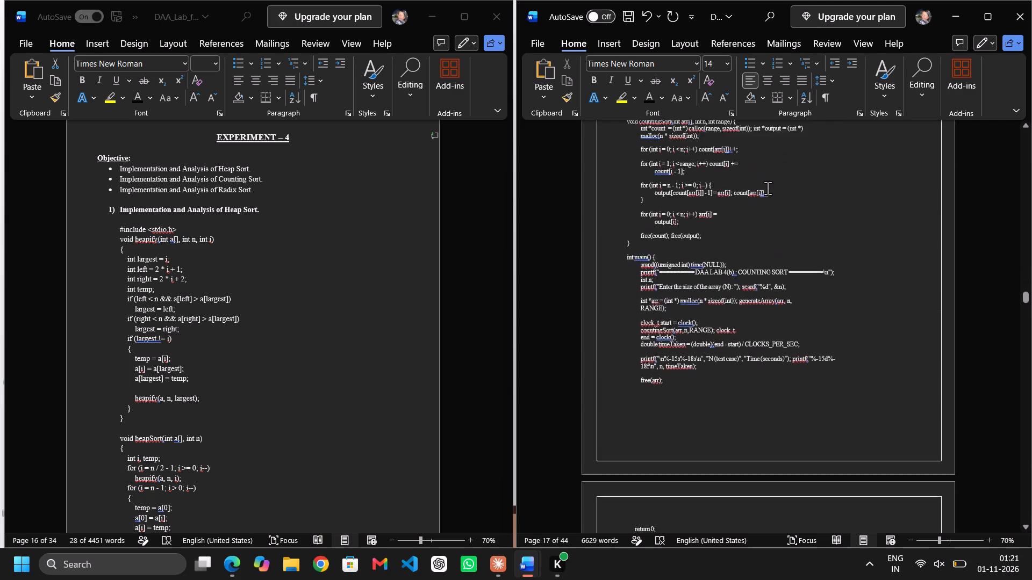
scroll(768, 188, "up", 1)
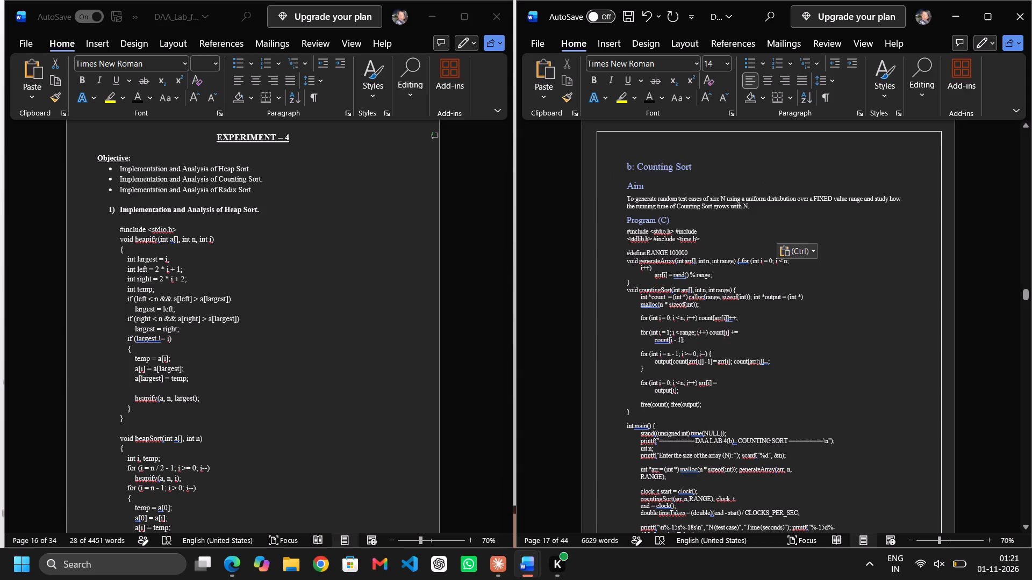
scroll(244, 213, "down", 6)
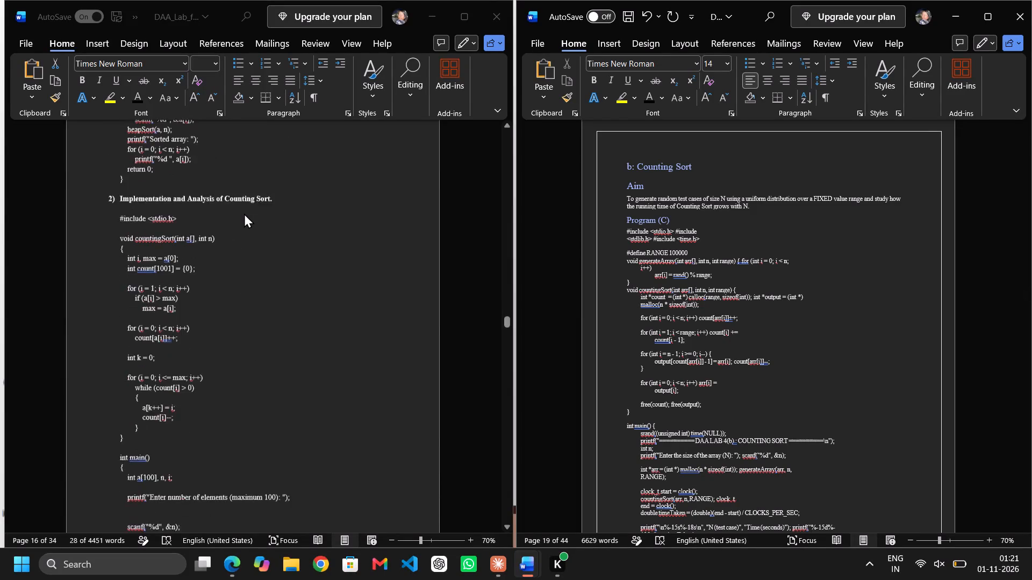
scroll(244, 213, "right", 1)
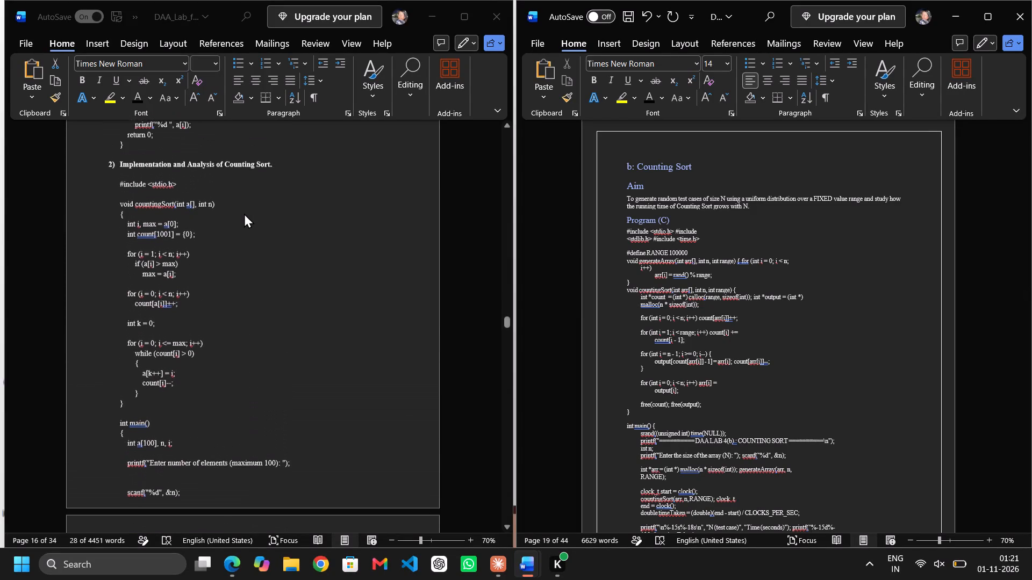
scroll(244, 213, "right", 1)
left_click(288, 170)
left_click_drag(288, 170, 118, 176)
key("ctrl+c")
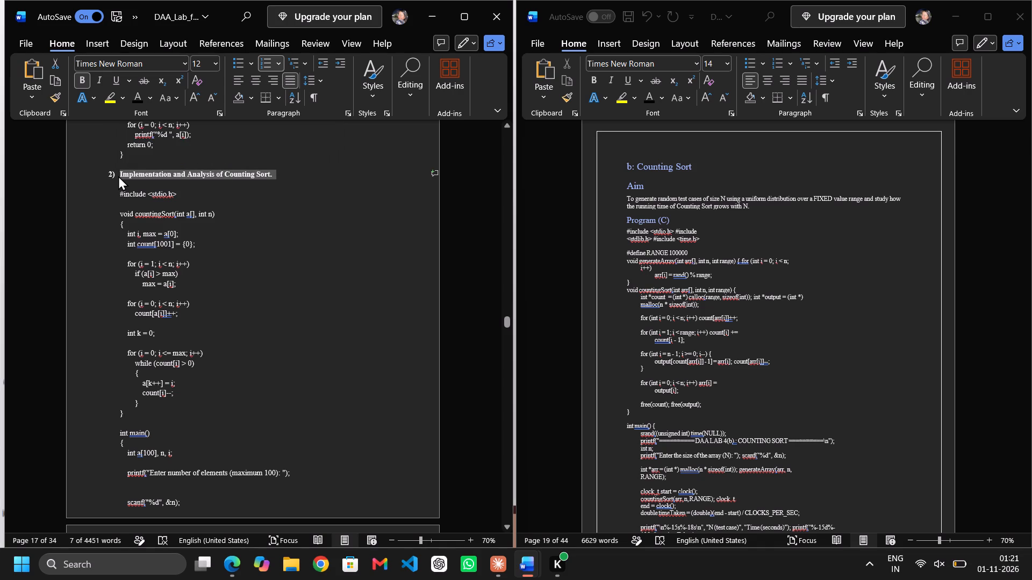
left_click(700, 164)
left_click_drag(700, 164, 618, 162)
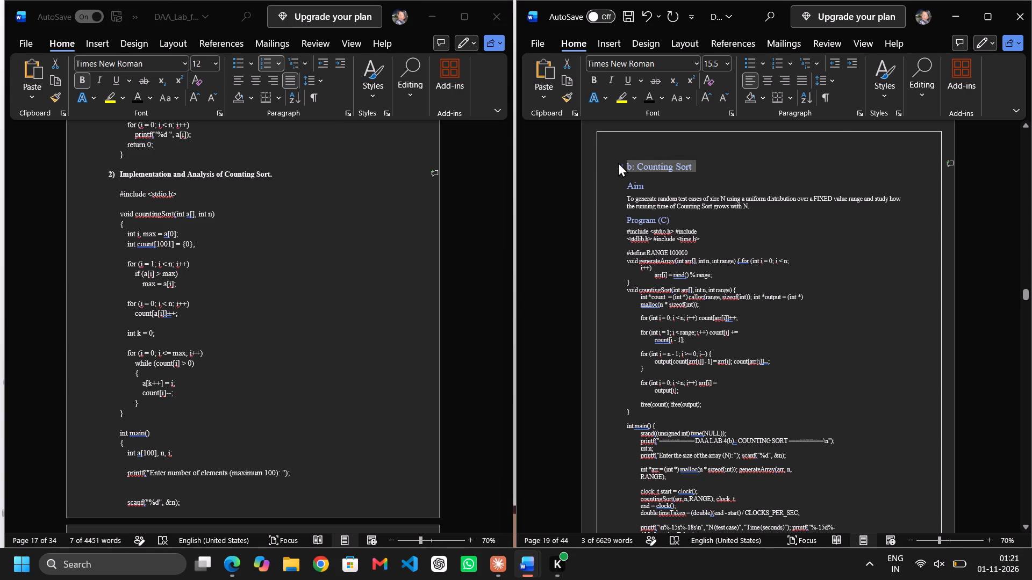
key("ctrl+v")
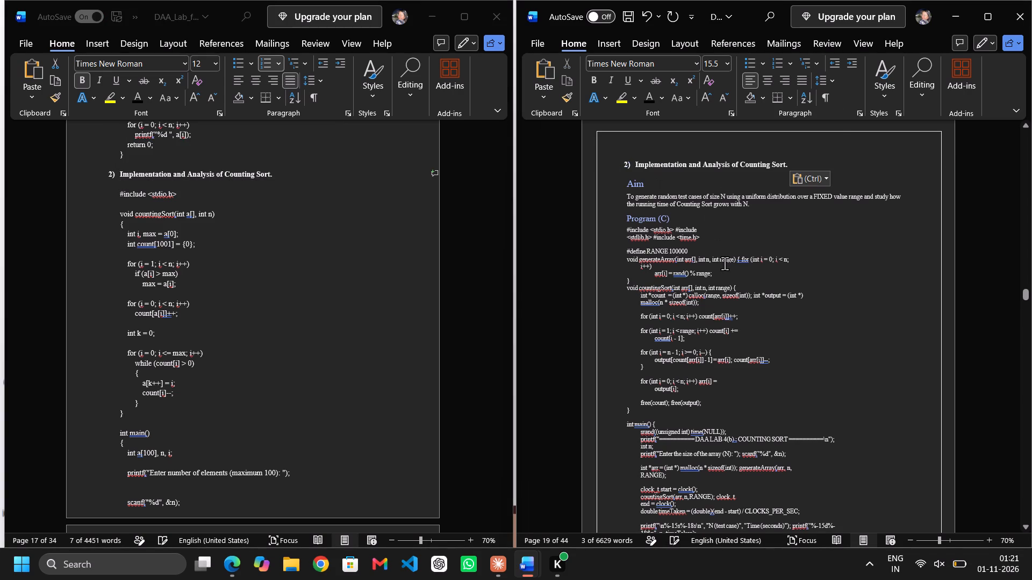
Replace the "c: Radix Sort" title in DAA CODES LAB with DAA_Lab_file's "Implementation and Analysis of Radix Sort." title.
scroll(725, 263, "down", 11)
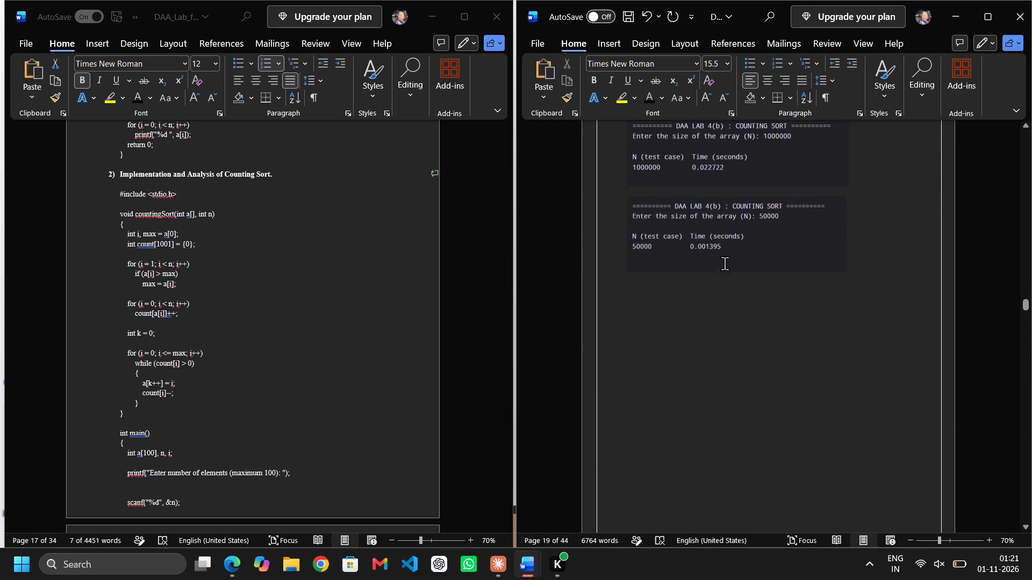
scroll(725, 263, "down", 4)
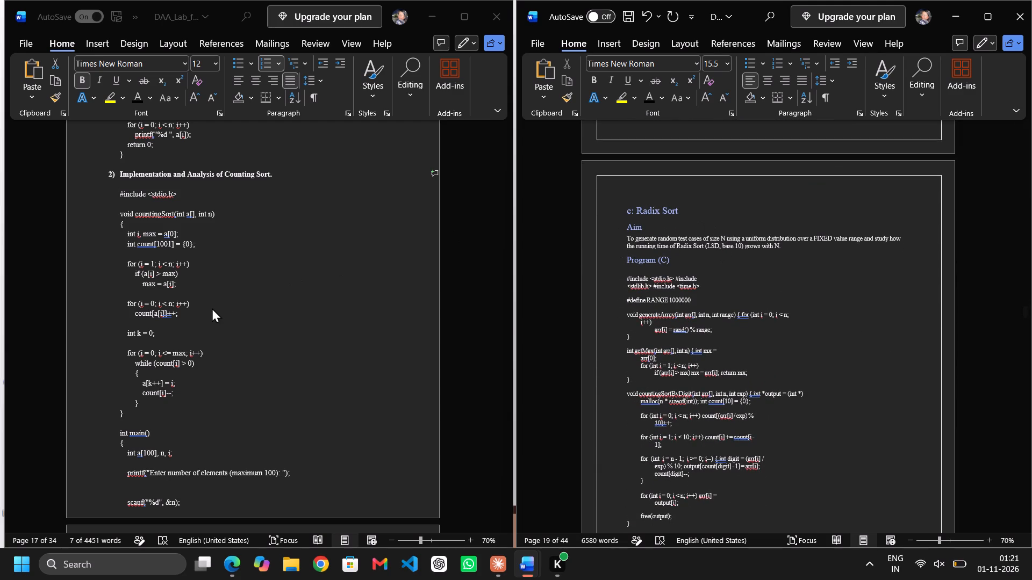
scroll(212, 308, "down", 12)
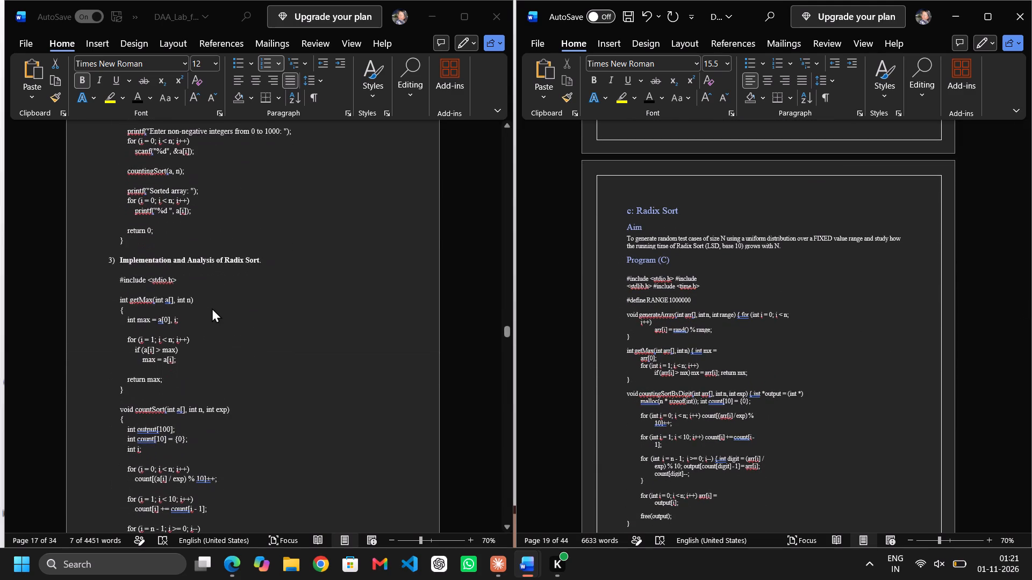
left_click(270, 251)
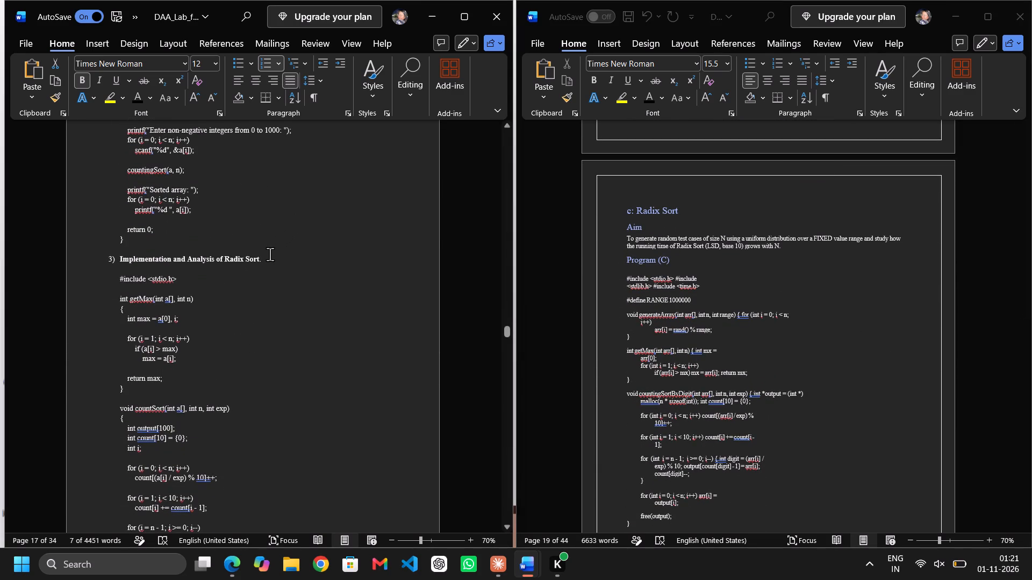
left_click(270, 254)
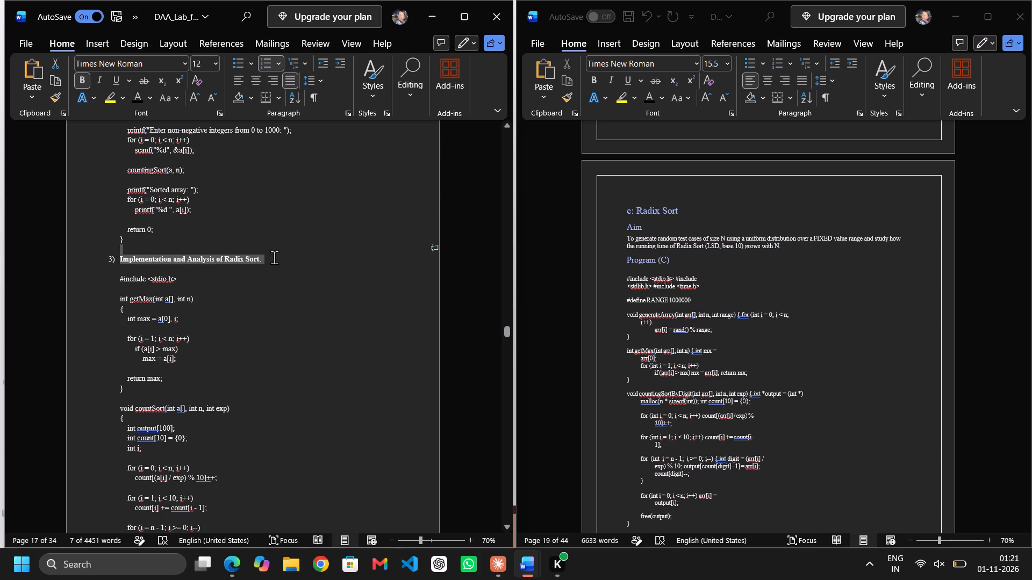
left_click(274, 258)
left_click(274, 258)
left_click_drag(274, 258, 175, 269)
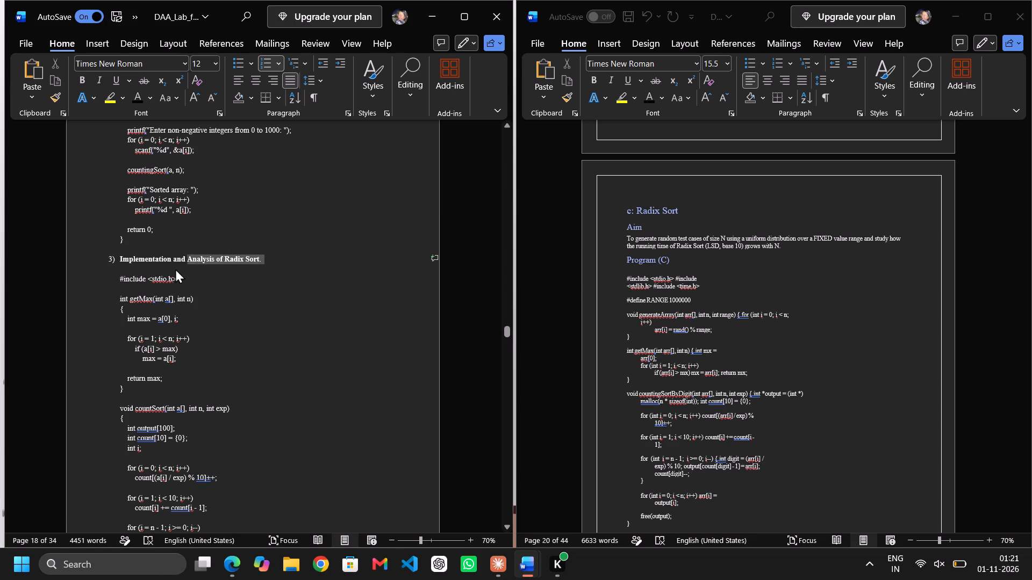
left_click_drag(175, 269, 118, 258)
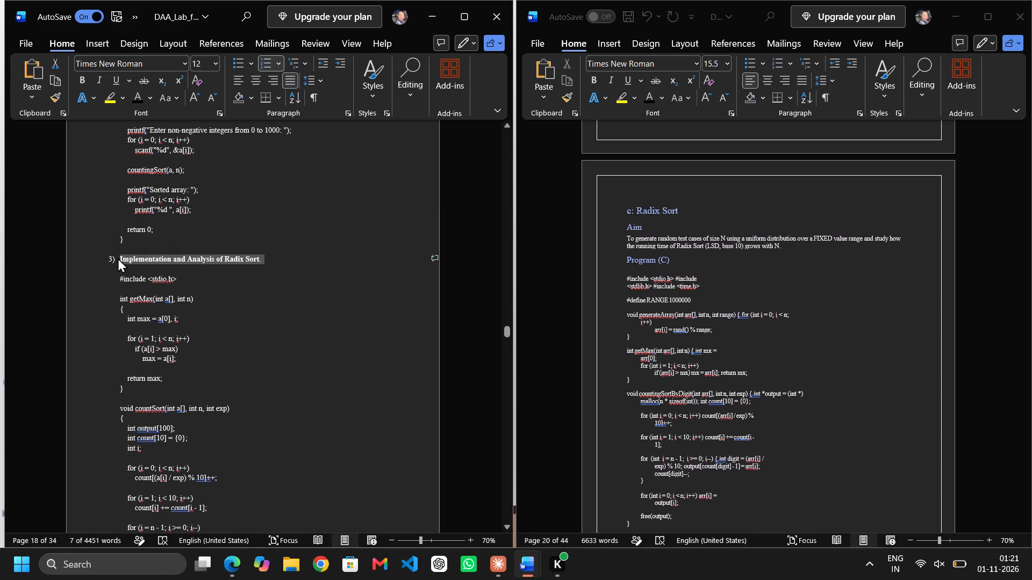
key("ctrl+c")
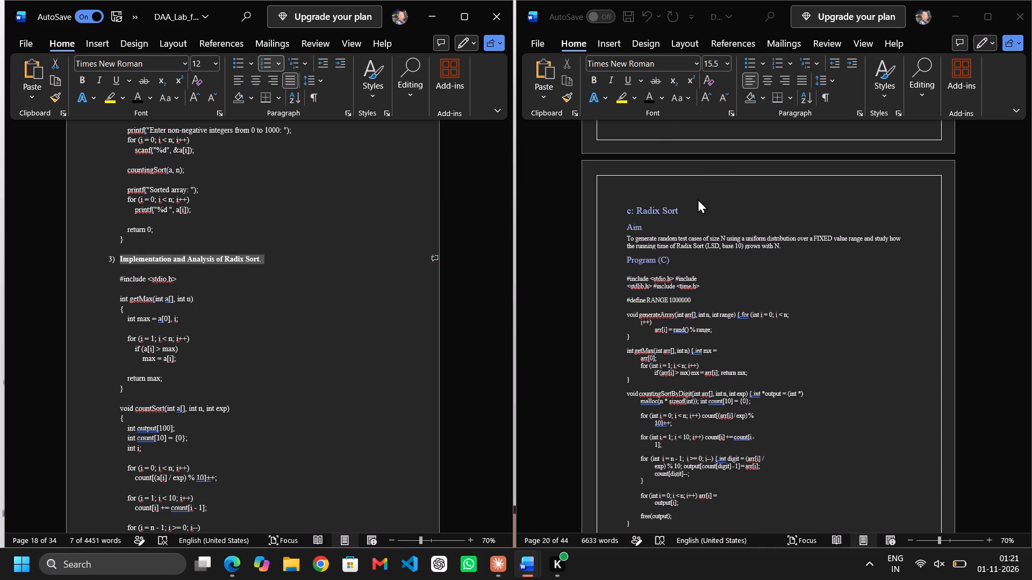
left_click(690, 208)
left_click_drag(690, 208, 617, 207)
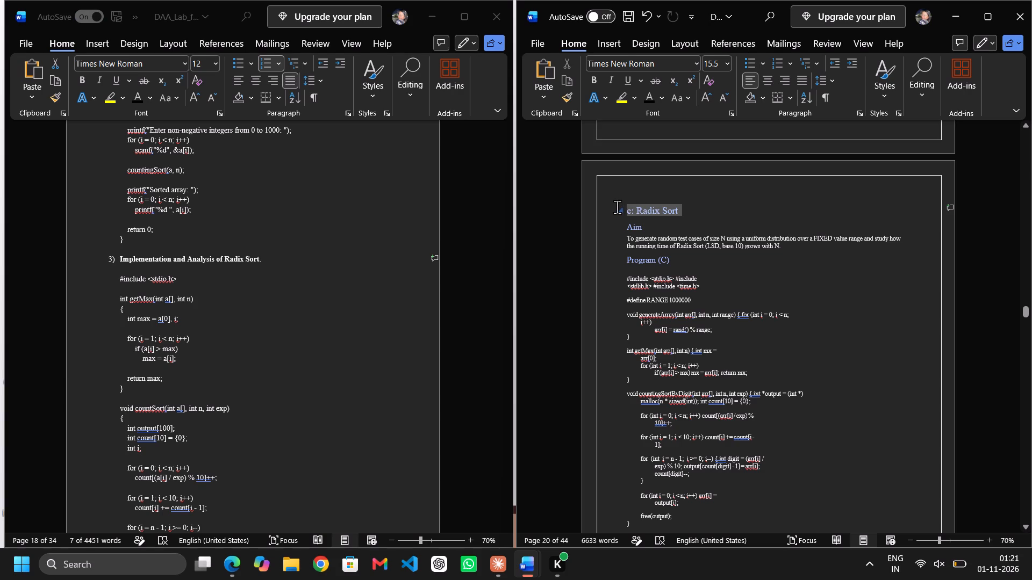
left_click_drag(617, 207, 617, 207)
key("ctrl+v")
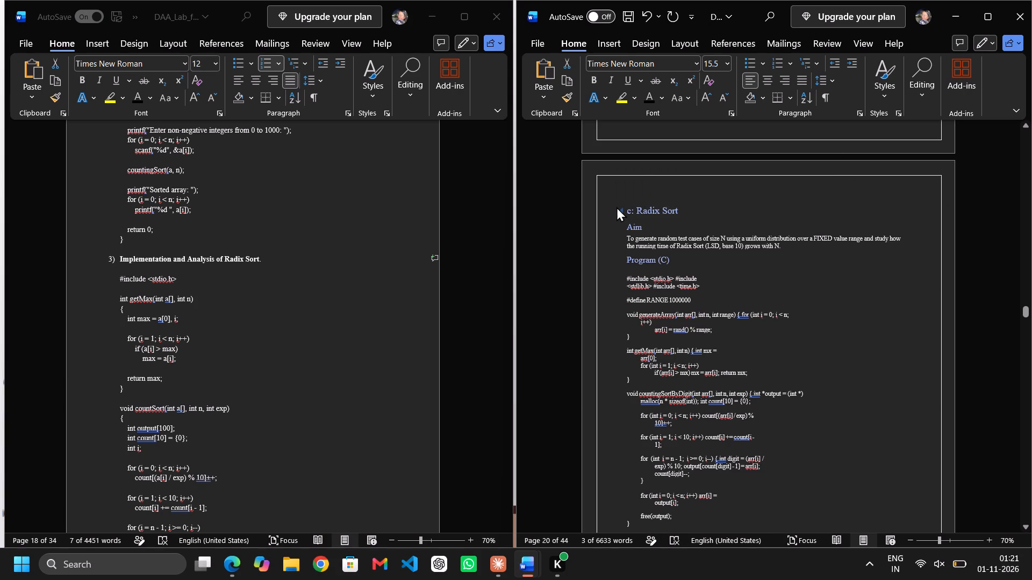
Select the Radix Sort program's title together with its "Aim", "Program (C)" and "OUTPUT" headings in DAA CODES LAB.
scroll(617, 207, "down", 4)
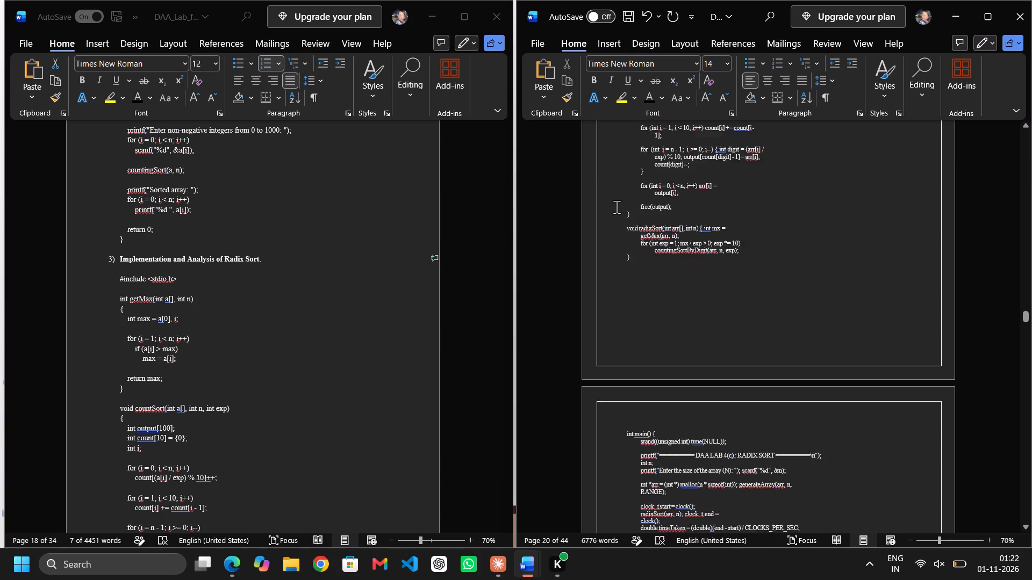
scroll(617, 207, "down", 6)
scroll(617, 207, "up", 5)
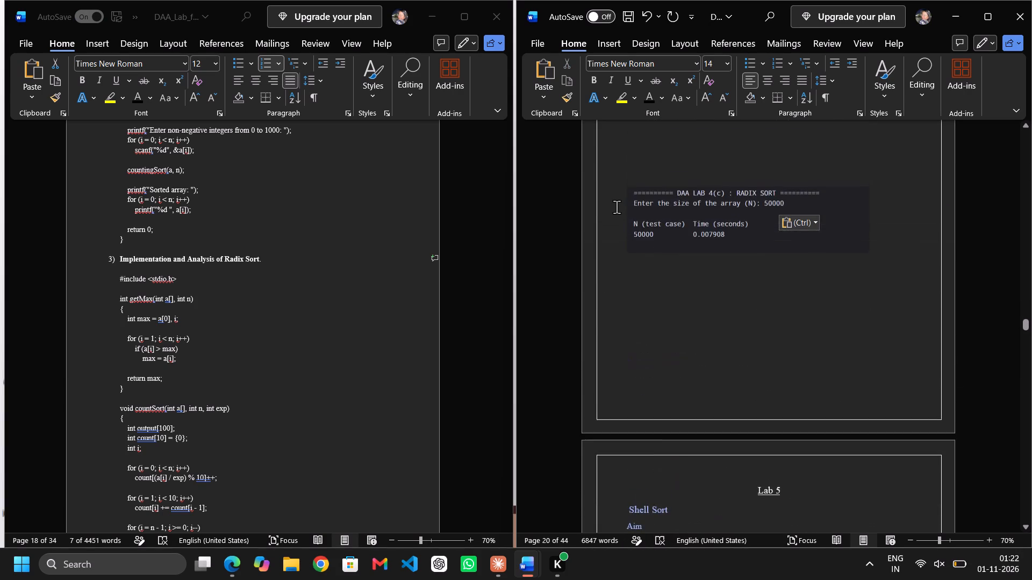
scroll(617, 207, "up", 1)
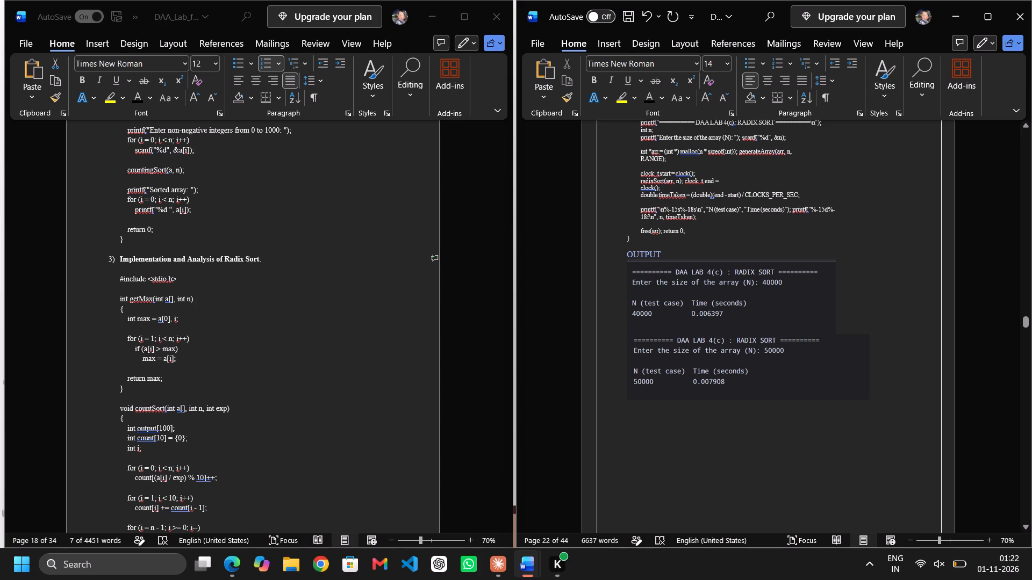
scroll(704, 458, "up", 1)
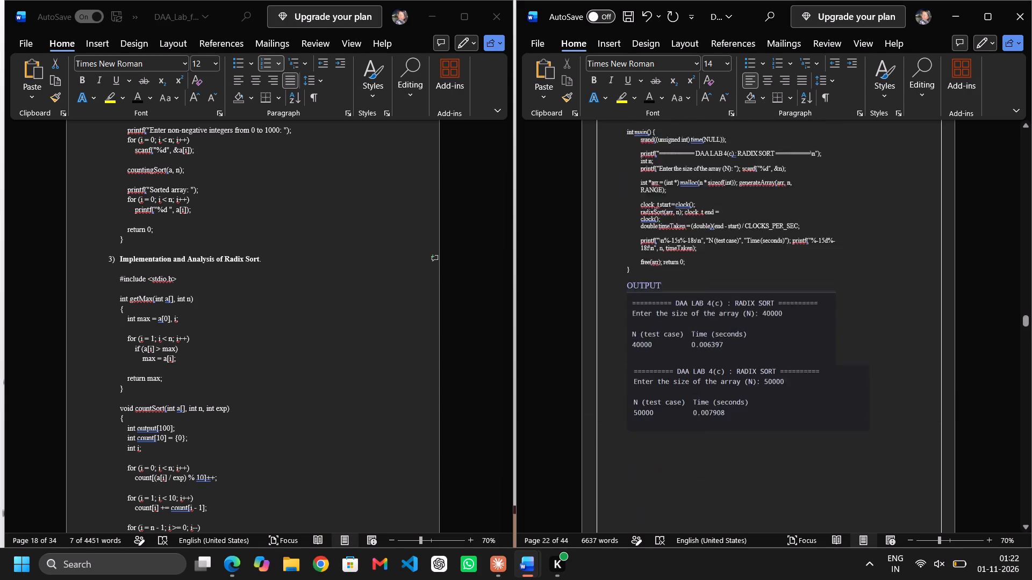
scroll(704, 458, "up", 1)
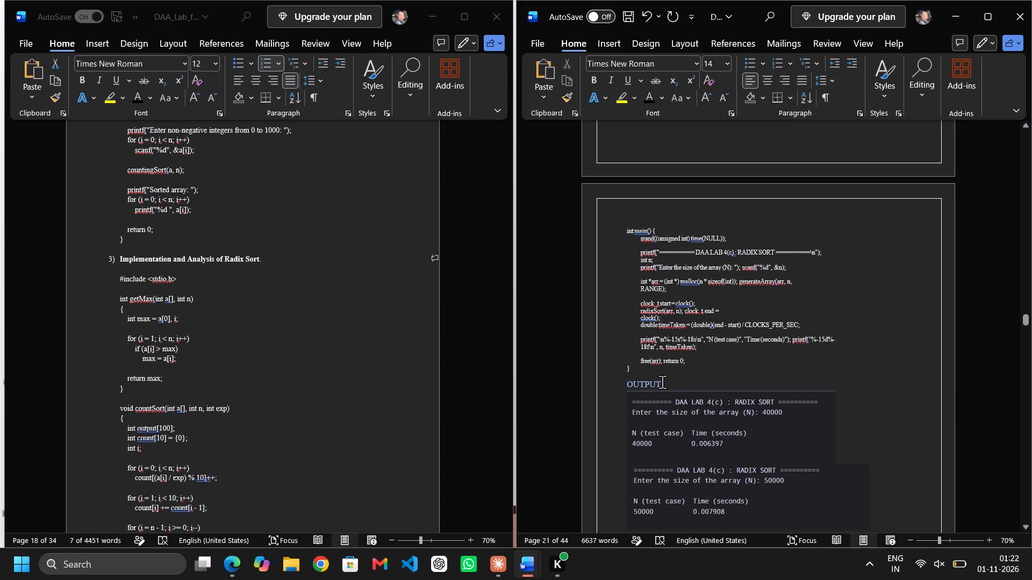
left_click_drag(662, 382, 621, 382)
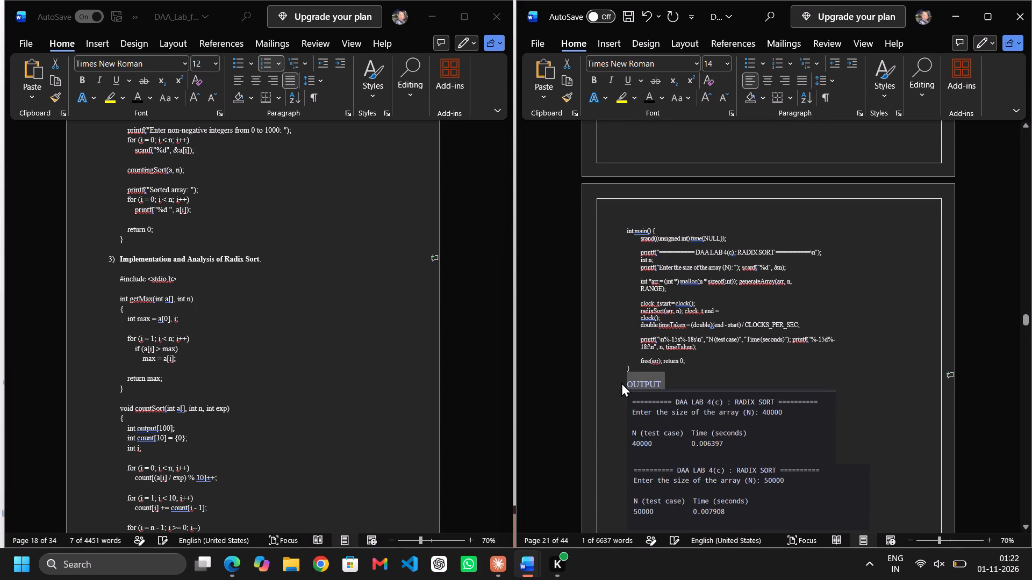
scroll(780, 236, "up", 4)
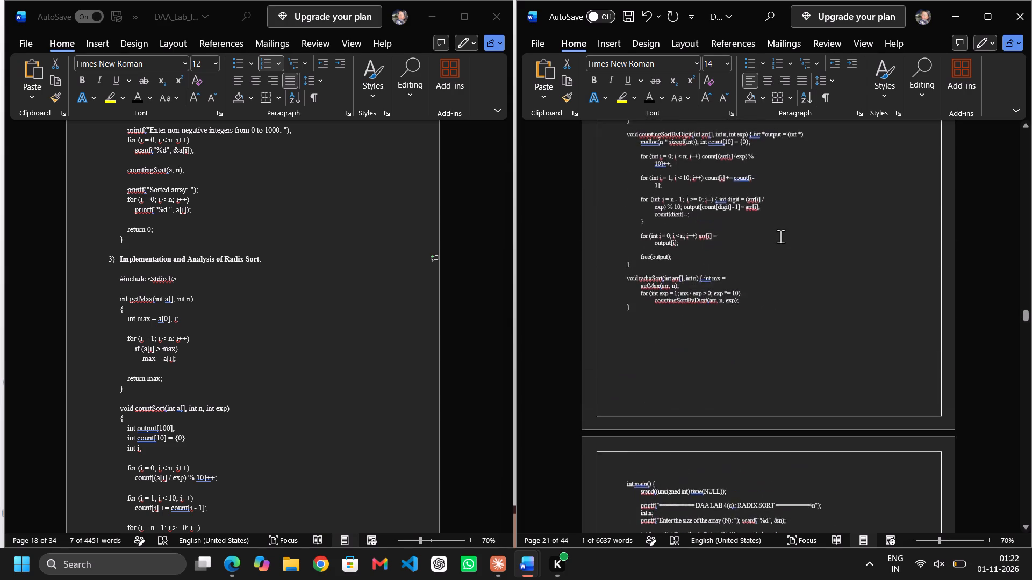
scroll(780, 236, "up", 4)
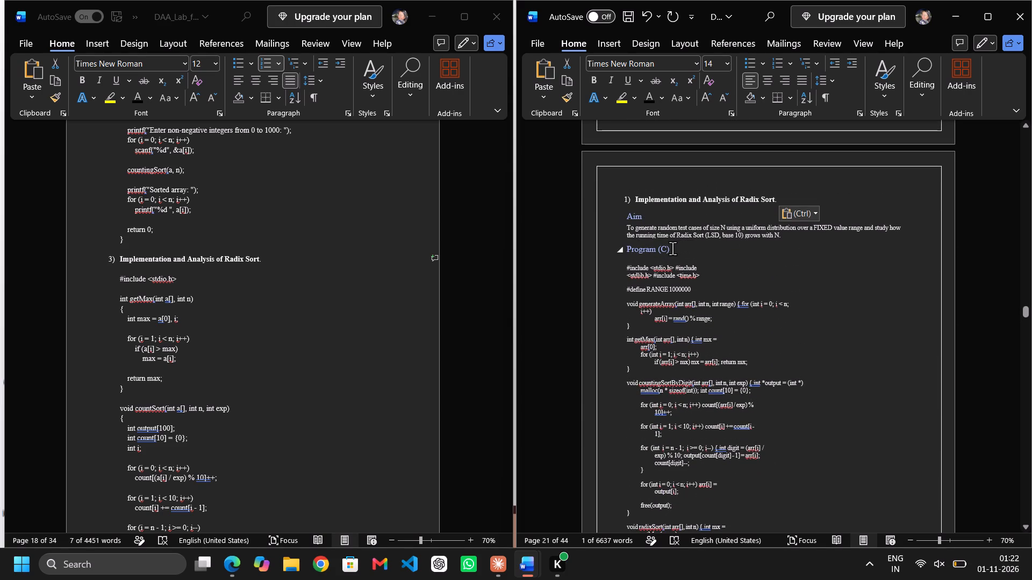
left_click_drag(672, 248, 632, 250)
scroll(632, 250, "down", 4)
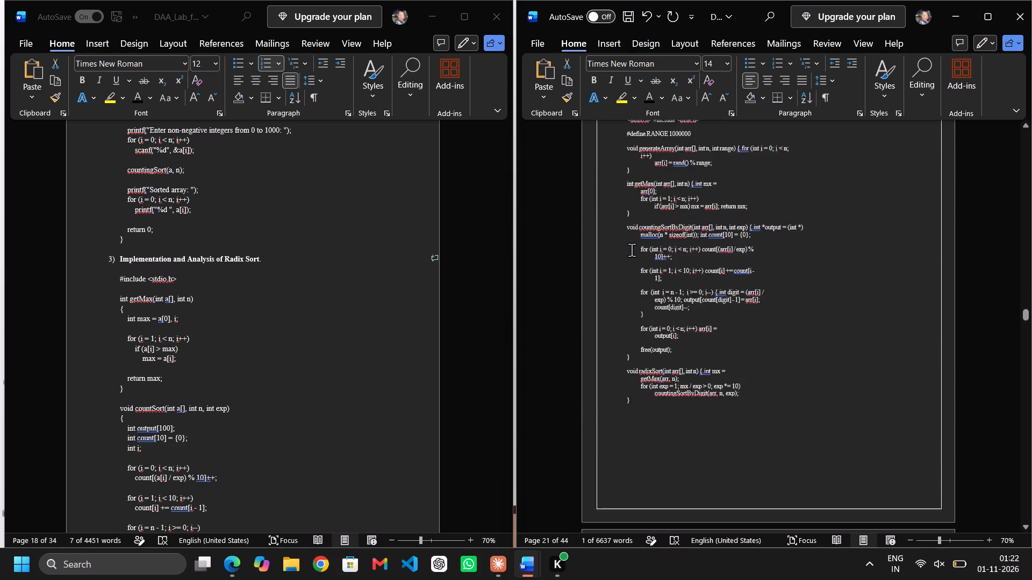
scroll(632, 250, "down", 2)
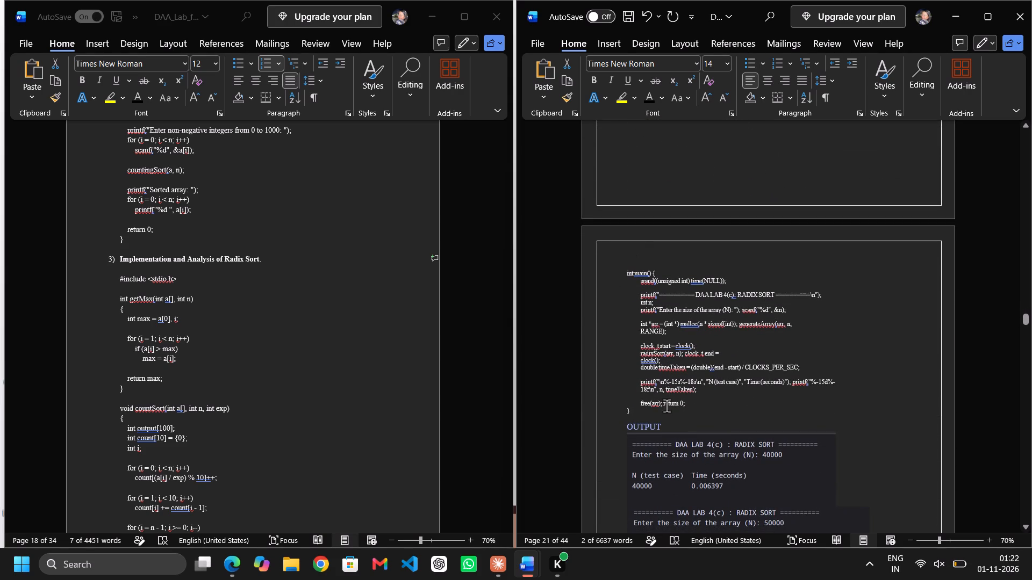
left_click_drag(663, 425, 619, 425, "ctrl")
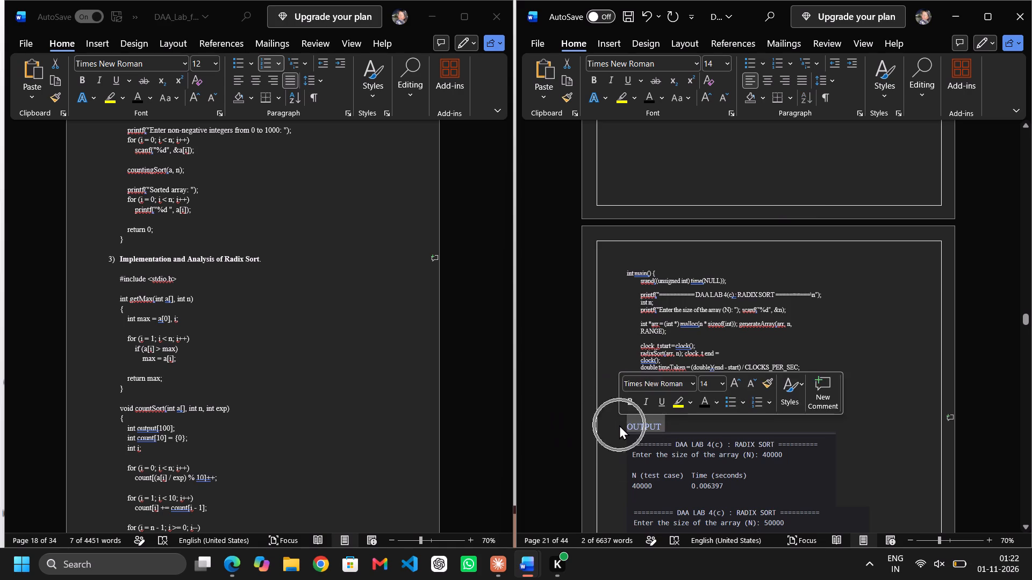
scroll(619, 425, "up", 9)
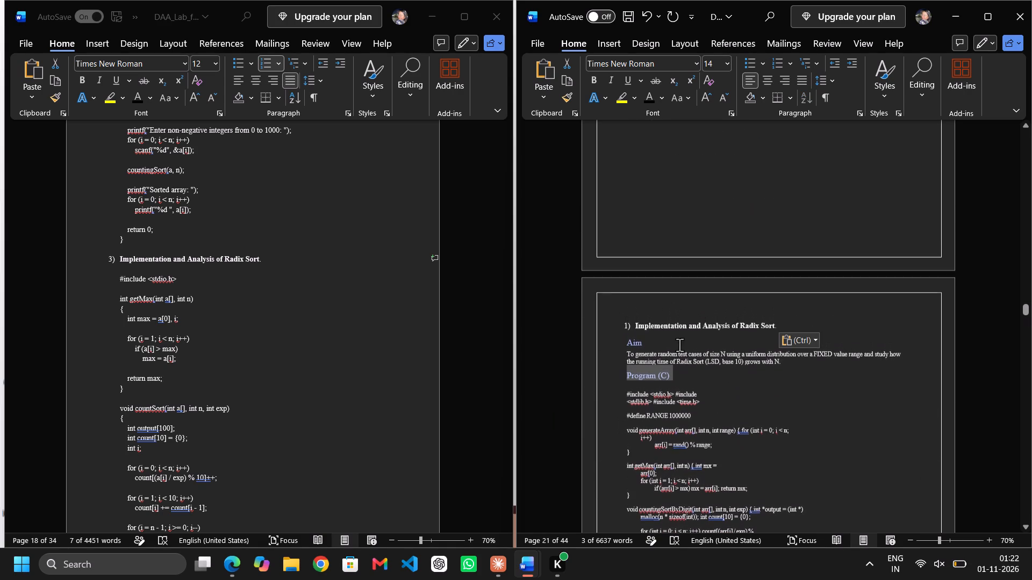
left_click_drag(645, 339, 627, 330, "ctrl")
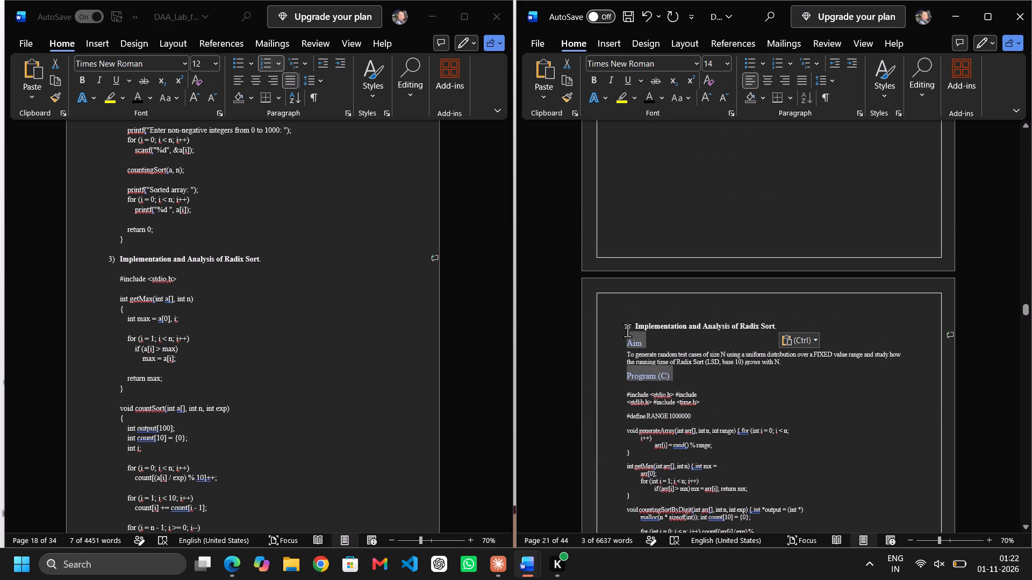
left_click_drag(627, 330, 623, 328, "ctrl")
Add the Counting Sort program's title and its "Aim", "Program (C)" and "OUTPUT" headings to the current selection.
scroll(623, 328, "up", 5)
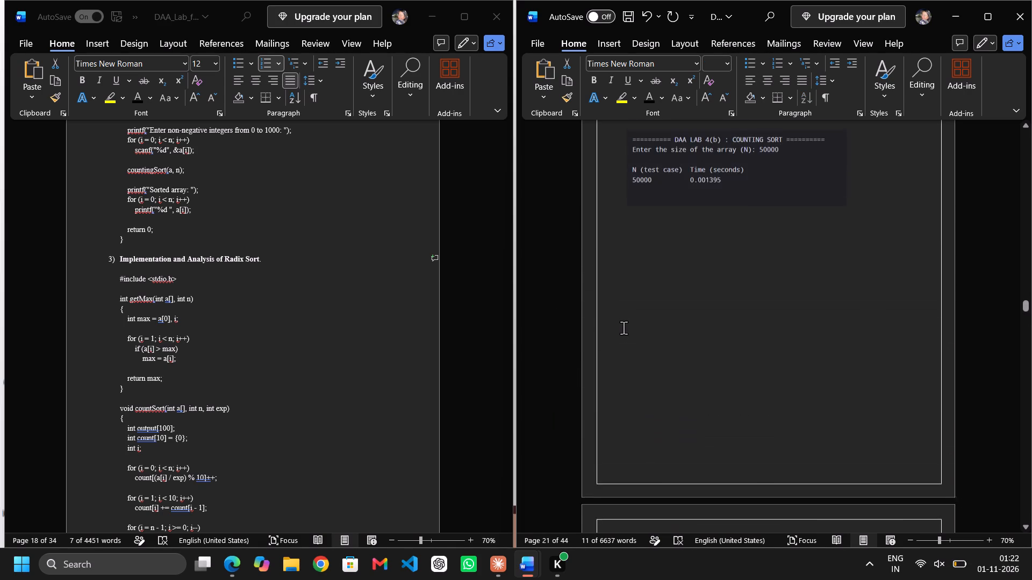
scroll(623, 328, "up", 5)
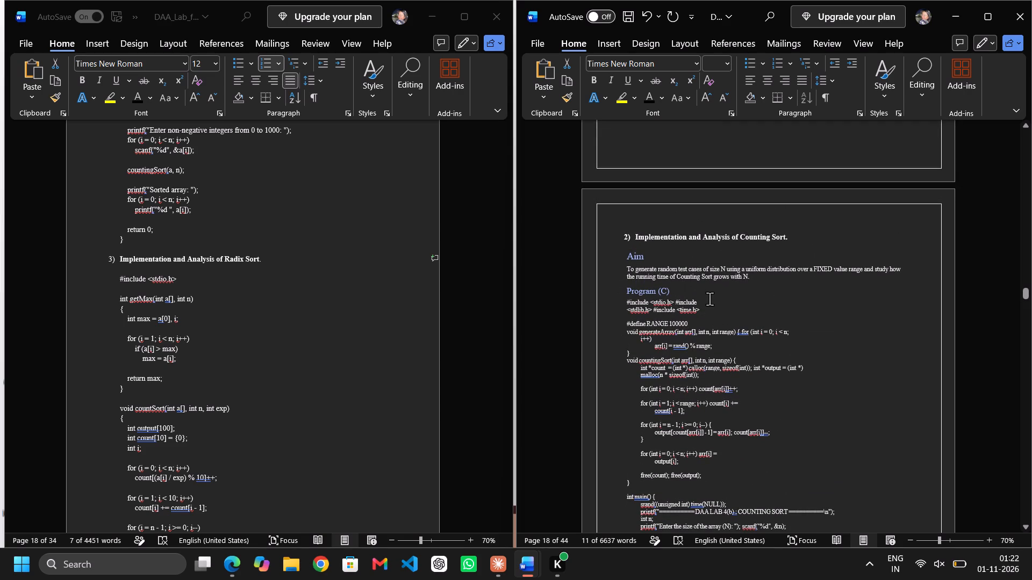
scroll(700, 351, "down", 5)
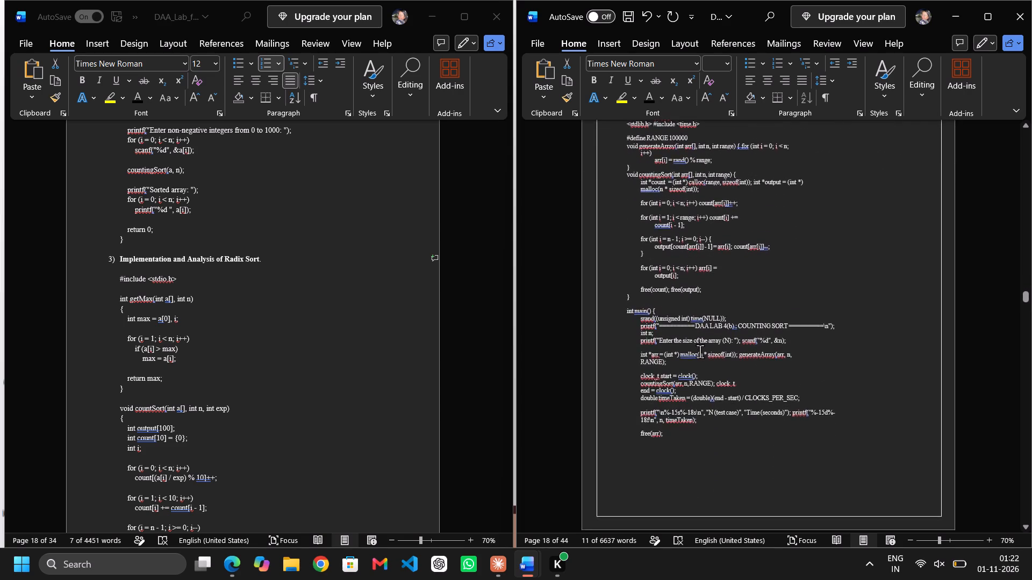
scroll(700, 351, "down", 2)
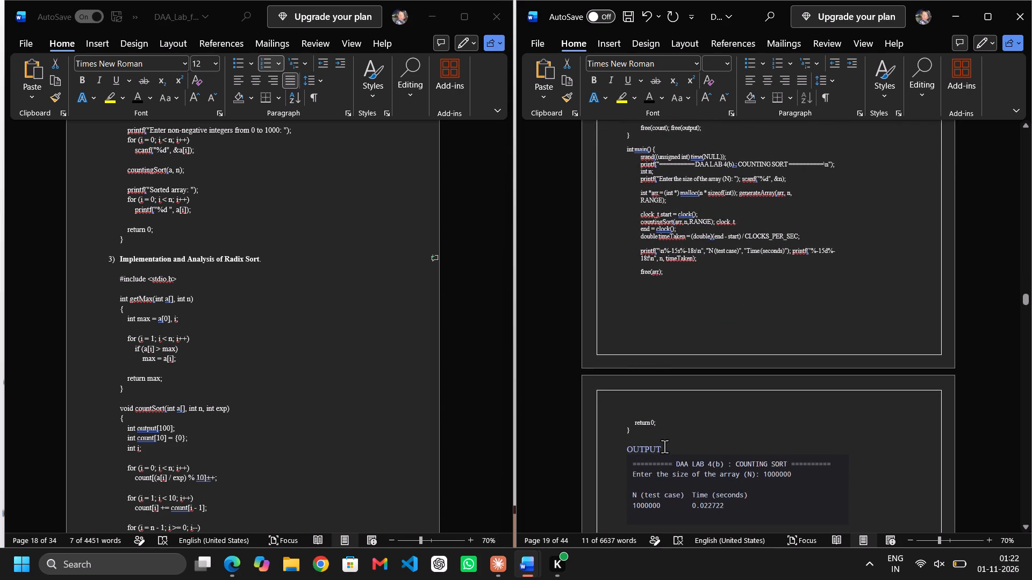
left_click_drag(664, 446, 623, 445, "ctrl")
scroll(623, 445, "up", 2)
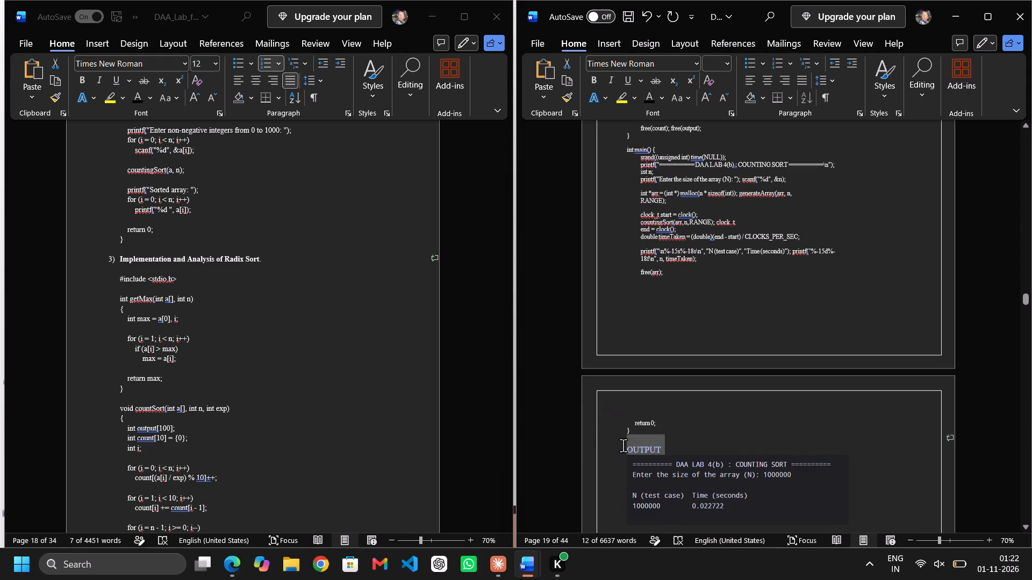
scroll(623, 445, "up", 6)
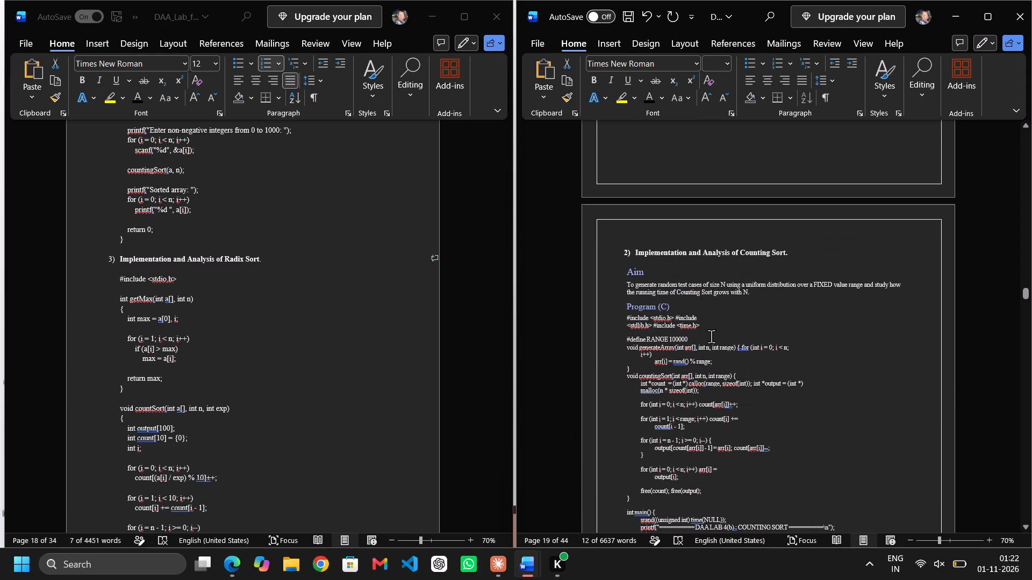
left_click_drag(677, 305, 621, 309, "ctrl")
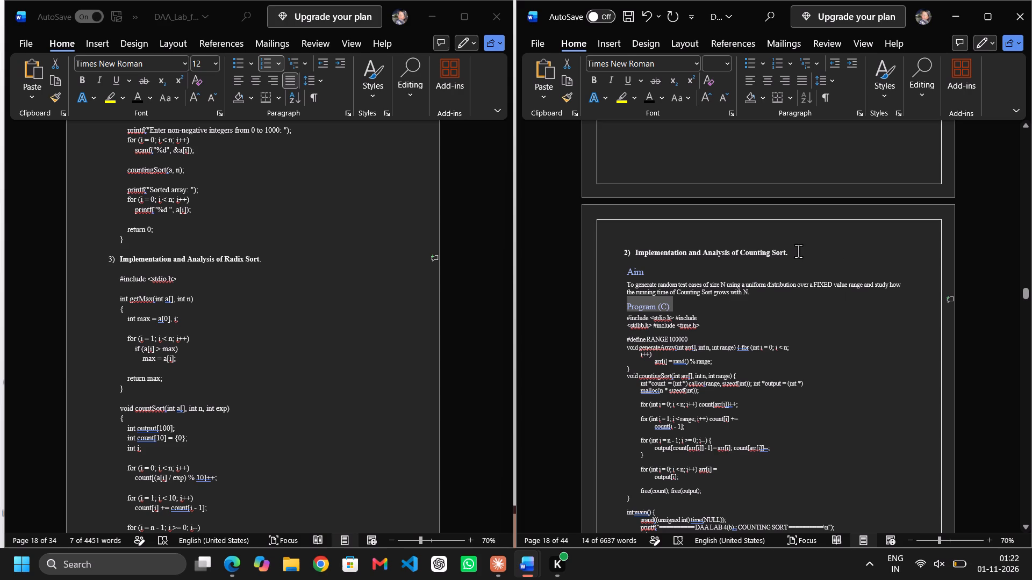
left_click_drag(646, 277, 635, 266, "ctrl")
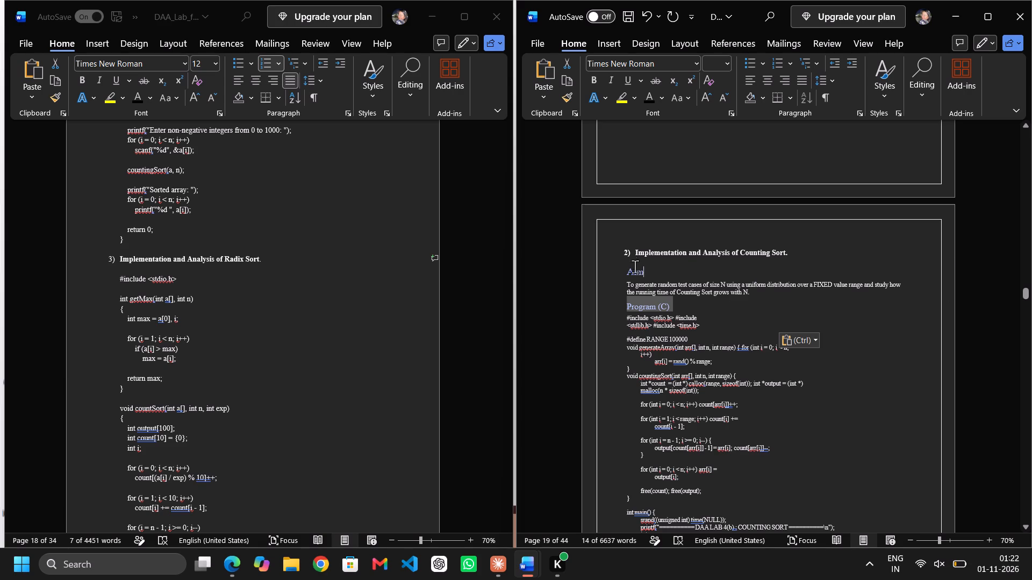
left_click_drag(635, 266, 634, 259, "ctrl")
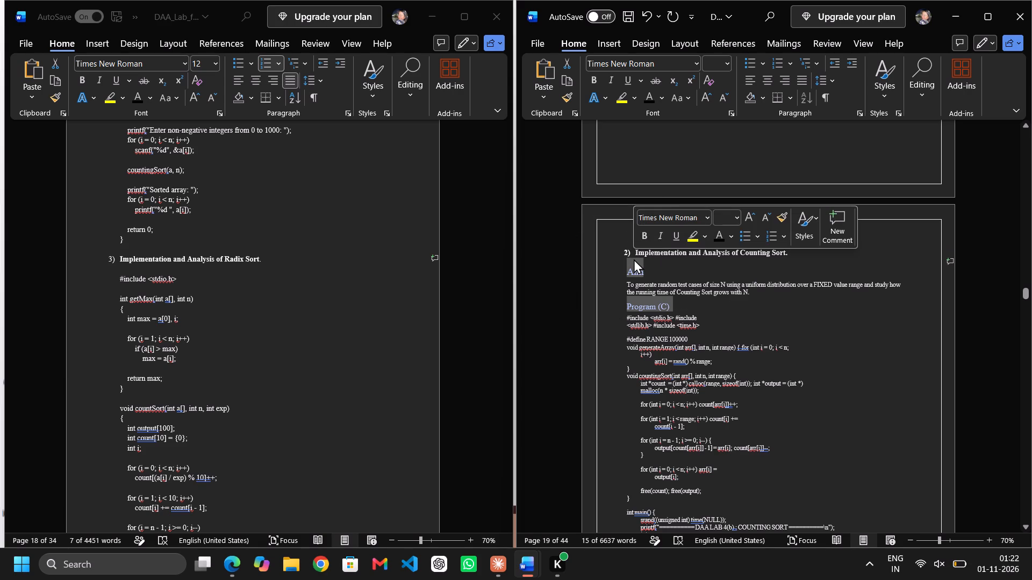
left_click_drag(800, 257, 786, 254, "ctrl")
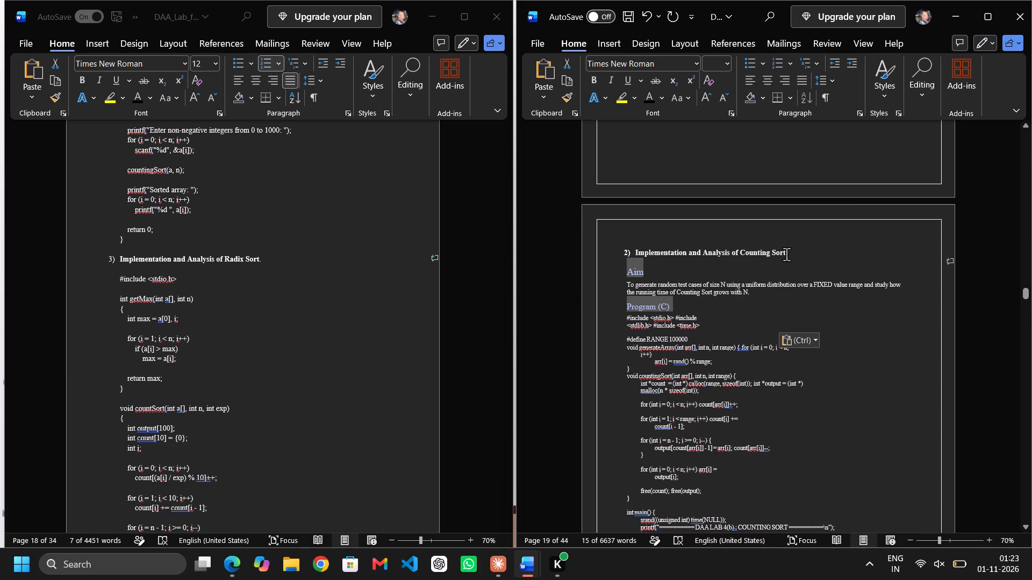
left_click_drag(786, 254, 640, 254, "ctrl")
Add the Heap Sort title, its section headings, "Objective:" and "EXPERIMENT – 4" to the selection, and make all selected headings bold at size 14.
scroll(640, 254, "up", 4)
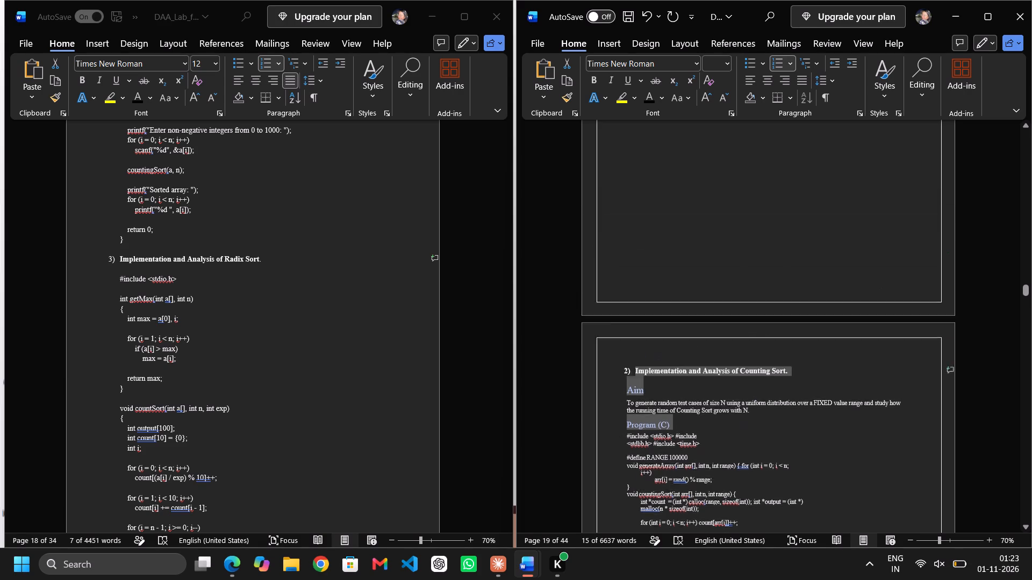
scroll(640, 254, "up", 2)
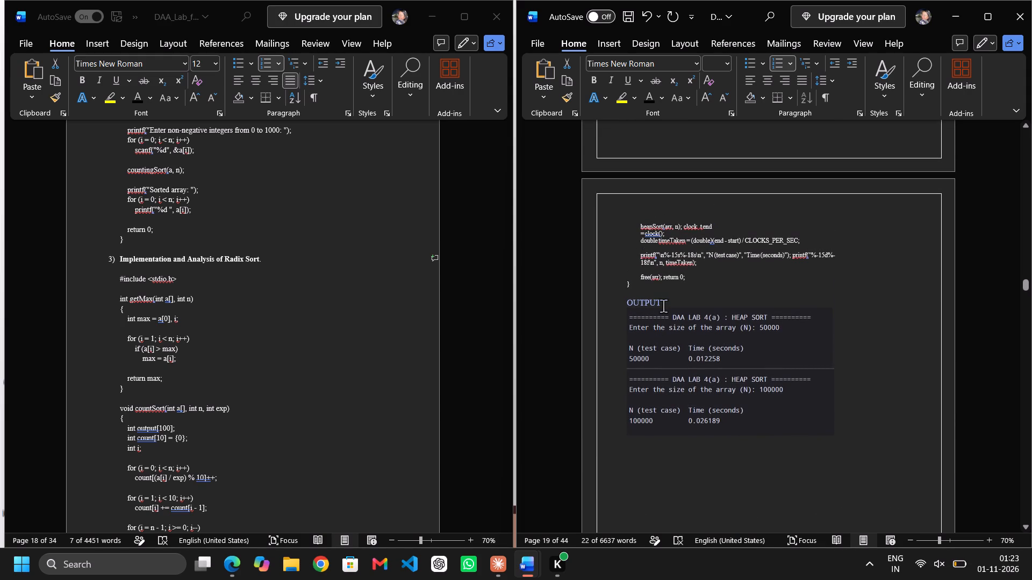
left_click_drag(663, 300, 623, 299, "ctrl")
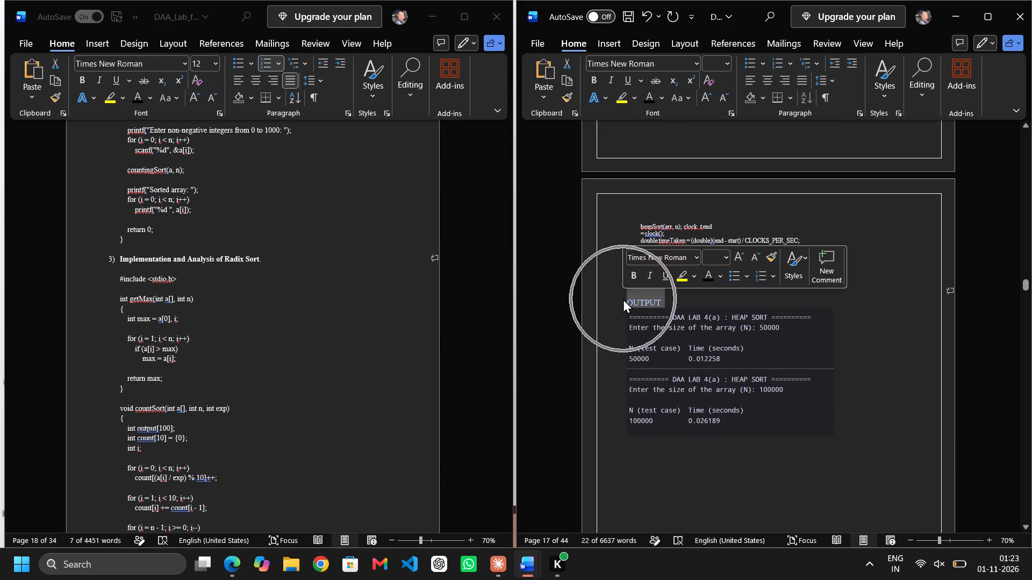
scroll(623, 299, "up", 8)
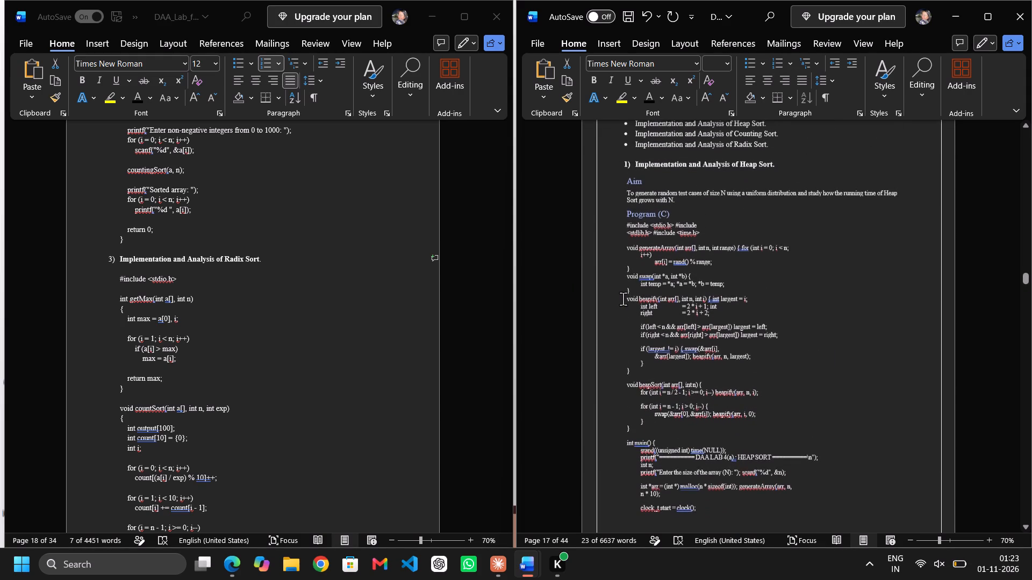
scroll(623, 299, "up", 1)
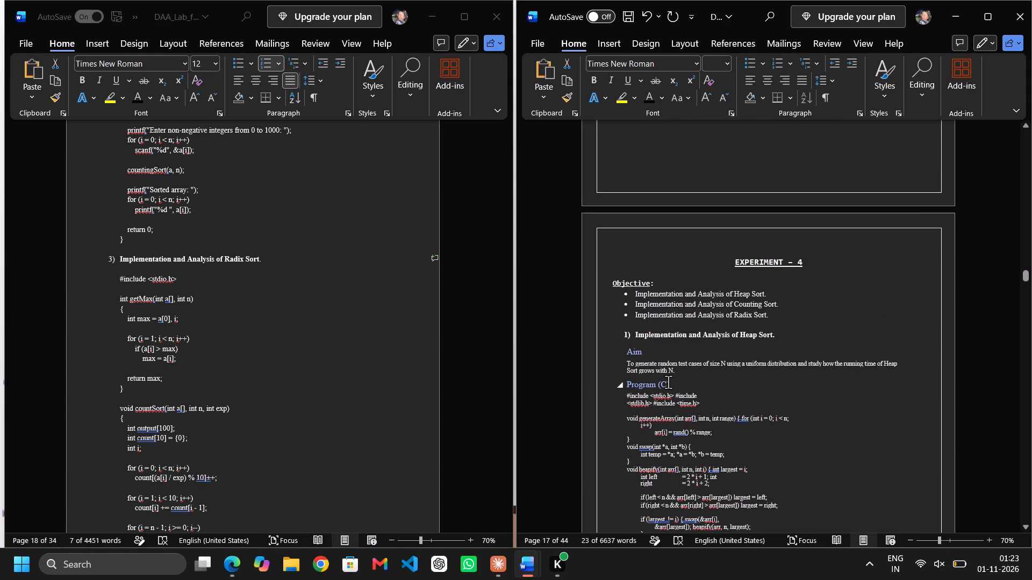
left_click_drag(670, 384, 627, 384, "ctrl")
left_click_drag(646, 351, 637, 343, "ctrl")
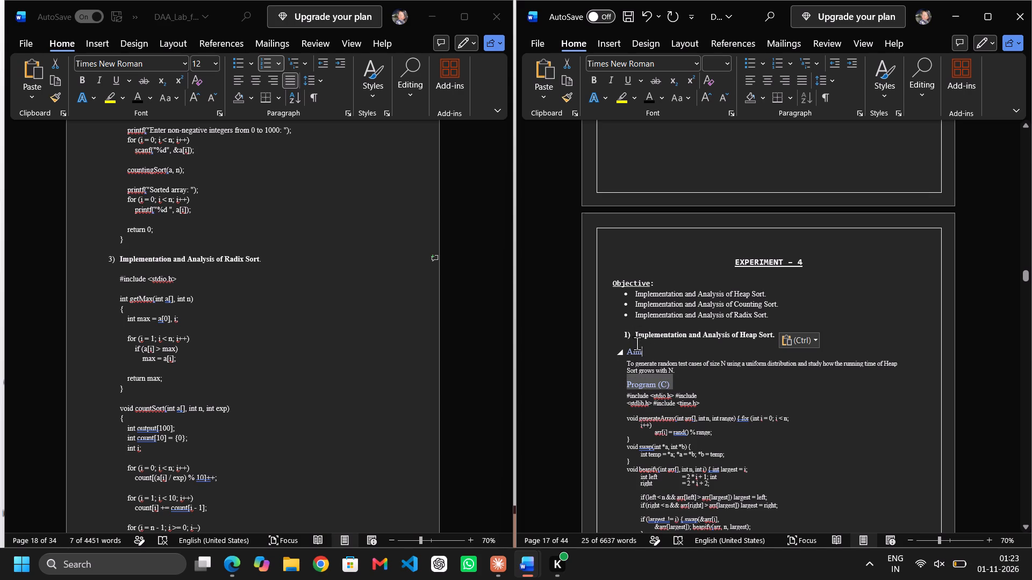
left_click_drag(637, 343, 634, 332, "ctrl")
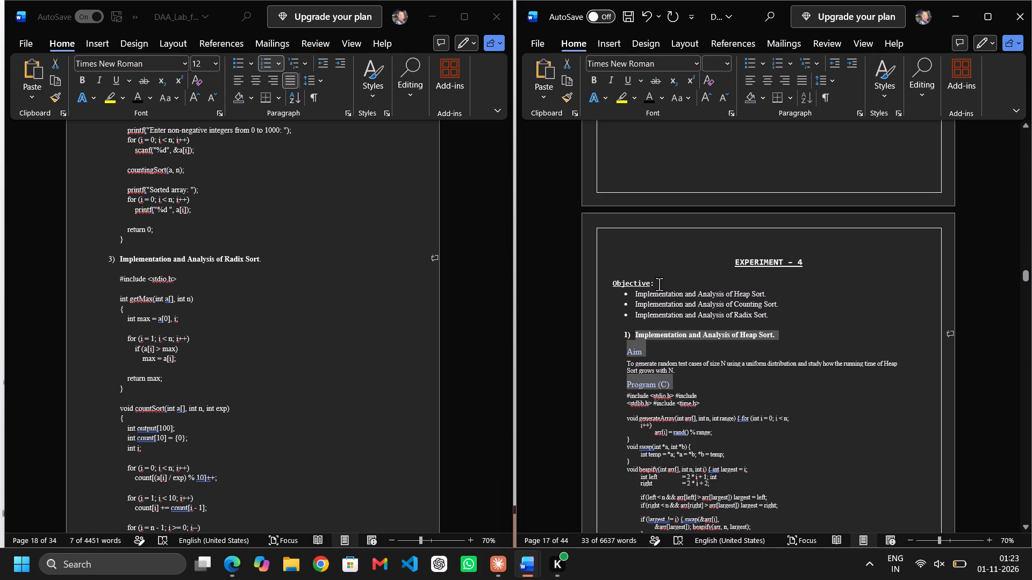
left_click_drag(659, 285, 610, 284, "ctrl")
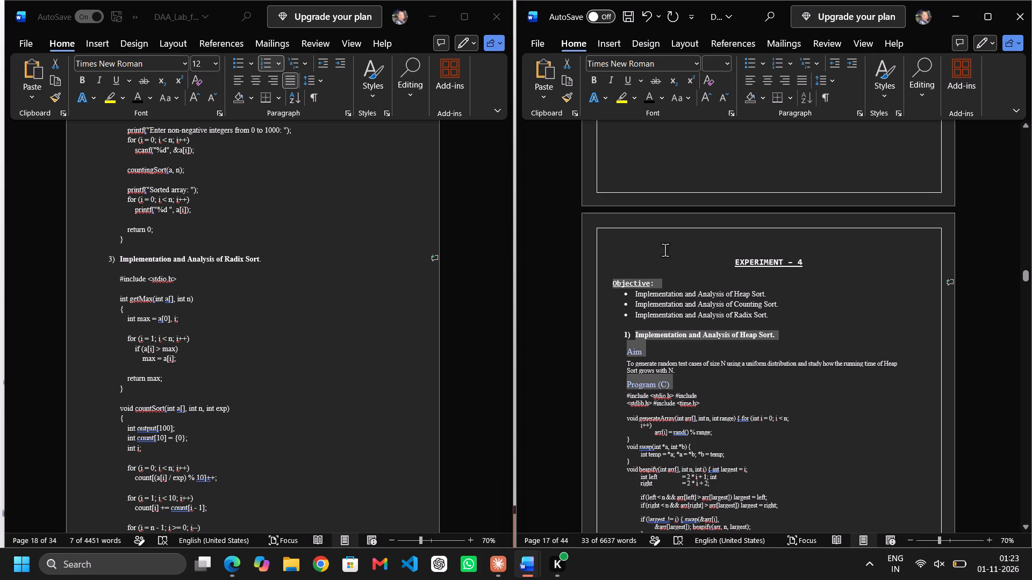
left_click_drag(807, 263, 733, 263, "ctrl")
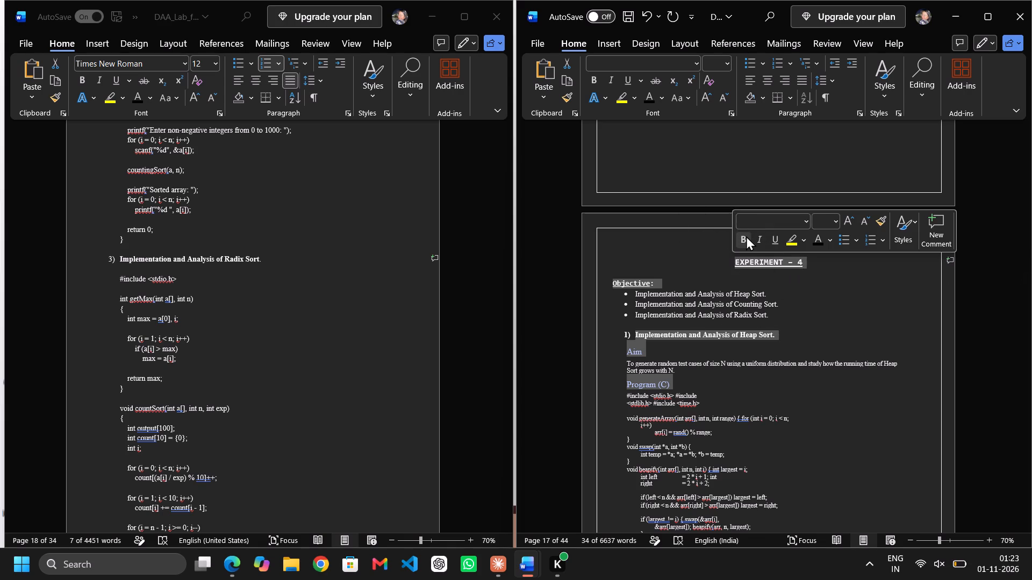
left_click(746, 236)
left_click(746, 236)
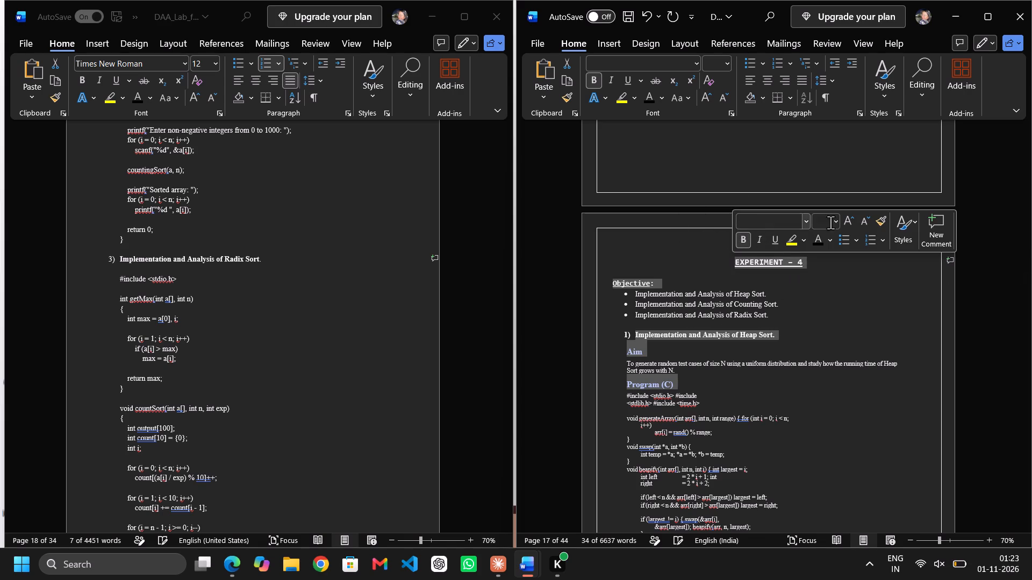
left_click(834, 219)
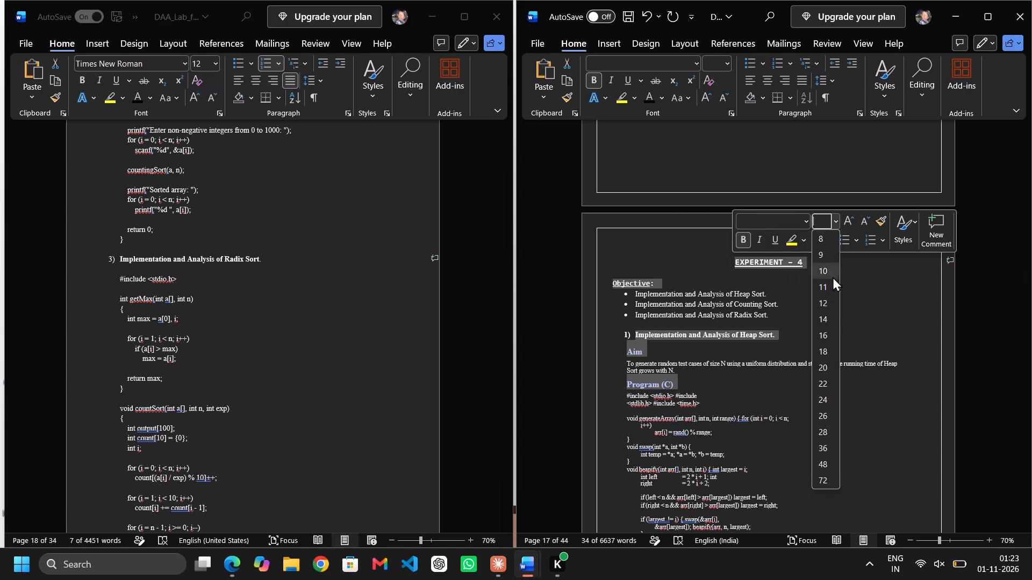
left_click(827, 319)
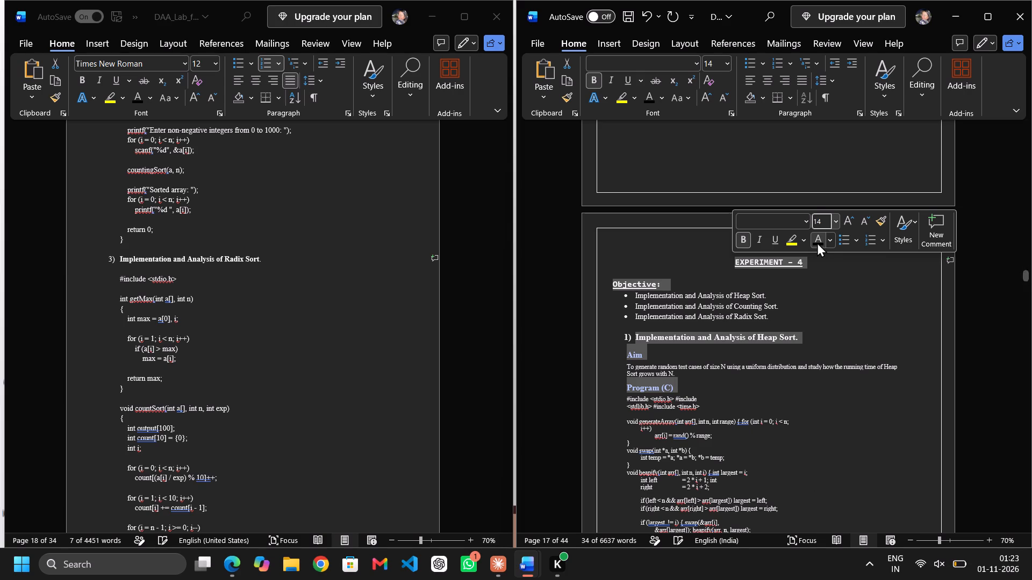
Recolour all selected Experiment 4 headings in DAA CODES LAB, including "Aim" and "Program (C)", to match the body text colour.
left_click(817, 241)
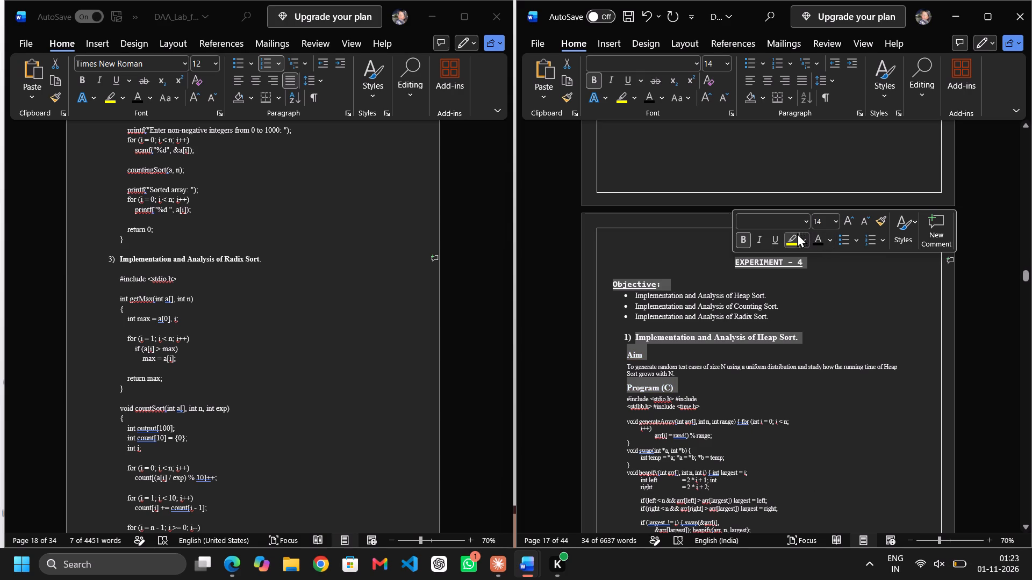
left_click(789, 271)
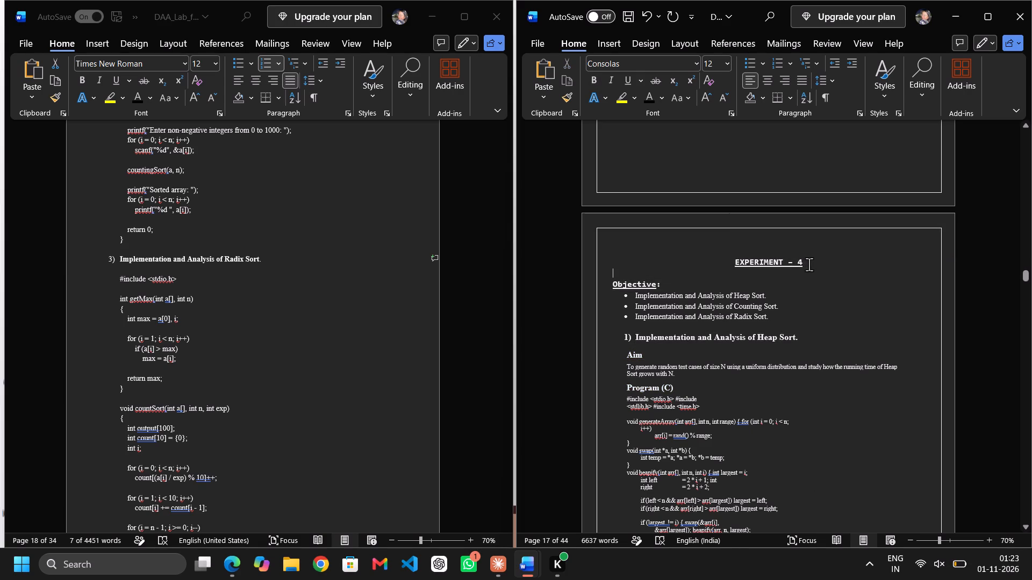
Set the font size of the "EXPERIMENT – 4" heading in DAA CODES LAB to 16.
left_click_drag(809, 264, 739, 260)
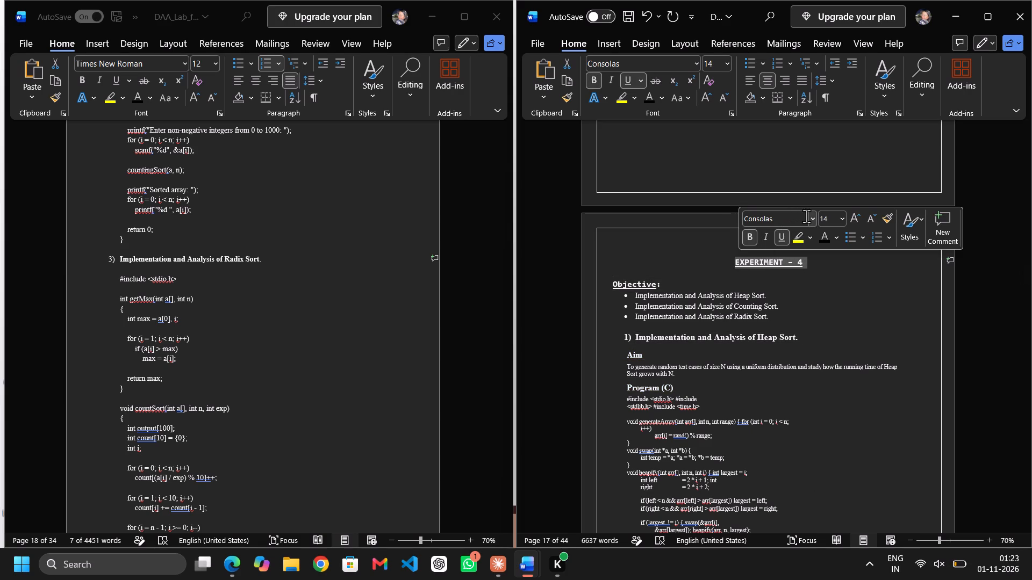
left_click(811, 220)
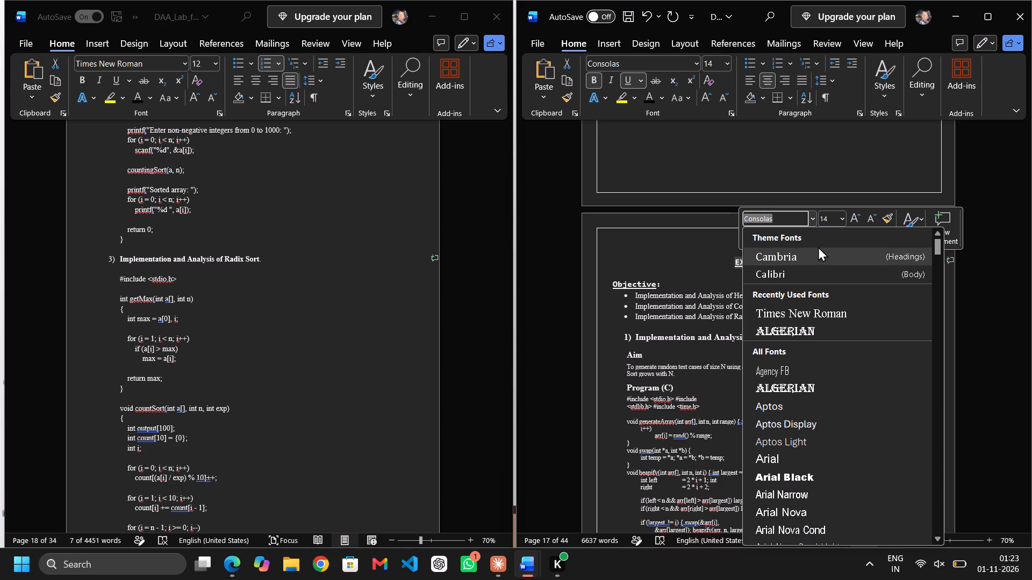
left_click(840, 212)
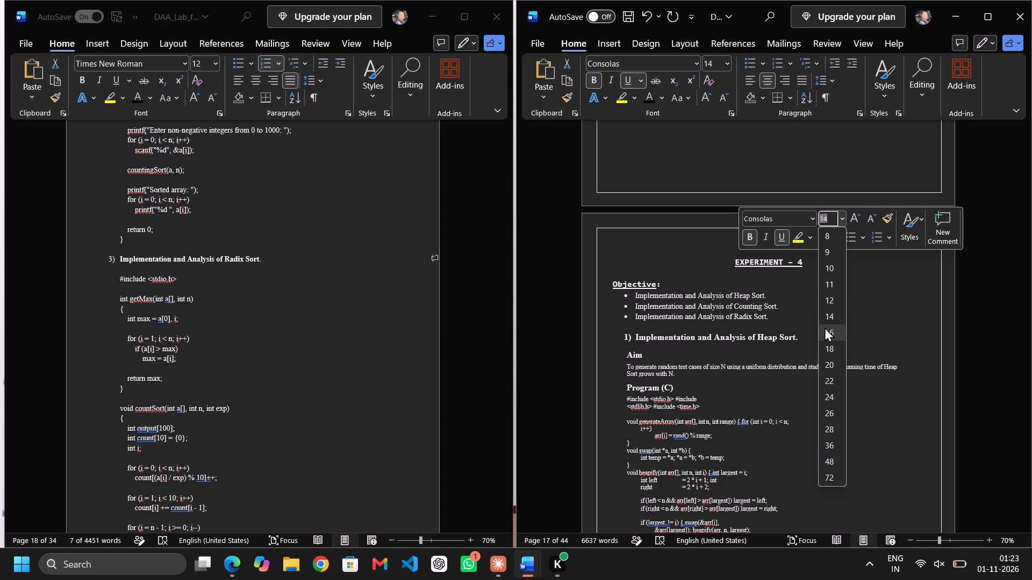
left_click(825, 327)
left_click(825, 327)
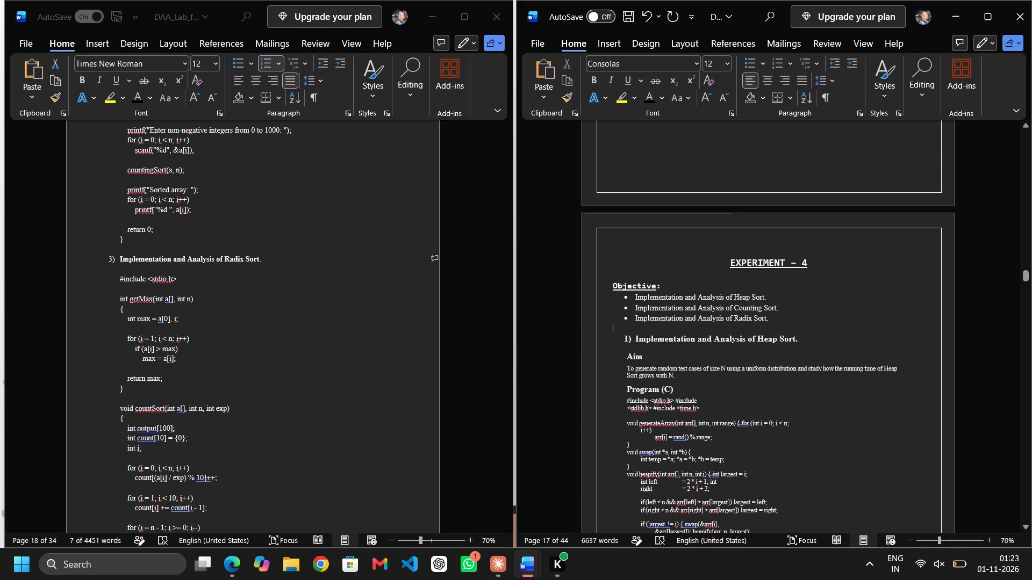
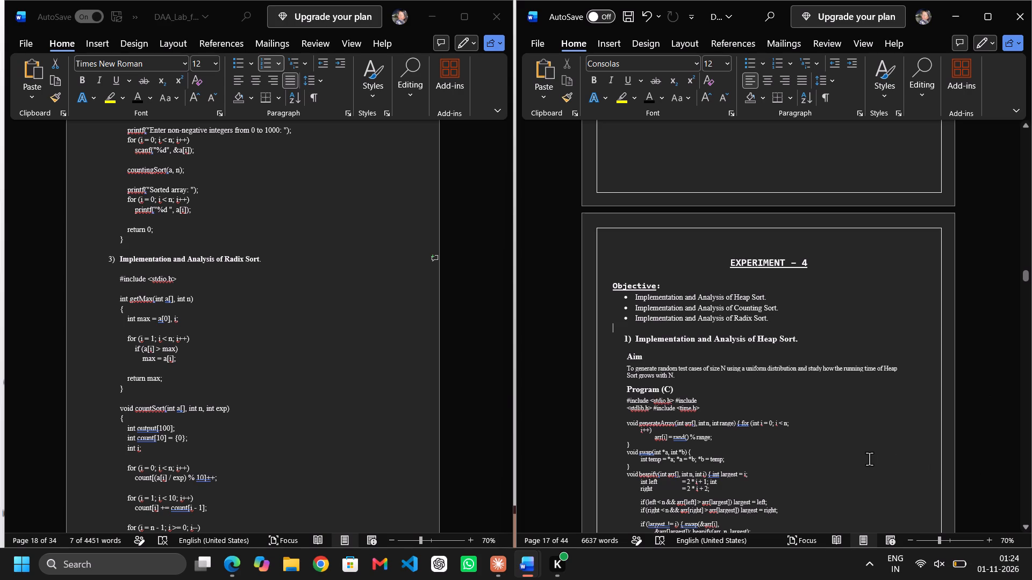
Examine the Heap Sort program and its output images in Experiment 4 of DAA CODES LAB.
scroll(869, 459, "down", 4)
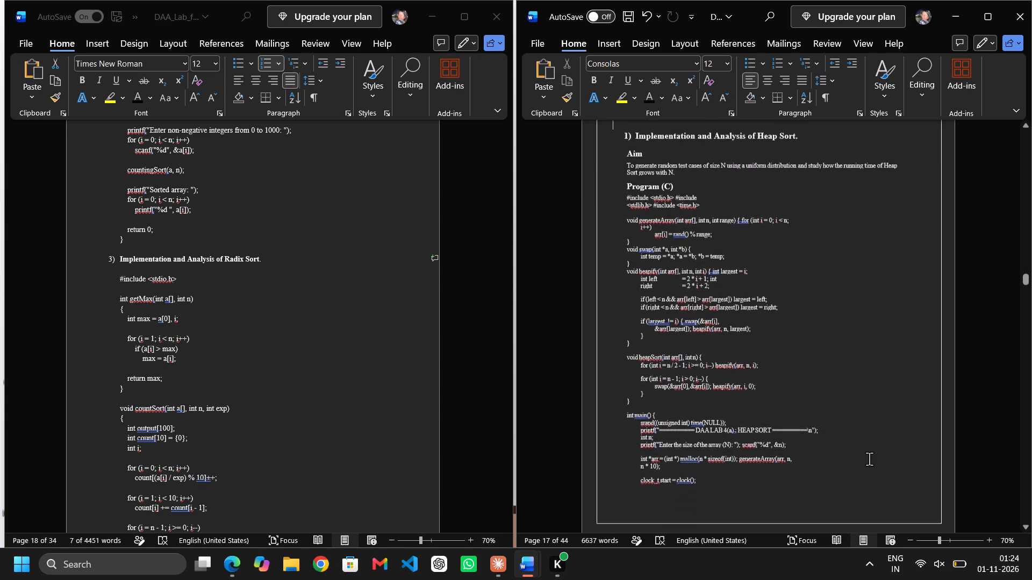
scroll(869, 459, "down", 2)
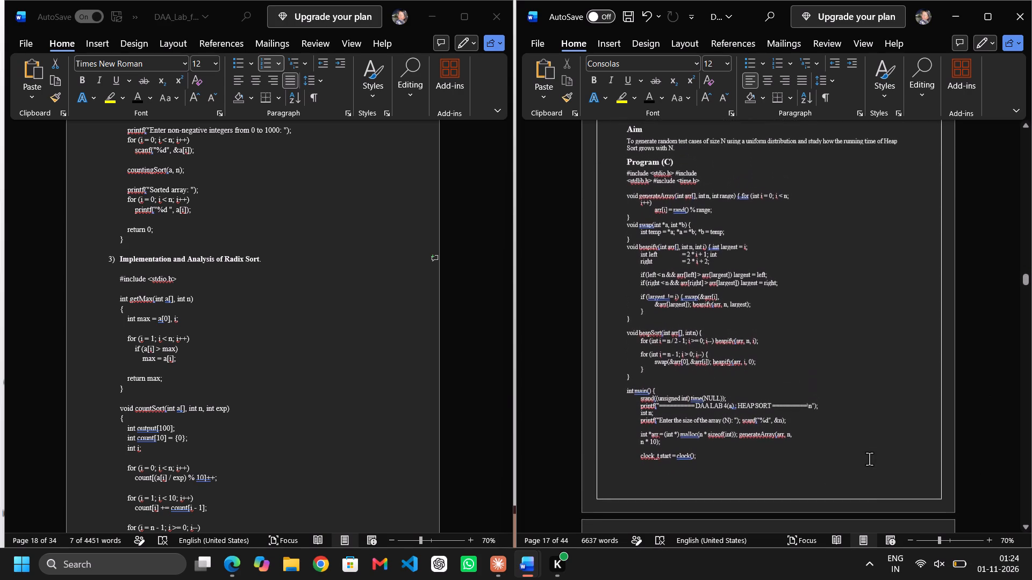
scroll(869, 459, "down", 3)
scroll(869, 459, "up", 2)
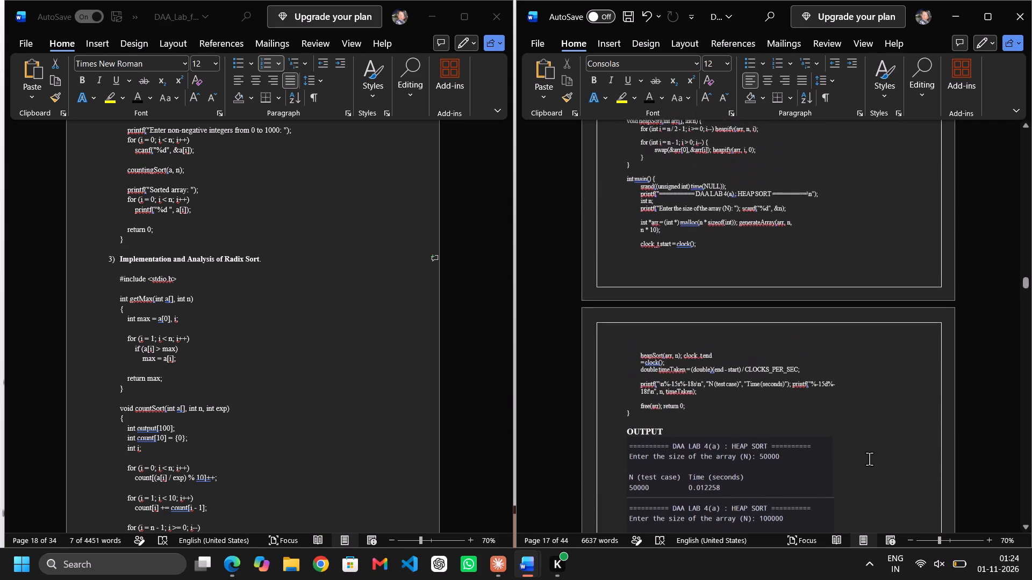
scroll(869, 459, "down", 1)
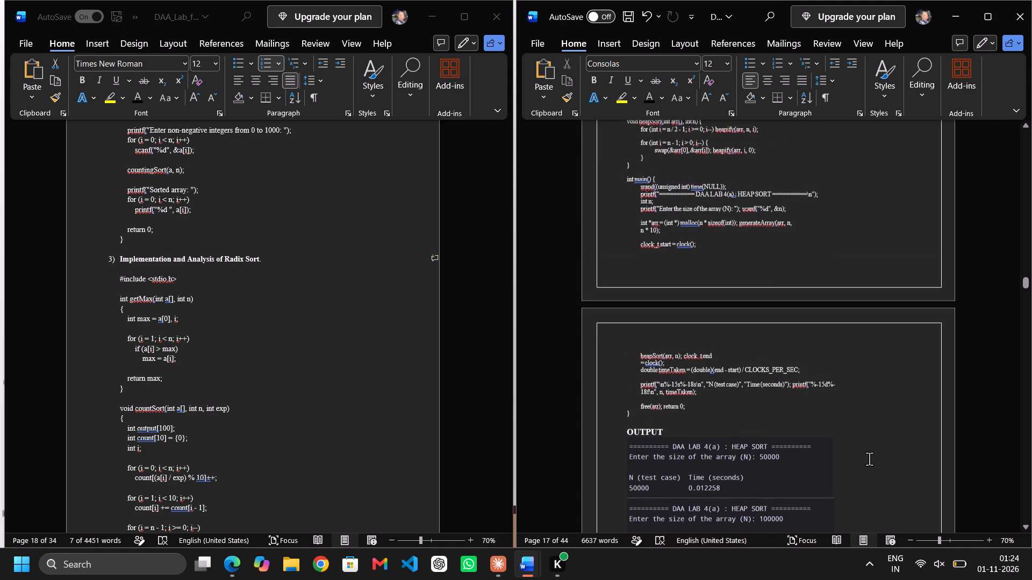
scroll(869, 459, "up", 1)
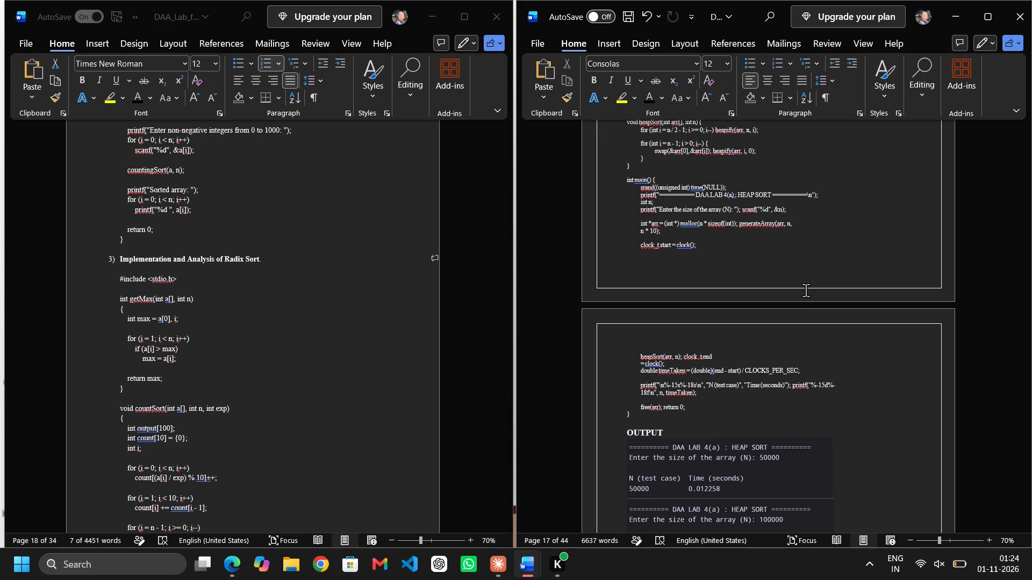
scroll(806, 290, "down", 3)
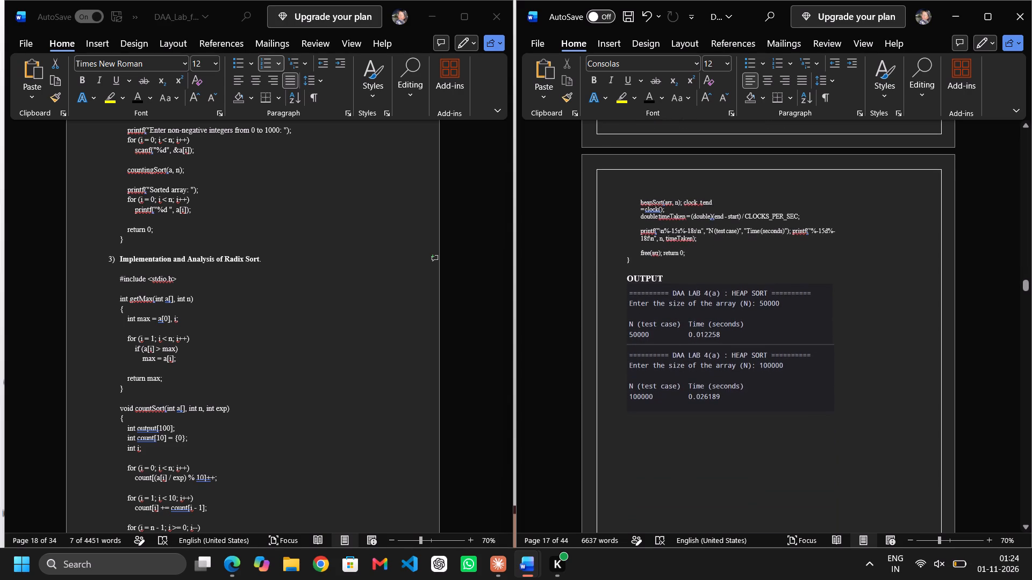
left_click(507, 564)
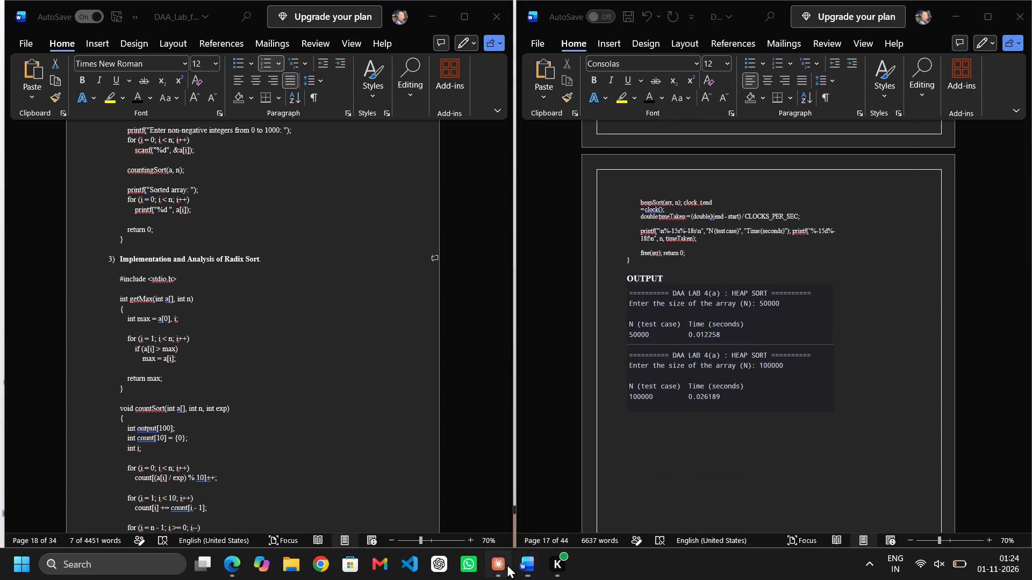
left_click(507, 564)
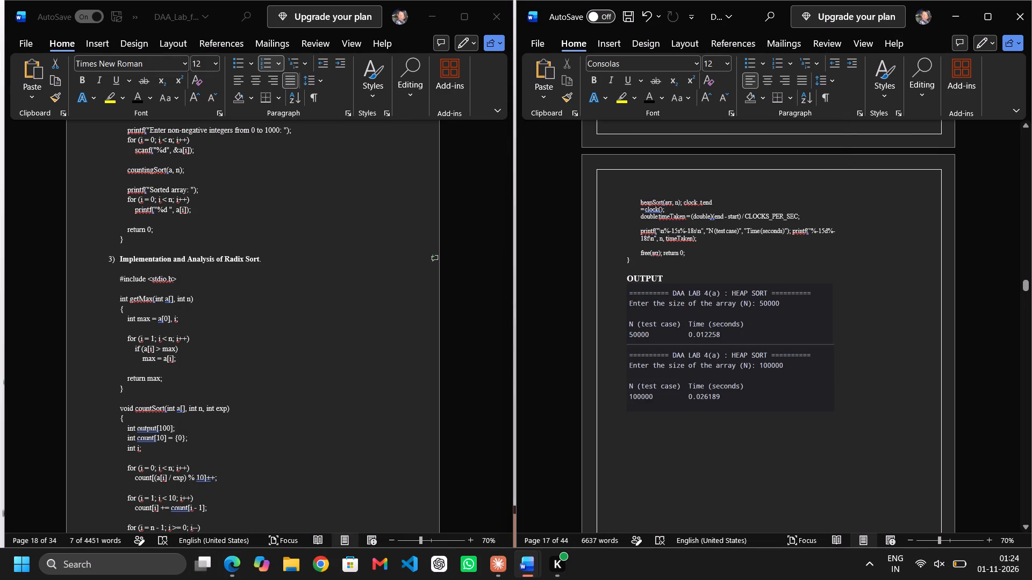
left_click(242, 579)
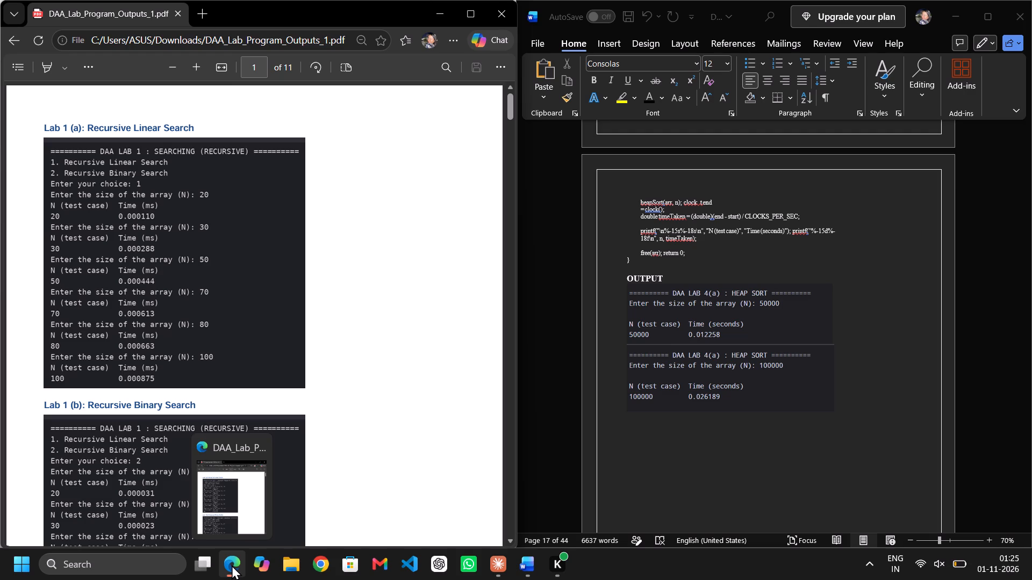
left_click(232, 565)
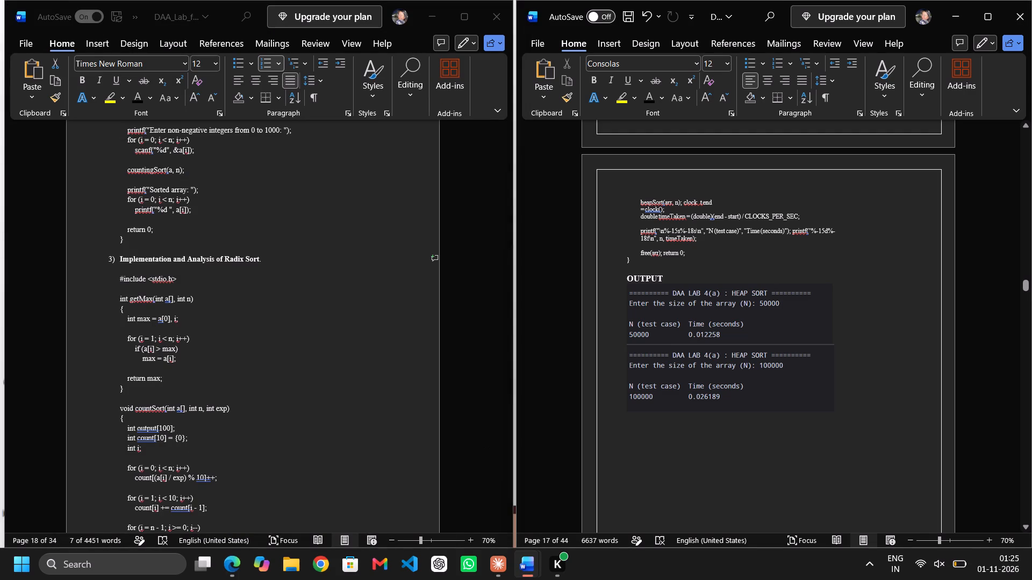
Replace the "Lab 5" and "Shell Sort" headings in DAA CODES LAB with the "EXPERIMENT – 5" heading and objective line copied from DAA_Lab_file.
scroll(635, 447, "down", 8)
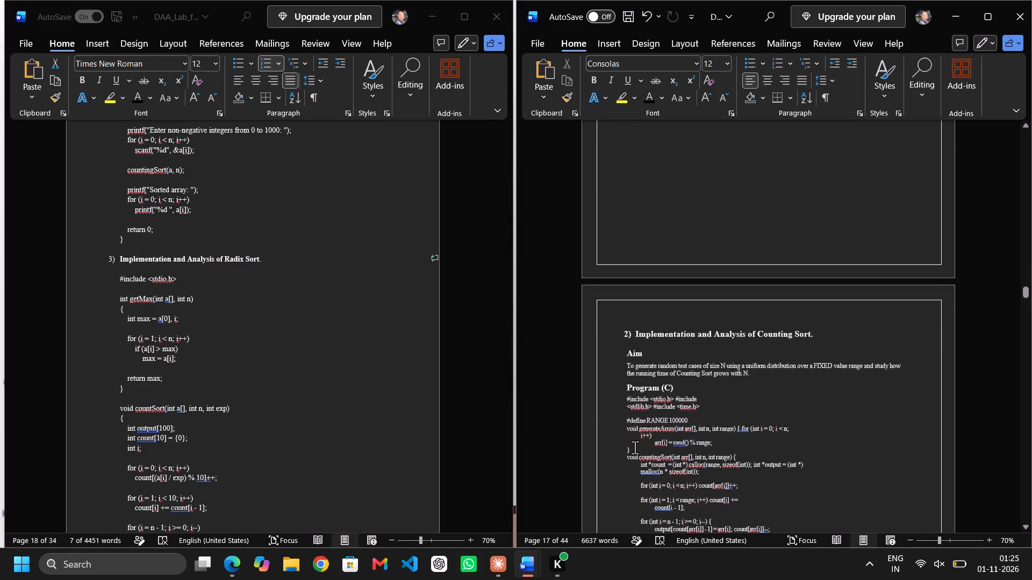
scroll(635, 447, "down", 5)
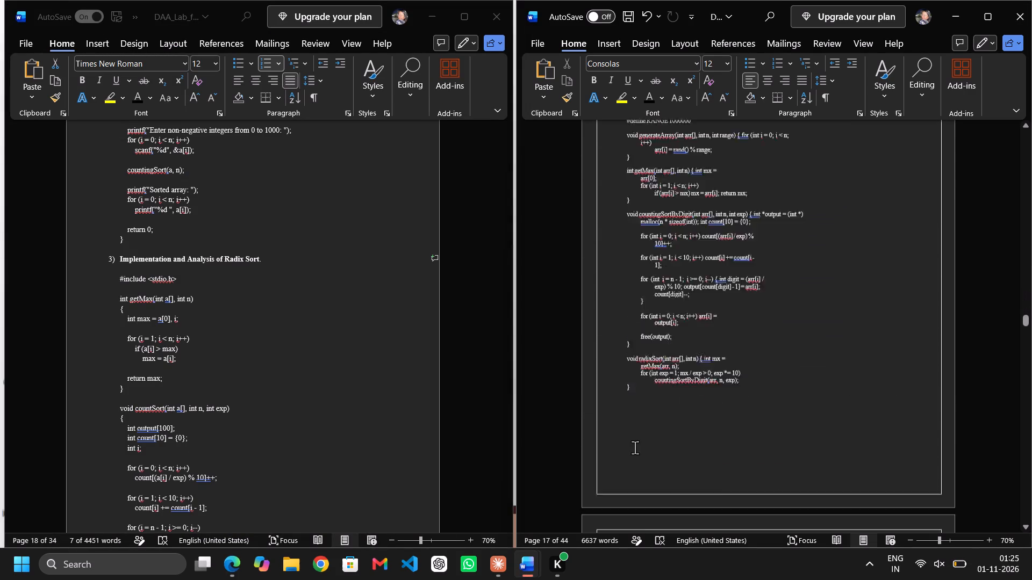
scroll(635, 447, "down", 4)
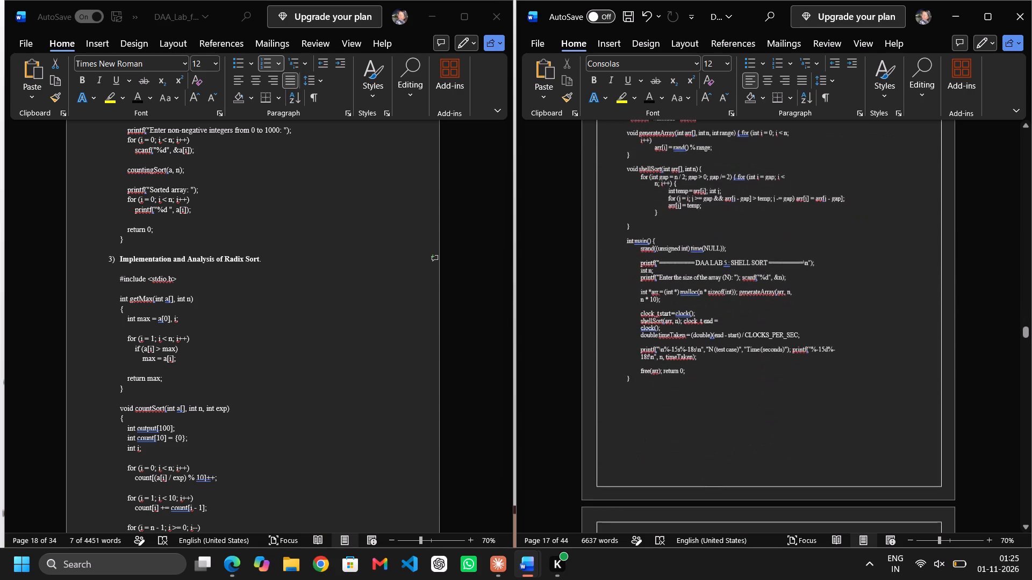
scroll(616, 506, "up", 1)
scroll(609, 418, "up", 1)
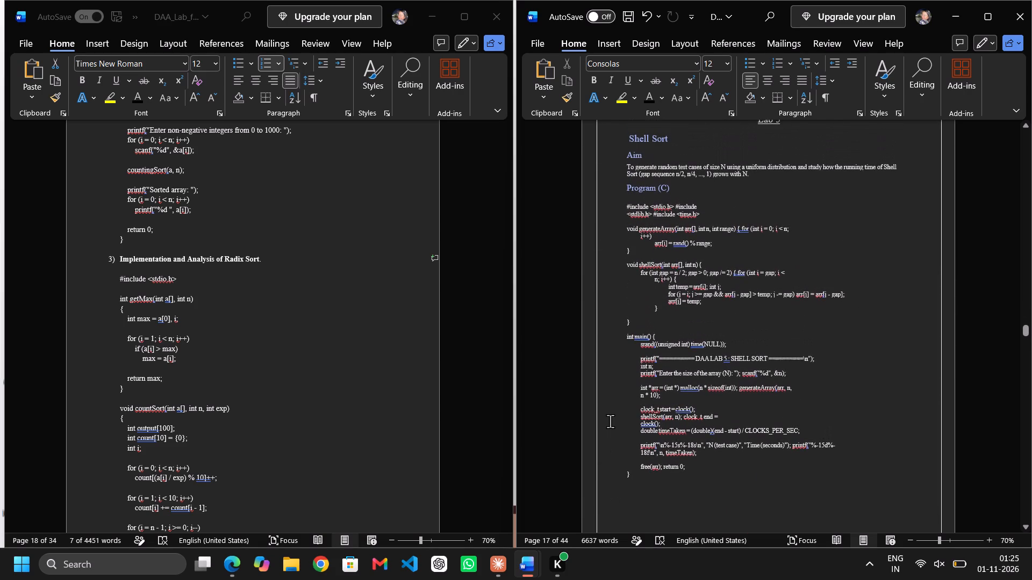
scroll(610, 421, "up", 1)
scroll(409, 475, "down", 8)
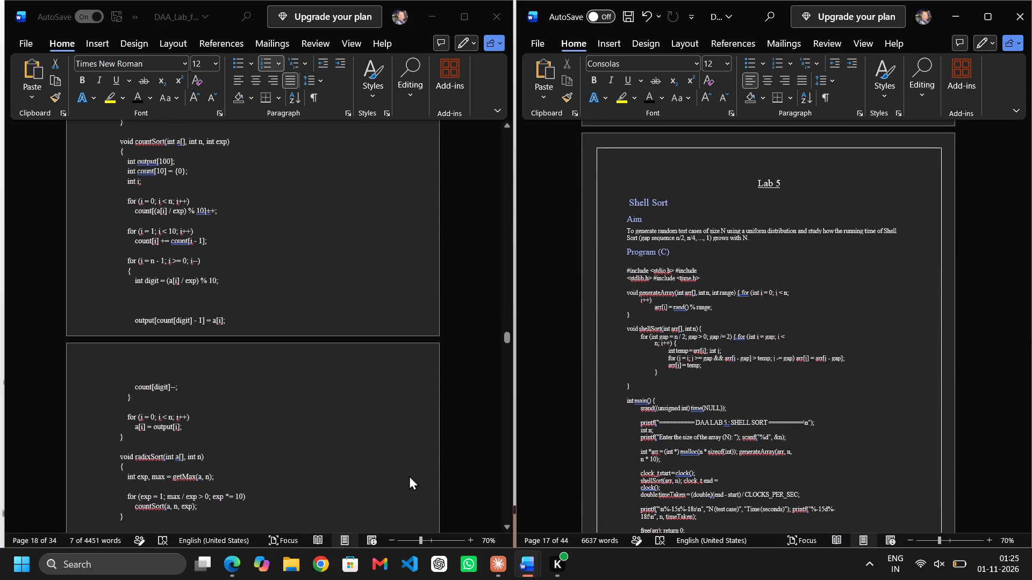
scroll(409, 475, "down", 10)
scroll(409, 475, "up", 2)
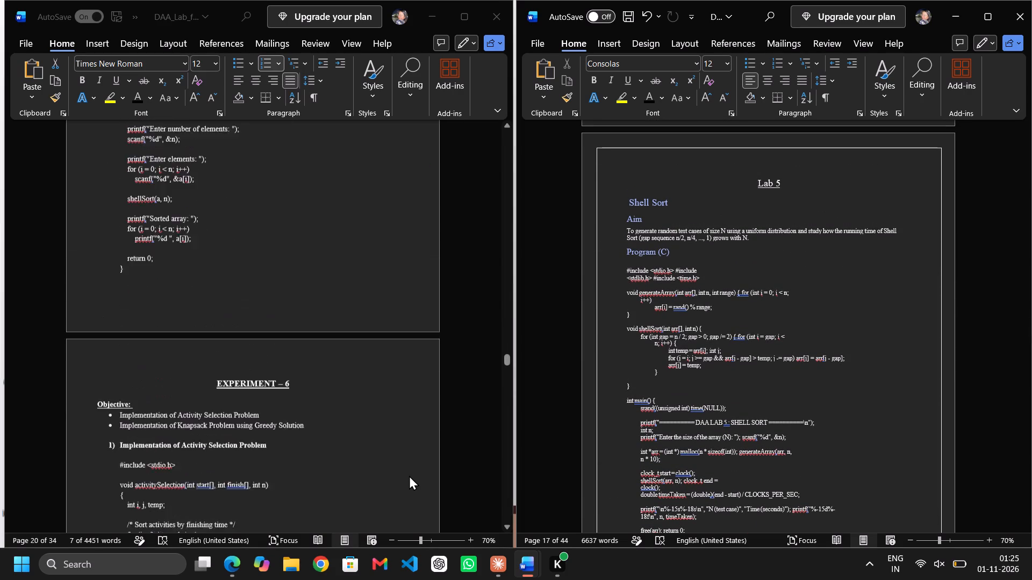
scroll(409, 475, "up", 4)
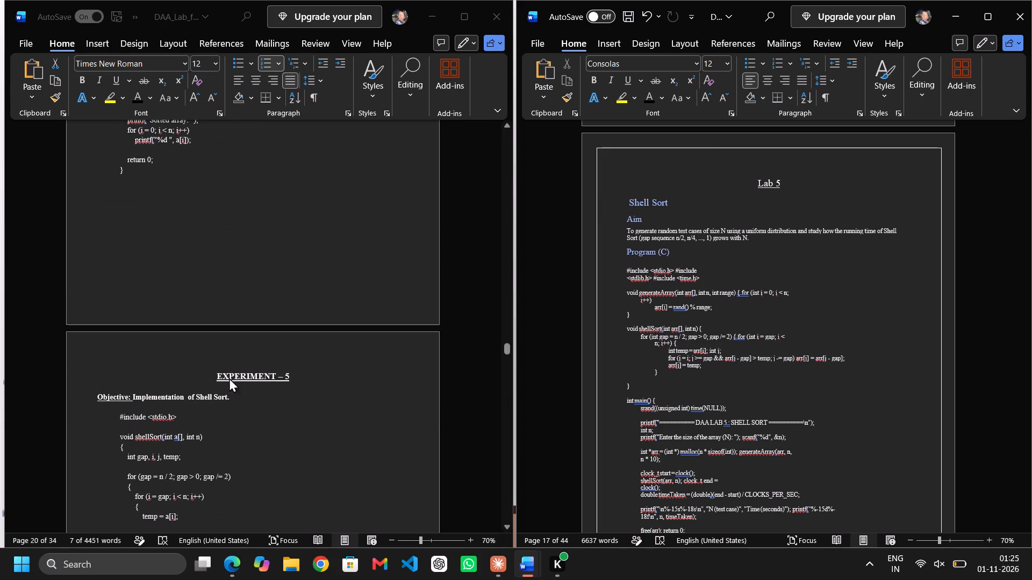
left_click(216, 371)
left_click_drag(216, 371, 241, 389)
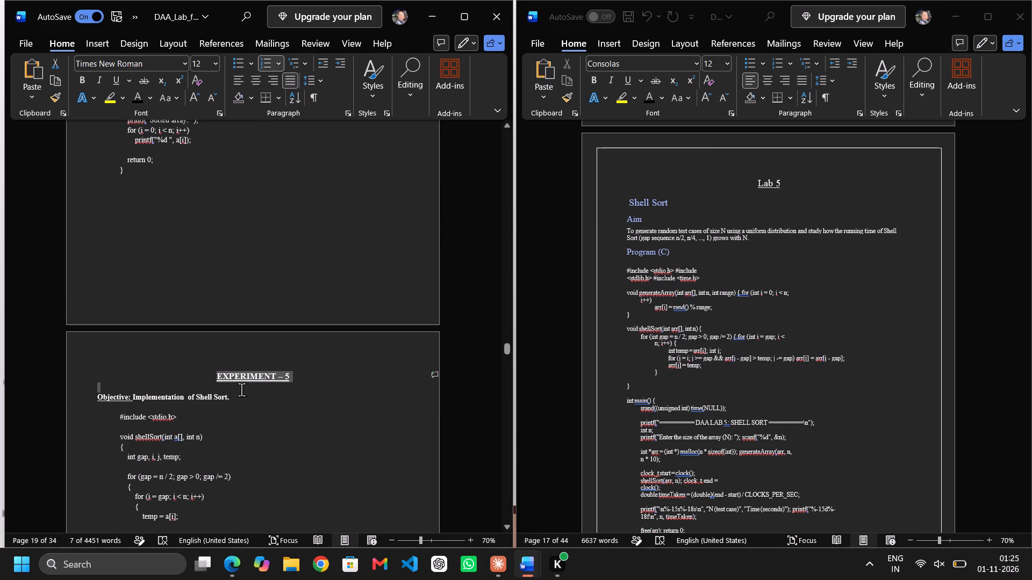
left_click_drag(241, 389, 245, 400)
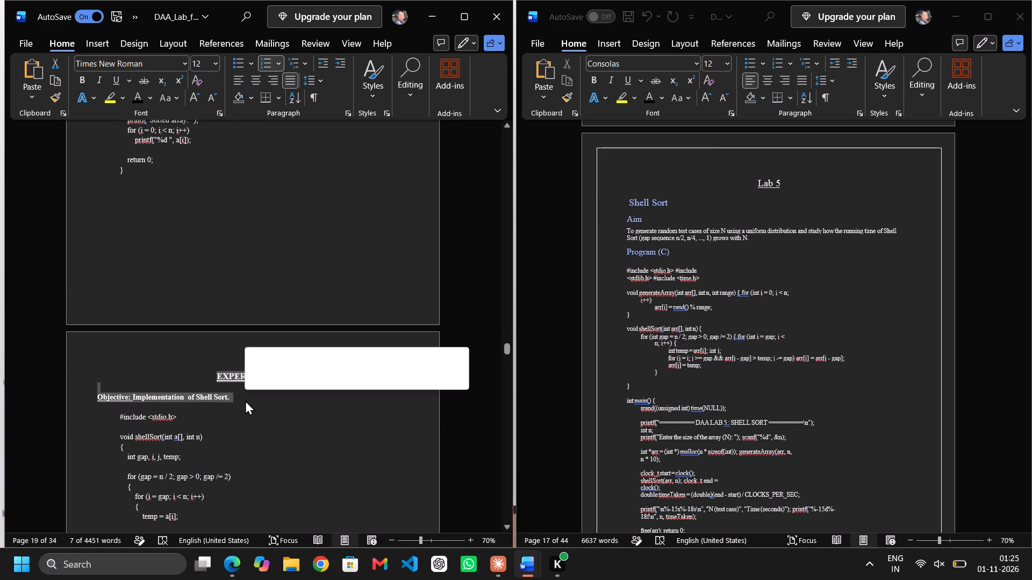
key("ctrl+c")
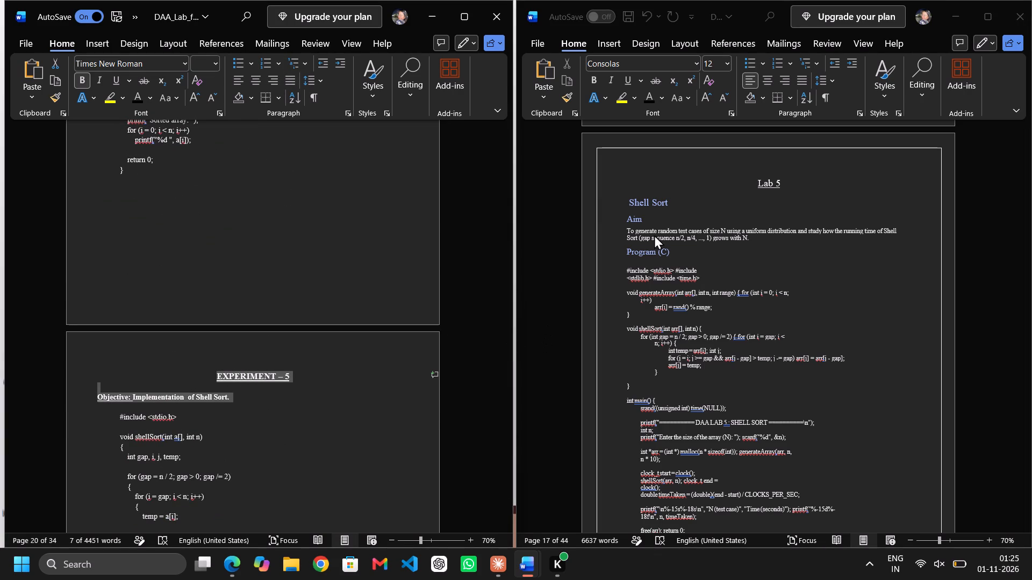
left_click(740, 173)
left_click_drag(740, 173, 753, 186)
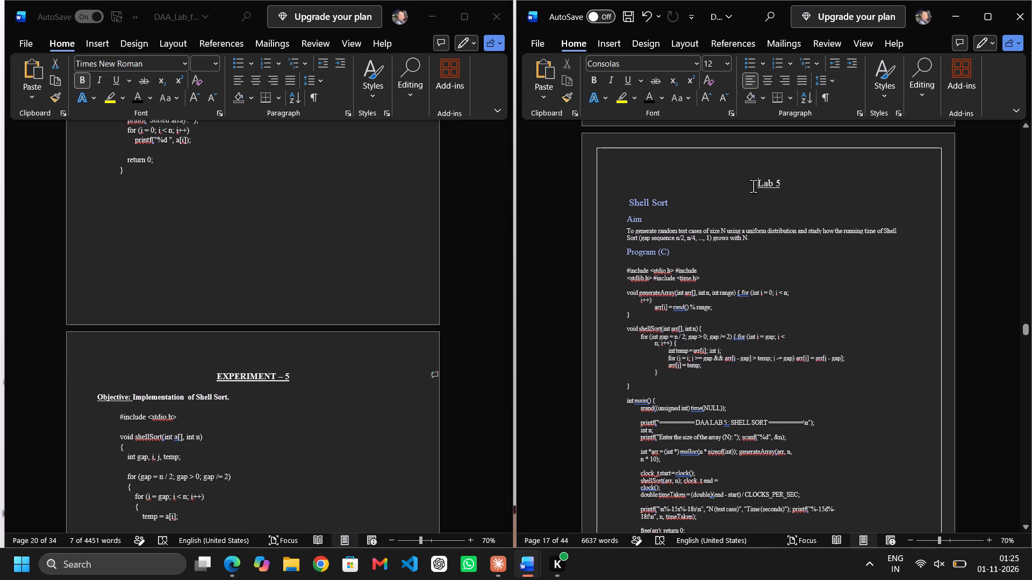
left_click_drag(753, 186, 761, 202)
key("ctrl+v")
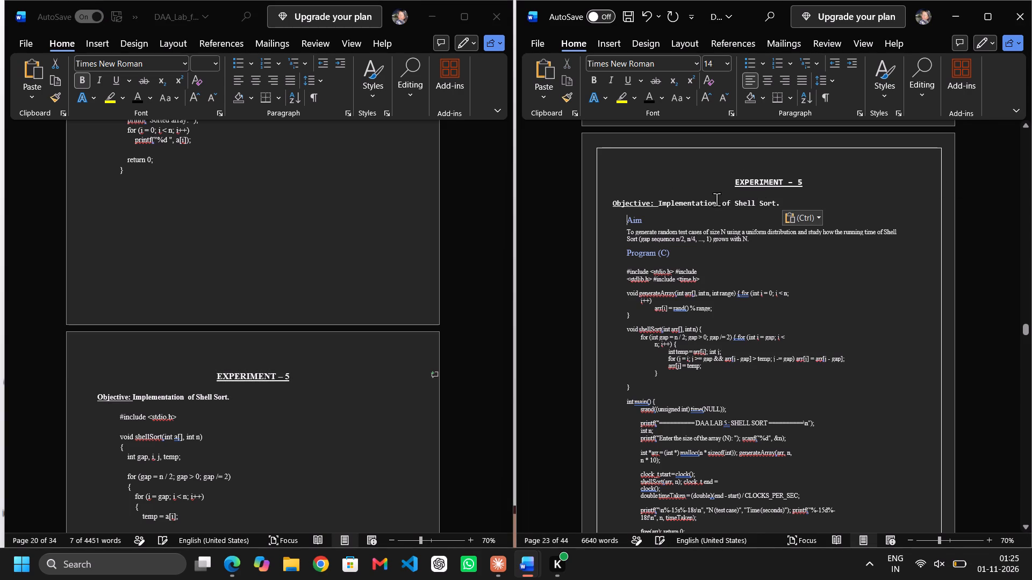
Remove the underline from the space after "Objective:" in Experiment 5 of DAA CODES LAB.
left_click(660, 205)
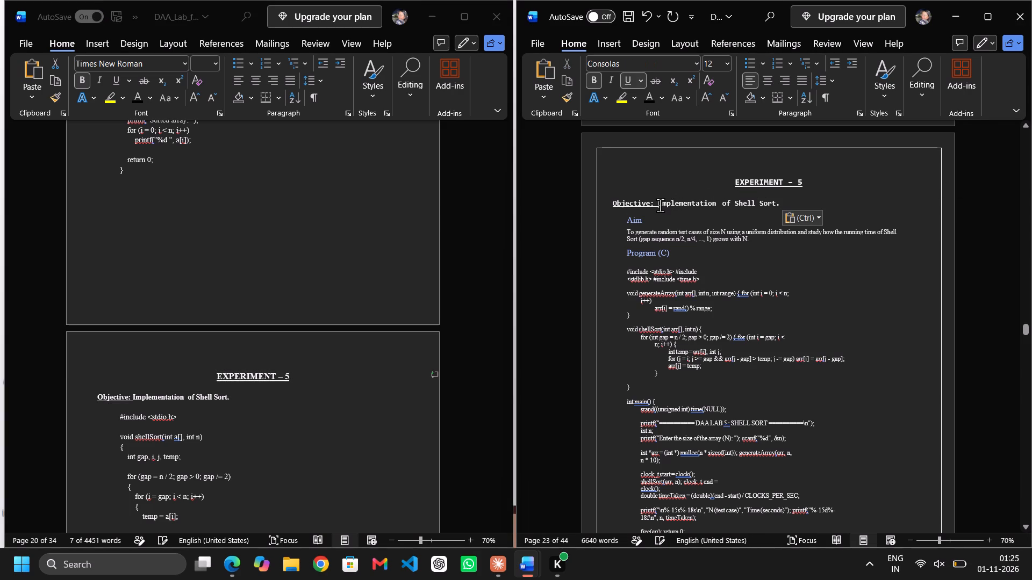
left_click_drag(660, 205, 655, 204)
left_click_drag(655, 204, 653, 204)
left_click(694, 177)
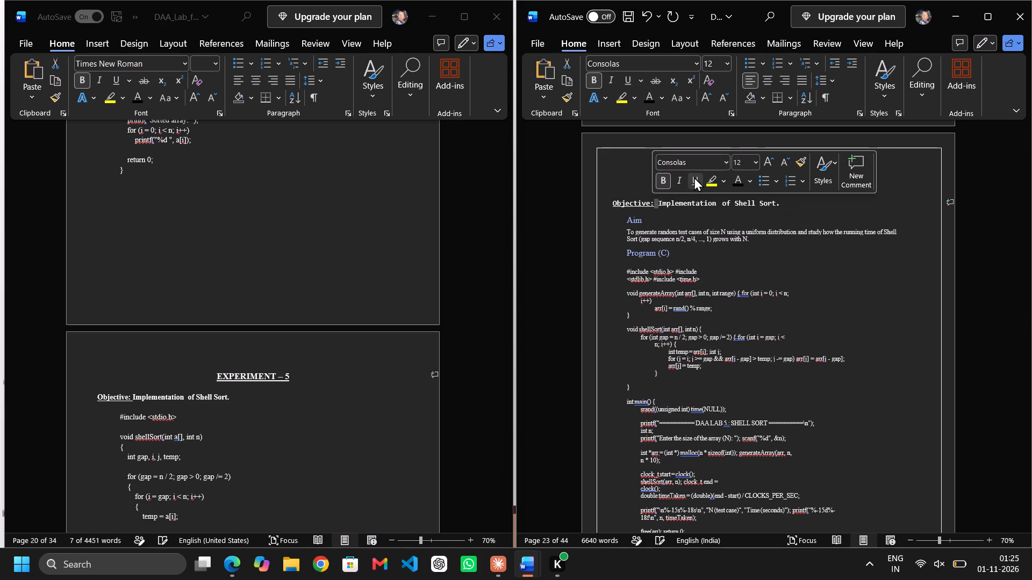
left_click(690, 216)
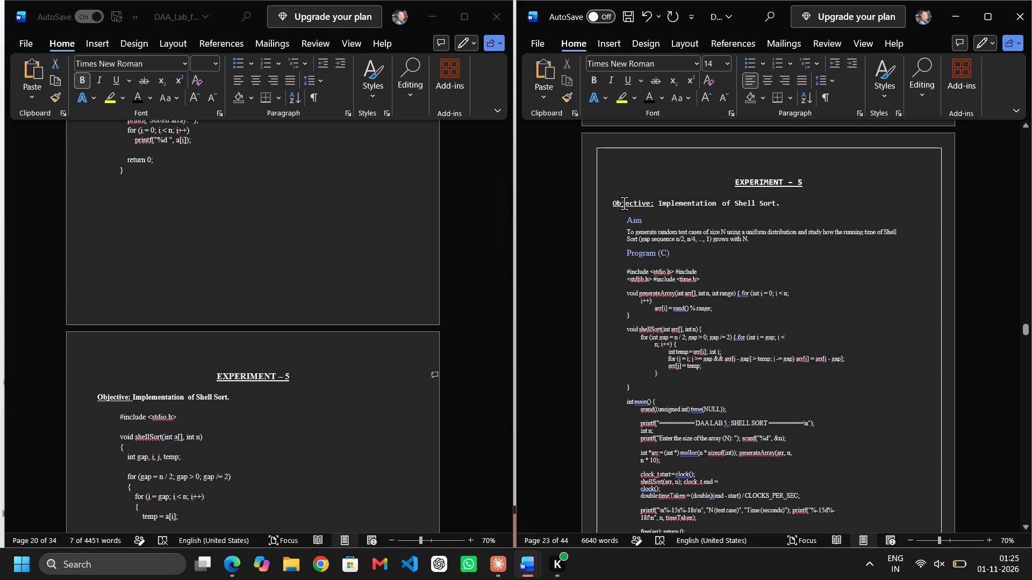
Make Experiment 5's objective line and "Aim", "Program (C)" and "OUTPUT" headings bold, size 14 and the same colour as the body text.
left_click_drag(611, 202, 783, 209)
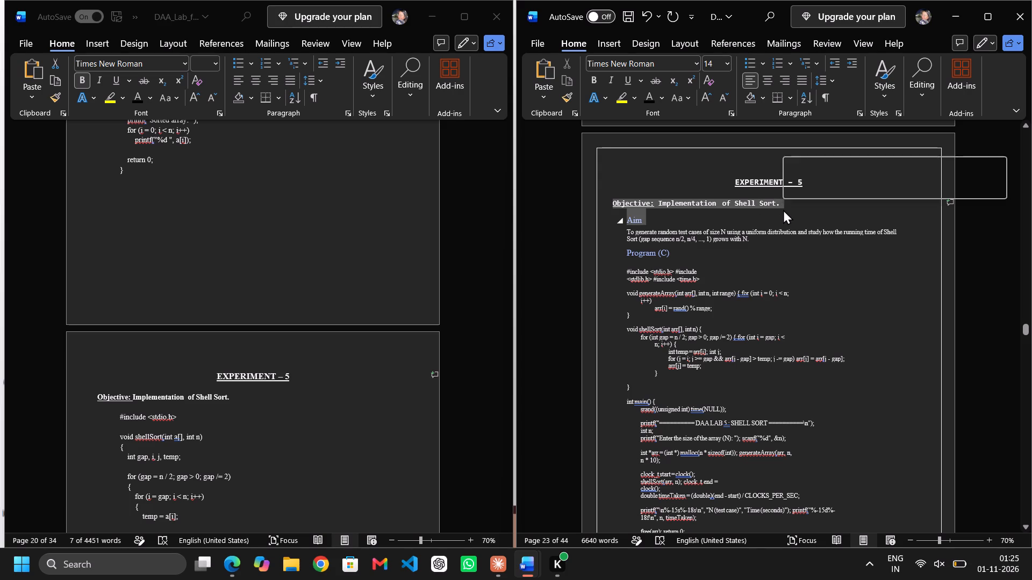
left_click_drag(679, 253, 647, 253, "ctrl")
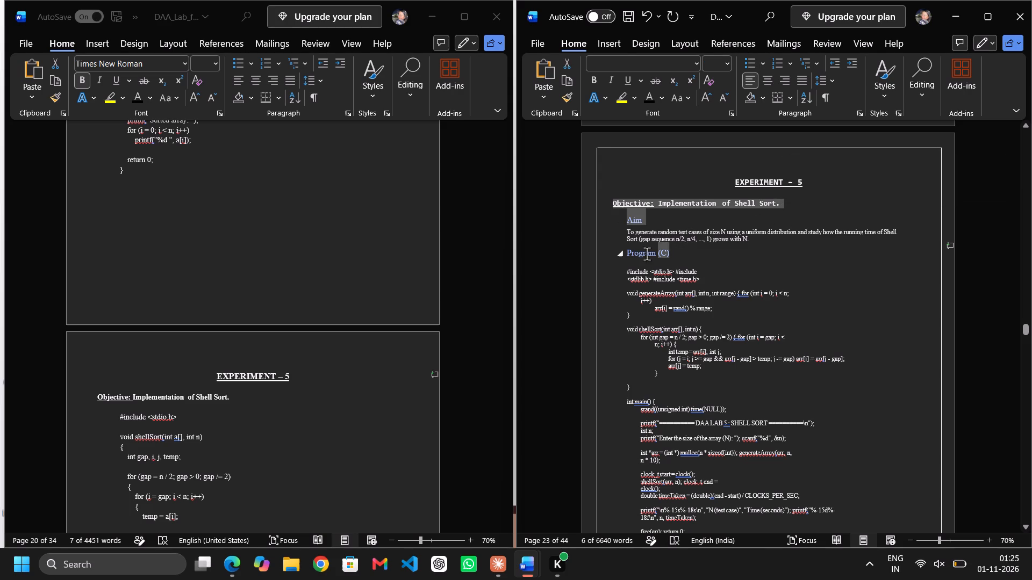
left_click_drag(647, 253, 632, 251, "ctrl")
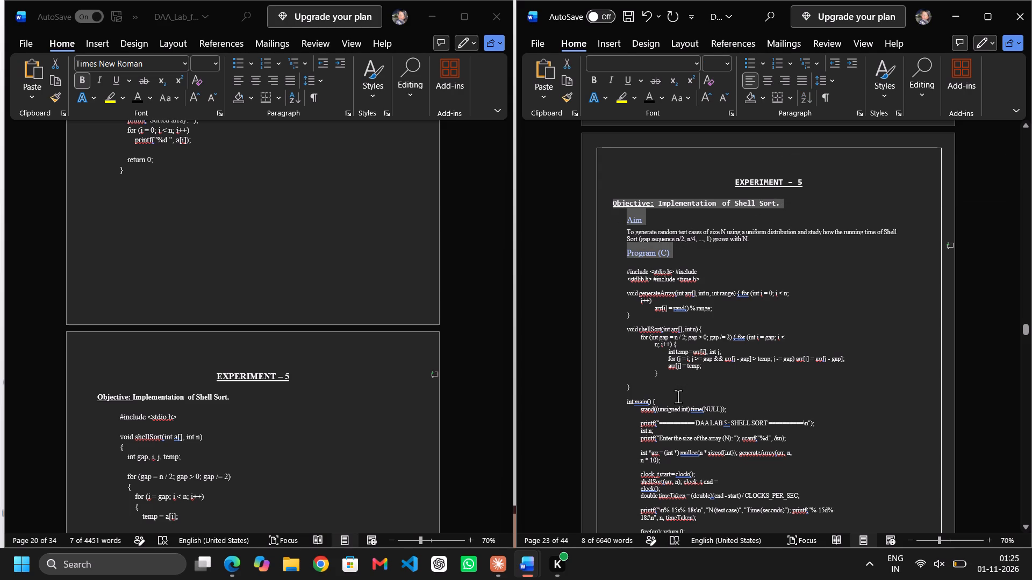
scroll(678, 396, "down", 6)
left_click_drag(667, 416, 623, 419, "ctrl")
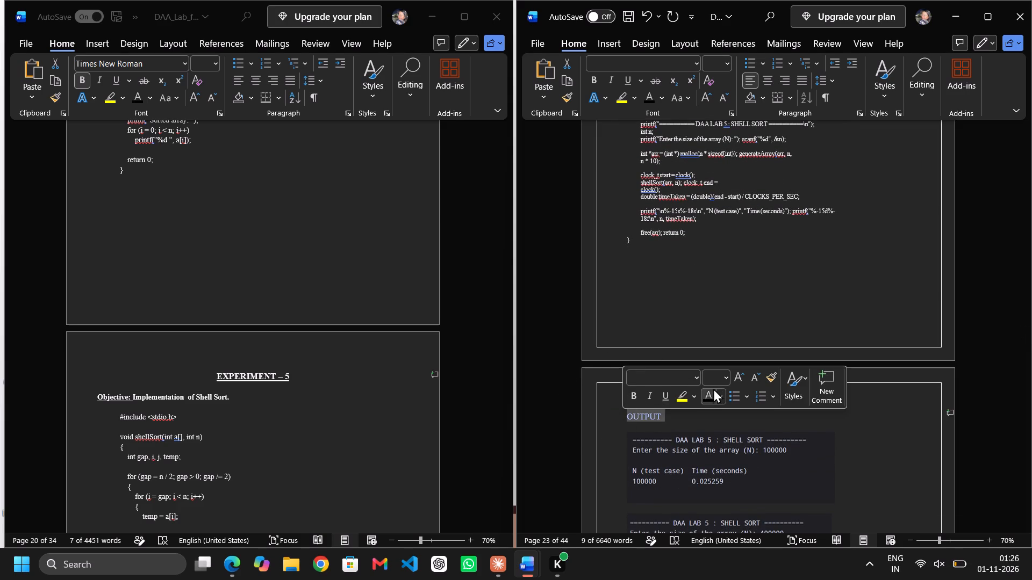
left_click(722, 379)
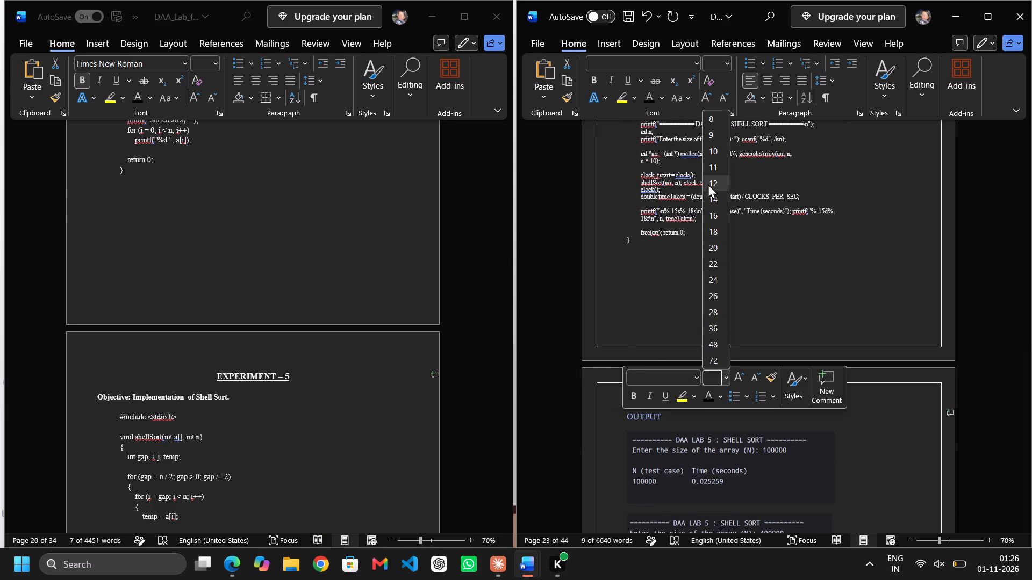
left_click(713, 198)
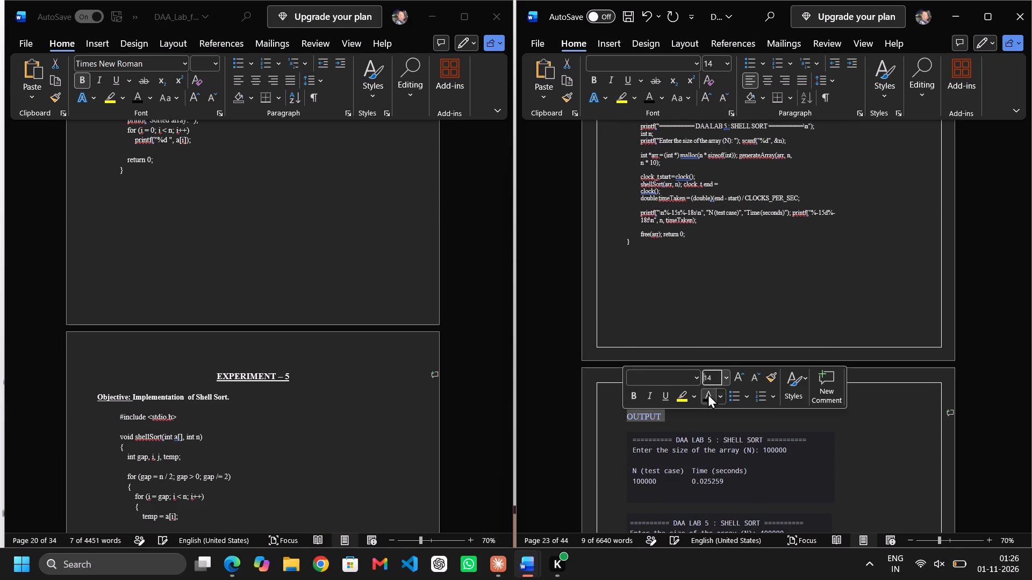
left_click(708, 394)
left_click(632, 398)
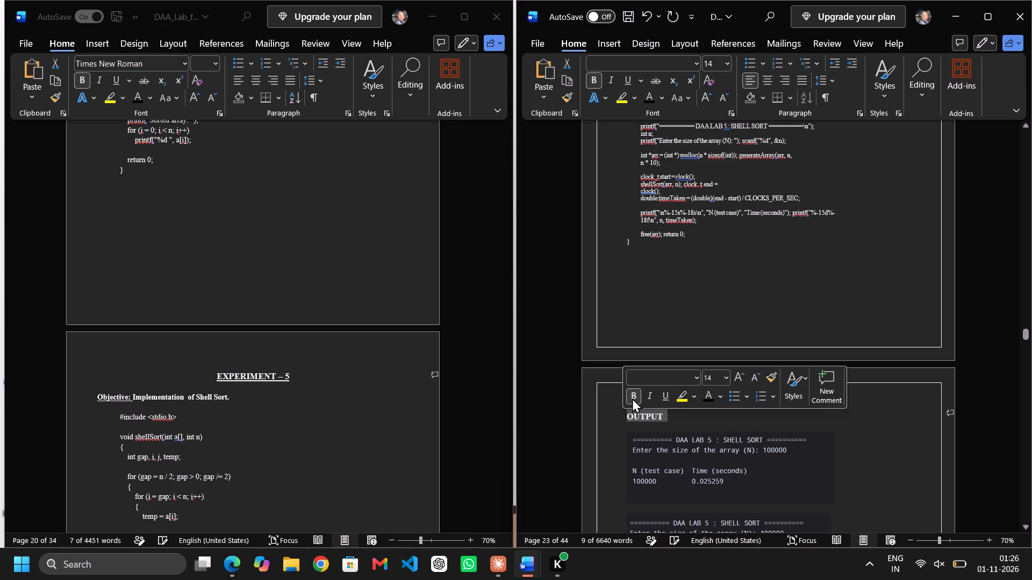
scroll(728, 221, "up", 4)
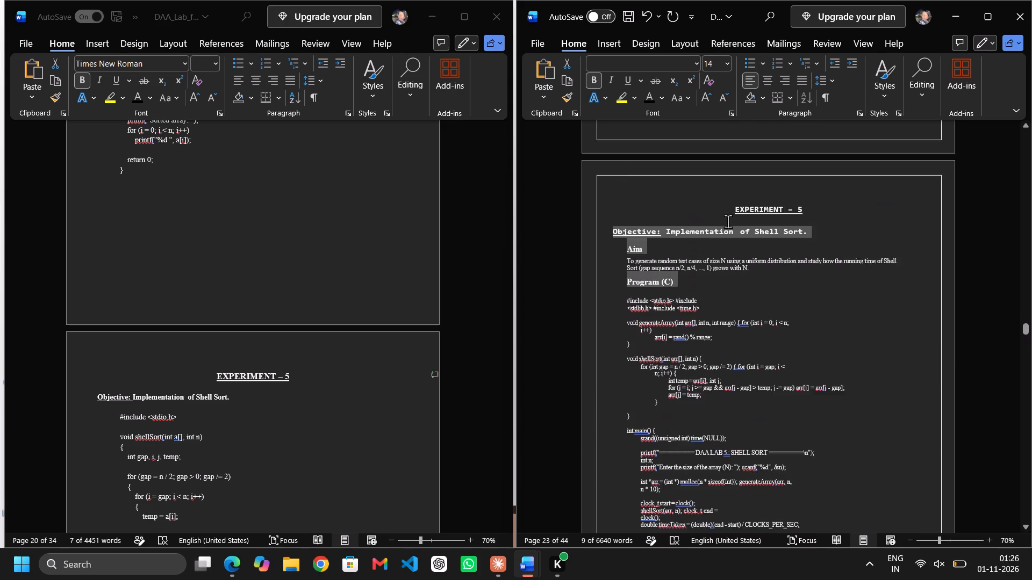
left_click(728, 221)
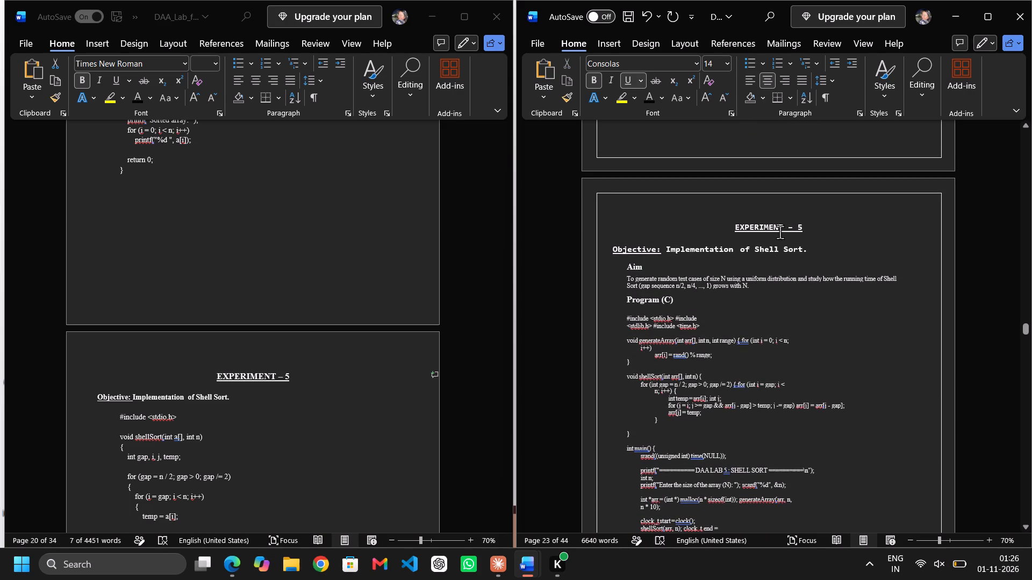
Set the "EXPERIMENT – 5" heading in DAA CODES LAB to font size 16.
left_click(750, 282)
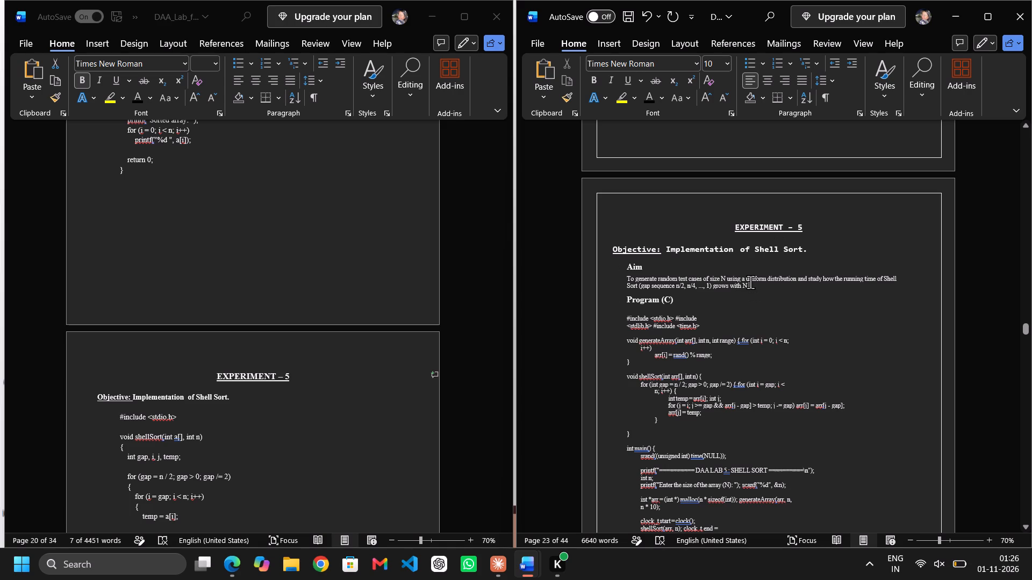
left_click(710, 331)
left_click_drag(805, 224, 739, 230)
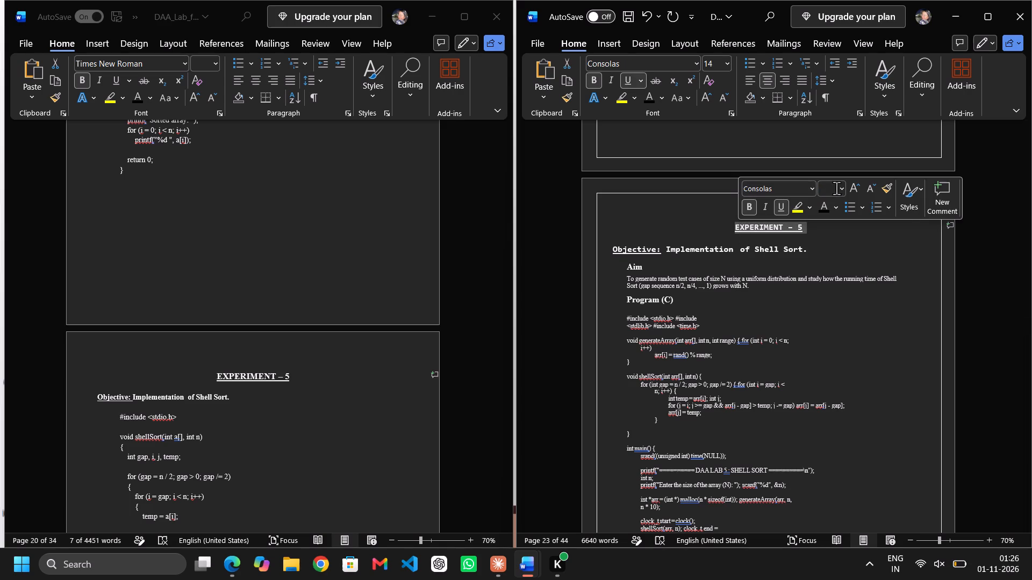
left_click(837, 188)
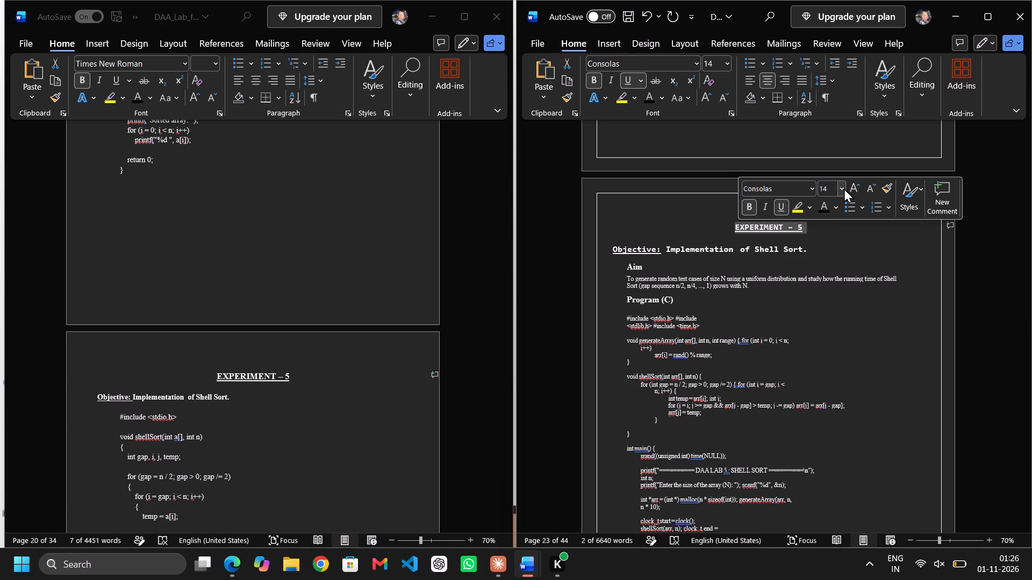
left_click(845, 188)
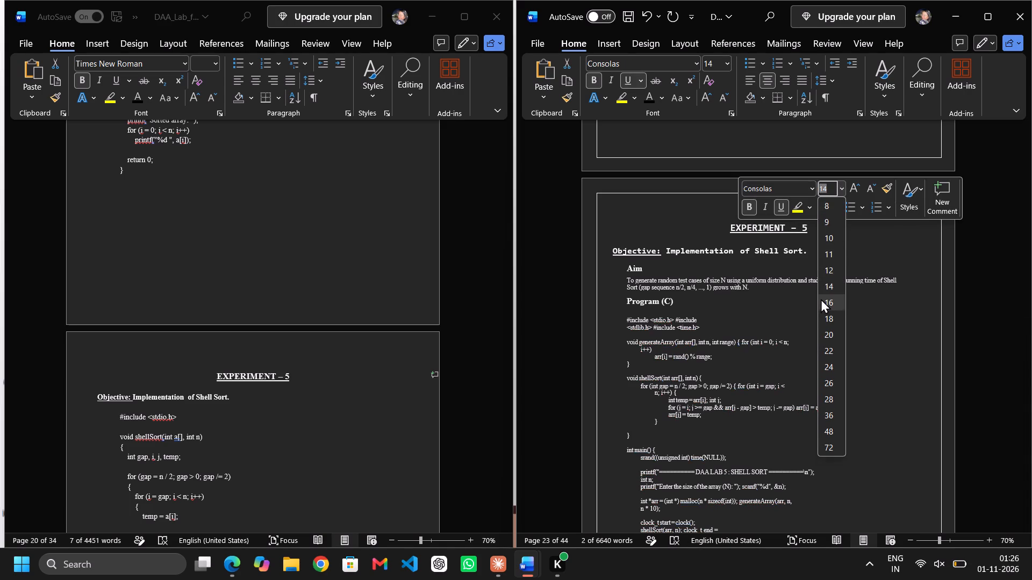
left_click(821, 299)
left_click(821, 299)
Review the Radix Sort section of Experiment 4, from its title to its output images, and the start of Experiment 5.
scroll(821, 299, "up", 3)
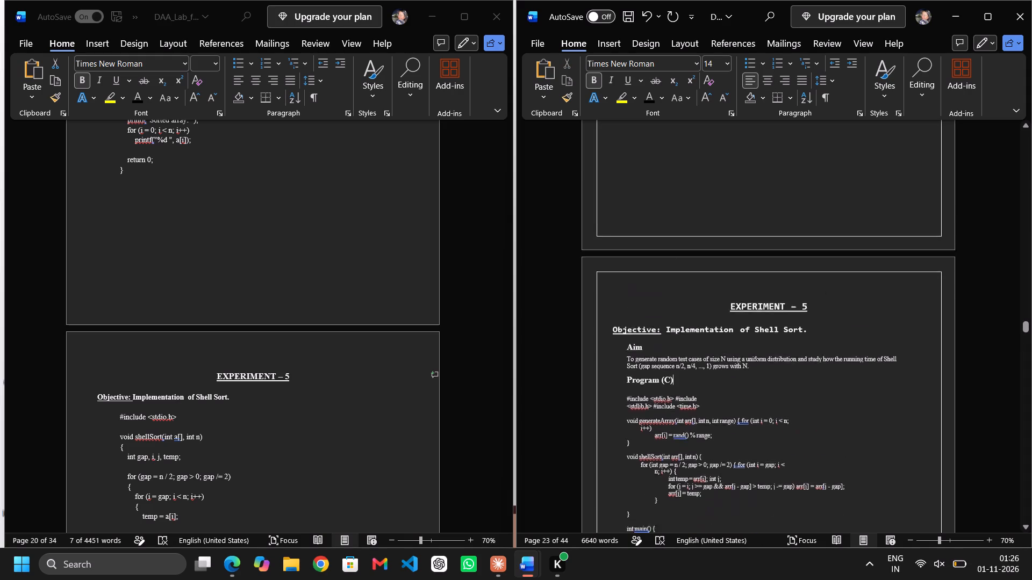
scroll(821, 299, "up", 4)
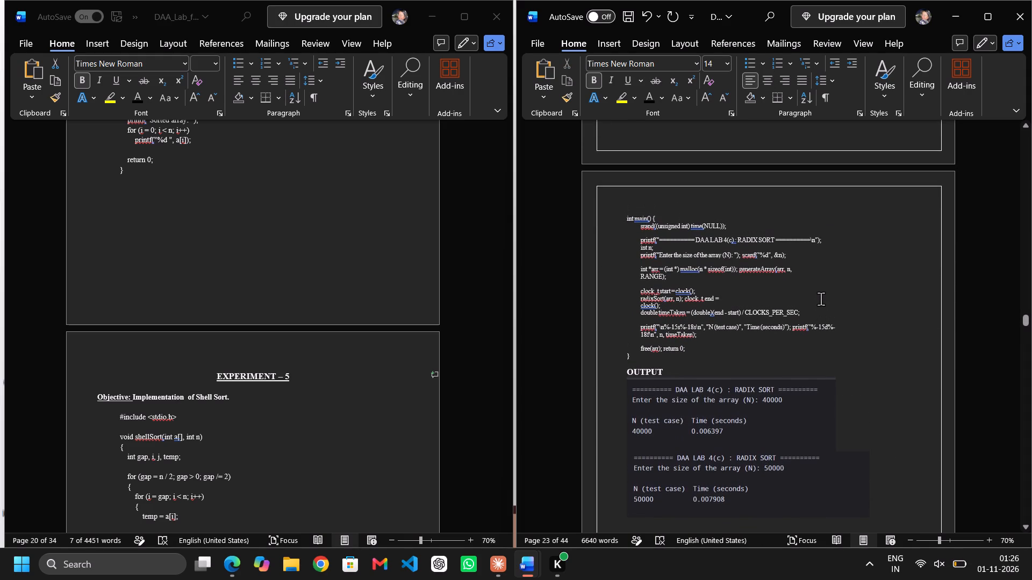
left_click(756, 323)
scroll(756, 323, "up", 8)
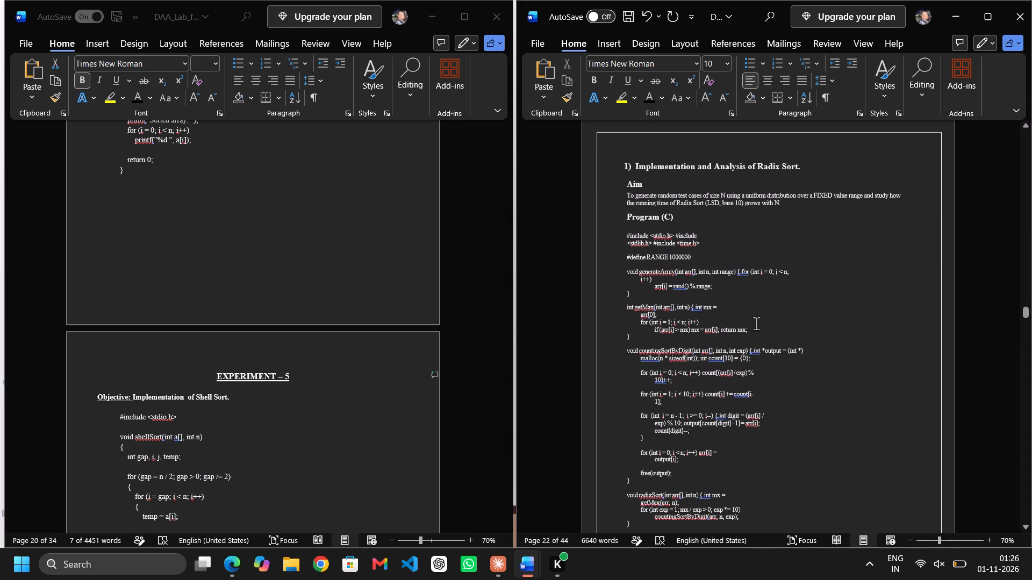
scroll(756, 323, "up", 3)
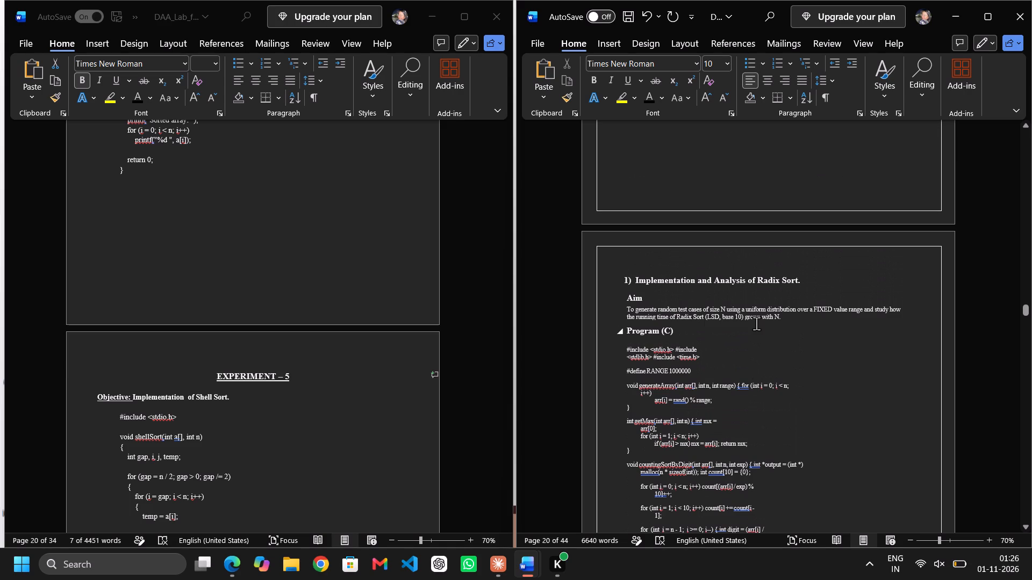
scroll(756, 323, "down", 6)
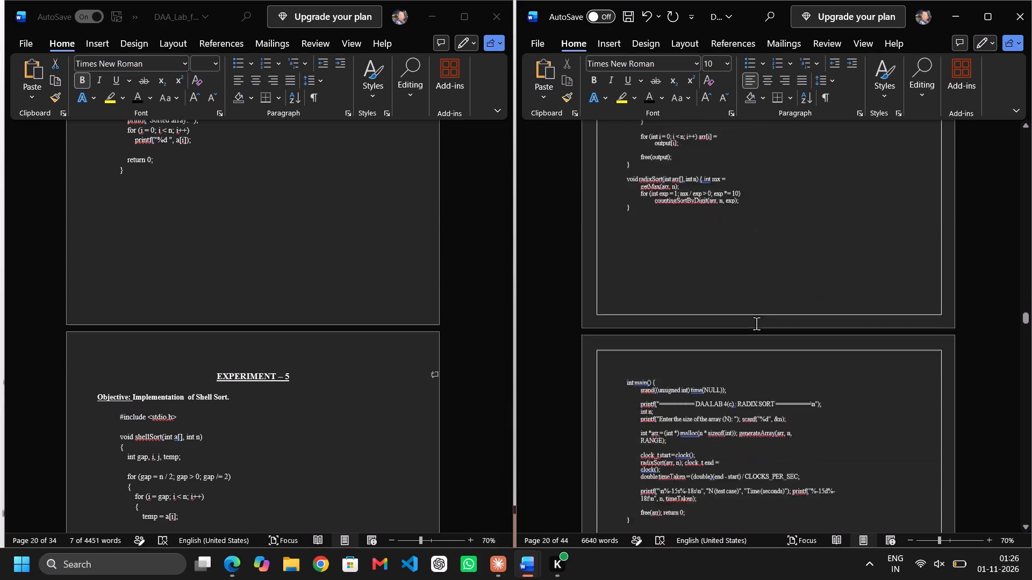
scroll(756, 323, "down", 5)
scroll(756, 323, "up", 4)
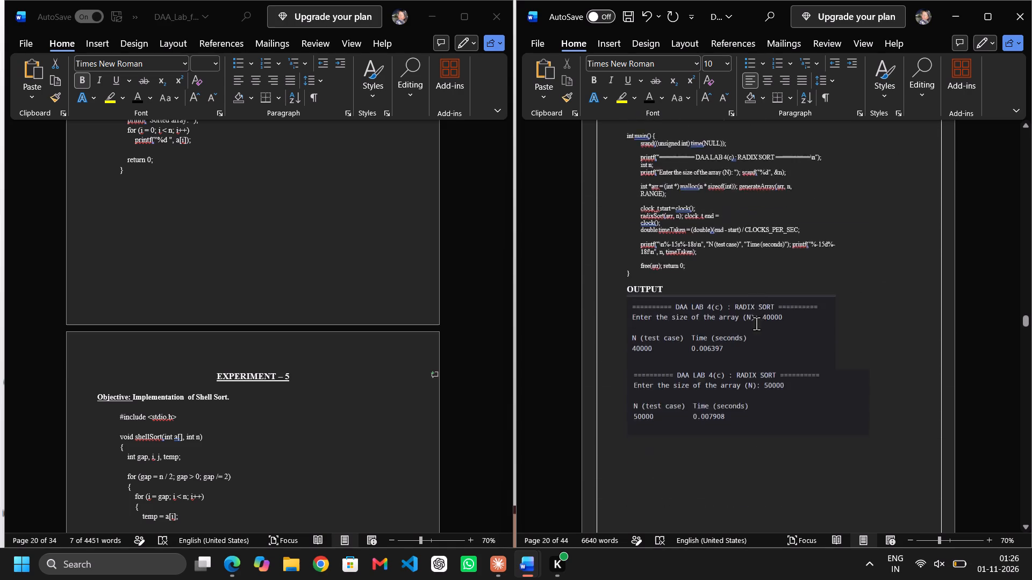
scroll(756, 323, "down", 7)
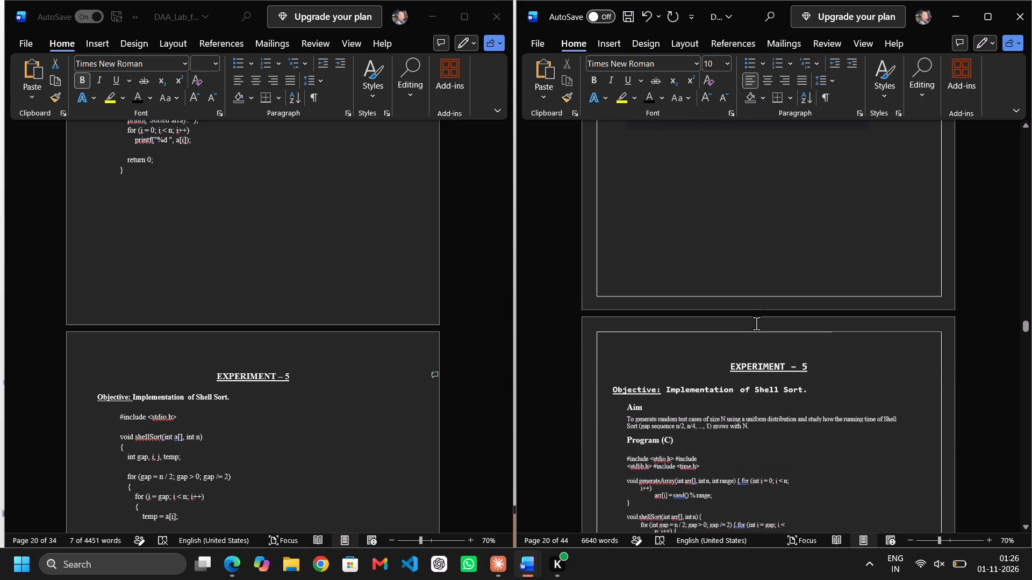
scroll(756, 323, "down", 3)
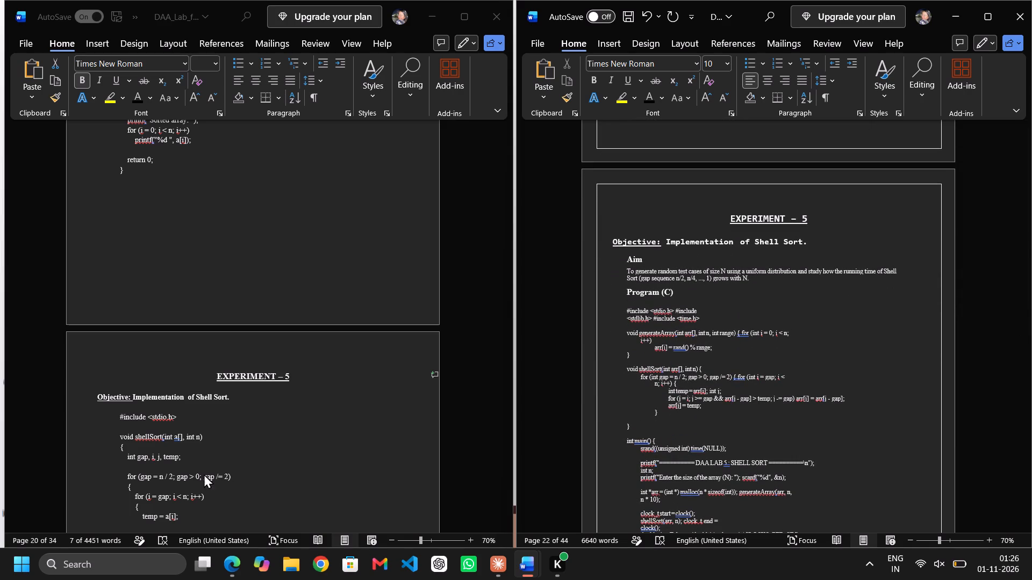
Examine Experiment 5's Shell Sort program and output images in DAA CODES LAB, through to the start of Lab 6.
left_click(190, 437)
left_click(190, 437)
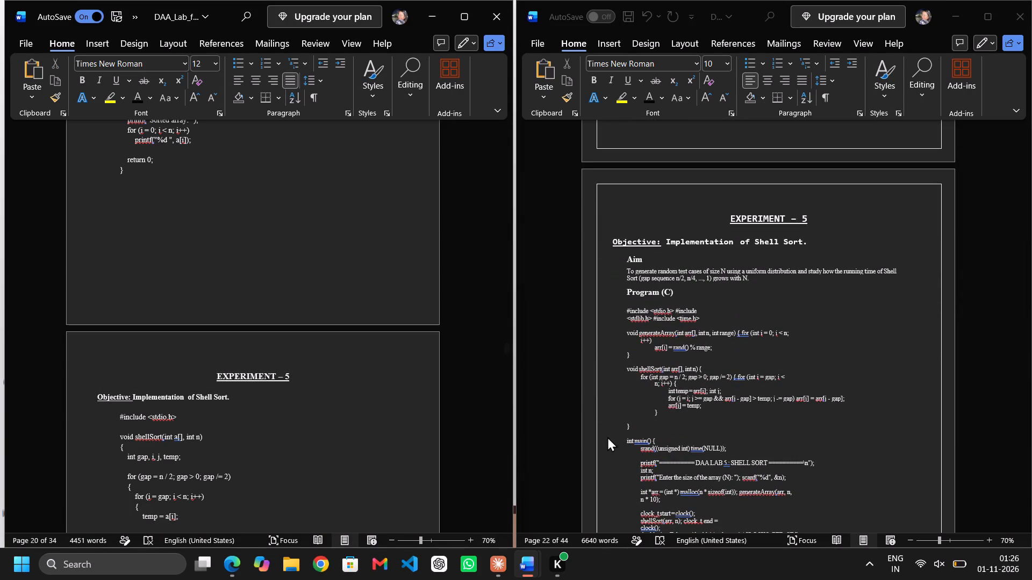
scroll(717, 408, "down", 1)
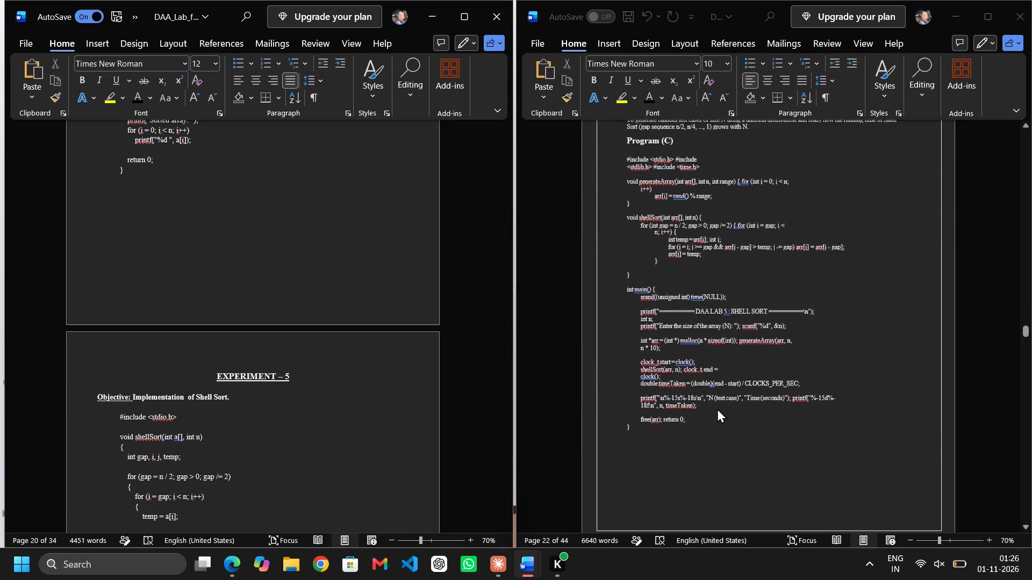
scroll(717, 408, "down", 1)
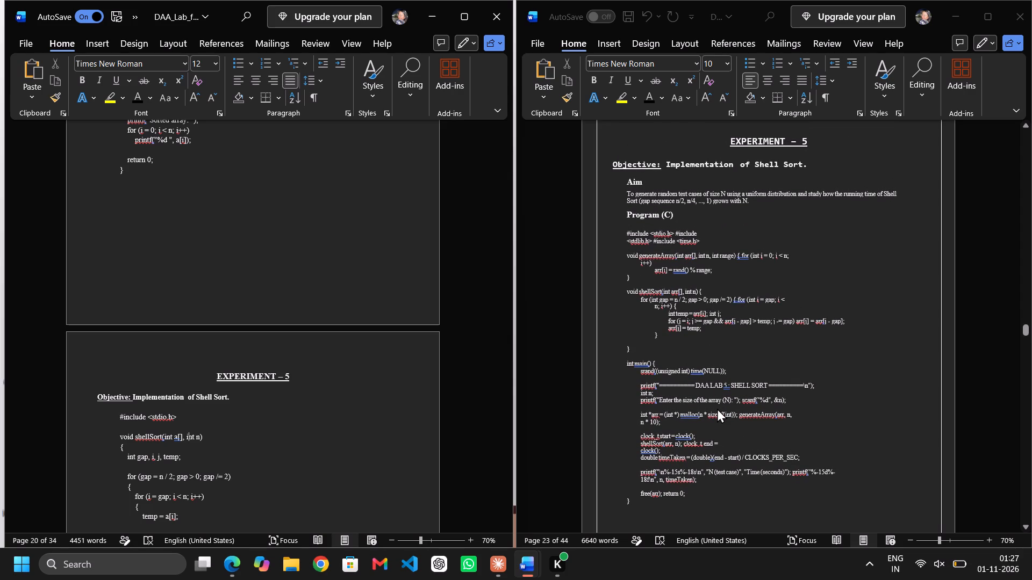
scroll(717, 408, "down", 8)
scroll(717, 408, "up", 1)
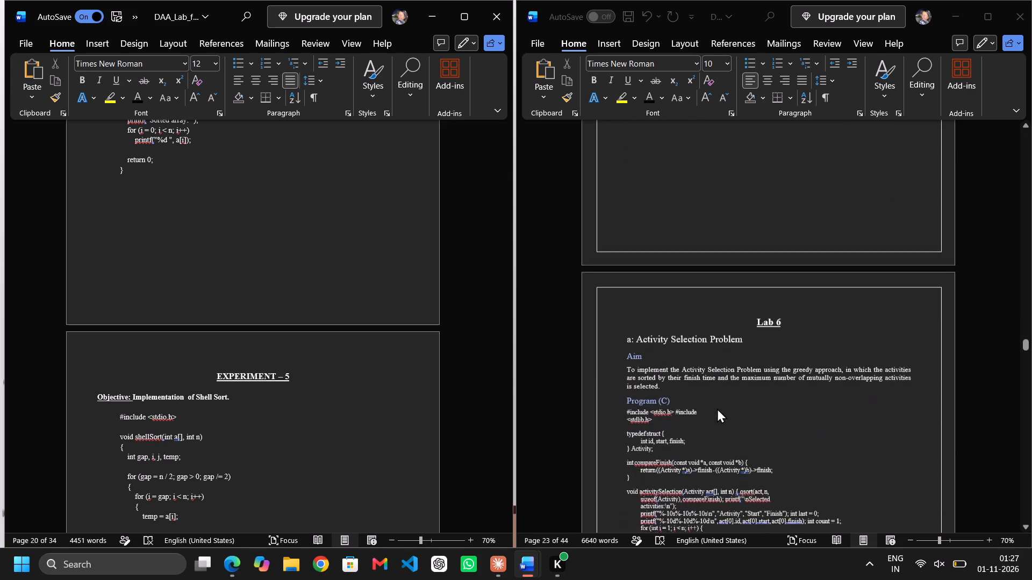
scroll(717, 408, "up", 2)
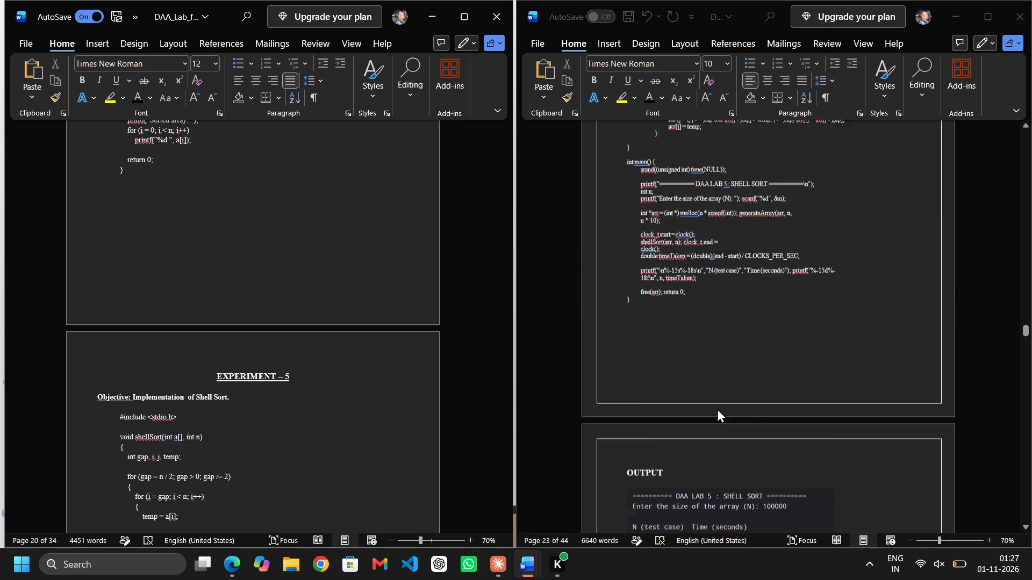
scroll(717, 408, "up", 1)
scroll(717, 408, "down", 1)
scroll(717, 408, "up", 1)
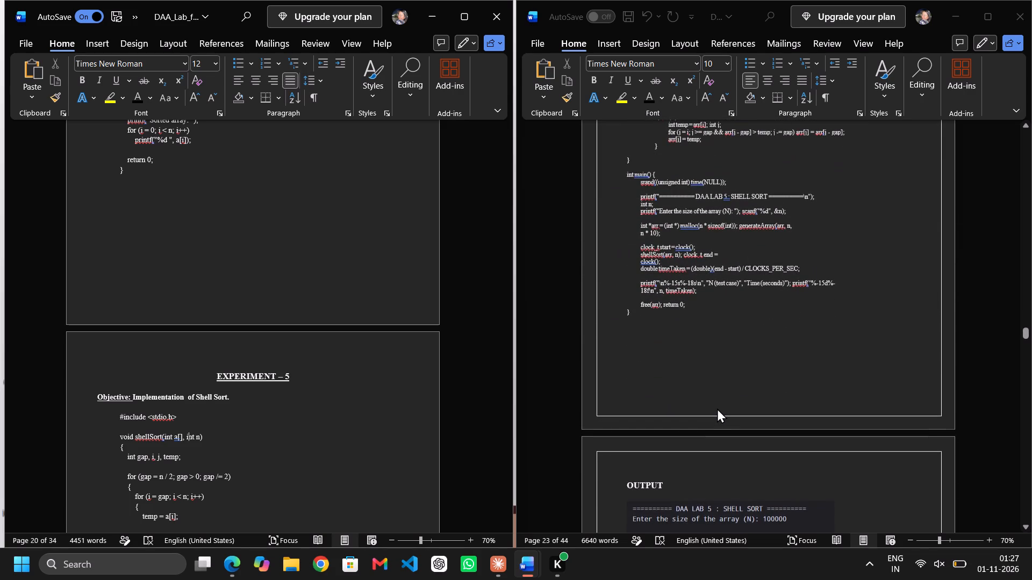
scroll(717, 408, "down", 5)
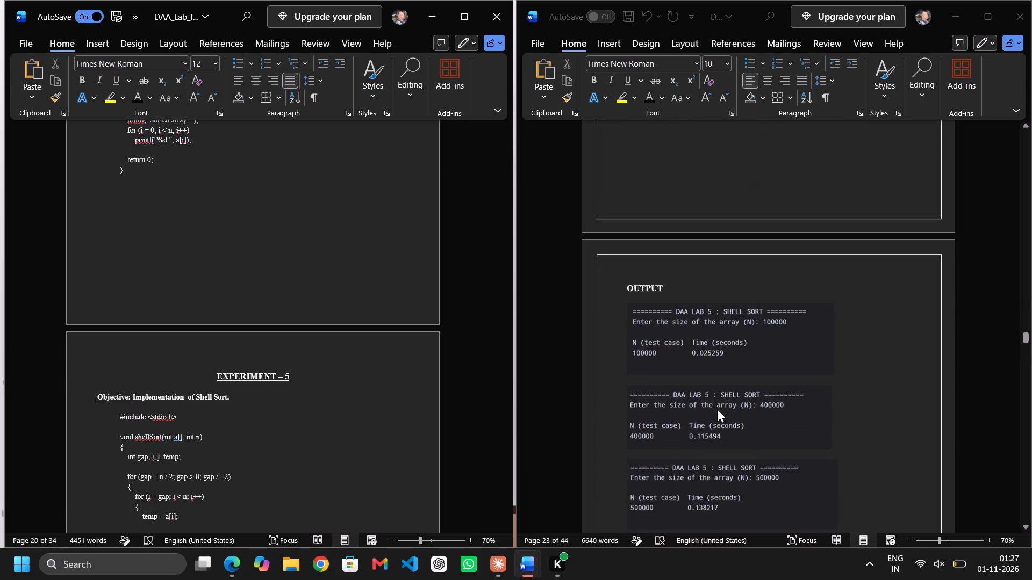
scroll(717, 408, "down", 6)
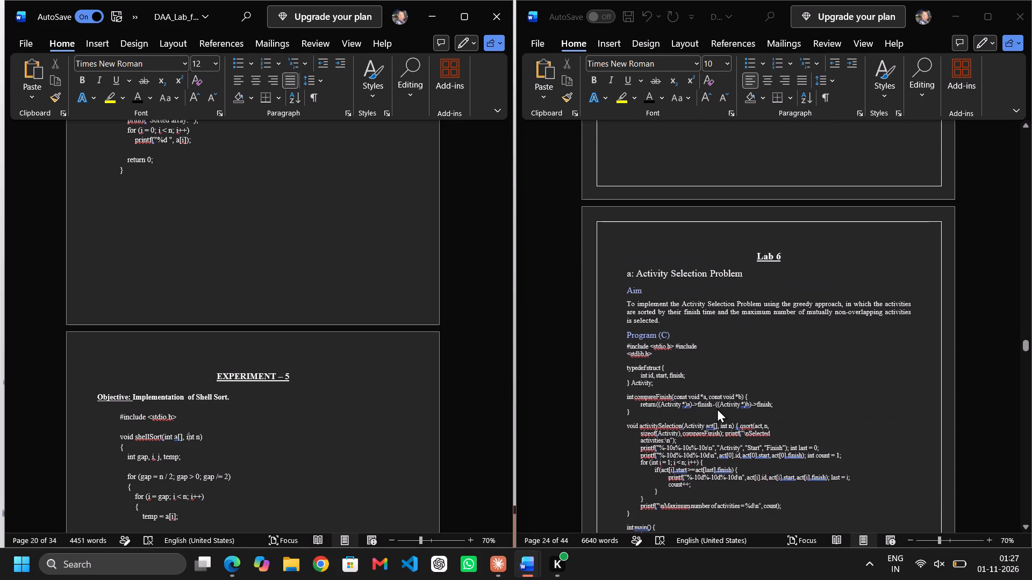
scroll(717, 408, "up", 9)
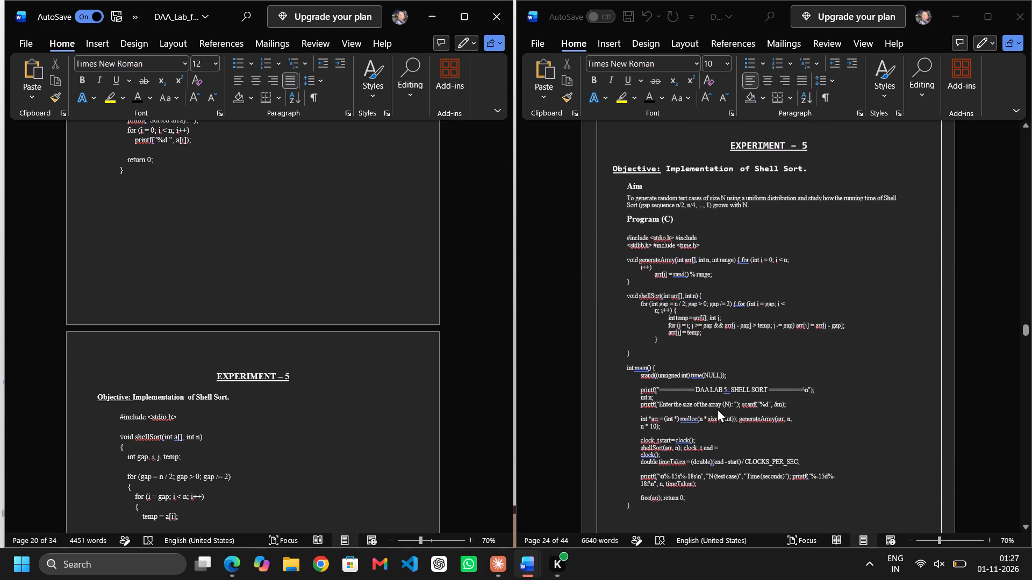
scroll(717, 408, "down", 6)
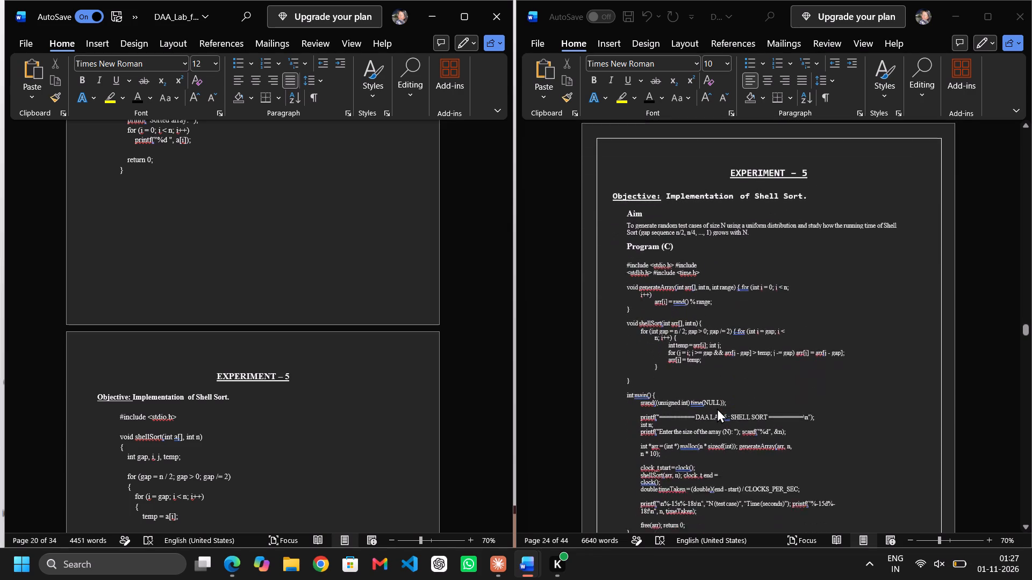
scroll(717, 408, "down", 7)
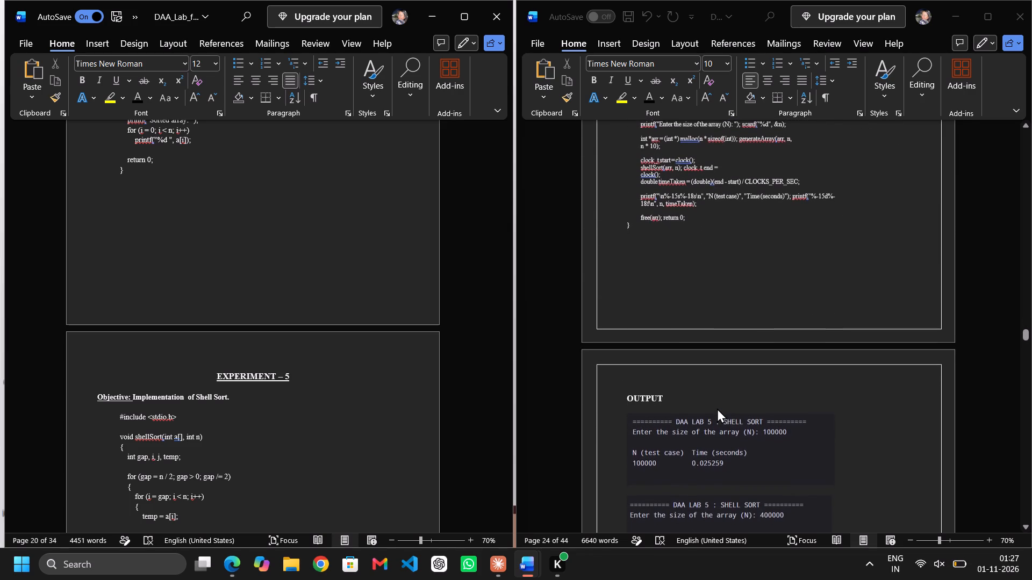
scroll(717, 408, "down", 7)
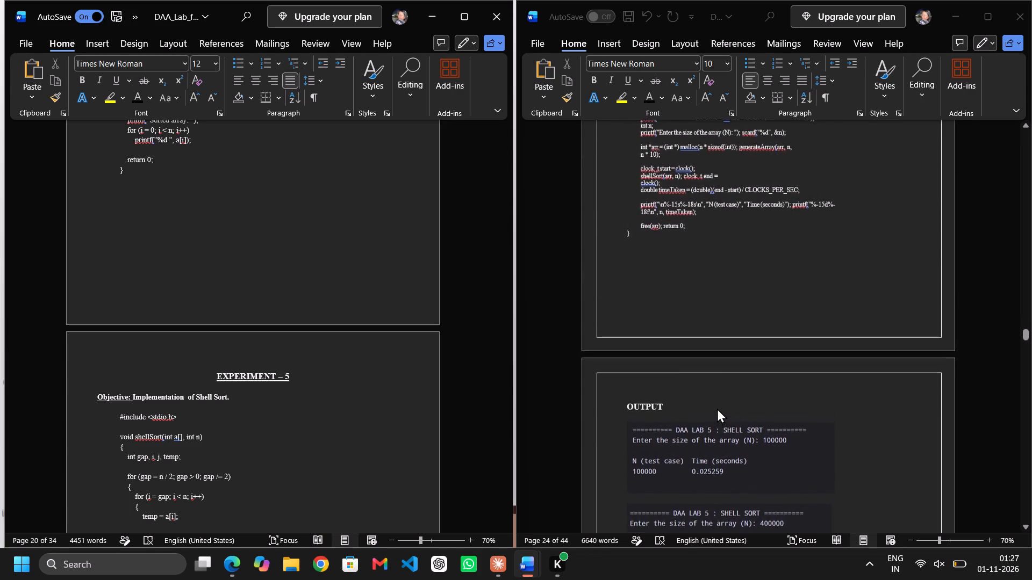
scroll(717, 408, "down", 2)
scroll(717, 408, "up", 12)
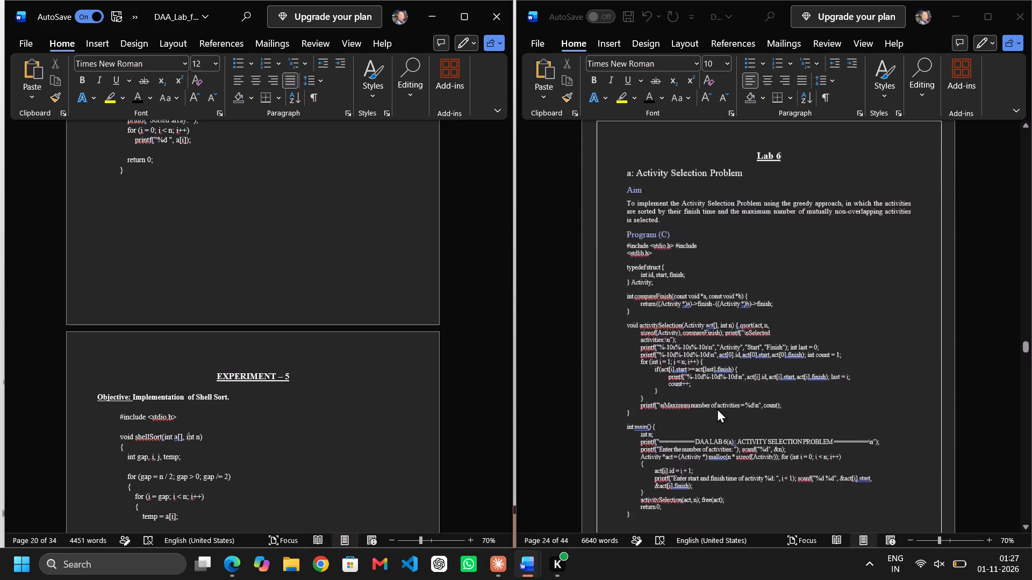
scroll(717, 408, "up", 5)
scroll(717, 408, "down", 1)
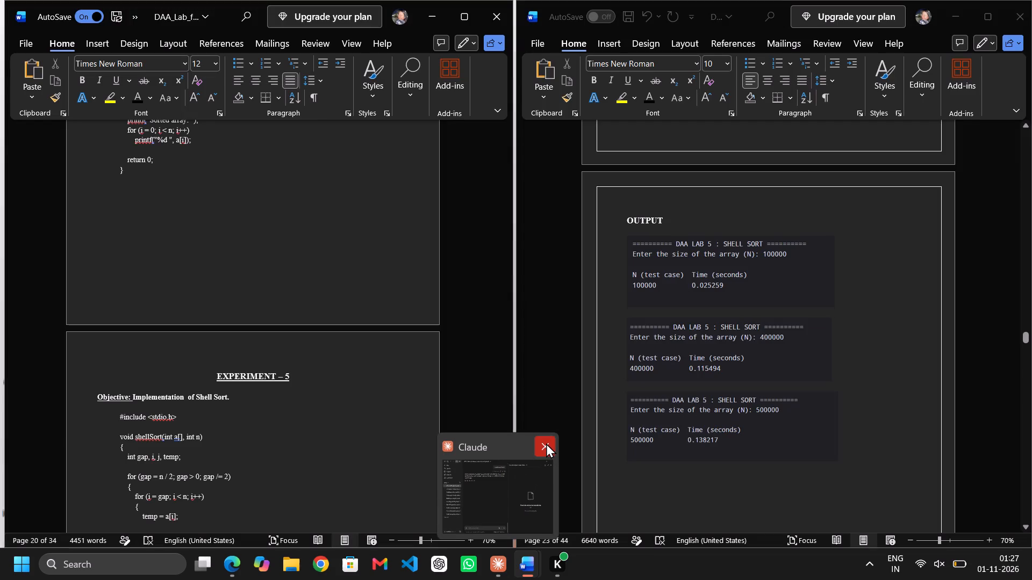
Close the Claude window.
left_click(546, 443)
Capture a screenshot of the Lab 5: Shell Sort output block in DAA_Lab_Program_Outputs_1.pdf.
left_click(225, 578)
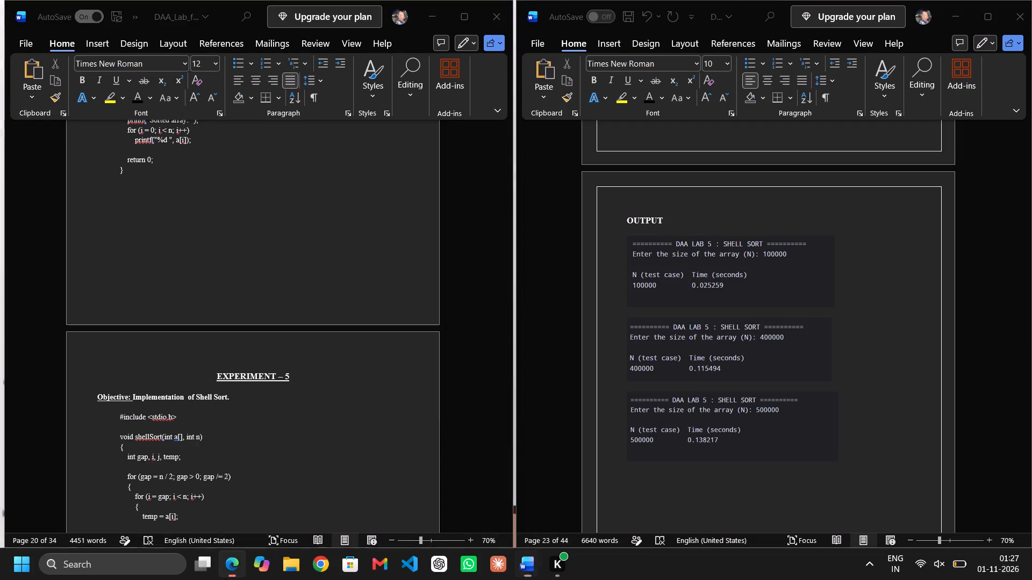
scroll(225, 354, "down", 9)
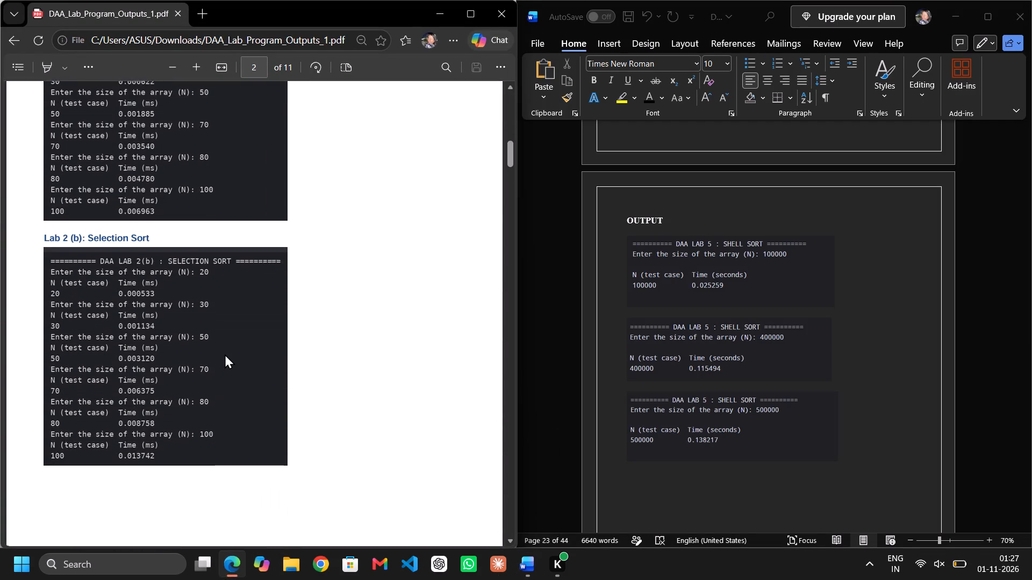
scroll(225, 354, "down", 11)
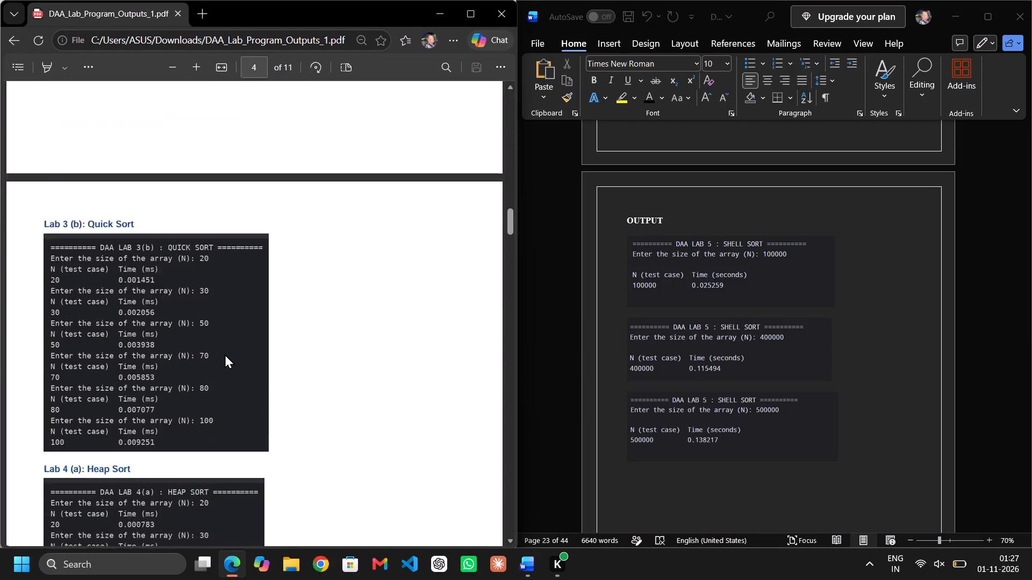
scroll(225, 354, "down", 12)
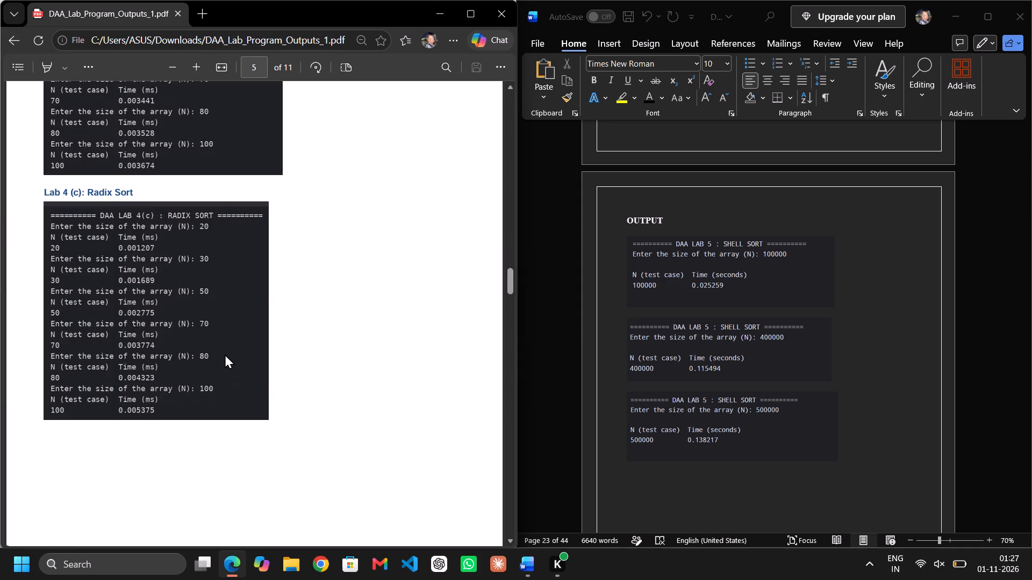
scroll(225, 354, "down", 1)
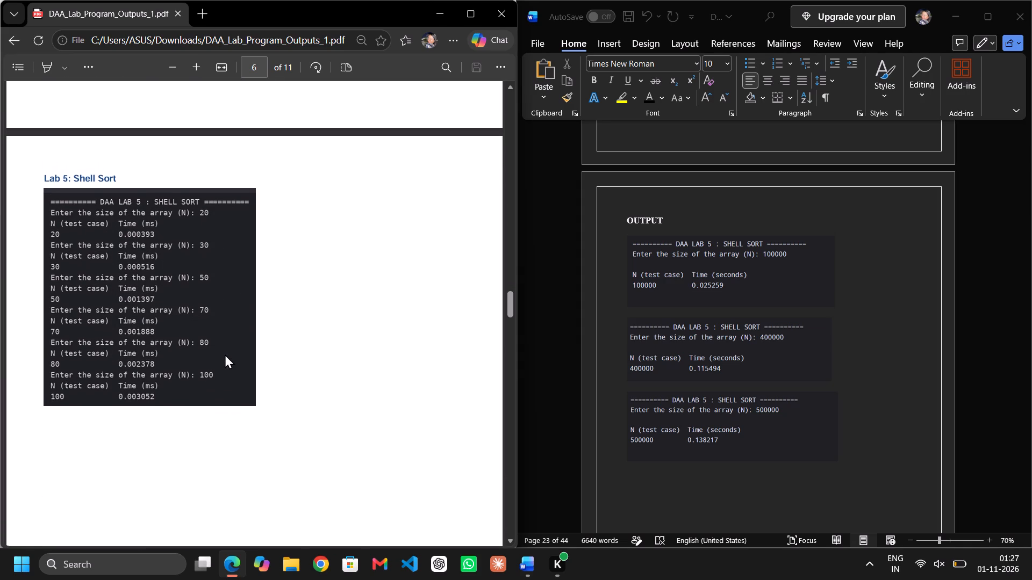
scroll(225, 354, "down", 1)
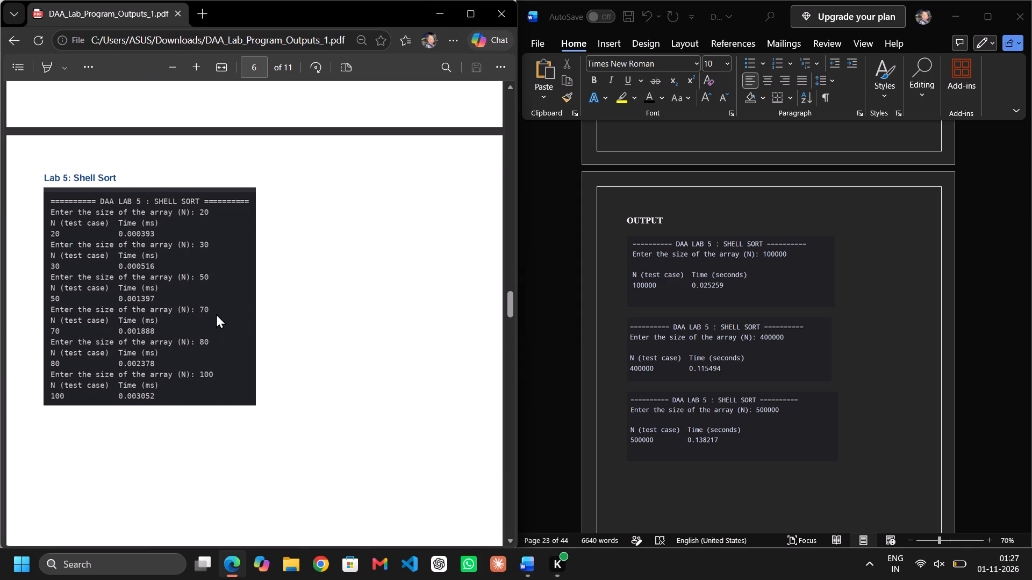
scroll(216, 314, "right", 2)
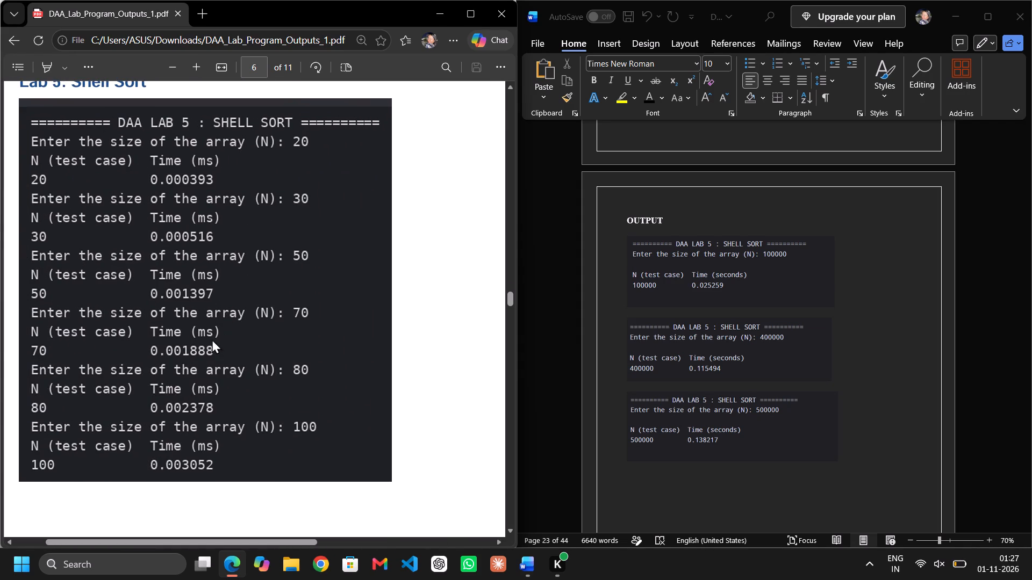
key("Print")
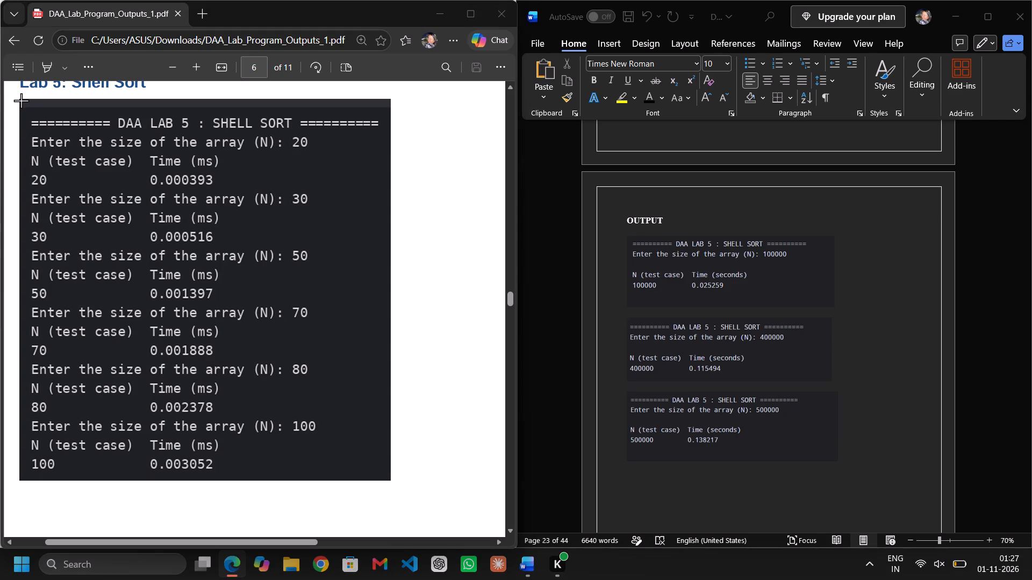
left_click_drag(21, 100, 376, 460)
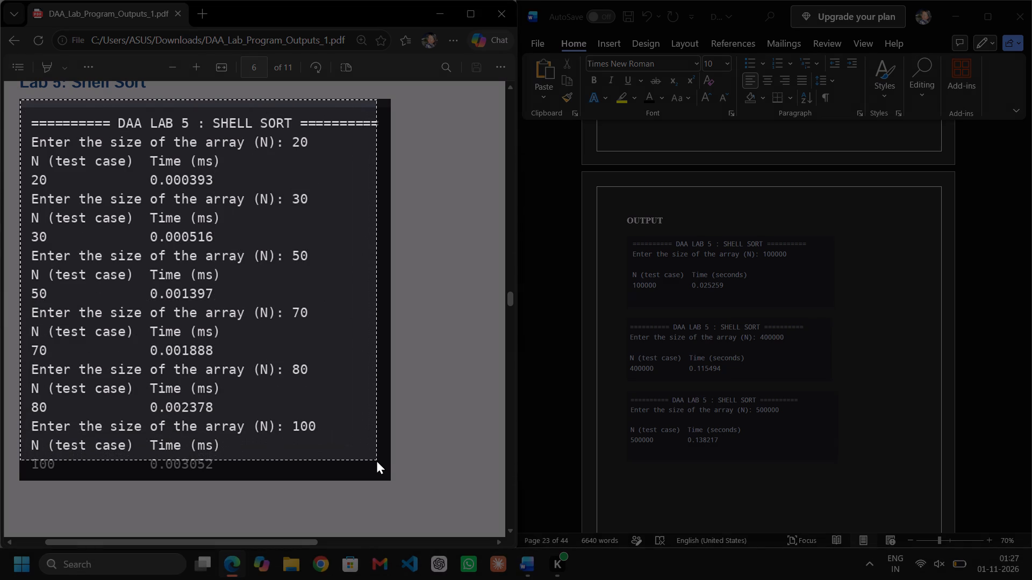
left_click_drag(376, 460, 388, 475)
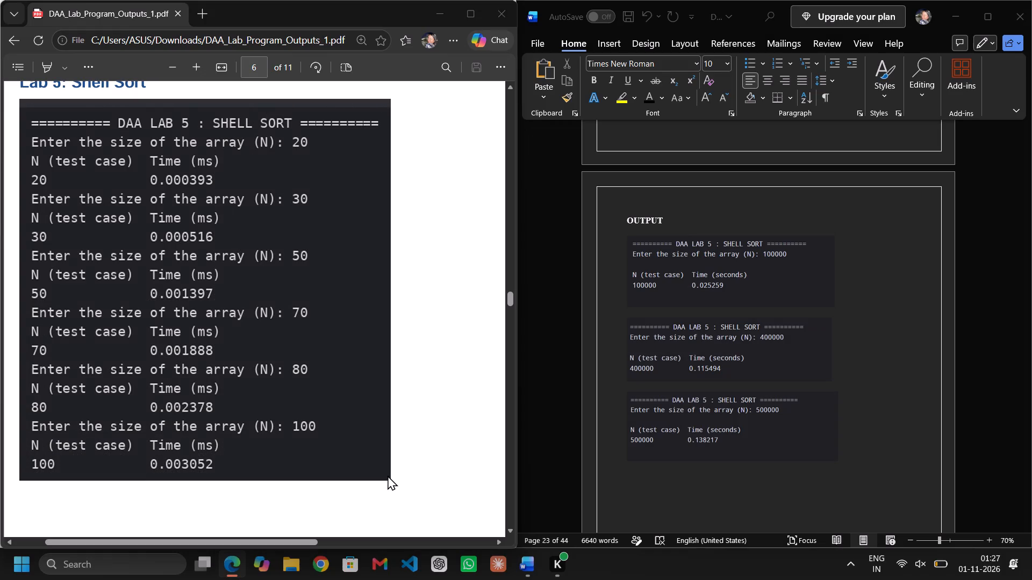
In DAA CODES LAB, replace Experiment 5's three Shell Sort output images with the captured Shell Sort output image.
left_click(637, 247)
left_click_drag(616, 236, 697, 384)
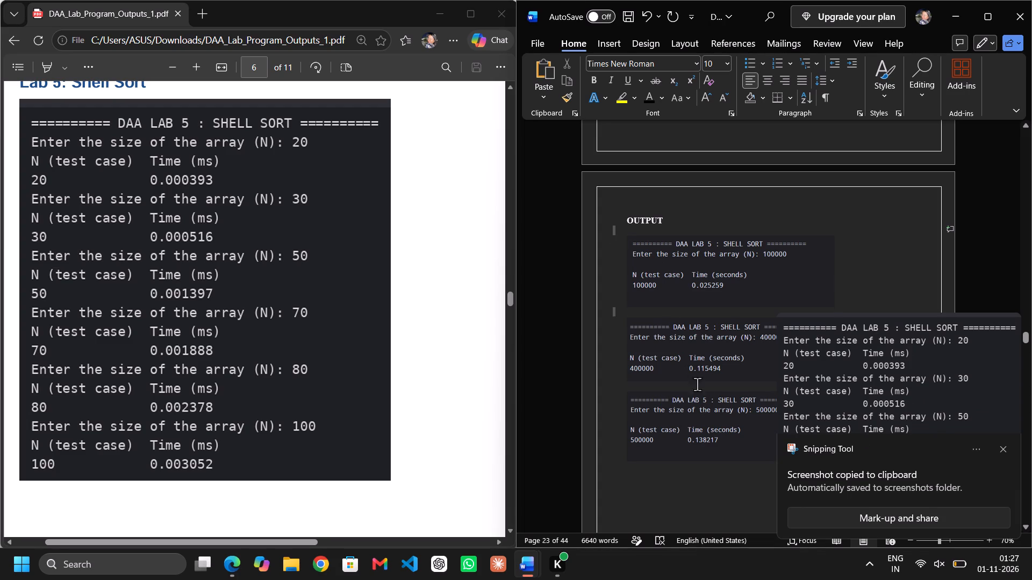
left_click_drag(697, 384, 774, 427)
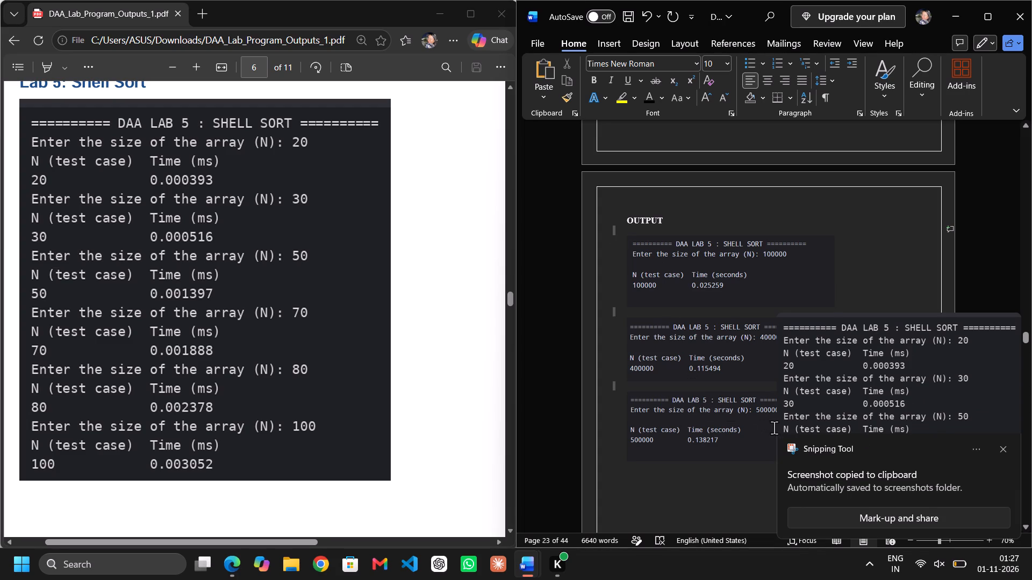
left_click_drag(774, 427, 771, 427)
left_click(771, 427)
left_click(740, 423)
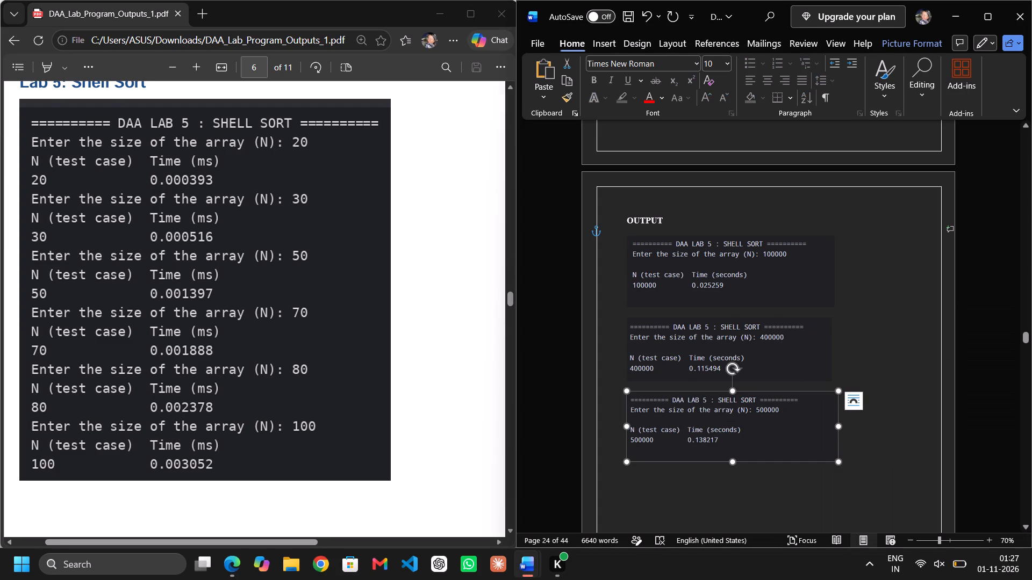
key("Delete")
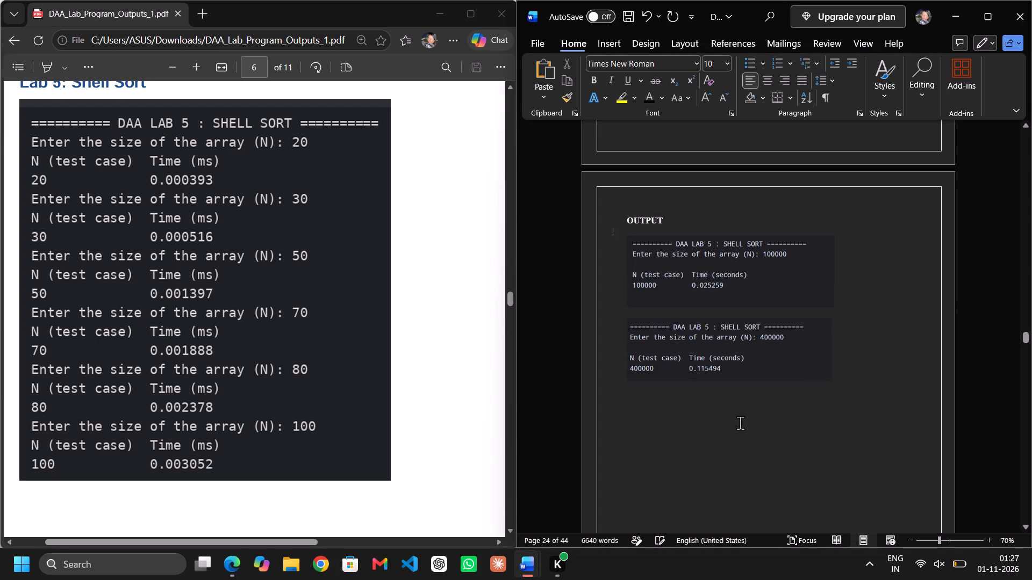
left_click(754, 365)
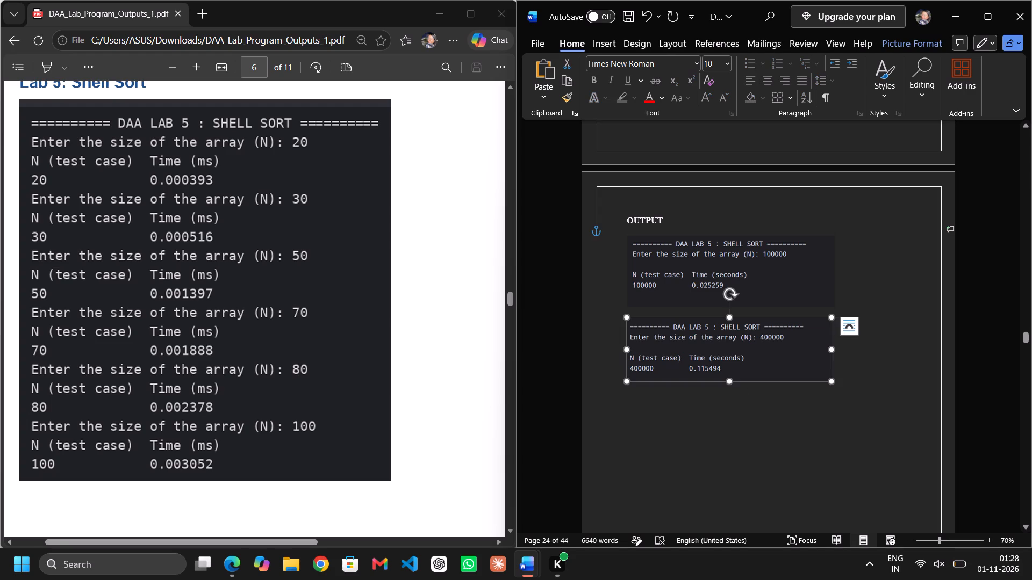
key("Delete")
left_click(760, 256)
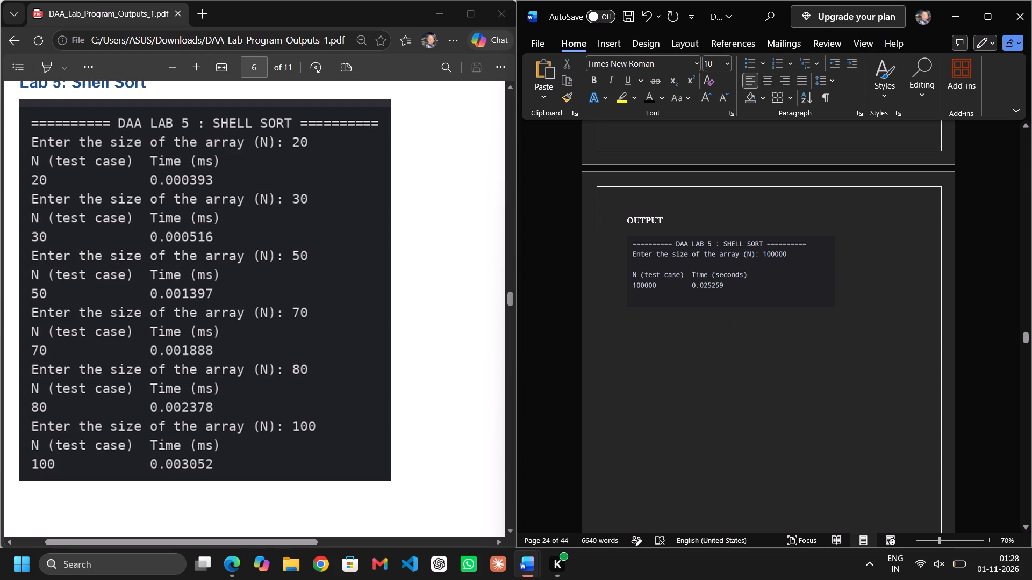
key("ctrl+v")
left_click(760, 256)
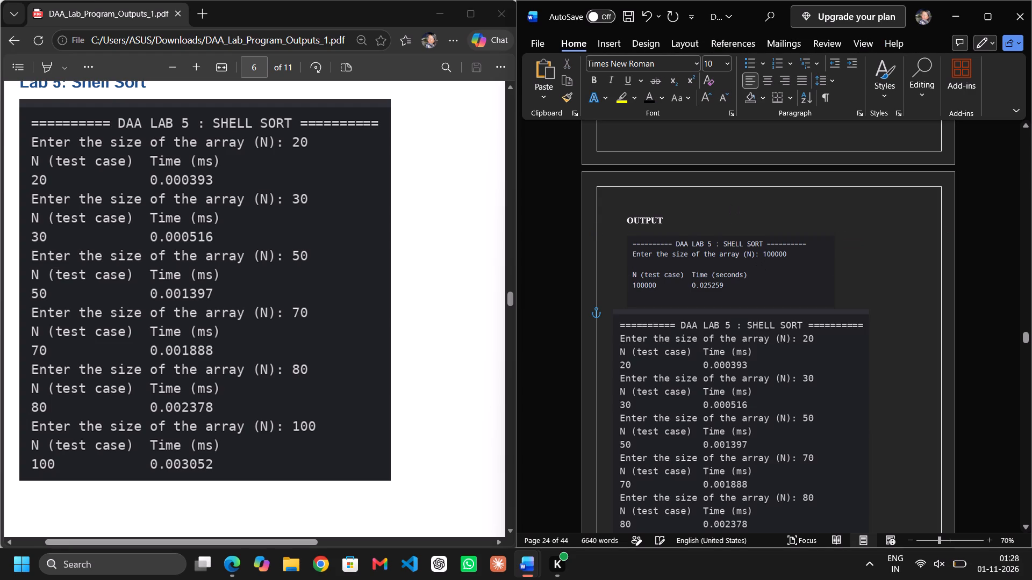
key("Delete")
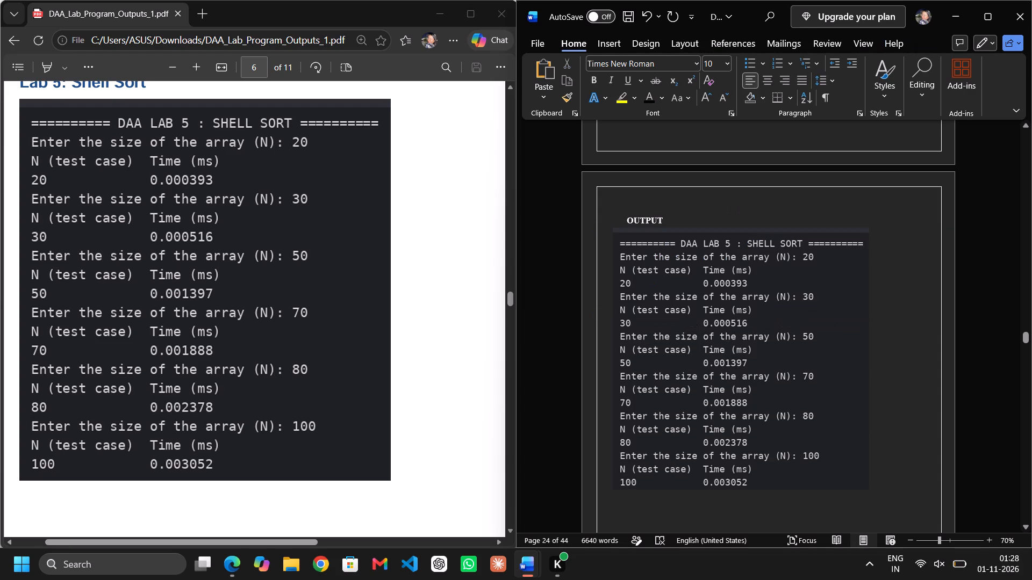
Shrink the new Shell Sort output image proportionally and centre it on the page under OUTPUT.
left_click(670, 278)
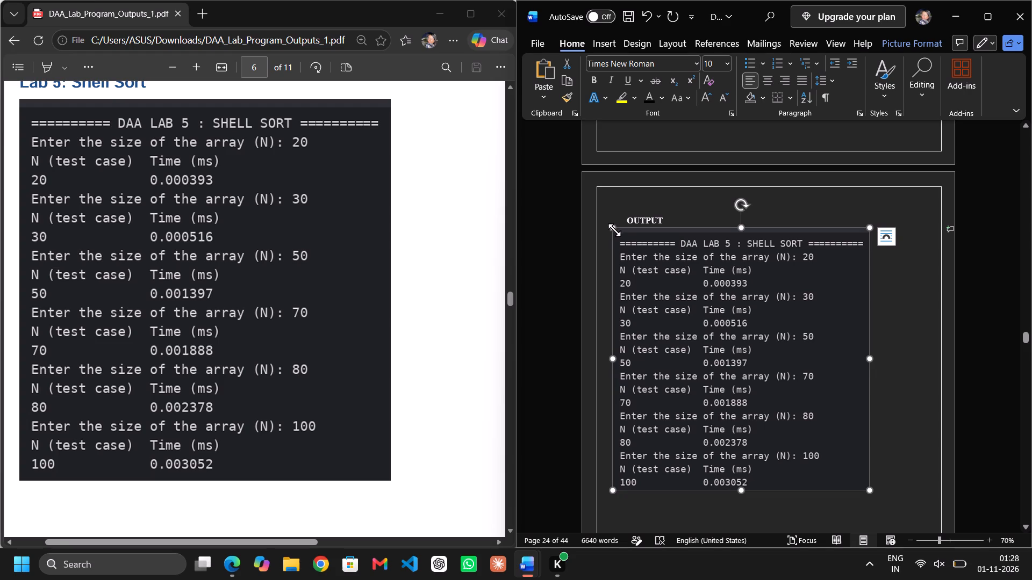
left_click_drag(612, 227, 716, 302)
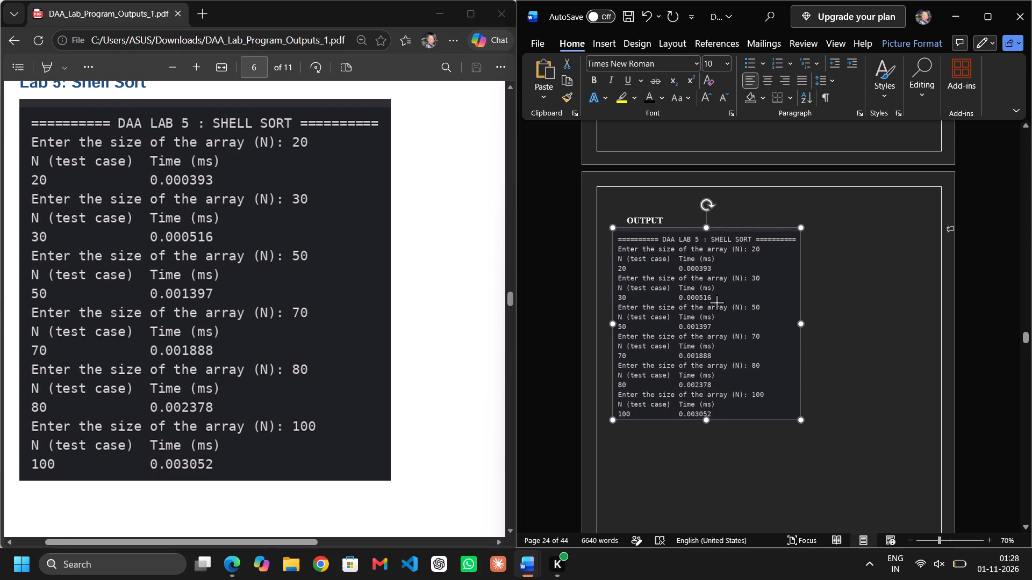
left_click_drag(716, 302, 728, 311)
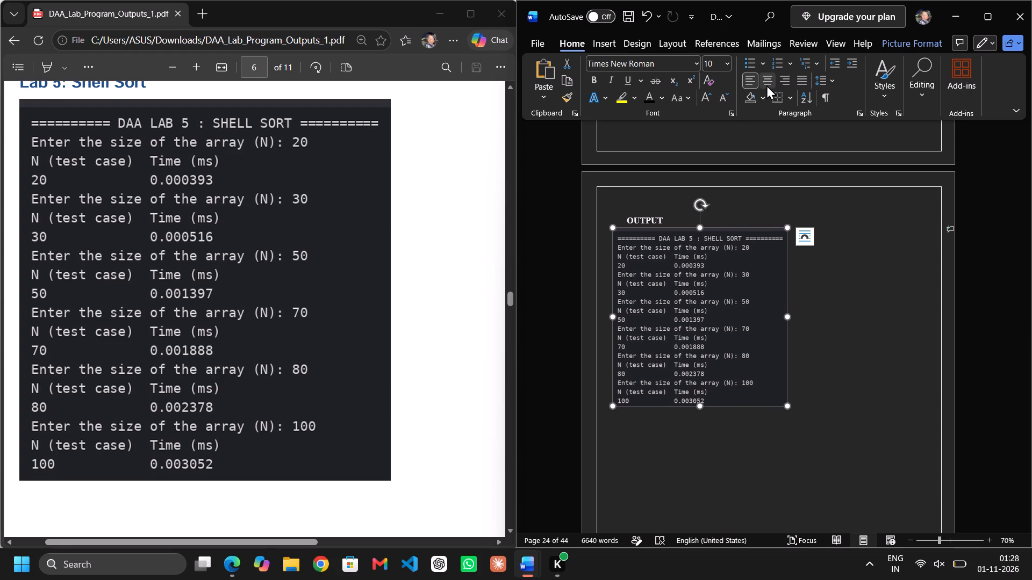
left_click(766, 85)
left_click(670, 320)
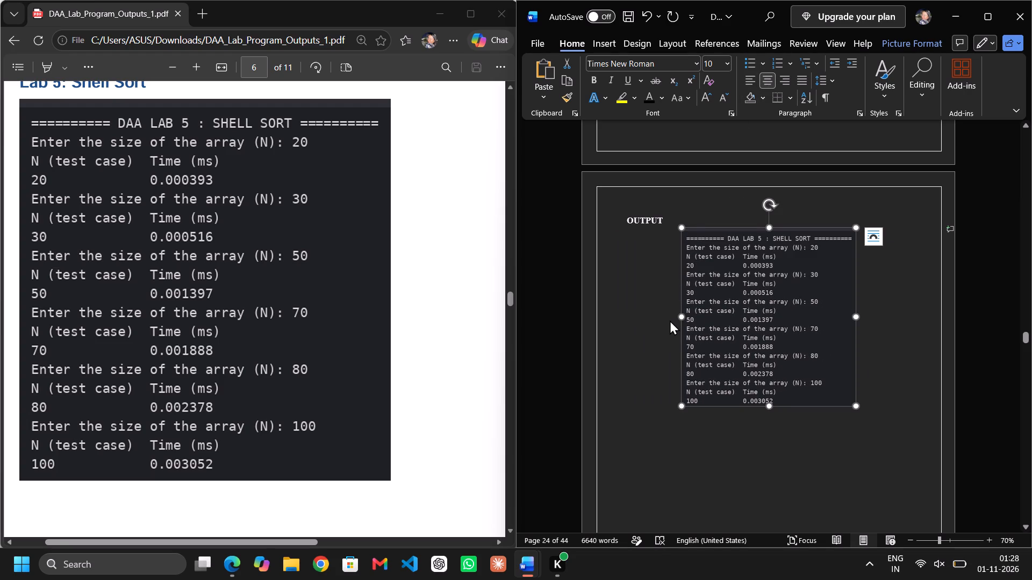
Review Experiment 5 from its heading and program through the new output image to the start of Lab 6.
scroll(673, 385, "up", 3)
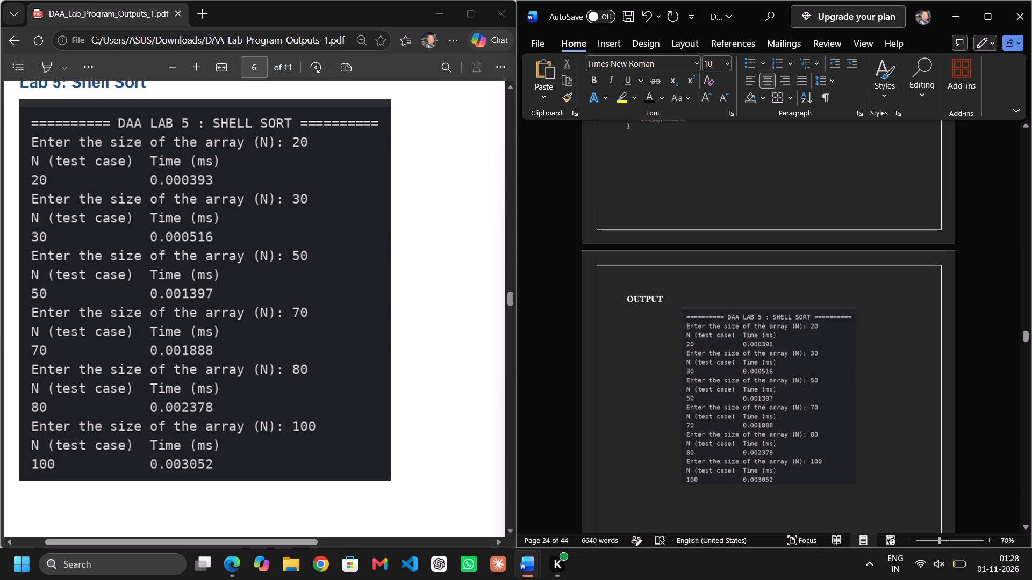
scroll(673, 385, "up", 3)
scroll(673, 385, "down", 4)
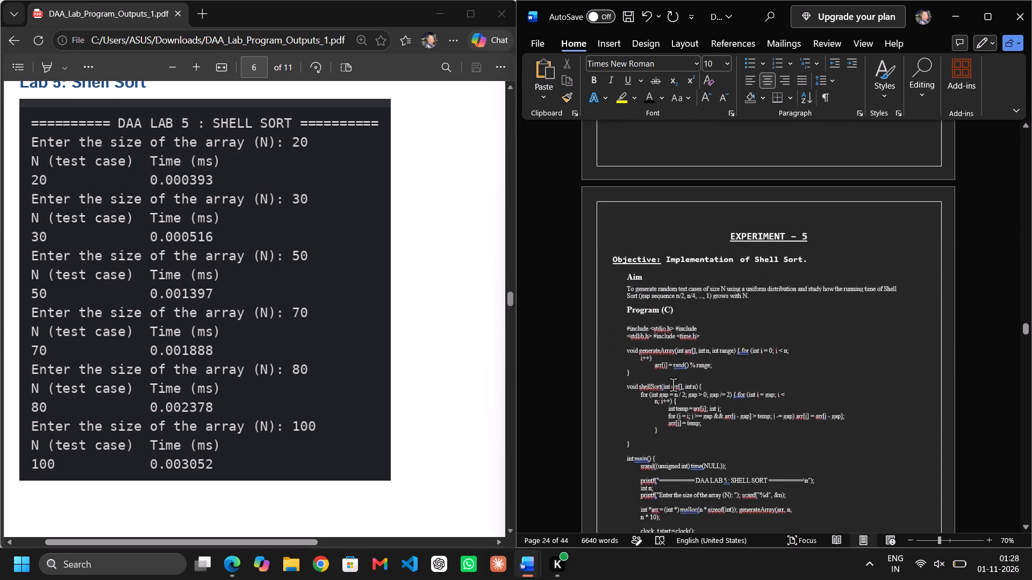
scroll(673, 385, "down", 6)
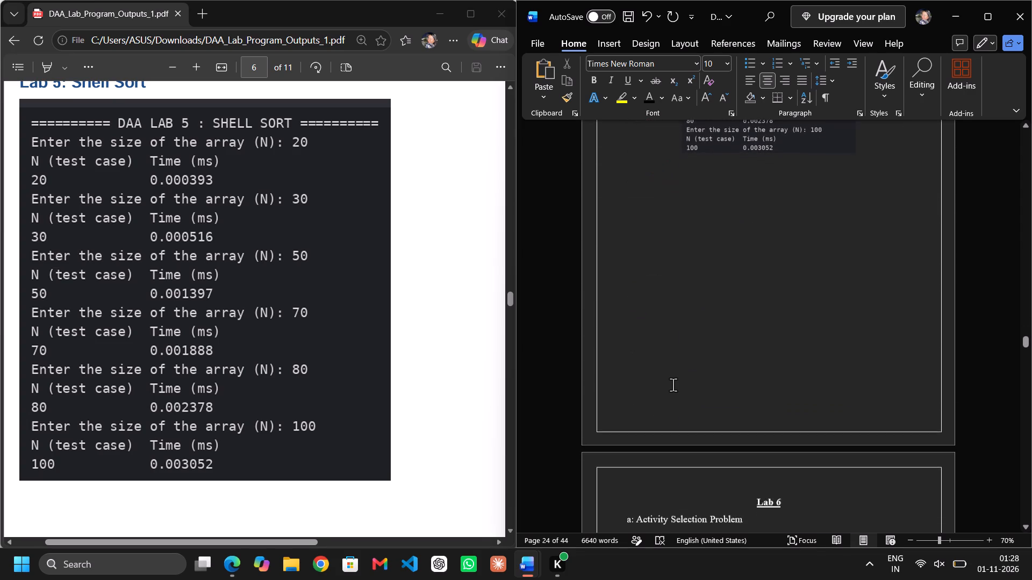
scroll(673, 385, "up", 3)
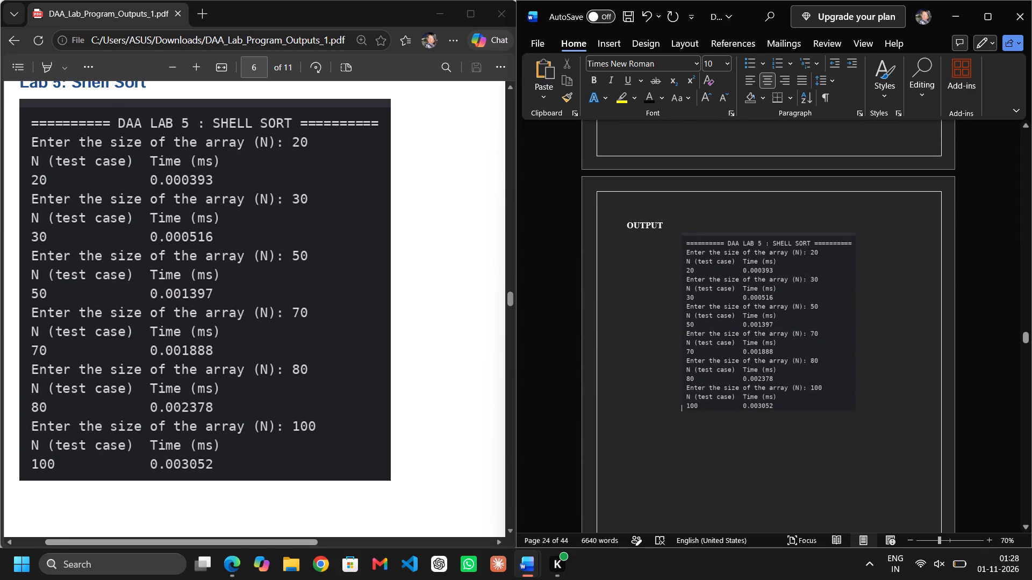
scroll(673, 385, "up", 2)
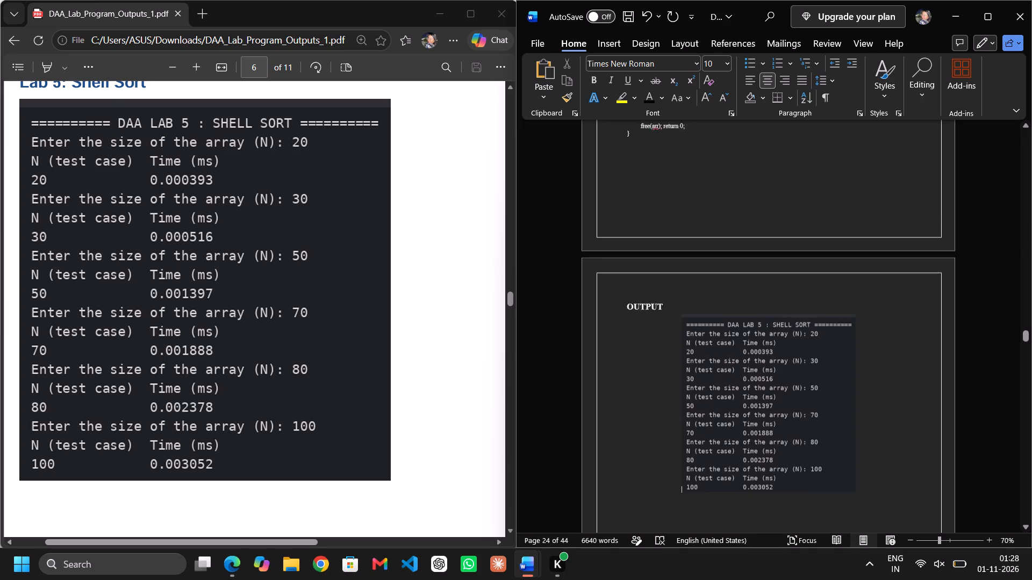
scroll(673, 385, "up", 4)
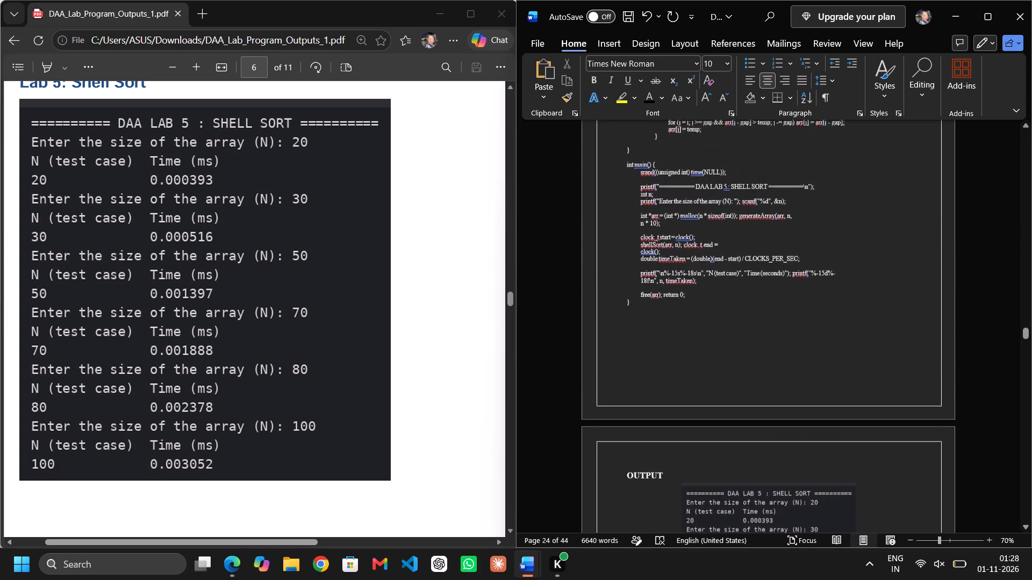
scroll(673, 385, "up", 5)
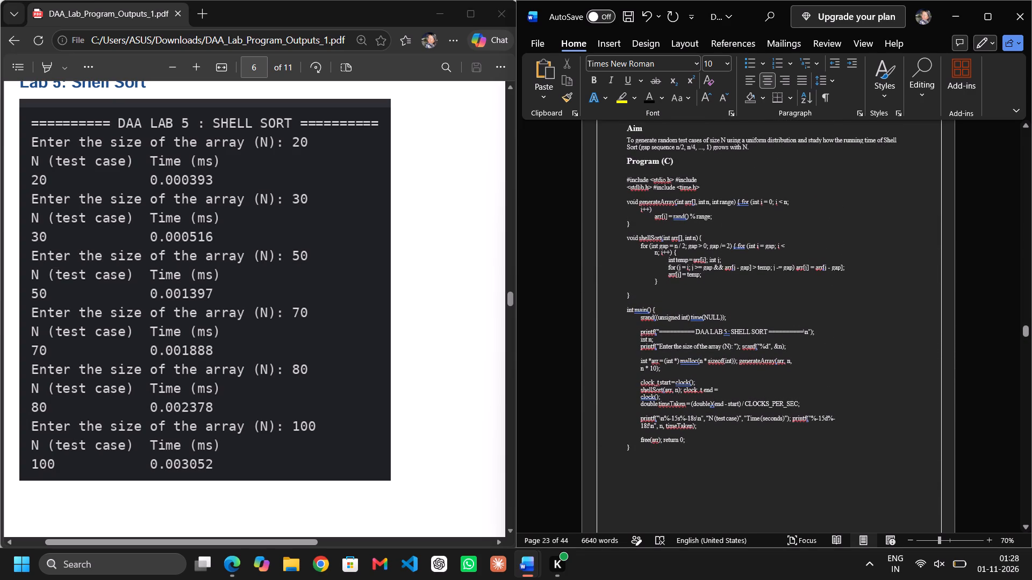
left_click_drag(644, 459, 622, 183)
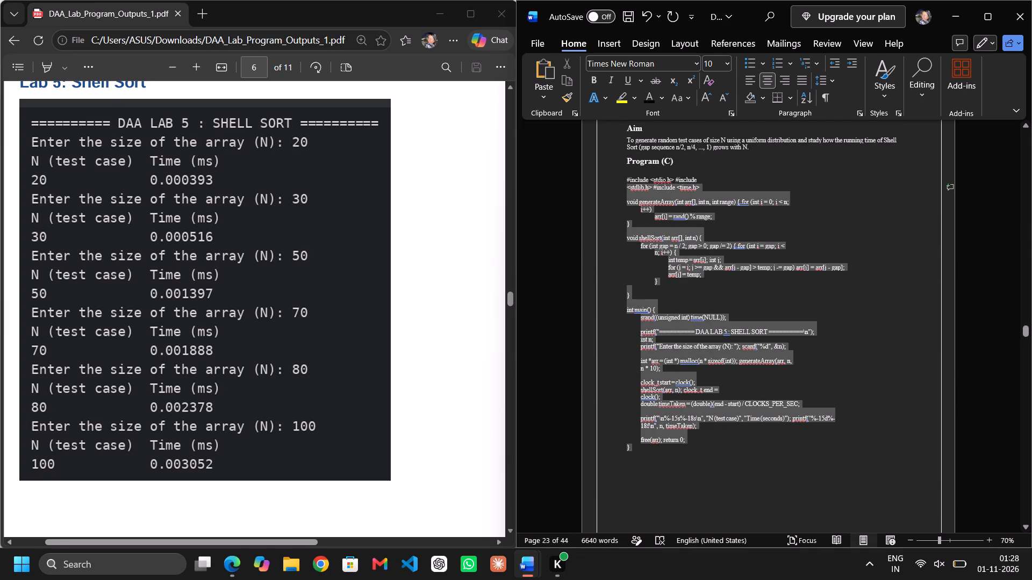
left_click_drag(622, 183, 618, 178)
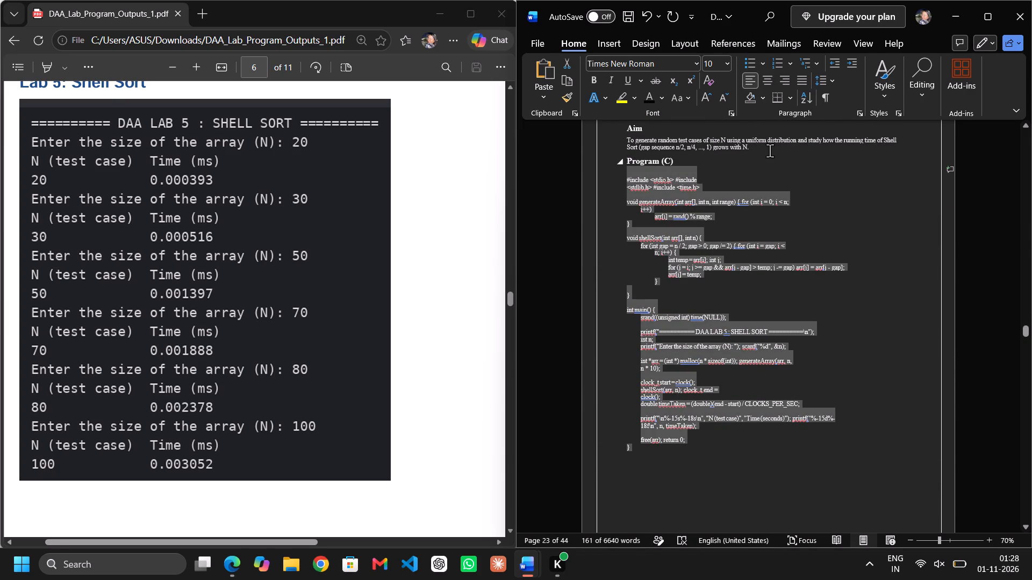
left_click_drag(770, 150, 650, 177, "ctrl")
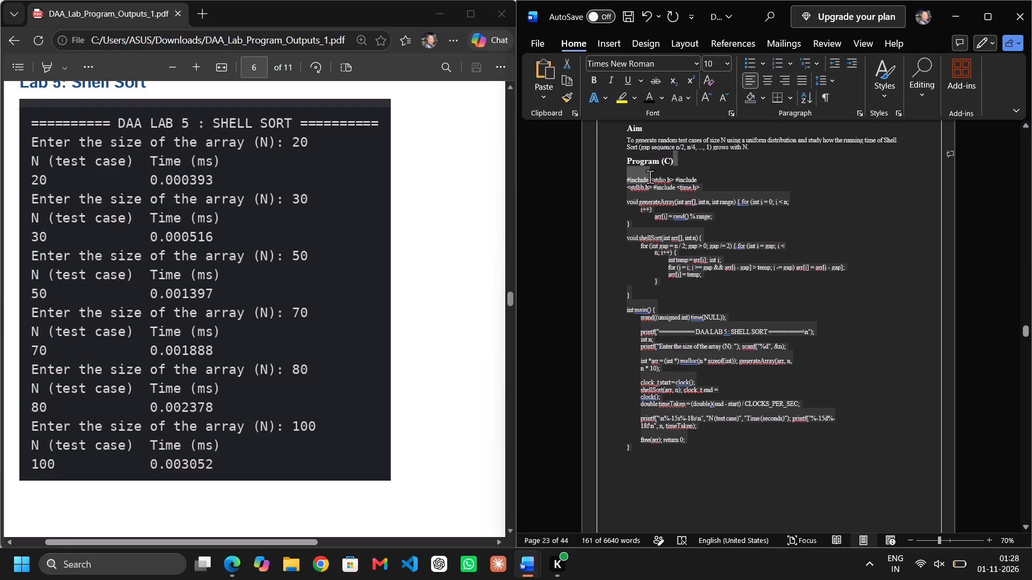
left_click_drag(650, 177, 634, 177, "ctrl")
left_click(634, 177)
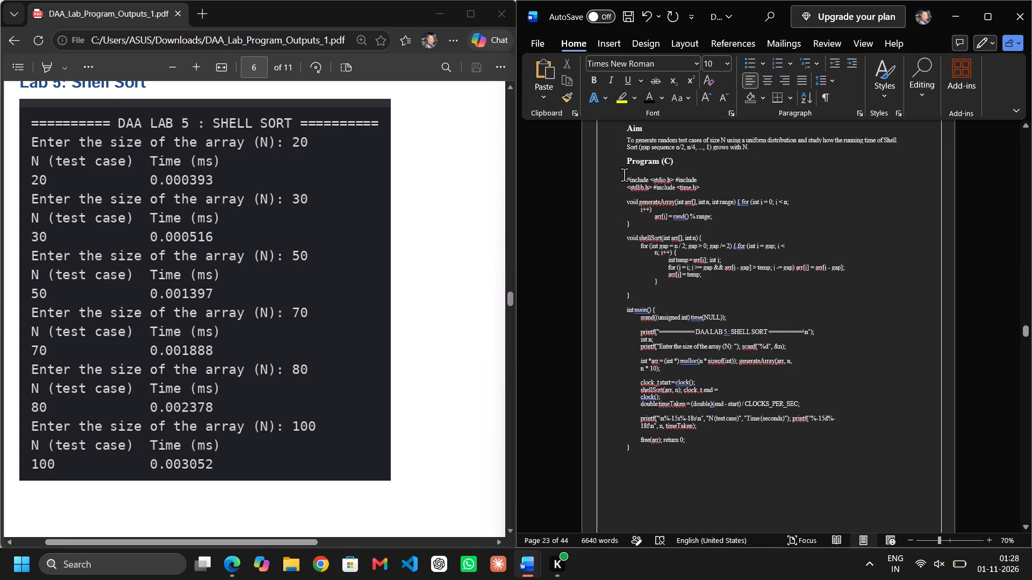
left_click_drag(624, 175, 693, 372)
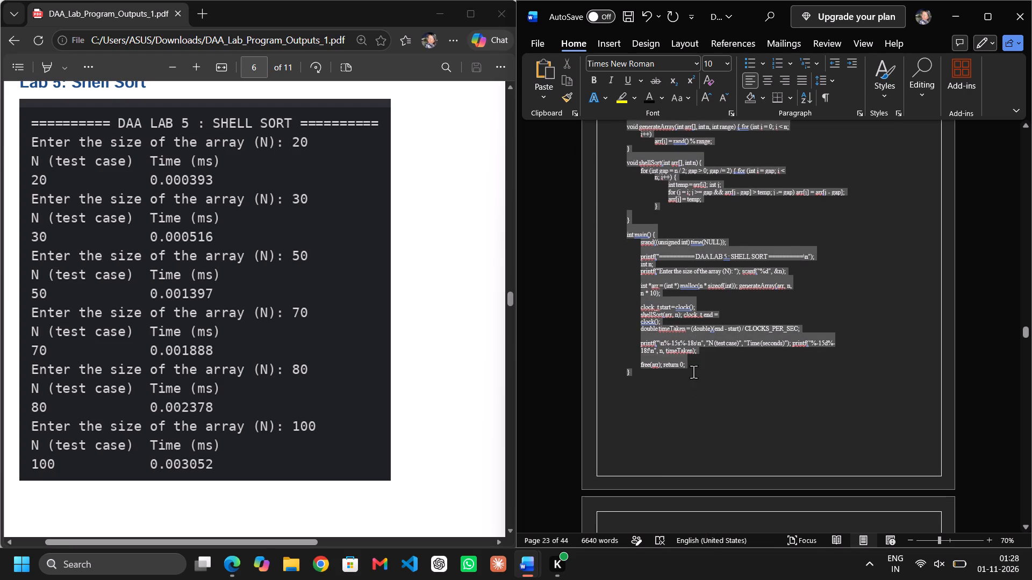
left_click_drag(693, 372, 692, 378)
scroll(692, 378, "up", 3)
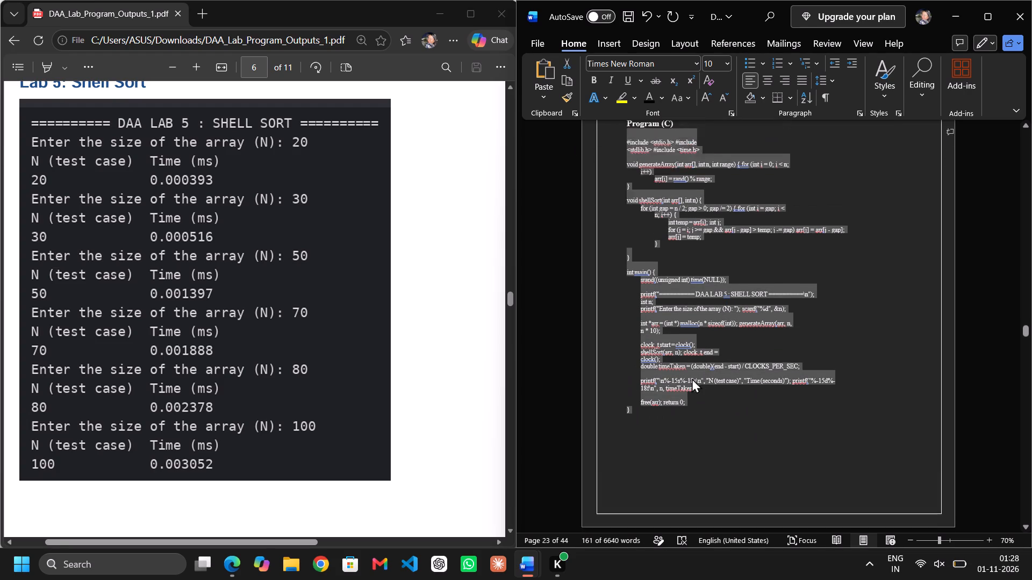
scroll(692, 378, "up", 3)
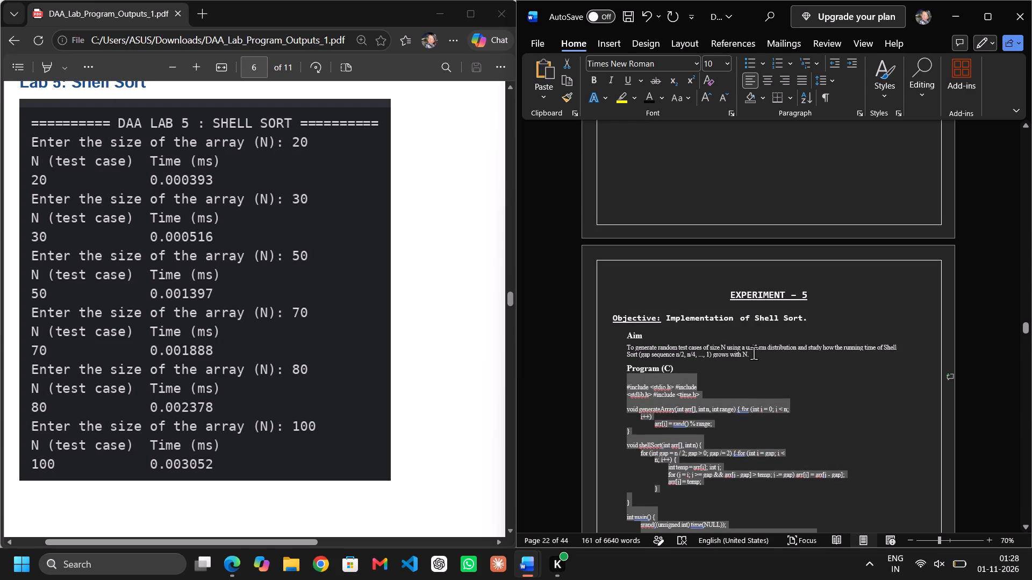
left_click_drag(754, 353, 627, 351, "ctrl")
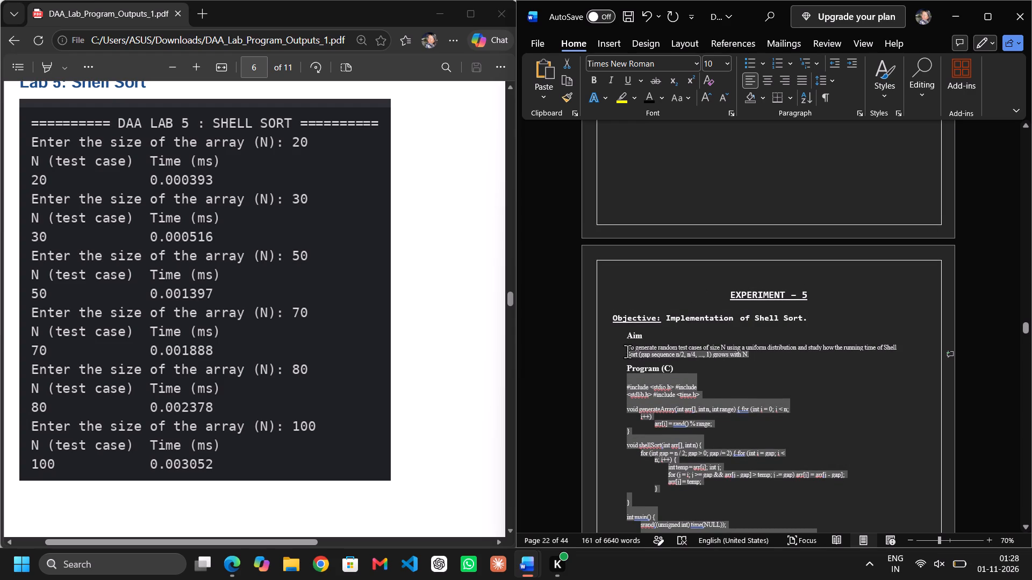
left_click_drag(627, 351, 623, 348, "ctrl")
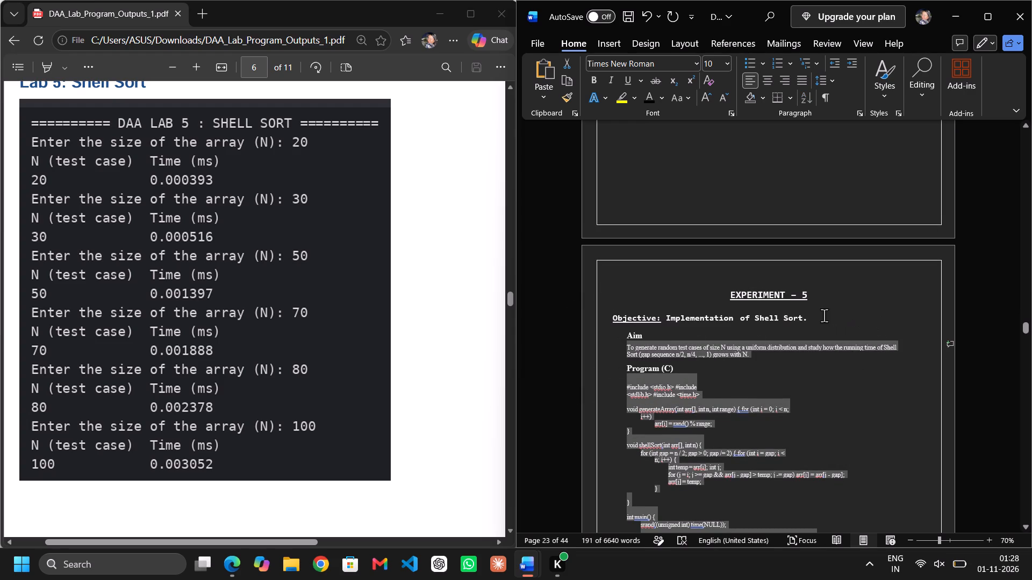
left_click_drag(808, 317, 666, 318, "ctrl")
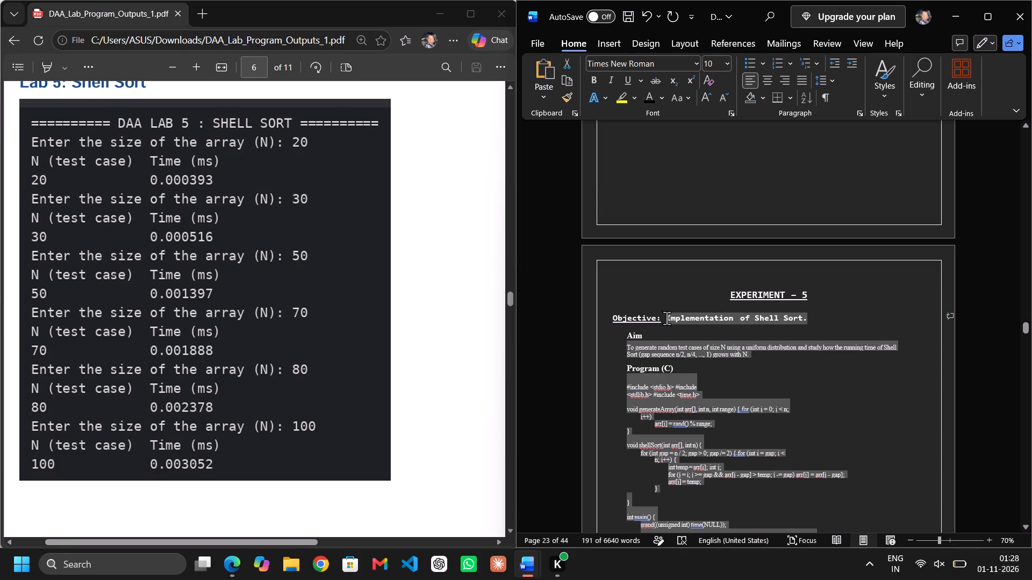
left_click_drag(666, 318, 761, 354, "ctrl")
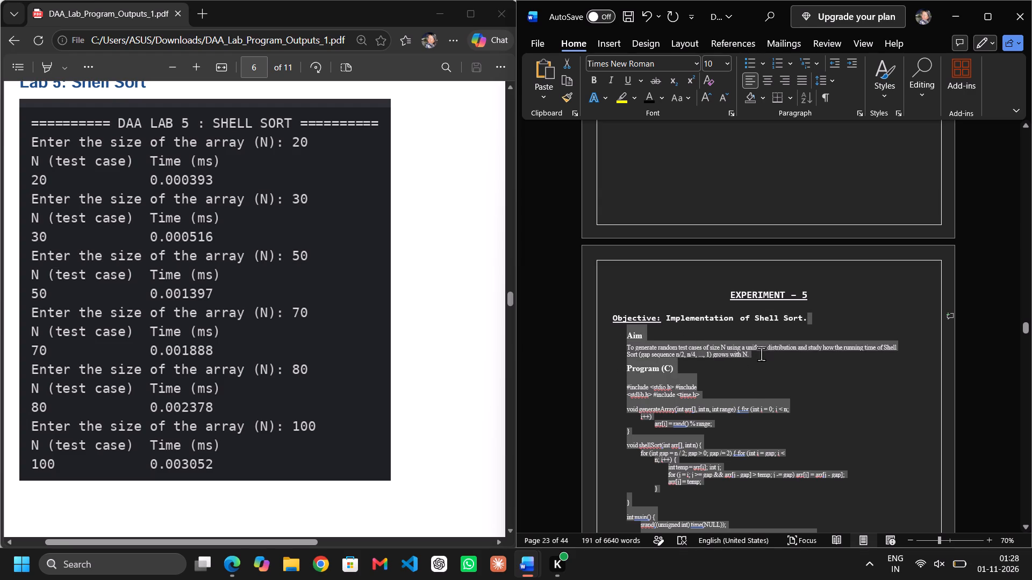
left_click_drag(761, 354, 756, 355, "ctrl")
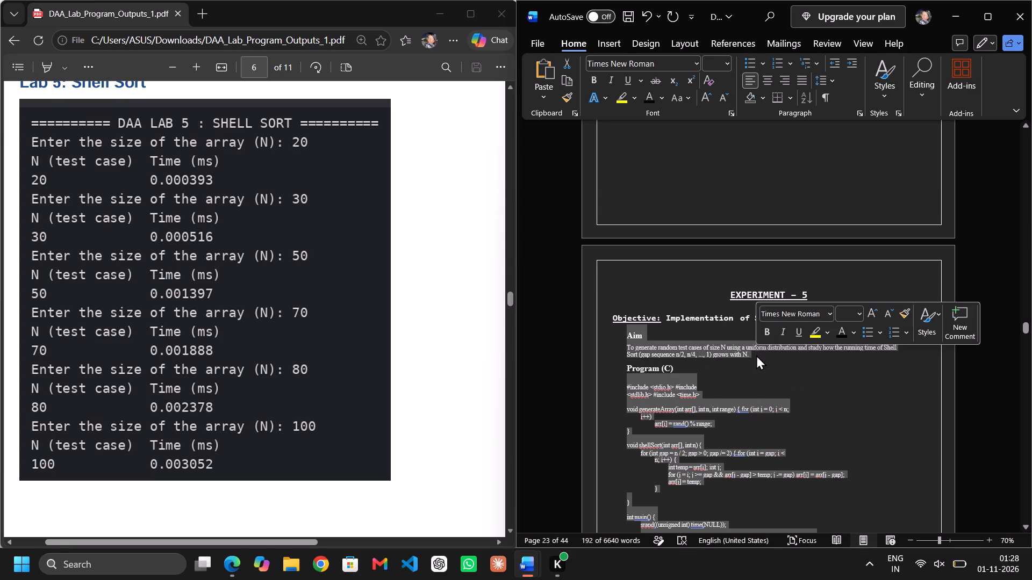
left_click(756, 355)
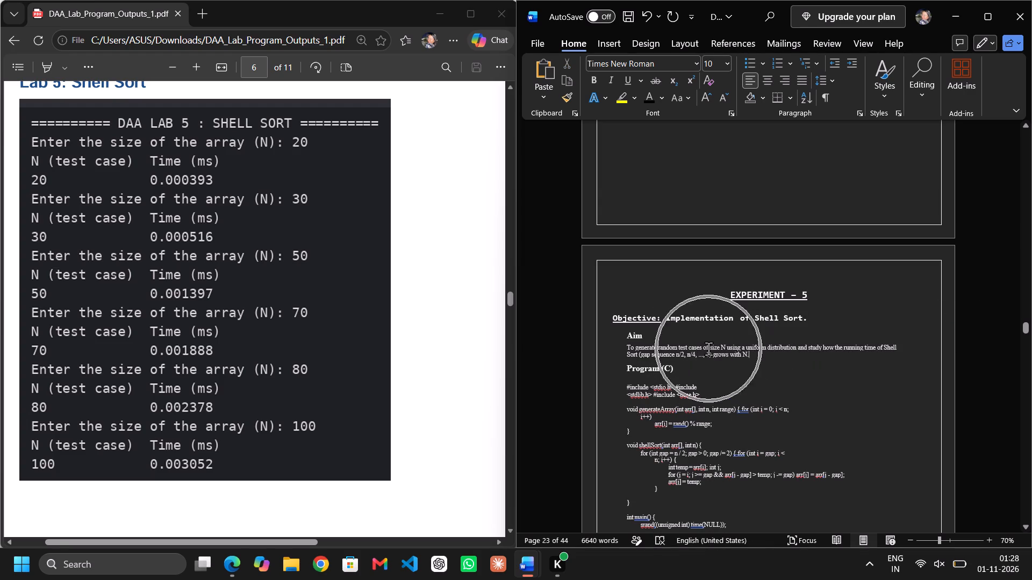
Set the font size of Experiment 5's Aim paragraph and whole Shell Sort program code to 12.
scroll(708, 349, "down", 3)
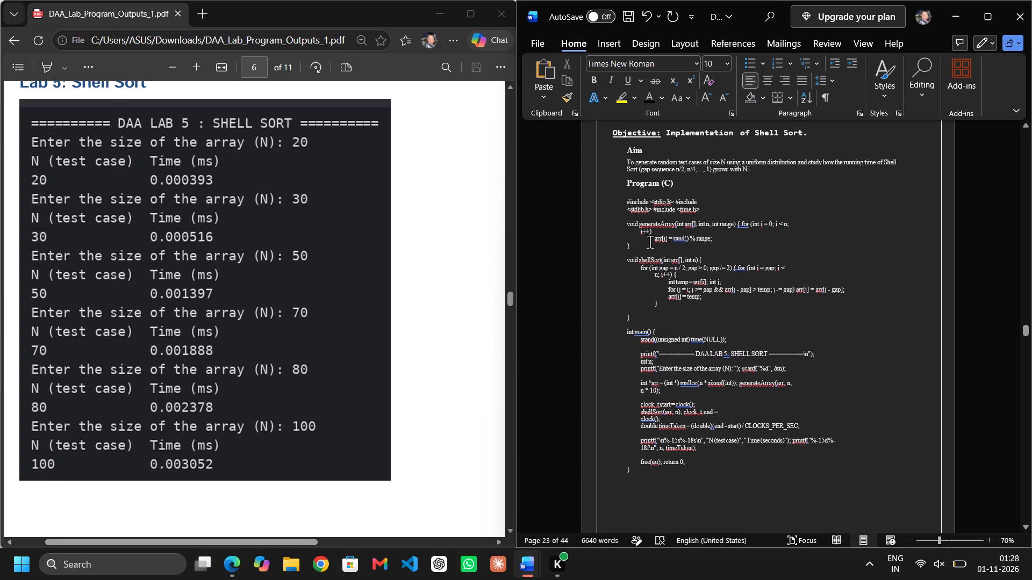
left_click_drag(625, 163, 627, 163)
left_click_drag(627, 163, 757, 170)
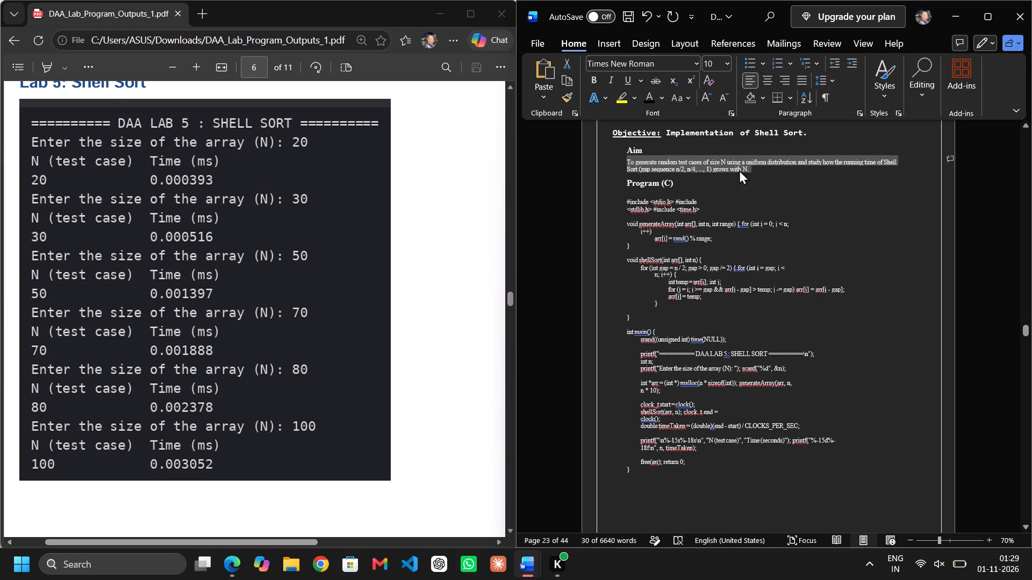
left_click_drag(626, 198, 680, 312, "ctrl")
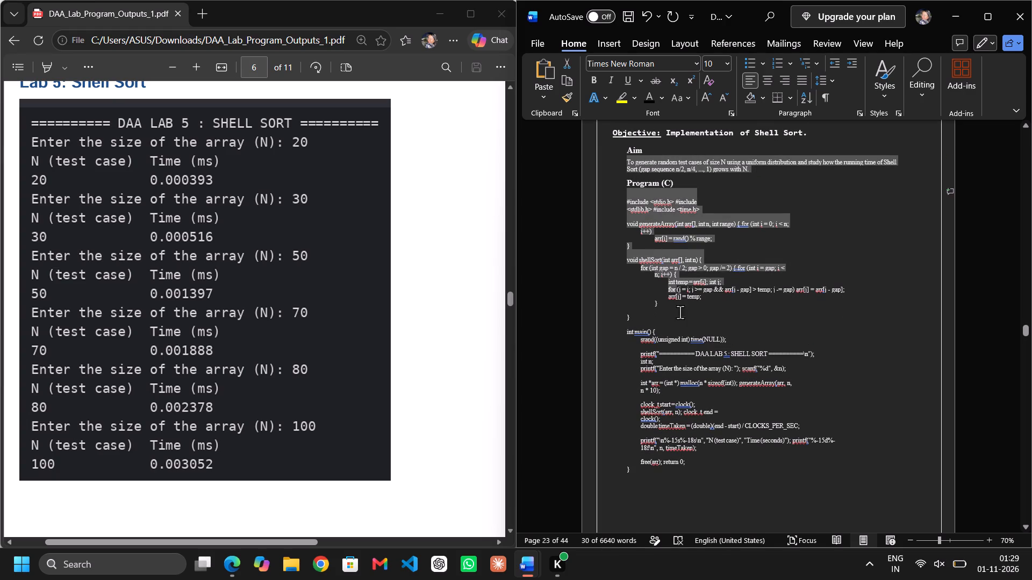
left_click_drag(680, 312, 686, 469, "ctrl")
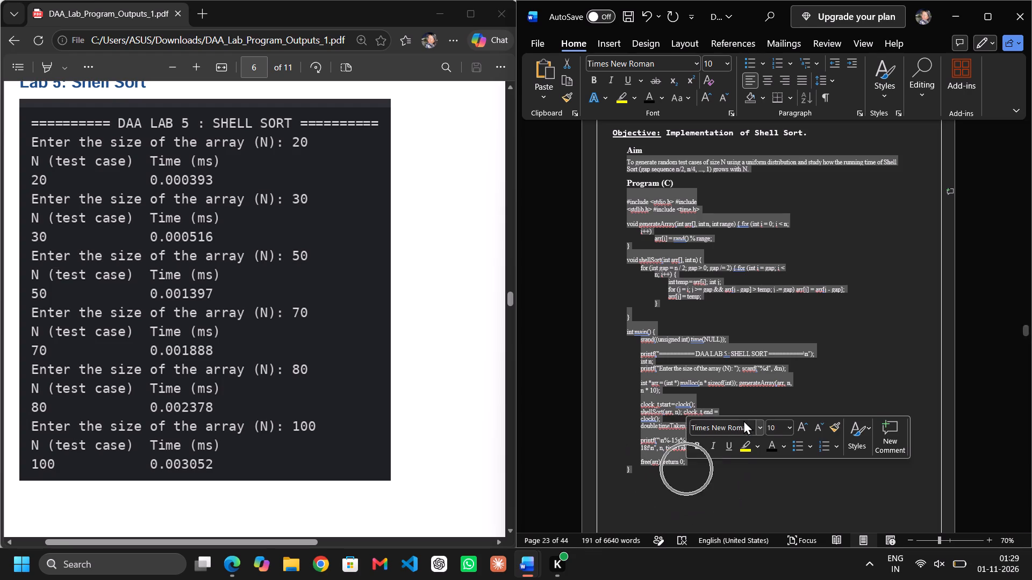
left_click(786, 425)
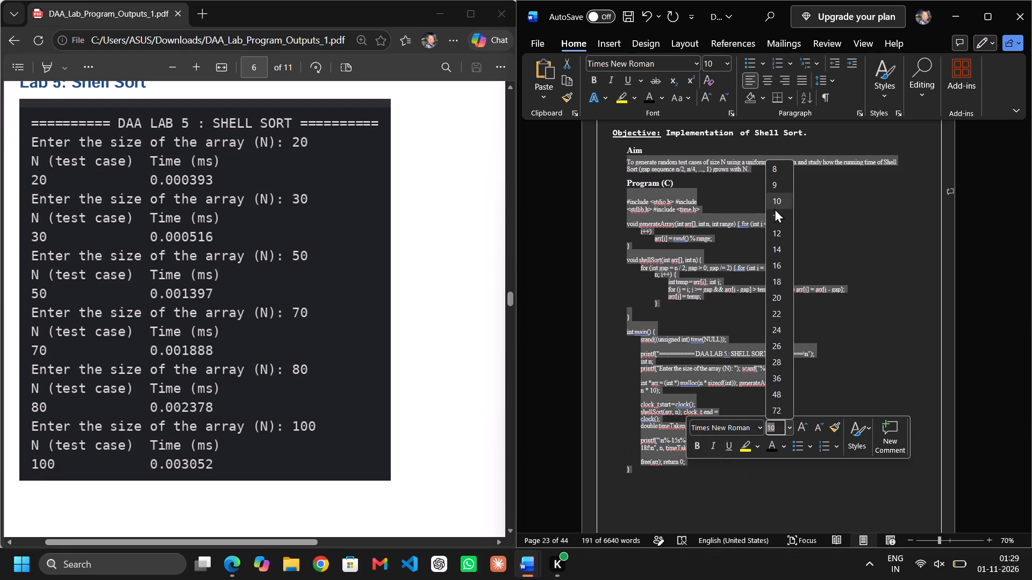
left_click(771, 235)
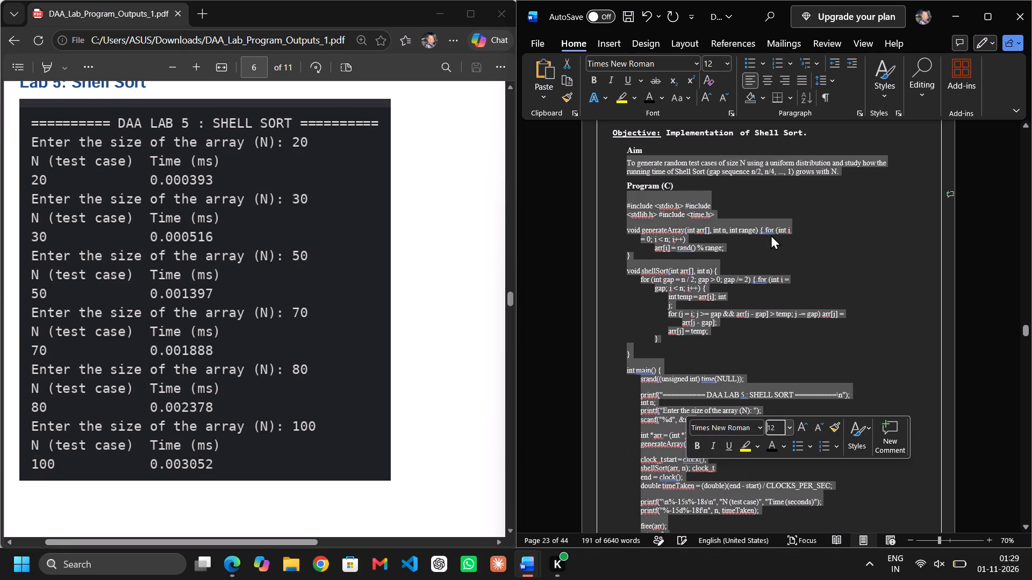
left_click(771, 235)
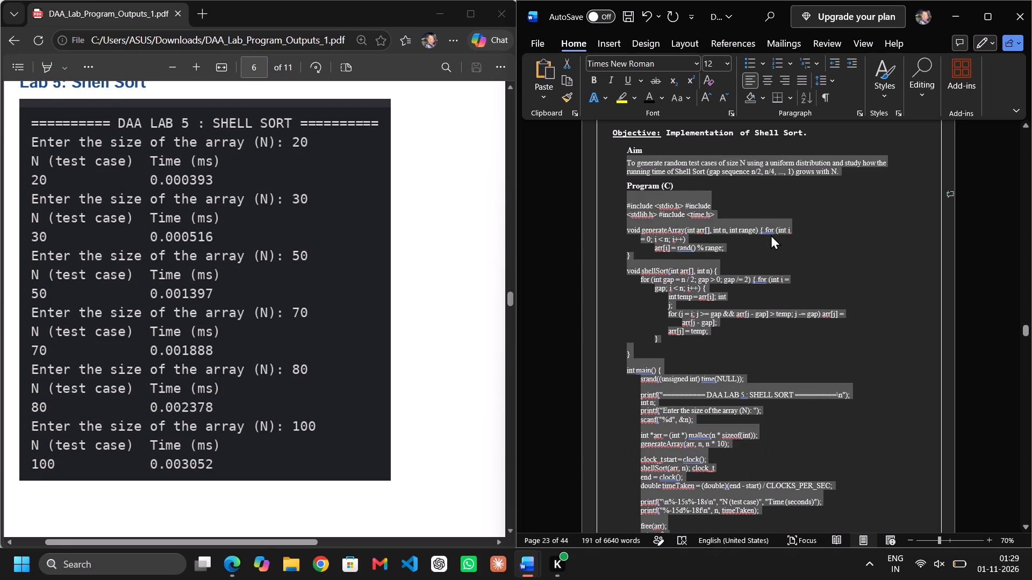
Delete the lower Radix Sort output image, for array size 50000, under OUTPUT in the Lab 4(c) section.
scroll(771, 235, "down", 2)
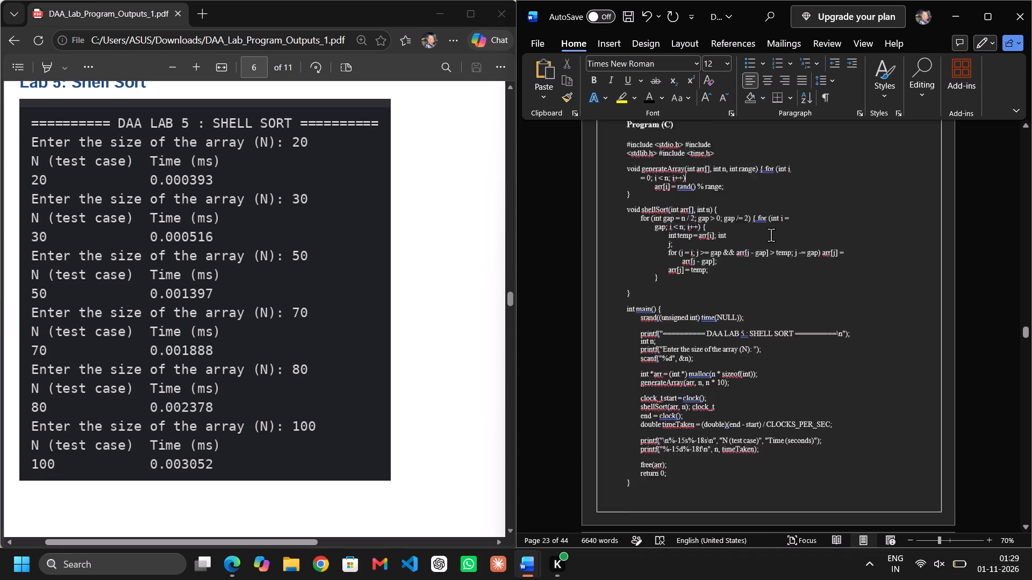
scroll(771, 235, "down", 2)
scroll(771, 235, "up", 1)
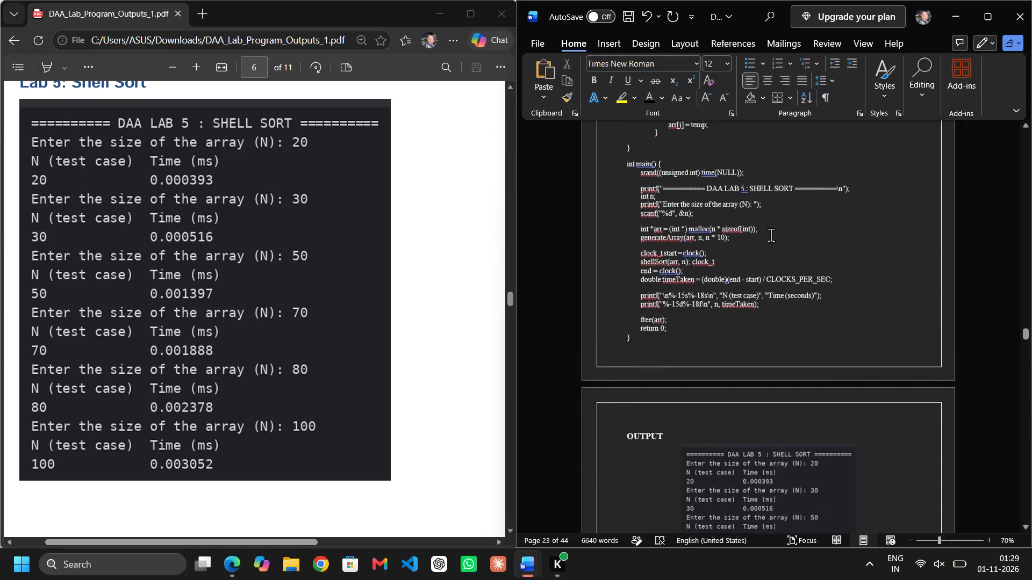
scroll(771, 235, "up", 4)
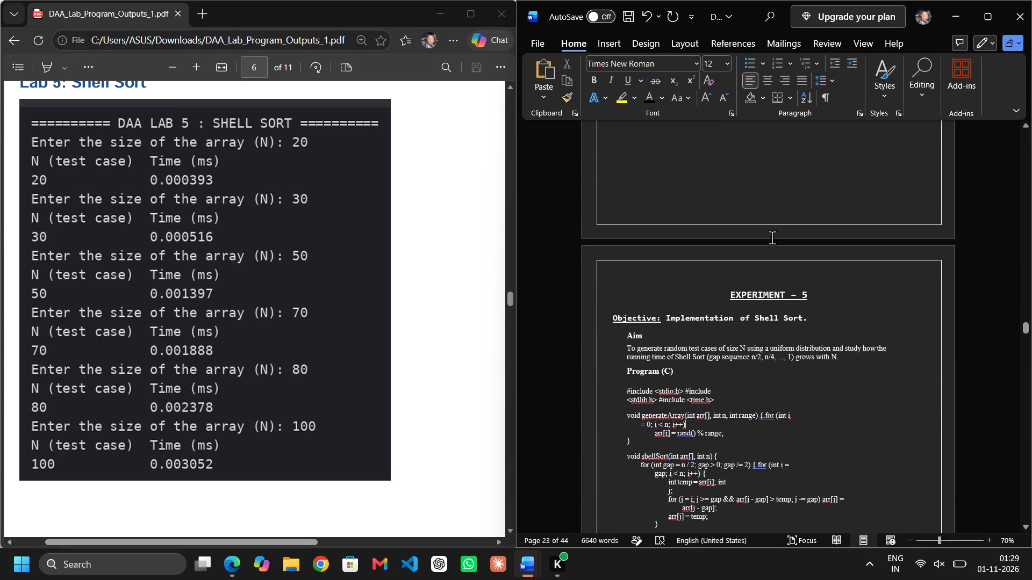
scroll(766, 315, "up", 6)
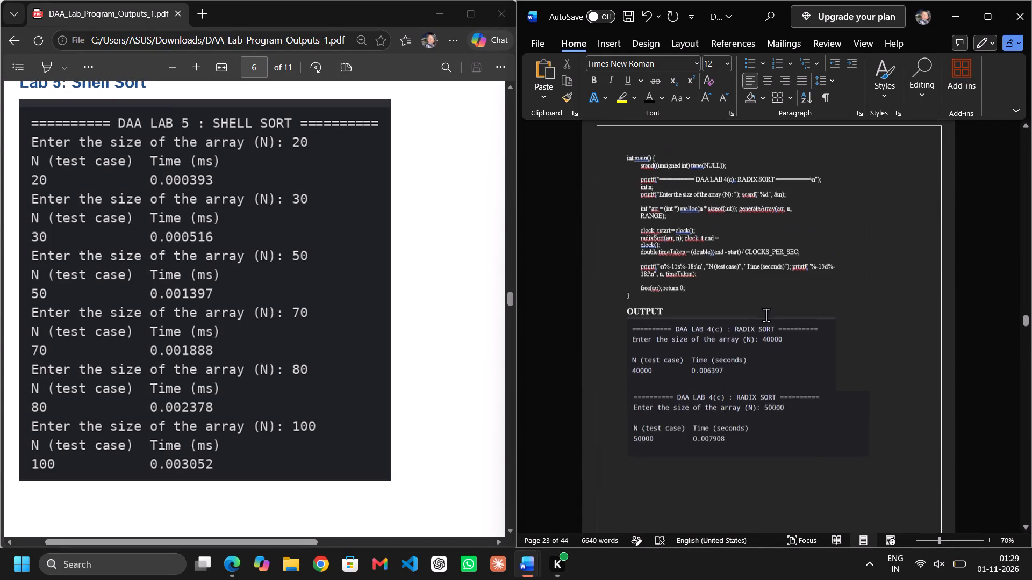
scroll(766, 315, "up", 1)
left_click(755, 390)
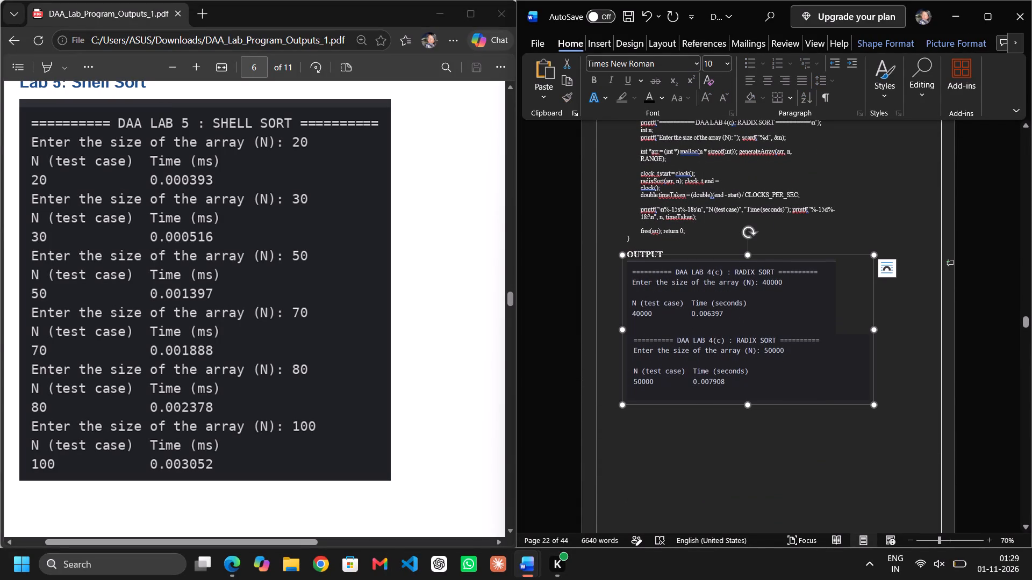
left_click(756, 386)
key("Delete")
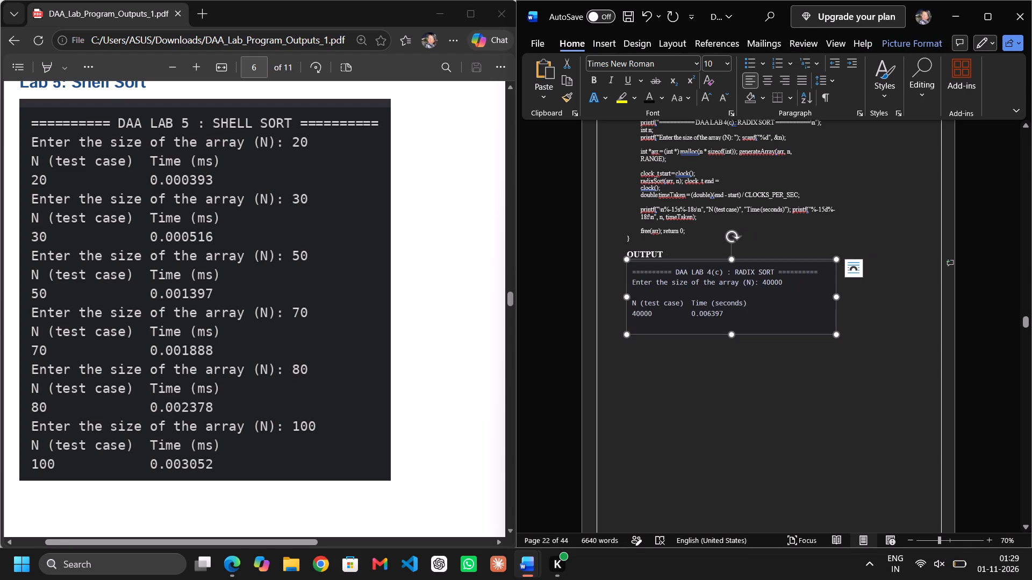
Capture the Lab 4 (c) Radix Sort output block on page 5 of the program outputs PDF as a screenshot.
scroll(423, 330, "up", 4)
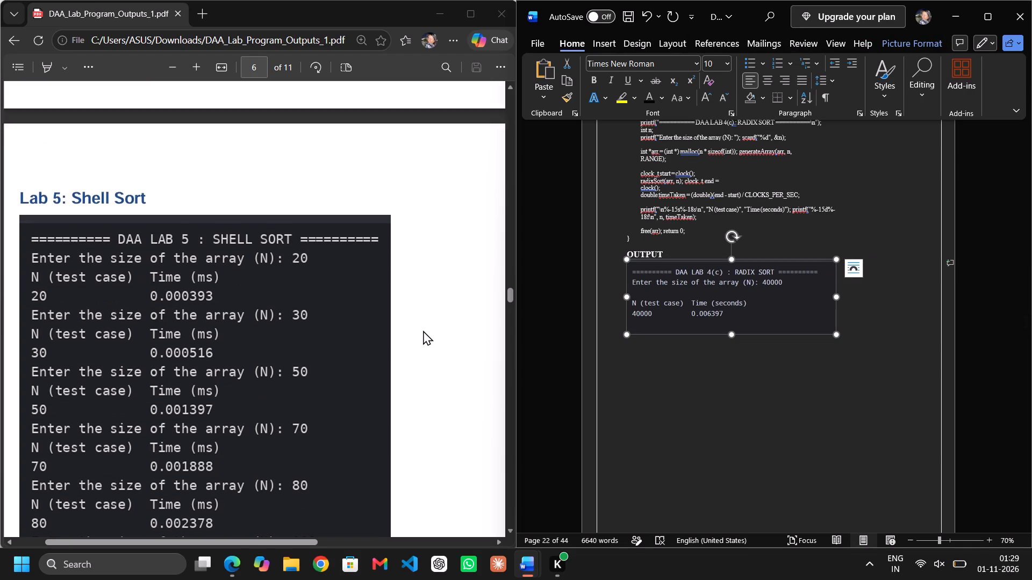
scroll(423, 330, "up", 3)
scroll(400, 274, "up", 3)
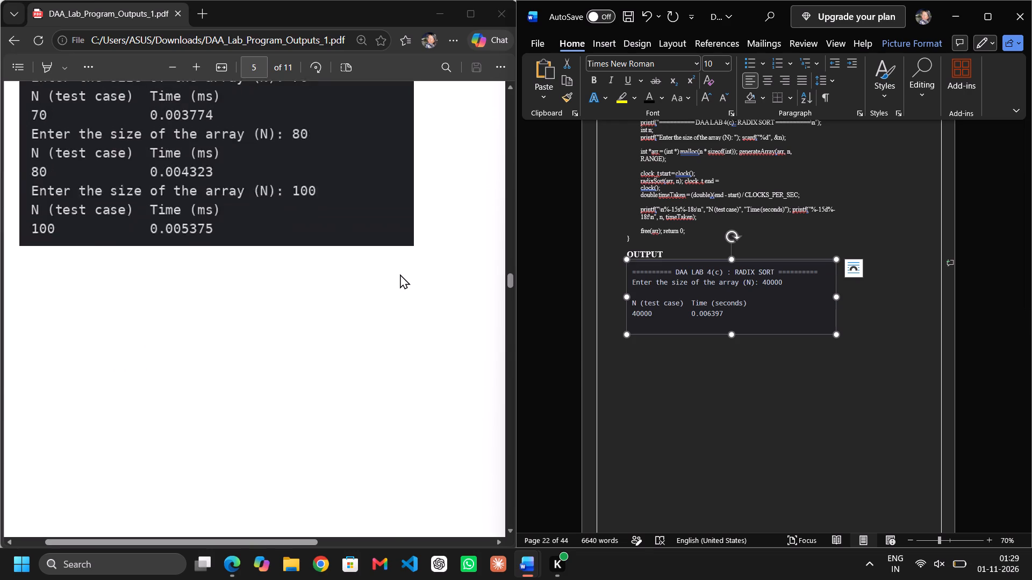
scroll(400, 274, "up", 3)
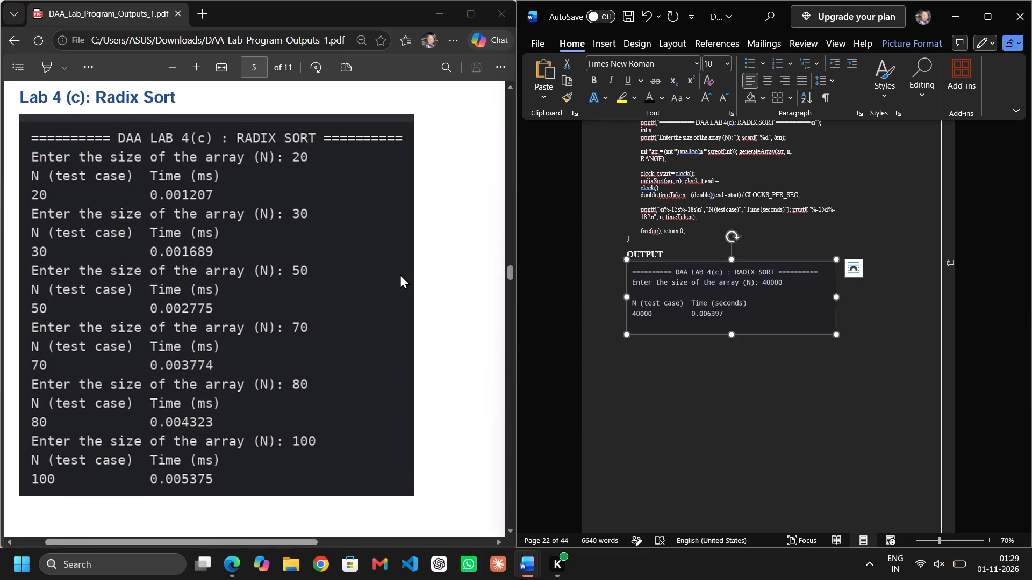
key("Print")
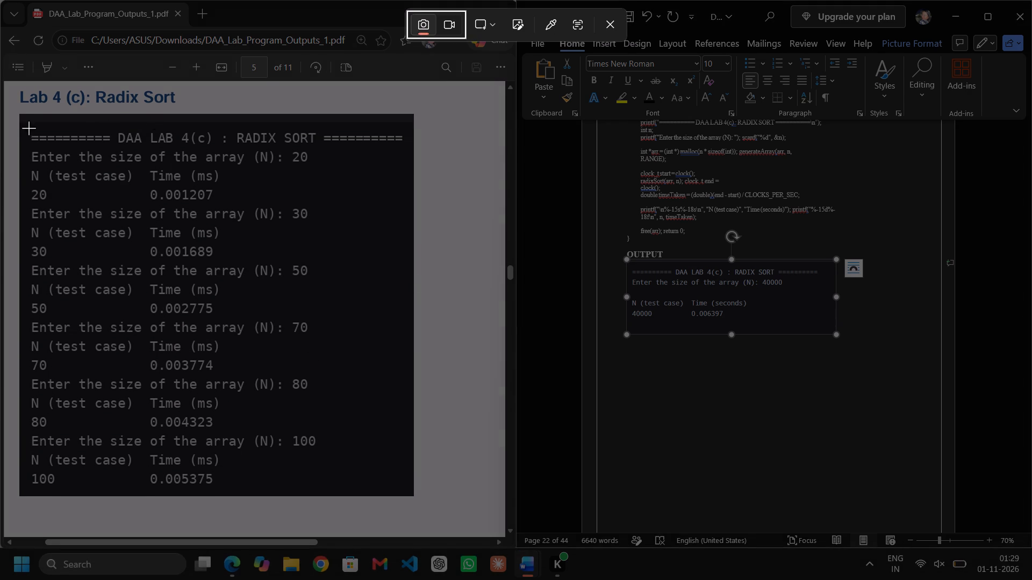
left_click_drag(20, 115, 408, 485)
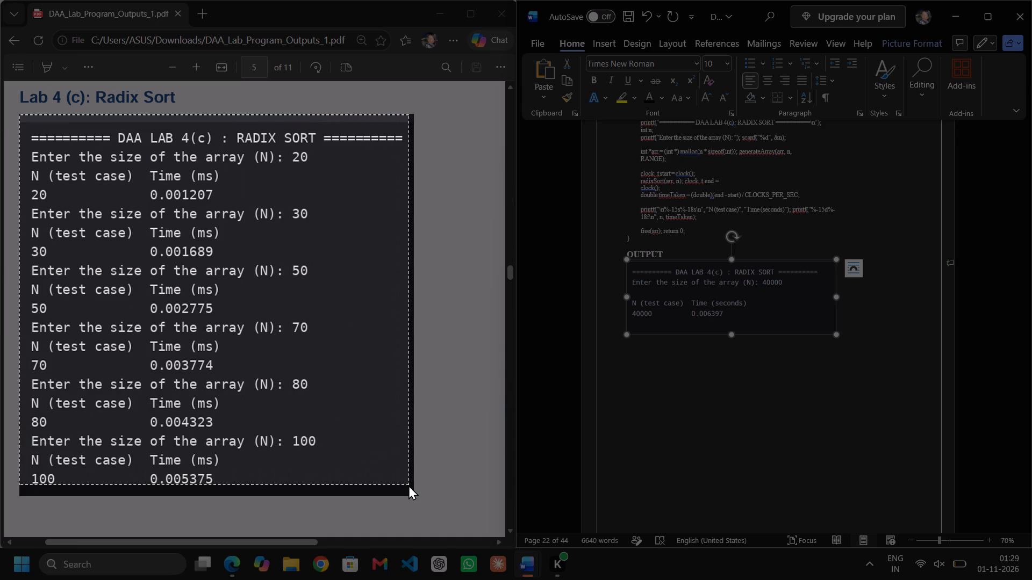
left_click_drag(408, 485, 410, 492)
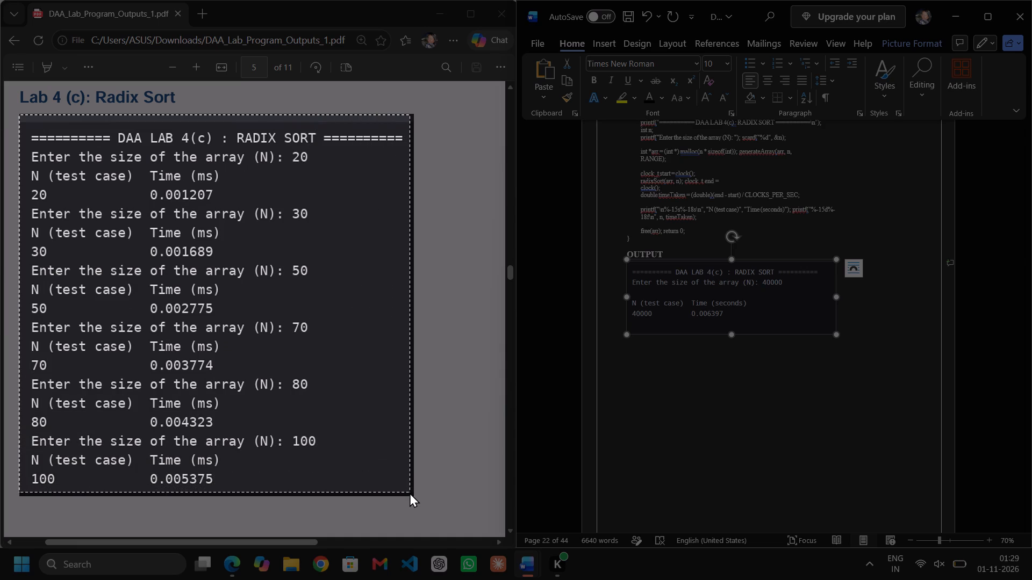
left_click_drag(410, 492, 409, 492)
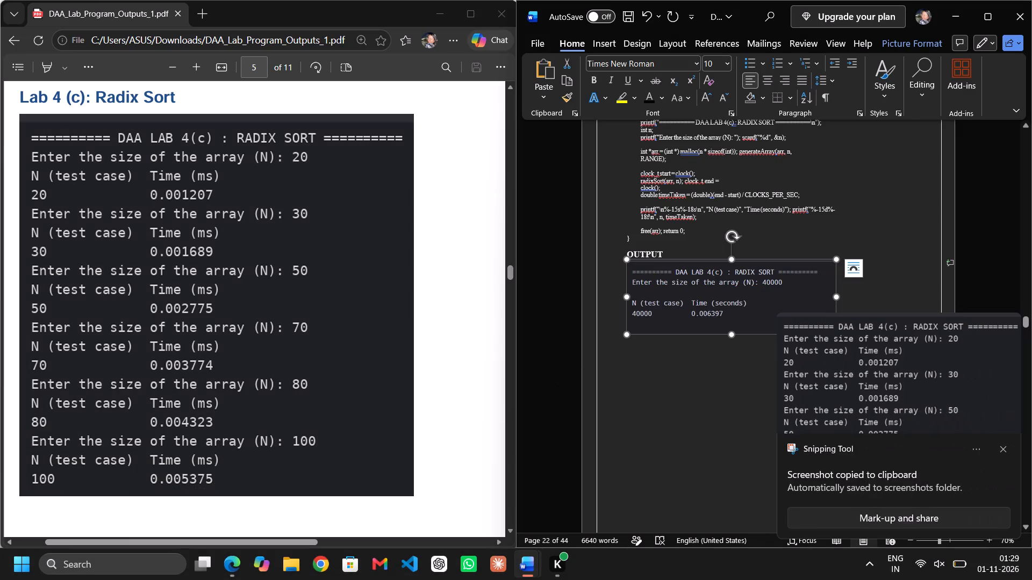
Paste the captured Radix Sort output under OUTPUT in Lab 4(c) and delete the old output image for array size 40000.
left_click(729, 316)
key("ctrl+v")
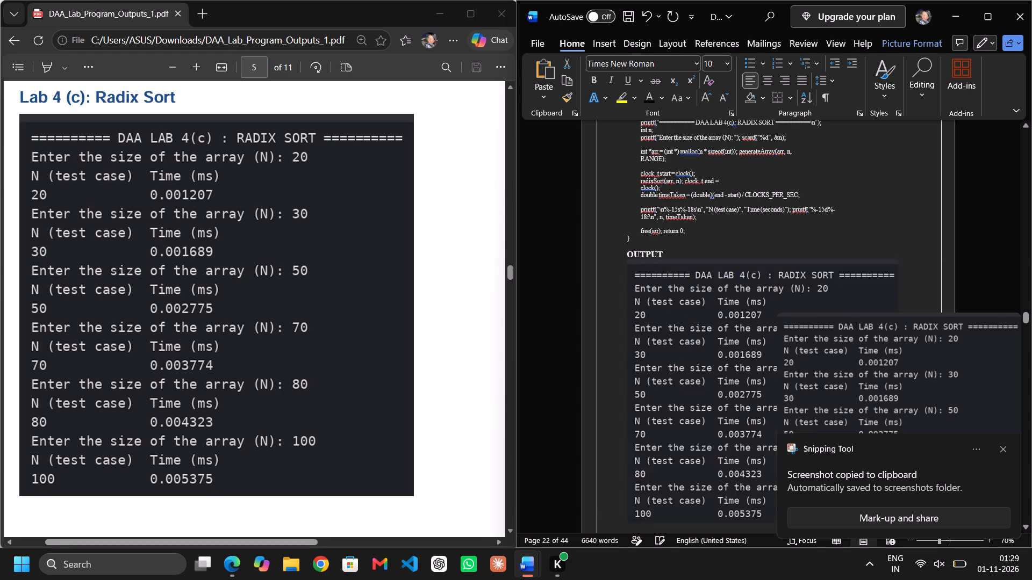
left_click(704, 469)
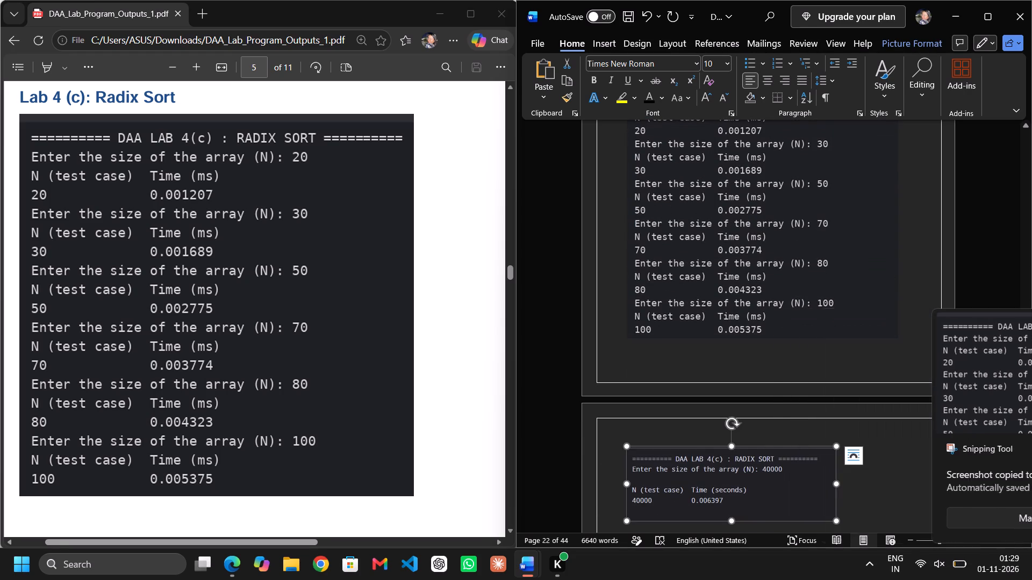
key("Delete")
Shrink the new Radix Sort output image proportionally to roughly two thirds of its pasted width.
scroll(704, 469, "up", 5)
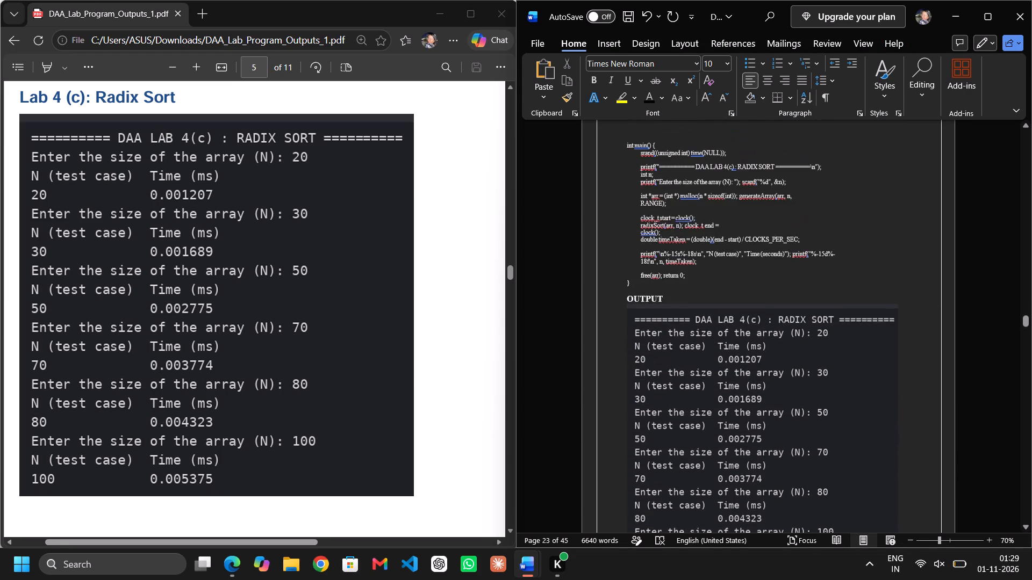
scroll(704, 469, "down", 1)
left_click(704, 469)
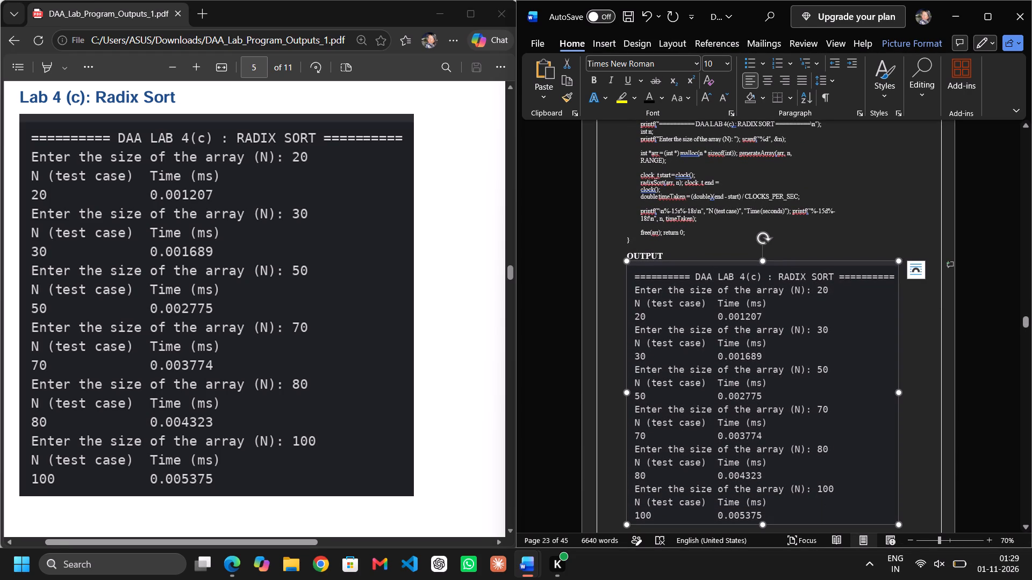
left_click_drag(627, 260, 669, 291)
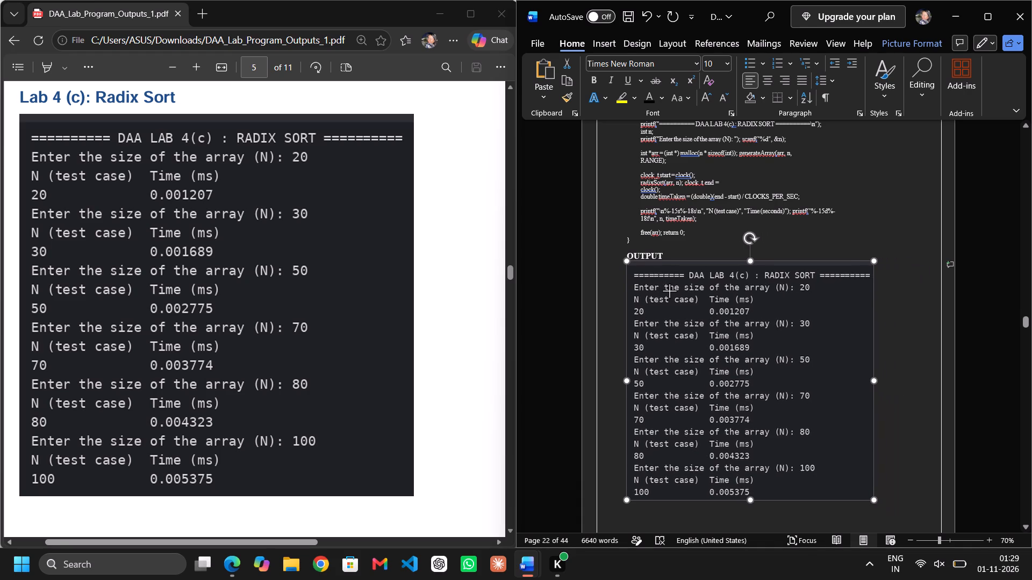
left_click_drag(669, 291, 726, 350)
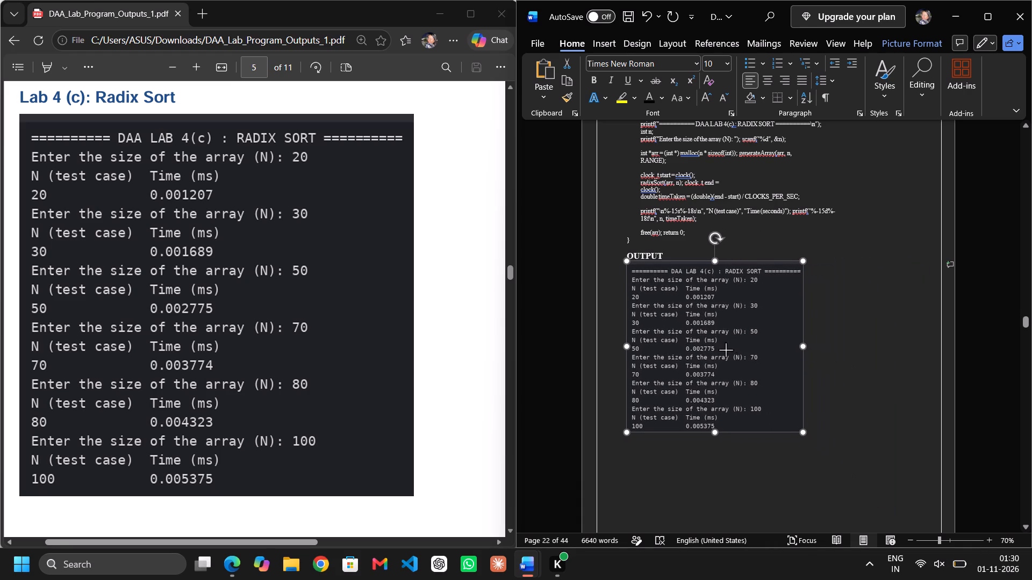
left_click_drag(726, 350, 718, 345)
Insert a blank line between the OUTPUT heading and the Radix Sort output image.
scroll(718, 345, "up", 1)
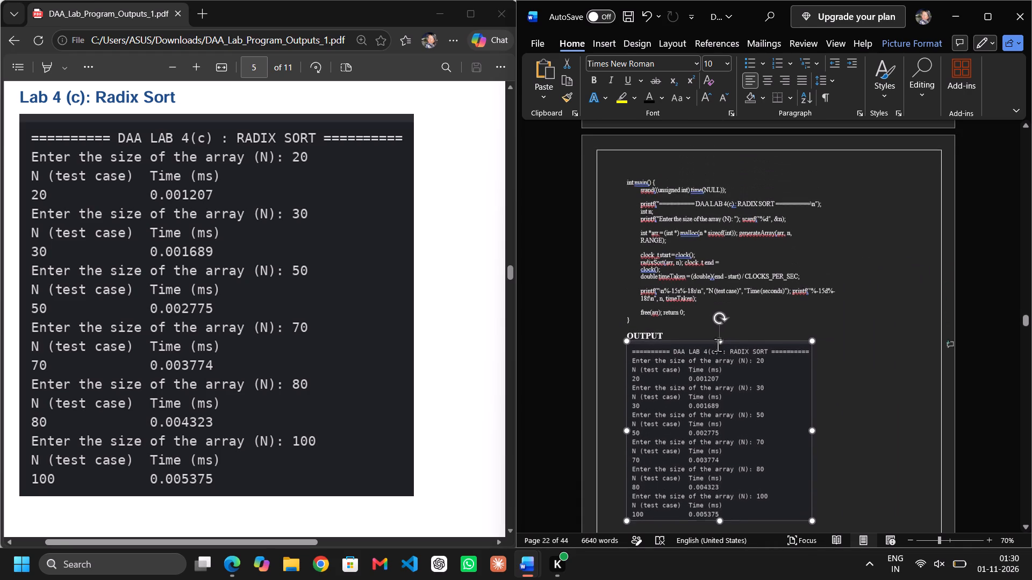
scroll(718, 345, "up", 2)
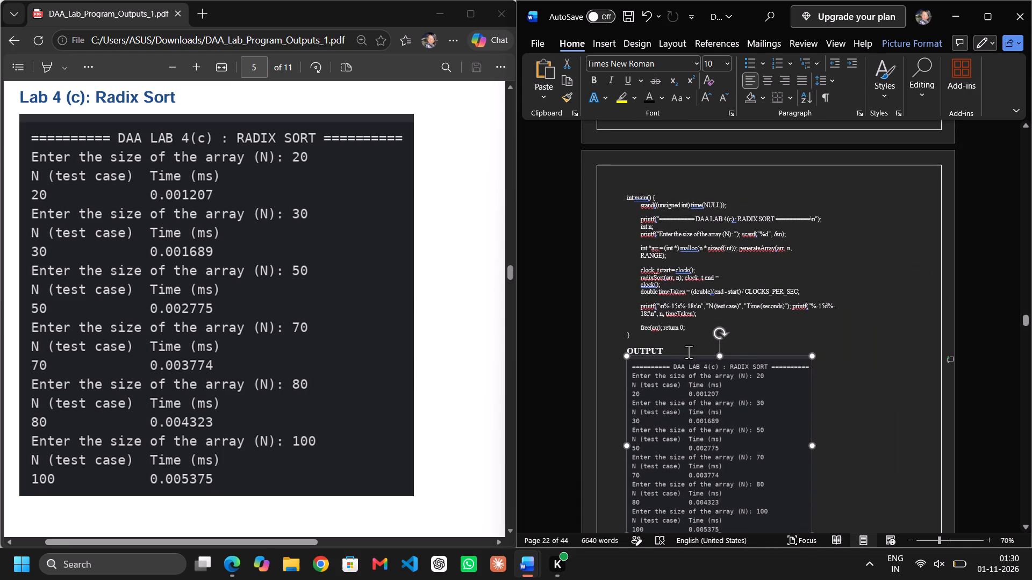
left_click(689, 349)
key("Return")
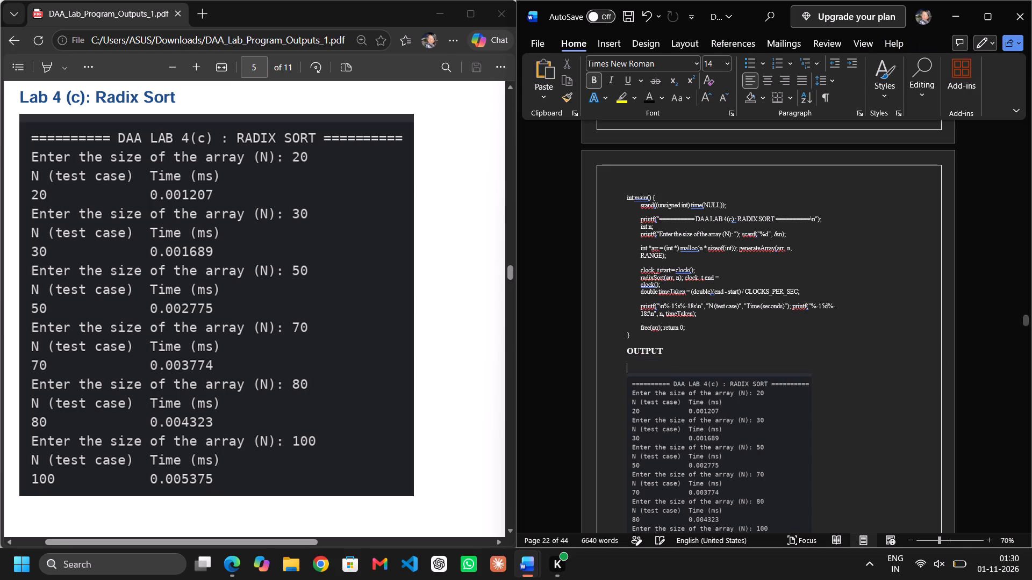
Insert a blank line between the closing brace of the Radix Sort program and the OUTPUT heading.
scroll(689, 349, "down", 2)
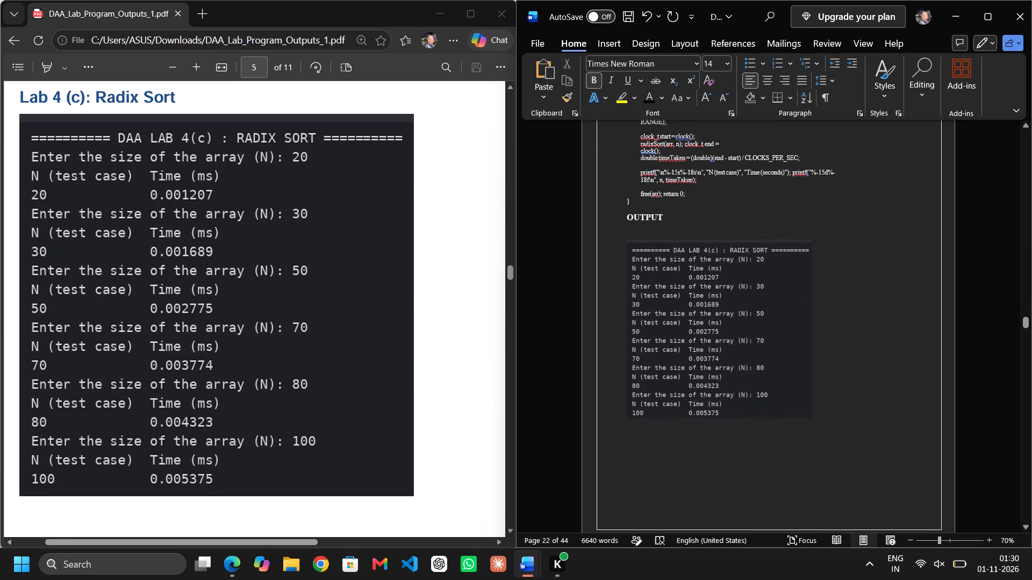
left_click(641, 205)
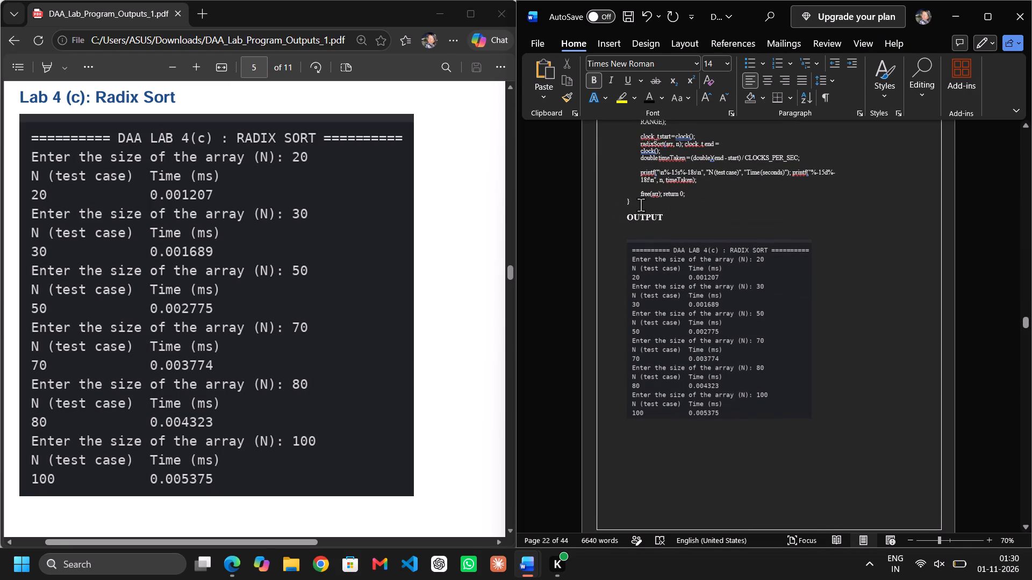
left_click(640, 201)
key("Return")
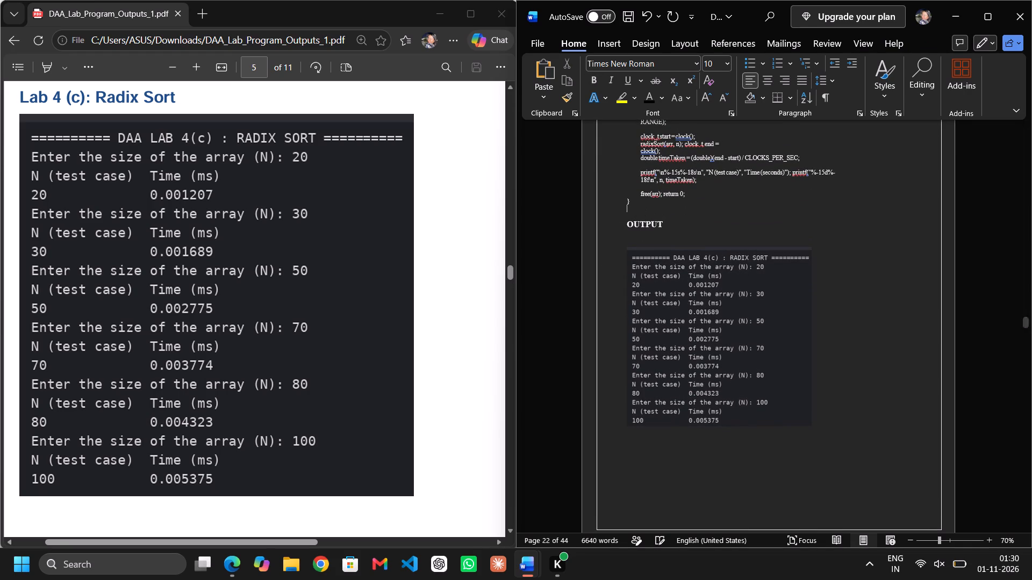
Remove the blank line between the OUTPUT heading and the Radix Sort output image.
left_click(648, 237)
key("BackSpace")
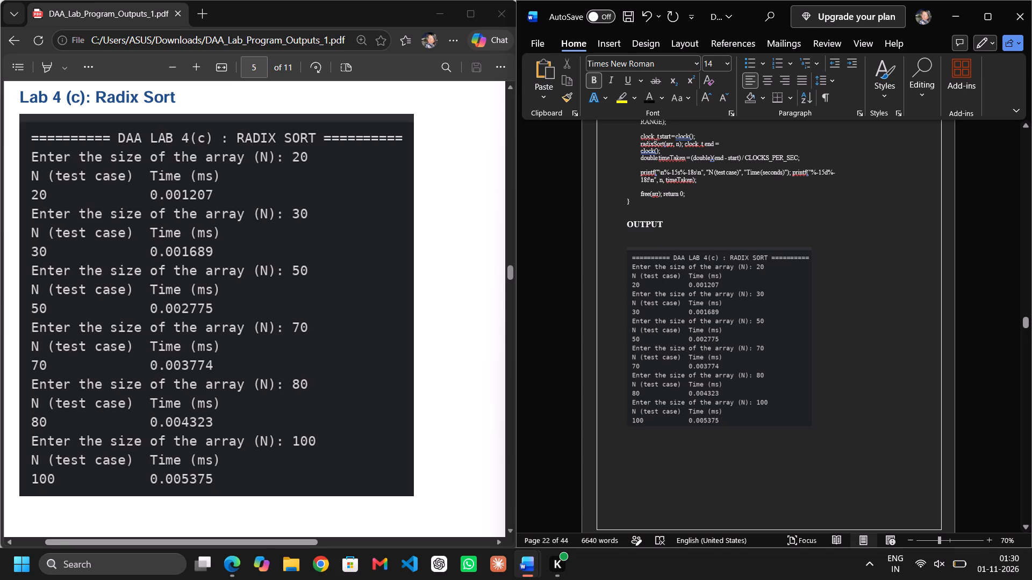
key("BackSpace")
Centre the Radix Sort output image on the page under OUTPUT.
left_click(678, 289)
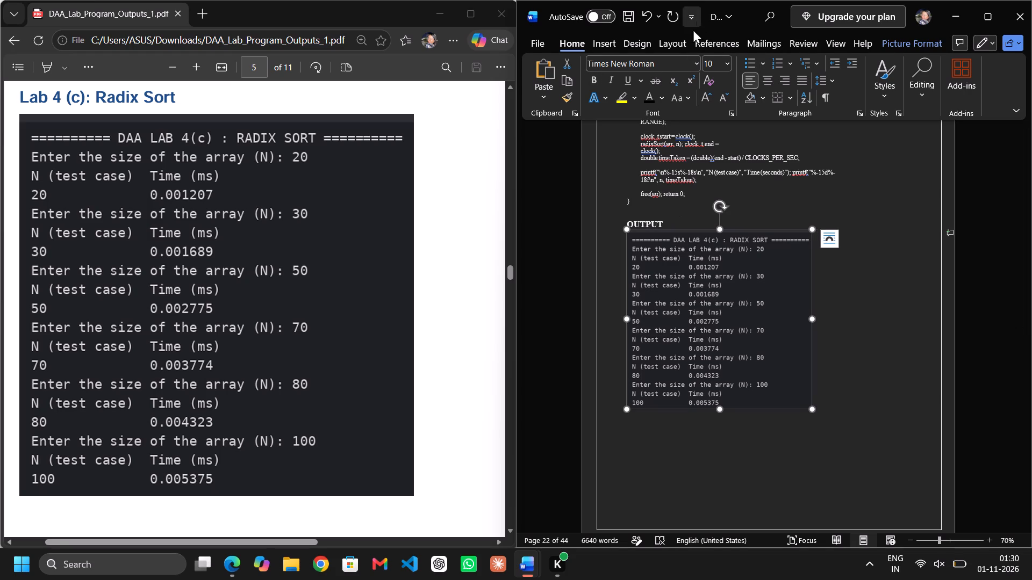
left_click(763, 77)
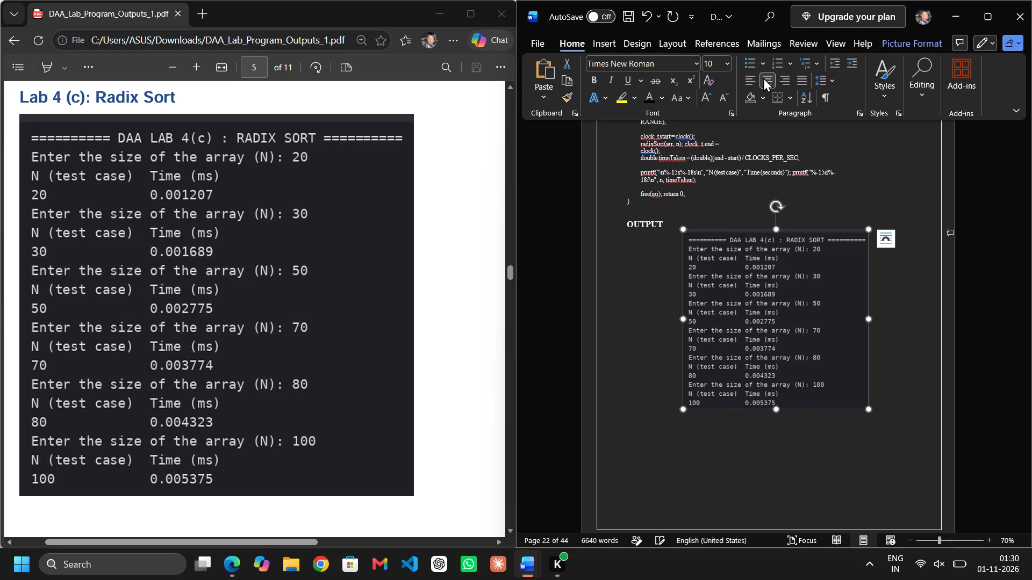
left_click(660, 301)
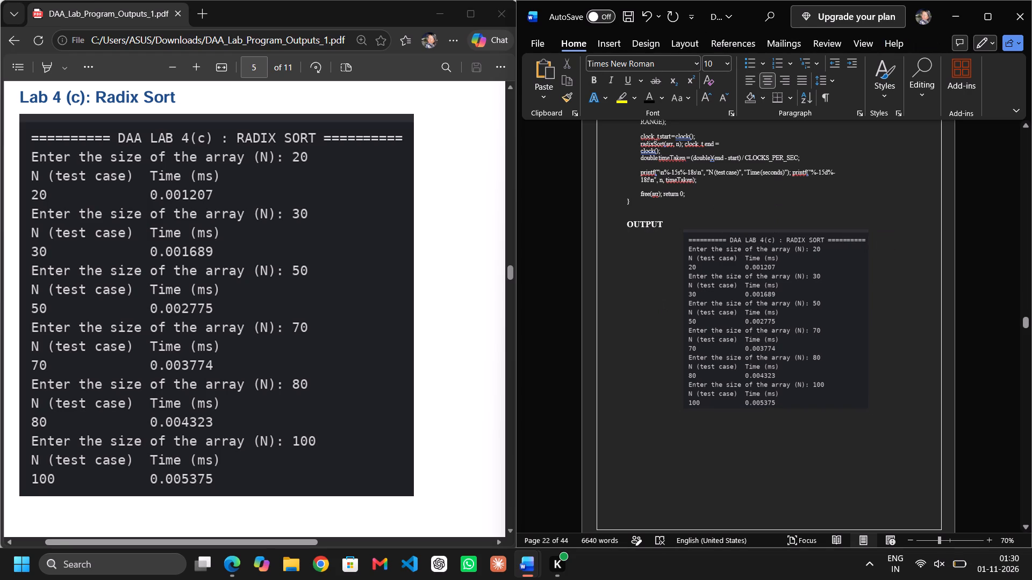
Set the font size of the Radix Sort section's Aim paragraph and whole program code to 12.
scroll(660, 301, "up", 3)
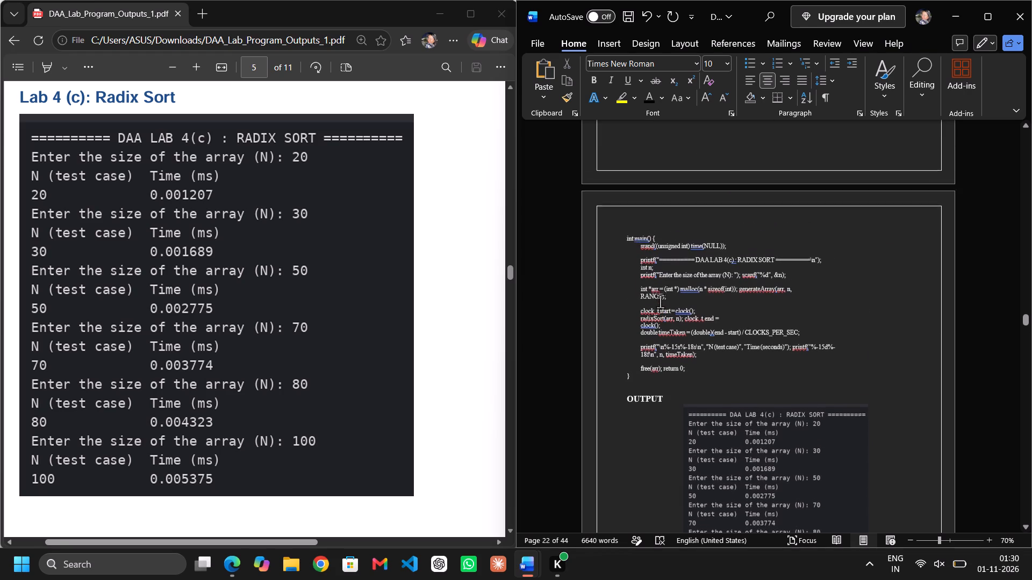
scroll(660, 301, "up", 2)
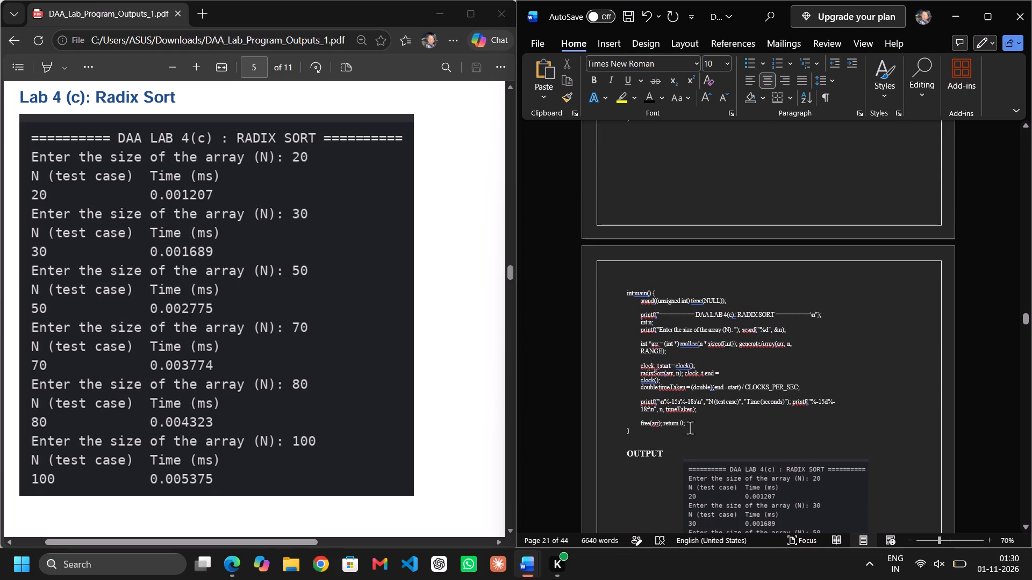
left_click_drag(685, 432, 671, 187)
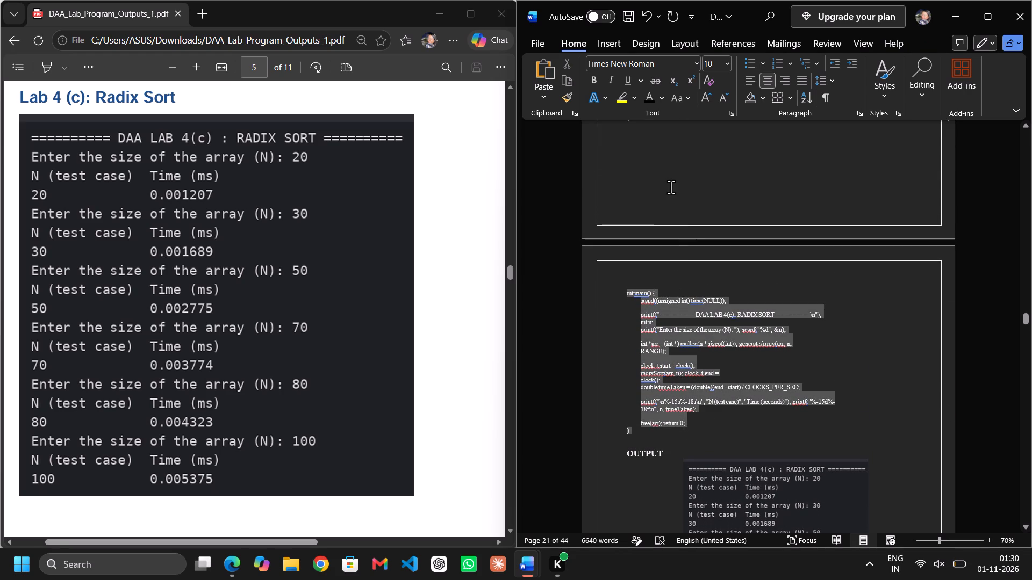
left_click_drag(671, 187, 642, 405)
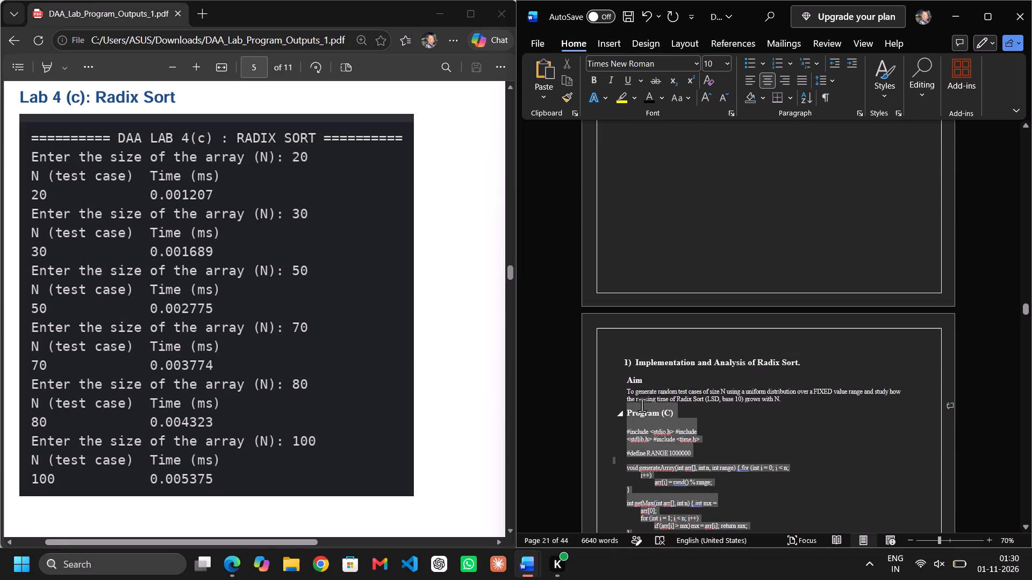
left_click_drag(642, 405, 617, 429)
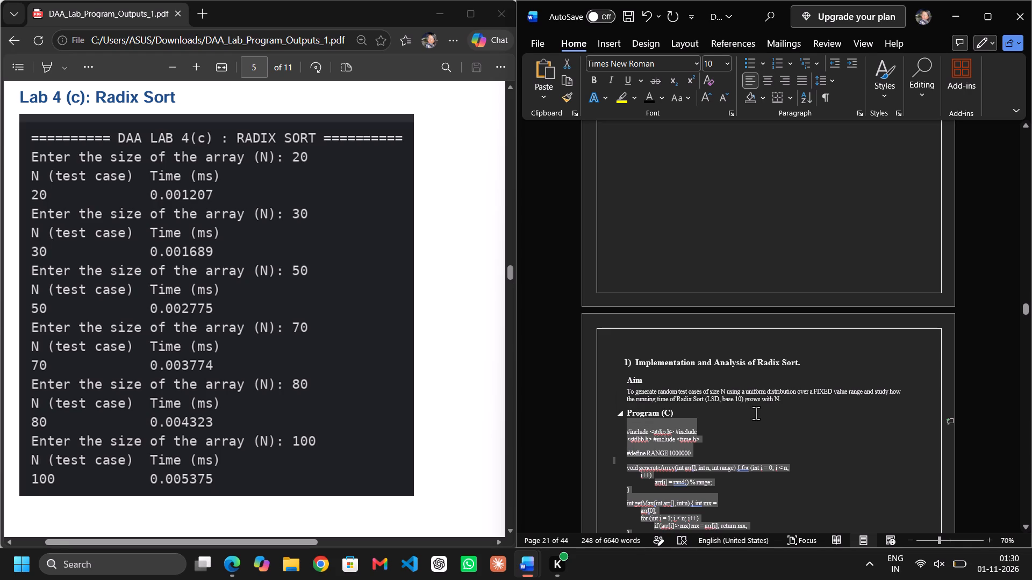
left_click_drag(785, 398, 623, 391, "ctrl")
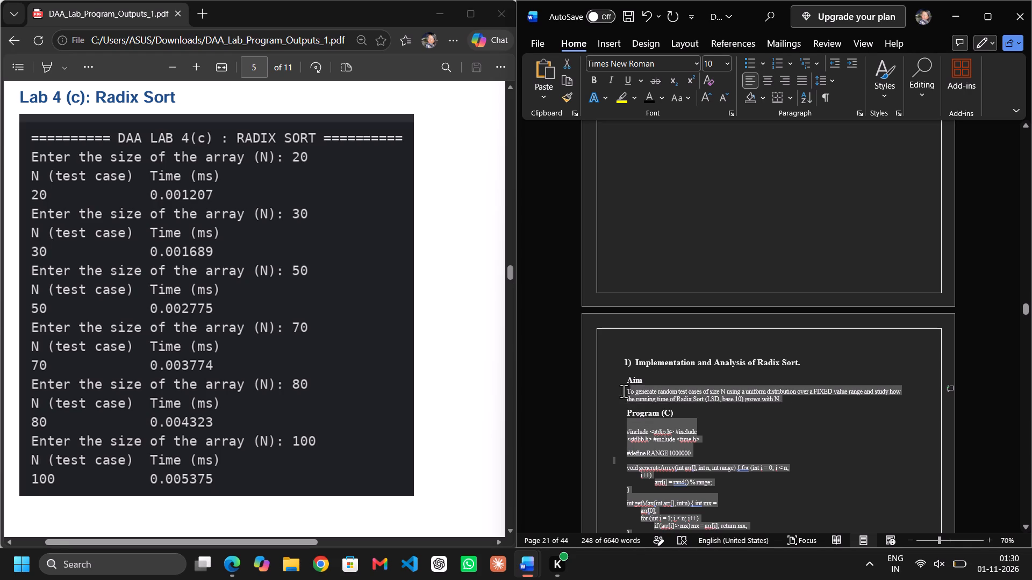
left_click_drag(623, 391, 618, 391, "ctrl")
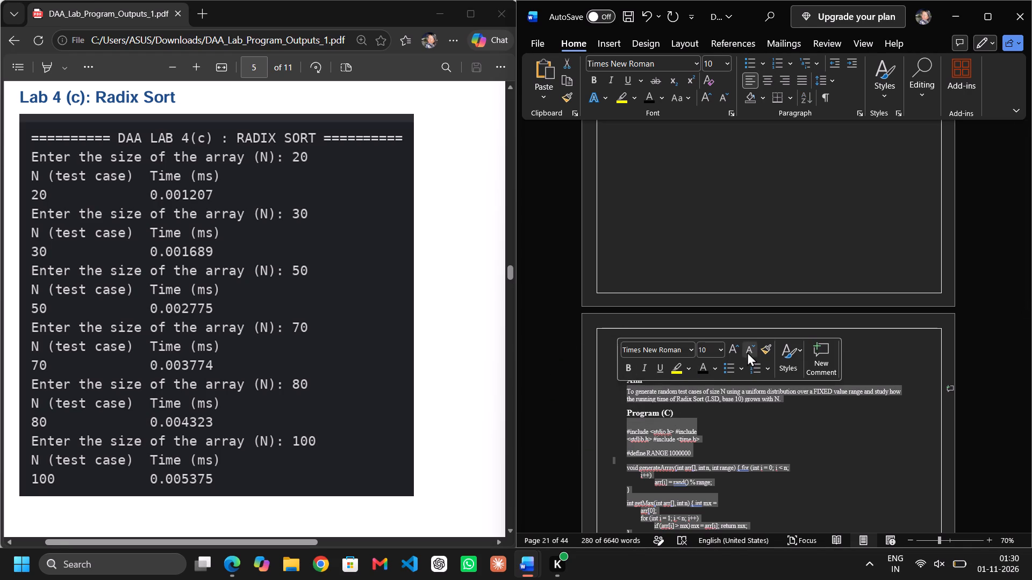
left_click(721, 344)
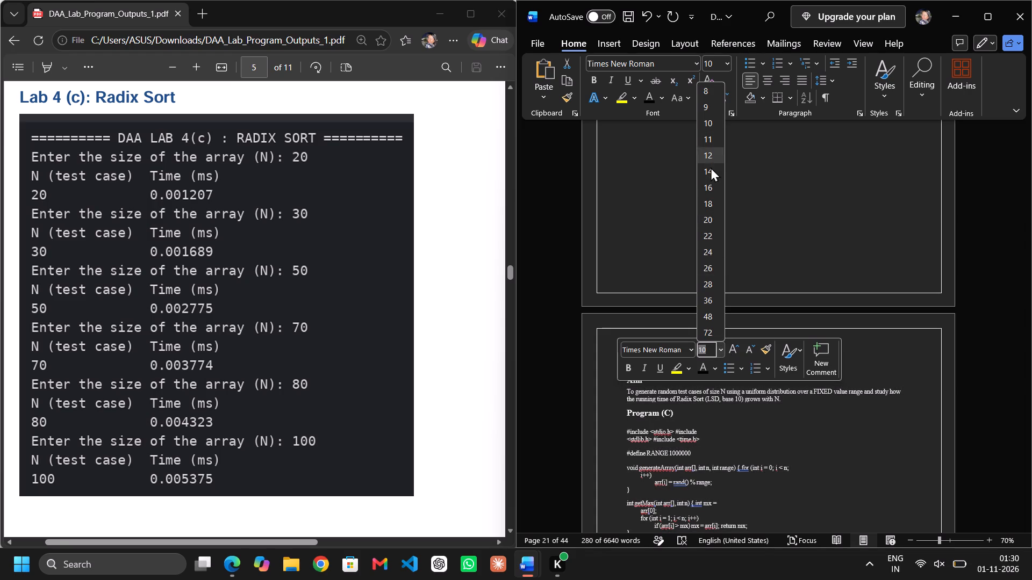
left_click(713, 151)
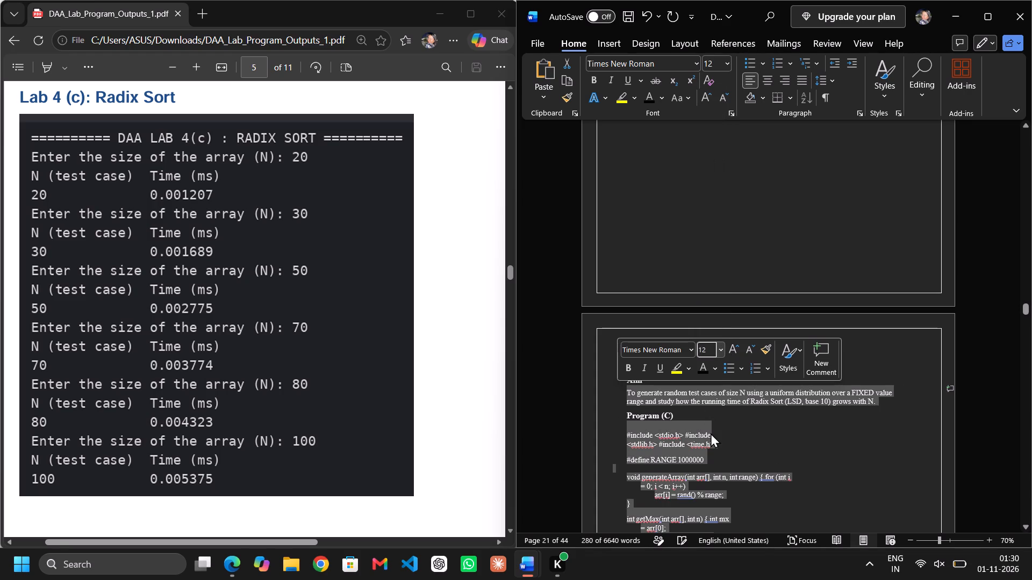
left_click(711, 433)
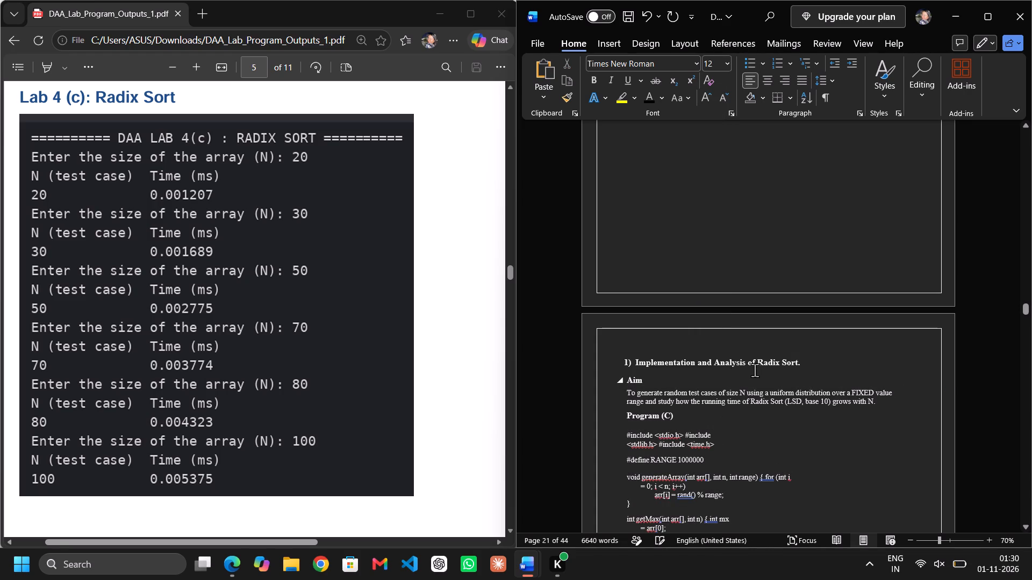
Renumber the "Implementation and Analysis of Radix Sort." heading so that it continues the list as 3).
left_click(754, 363)
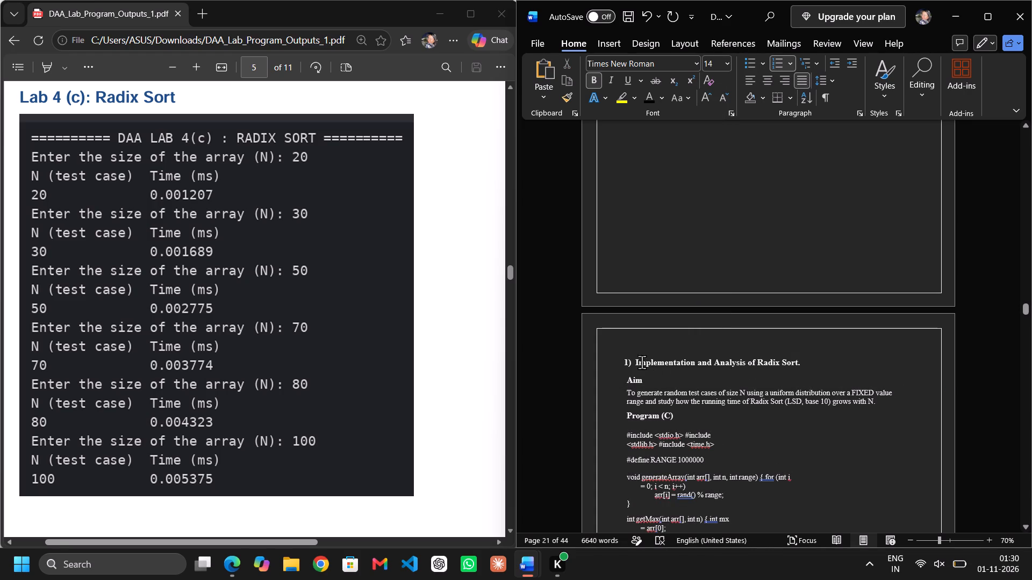
left_click(631, 364)
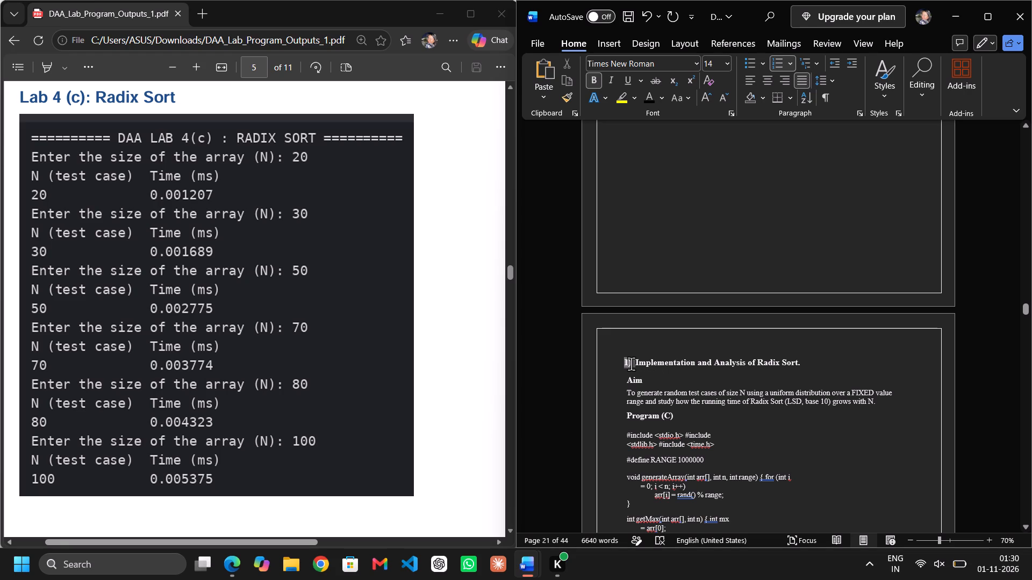
left_click(631, 364)
double_click(631, 364)
left_click(775, 67)
left_click(775, 67)
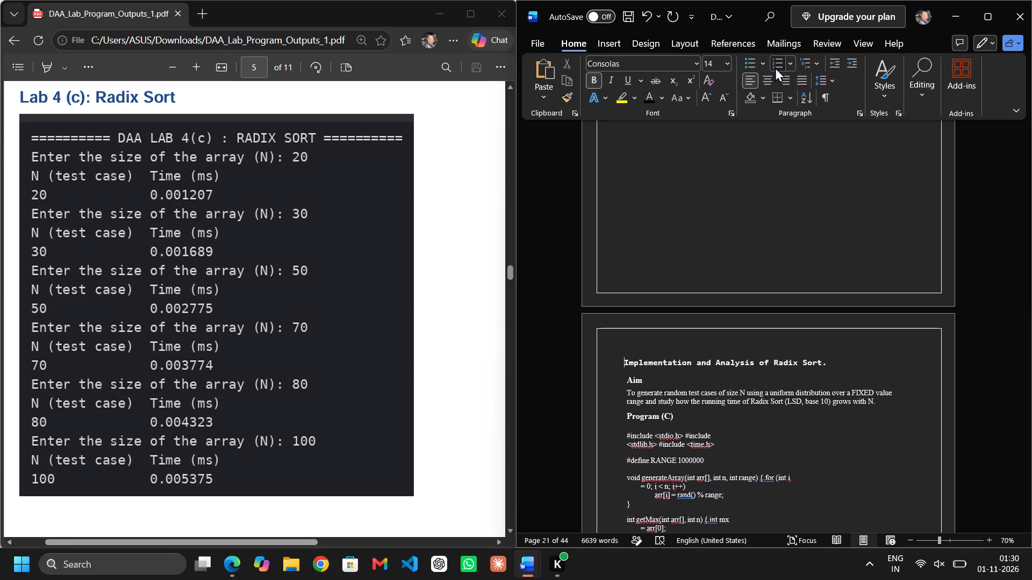
left_click(740, 269)
Look over Experiment 4's Heap, Counting and Radix Sort sections and the start of Experiment 5 to check their formatting.
scroll(740, 269, "up", 5)
scroll(740, 269, "down", 2)
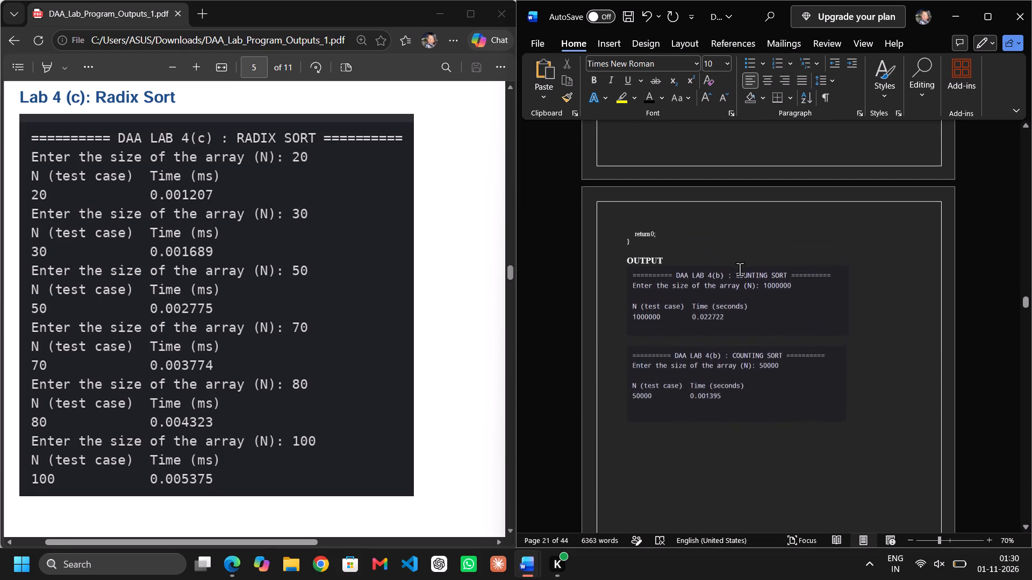
scroll(740, 269, "down", 5)
scroll(740, 269, "up", 1)
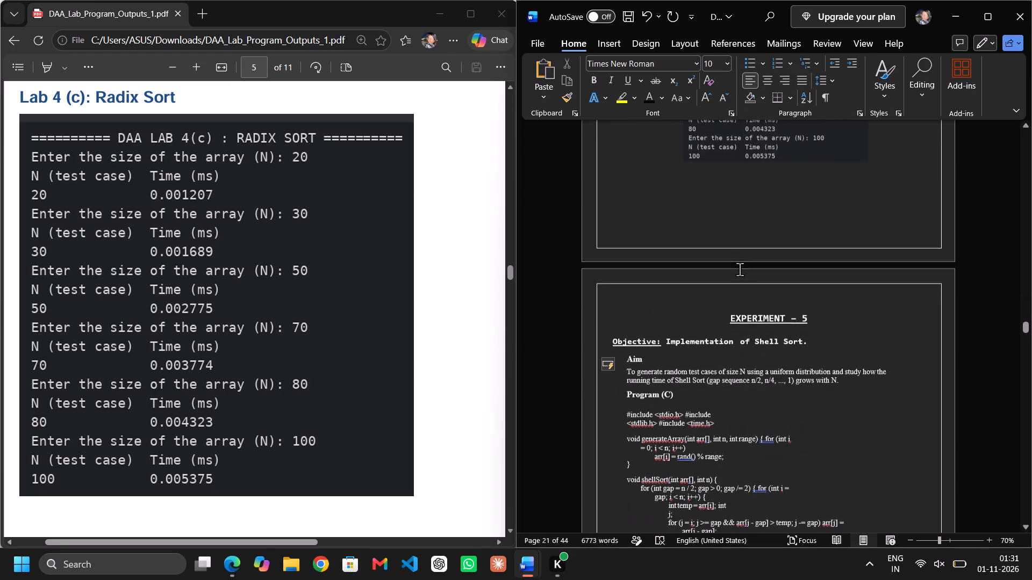
scroll(740, 269, "up", 4)
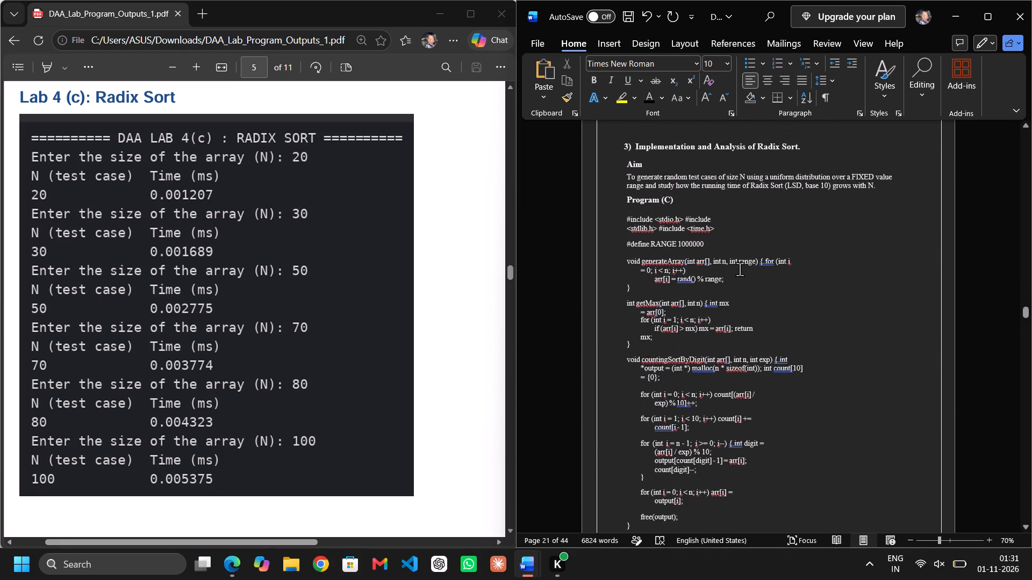
scroll(740, 269, "up", 10)
scroll(740, 269, "down", 3)
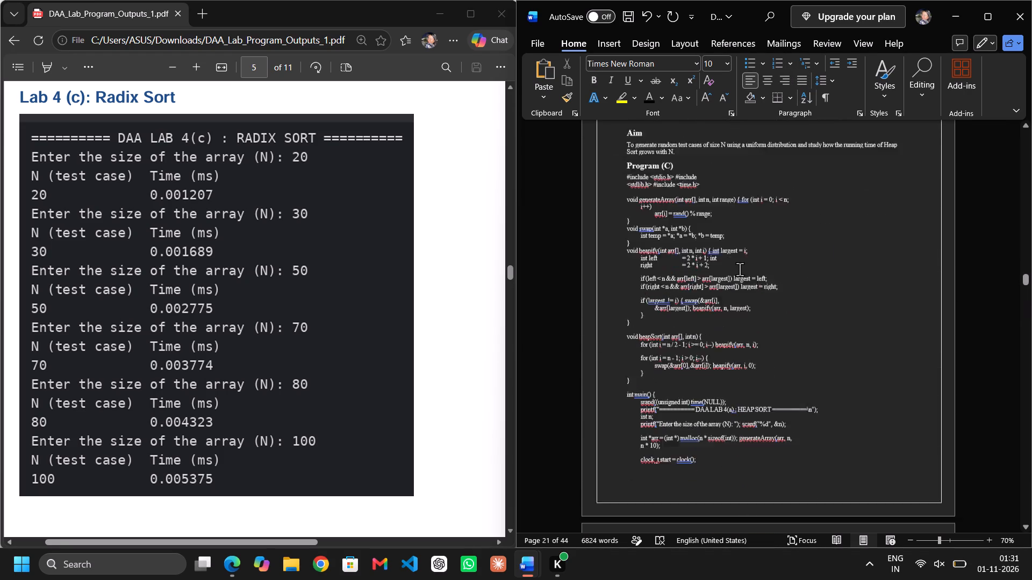
scroll(740, 269, "down", 11)
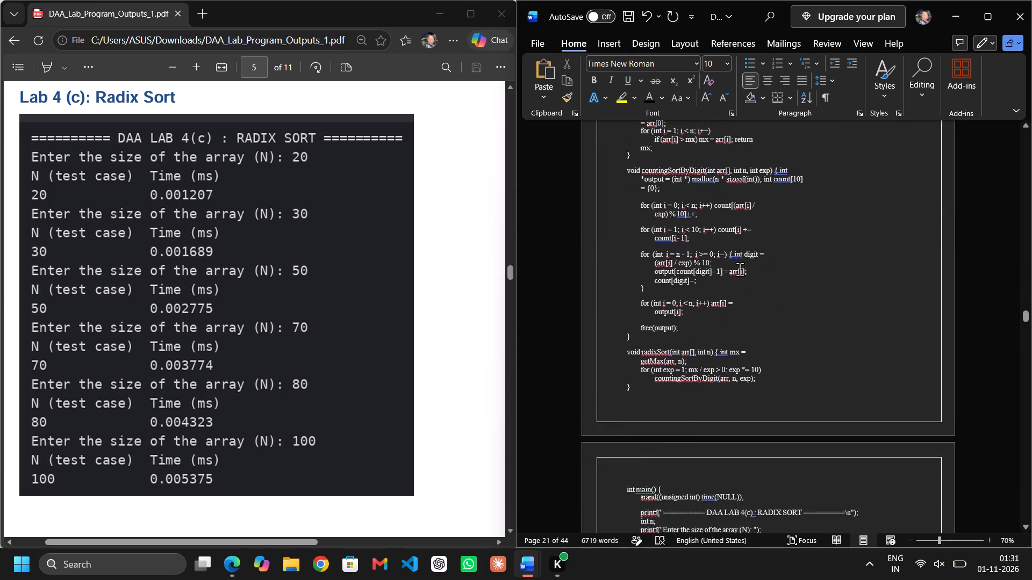
scroll(740, 269, "down", 4)
scroll(740, 269, "up", 5)
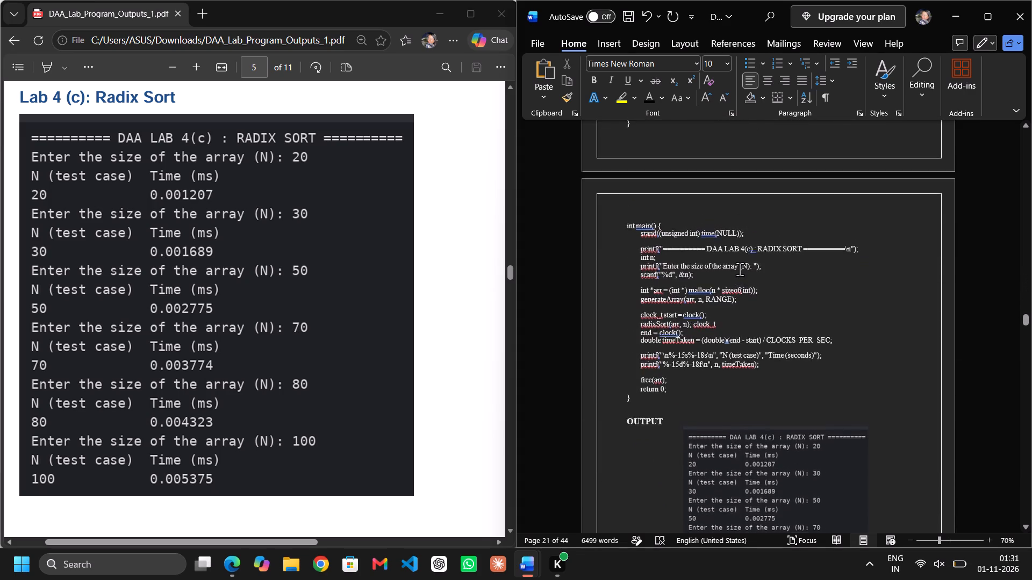
scroll(740, 269, "up", 7)
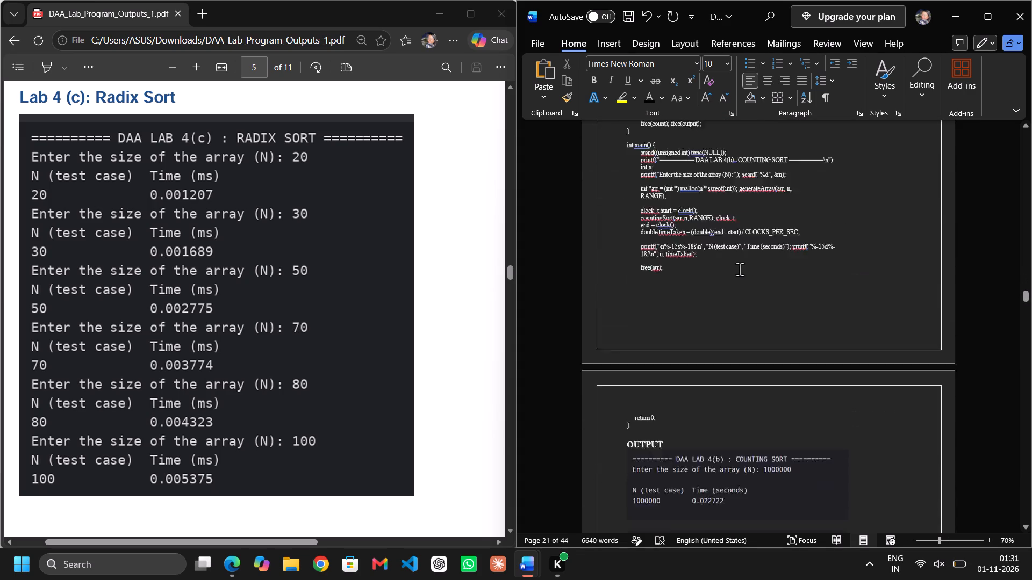
Delete both old output images under the Counting Sort program's OUTPUT heading.
scroll(740, 269, "up", 1)
scroll(740, 269, "down", 1)
scroll(740, 269, "up", 1)
scroll(740, 269, "down", 1)
scroll(740, 269, "up", 1)
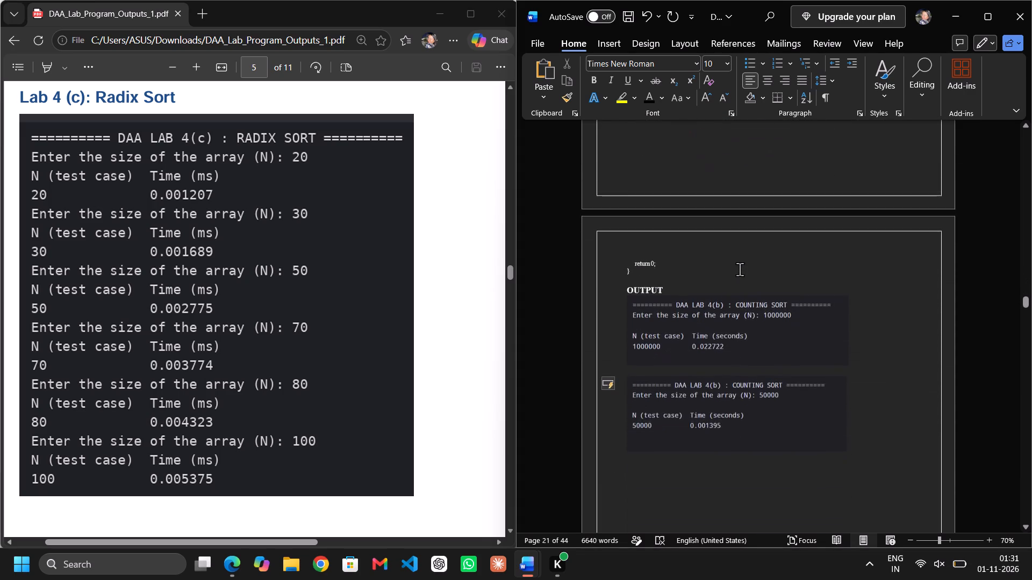
scroll(740, 269, "up", 1)
left_click(734, 294)
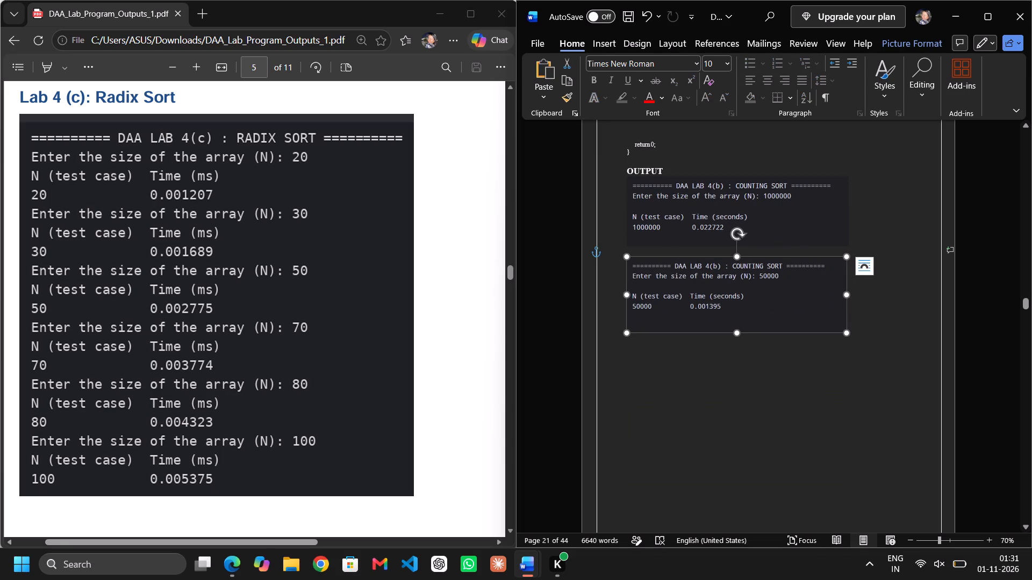
key("Delete")
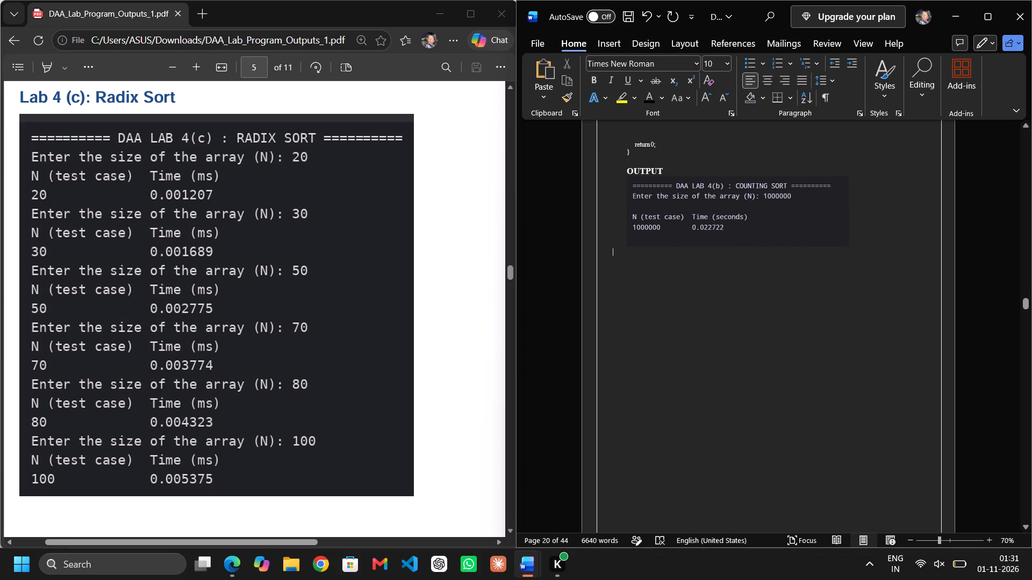
left_click(748, 218)
key("Delete")
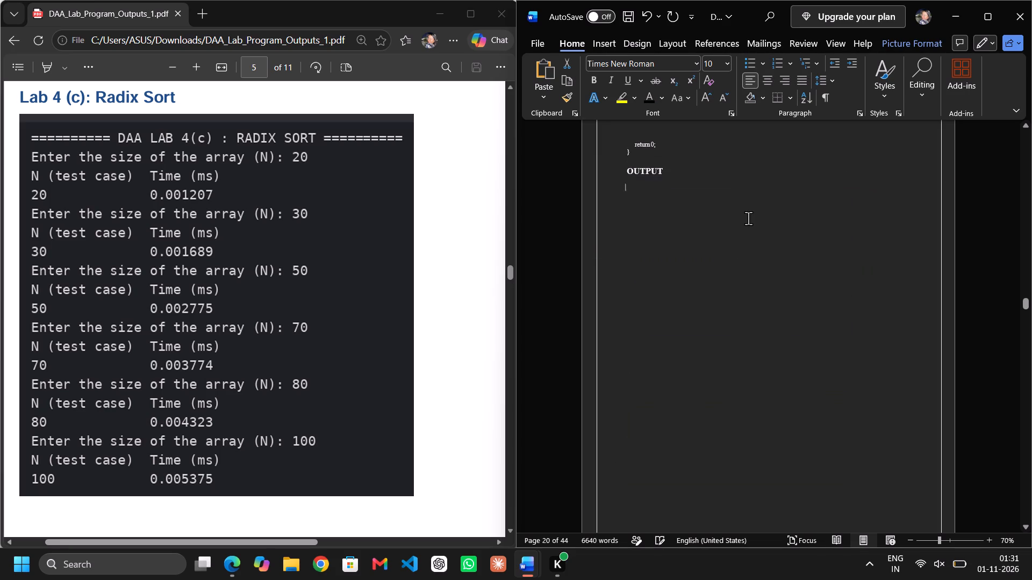
Capture the Lab 4 (b): Counting Sort output from the program outputs PDF and paste it under the Counting Sort OUTPUT heading.
scroll(524, 220, "up", 4)
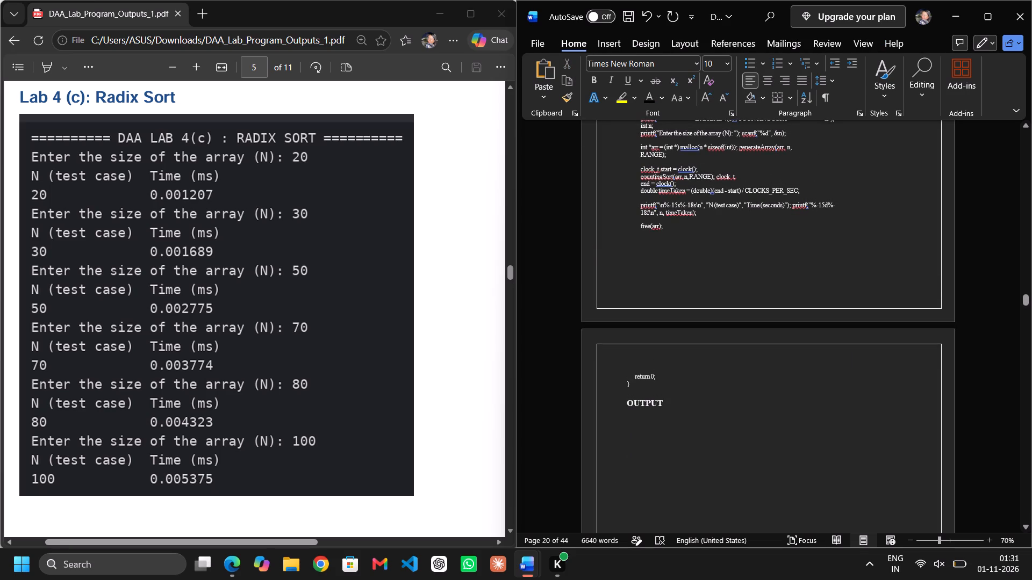
scroll(600, 346, "down", 1)
scroll(396, 278, "up", 6)
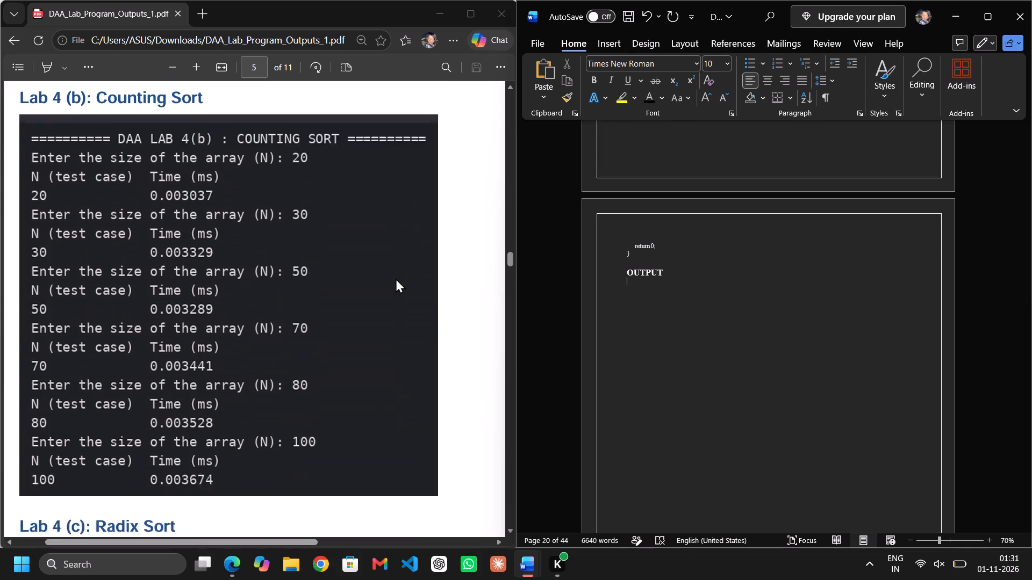
scroll(396, 278, "up", 1)
key("Print")
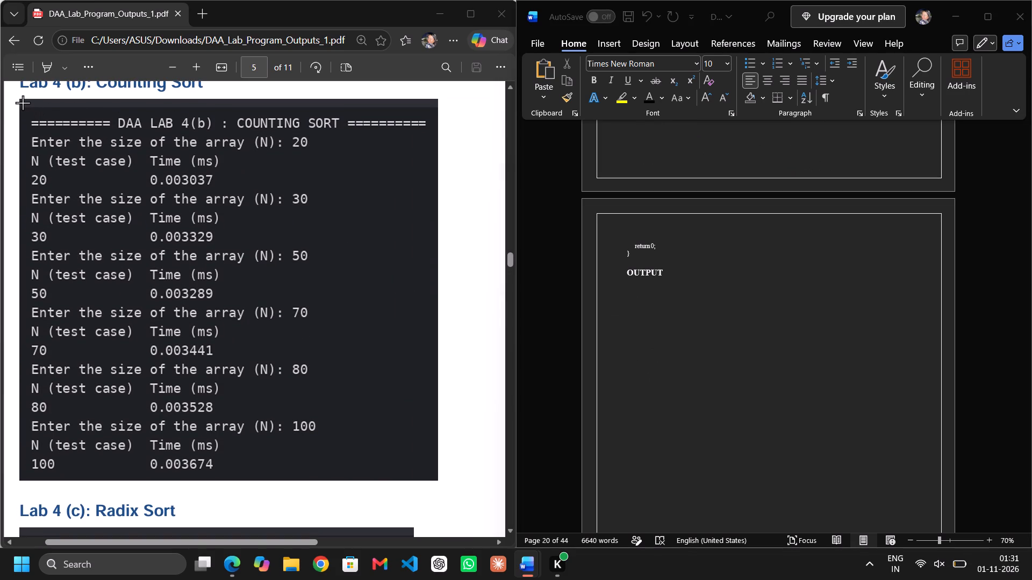
left_click_drag(22, 99, 168, 265)
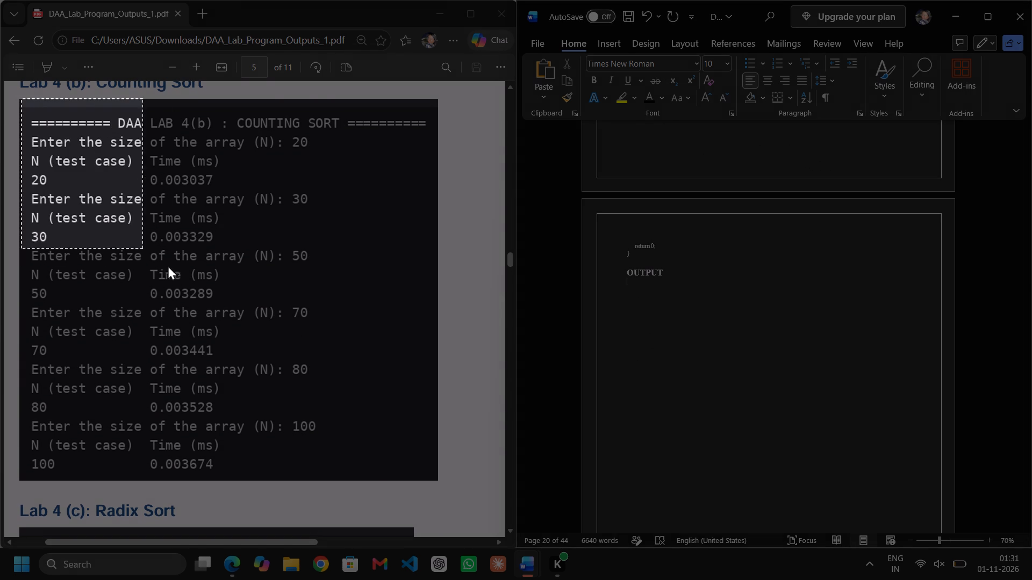
left_click_drag(168, 265, 435, 478)
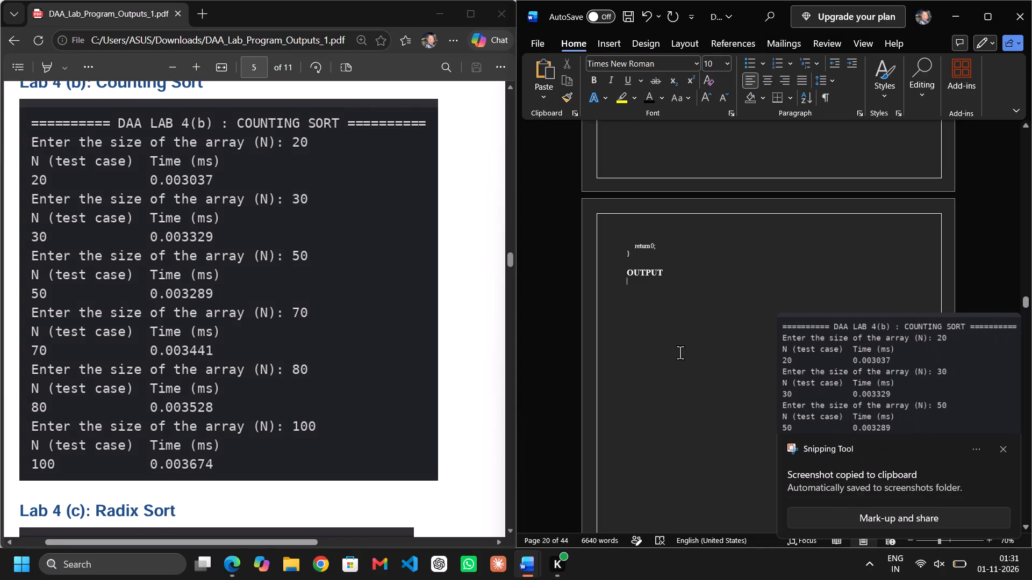
key("ctrl+v")
Shrink the pasted Counting Sort output image proportionally to roughly three quarters of its pasted width.
left_click(700, 333)
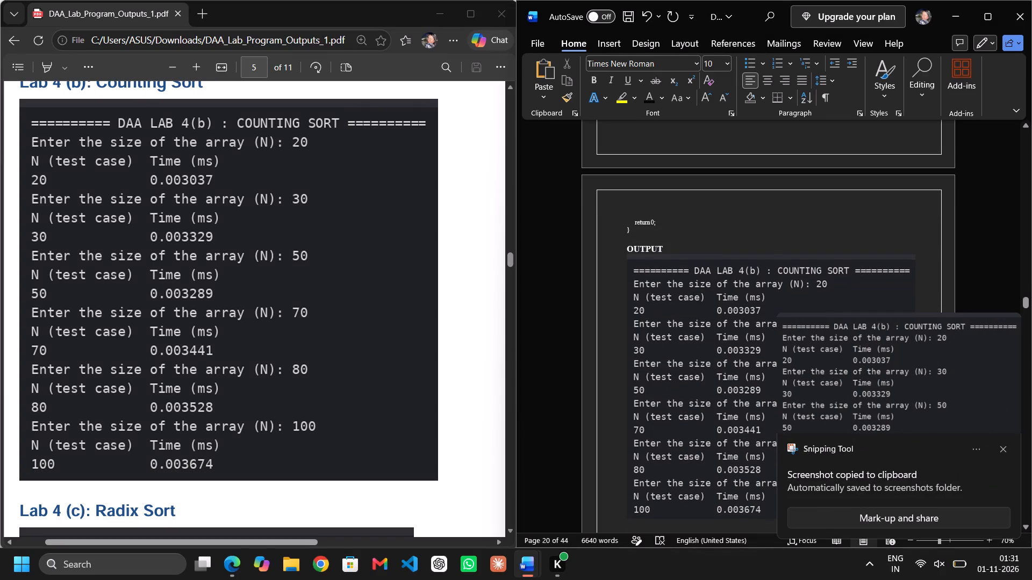
left_click_drag(628, 255, 646, 263)
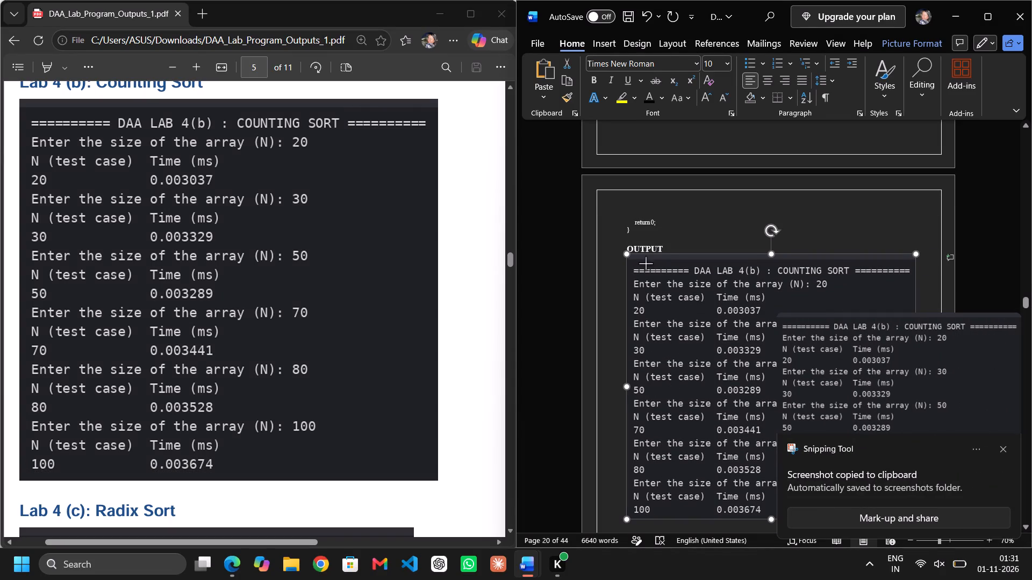
left_click_drag(646, 263, 737, 327)
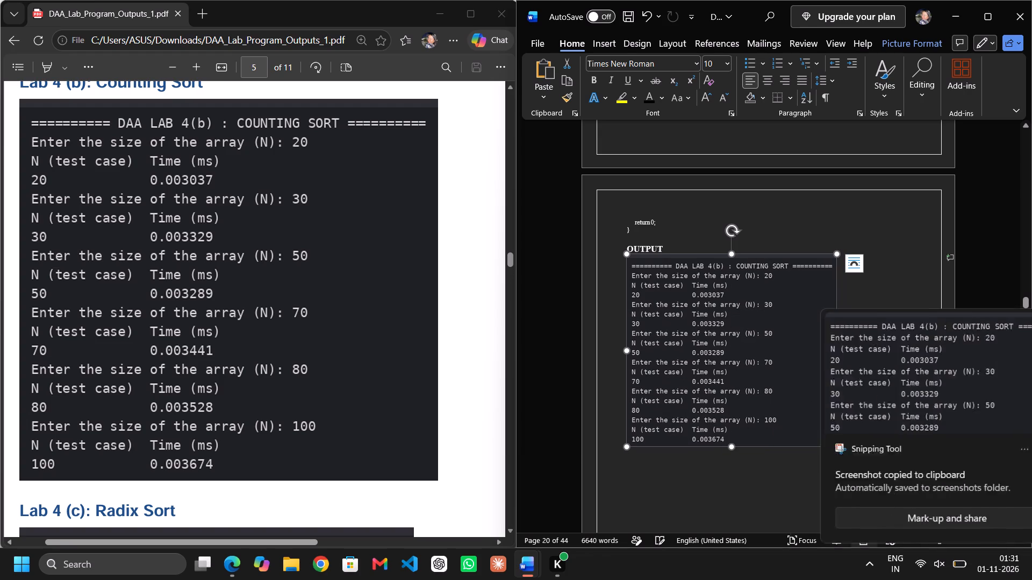
Centre the Counting Sort output image on the page under OUTPUT.
left_click(770, 81)
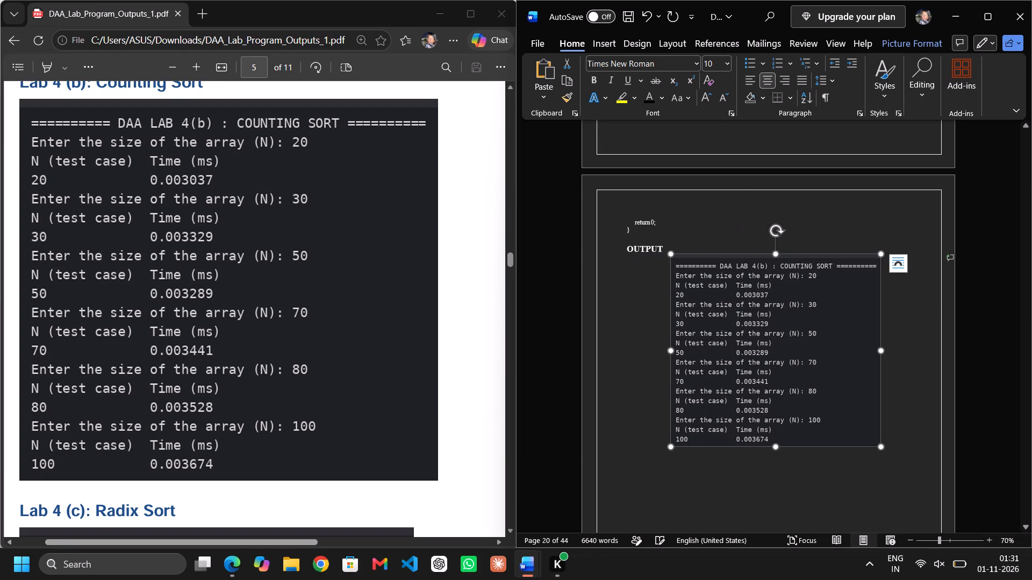
left_click(742, 187)
Set the font size of the Counting Sort section's Aim paragraph and whole program code to 12.
left_click_drag(646, 231, 640, 180)
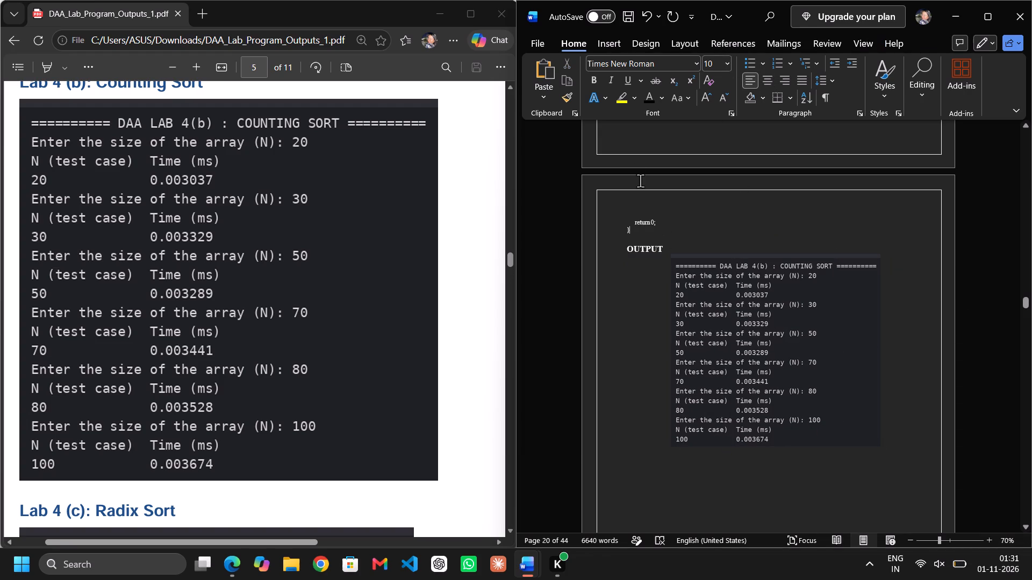
left_click_drag(640, 180, 642, 108)
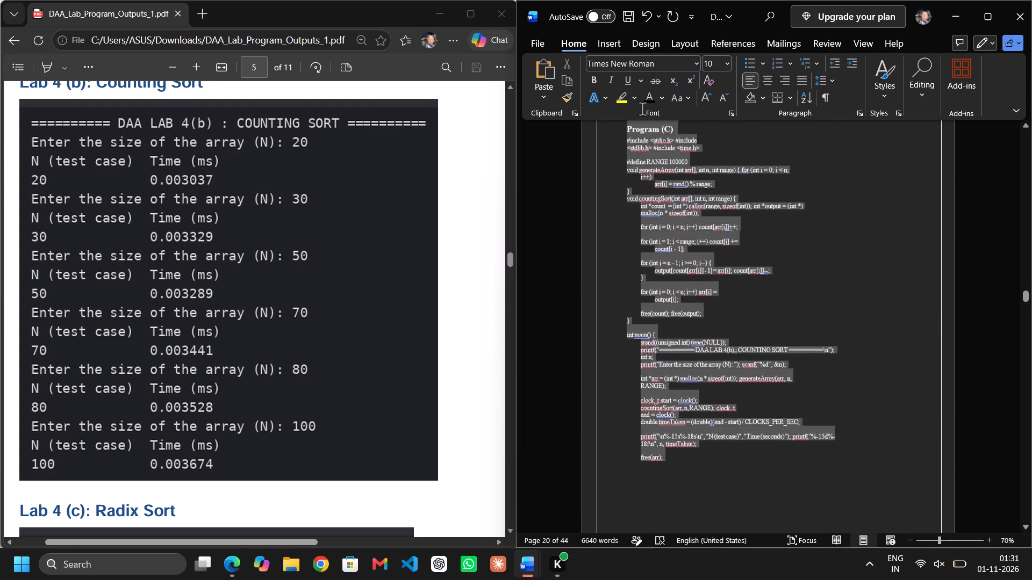
left_click_drag(642, 108, 619, 292)
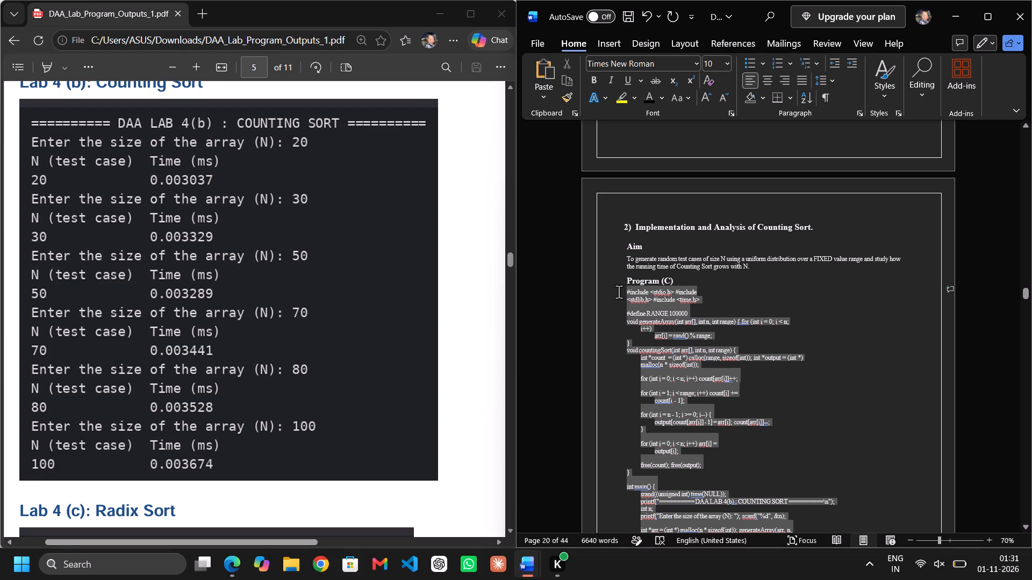
left_click_drag(619, 292, 618, 291)
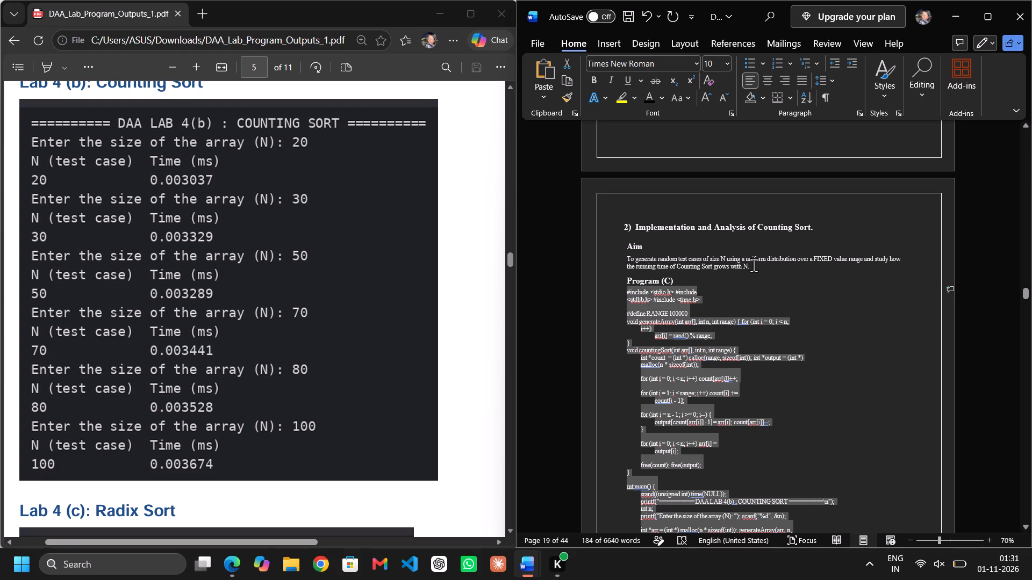
left_click_drag(754, 265, 625, 262, "ctrl")
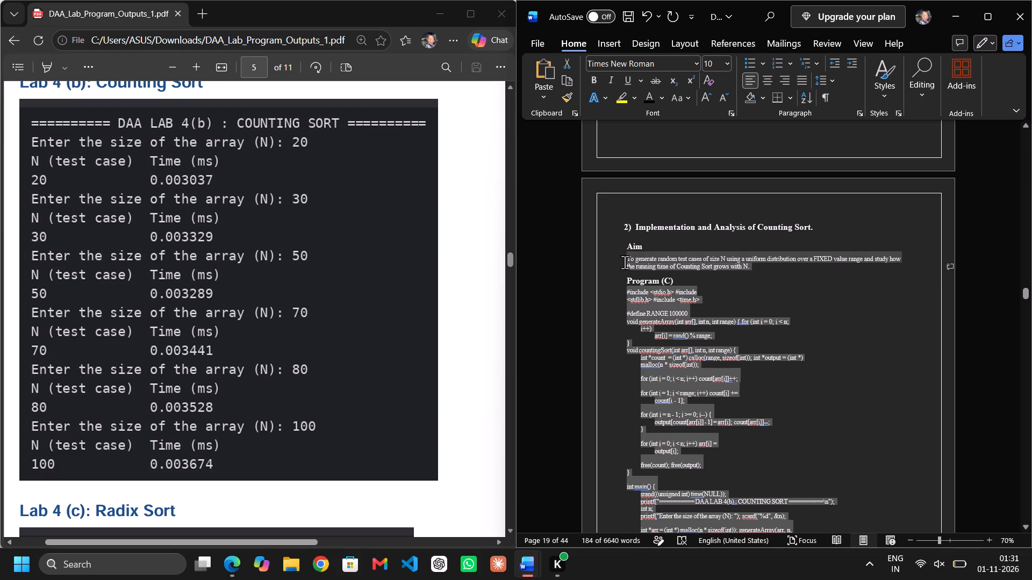
left_click_drag(625, 262, 623, 257, "ctrl")
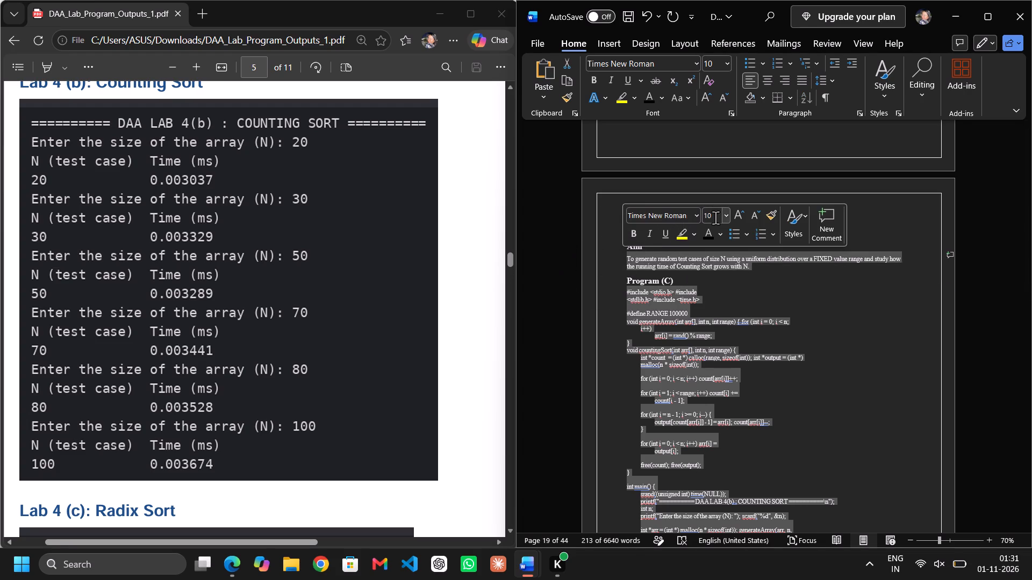
left_click(724, 216)
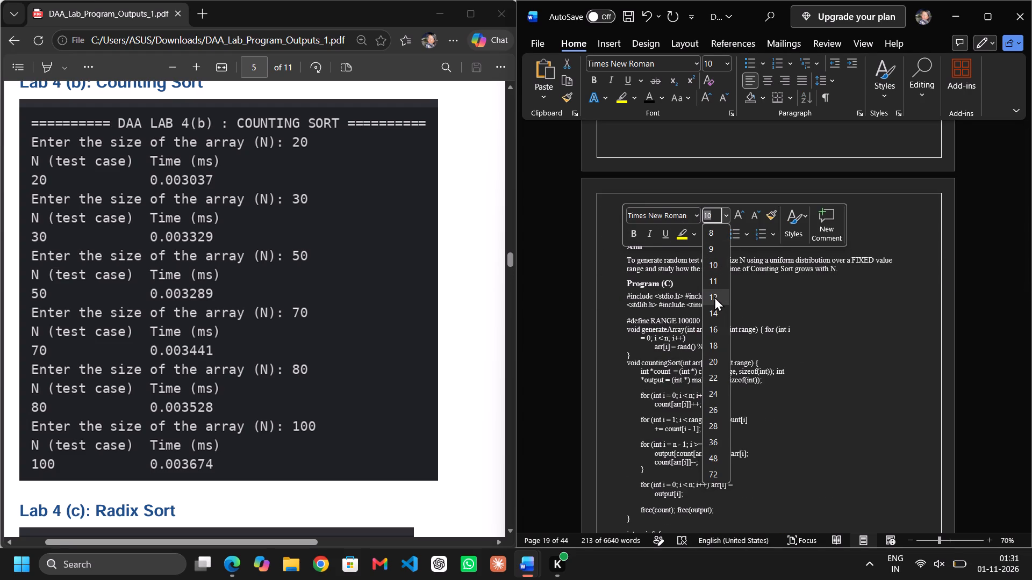
left_click(714, 296)
left_click(714, 296)
Review the Counting Sort section's resized code and its page layout through to the OUTPUT heading.
scroll(714, 296, "down", 4)
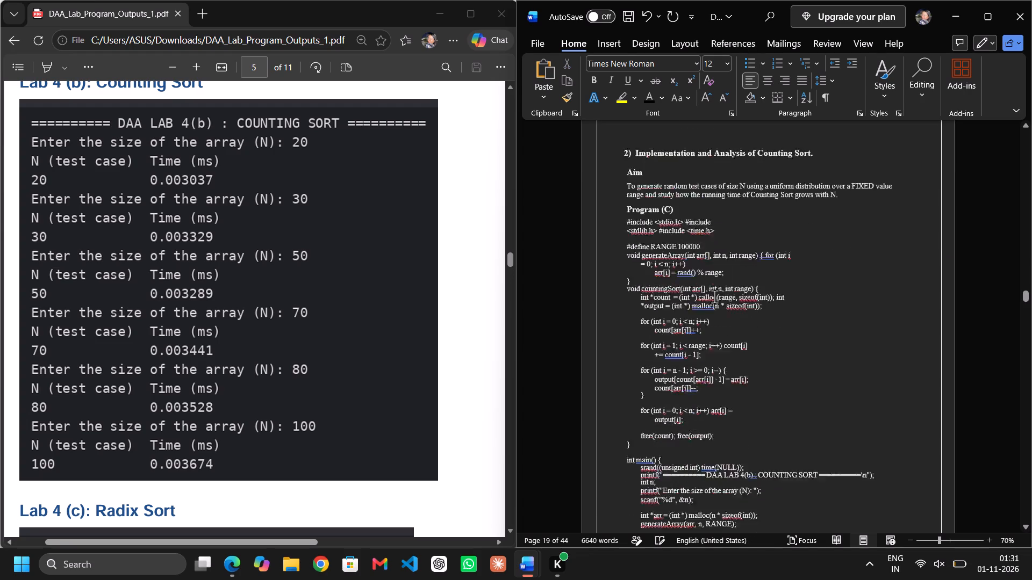
scroll(714, 296, "down", 5)
scroll(714, 296, "up", 4)
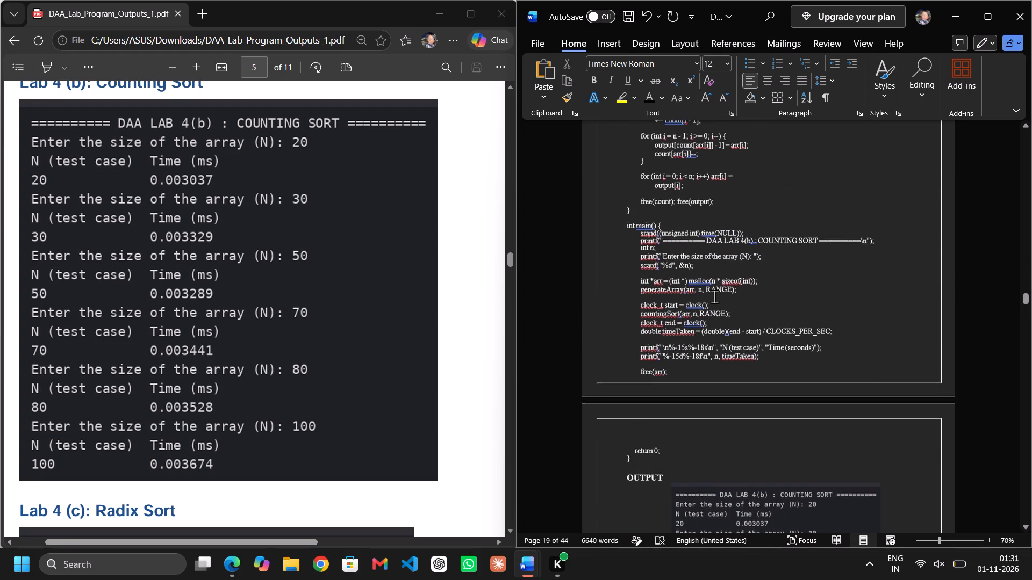
scroll(714, 296, "up", 1)
scroll(756, 398, "up", 1)
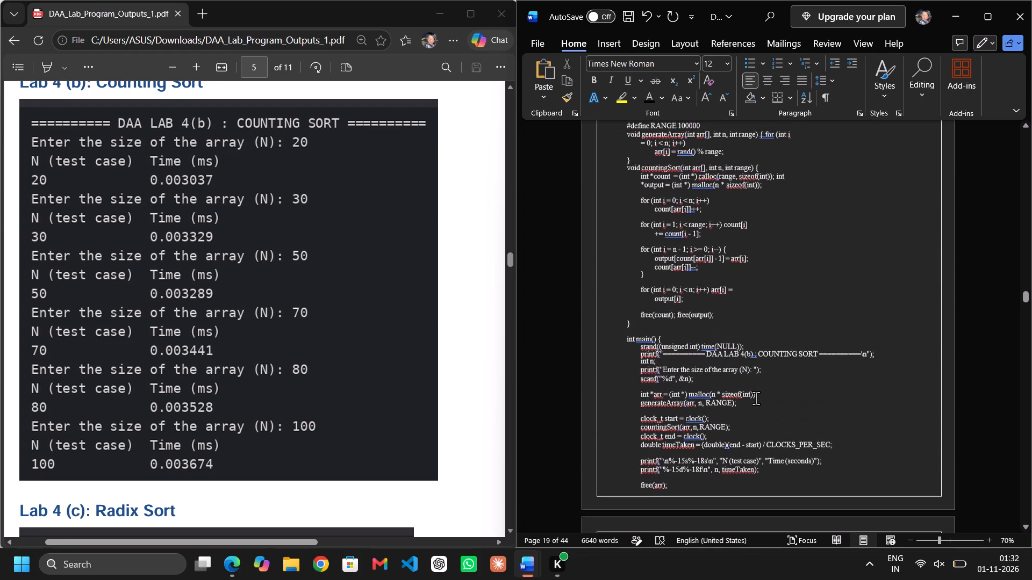
scroll(756, 398, "up", 2)
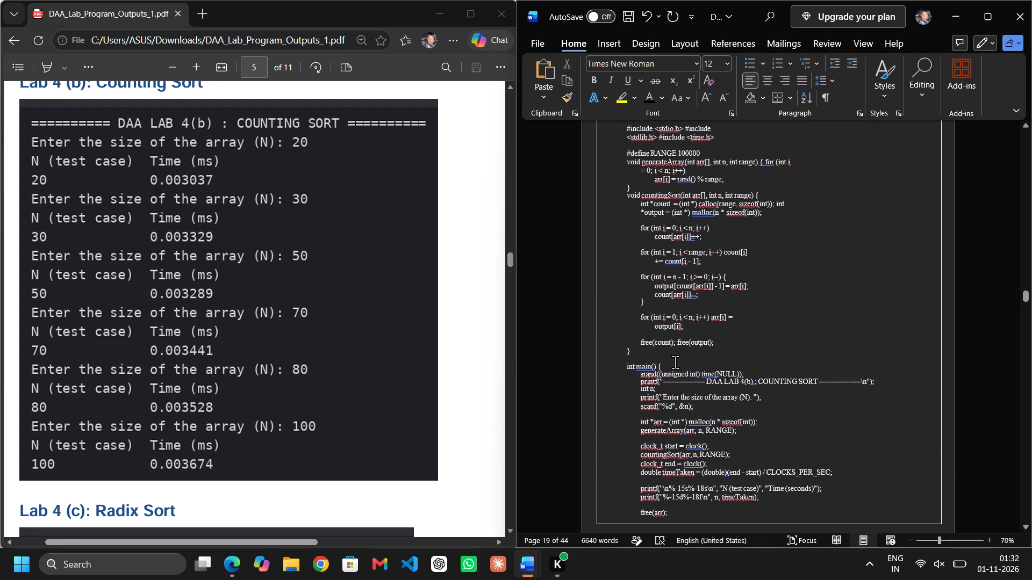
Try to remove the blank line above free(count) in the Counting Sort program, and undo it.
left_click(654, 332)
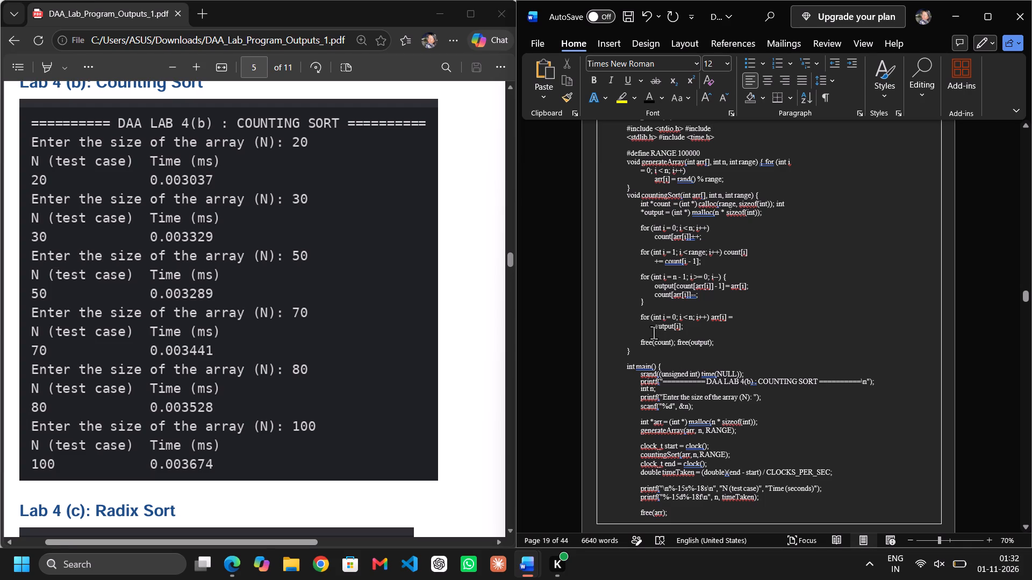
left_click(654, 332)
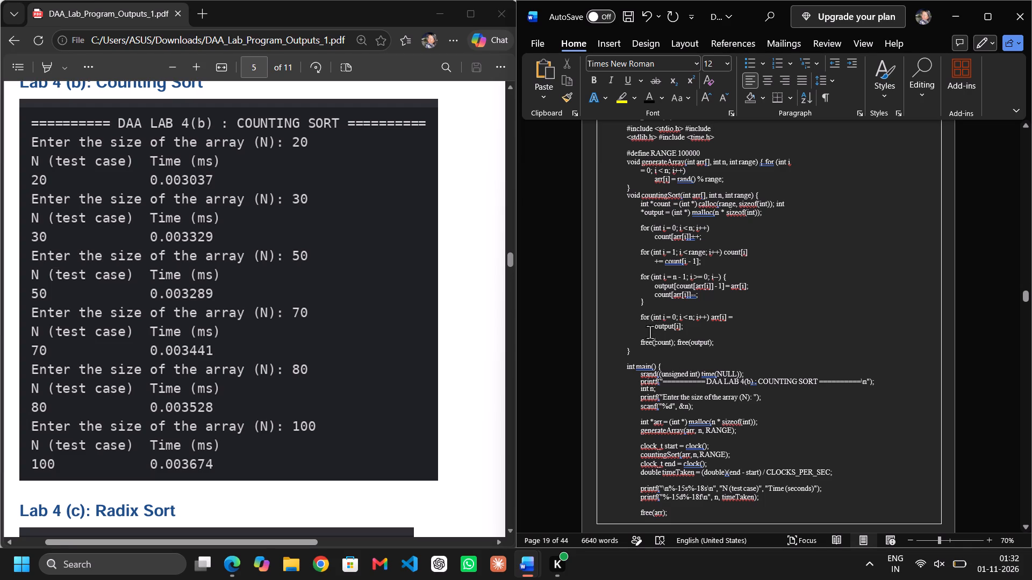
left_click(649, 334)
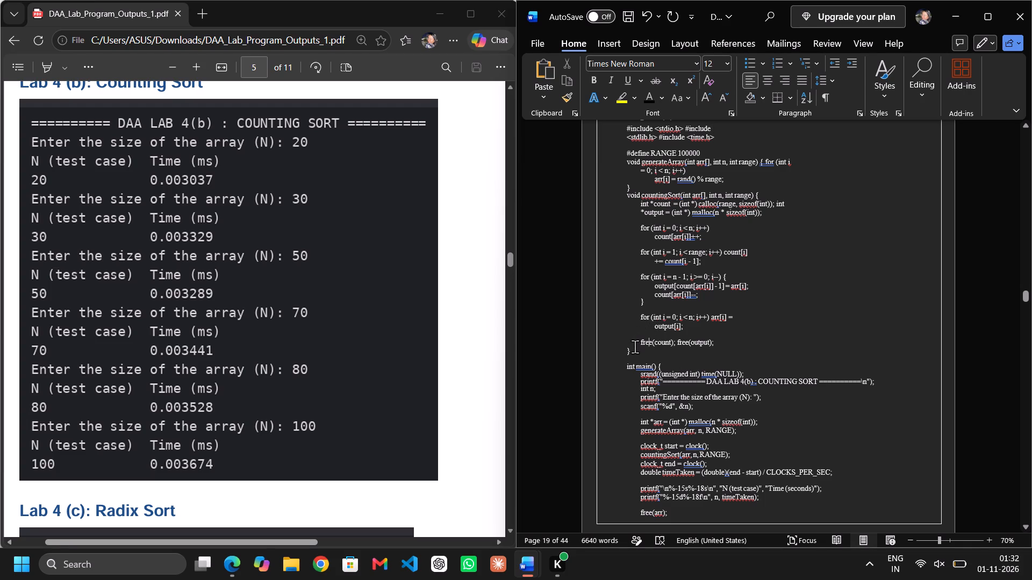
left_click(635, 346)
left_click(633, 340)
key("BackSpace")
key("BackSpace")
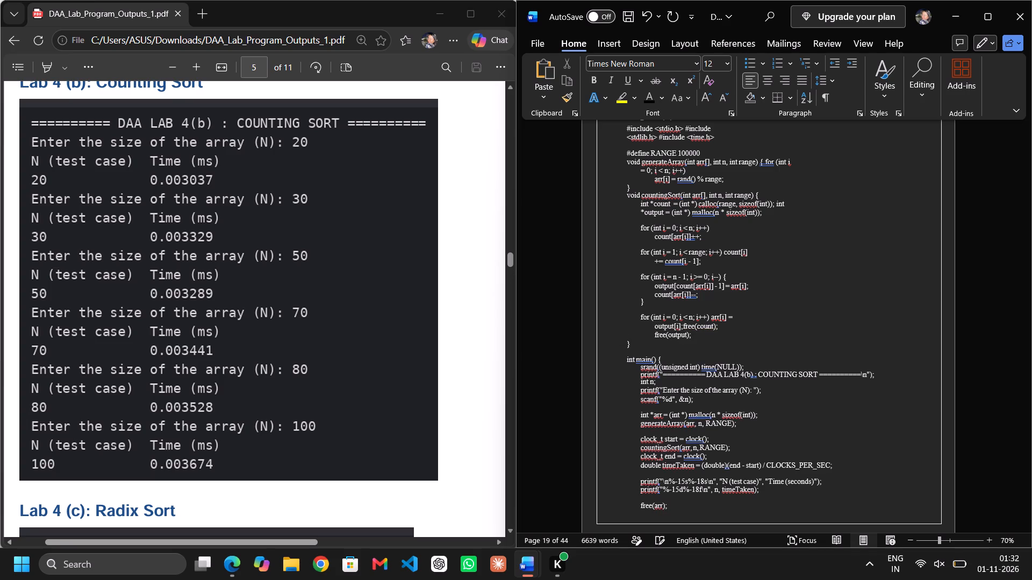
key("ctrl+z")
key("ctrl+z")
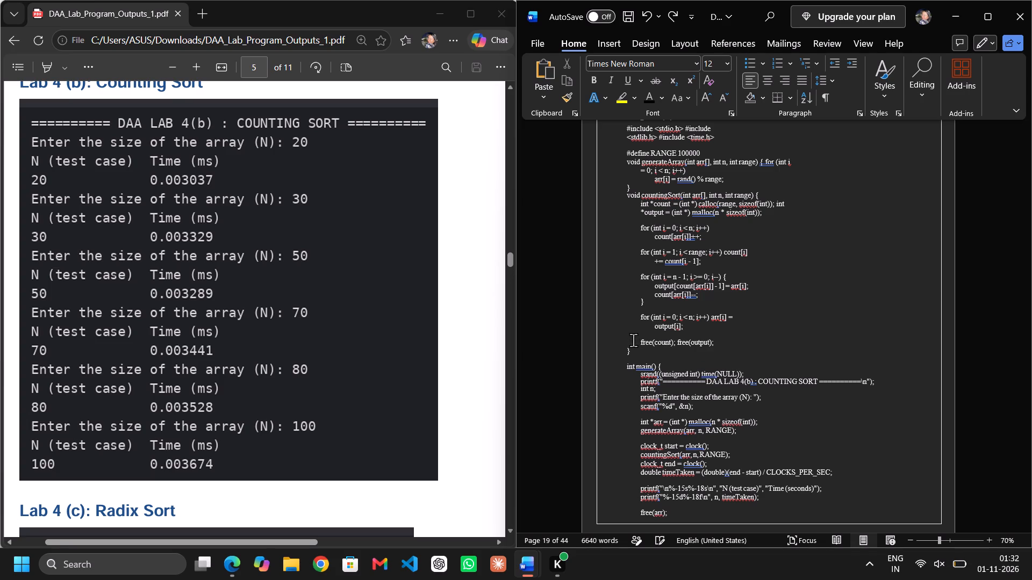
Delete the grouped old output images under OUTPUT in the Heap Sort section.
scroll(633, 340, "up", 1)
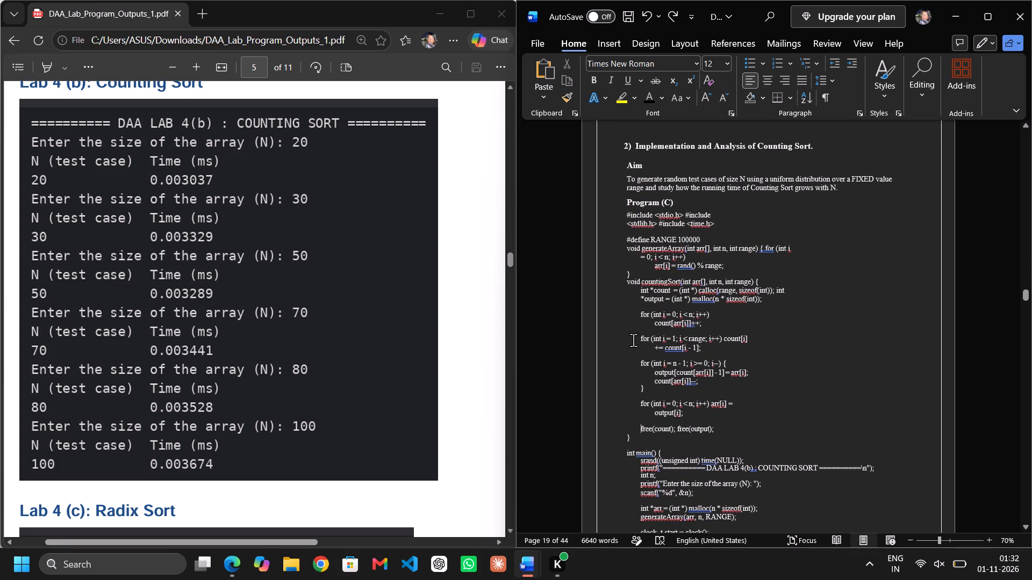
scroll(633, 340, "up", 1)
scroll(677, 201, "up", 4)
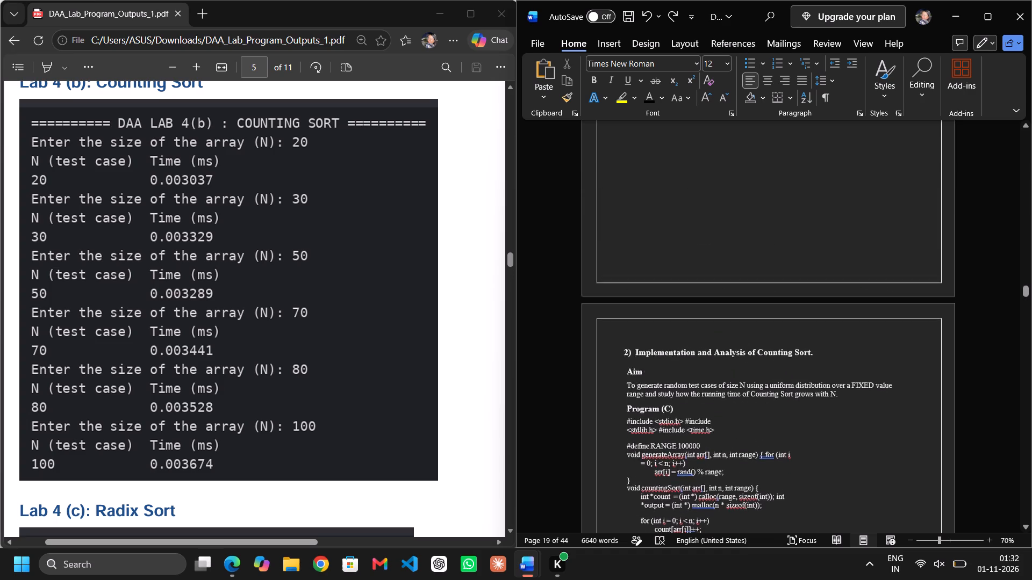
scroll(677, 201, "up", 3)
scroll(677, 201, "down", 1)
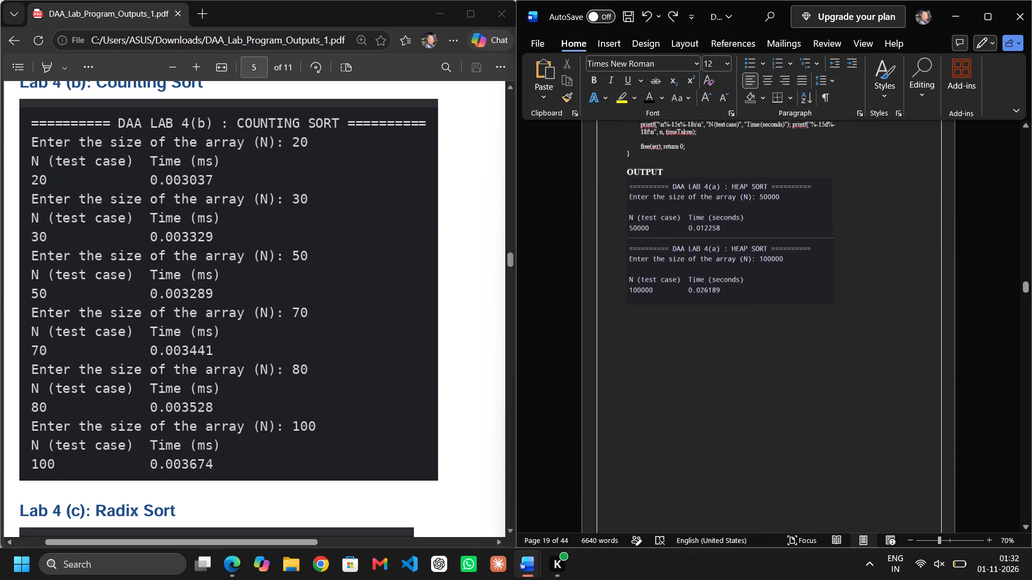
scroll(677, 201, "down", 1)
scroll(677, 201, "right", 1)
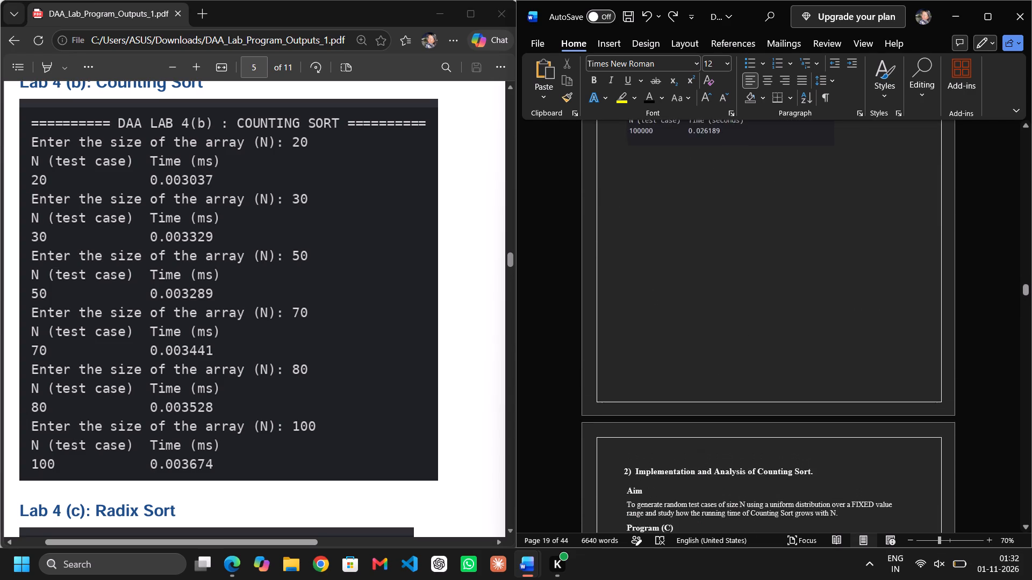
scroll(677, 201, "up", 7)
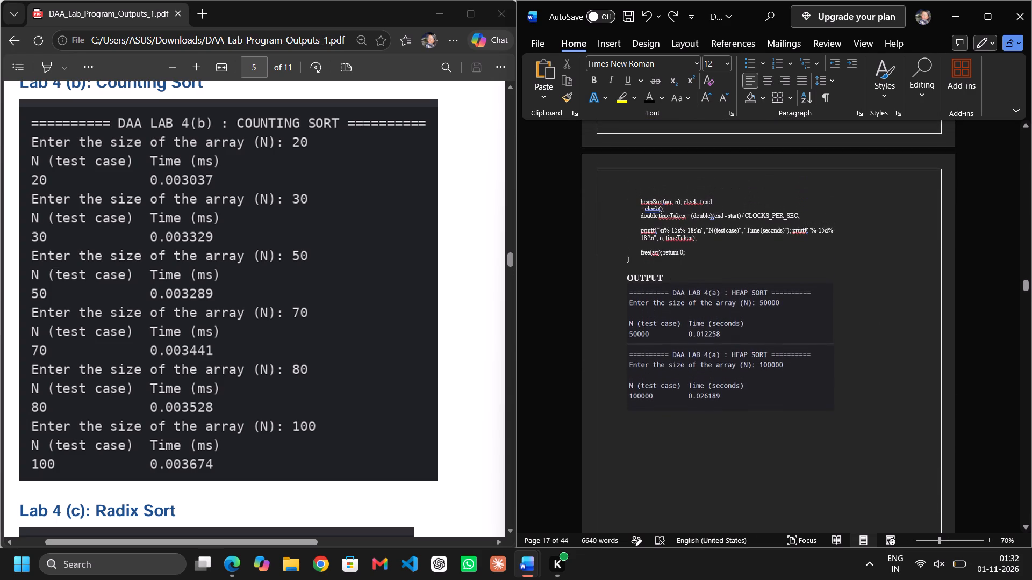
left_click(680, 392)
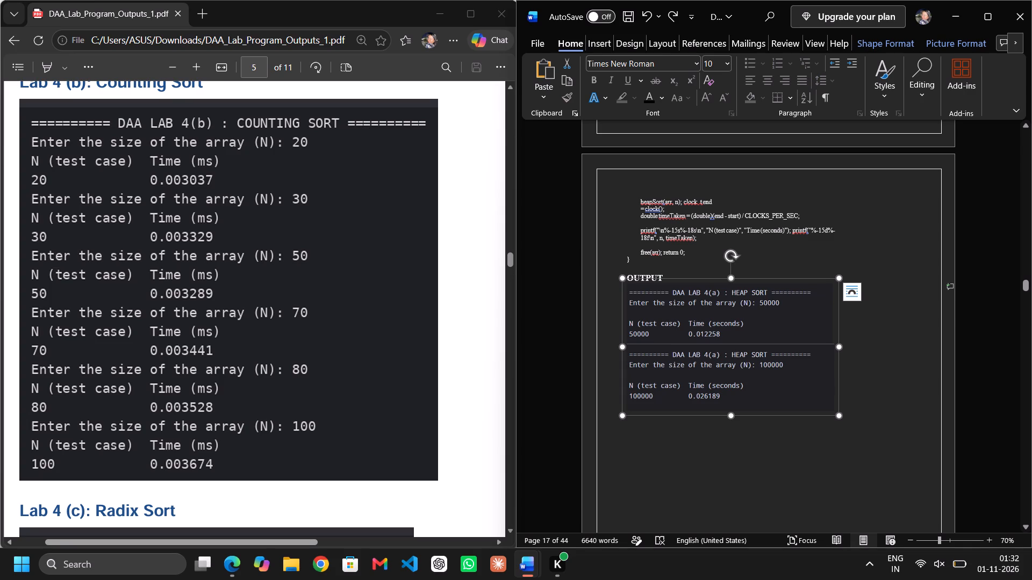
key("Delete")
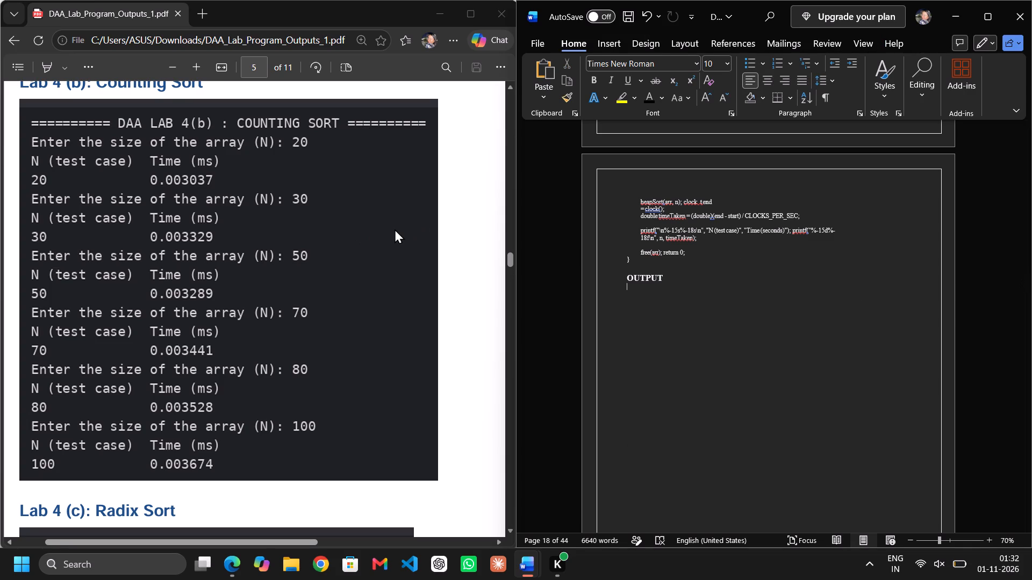
Review Experiment 4's Heap Sort section and its page layout through to the OUTPUT heading.
scroll(395, 229, "up", 5)
scroll(681, 233, "up", 2)
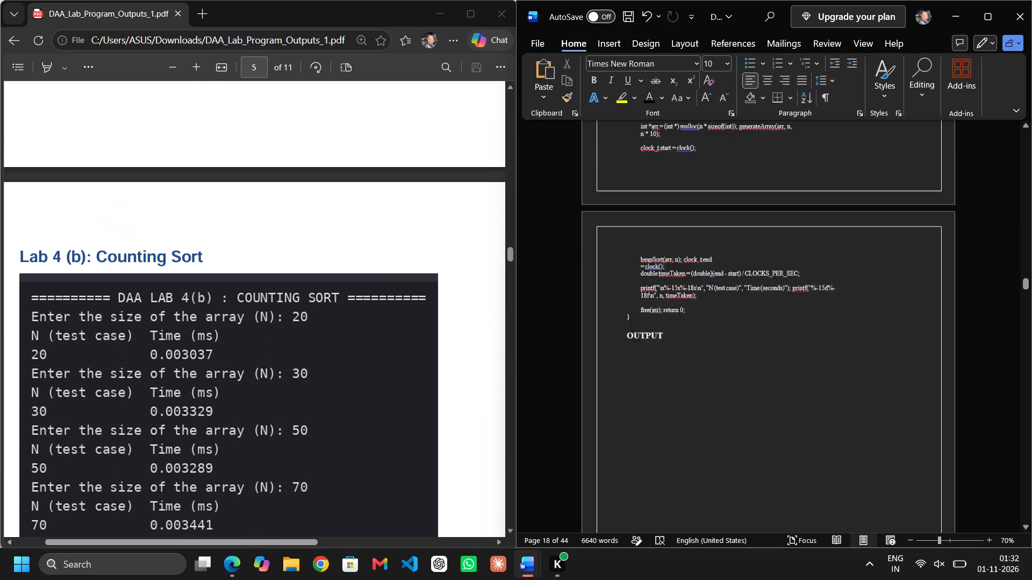
scroll(681, 233, "up", 3)
scroll(681, 233, "down", 1)
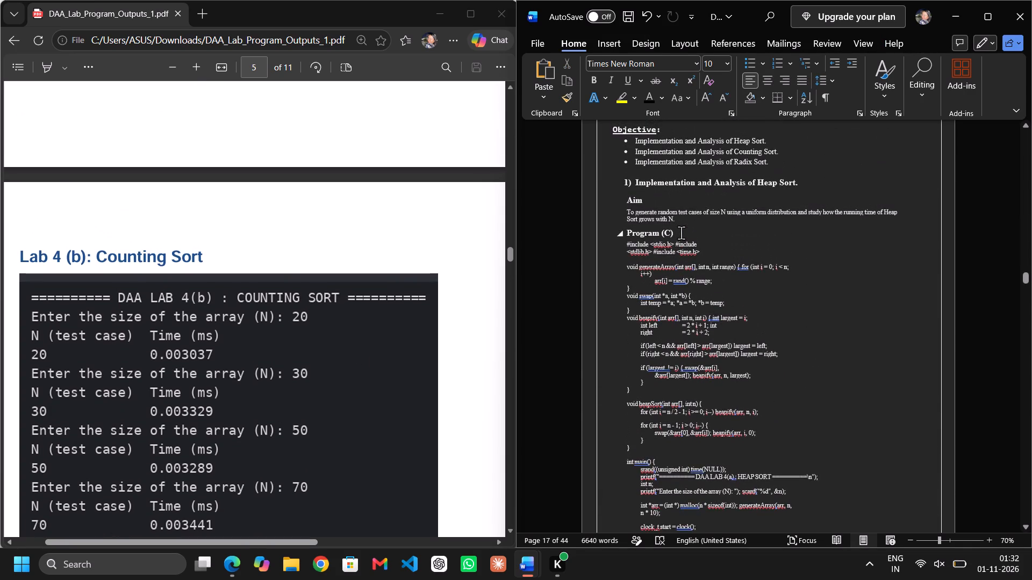
scroll(681, 233, "down", 4)
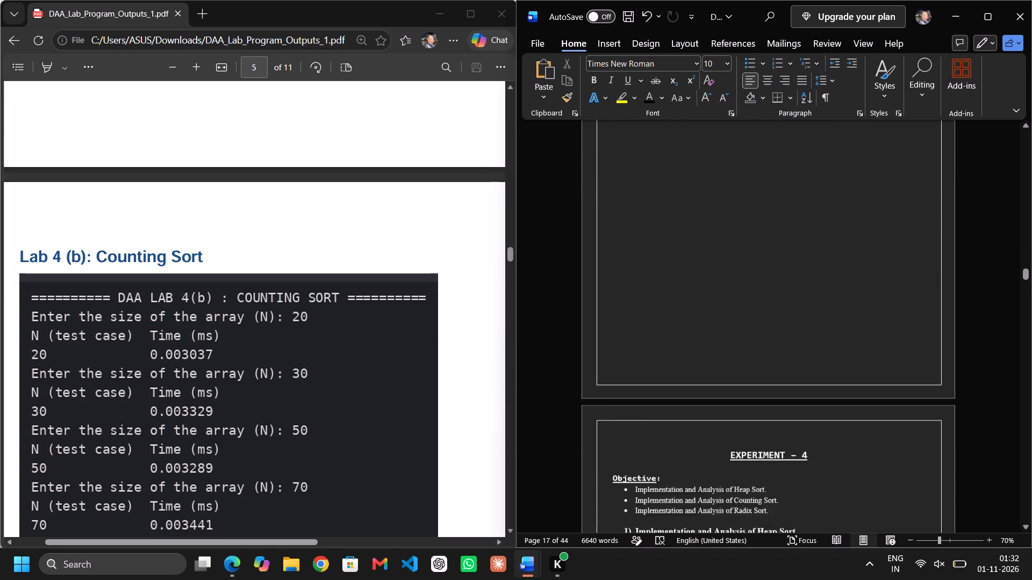
scroll(681, 233, "down", 10)
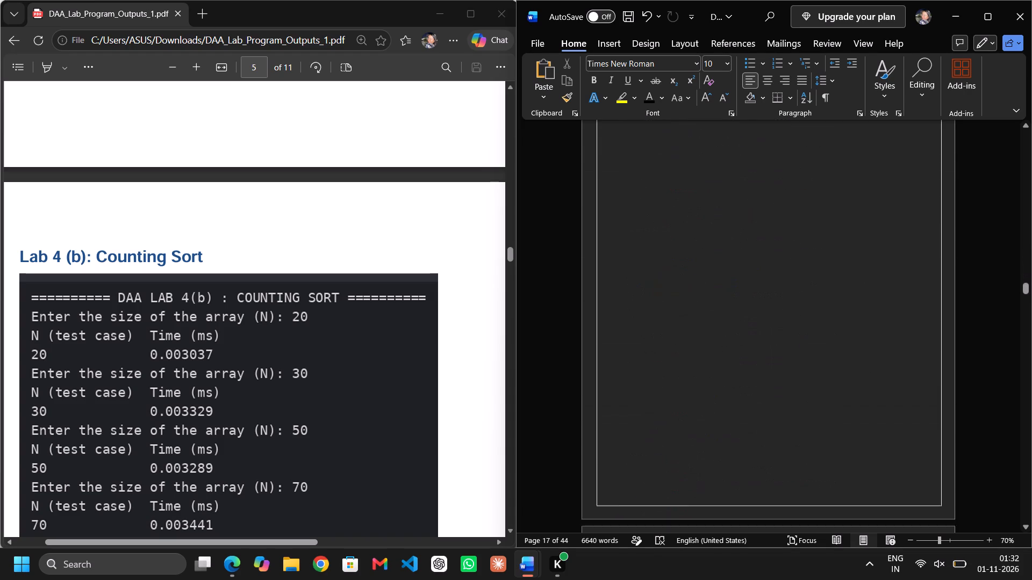
scroll(681, 233, "down", 1)
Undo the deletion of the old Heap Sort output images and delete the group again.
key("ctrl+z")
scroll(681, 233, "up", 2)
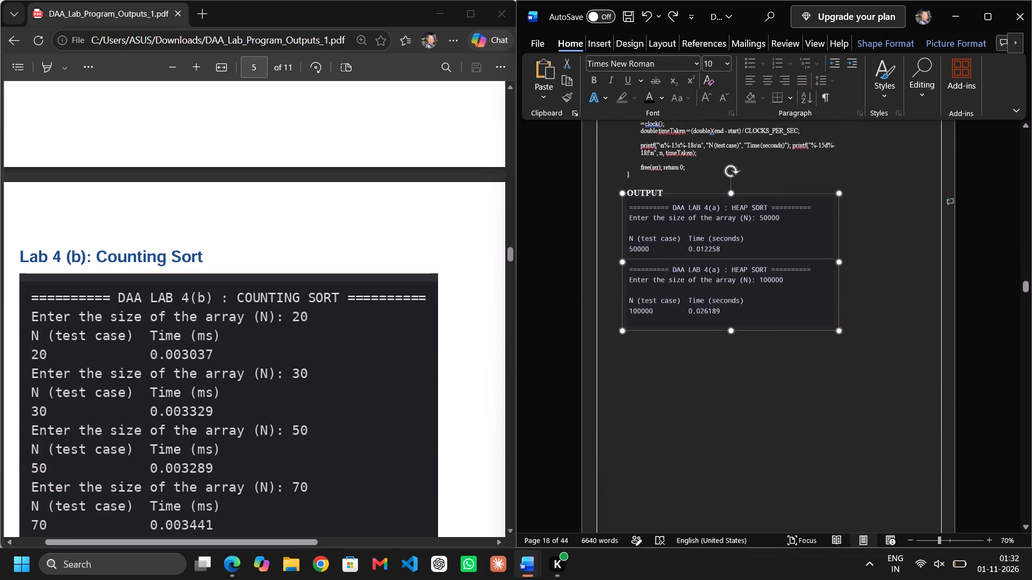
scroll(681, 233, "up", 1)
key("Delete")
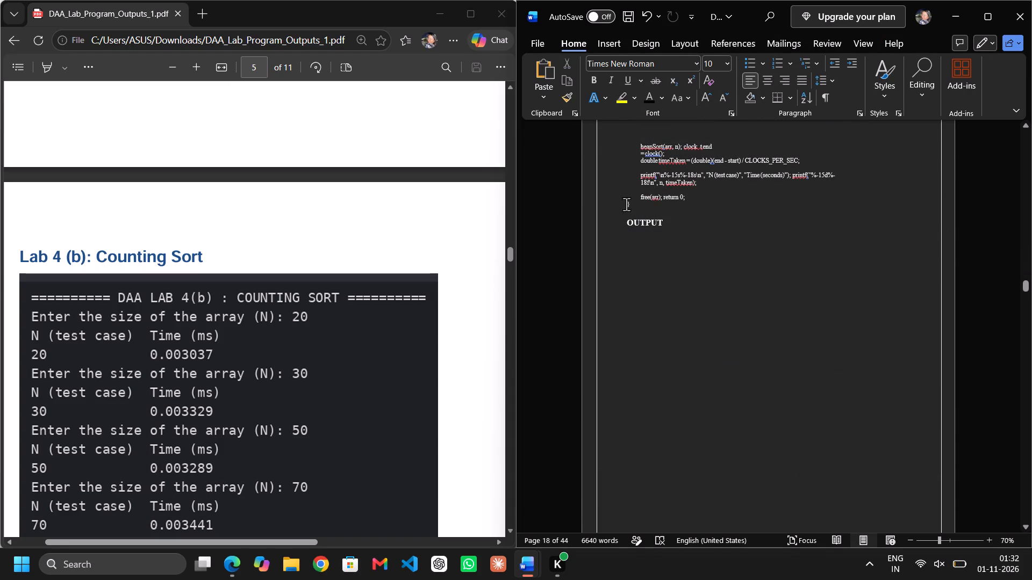
Capture a screenshot of the whole Lab 4 (a): Heap Sort output block in the program outputs PDF.
scroll(379, 309, "up", 7)
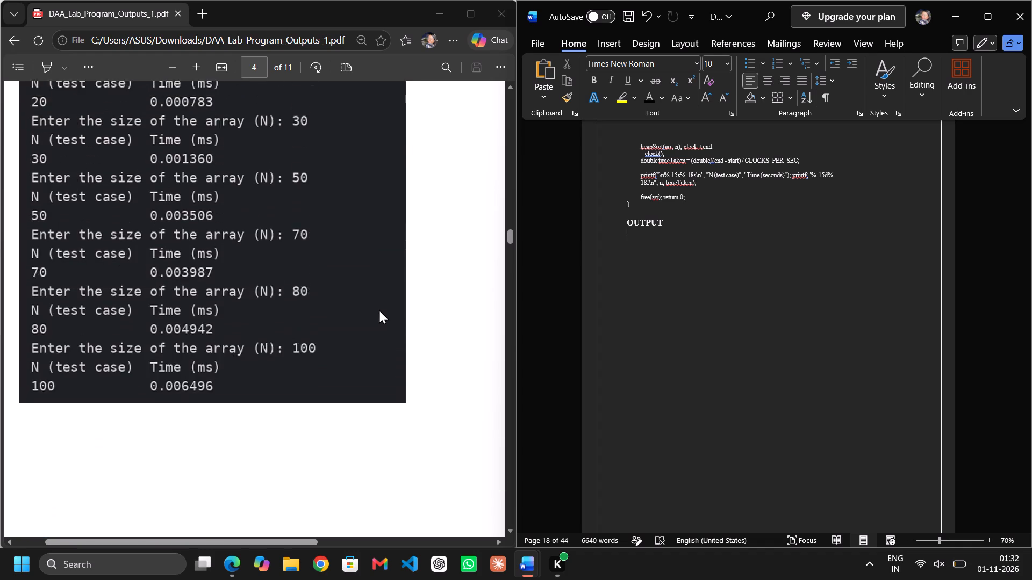
scroll(379, 309, "up", 2)
key("Print")
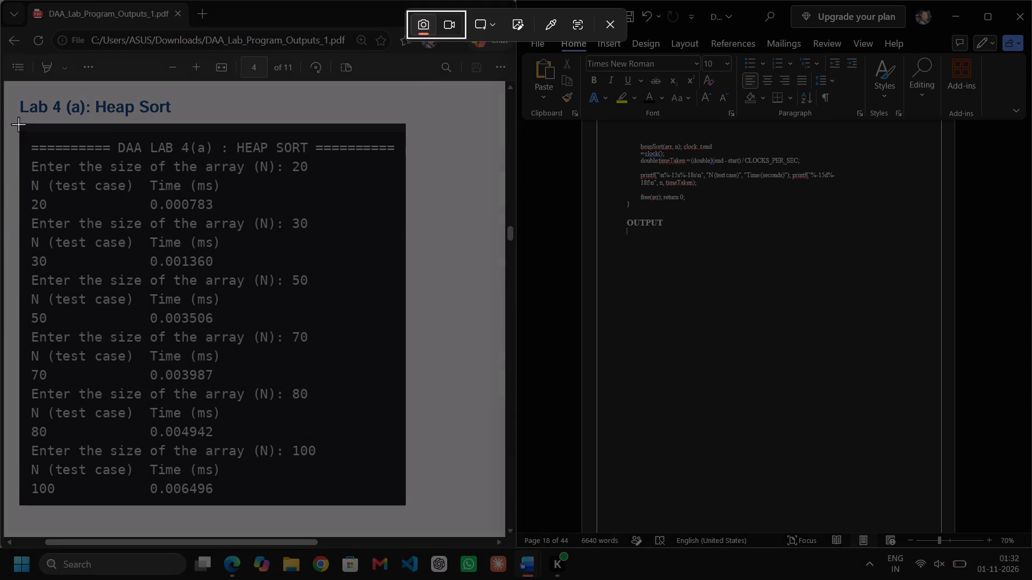
left_click_drag(19, 124, 317, 466)
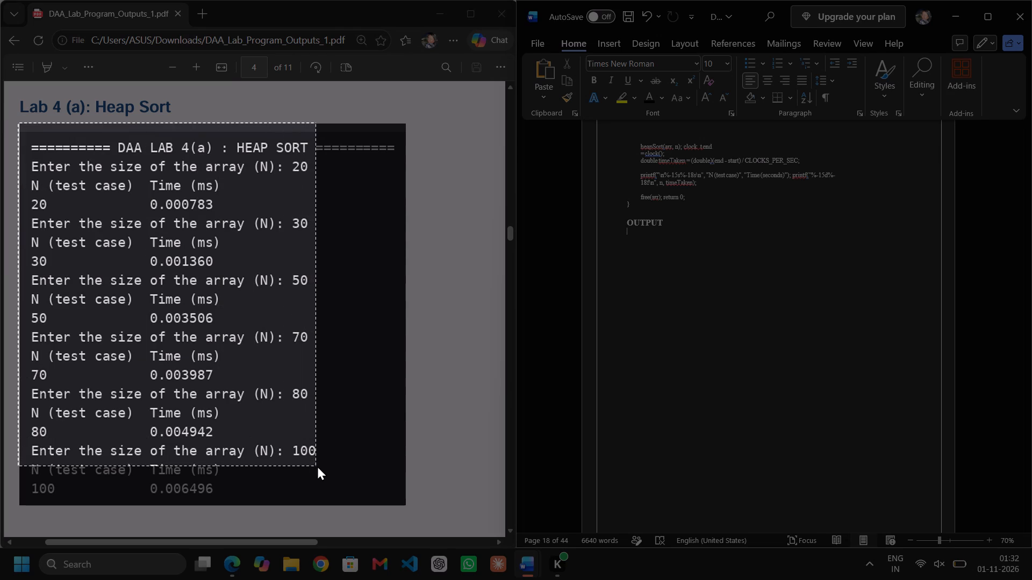
left_click_drag(317, 466, 405, 509)
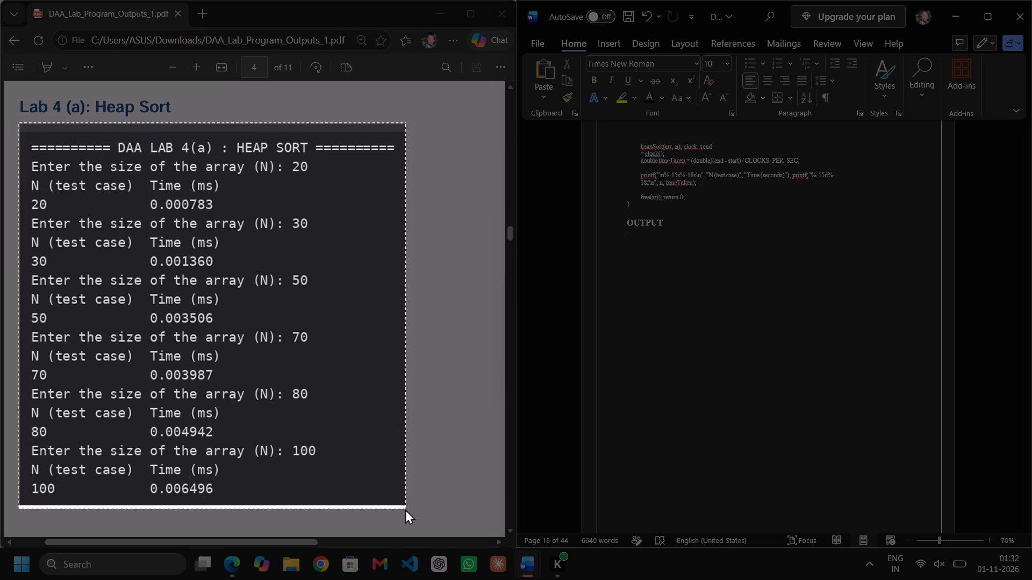
left_click_drag(405, 509, 403, 505)
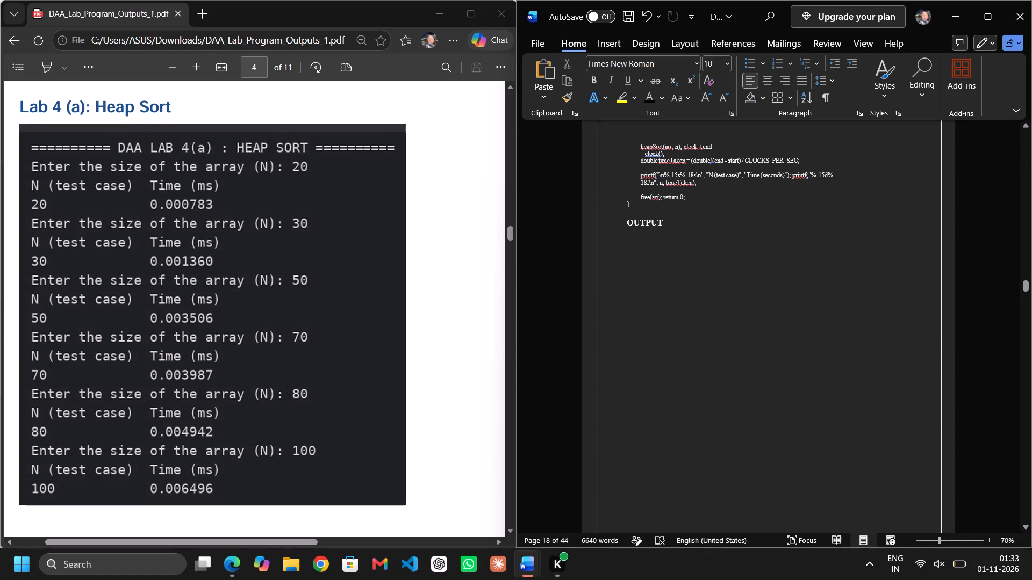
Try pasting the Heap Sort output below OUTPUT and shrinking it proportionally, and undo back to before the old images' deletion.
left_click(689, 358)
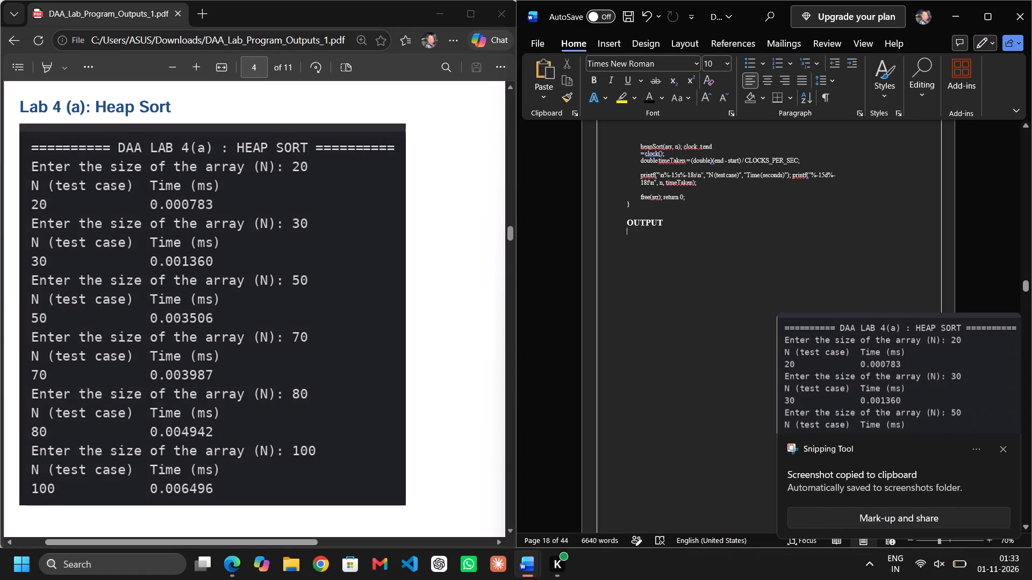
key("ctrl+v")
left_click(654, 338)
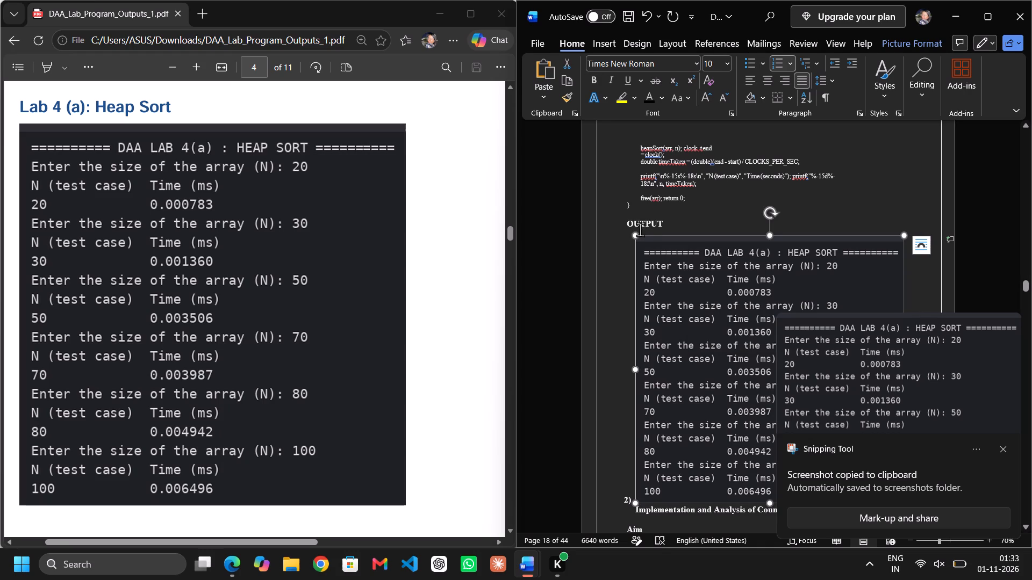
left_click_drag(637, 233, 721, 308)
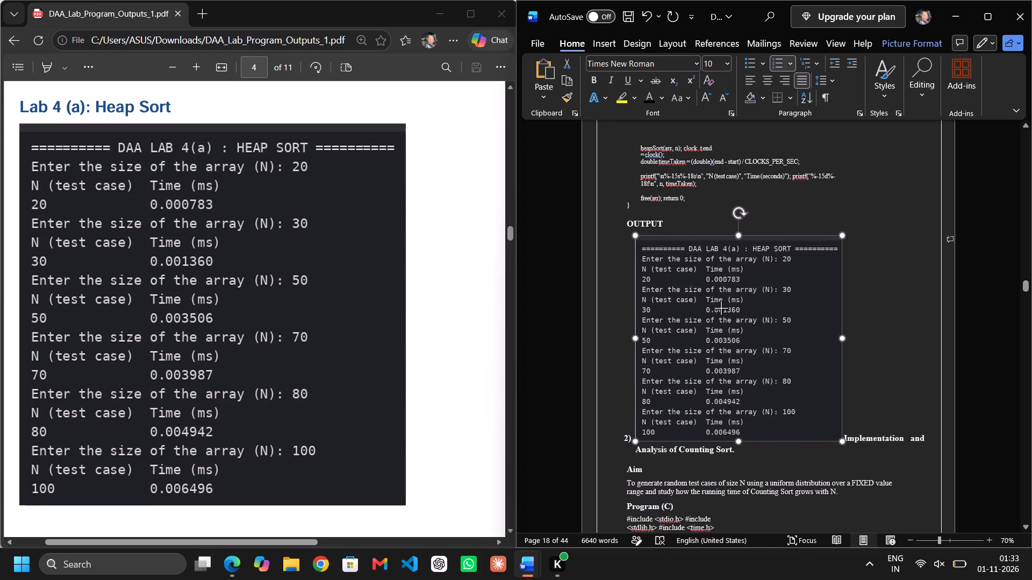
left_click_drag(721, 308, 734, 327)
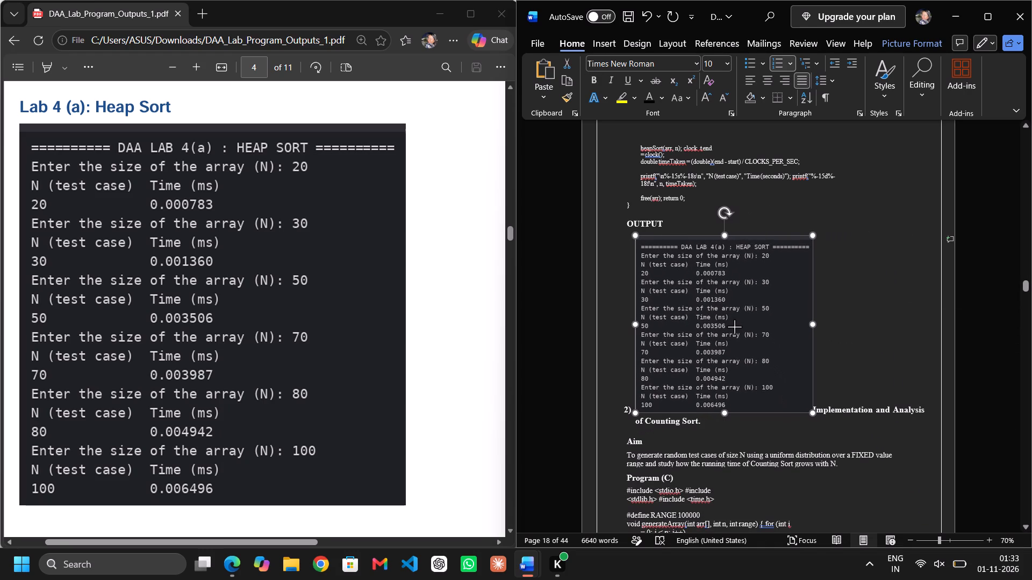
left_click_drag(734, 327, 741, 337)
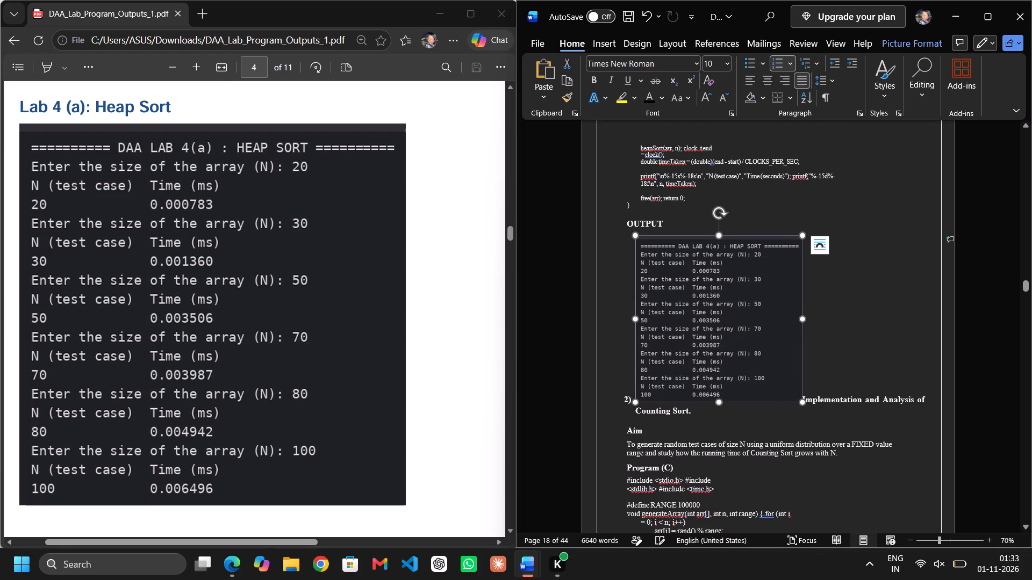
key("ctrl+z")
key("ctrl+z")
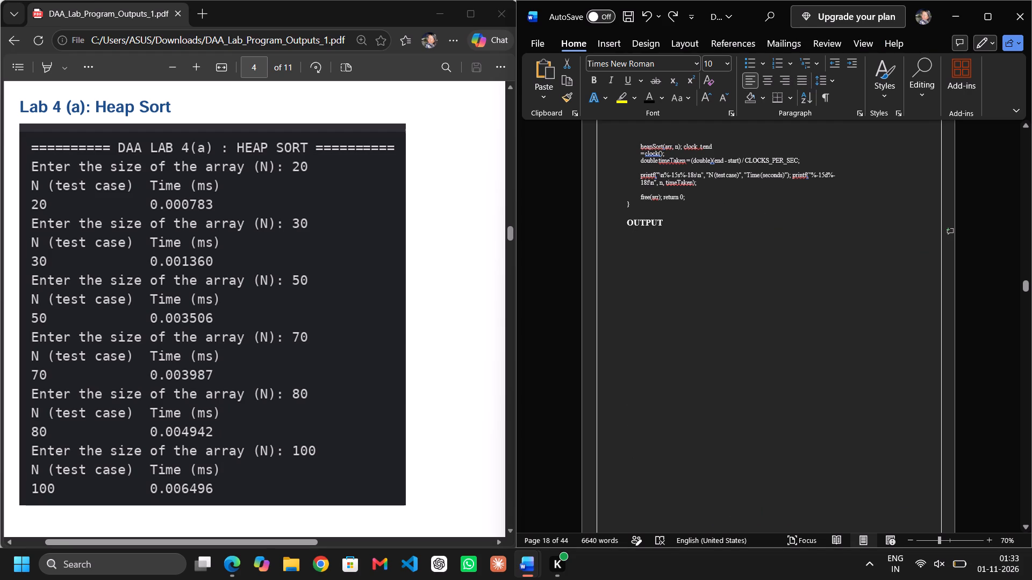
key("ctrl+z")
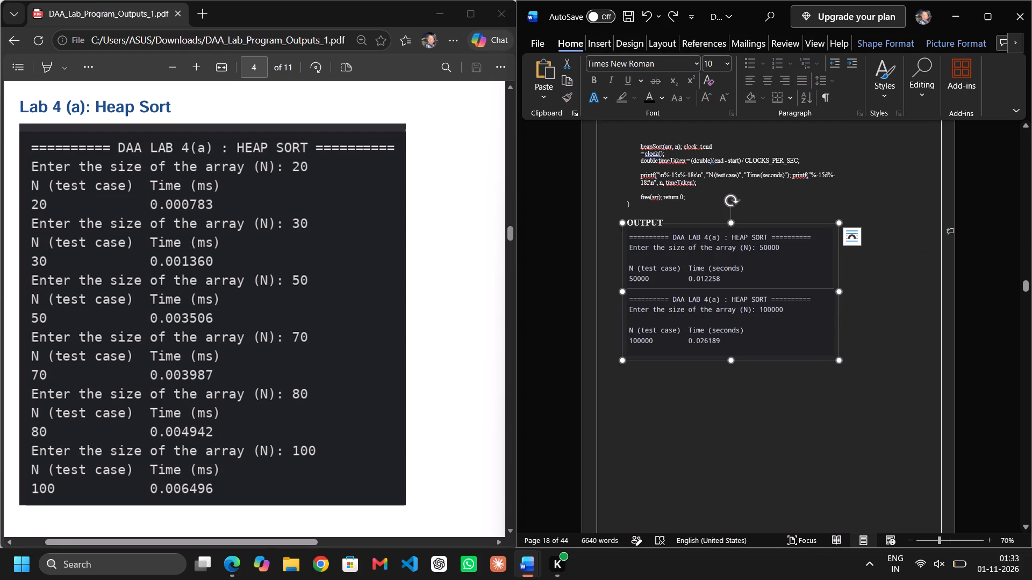
Replace both old Heap Sort output images under OUTPUT, one after the other deleted, with the captured Lab 4 (a) output image.
left_click(751, 314)
key("Delete")
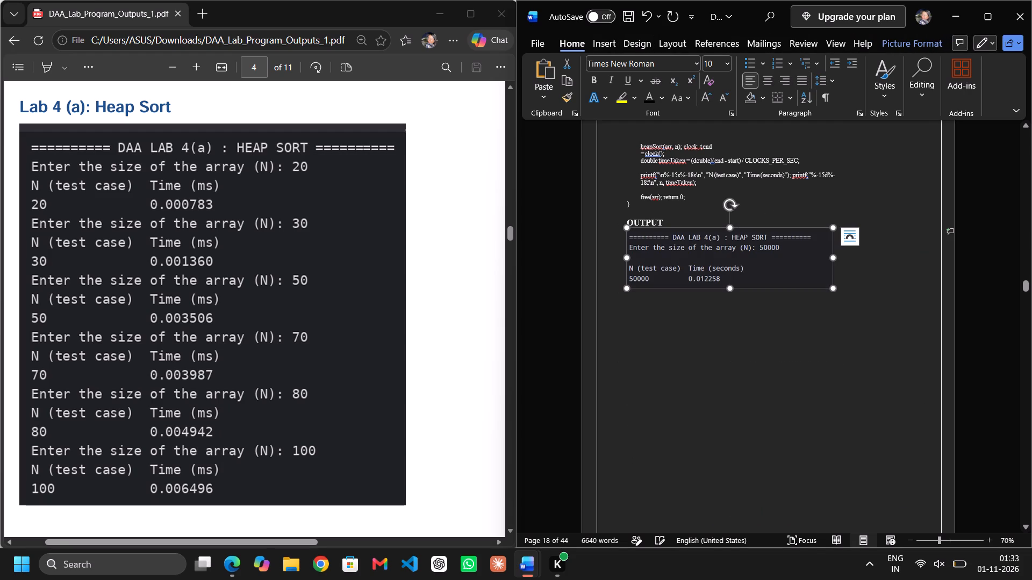
left_click(750, 266)
key("Delete")
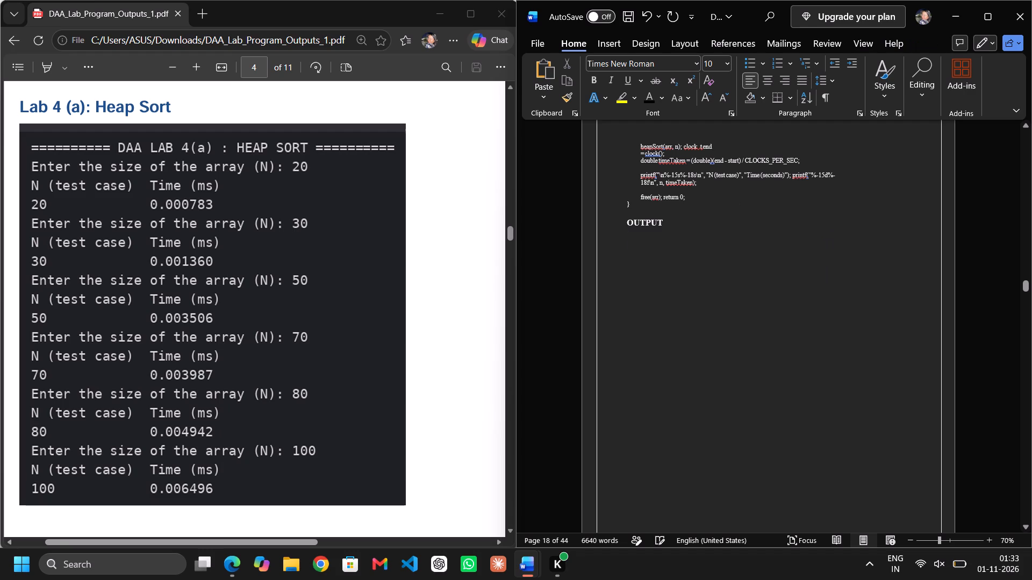
key("ctrl+v")
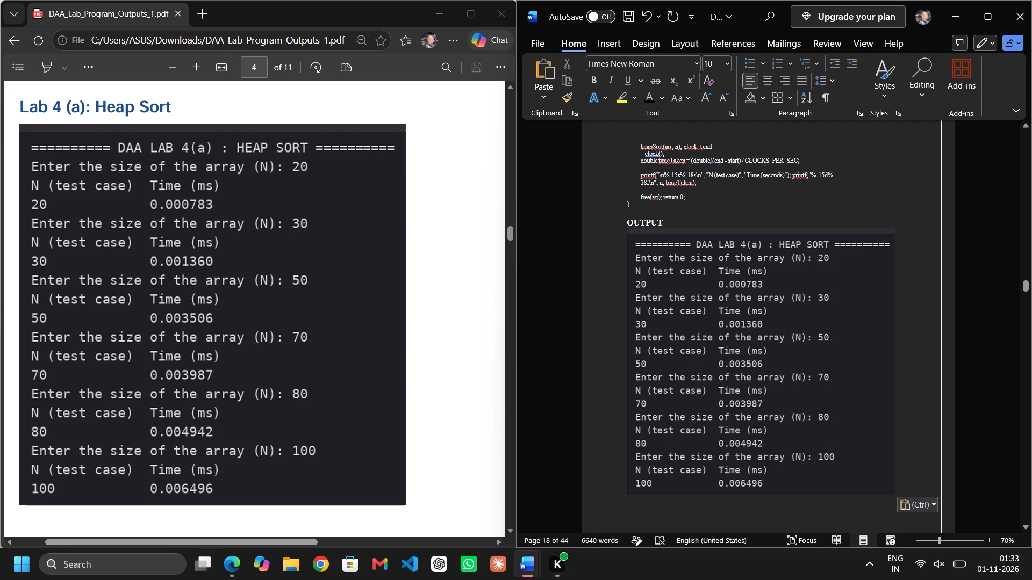
Shrink the pasted Heap Sort output image proportionally and centre it below the OUTPUT heading.
left_click(721, 288)
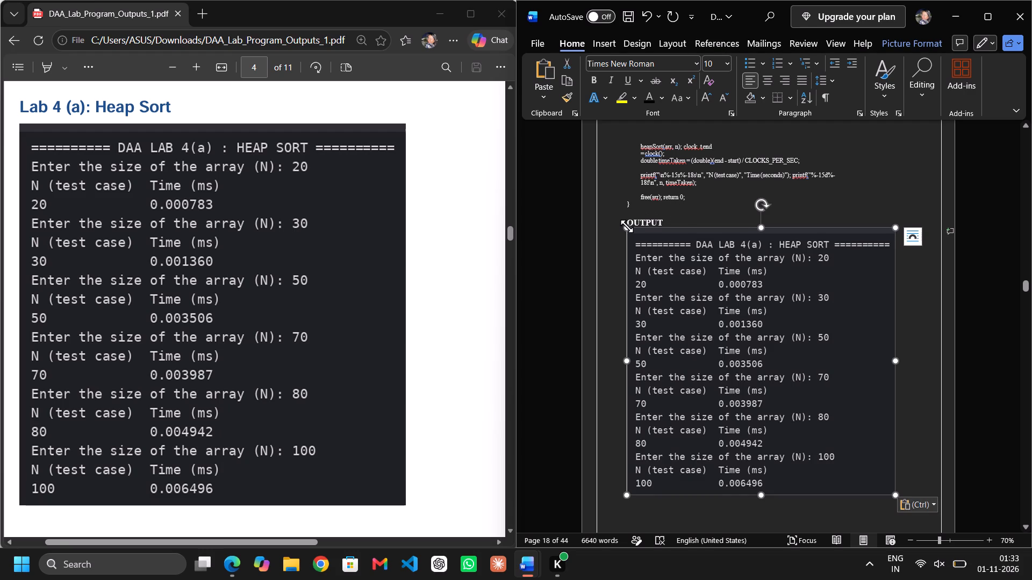
left_click_drag(627, 226, 715, 306)
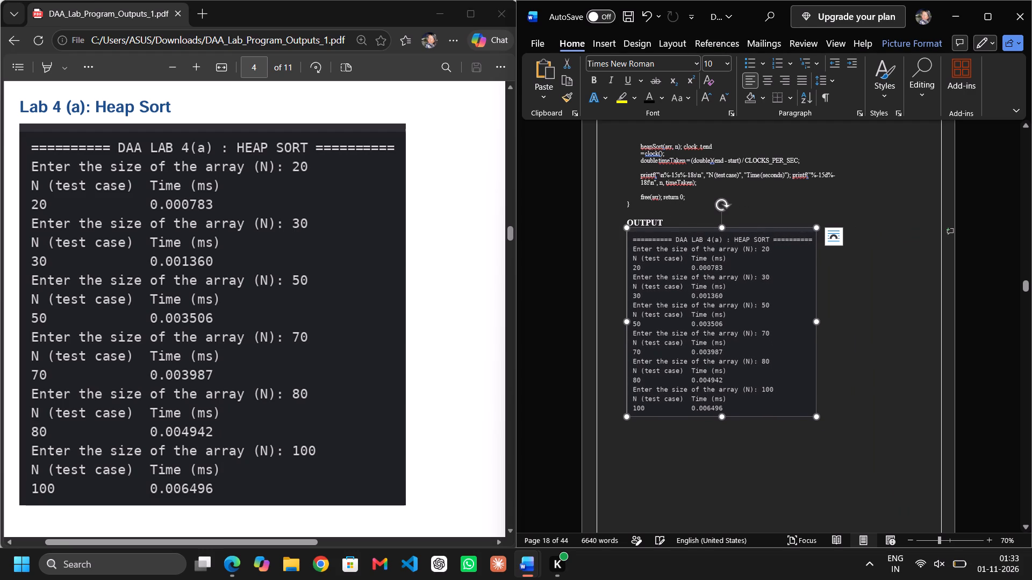
left_click(765, 78)
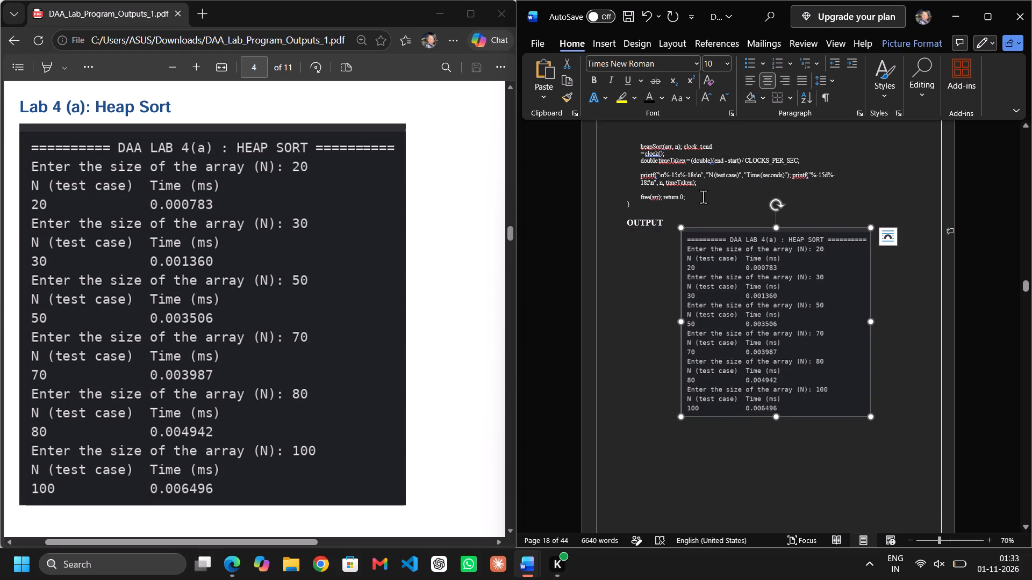
left_click(703, 197)
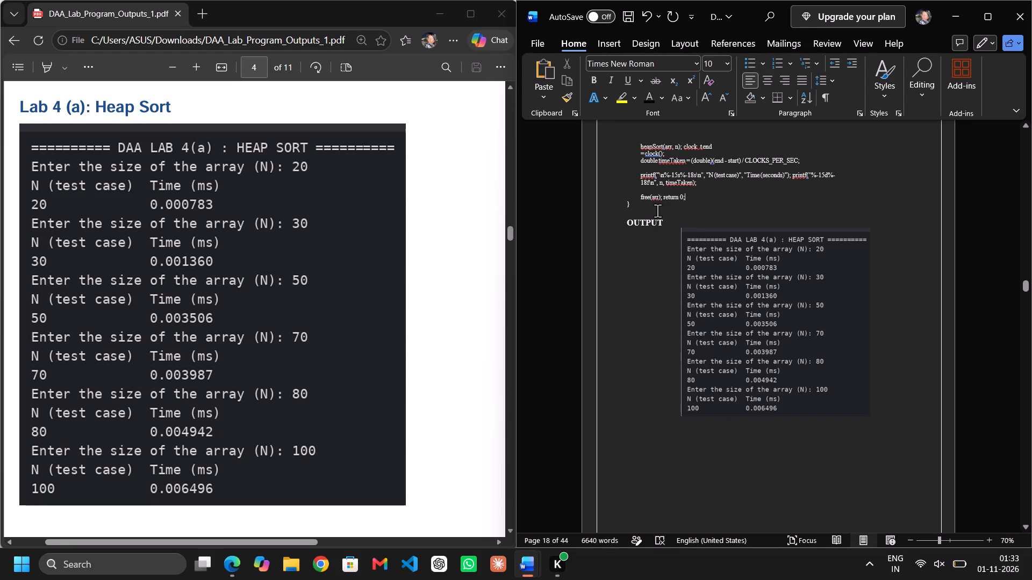
Set the Heap Sort aim paragraph and its whole C program code to 12 pt, leaving out the Program (C) heading.
left_click_drag(657, 205, 649, 120)
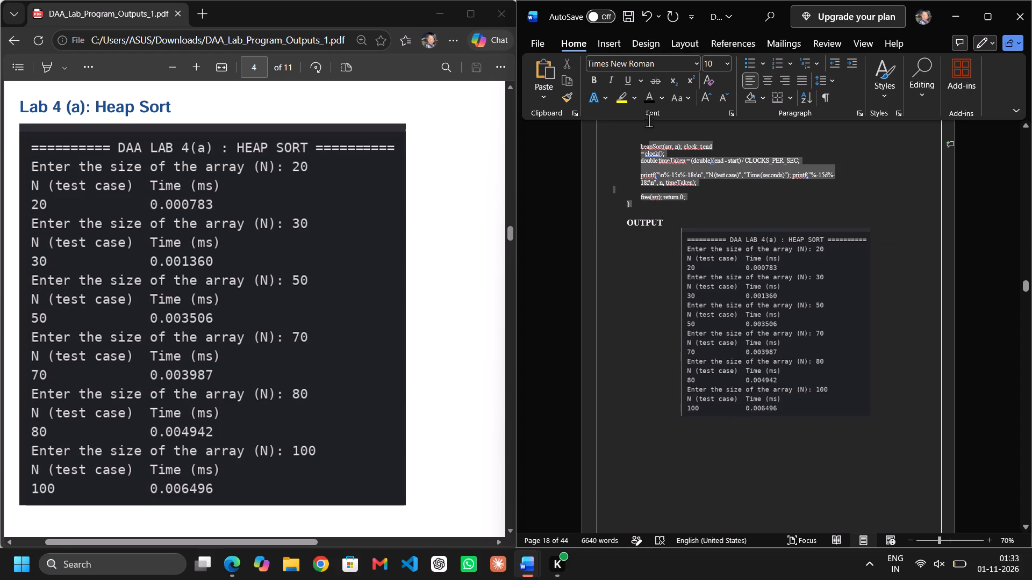
left_click_drag(649, 120, 697, 247)
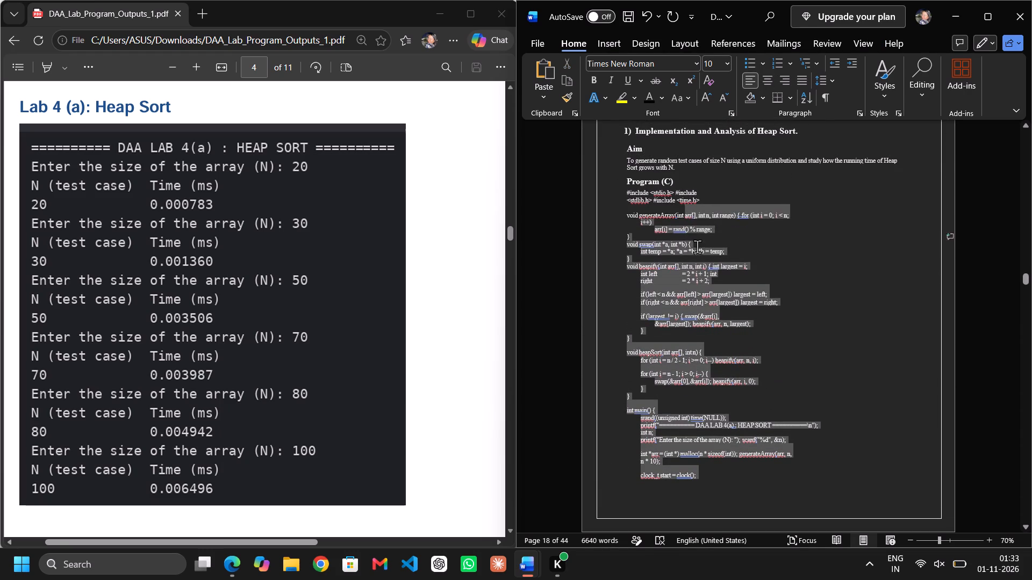
left_click_drag(697, 247, 621, 189)
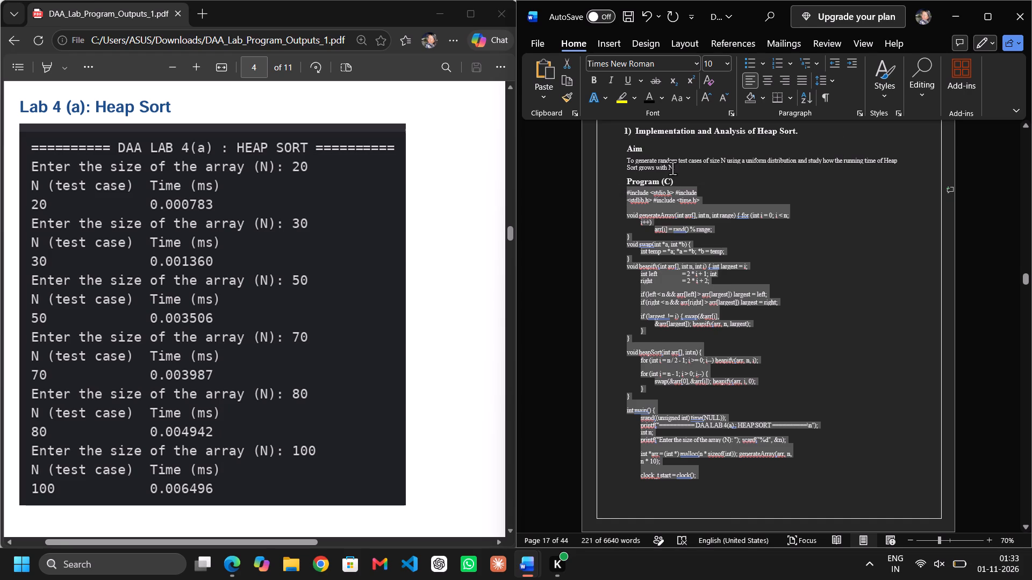
left_click_drag(679, 169, 625, 159, "ctrl")
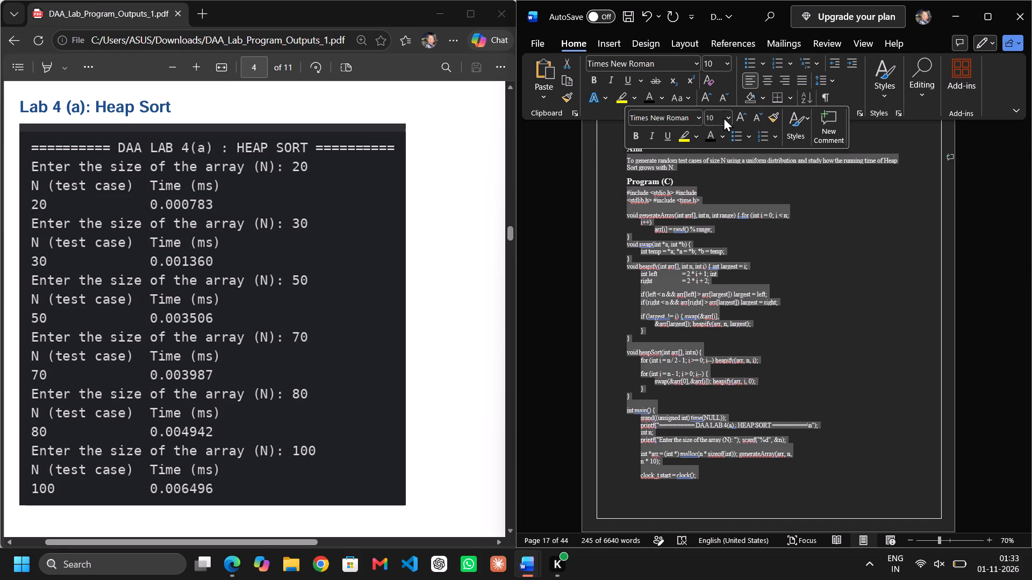
left_click(729, 116)
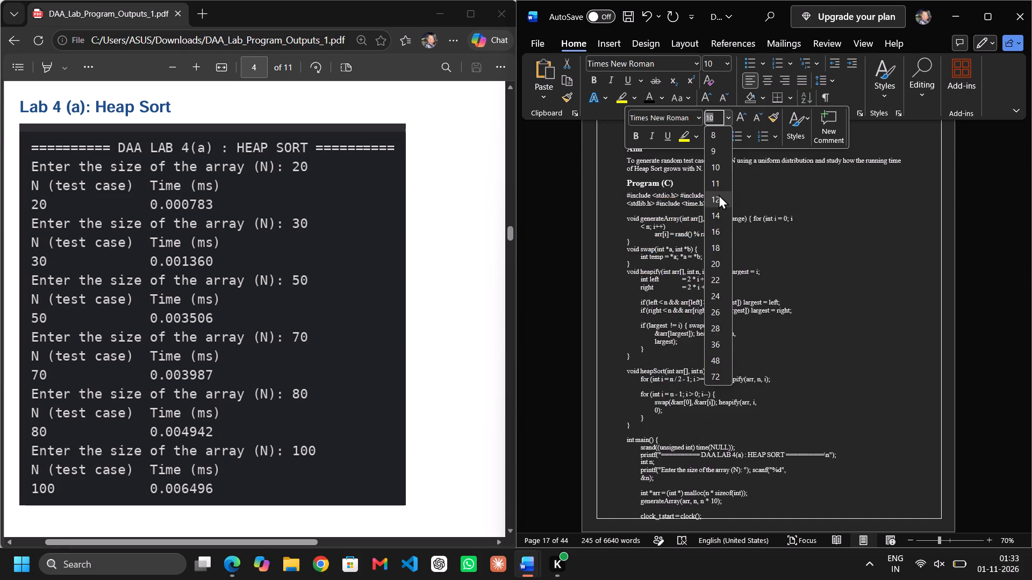
left_click(719, 194)
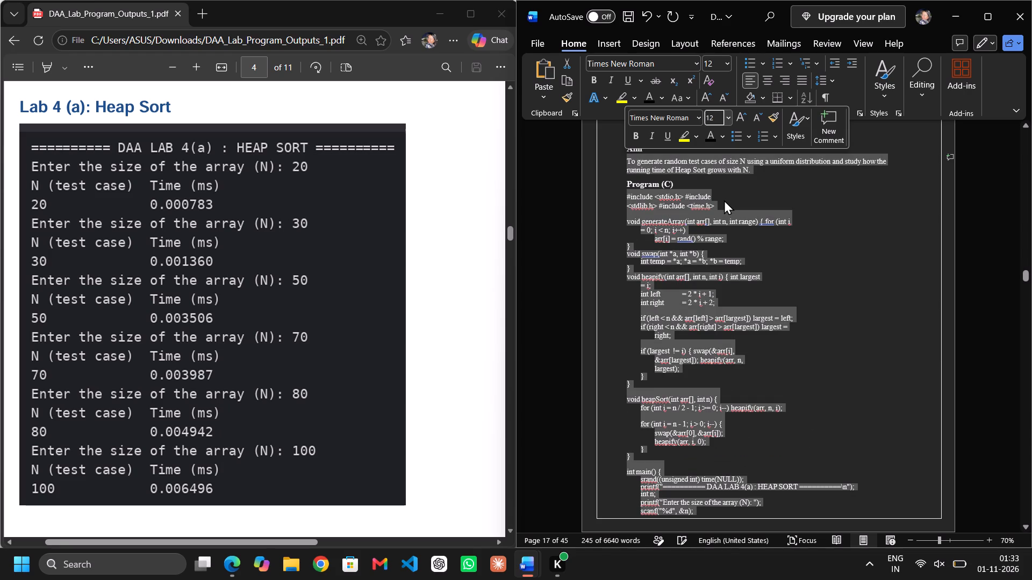
left_click(724, 200)
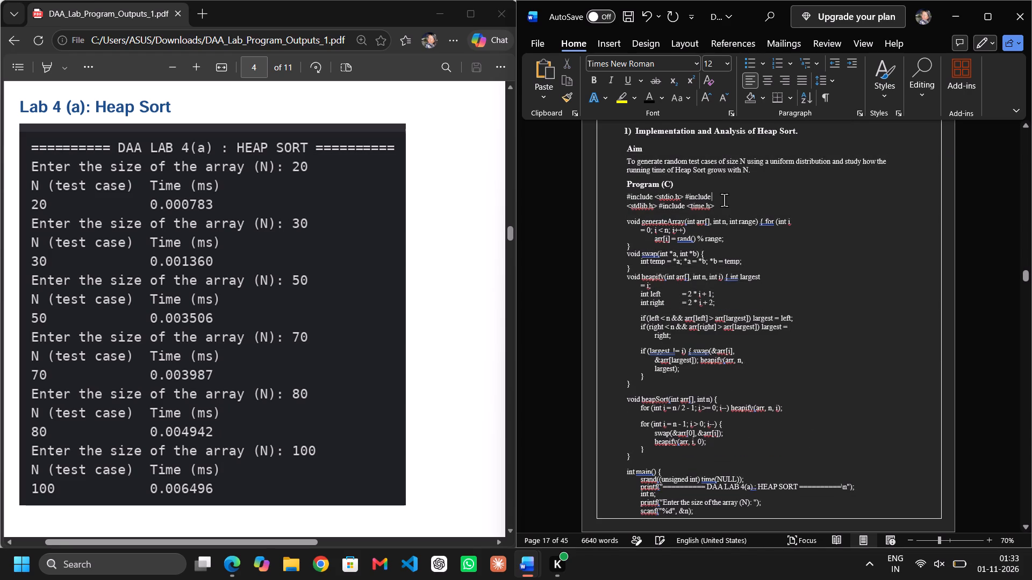
Delete both old Quick Sort output images under Experiment 3's OUTPUT heading.
scroll(724, 200, "up", 6)
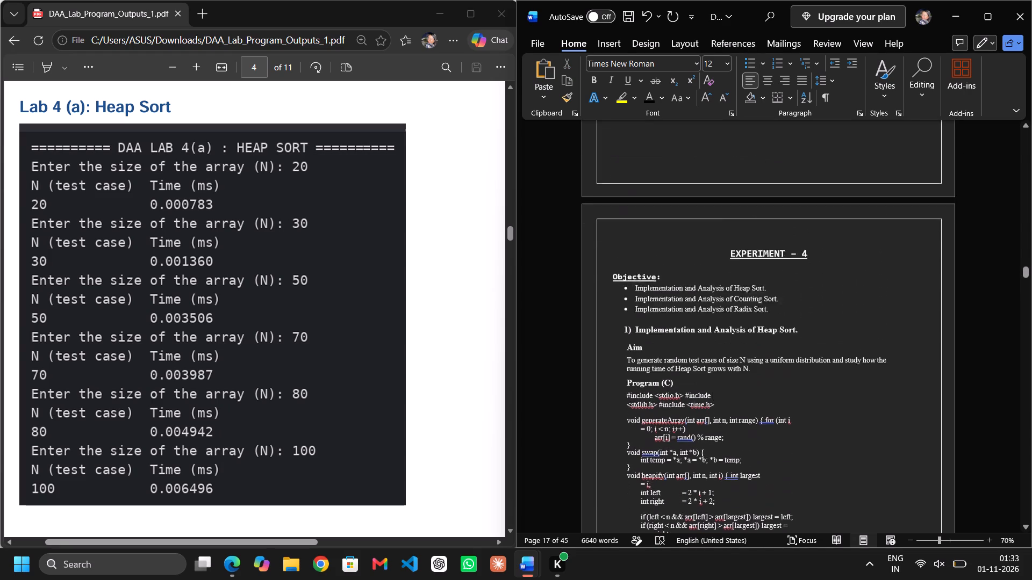
scroll(724, 200, "up", 8)
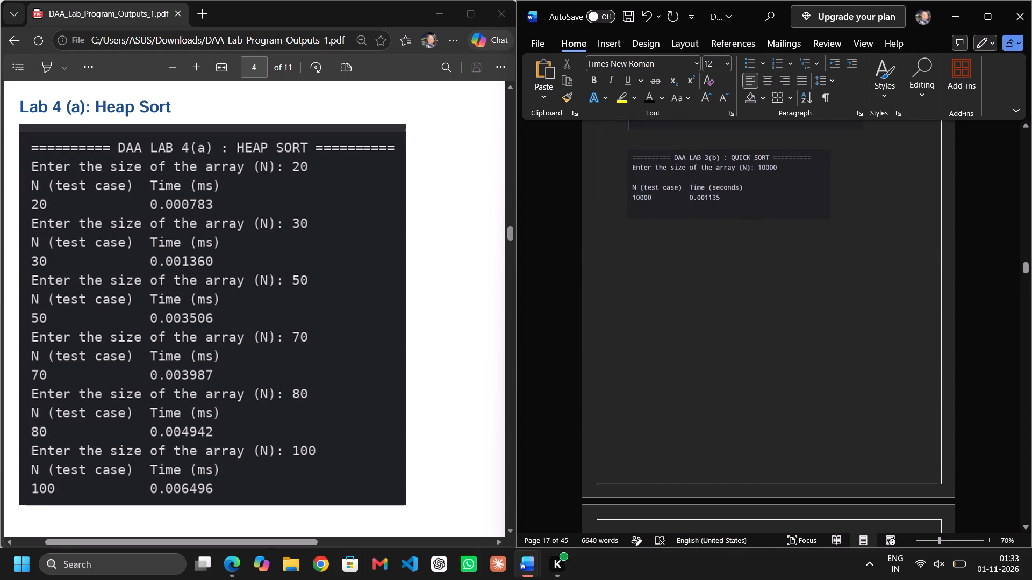
scroll(724, 200, "up", 2)
left_click(695, 432)
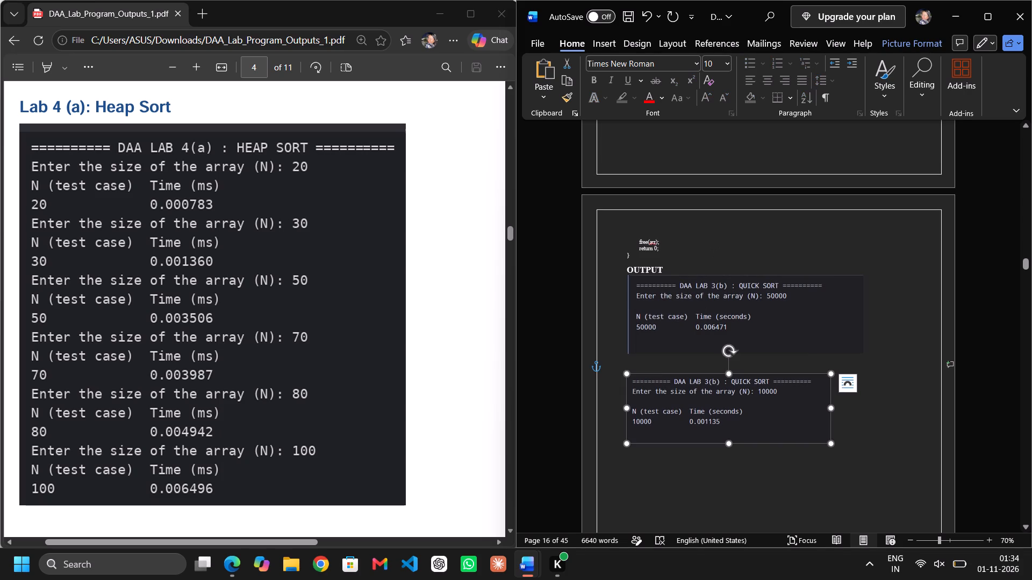
key("Delete")
left_click(738, 305)
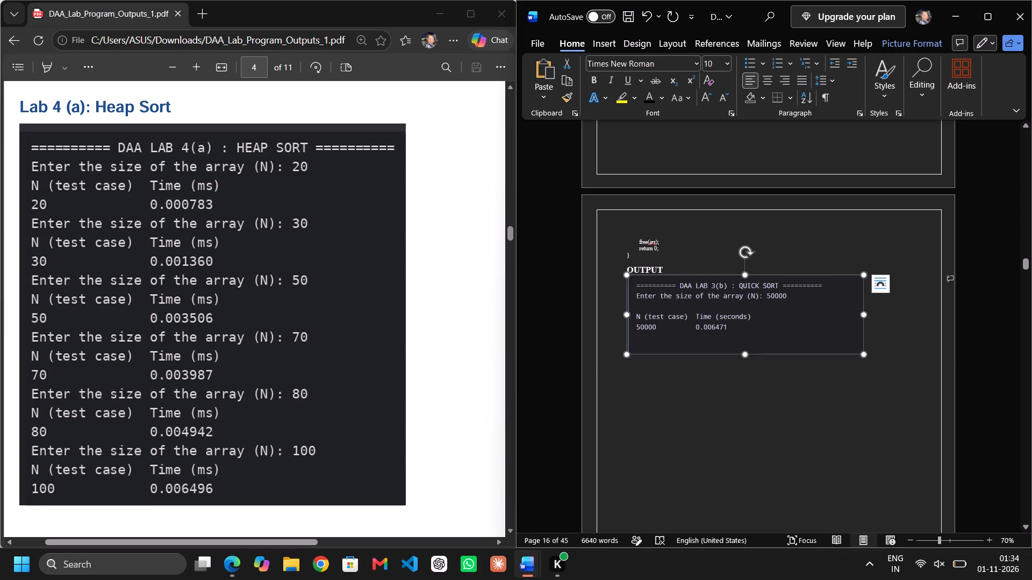
key("Delete")
Capture a screenshot of the whole Lab 3 (b): Quick Sort output block in the program outputs PDF.
scroll(418, 263, "up", 3)
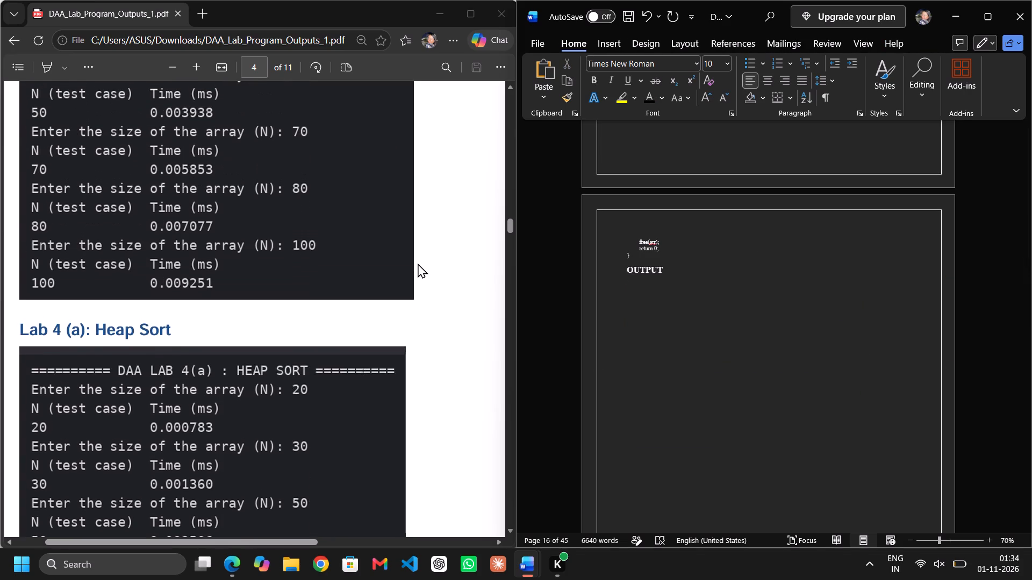
scroll(418, 263, "up", 4)
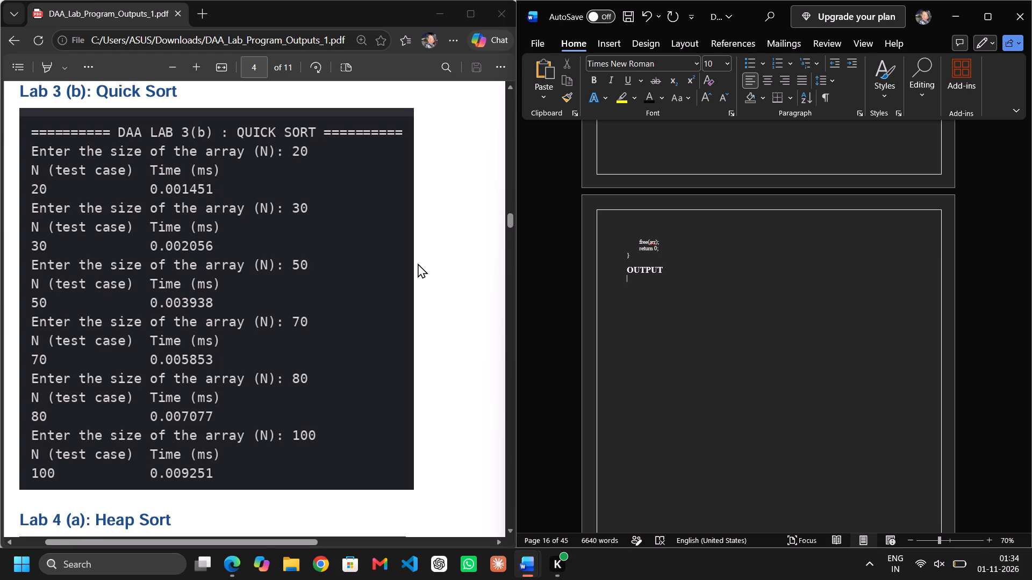
key("Print")
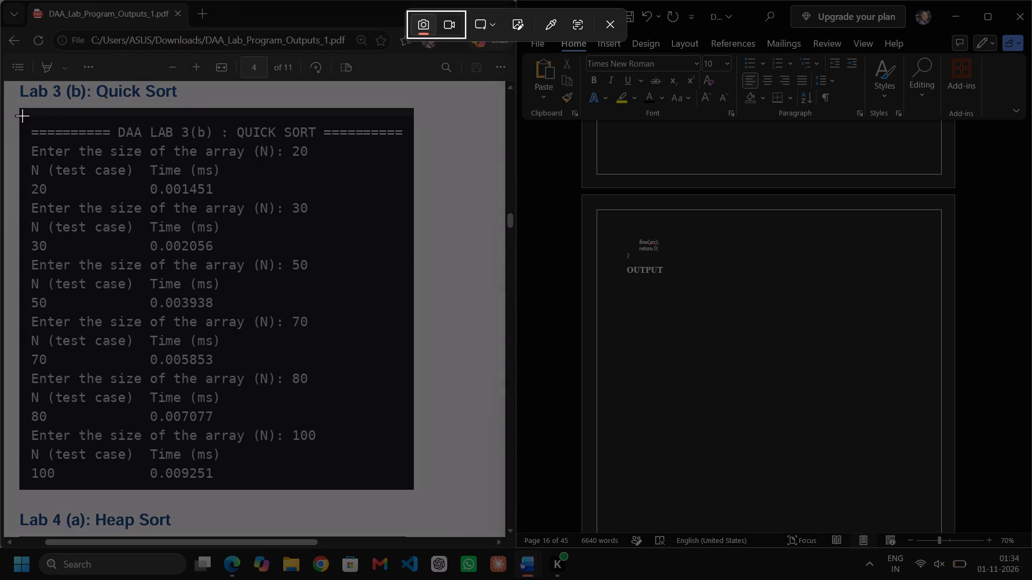
left_click_drag(20, 111, 383, 456)
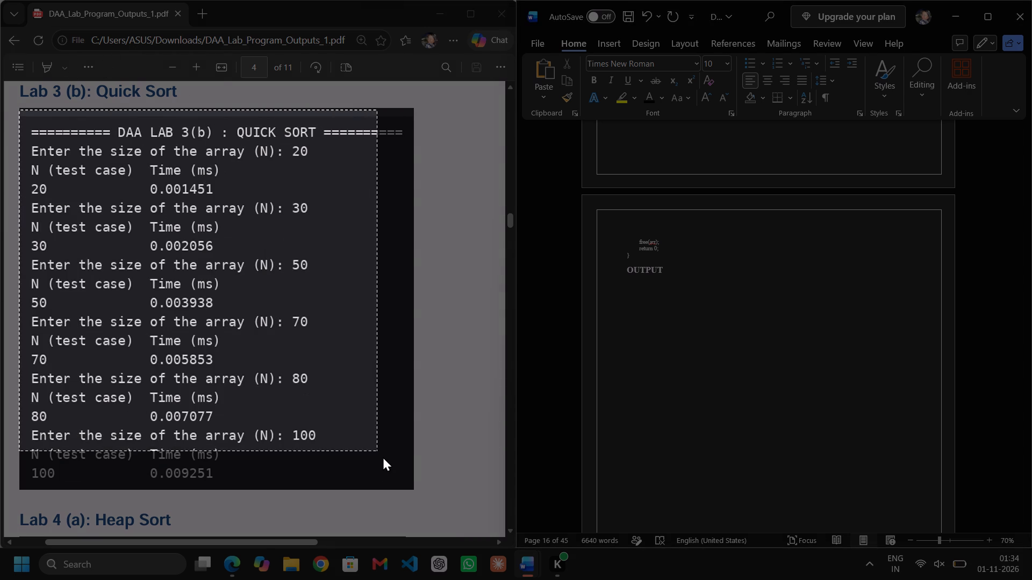
left_click_drag(383, 456, 409, 488)
Paste the captured Quick Sort output below the OUTPUT heading, shrink it proportionally and centre it.
key("ctrl+v")
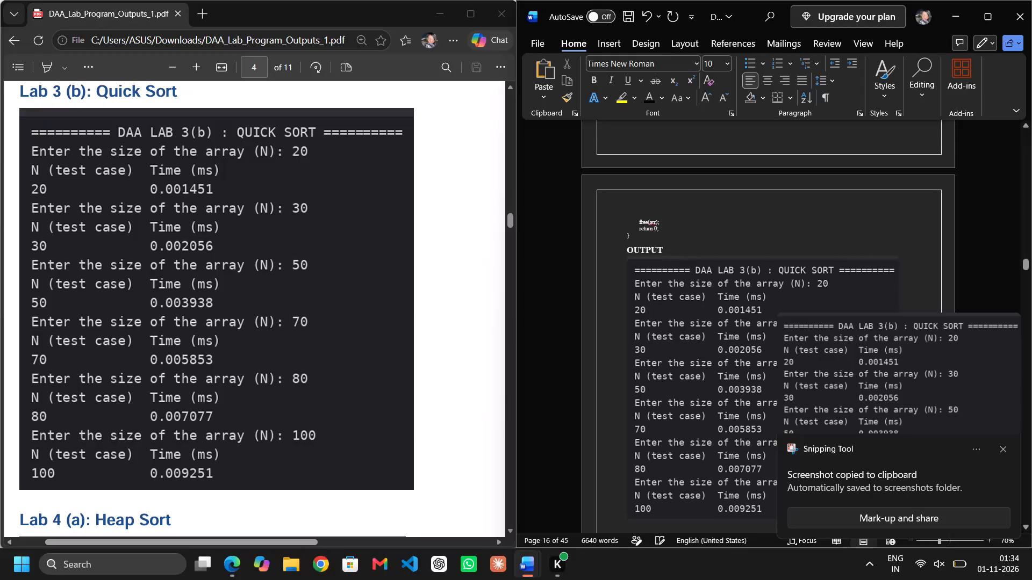
left_click(725, 375)
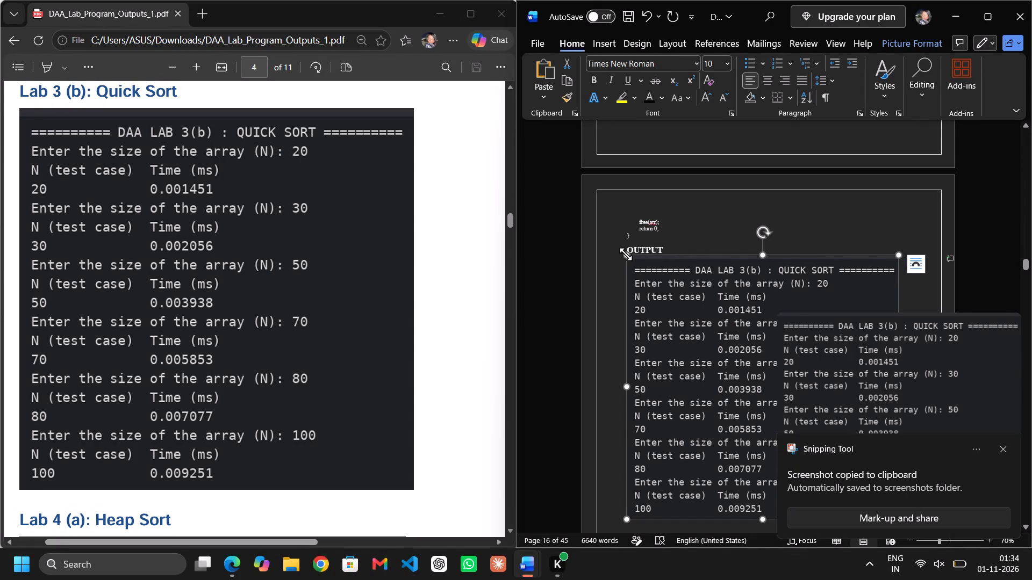
left_click_drag(626, 251, 711, 334)
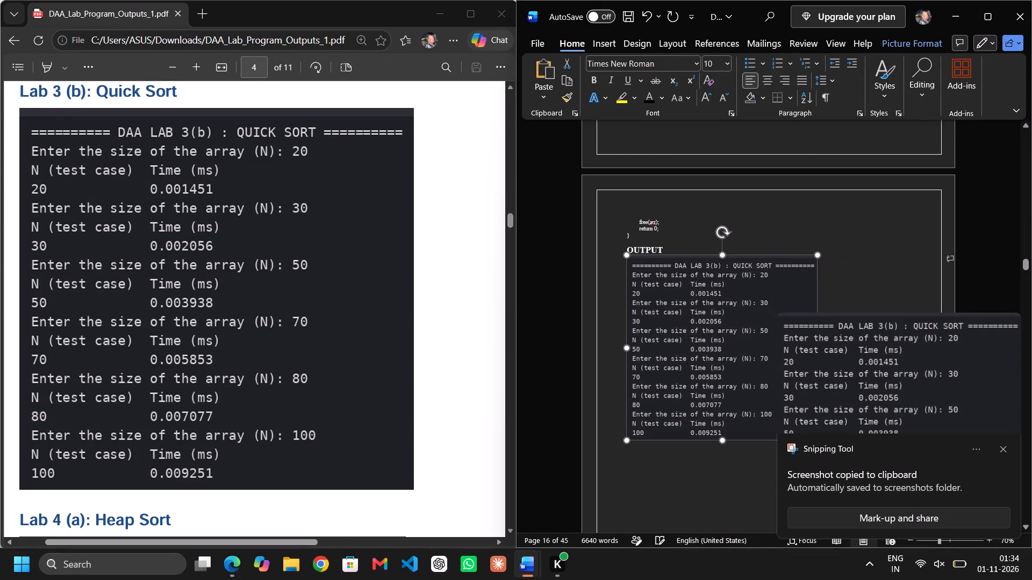
left_click(761, 79)
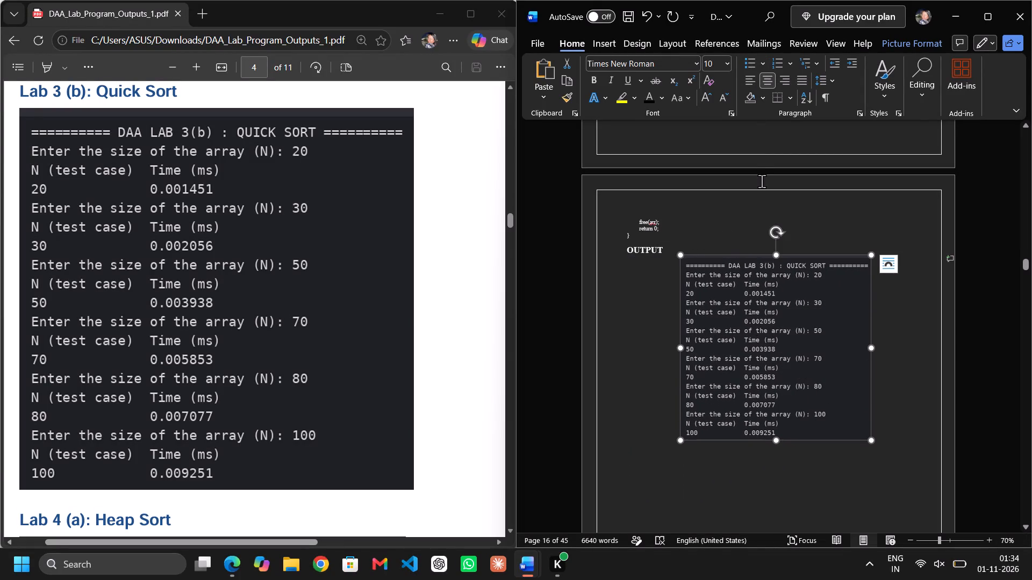
left_click(762, 181)
Set the Quick Sort aim paragraph and its whole C program code to 12 pt, leaving out the Program (C) heading.
left_click_drag(689, 232, 663, 112)
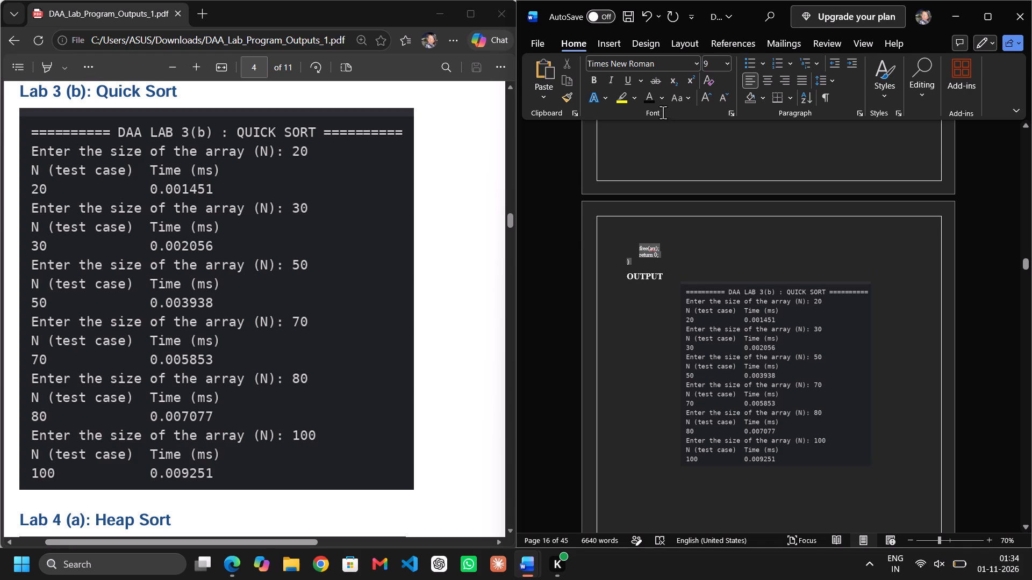
left_click_drag(663, 112, 662, 110)
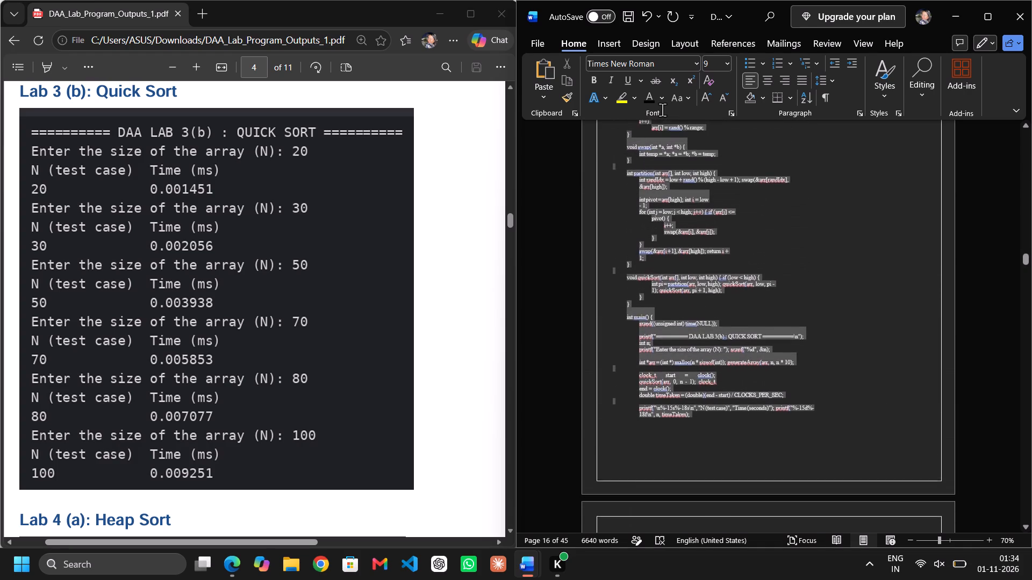
left_click_drag(662, 110, 614, 258)
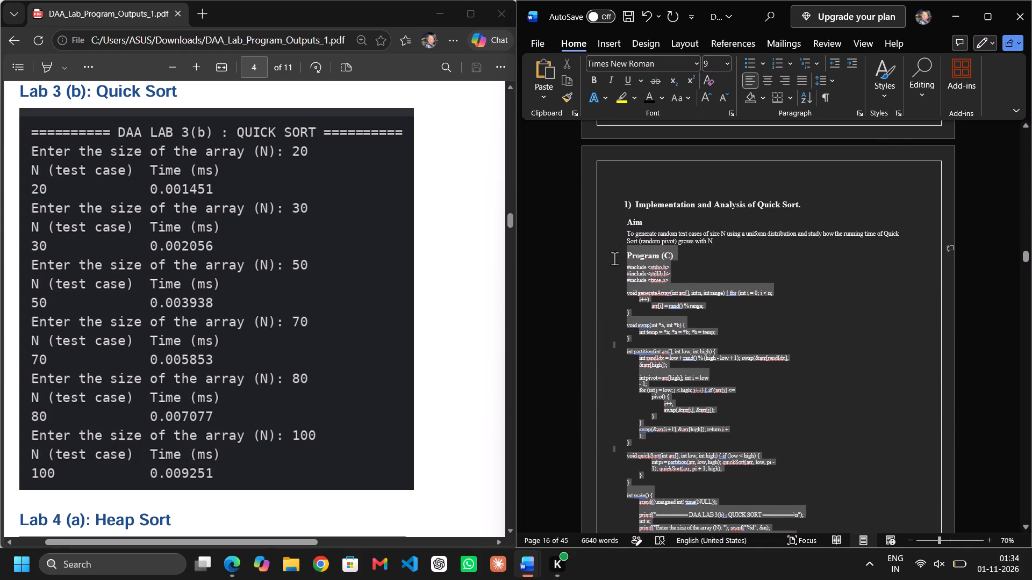
left_click_drag(614, 258, 612, 267)
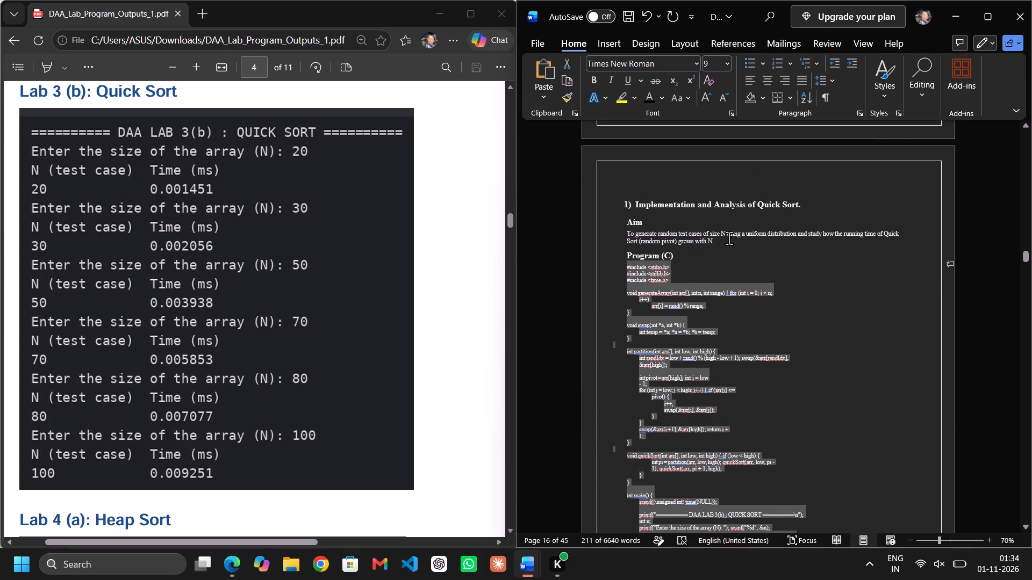
left_click_drag(723, 243, 658, 231, "ctrl")
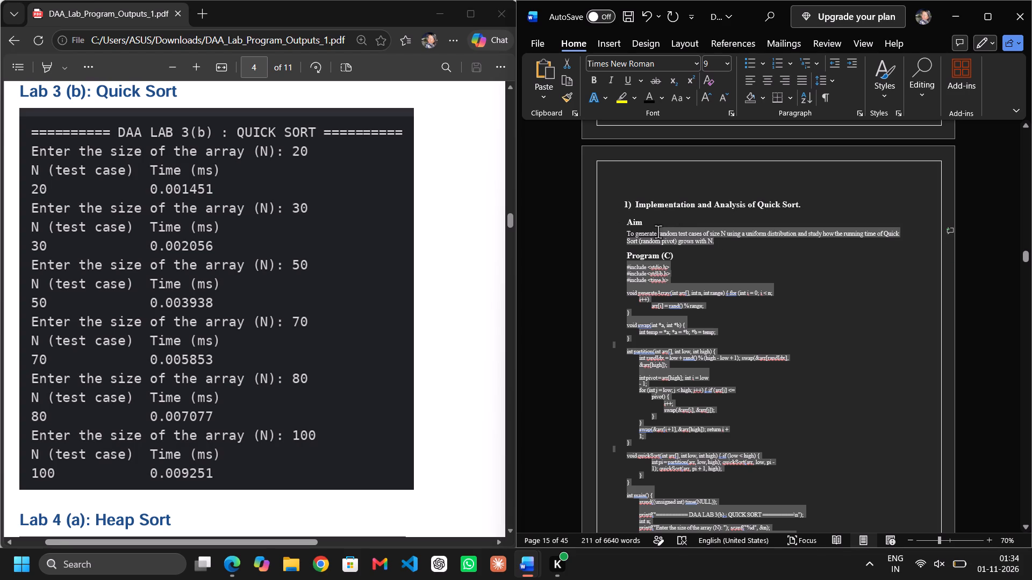
left_click_drag(658, 231, 626, 234, "ctrl")
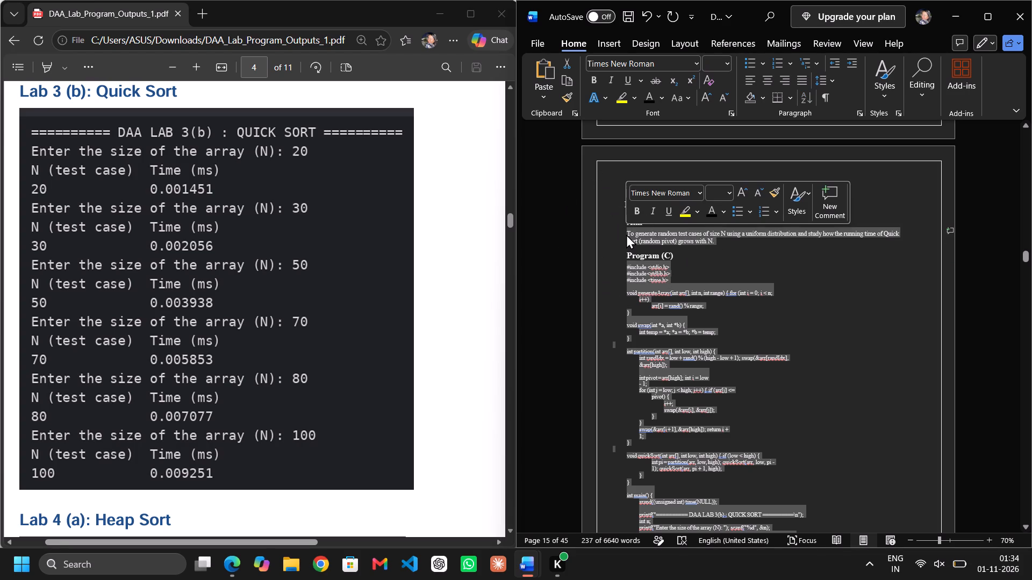
left_click(728, 185)
left_click(715, 269)
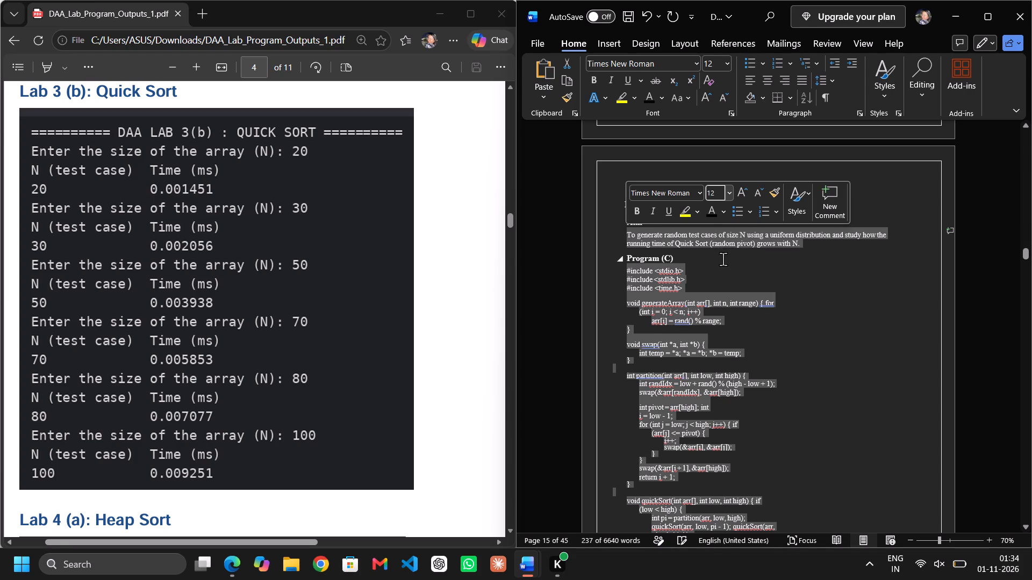
left_click(727, 194)
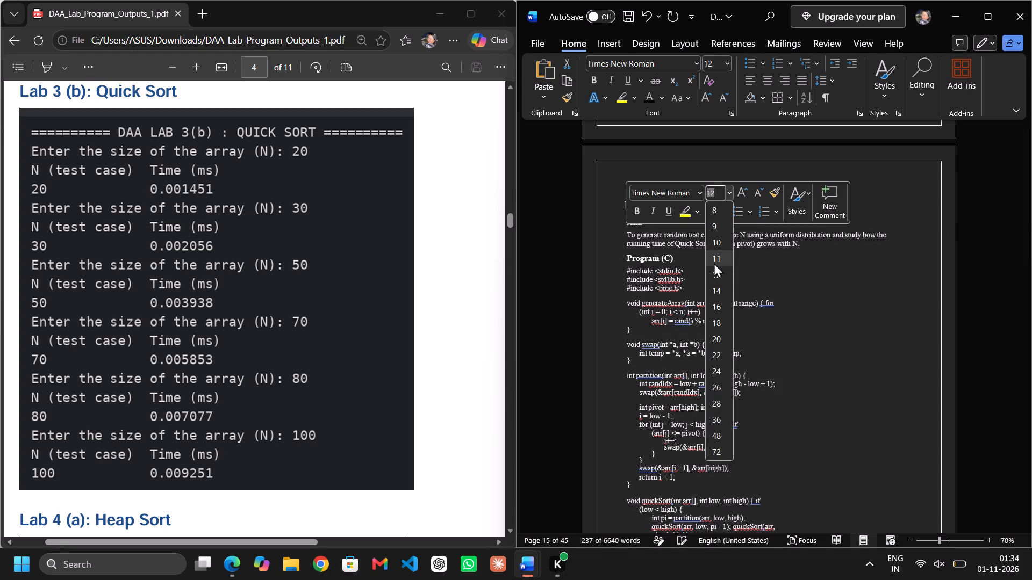
left_click(716, 278)
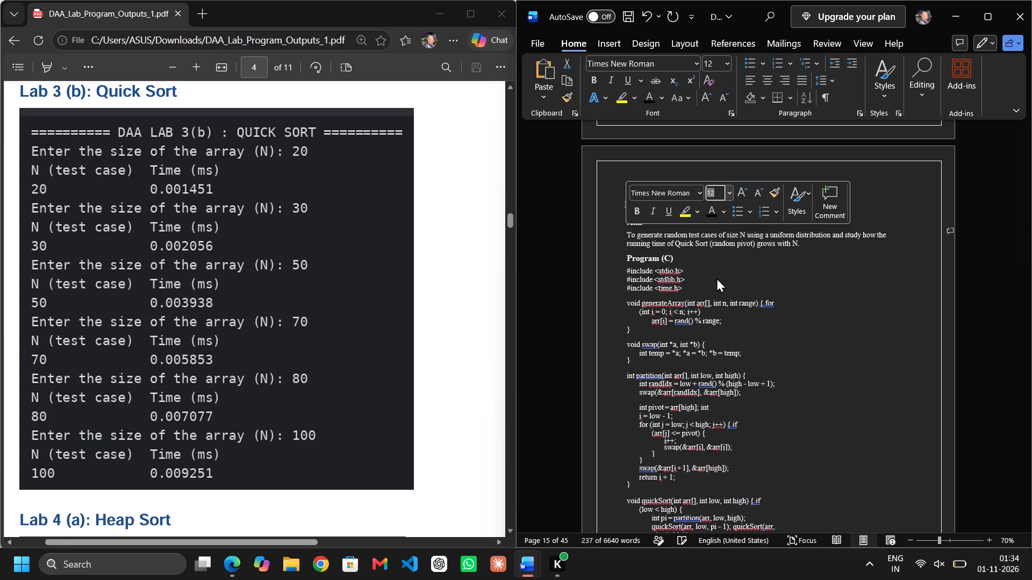
left_click(728, 194)
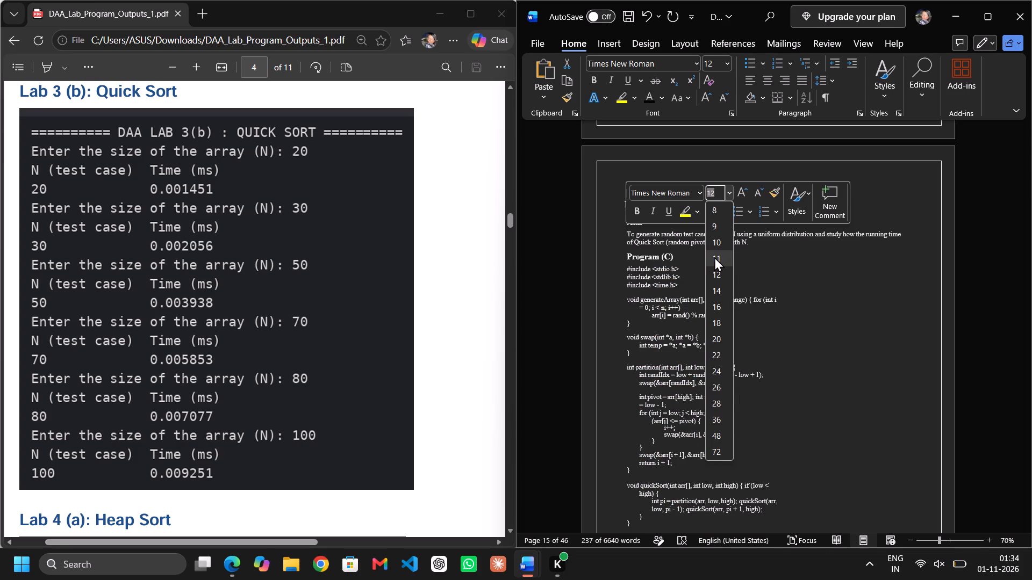
left_click(716, 275)
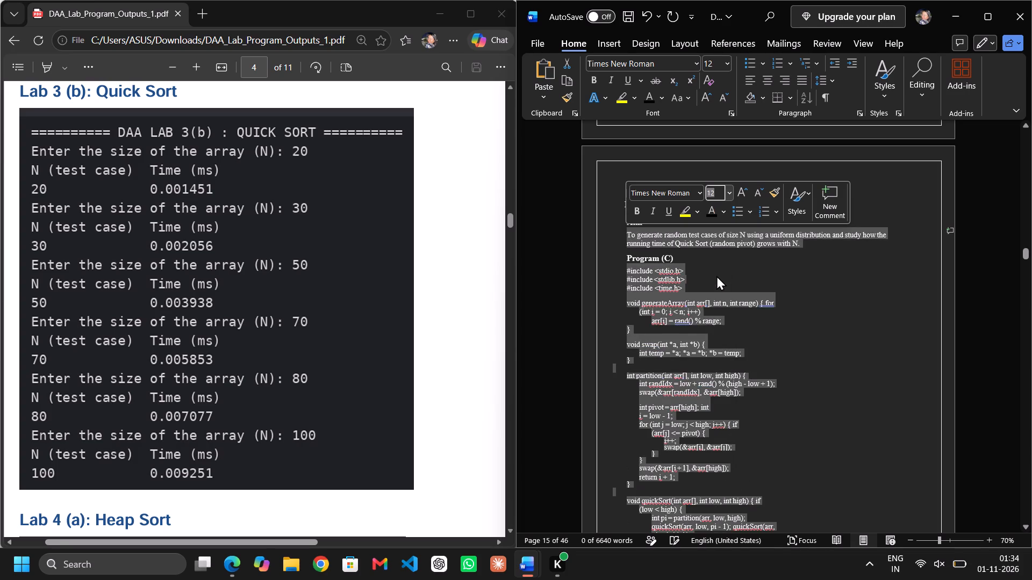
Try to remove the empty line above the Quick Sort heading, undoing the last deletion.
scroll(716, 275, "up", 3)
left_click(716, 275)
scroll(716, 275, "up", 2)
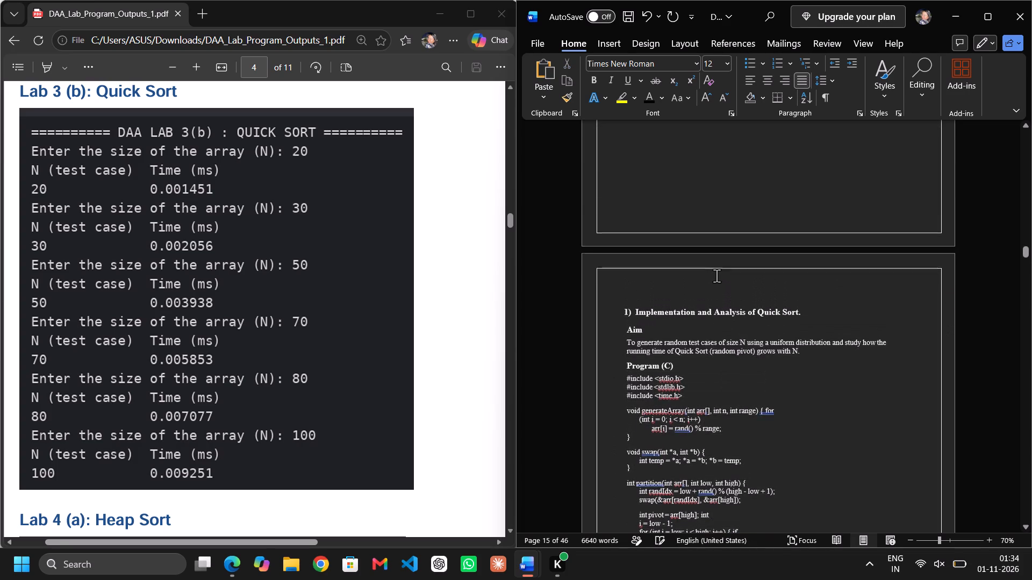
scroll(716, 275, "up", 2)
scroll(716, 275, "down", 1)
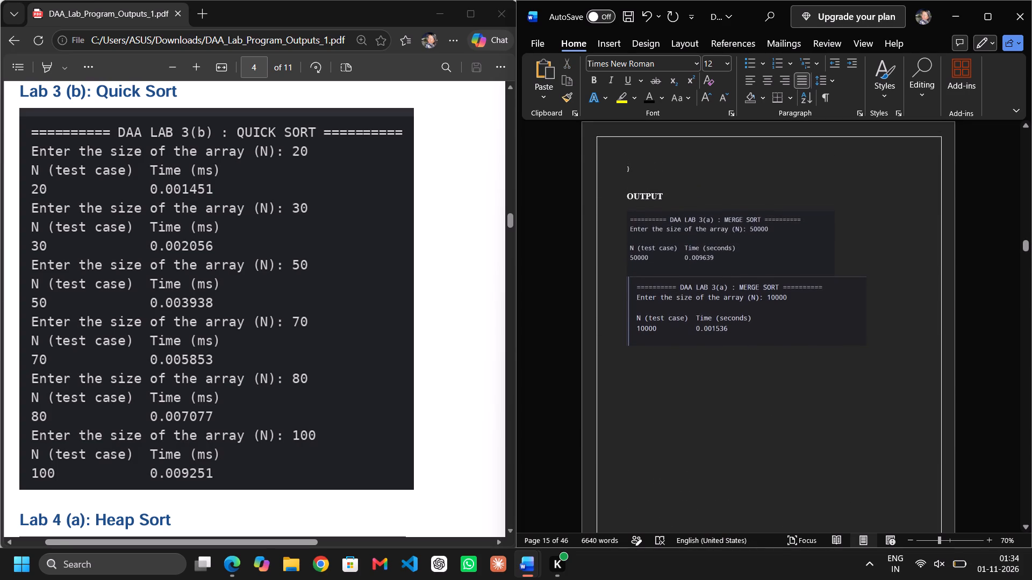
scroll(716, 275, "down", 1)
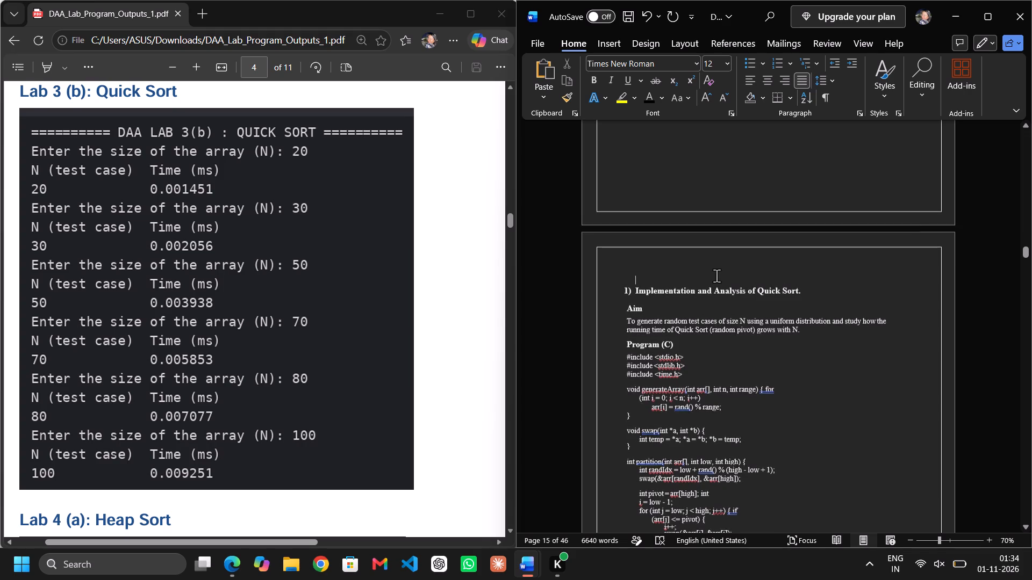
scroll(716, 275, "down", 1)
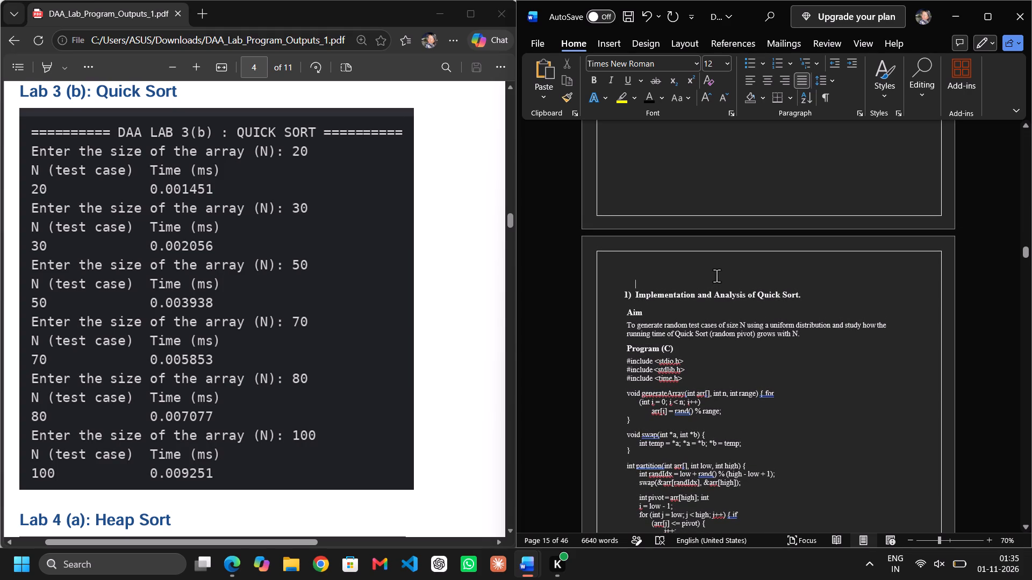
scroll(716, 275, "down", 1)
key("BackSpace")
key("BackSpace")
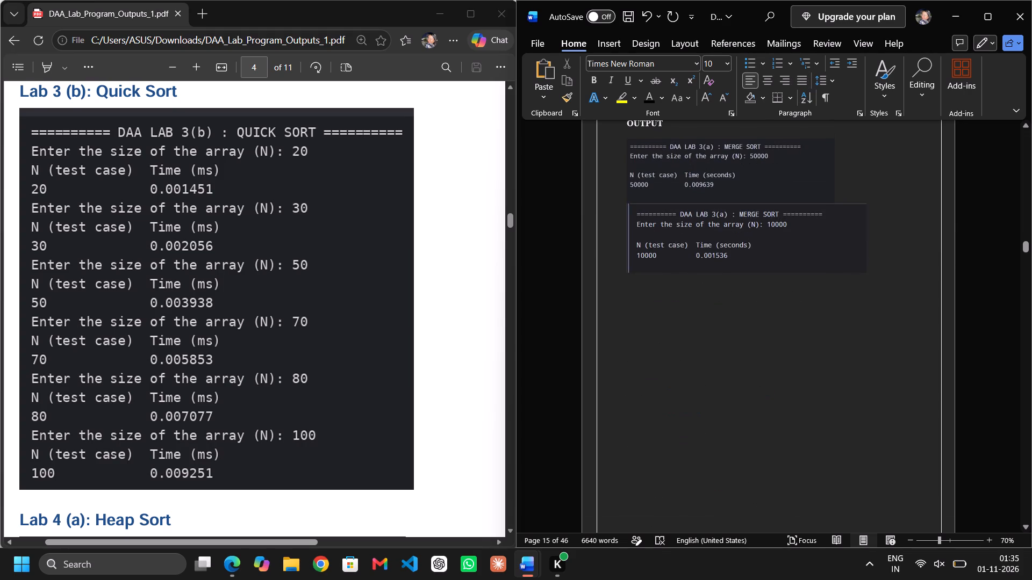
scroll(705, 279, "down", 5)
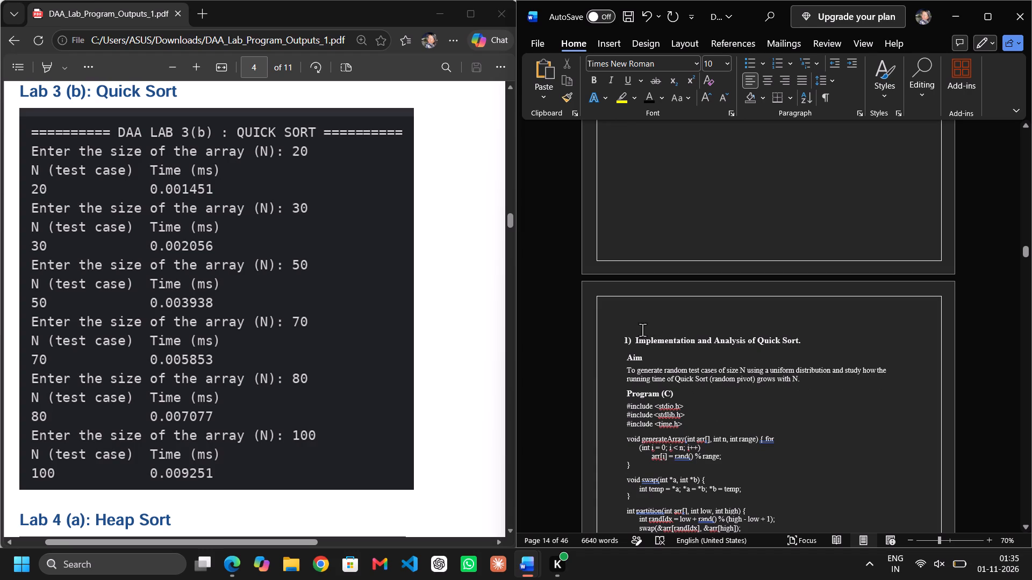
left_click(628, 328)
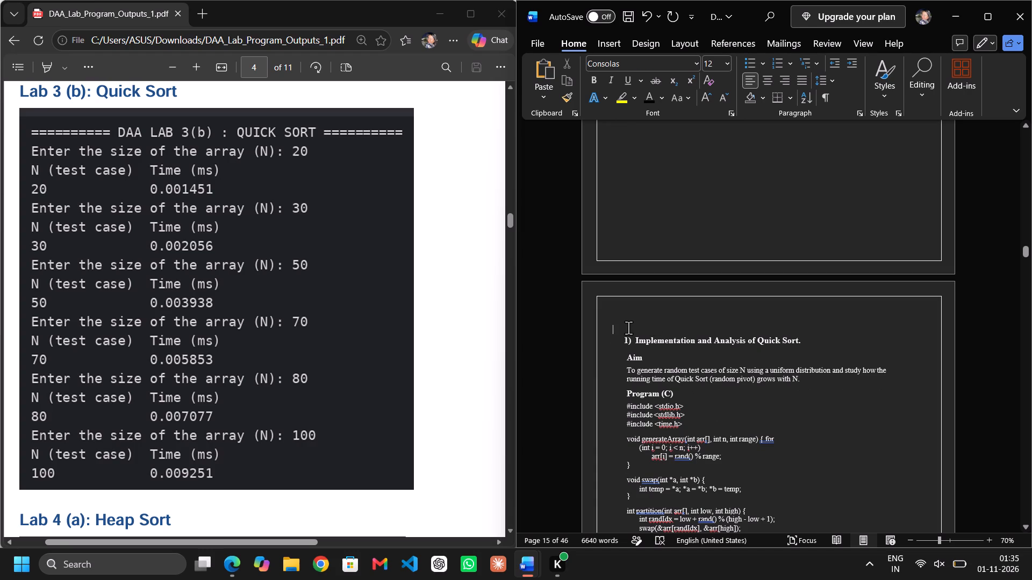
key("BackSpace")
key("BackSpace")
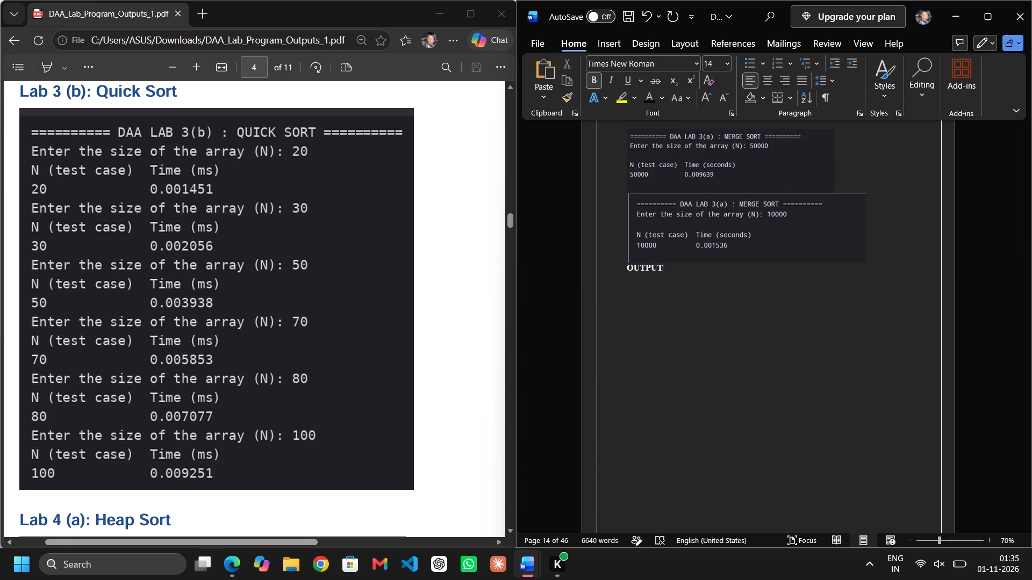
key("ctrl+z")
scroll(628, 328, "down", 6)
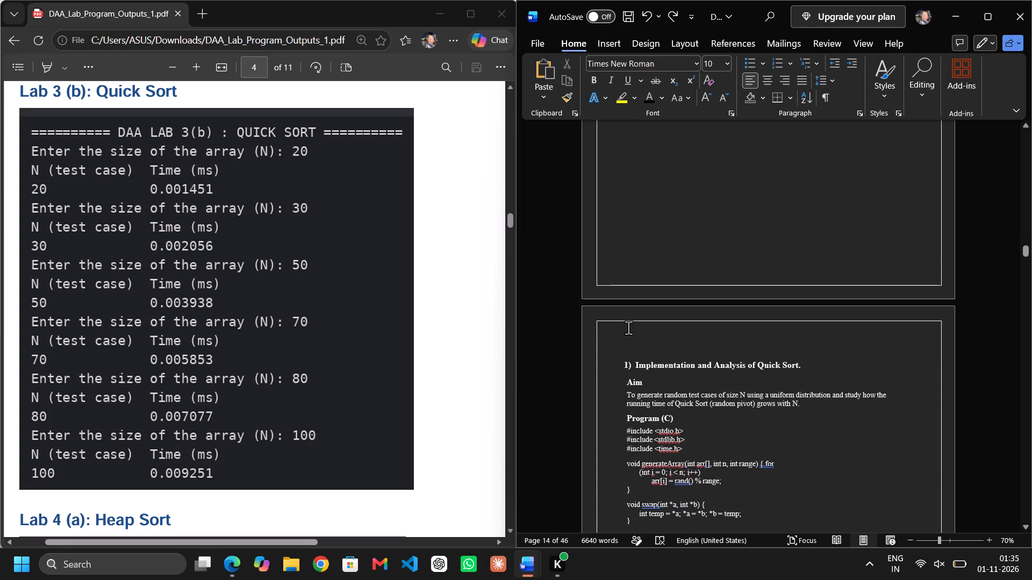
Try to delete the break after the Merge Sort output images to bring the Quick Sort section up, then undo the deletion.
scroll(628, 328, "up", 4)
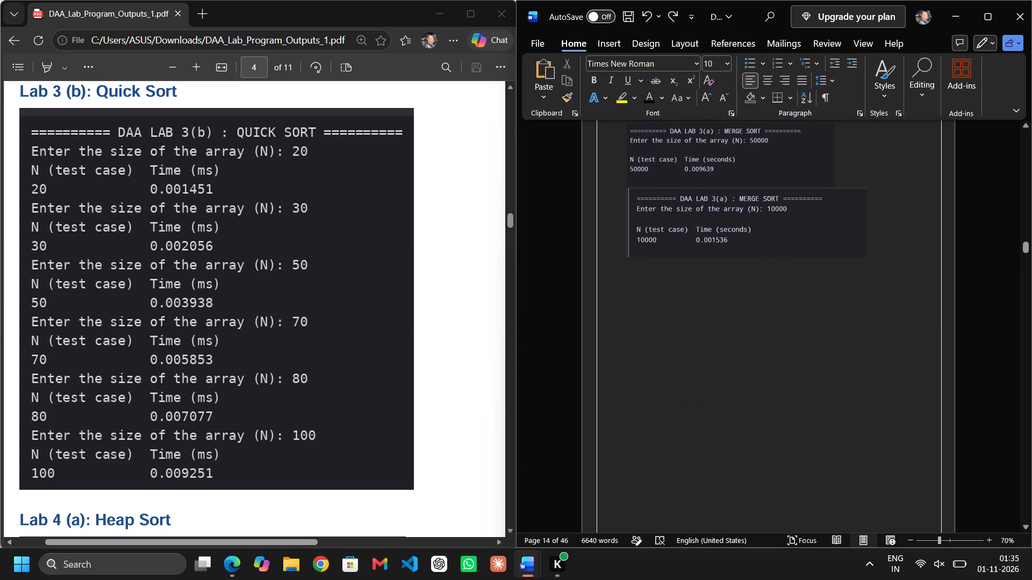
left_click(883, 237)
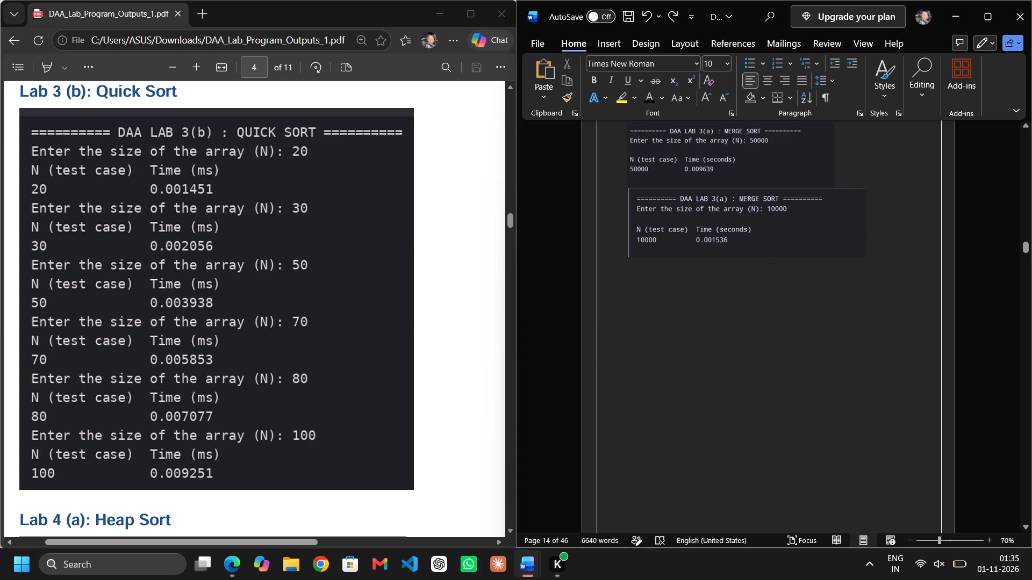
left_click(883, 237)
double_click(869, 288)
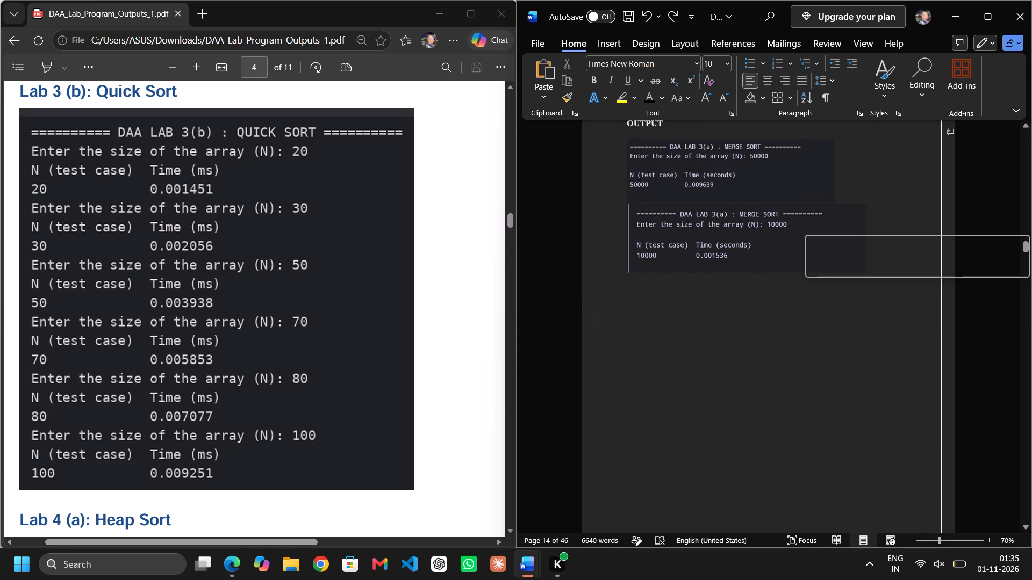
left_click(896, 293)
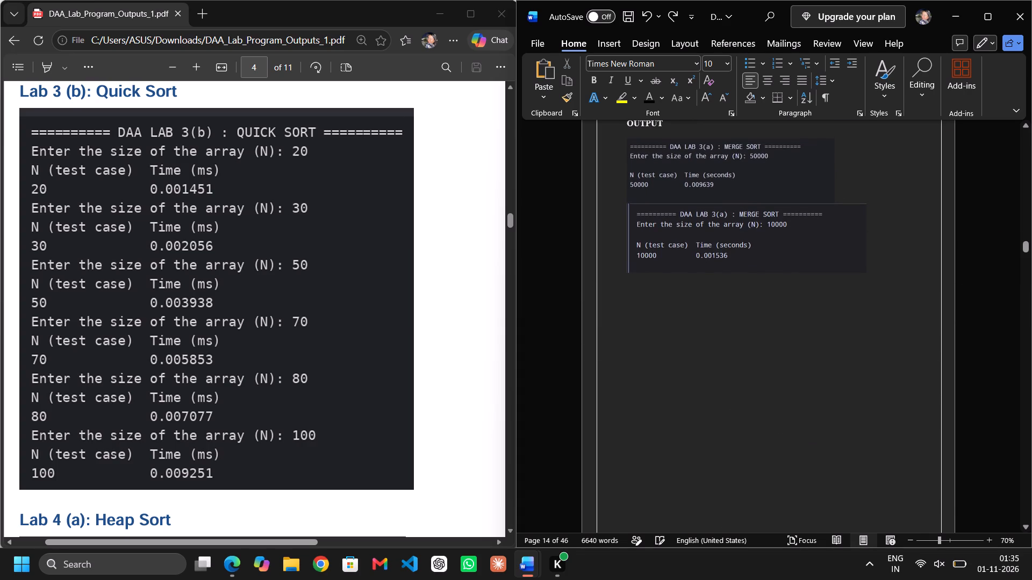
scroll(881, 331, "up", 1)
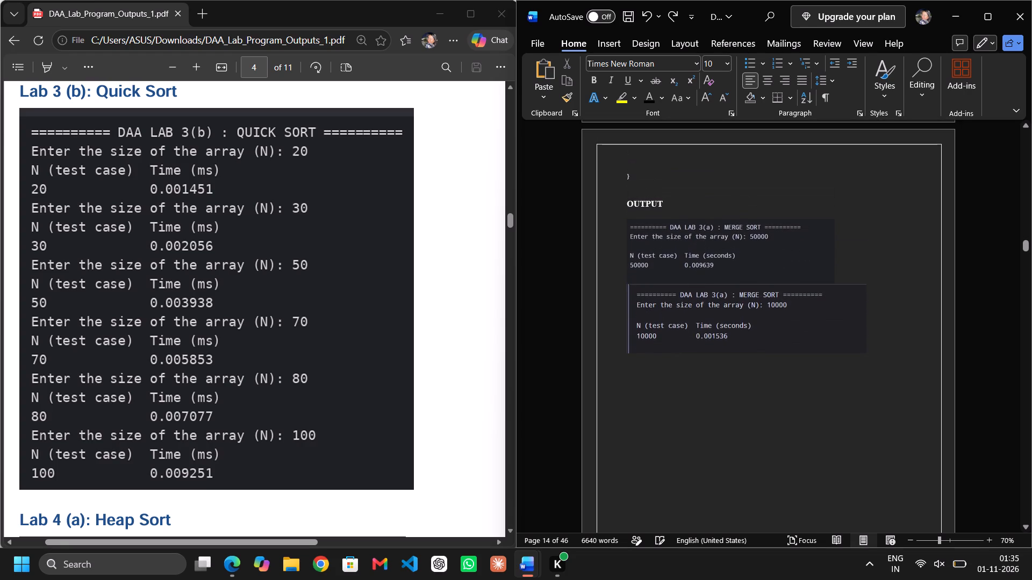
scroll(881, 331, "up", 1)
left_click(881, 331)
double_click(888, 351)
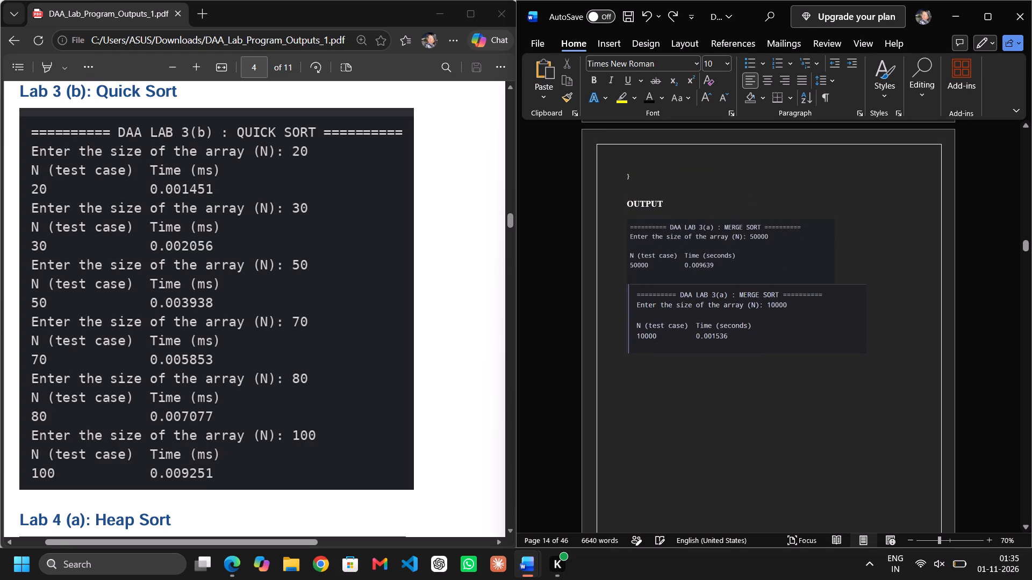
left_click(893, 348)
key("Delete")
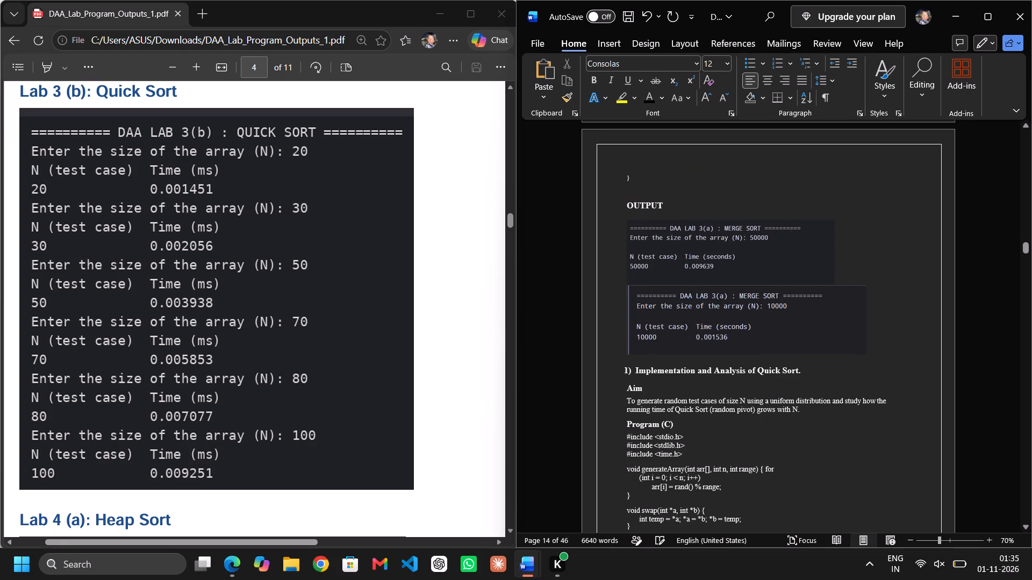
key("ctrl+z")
Renumber the "Implementation and Analysis of Quick Sort." heading as 2), dismissing the low-battery alerts.
scroll(893, 348, "down", 6)
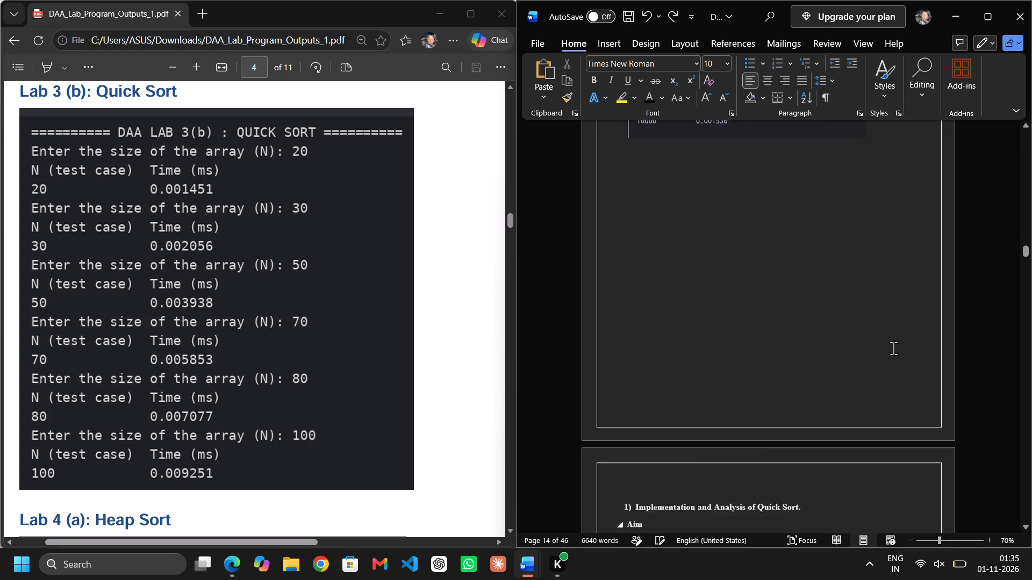
scroll(893, 348, "down", 1)
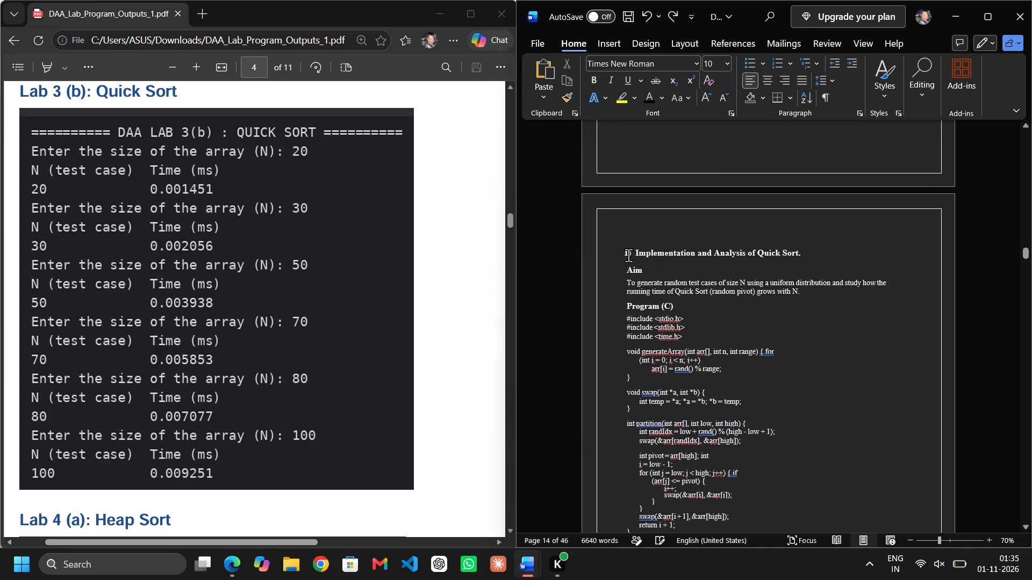
left_click_drag(632, 256, 618, 250)
left_click(618, 250)
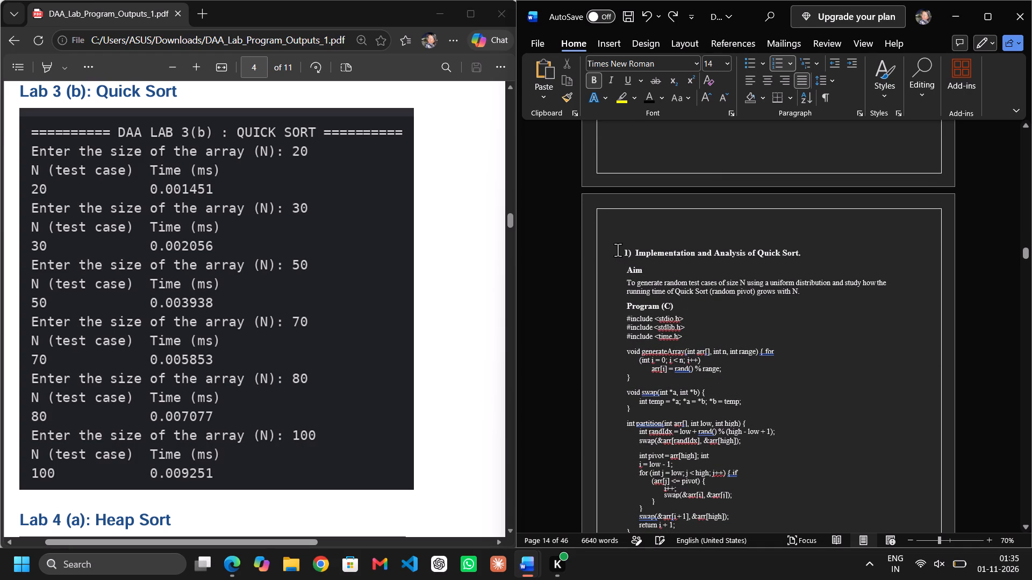
double_click(628, 254)
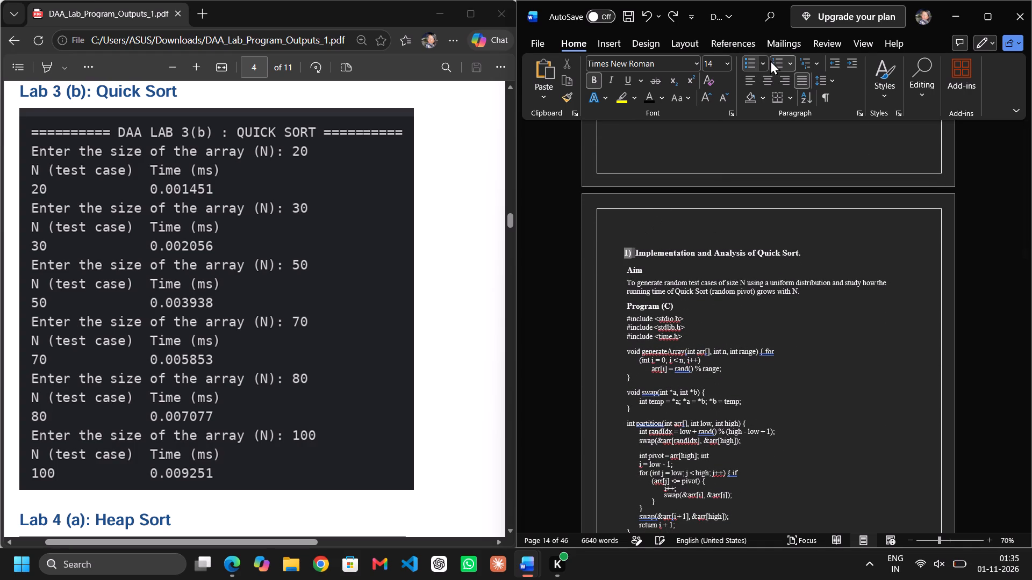
left_click(777, 66)
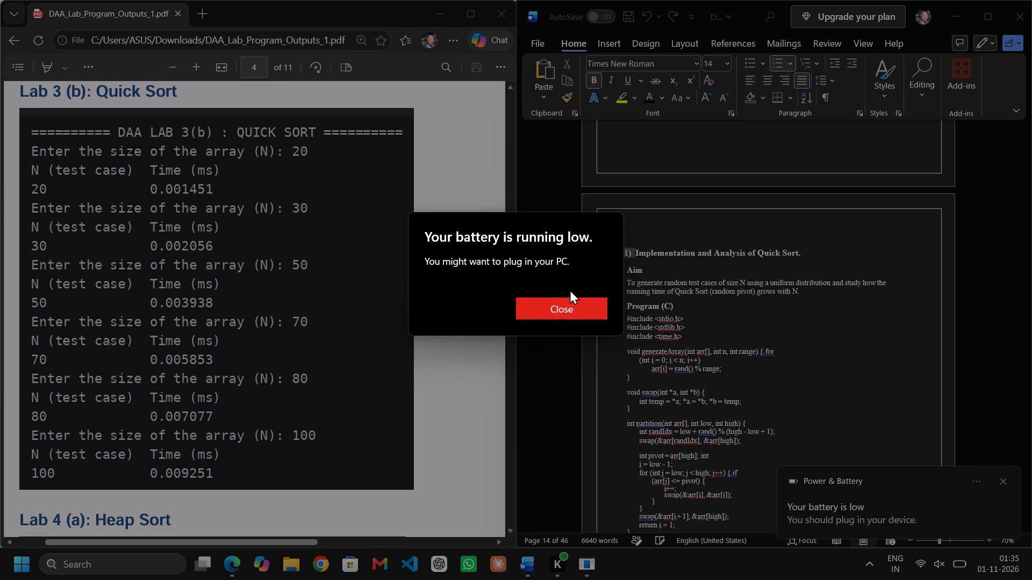
left_click(1001, 480)
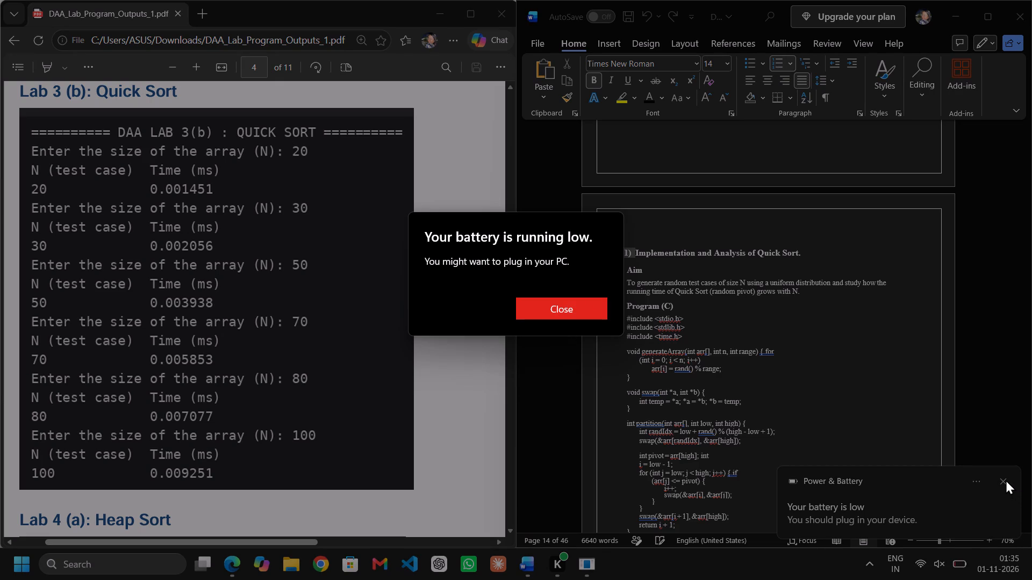
left_click(1006, 480)
left_click(590, 297)
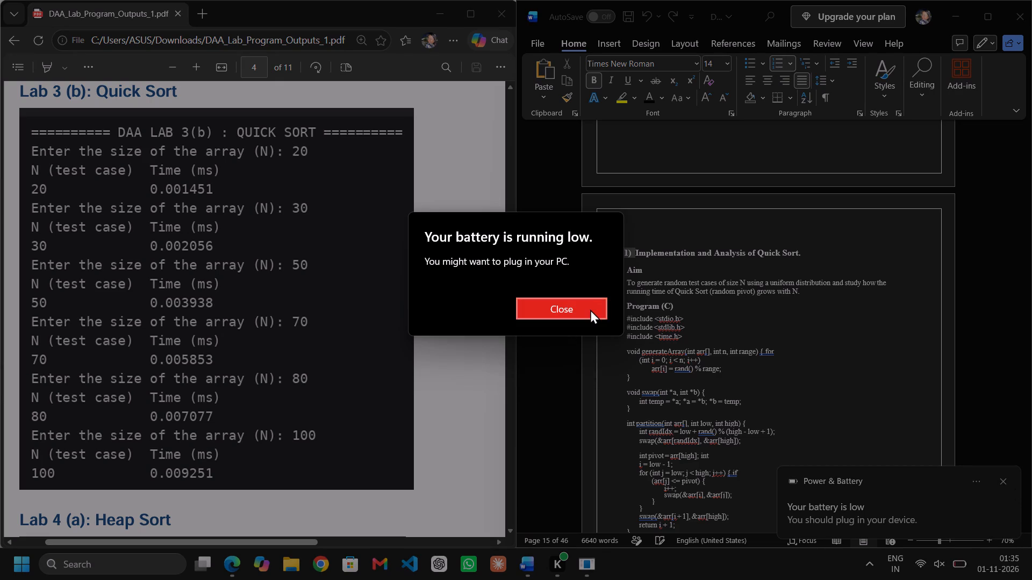
left_click(590, 309)
left_click(1001, 474)
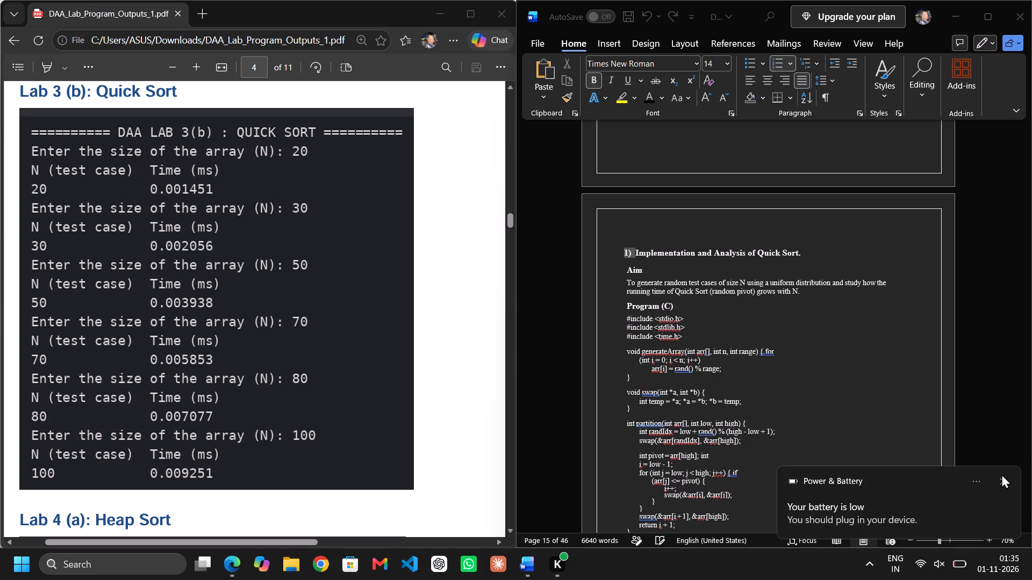
left_click(777, 62)
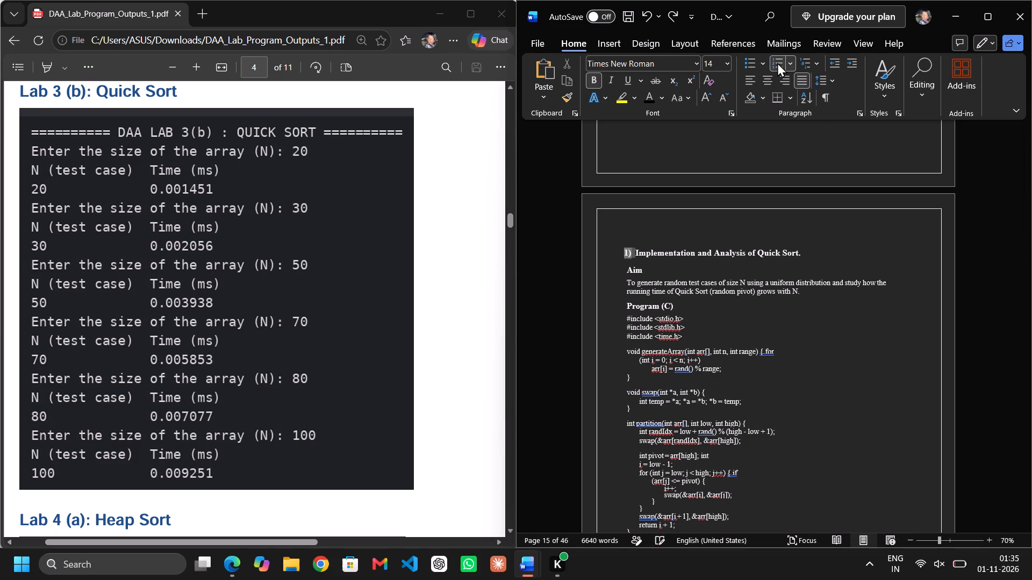
left_click(777, 62)
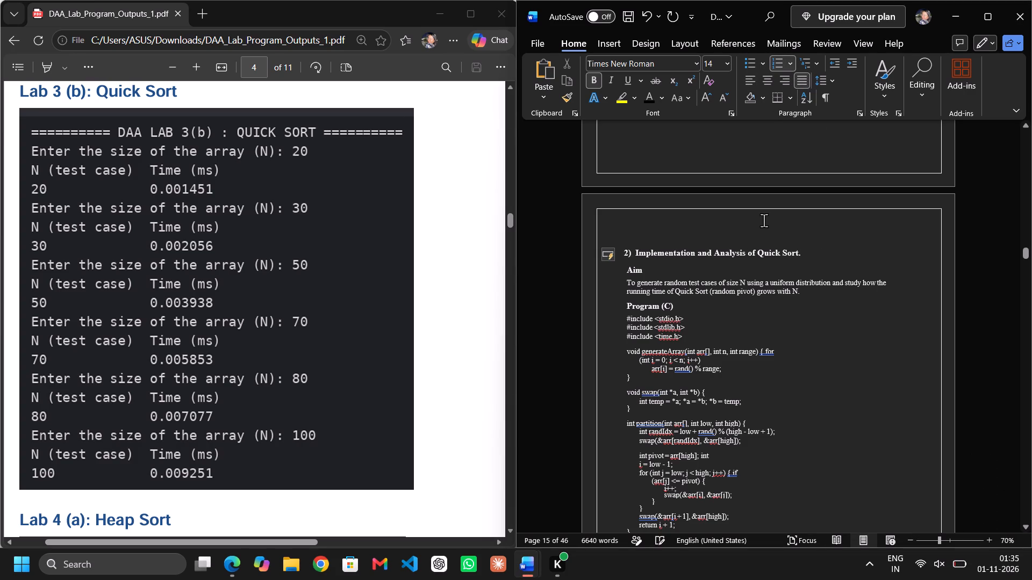
Delete the break after the last printf line of the Quick Sort program, starting free(arr); on the line directly below it.
scroll(764, 220, "up", 4)
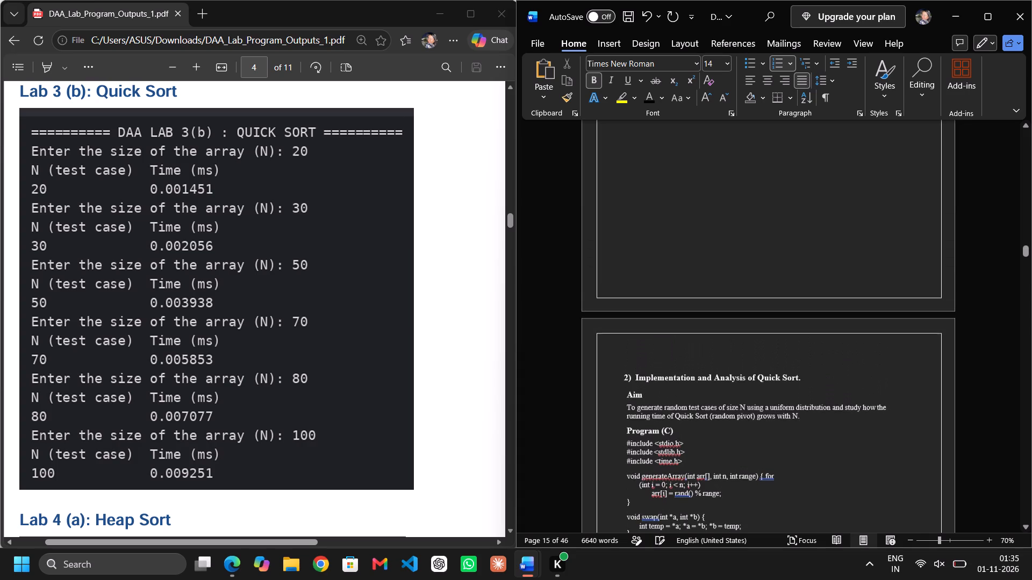
scroll(764, 220, "down", 5)
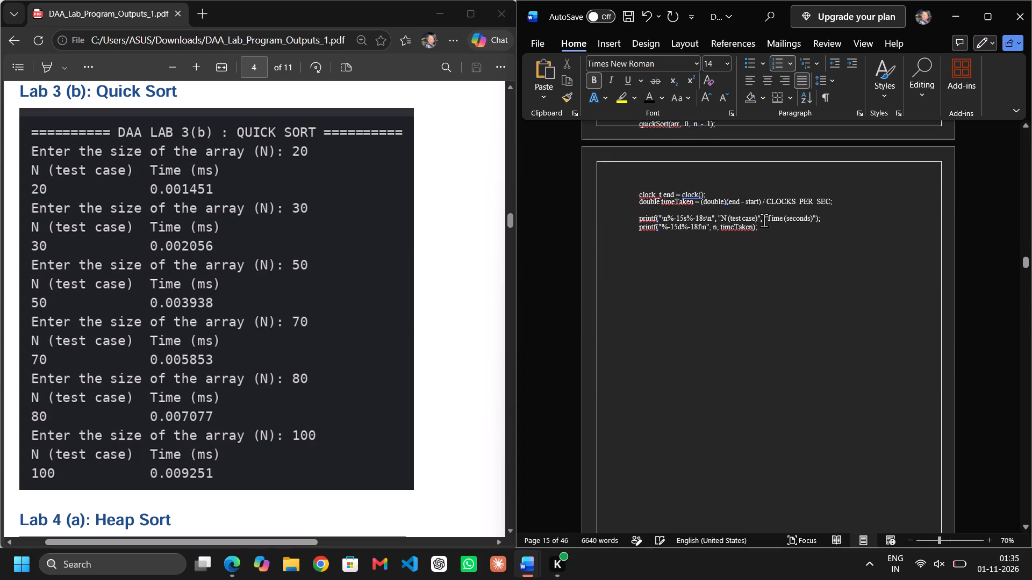
scroll(764, 220, "down", 6)
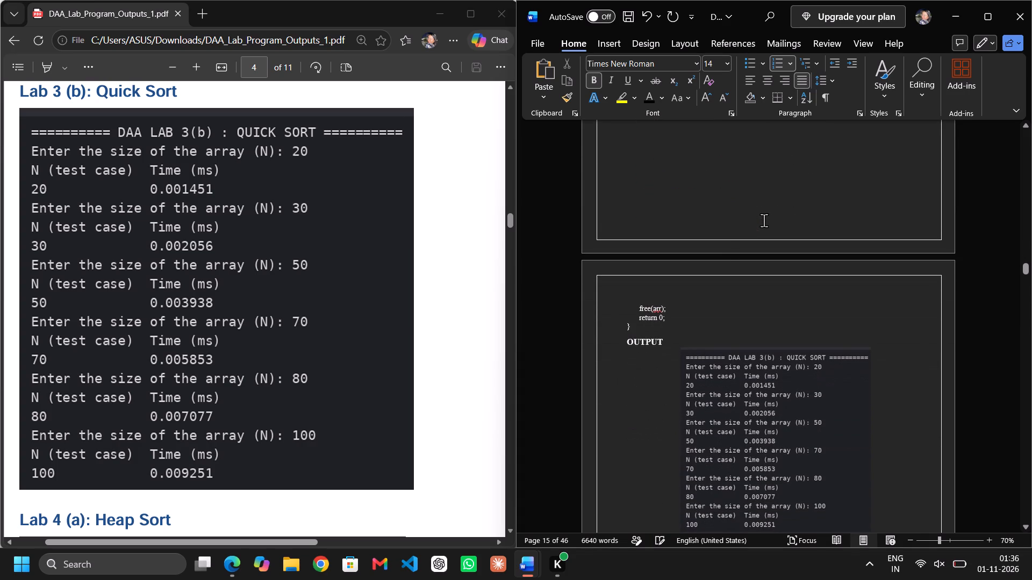
left_click(625, 303)
key("BackSpace")
key("BackSpace")
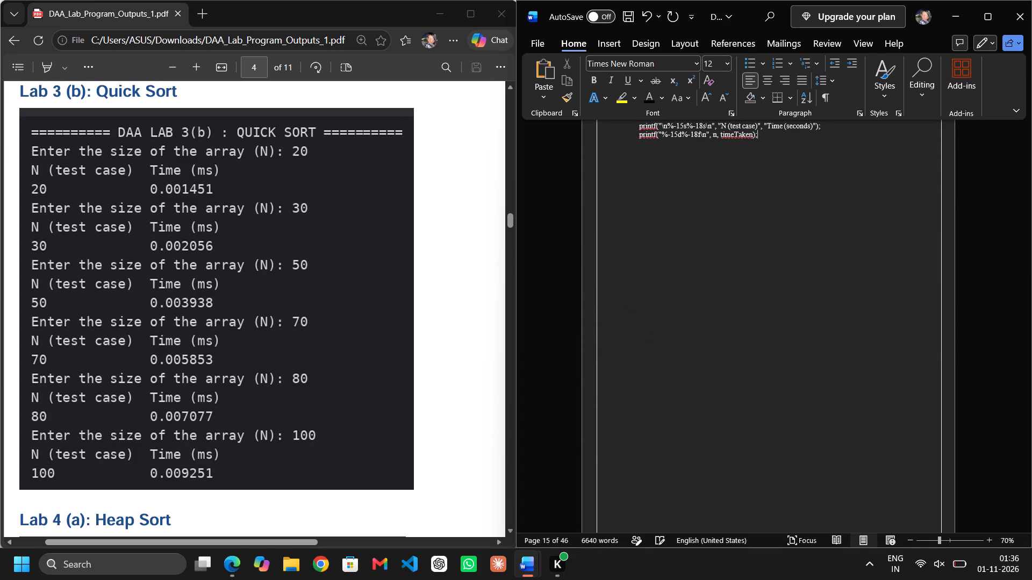
key("Delete")
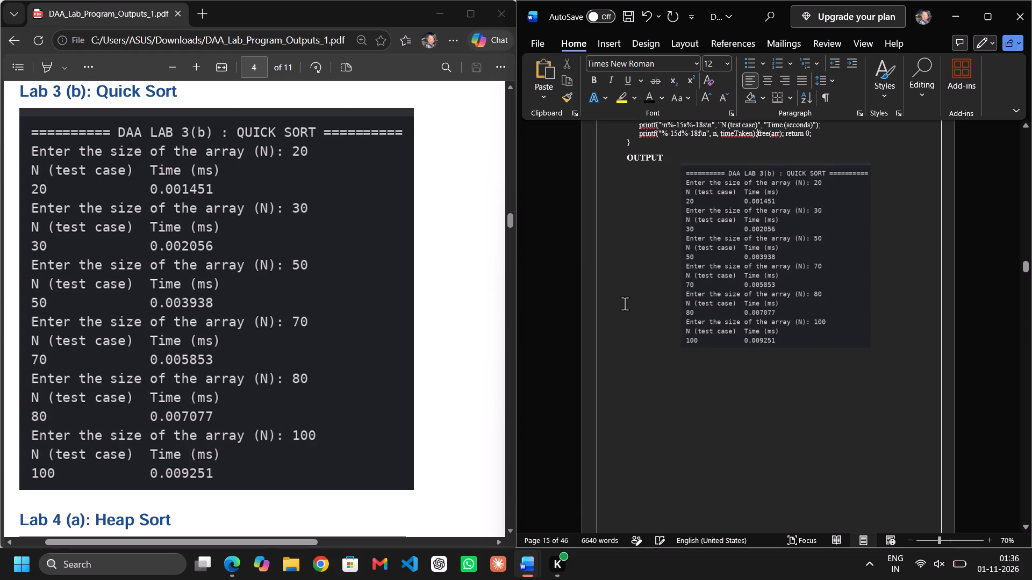
key("Return")
Move return 0; onto its own line below free(arr); in the Quick Sort program, removing the leading space.
key("Right")
key("Right")
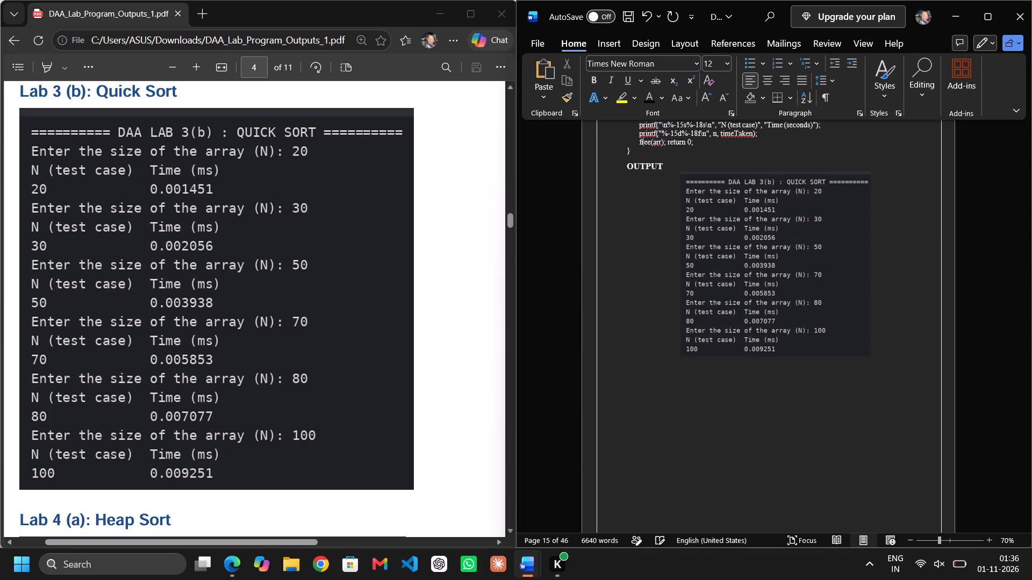
key("Right")
key("Right")
key("Right")
key("Right")
key("Right")
key("Right")
key("Right")
key("Right")
key("Return")
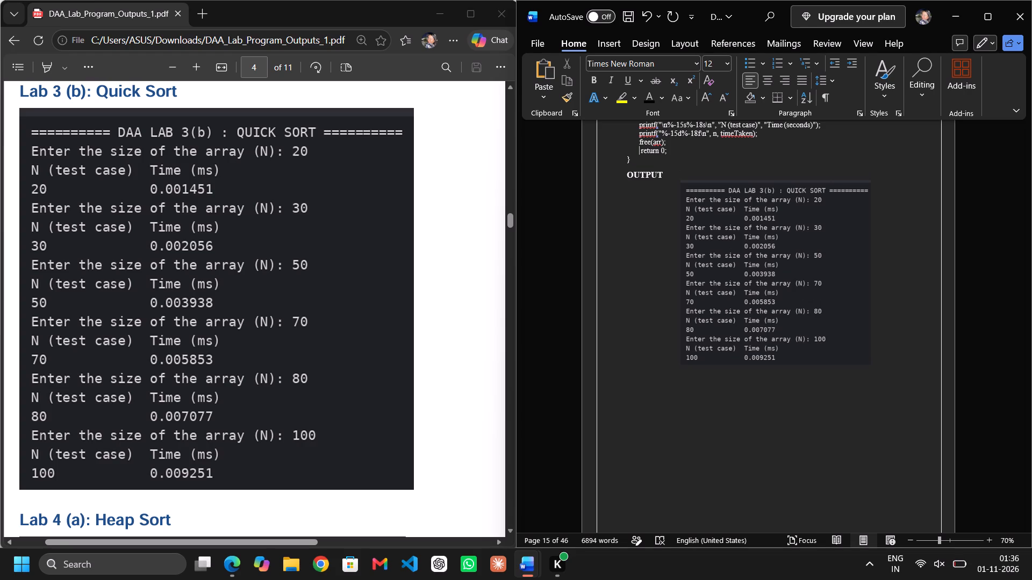
key("Delete")
Review the Experiment 3 pages, from the Quick Sort output up to the experiment heading and back to the Quick Sort program.
scroll(625, 303, "down", 6)
scroll(625, 303, "up", 5)
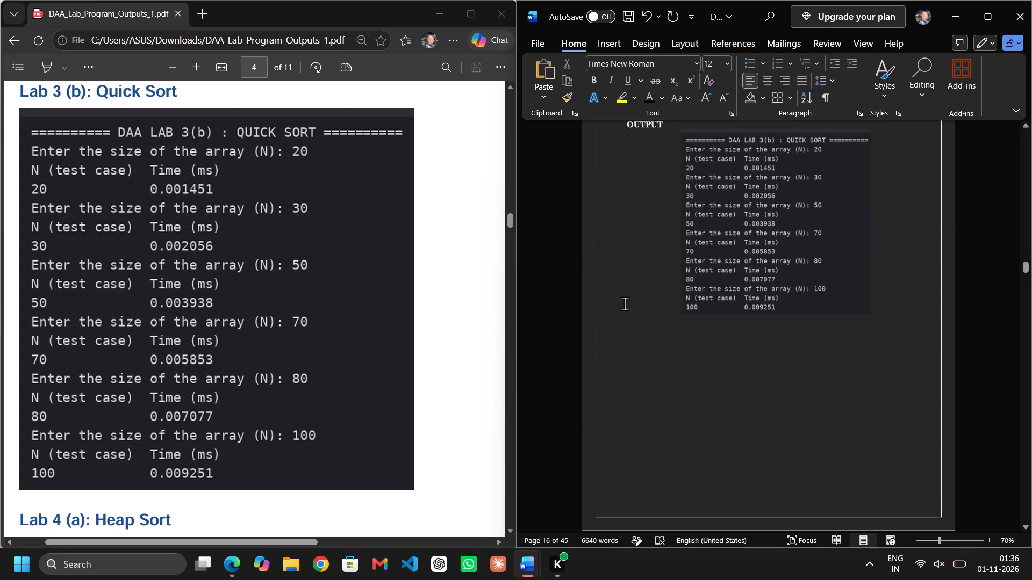
scroll(625, 303, "up", 8)
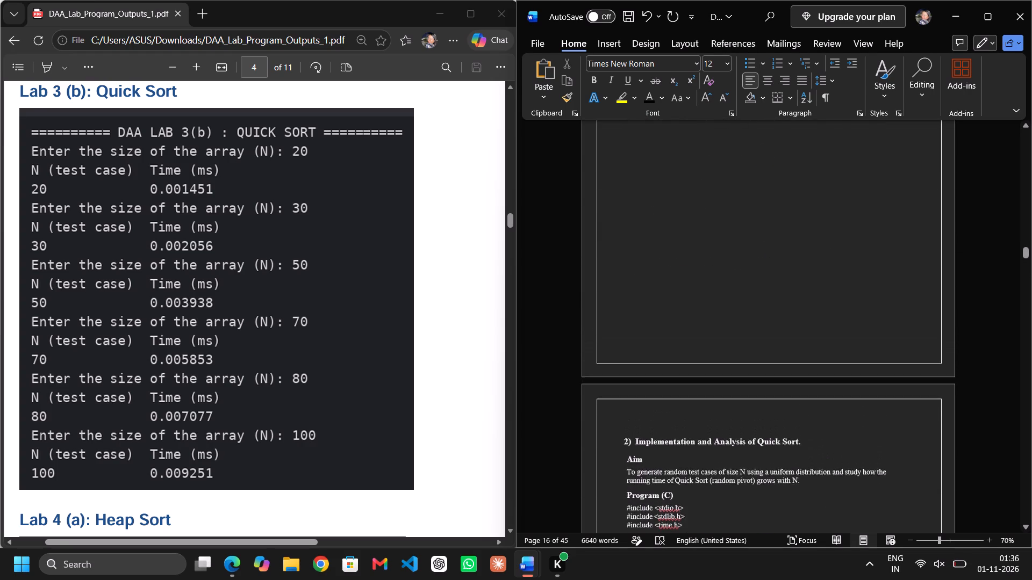
scroll(625, 303, "up", 6)
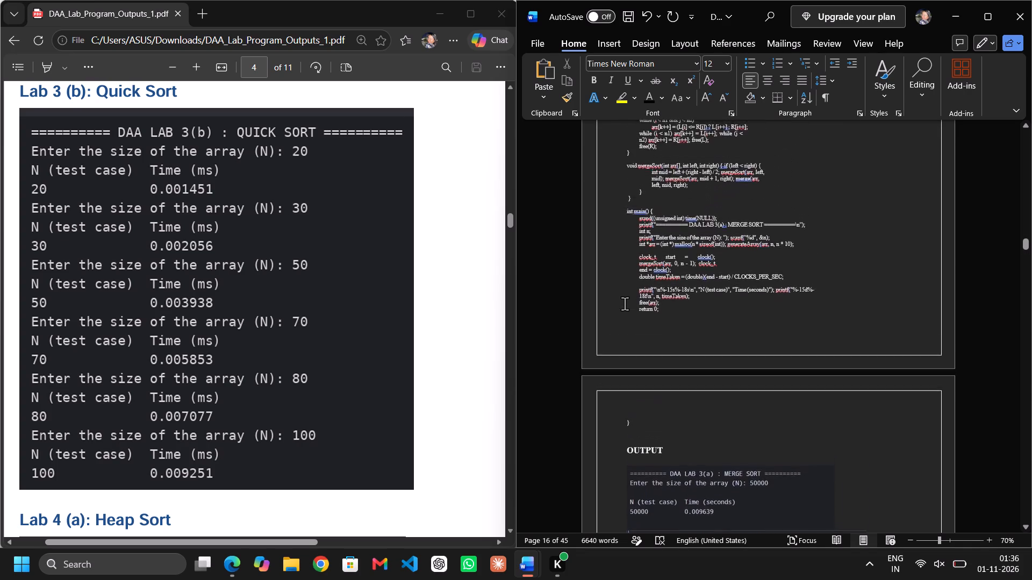
scroll(625, 303, "up", 2)
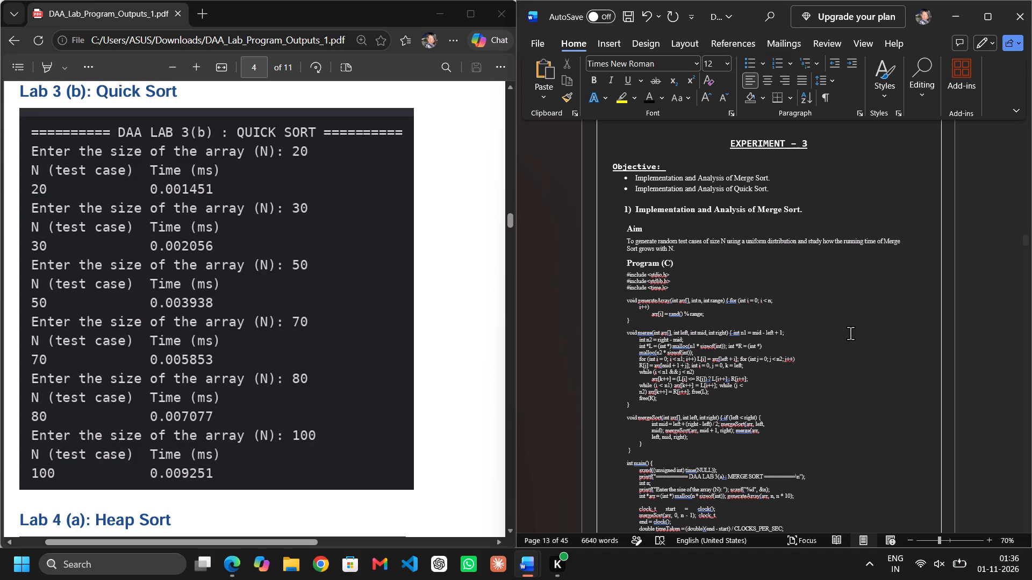
scroll(842, 312, "down", 10)
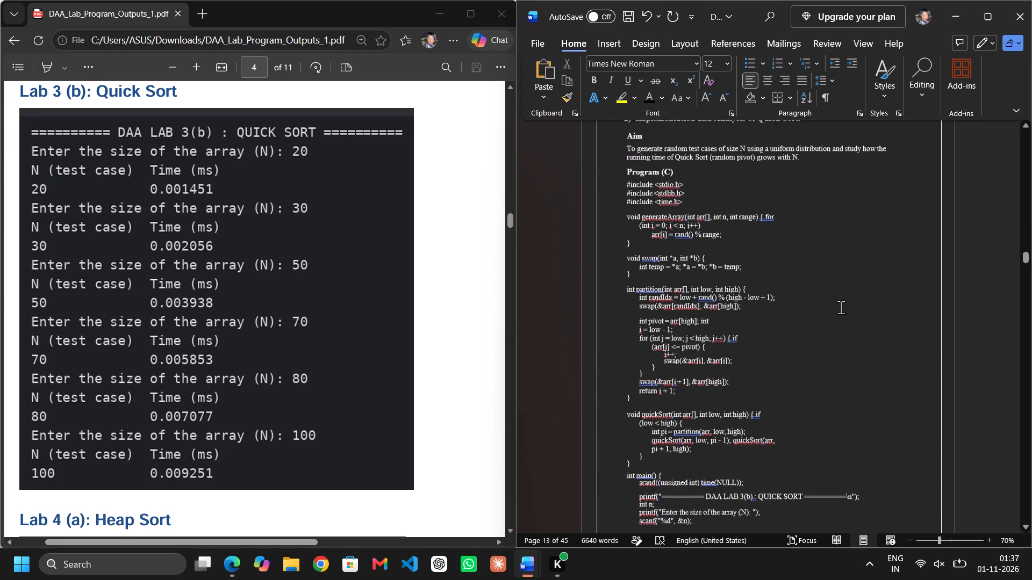
Delete the two old Merge Sort output images below the OUTPUT heading in Experiment 3.
scroll(841, 307, "up", 6)
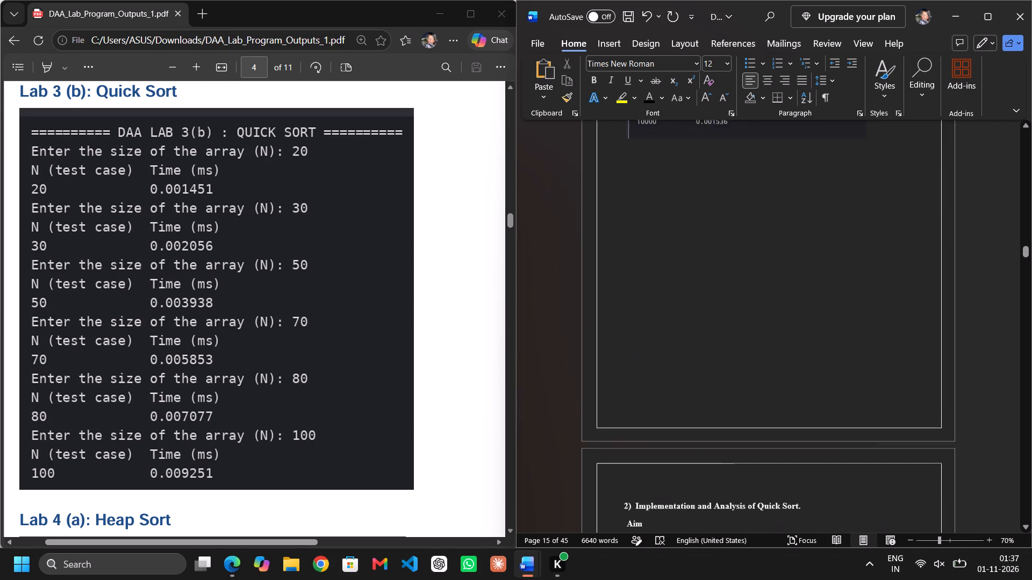
scroll(841, 307, "up", 3)
left_click(770, 393)
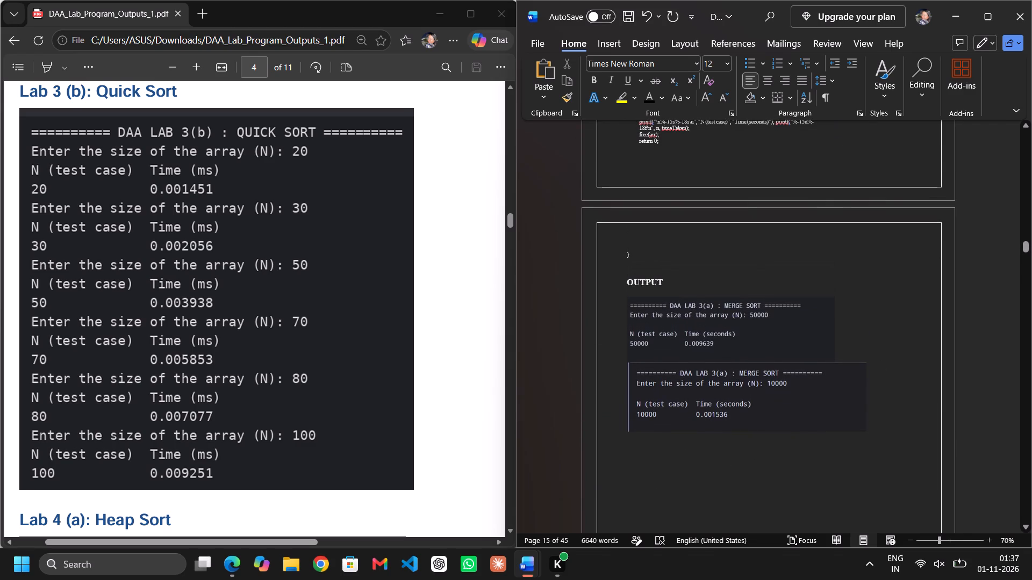
left_click(770, 393)
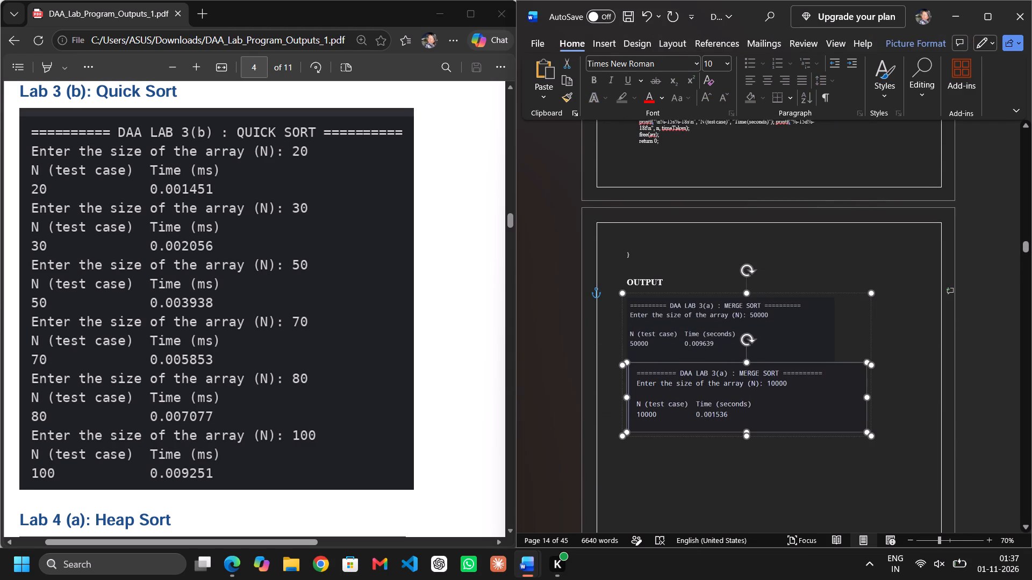
key("Delete")
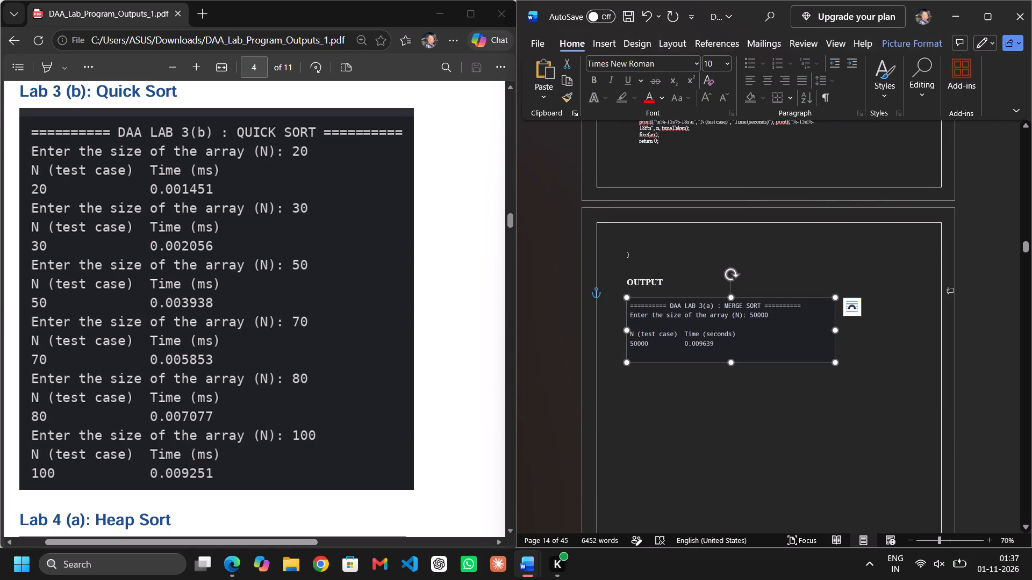
key("Delete")
Capture the Lab 3 (a): Merge Sort output block from the PDF and paste it on a new line below Merge Sort's OUTPUT heading.
left_click_drag(770, 349, 692, 311)
left_click(692, 311)
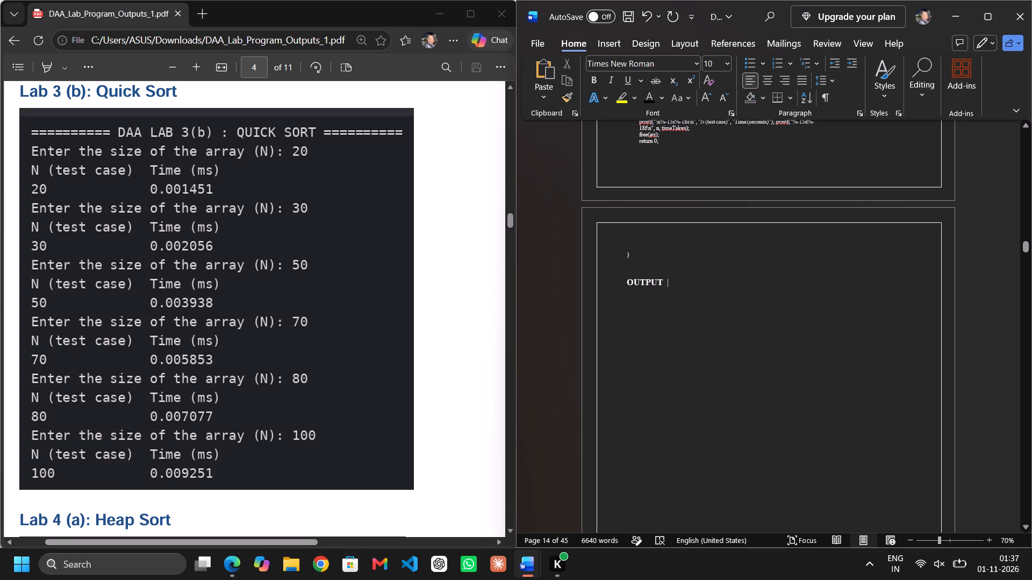
left_click(647, 302)
left_click(676, 286)
key("Return")
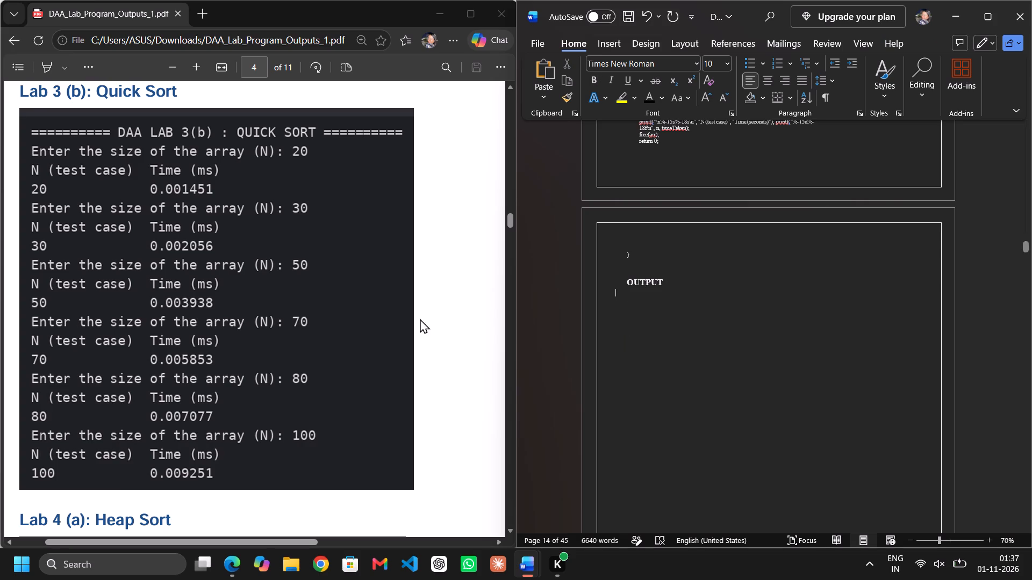
scroll(334, 341, "up", 5)
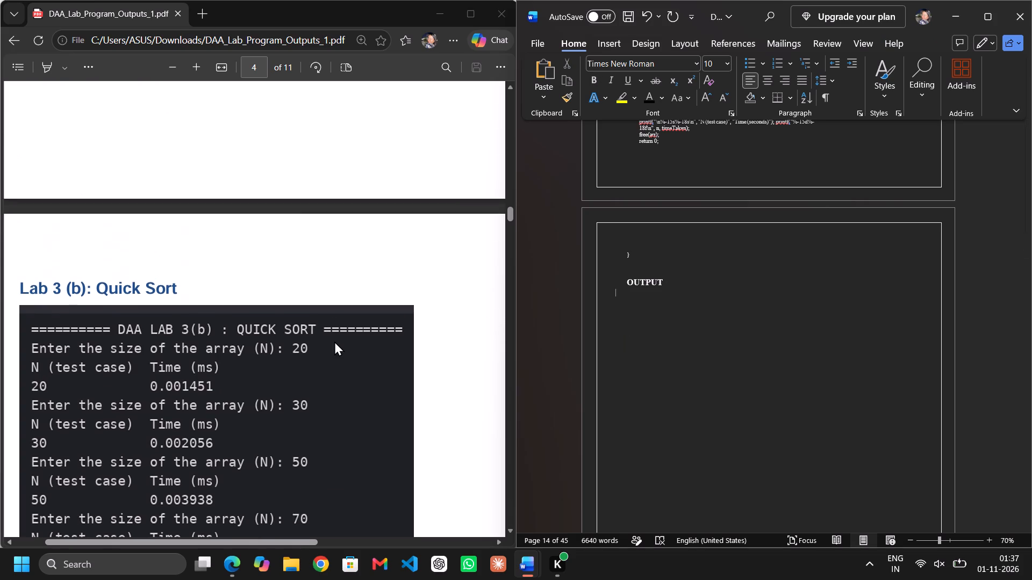
scroll(334, 341, "up", 6)
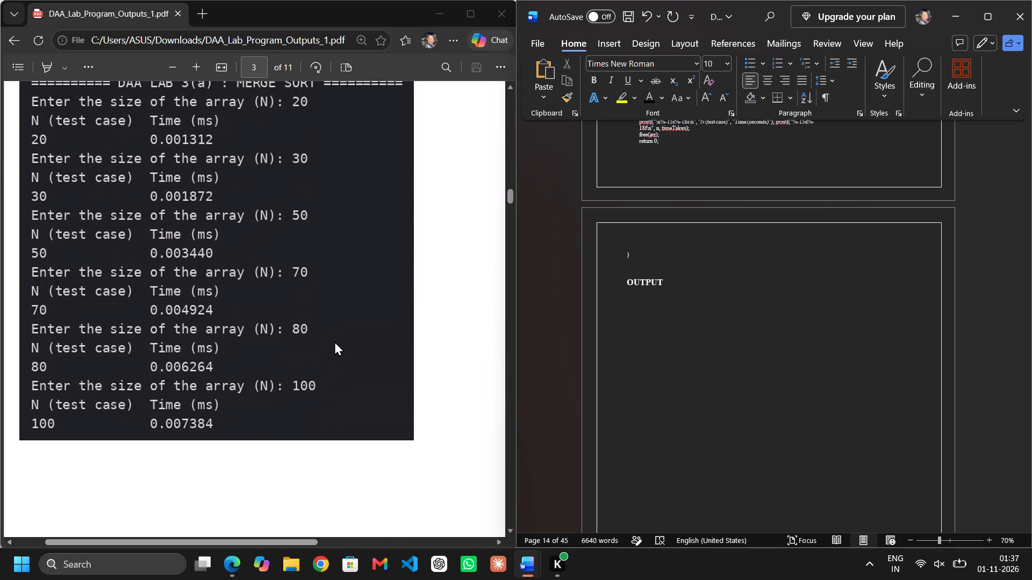
scroll(334, 341, "up", 3)
key("Print")
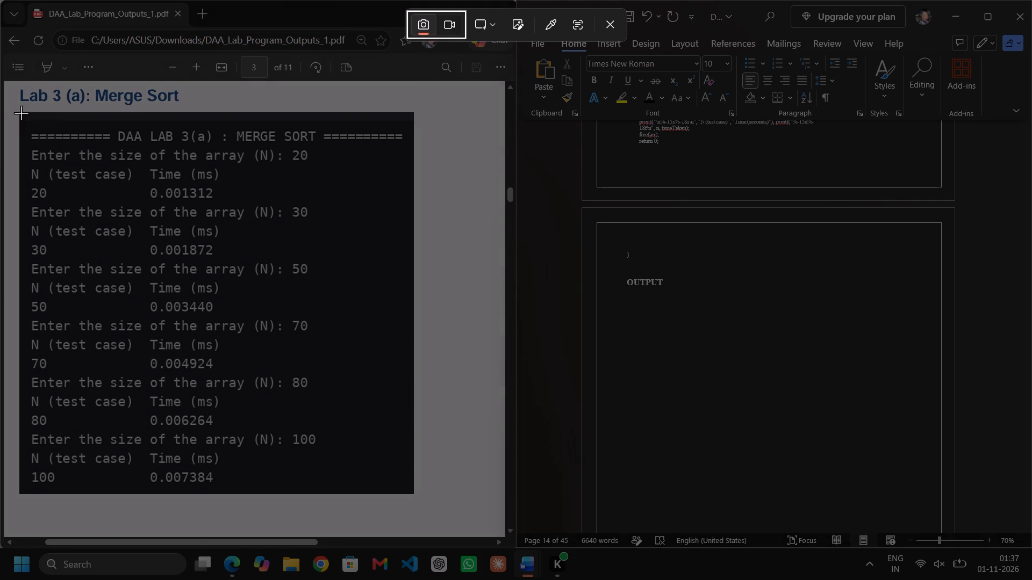
left_click_drag(25, 113, 361, 488)
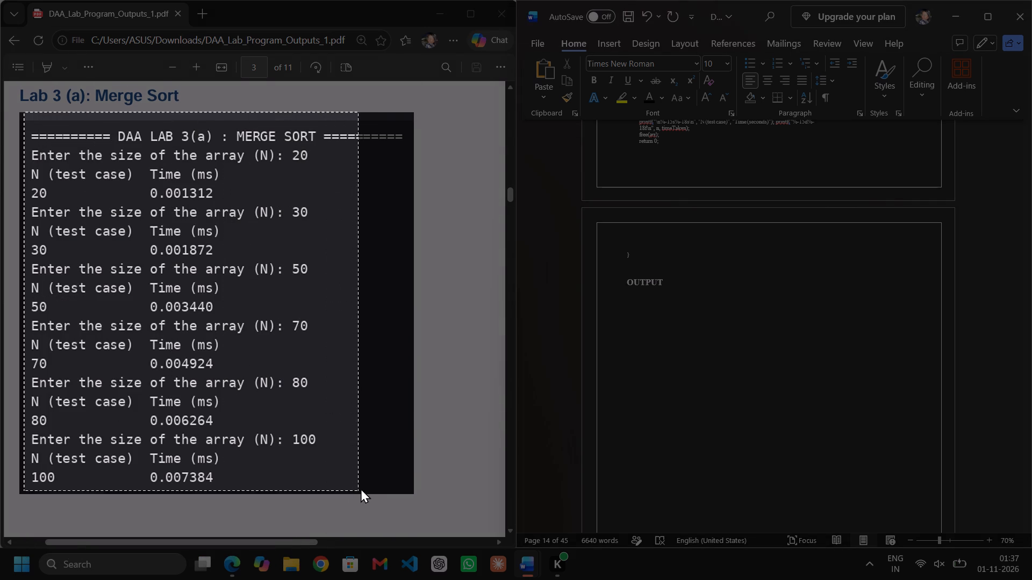
left_click_drag(361, 488, 410, 497)
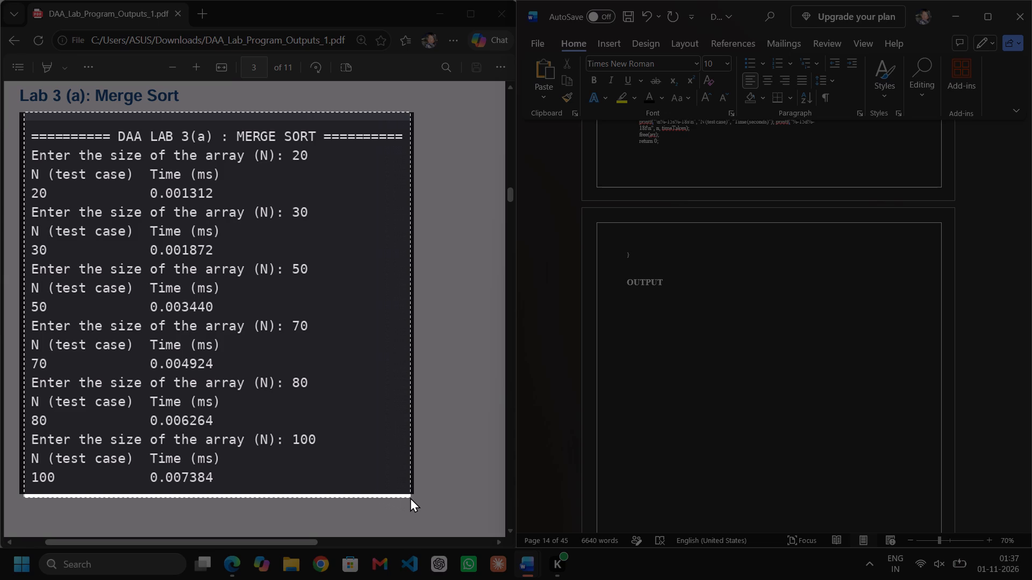
left_click_drag(410, 497, 411, 491)
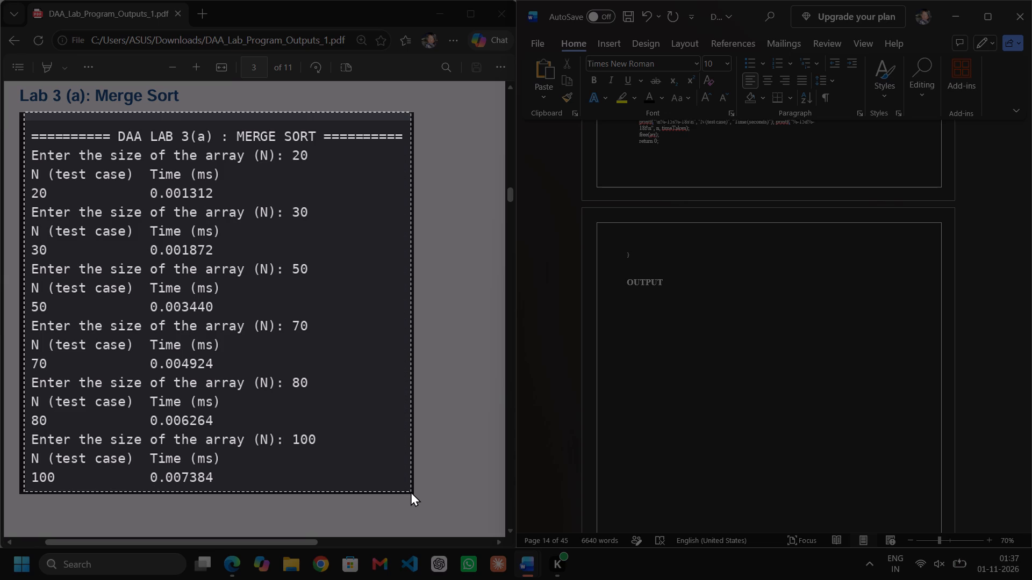
left_click_drag(411, 491, 410, 492)
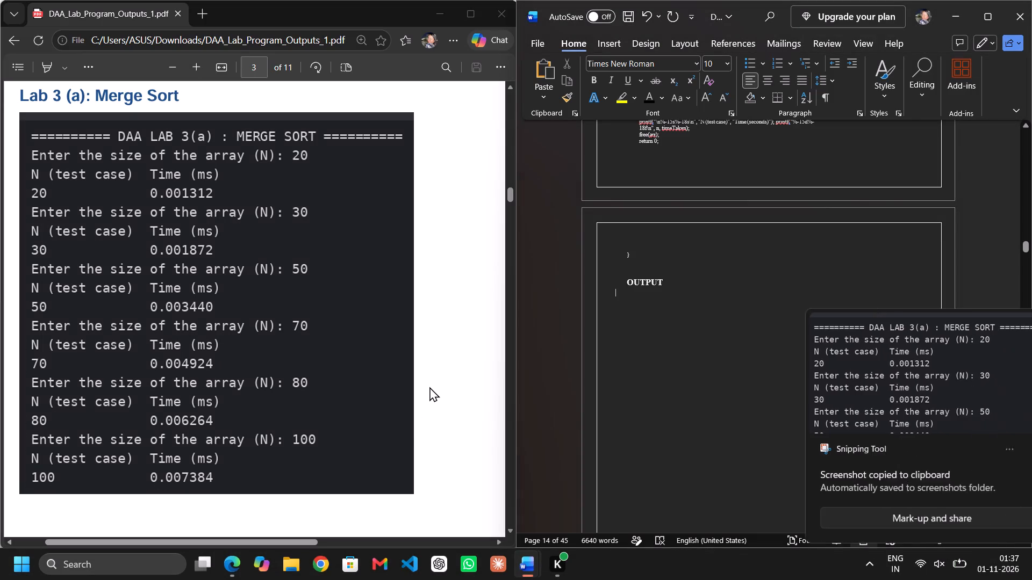
key("ctrl+v")
Shrink the pasted Merge Sort output image proportionally to a bit over half the page width and centre it.
left_click(697, 324)
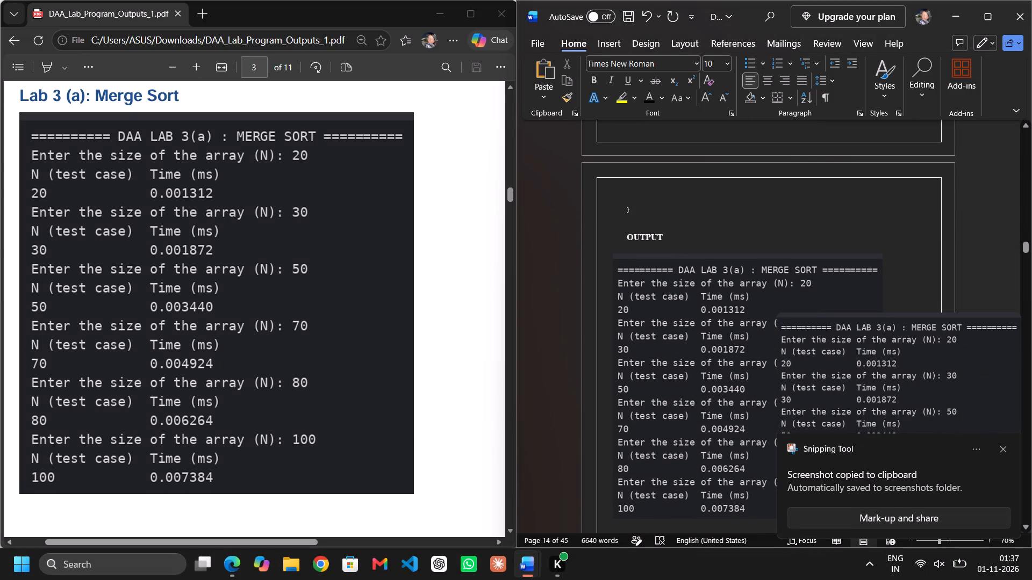
left_click_drag(610, 252, 630, 257)
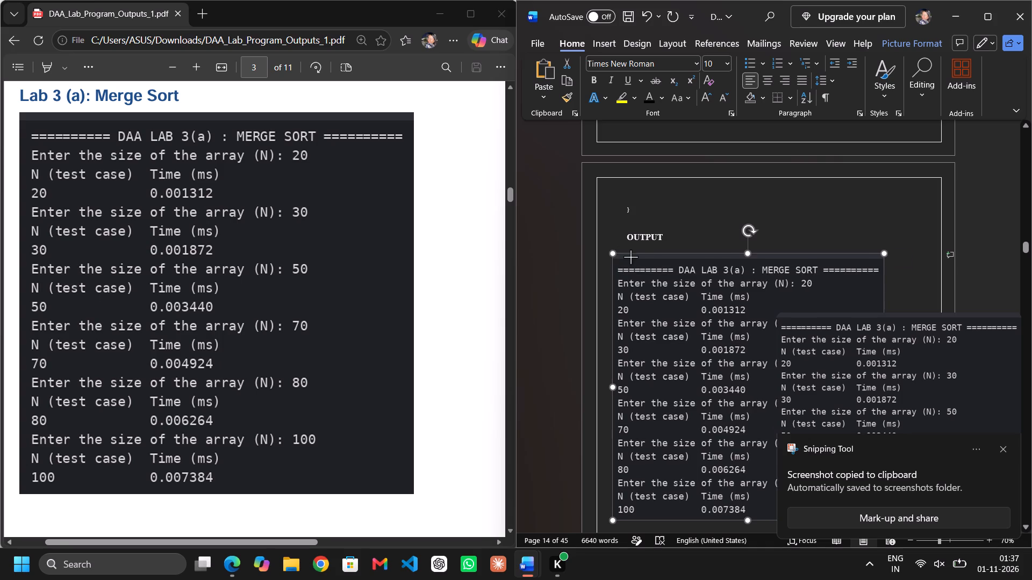
left_click_drag(630, 257, 712, 316)
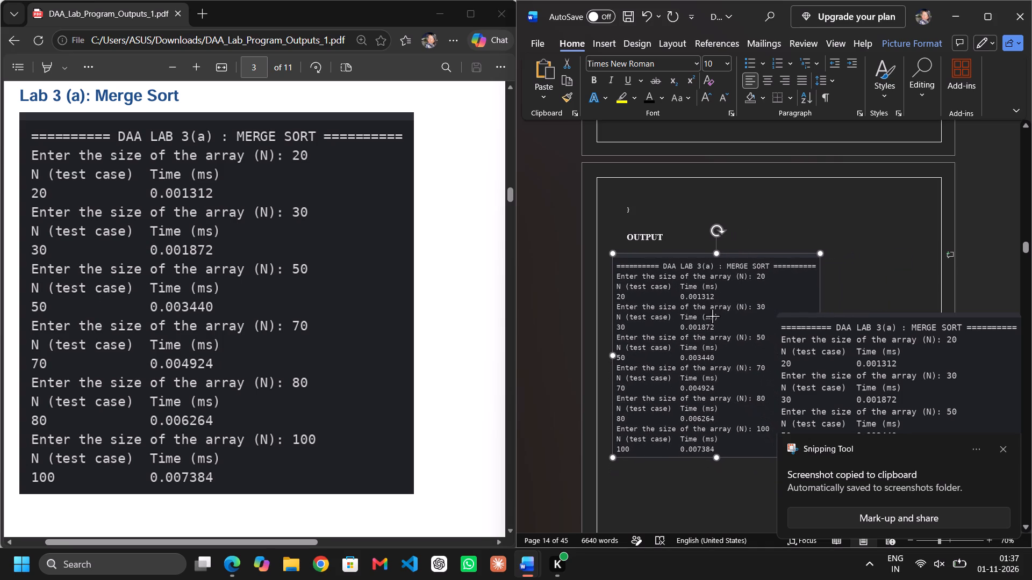
left_click_drag(712, 316, 722, 328)
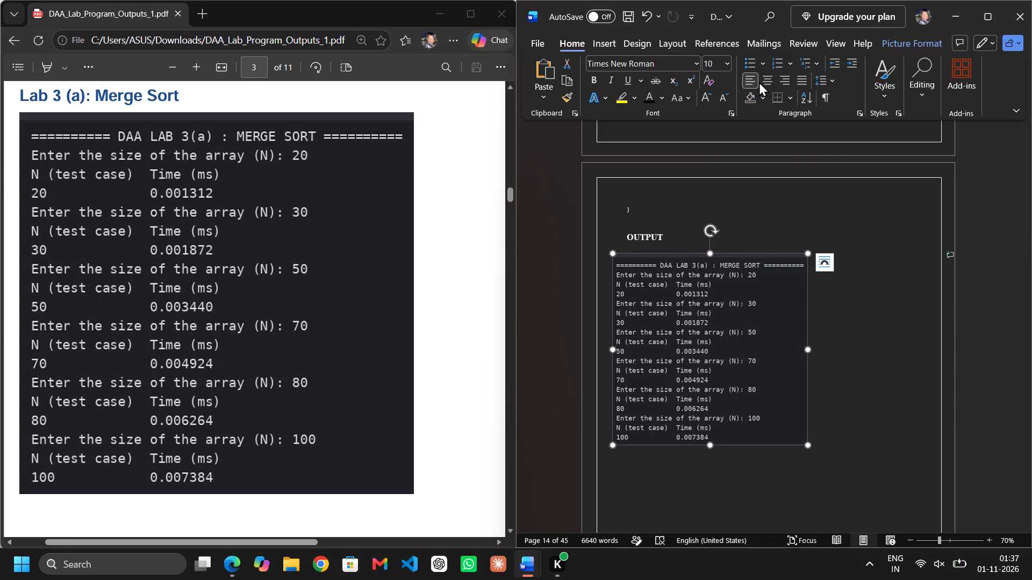
left_click(759, 82)
left_click(726, 225)
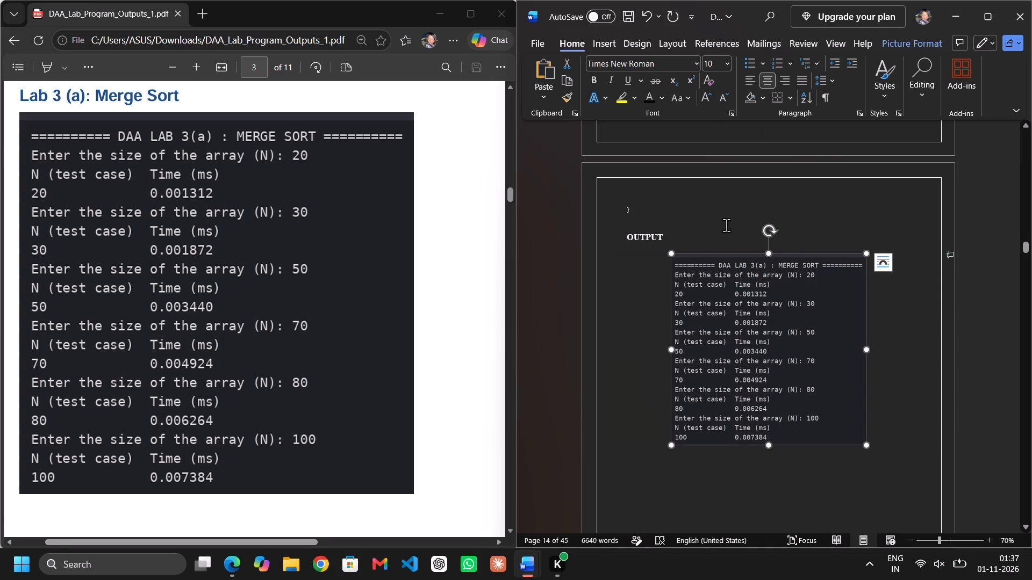
Set the Merge Sort aim paragraph and the whole program code, through its closing brace, to 12 pt.
scroll(726, 225, "up", 4)
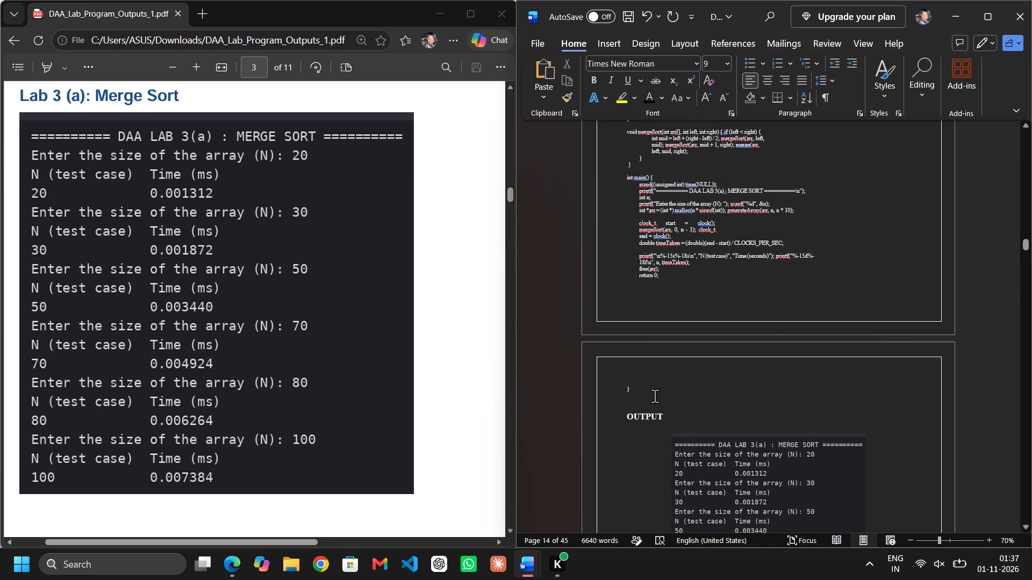
left_click_drag(651, 386, 652, 153)
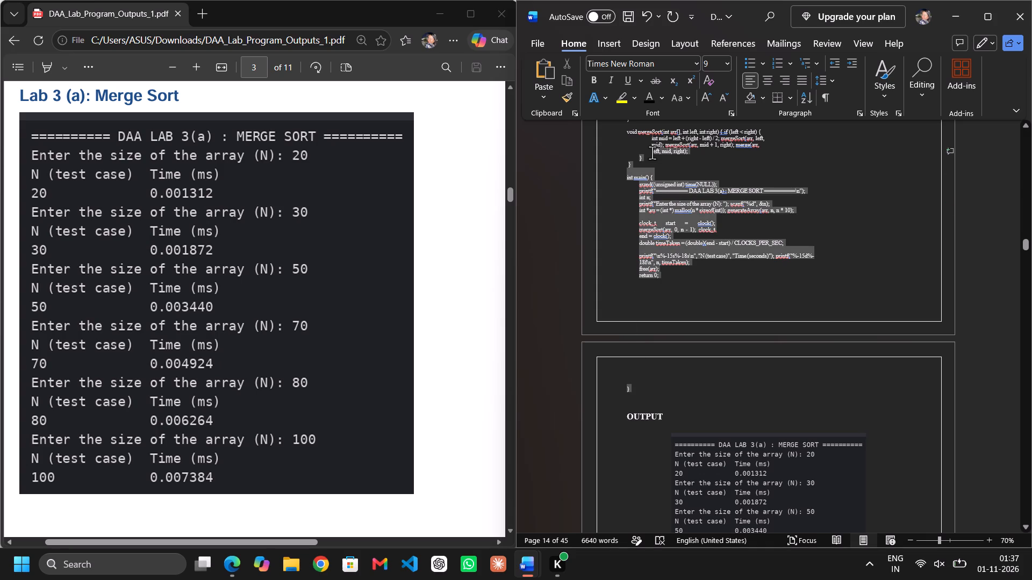
left_click_drag(652, 153, 651, 110)
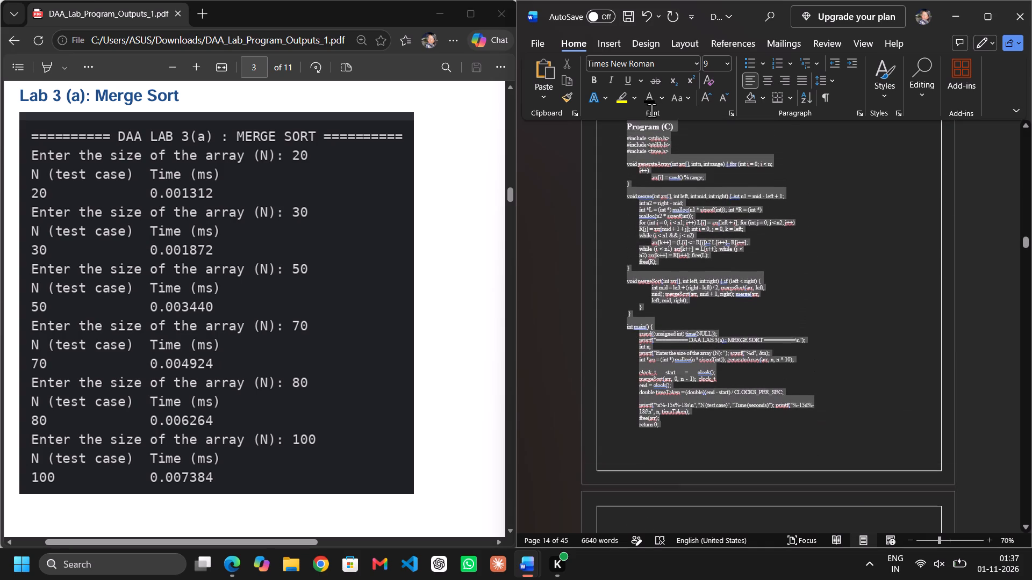
left_click_drag(651, 110, 623, 171)
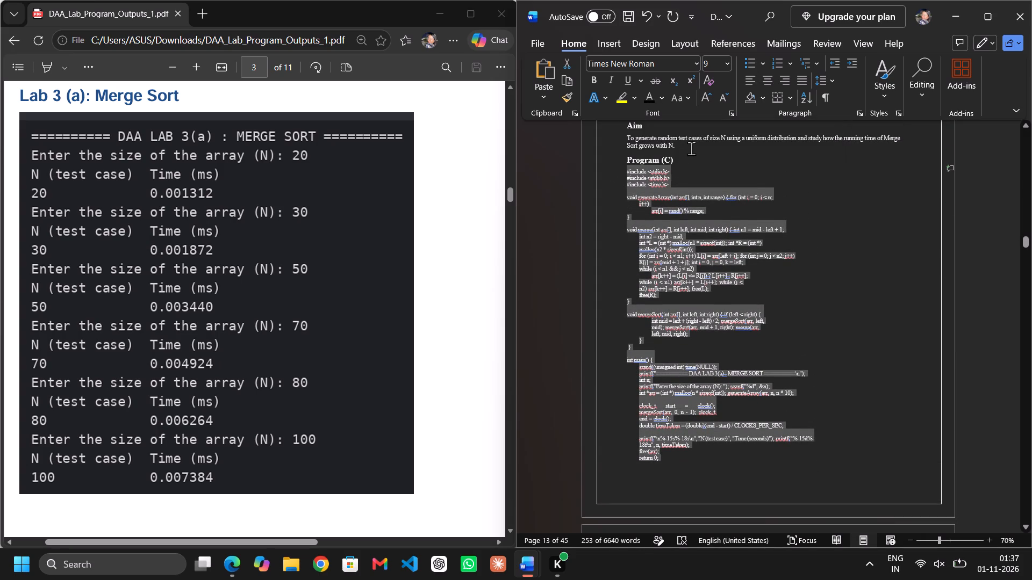
left_click_drag(686, 148, 628, 139, "ctrl")
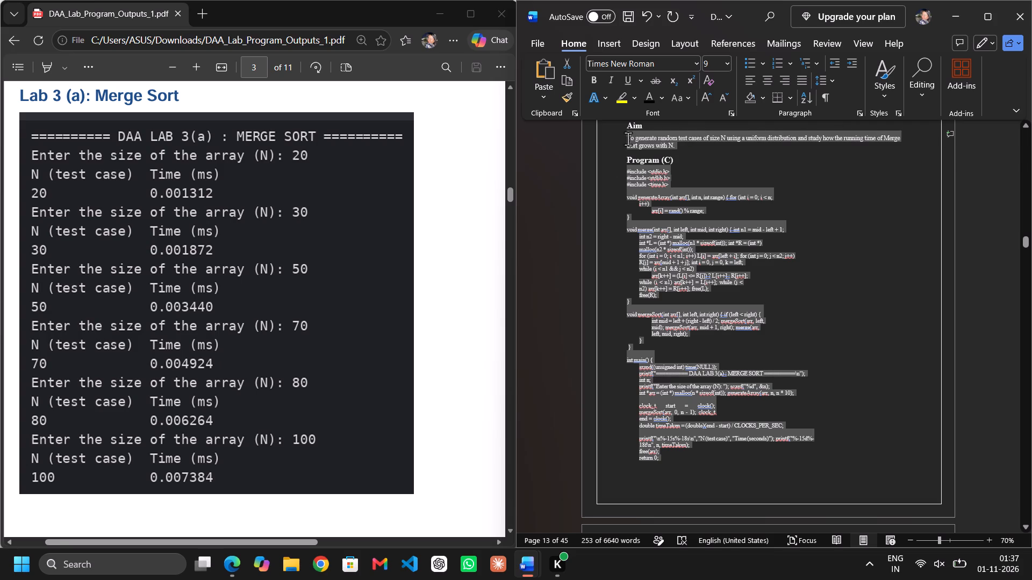
left_click_drag(628, 139, 627, 139, "ctrl")
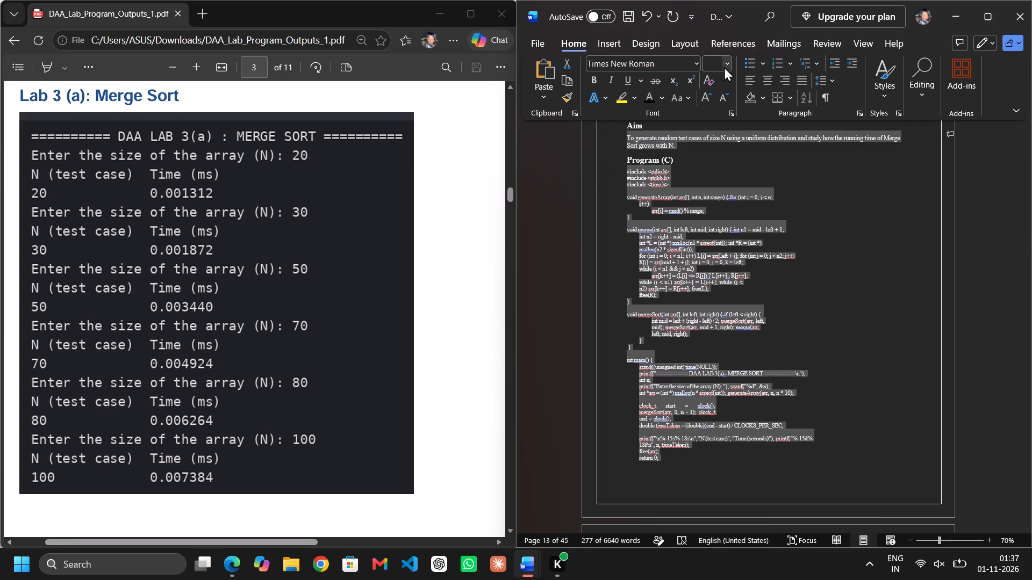
left_click(724, 67)
left_click(719, 149)
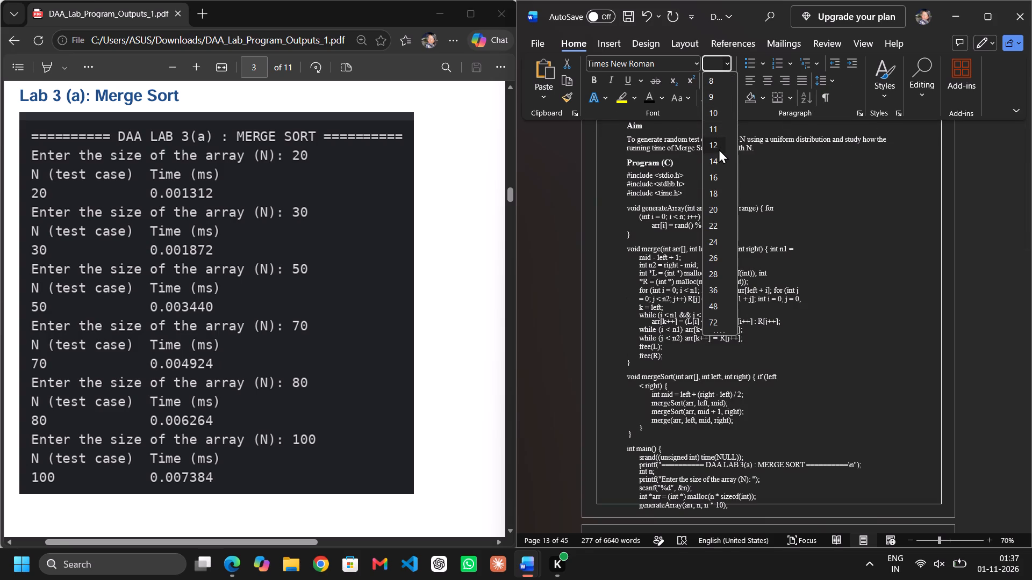
Insert two blank lines after the scanf line in Merge Sort's main function so the malloc line starts the following page.
scroll(780, 326, "down", 1)
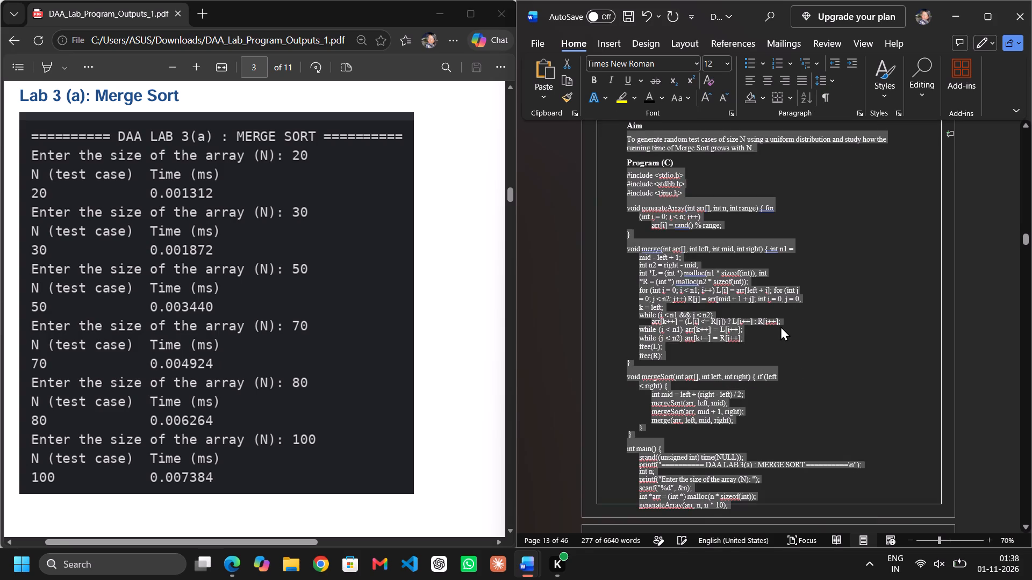
scroll(780, 326, "down", 3)
left_click(754, 256)
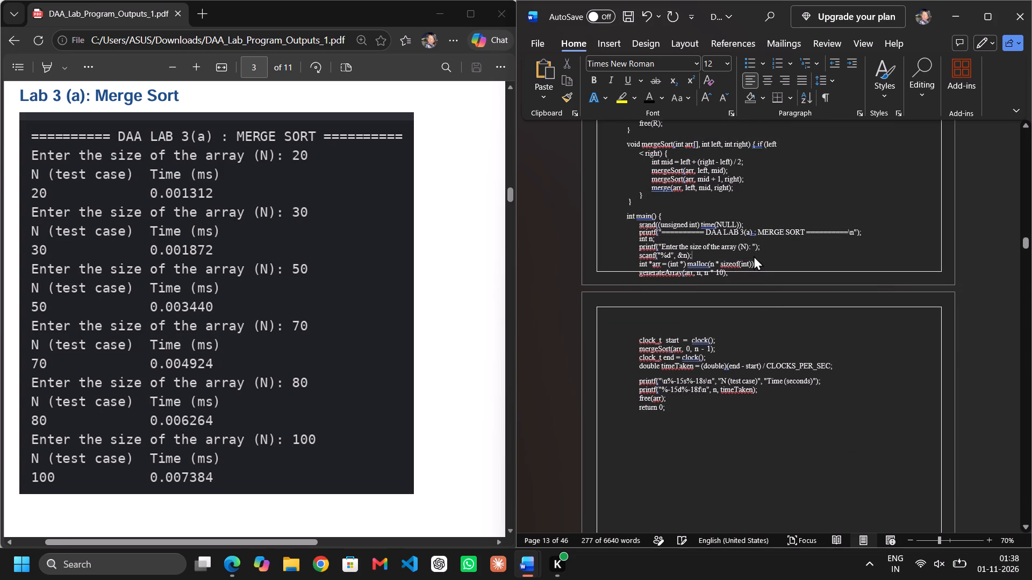
key("Return")
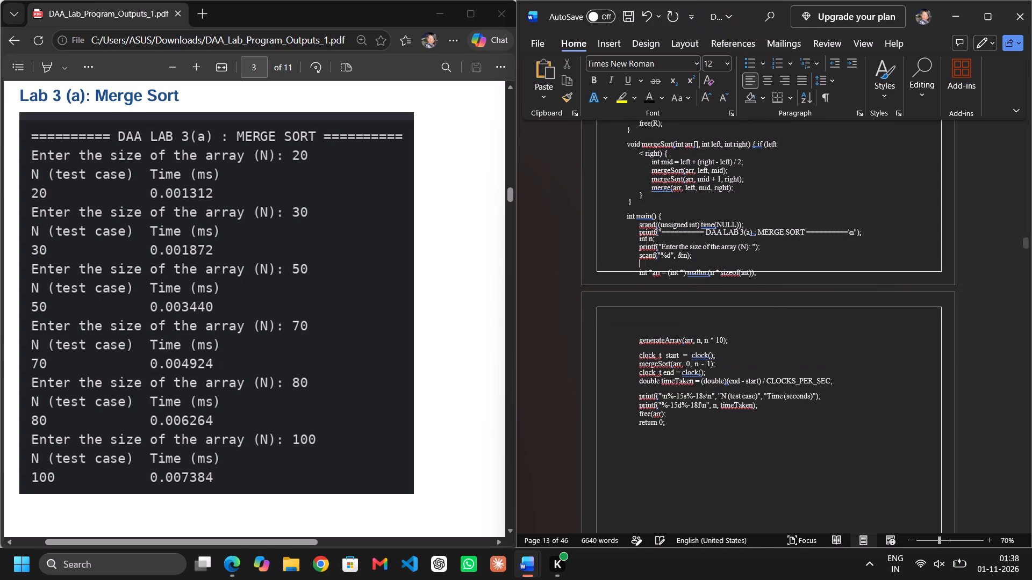
key("Return")
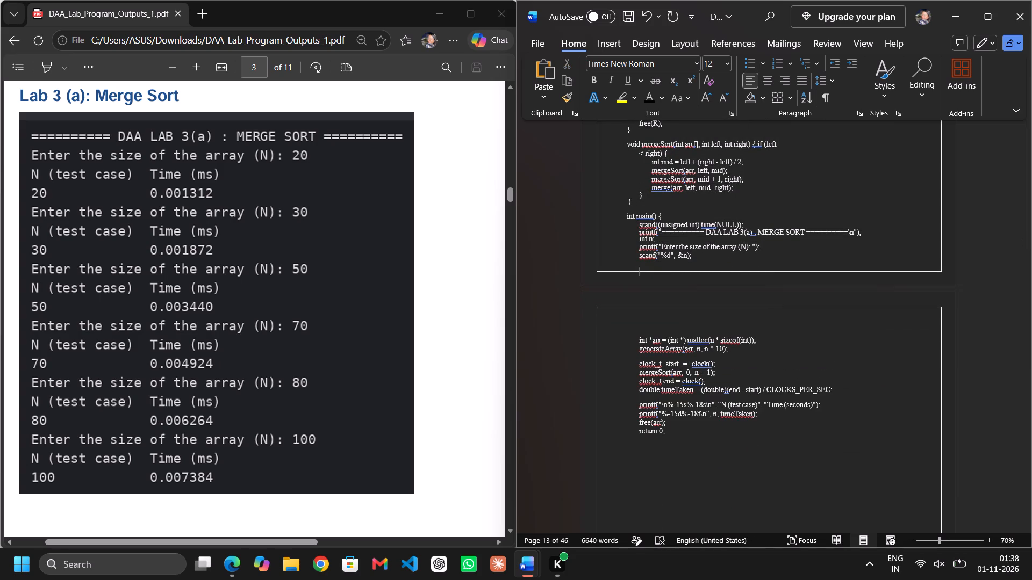
Remove the break below Merge Sort's "return 0;" so the closing brace, OUTPUT heading and image follow on the same page.
scroll(732, 260, "down", 3)
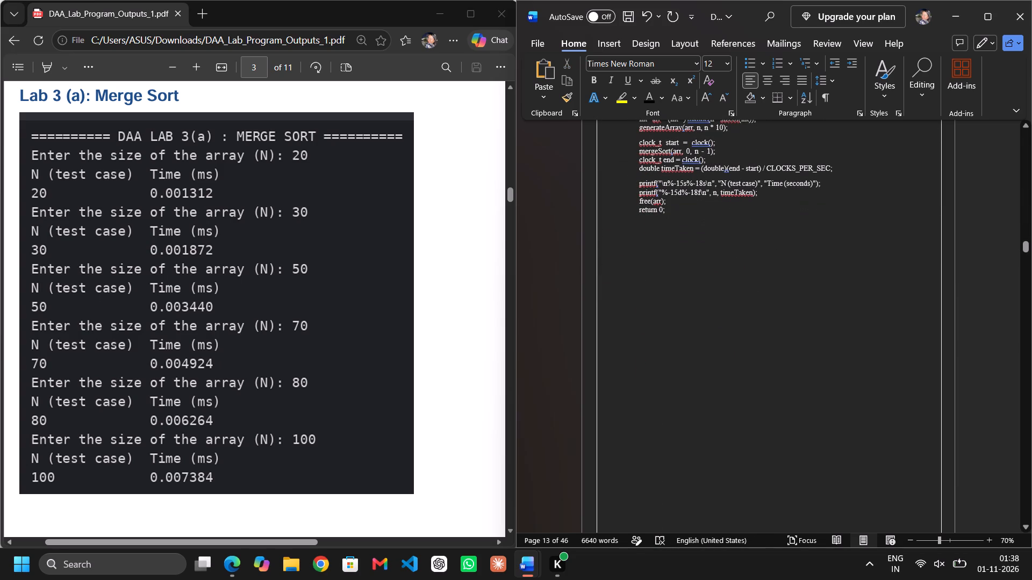
left_click(762, 301)
key("Delete")
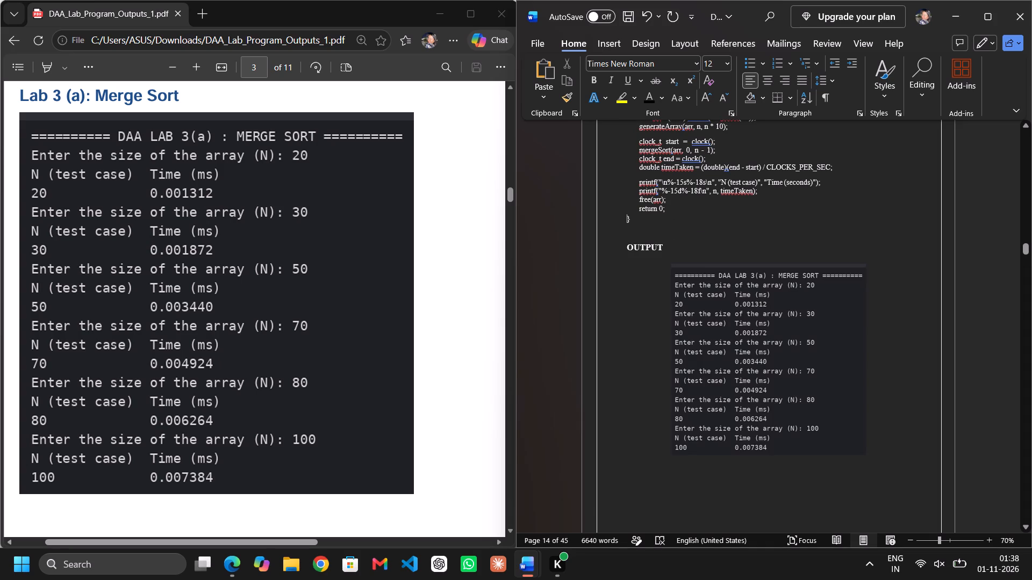
scroll(762, 301, "down", 3)
Set Experiment 2's aim paragraphs and full program code for Insertion Sort, Selection Sort and Bubble Sort to 12 pt together, leaving out headings and outputs.
scroll(762, 301, "up", 2)
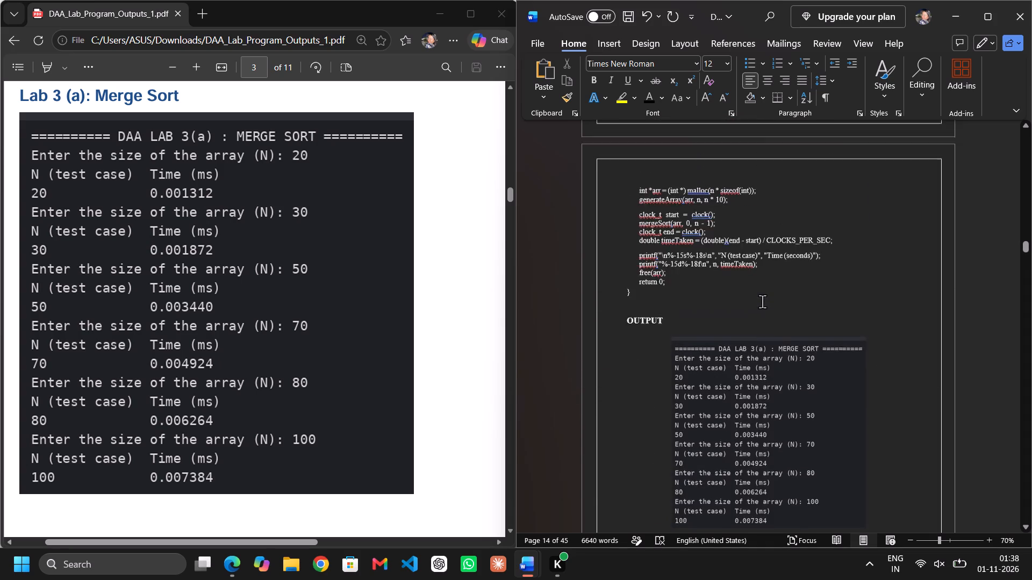
scroll(762, 301, "up", 6)
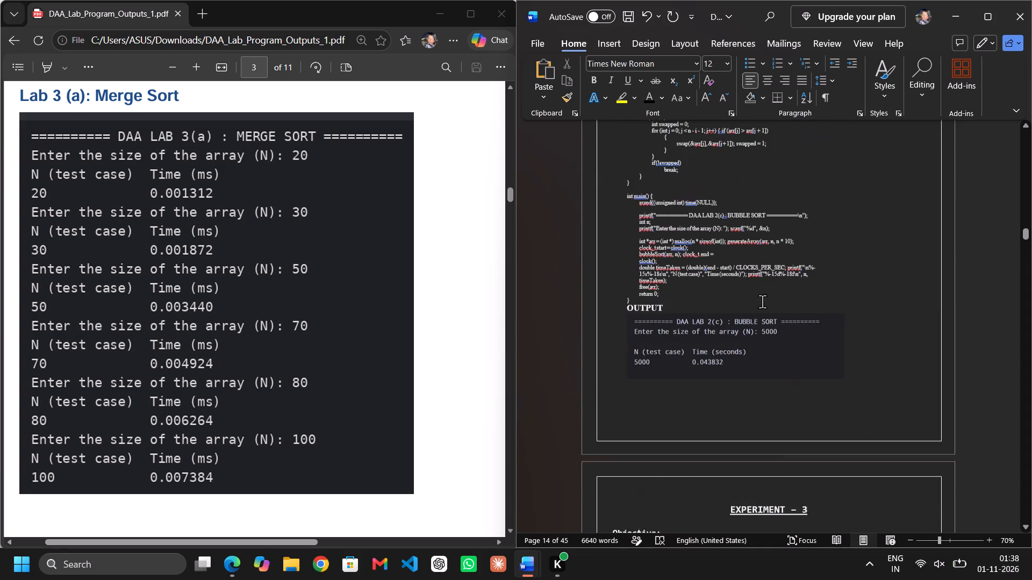
scroll(762, 301, "up", 1)
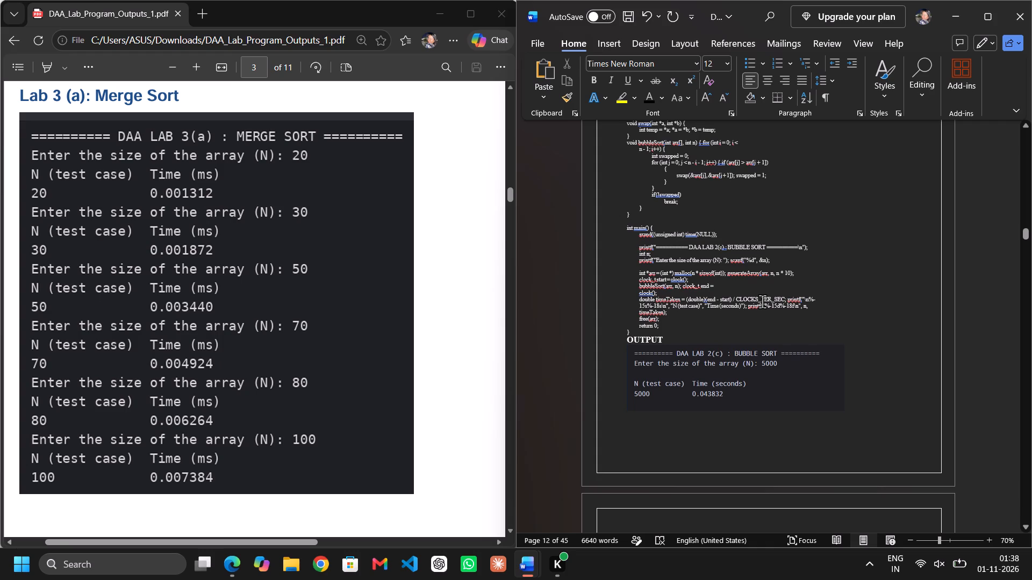
scroll(756, 371, "down", 2)
scroll(756, 371, "up", 2)
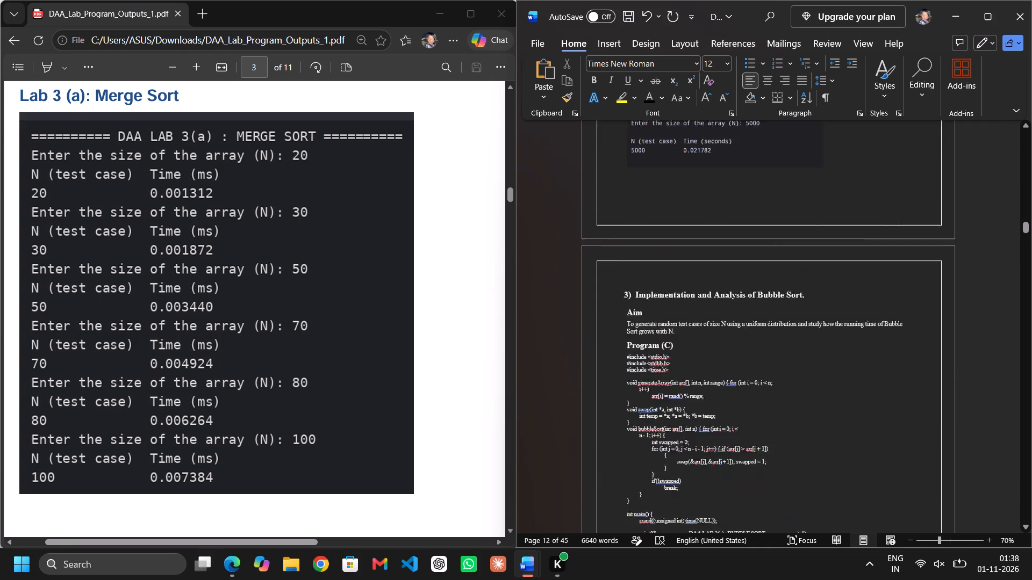
scroll(756, 371, "up", 1)
scroll(756, 371, "down", 1)
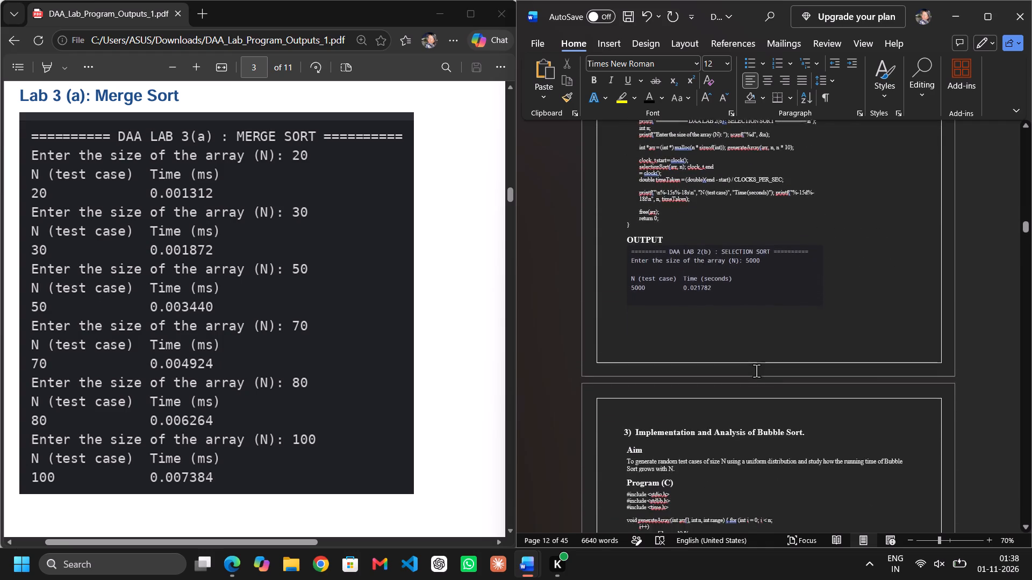
scroll(756, 371, "up", 7)
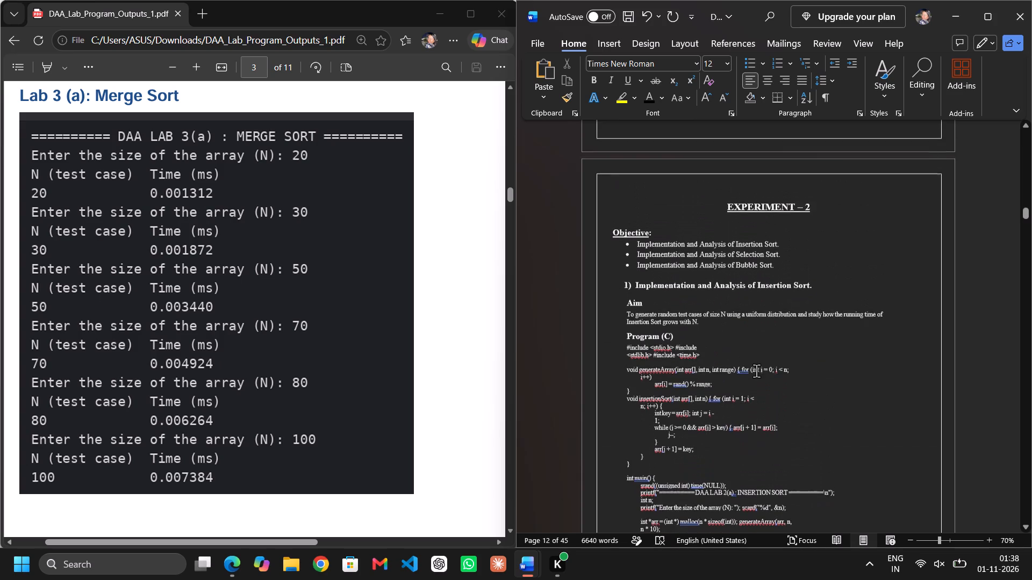
scroll(756, 371, "up", 1)
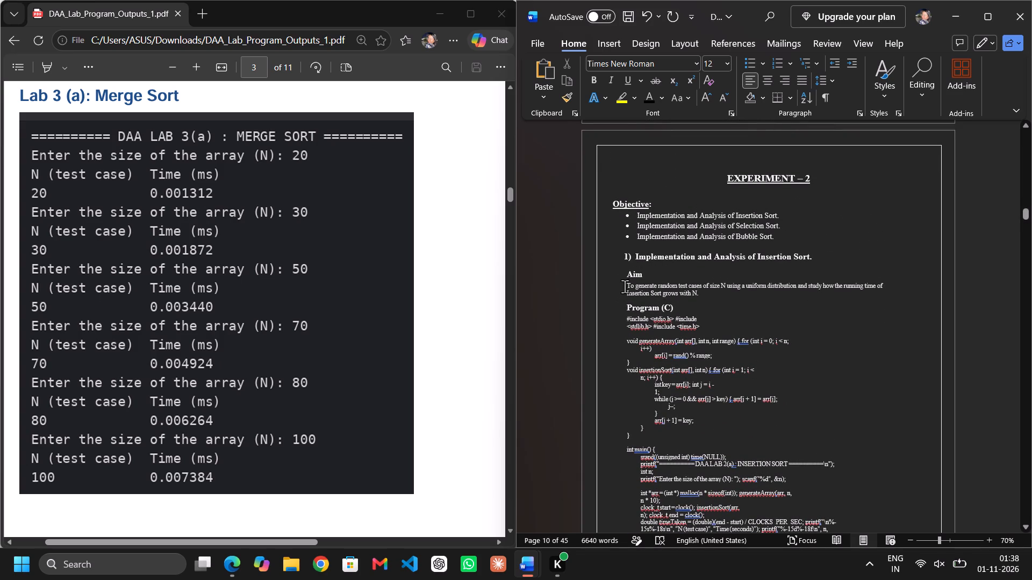
left_click_drag(625, 286, 715, 297)
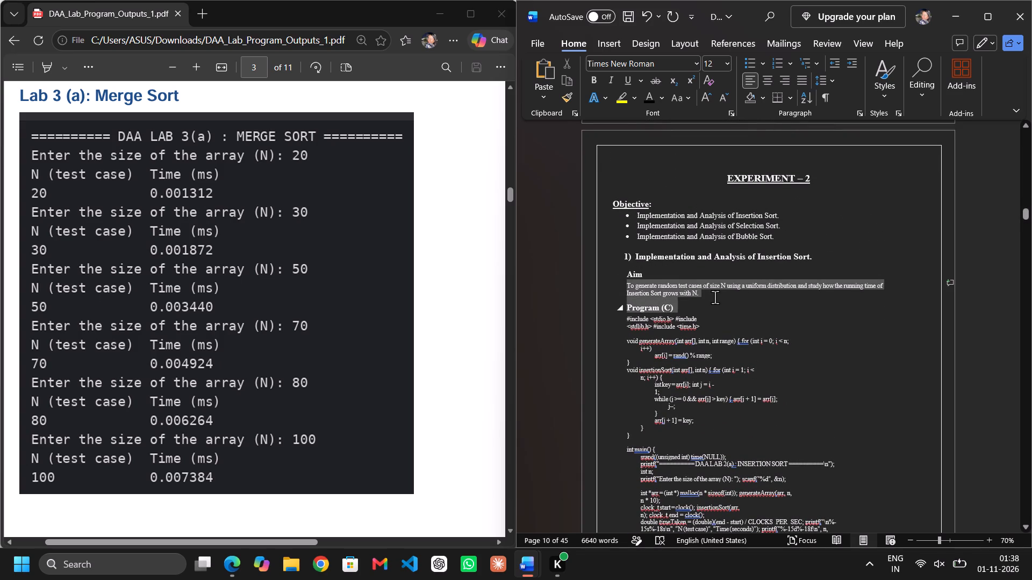
left_click_drag(715, 297, 715, 291)
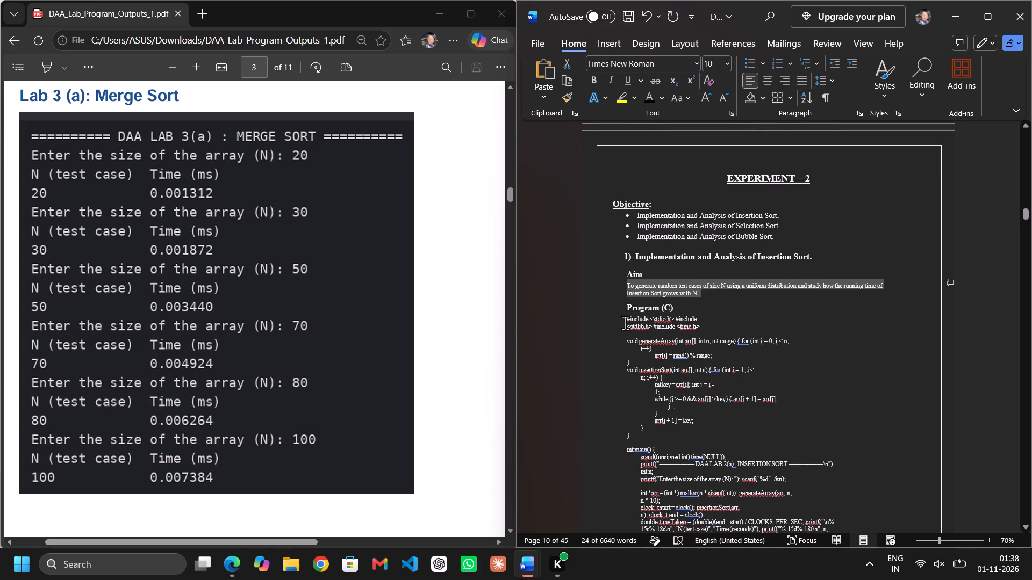
left_click_drag(625, 320, 775, 548, "ctrl")
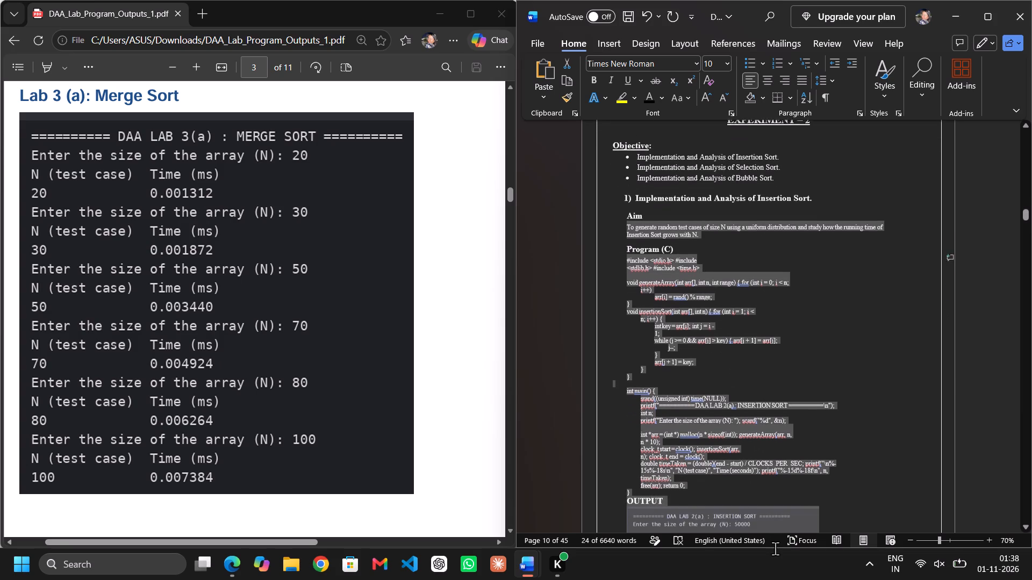
left_click_drag(775, 548, 694, 338, "ctrl")
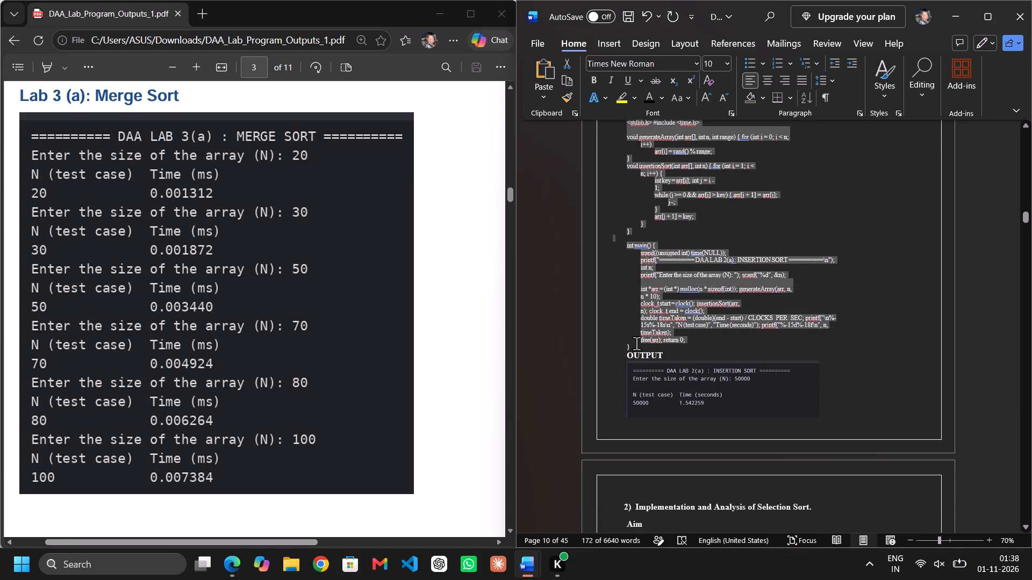
left_click_drag(622, 346, 639, 345, "ctrl")
left_click_drag(639, 345, 639, 346, "ctrl")
scroll(639, 346, "down", 5)
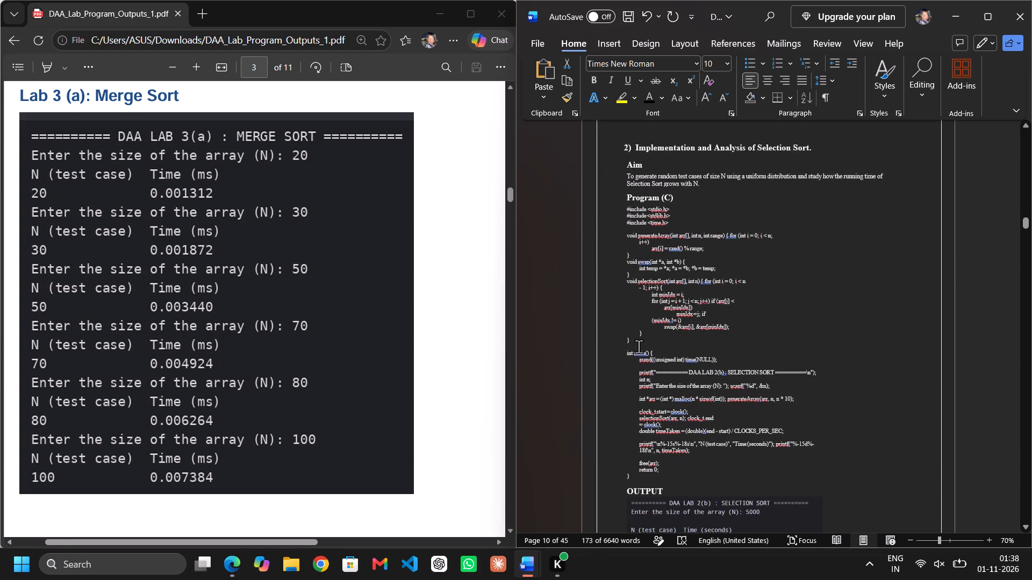
scroll(639, 346, "down", 1)
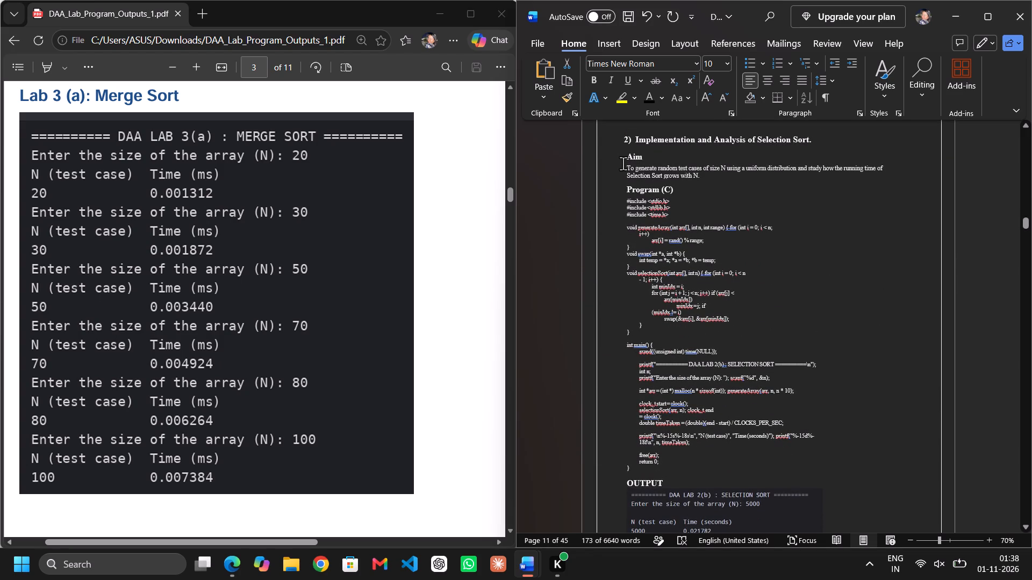
left_click_drag(624, 163, 716, 176, "ctrl")
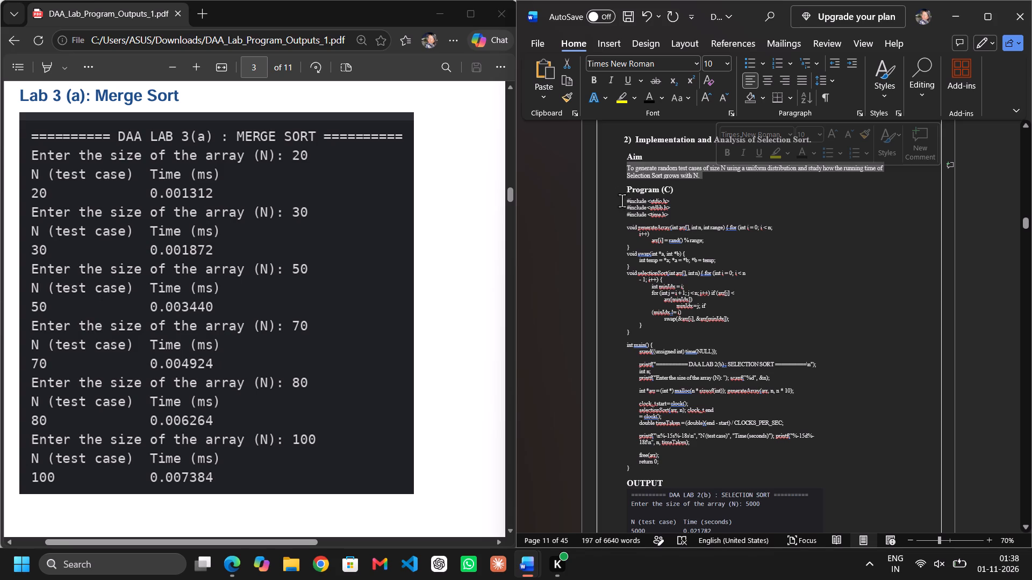
left_click_drag(622, 201, 811, 432, "ctrl")
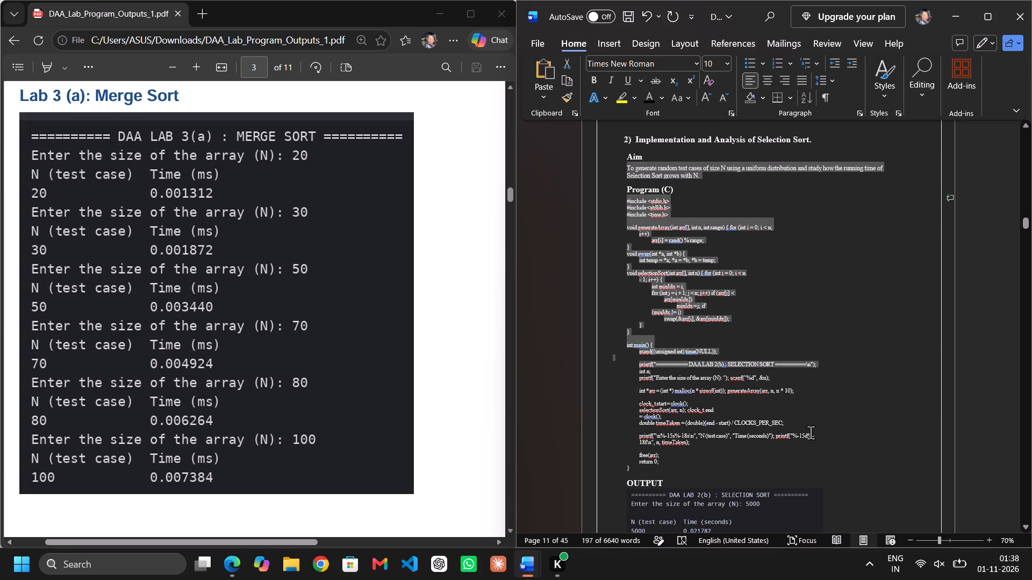
left_click_drag(811, 432, 741, 471, "ctrl")
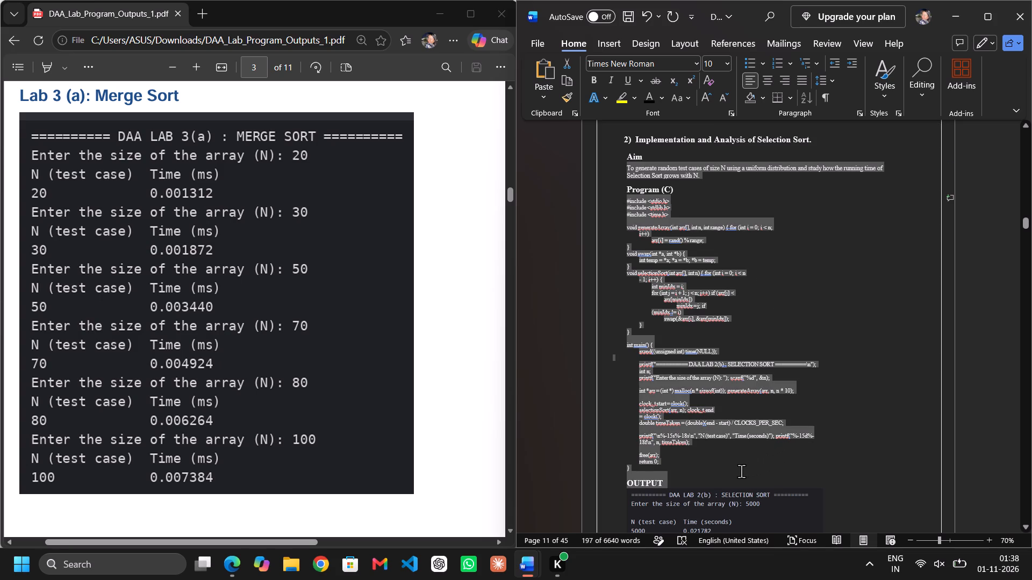
left_click_drag(741, 471, 735, 467, "ctrl")
scroll(735, 467, "down", 7)
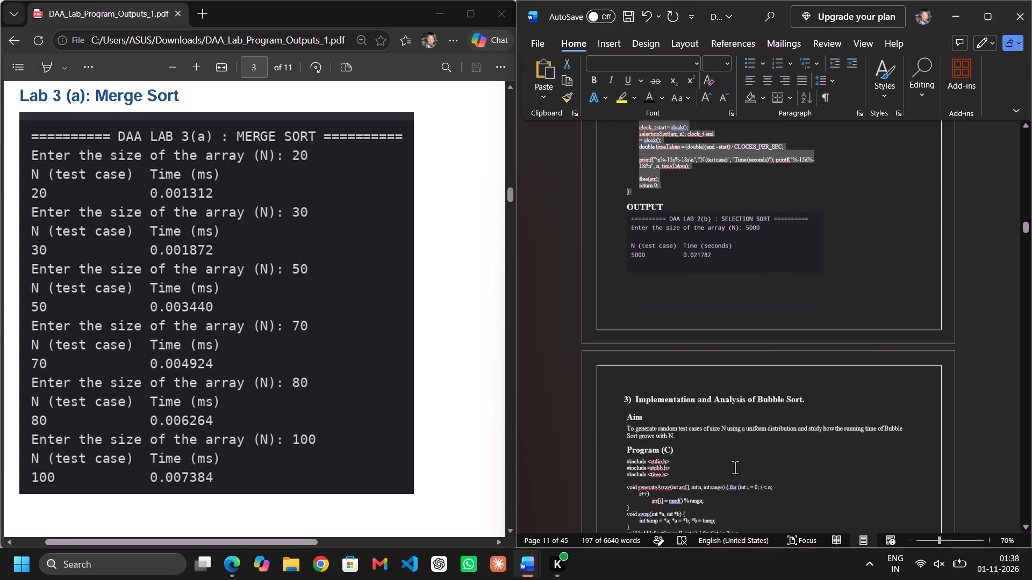
scroll(735, 467, "down", 2)
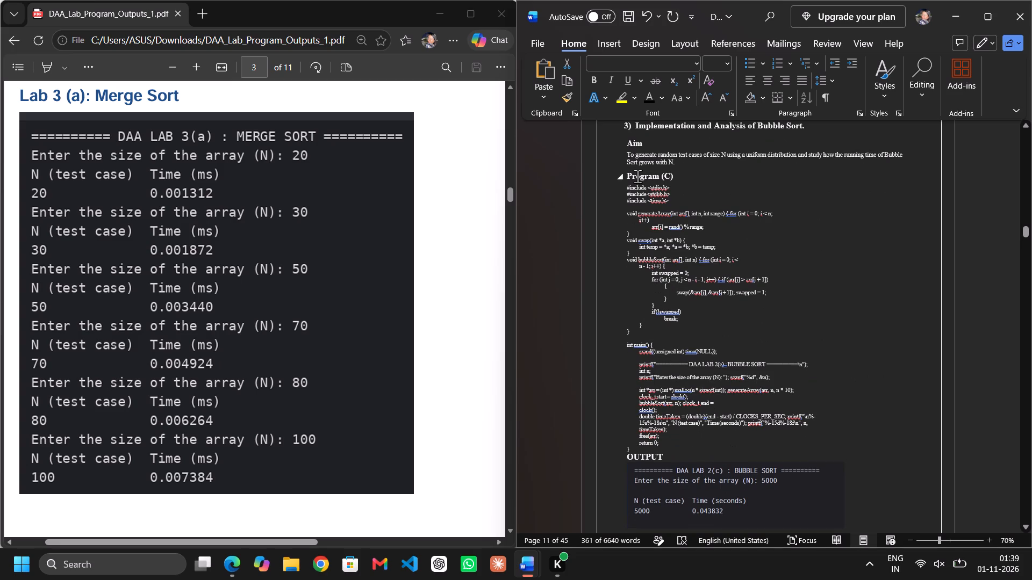
left_click_drag(626, 153, 683, 163, "ctrl")
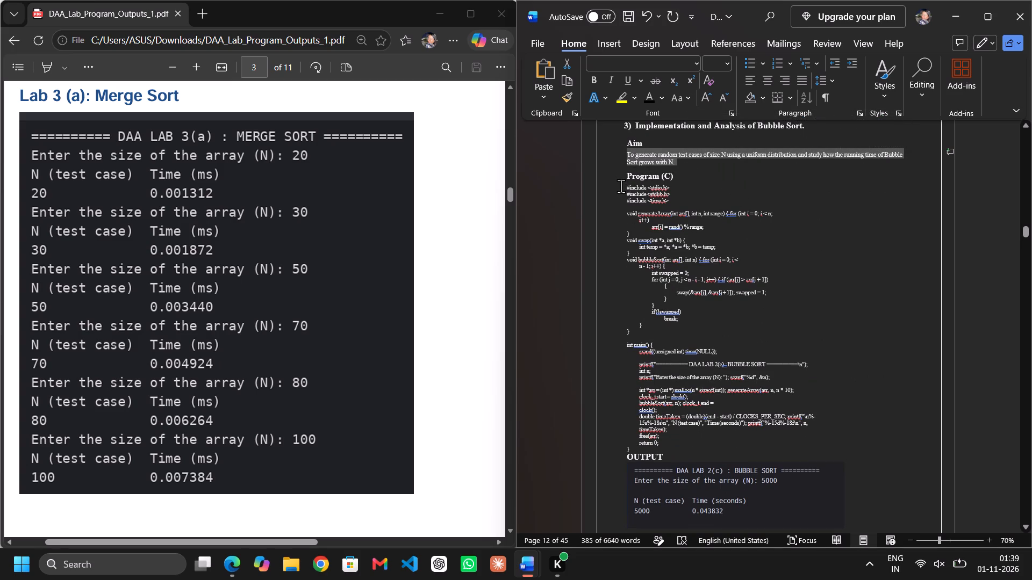
left_click_drag(621, 186, 709, 445, "ctrl")
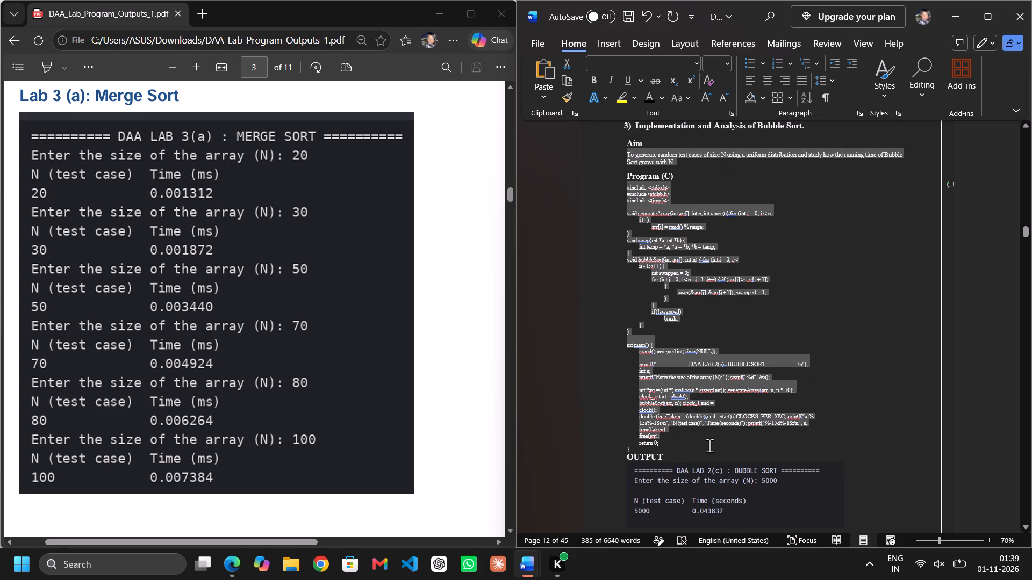
left_click_drag(709, 445, 705, 448, "ctrl")
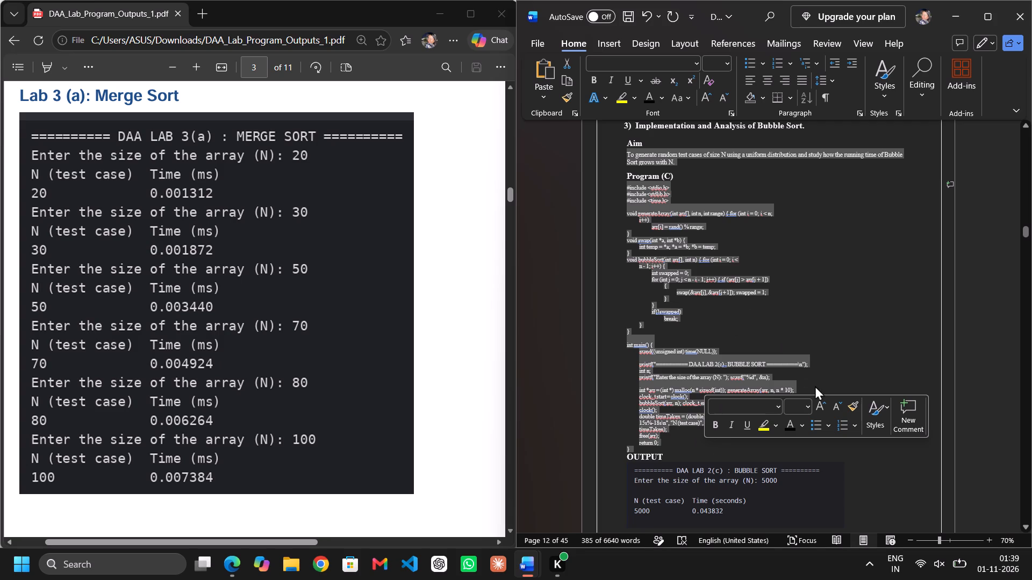
left_click(804, 405)
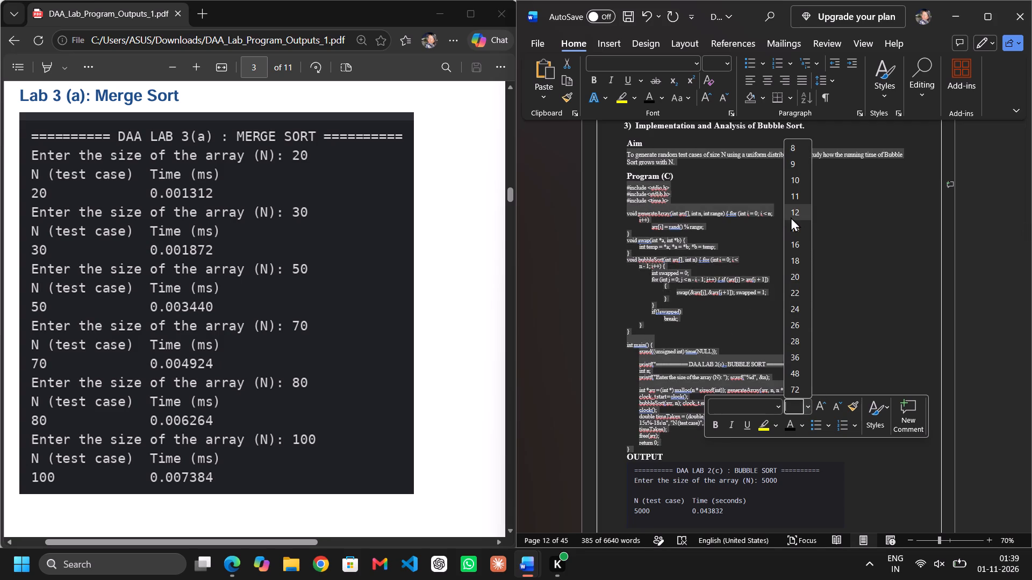
left_click(791, 217)
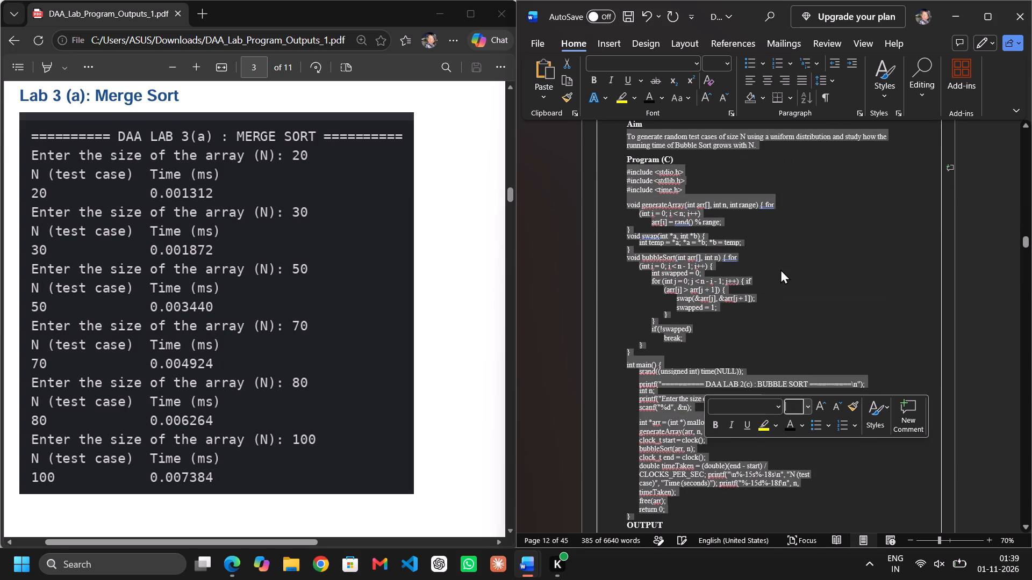
left_click(780, 269)
Review the page flow and text size across Experiment 2's sorting programs and Experiment 3's Merge Sort pages.
scroll(780, 269, "up", 4)
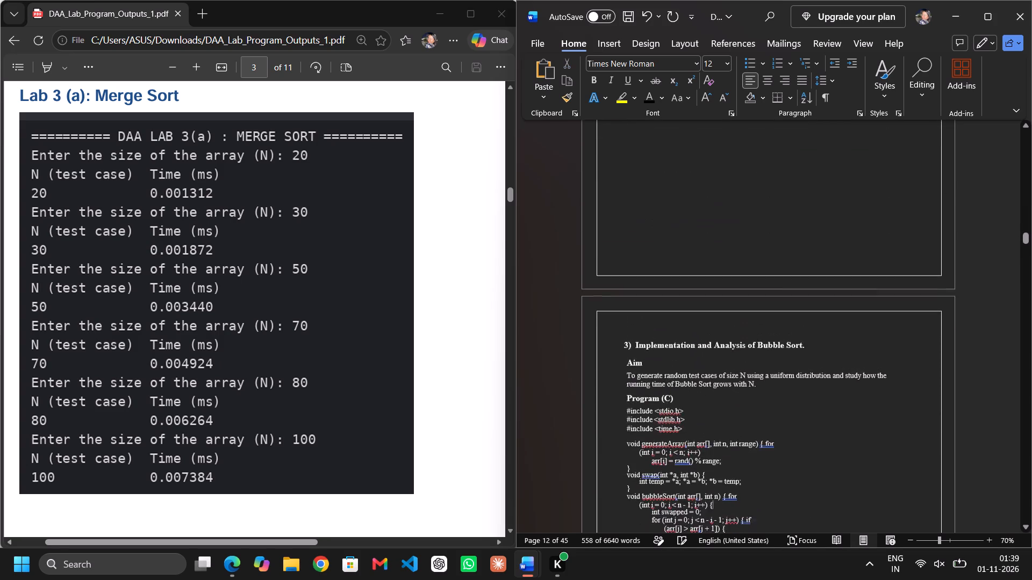
scroll(780, 269, "up", 10)
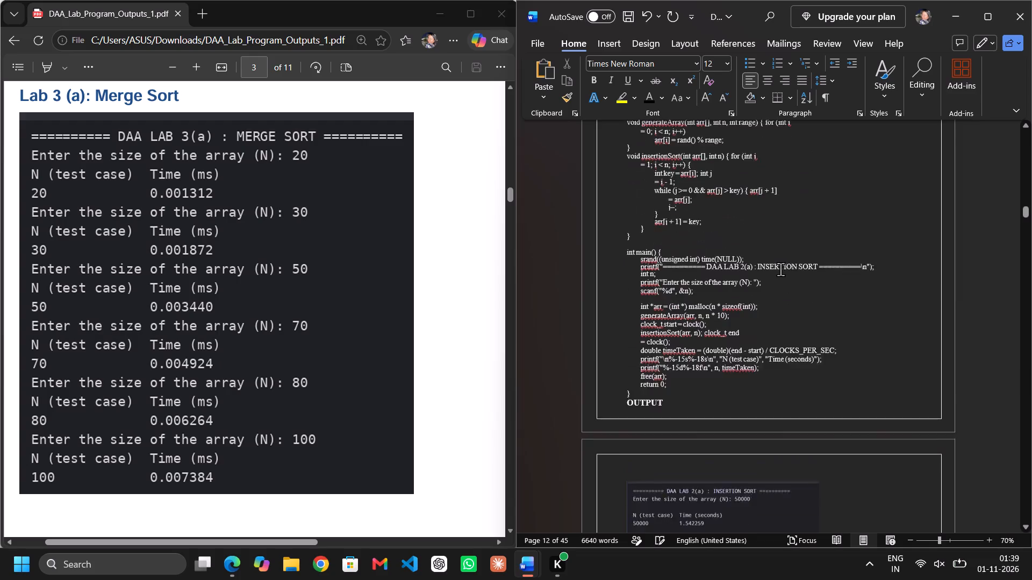
scroll(780, 269, "up", 1)
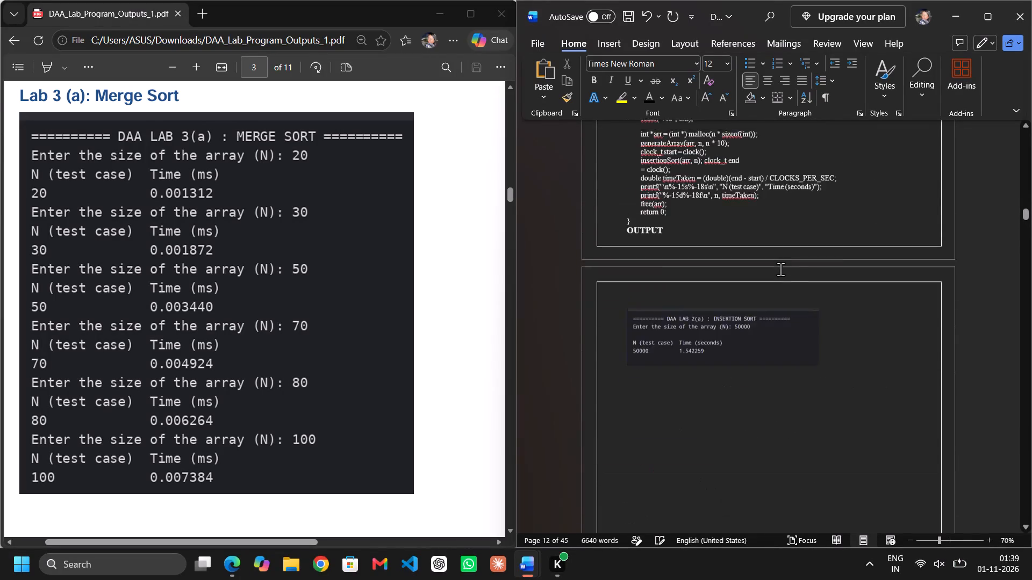
scroll(780, 269, "up", 5)
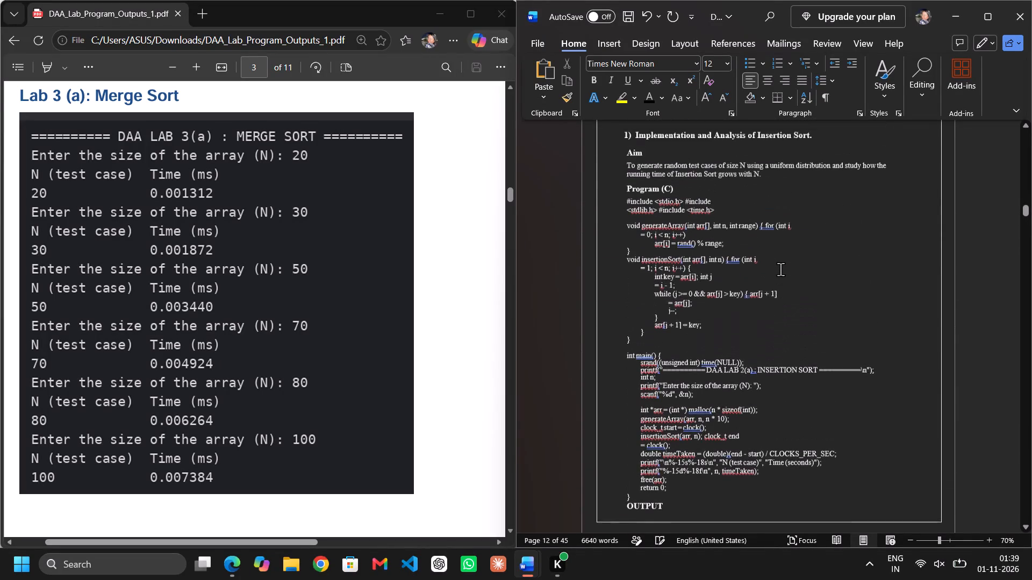
scroll(780, 269, "down", 18)
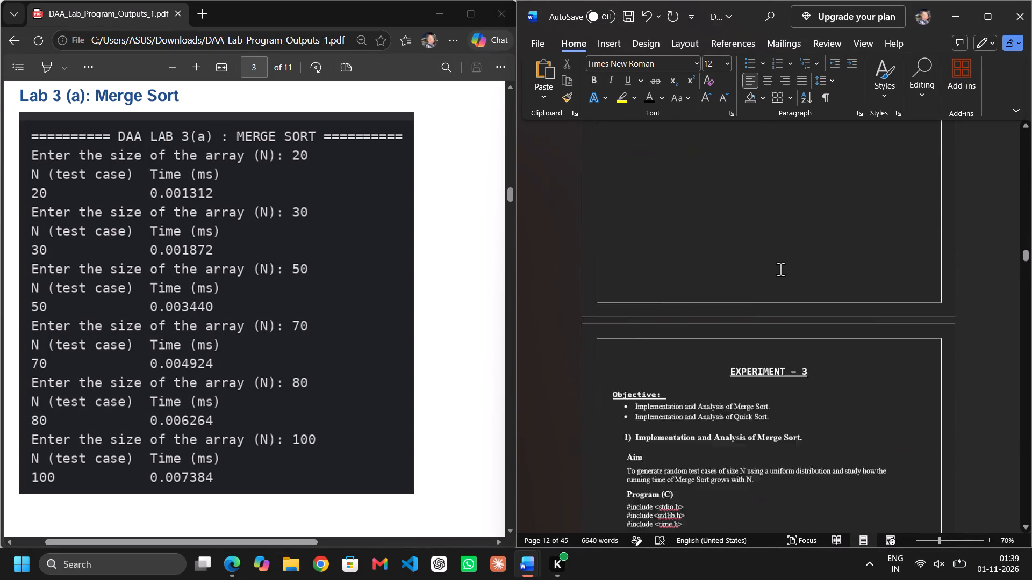
scroll(780, 269, "up", 4)
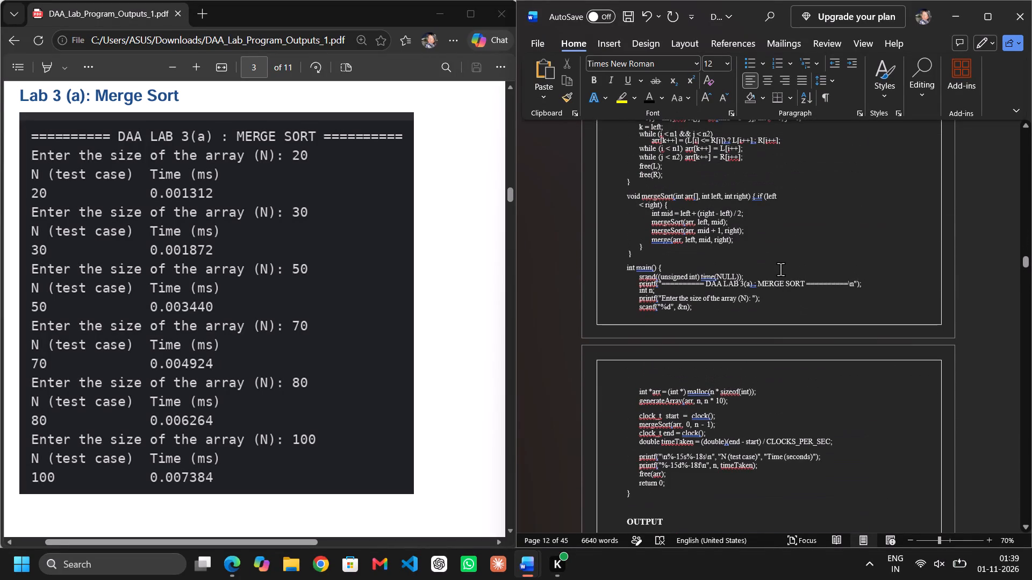
scroll(780, 269, "down", 2)
scroll(780, 269, "up", 1)
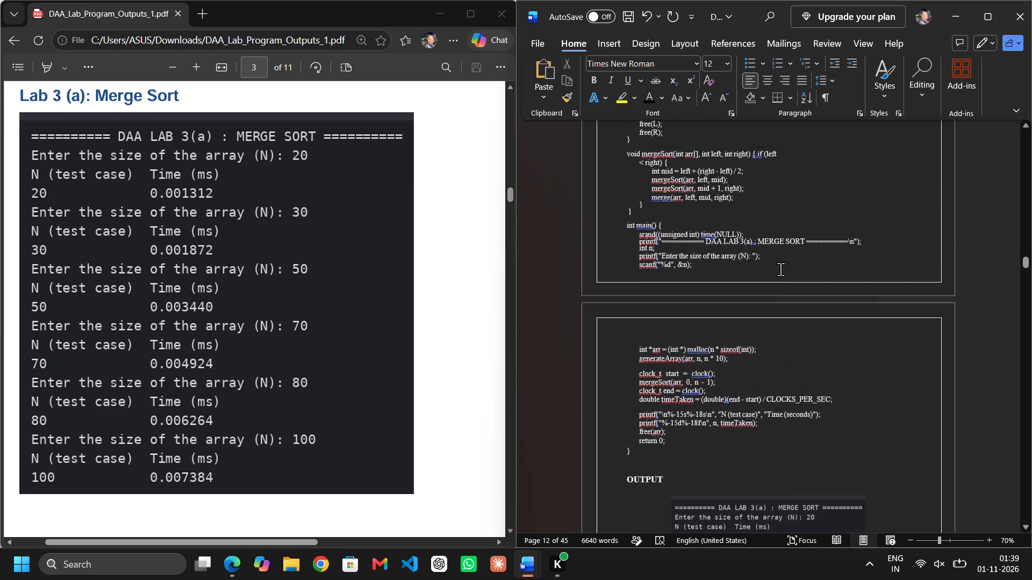
scroll(780, 269, "up", 2)
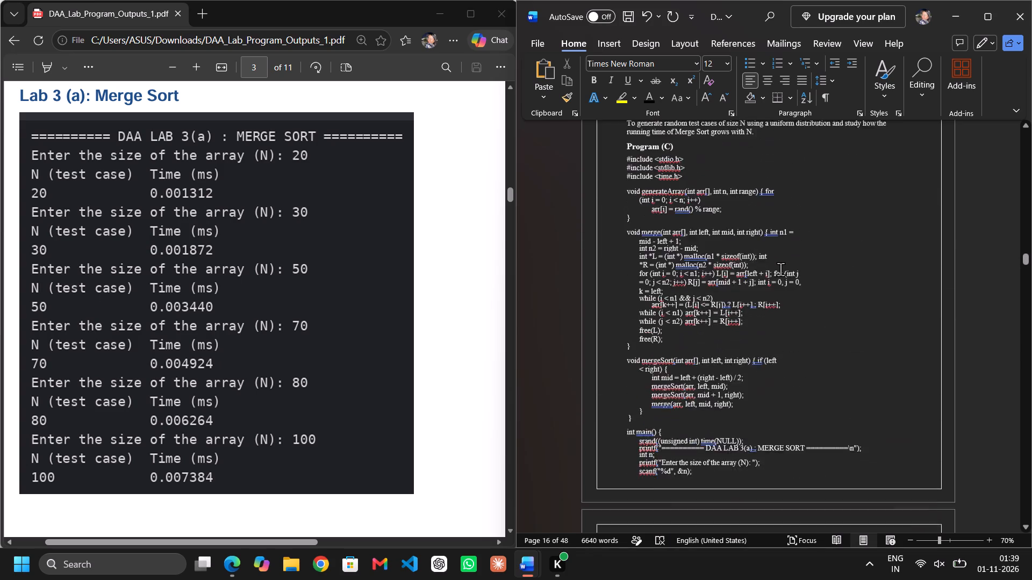
Delete the old Bubble Sort output image below its OUTPUT heading and locate the Lab 2 (c): Bubble Sort output in the PDF.
scroll(780, 269, "up", 6)
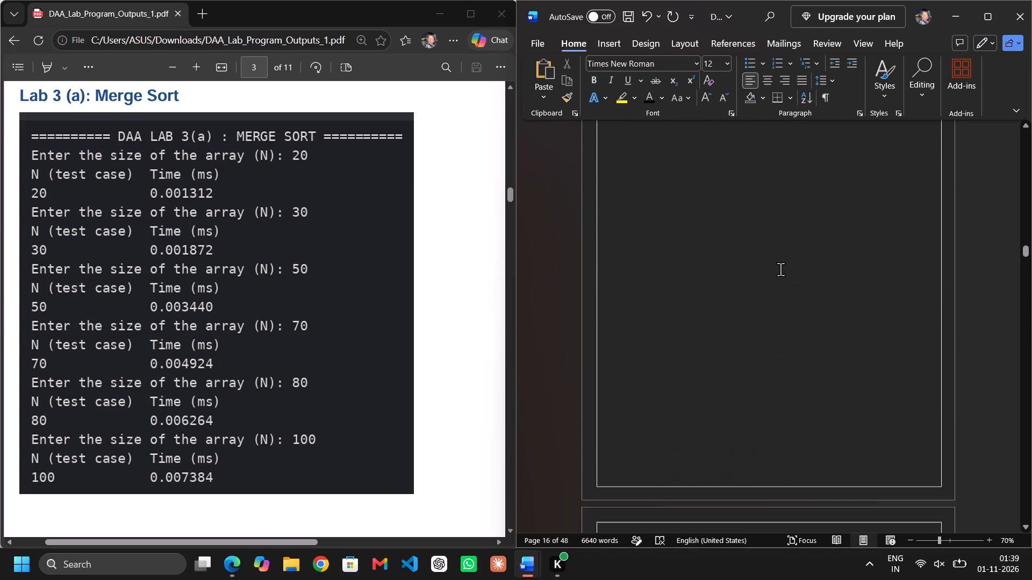
scroll(780, 269, "up", 3)
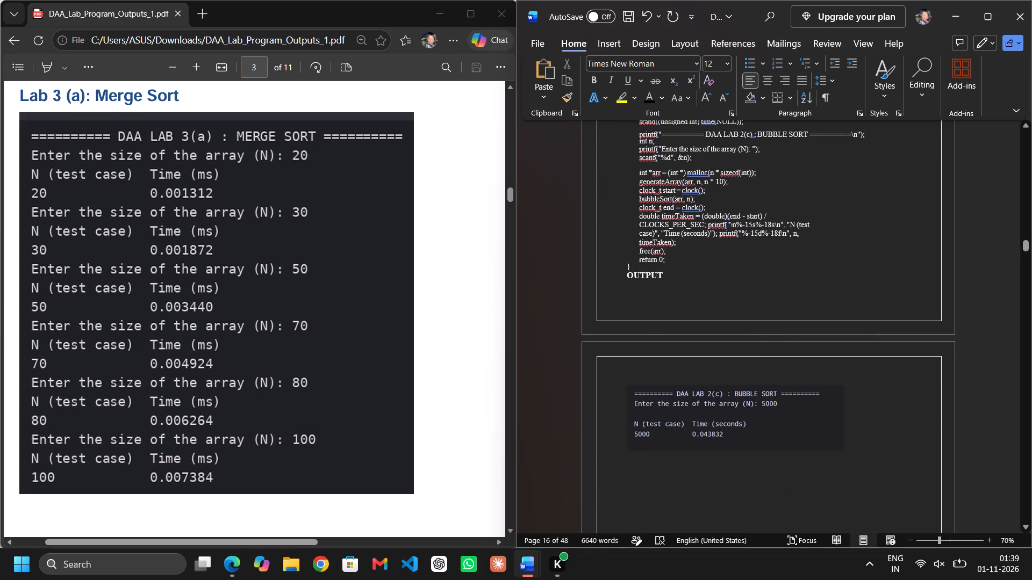
left_click(730, 421)
key("Delete")
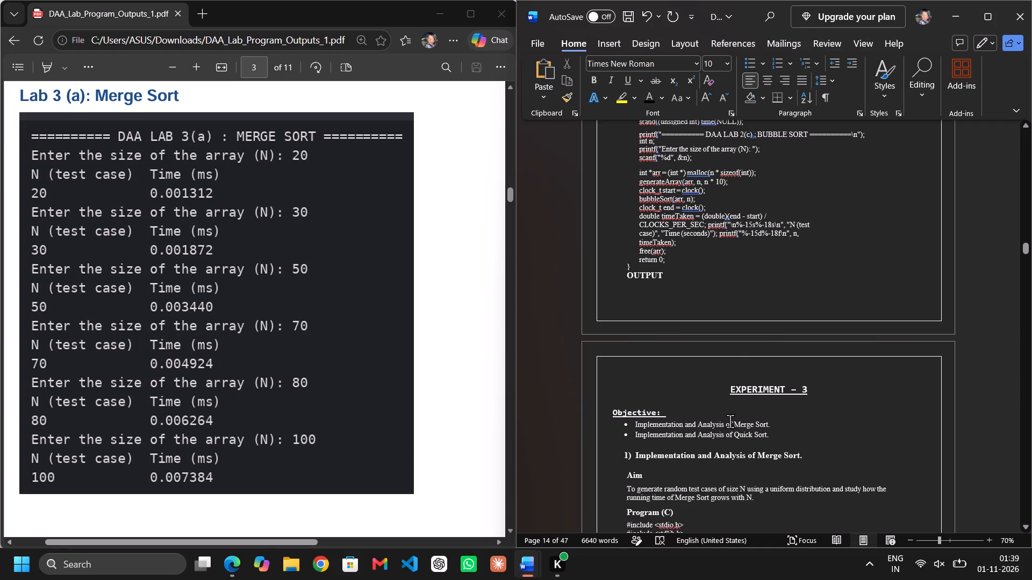
scroll(349, 249, "up", 3)
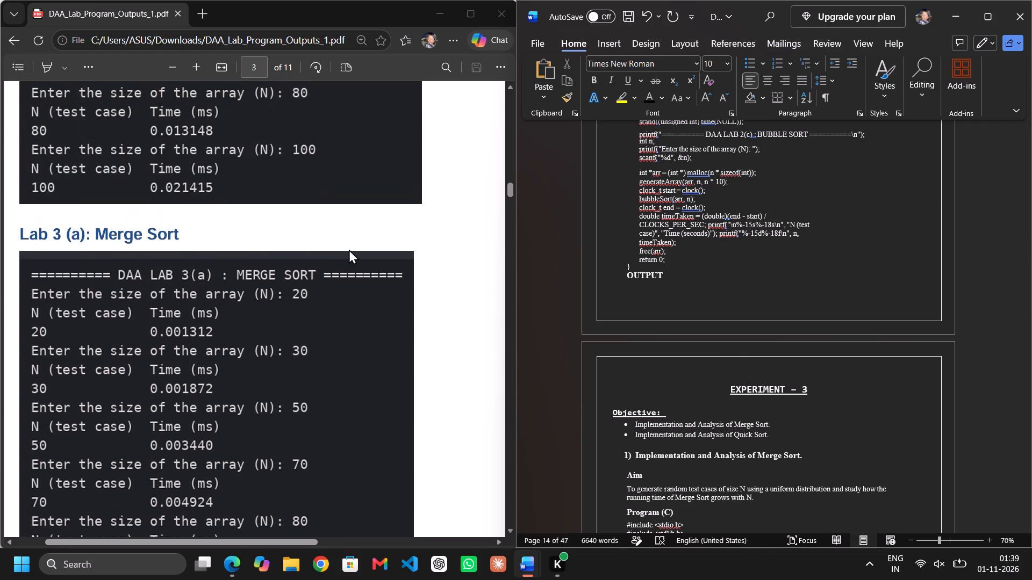
scroll(349, 249, "up", 3)
key("ctrl+z")
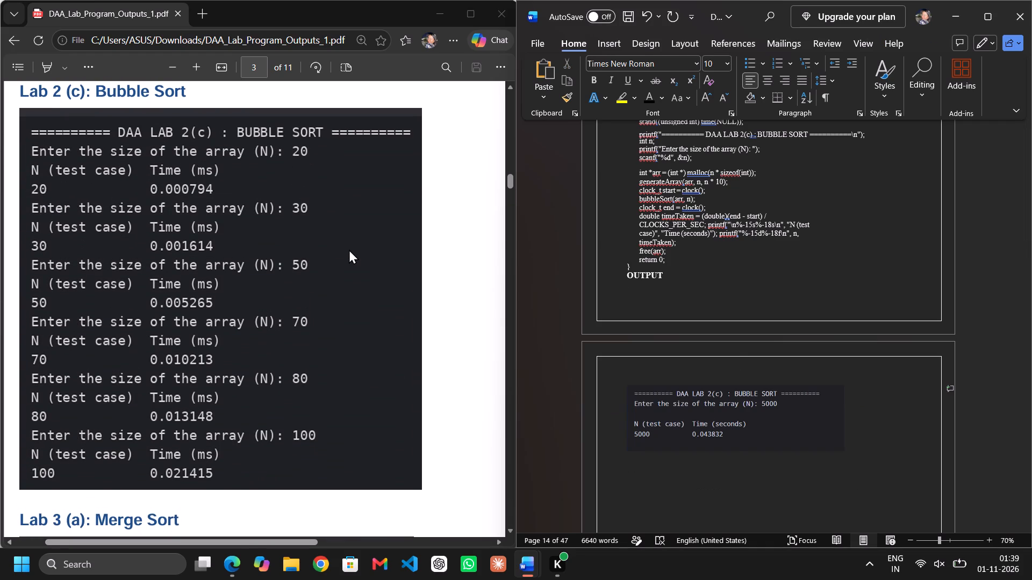
key("Delete")
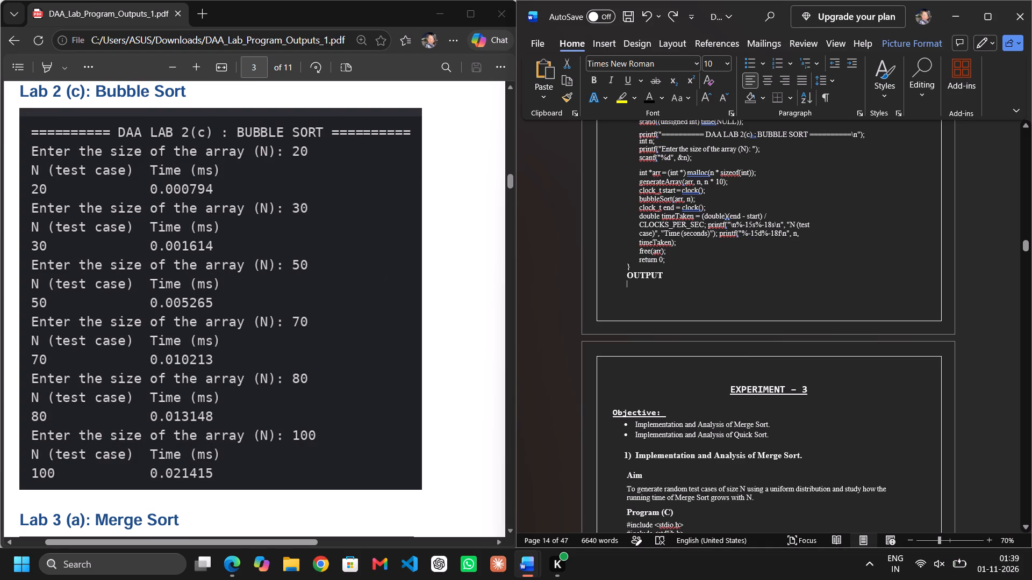
Capture the whole Lab 2 (c) Bubble Sort output block from the PDF and paste it below the Bubble Sort OUTPUT heading.
key("Print")
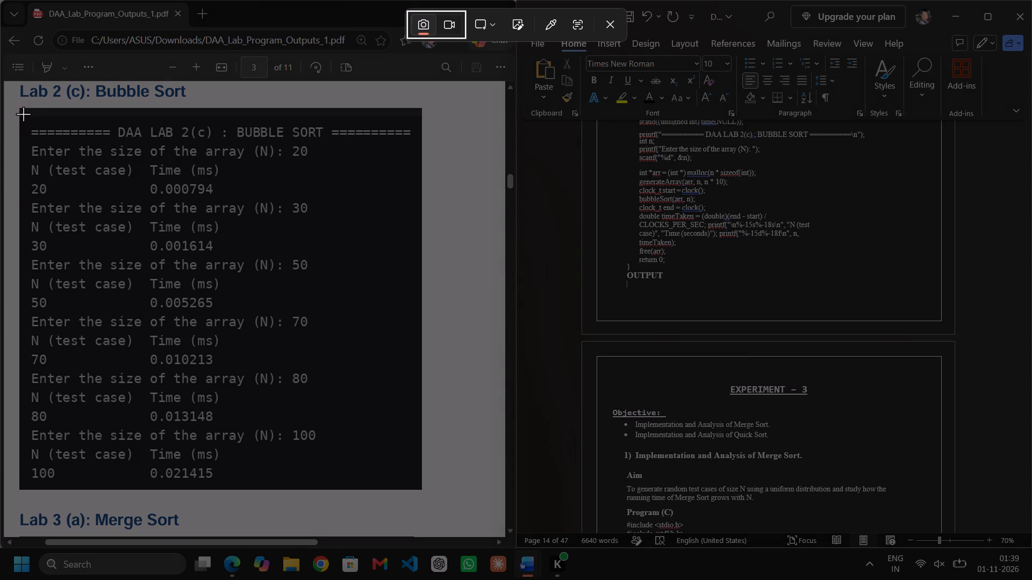
left_click_drag(20, 109, 356, 426)
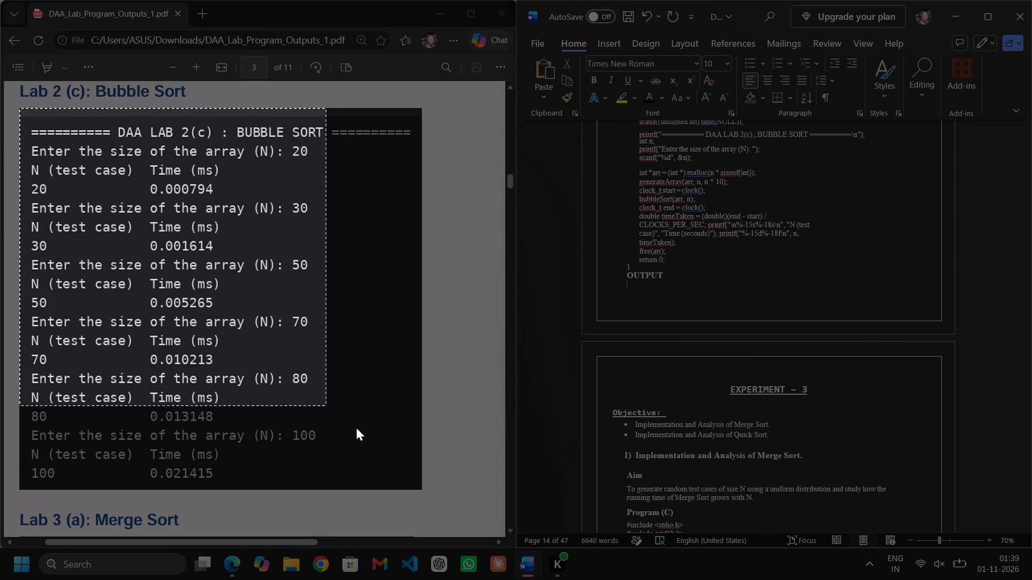
left_click_drag(356, 426, 415, 474)
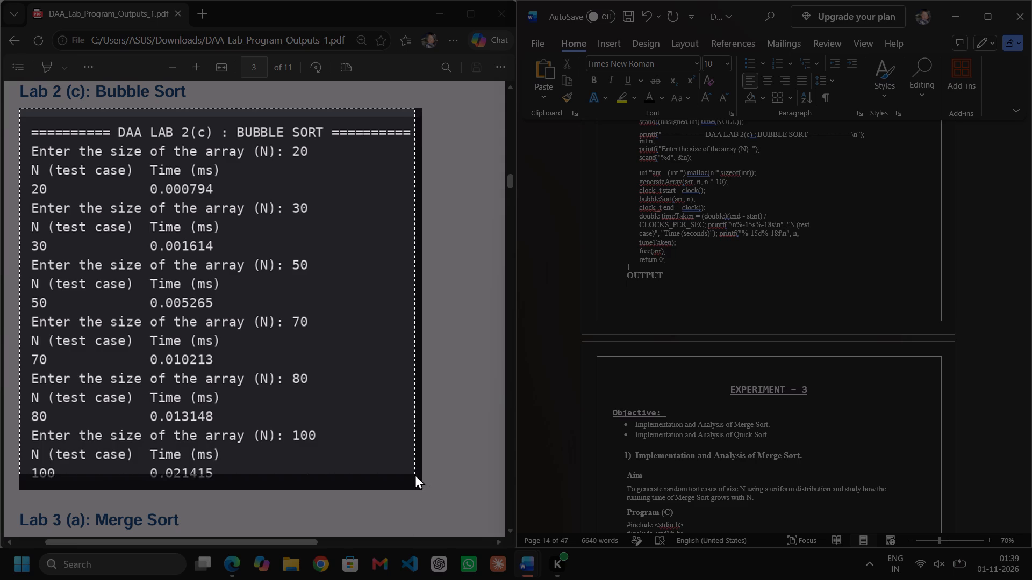
left_click_drag(415, 474, 419, 484)
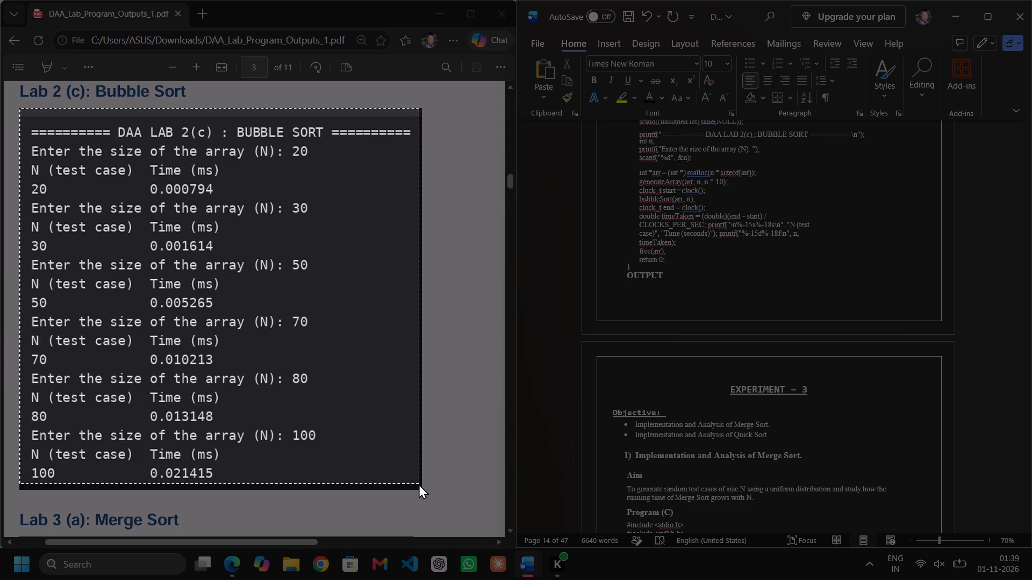
left_click_drag(419, 484, 419, 486)
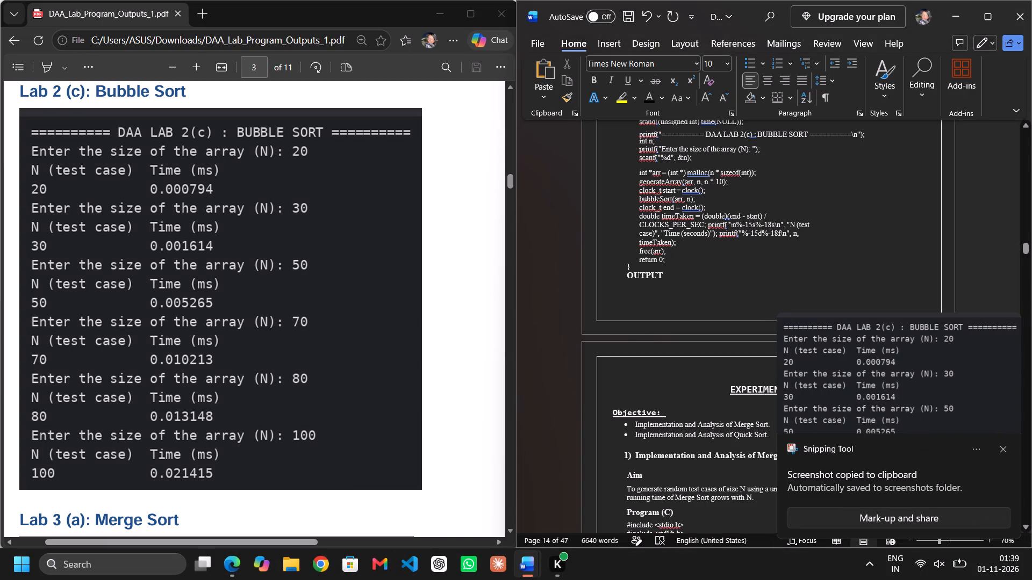
key("ctrl+v")
Shrink the pasted Bubble Sort output image proportionally to about 70 percent of its pasted size and center it on the page.
left_click(715, 309)
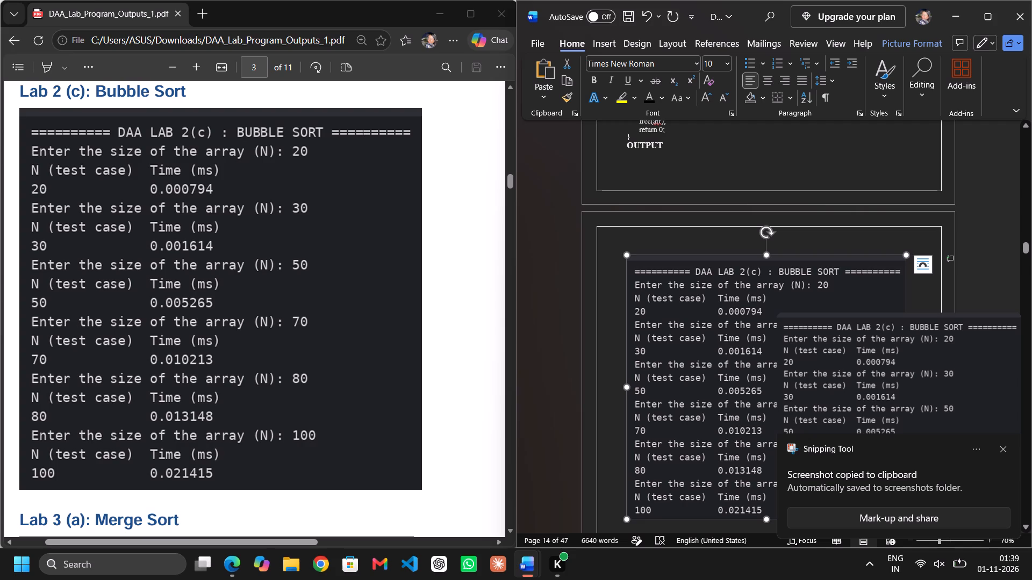
left_click_drag(629, 254, 720, 313)
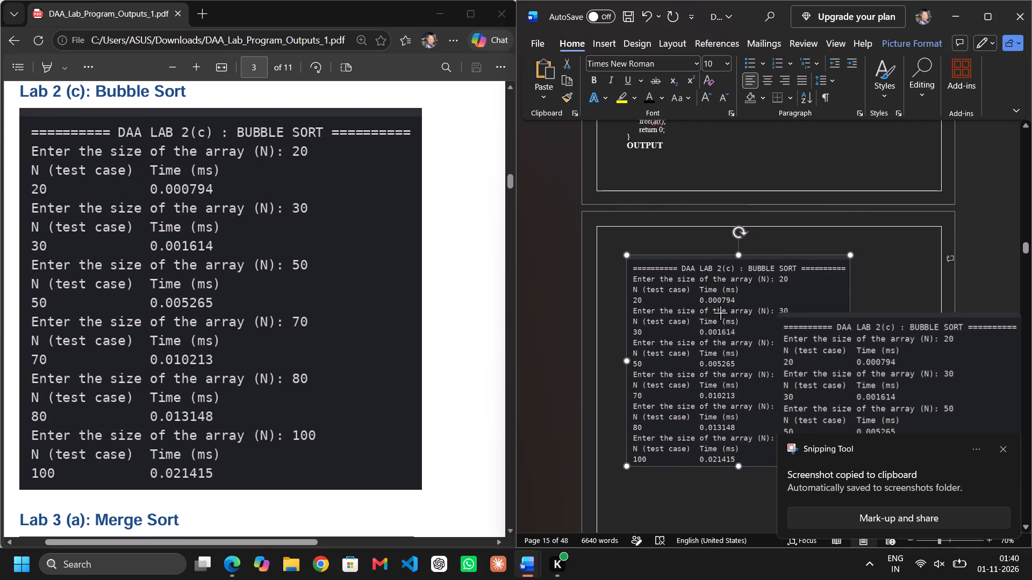
left_click_drag(720, 313, 737, 329)
left_click(763, 79)
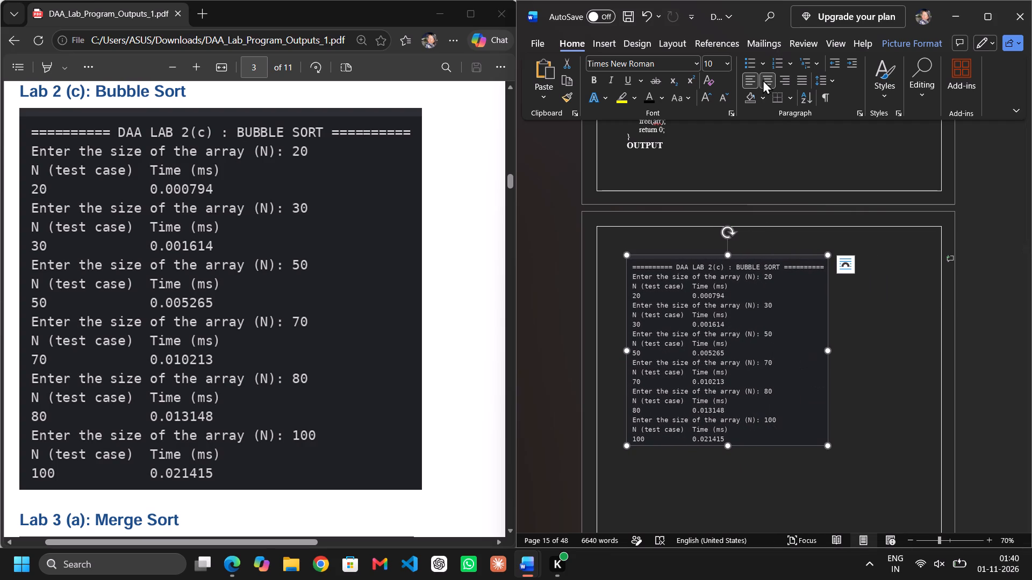
Insert a blank line between the Bubble Sort program's closing brace and its OUTPUT heading.
scroll(778, 207, "up", 4)
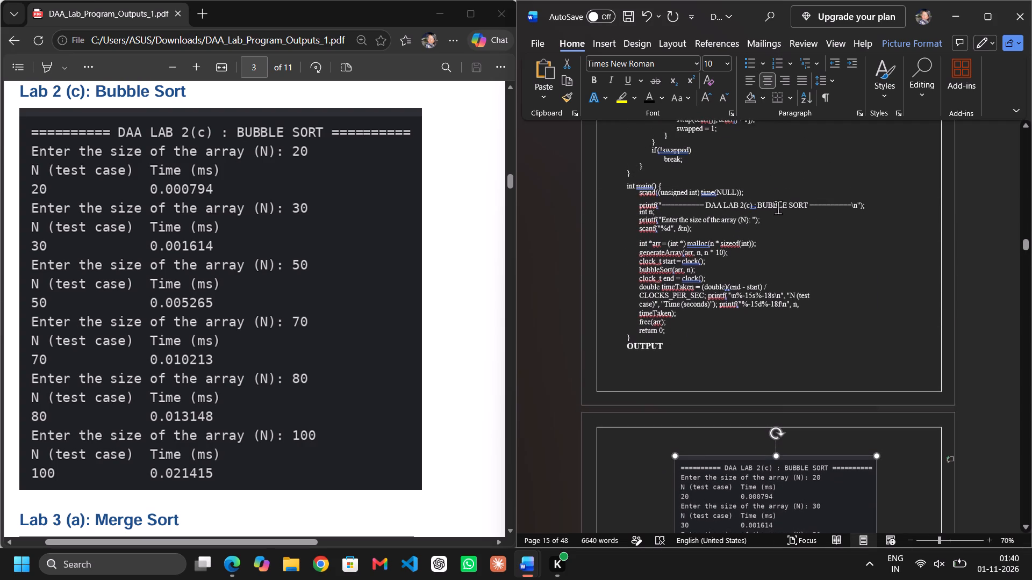
left_click(683, 341)
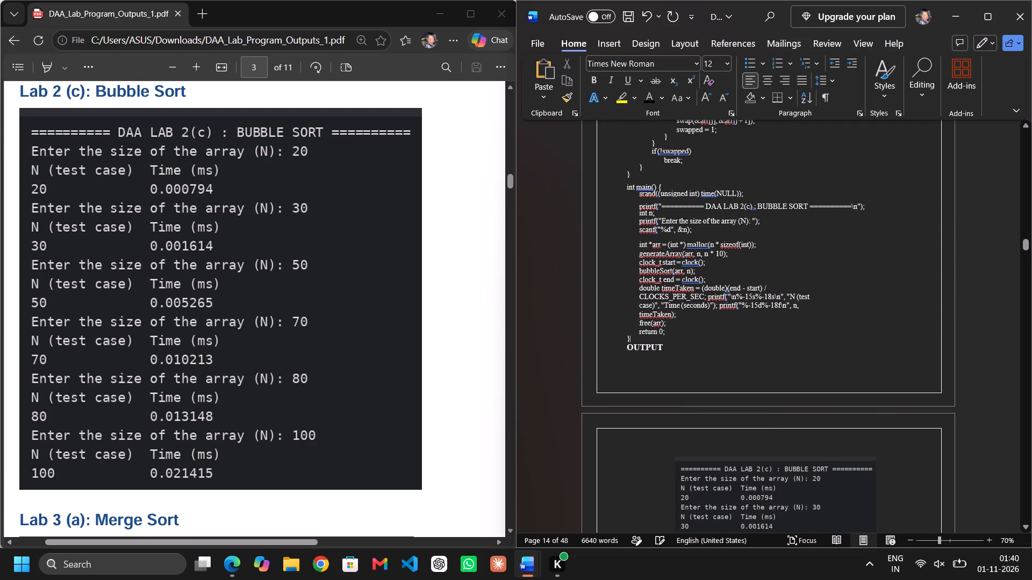
key("Return")
Delete the old Selection Sort output image below its OUTPUT heading.
scroll(683, 341, "up", 7)
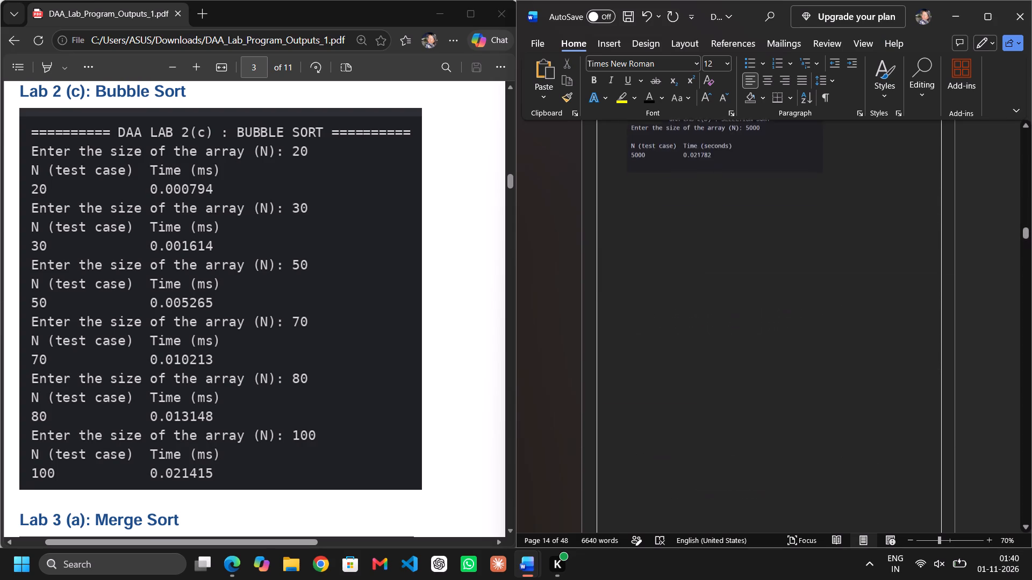
scroll(683, 341, "up", 2)
left_click(773, 235)
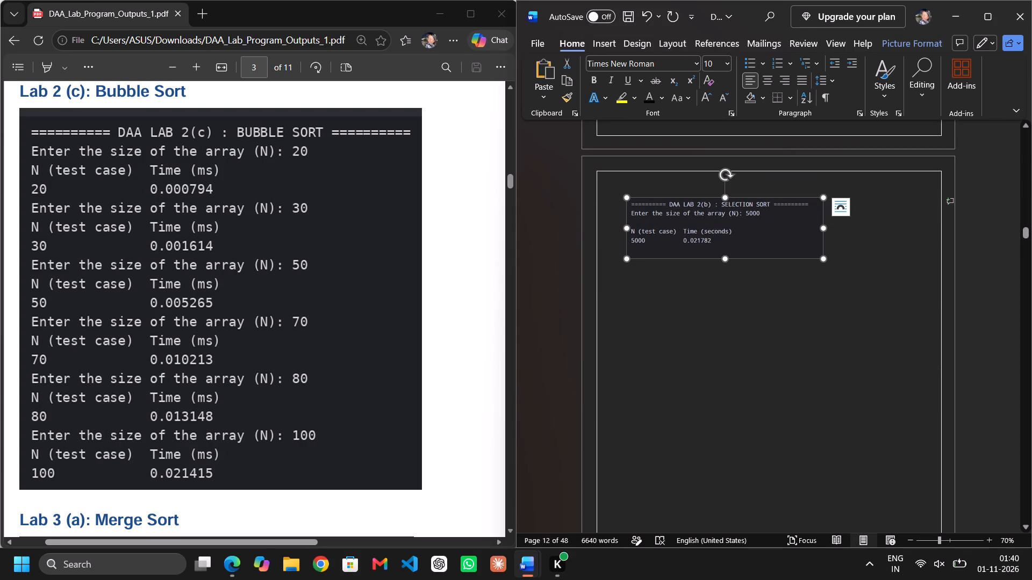
key("Delete")
Capture the whole Lab 2 (b) Selection Sort output block from the PDF and paste it below the Selection Sort OUTPUT heading.
scroll(773, 235, "up", 3)
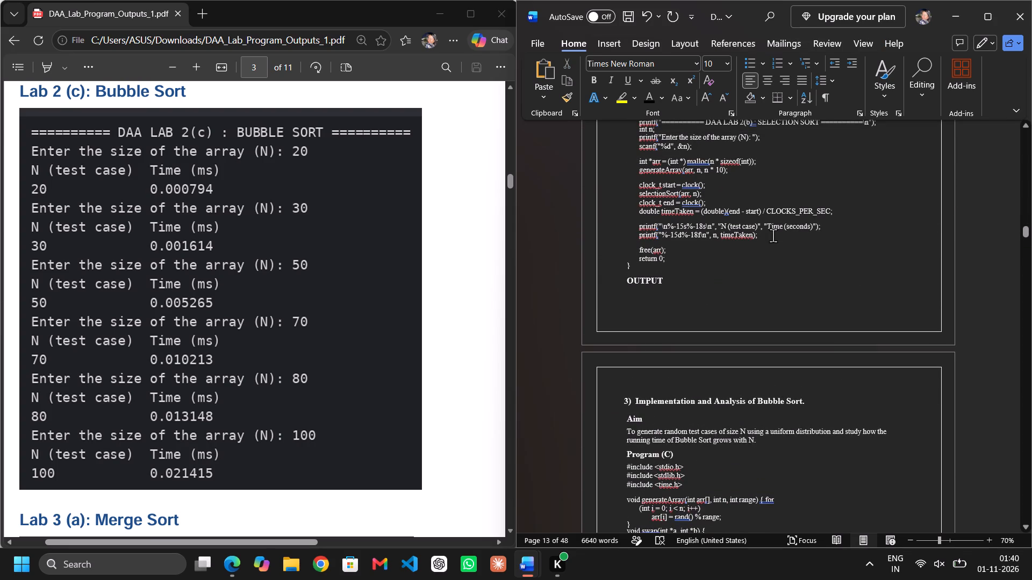
scroll(290, 197, "up", 3)
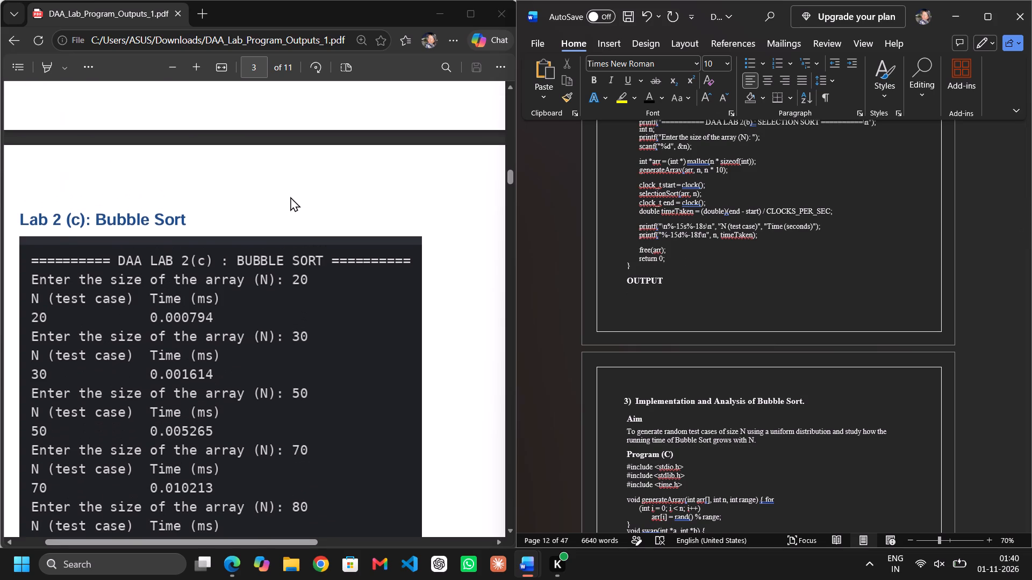
scroll(290, 197, "up", 4)
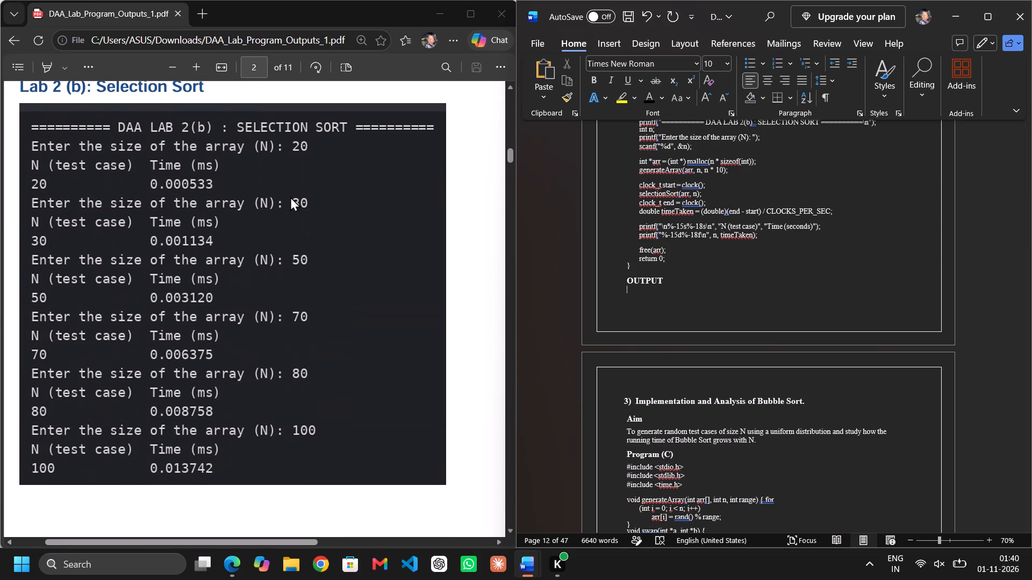
key("Print")
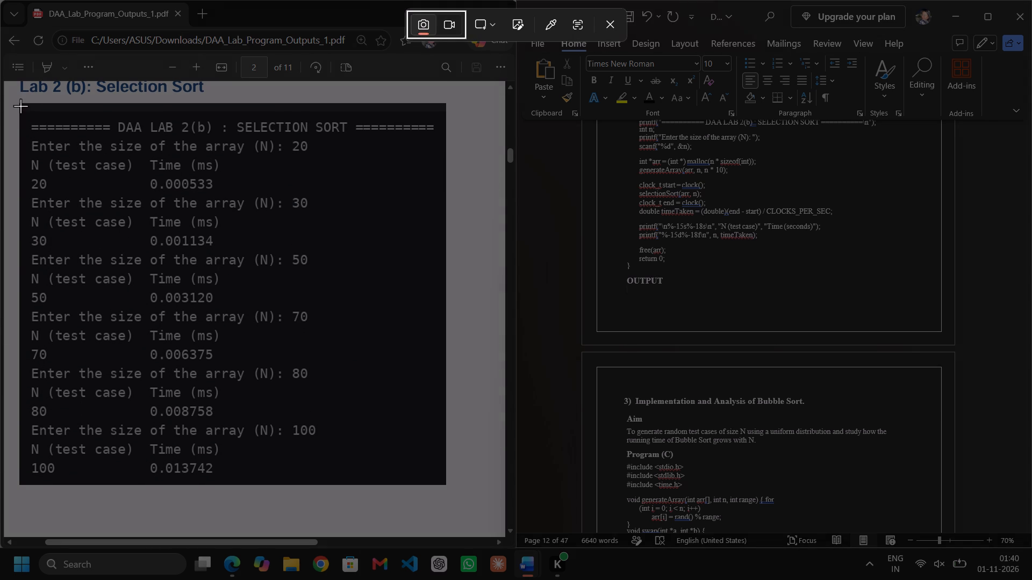
left_click_drag(20, 104, 426, 479)
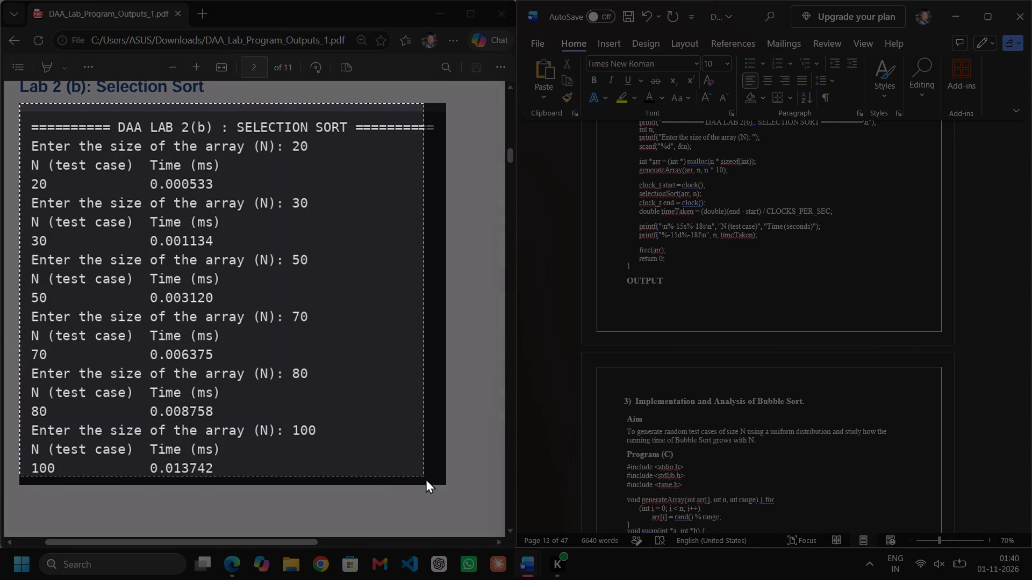
left_click_drag(426, 479, 442, 487)
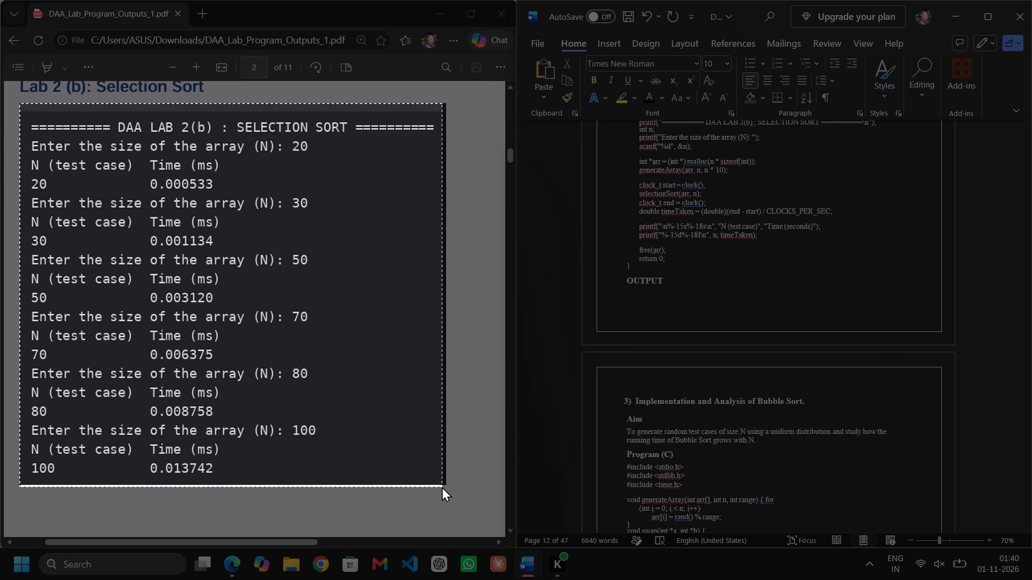
left_click_drag(442, 487, 442, 482)
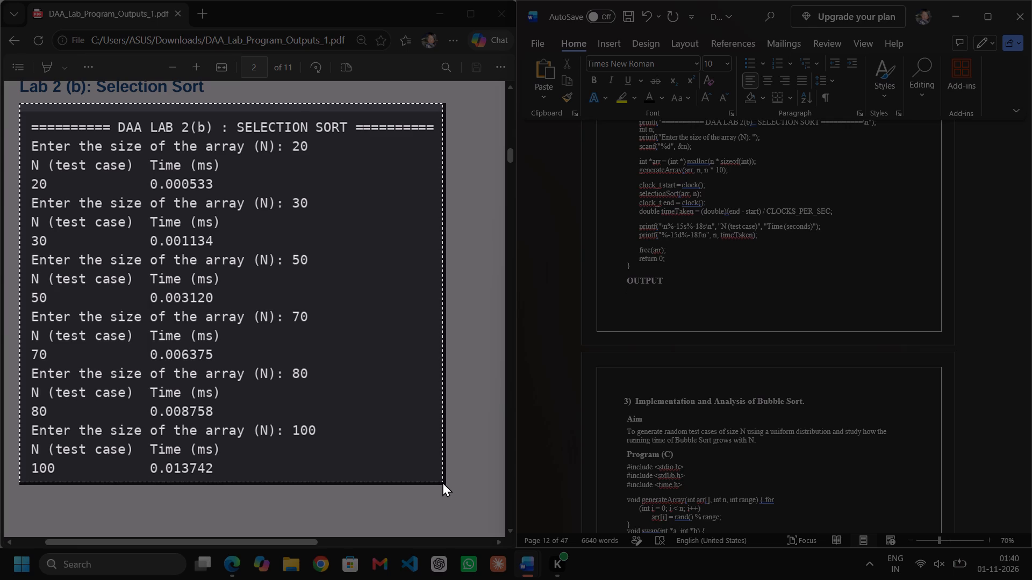
left_click_drag(442, 482, 443, 482)
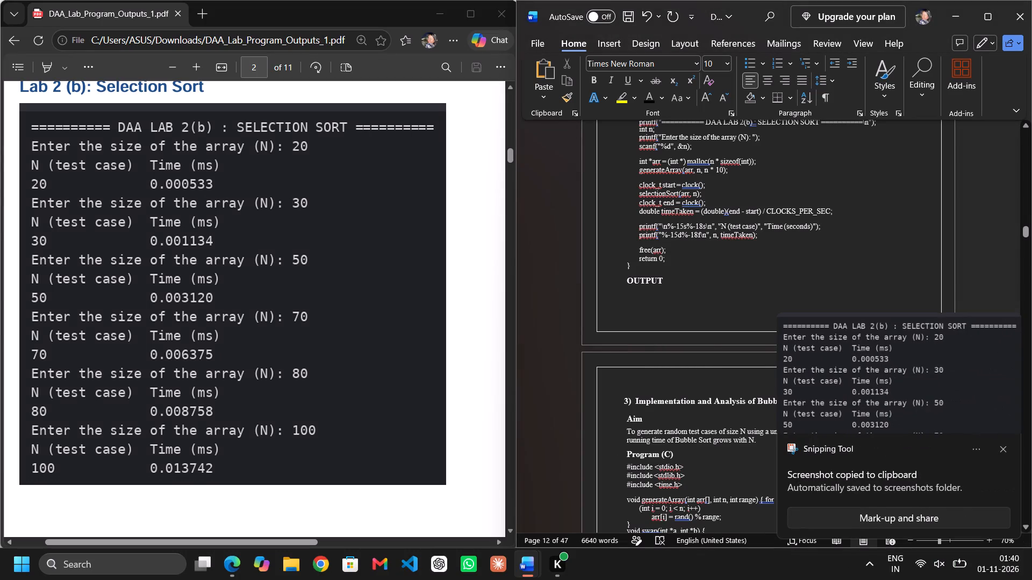
key("ctrl+v")
Shrink the pasted Selection Sort output image proportionally to about 11.8 cm wide by 10.5 cm high and center it on the page.
double_click(709, 317)
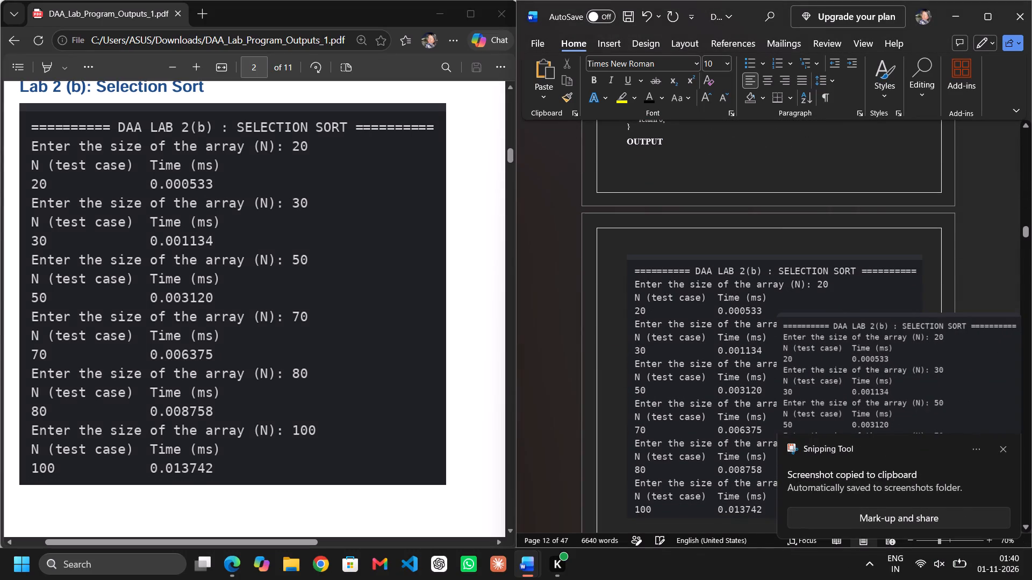
left_click_drag(627, 253, 641, 259)
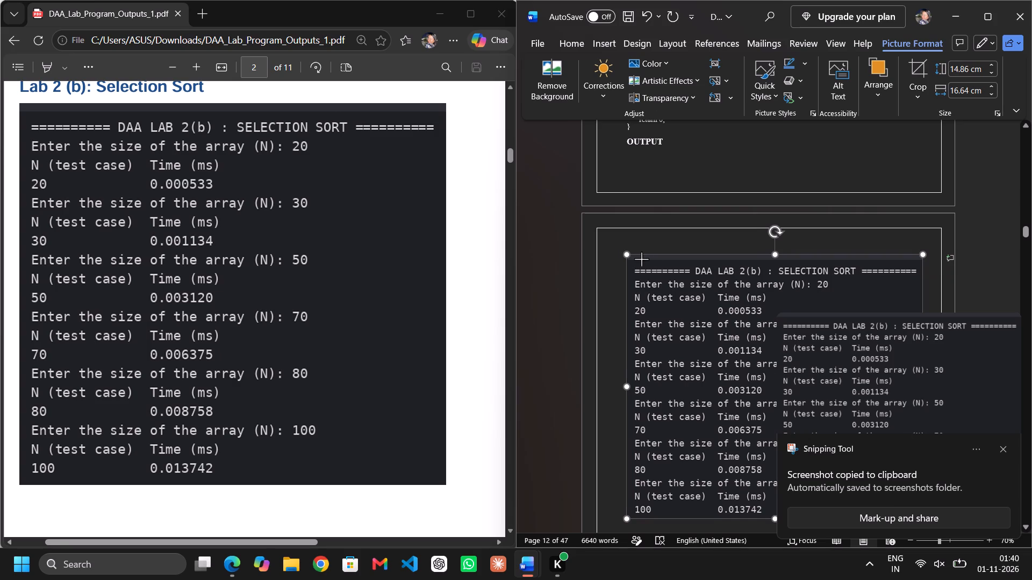
left_click_drag(641, 259, 743, 332)
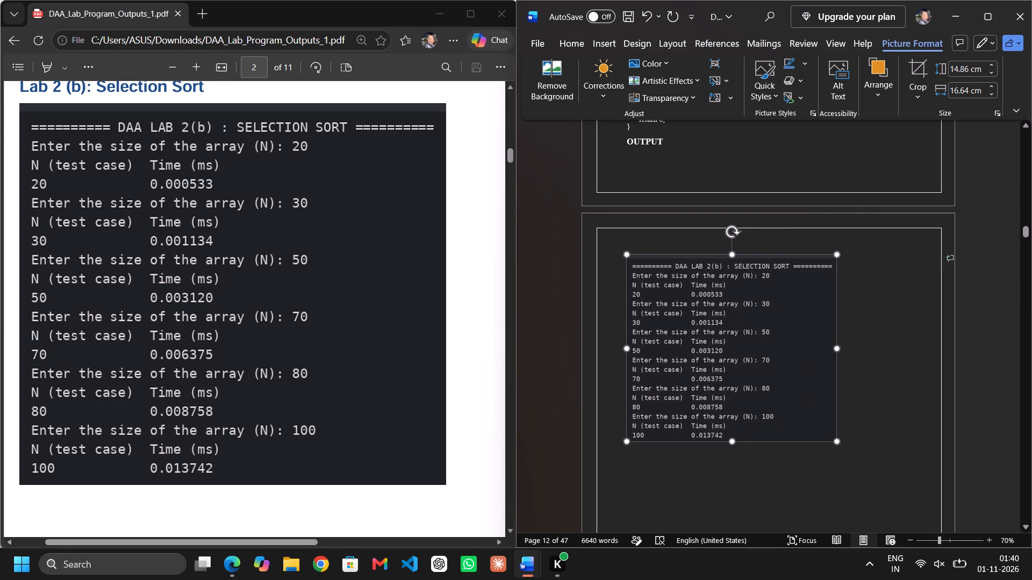
left_click(564, 42)
left_click(764, 81)
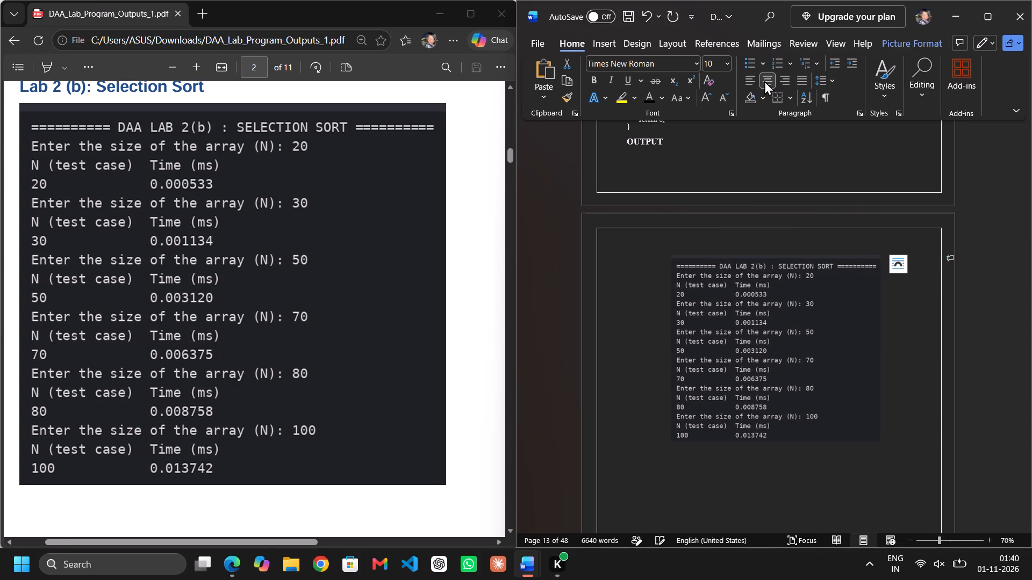
left_click(789, 180)
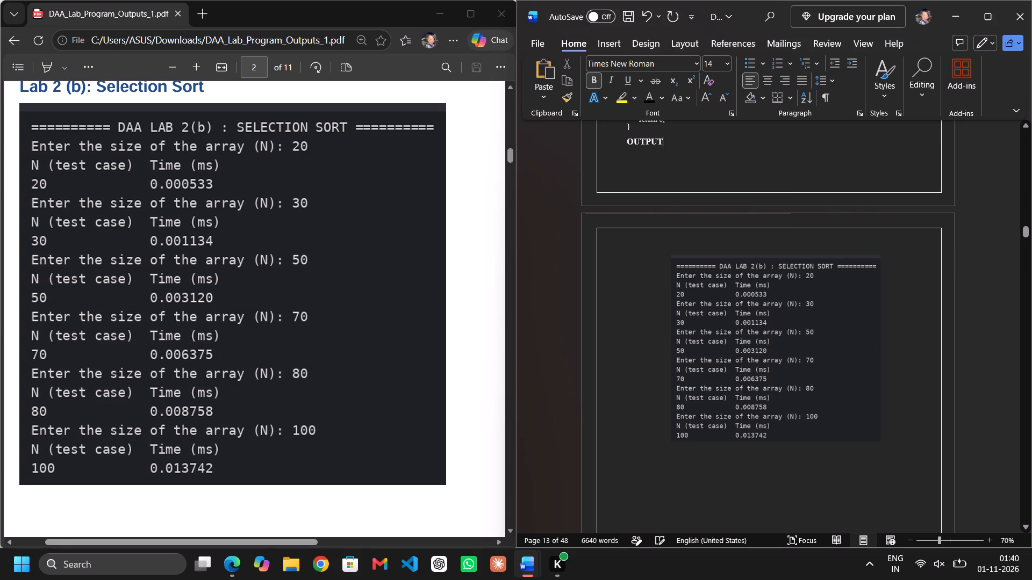
Delete the old Insertion Sort output image below its OUTPUT heading.
scroll(789, 180, "up", 10)
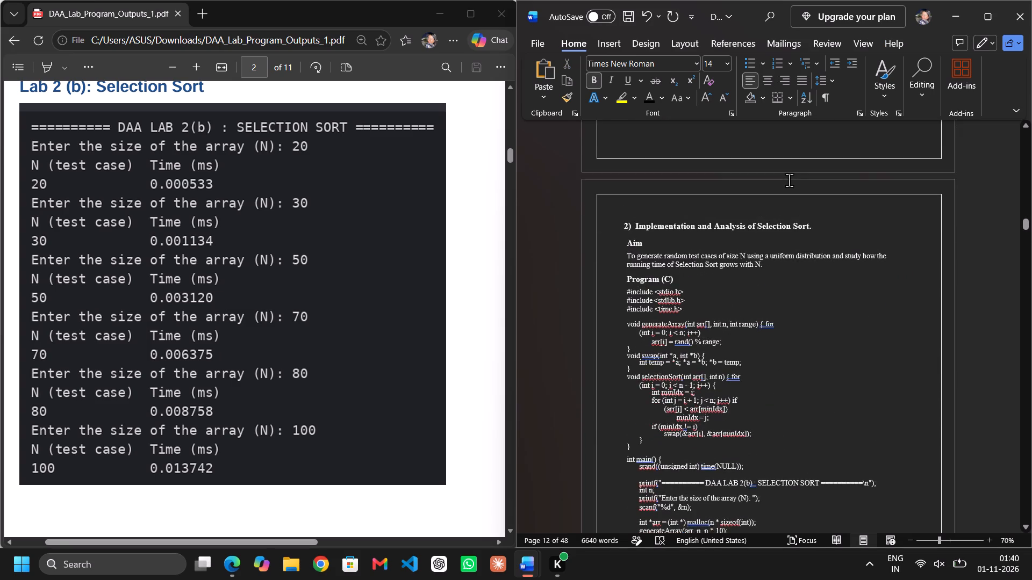
scroll(789, 180, "up", 6)
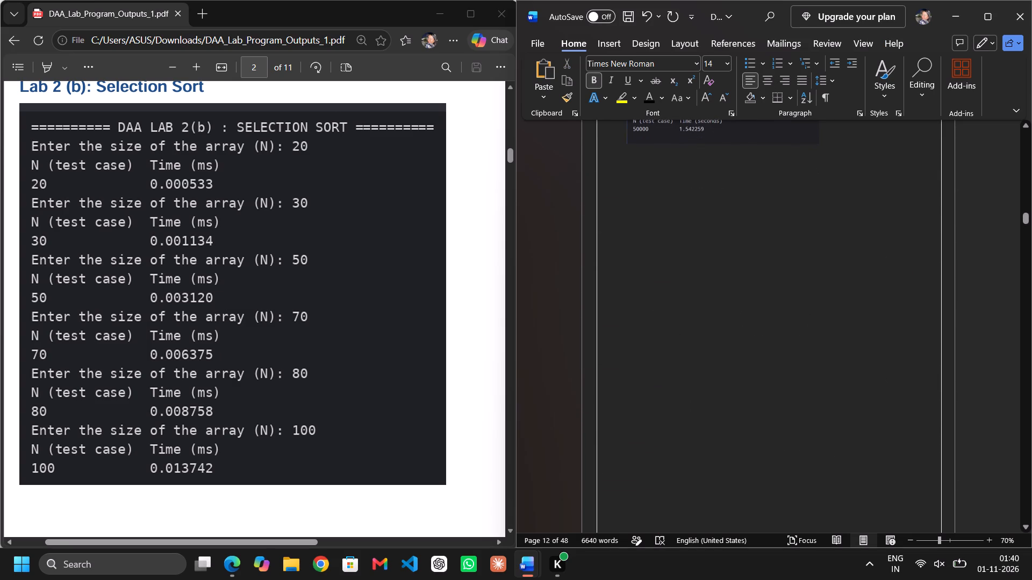
scroll(789, 191, "up", 4)
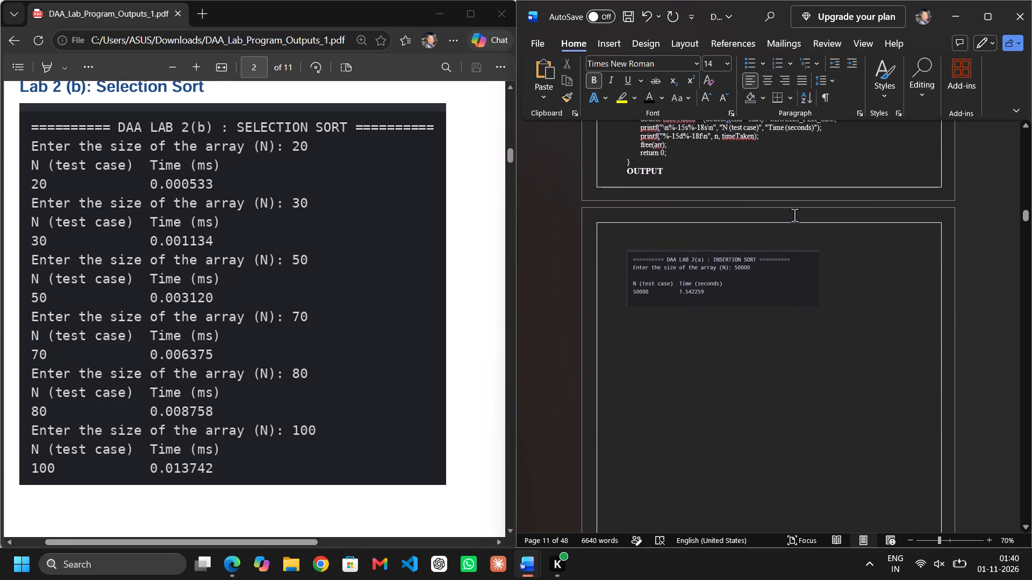
left_click(768, 266)
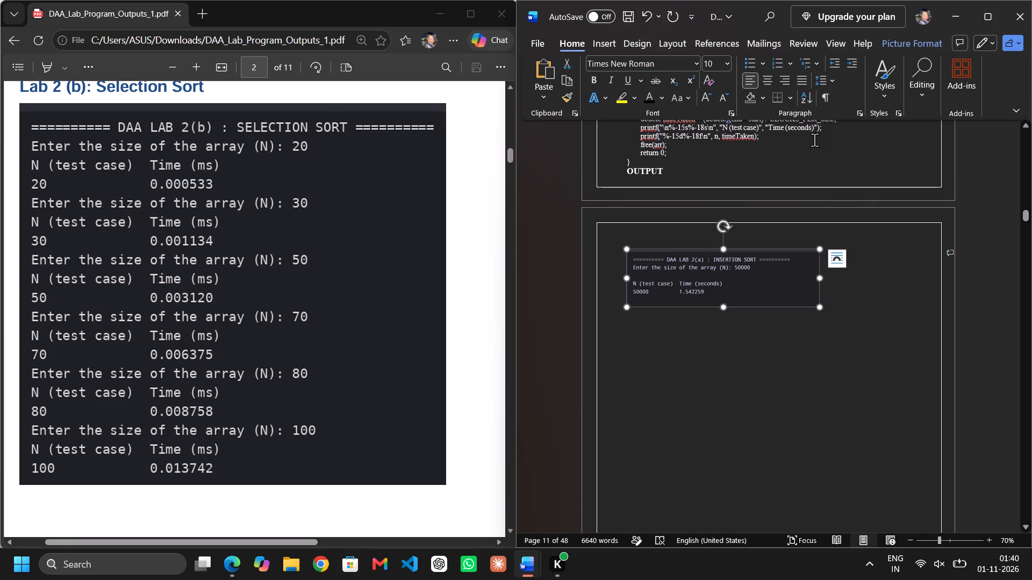
key("Delete")
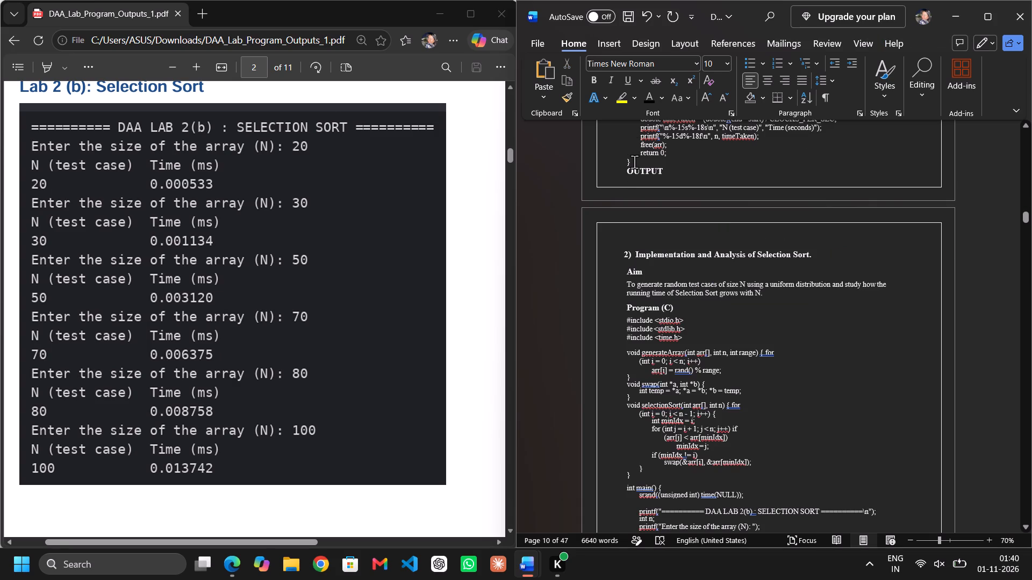
Insert two line breaks after the Insertion Sort program's closing brace to move its OUTPUT heading onto the following page.
left_click(634, 162)
key("Return")
key("Return")
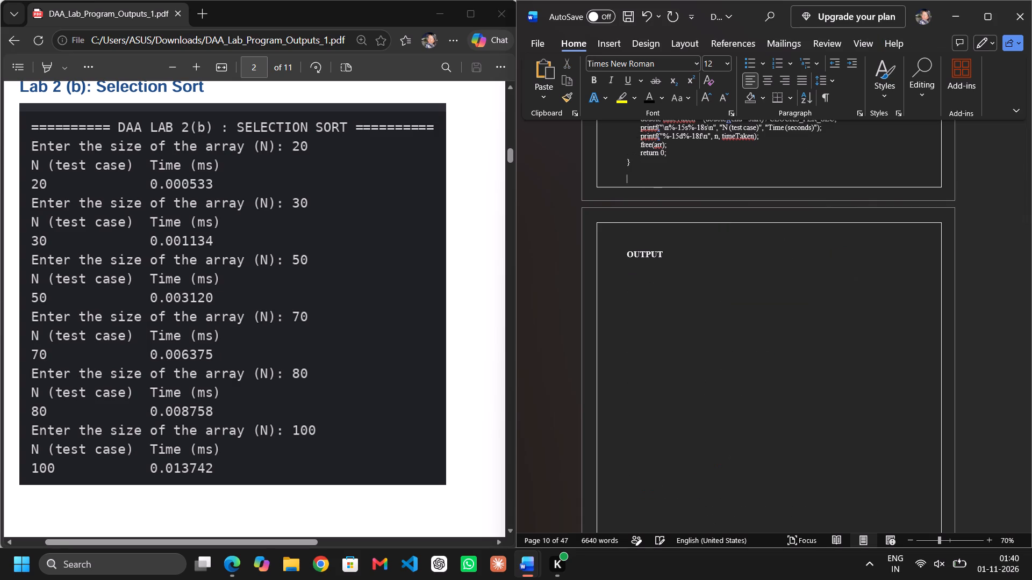
Capture the whole Lab 2 (a) Insertion Sort output block from the PDF and paste it below the Insertion Sort OUTPUT heading.
left_click(688, 274)
scroll(349, 241, "up", 7)
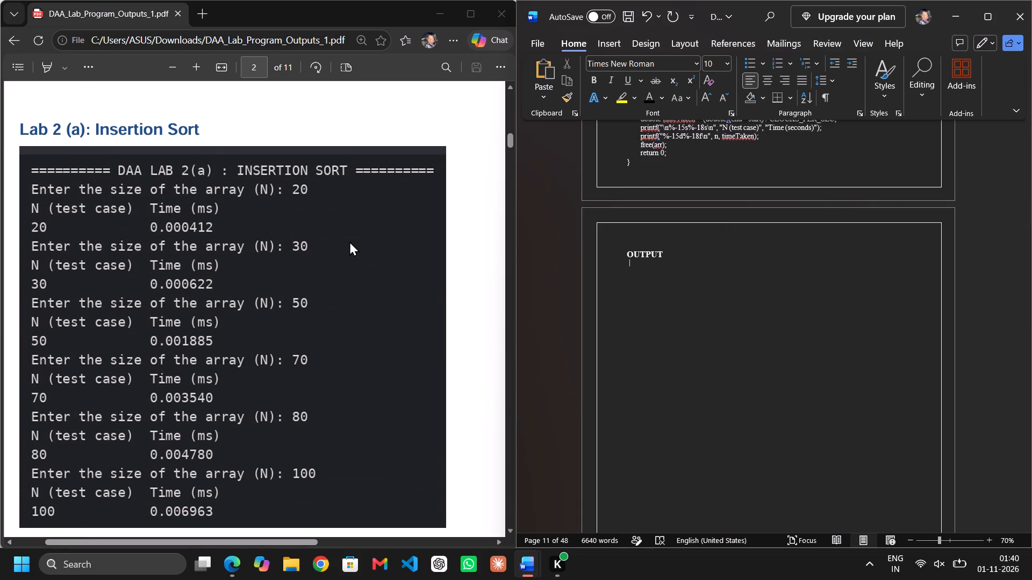
key("Print")
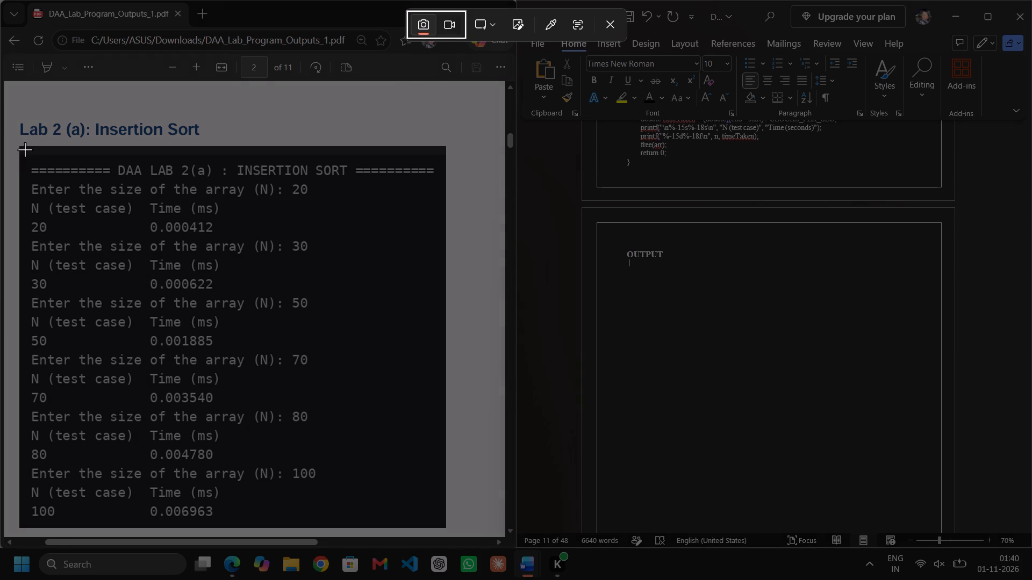
left_click_drag(21, 145, 362, 538)
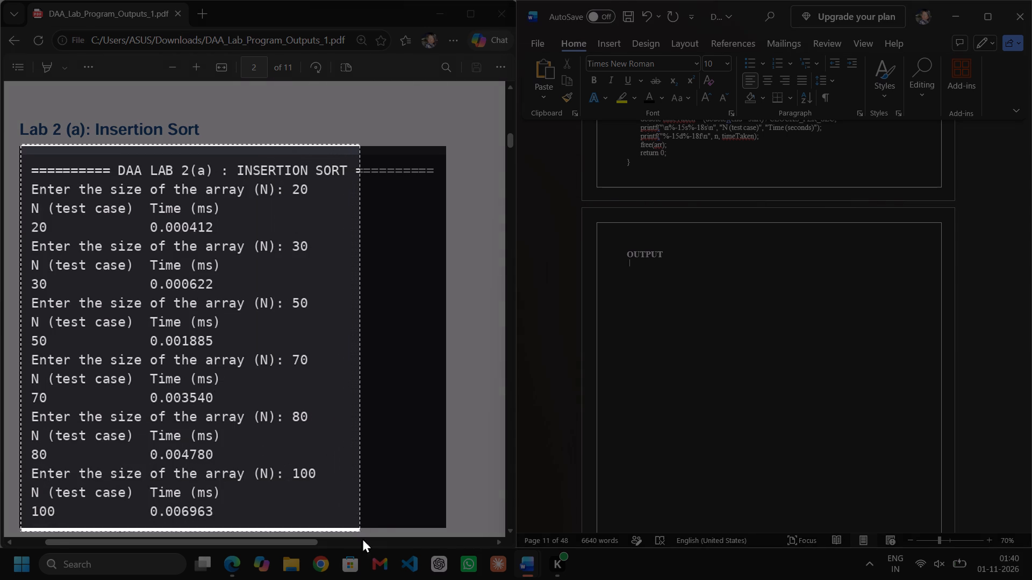
left_click_drag(362, 538, 435, 526)
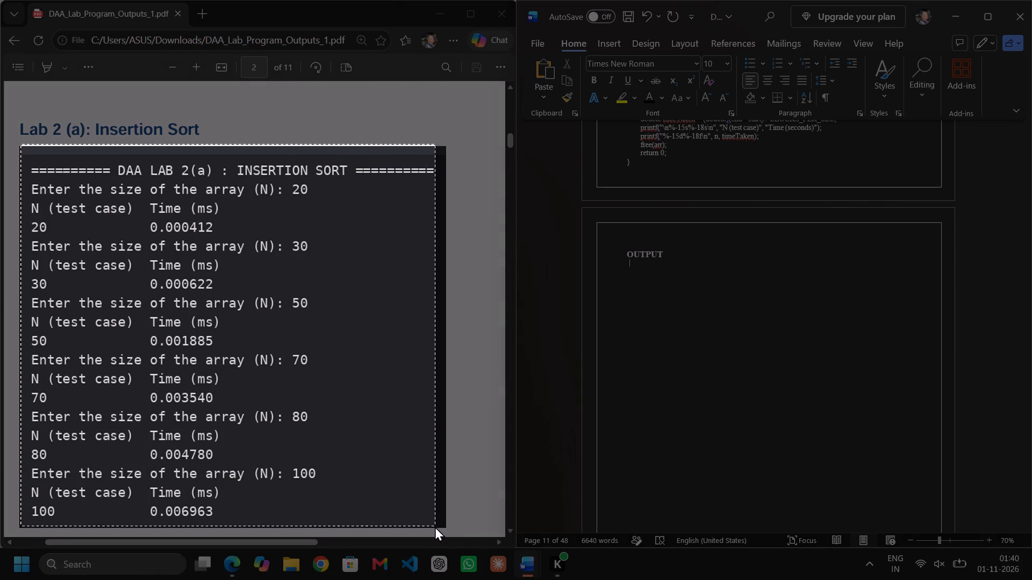
left_click_drag(435, 526, 440, 525)
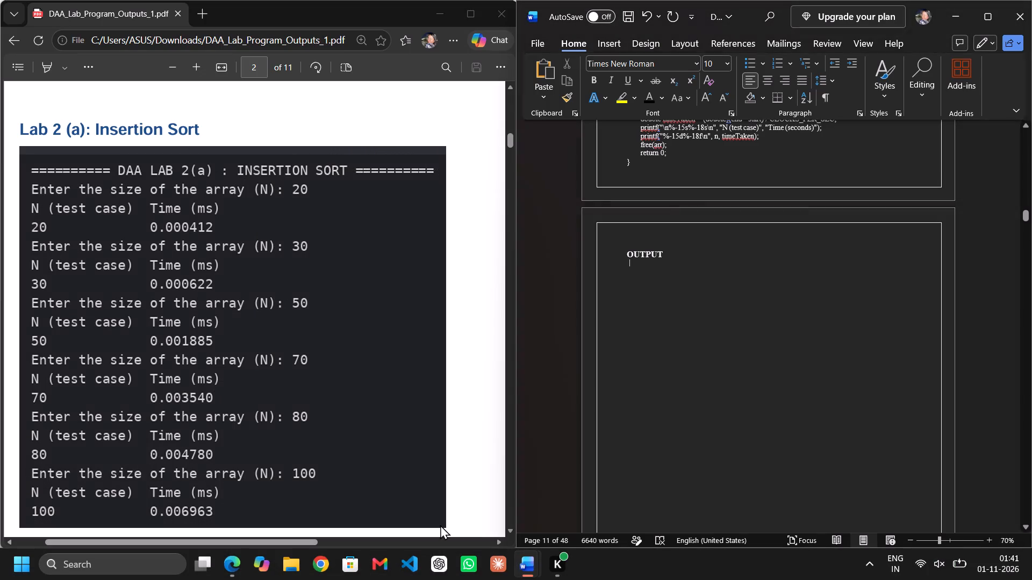
key("ctrl+v")
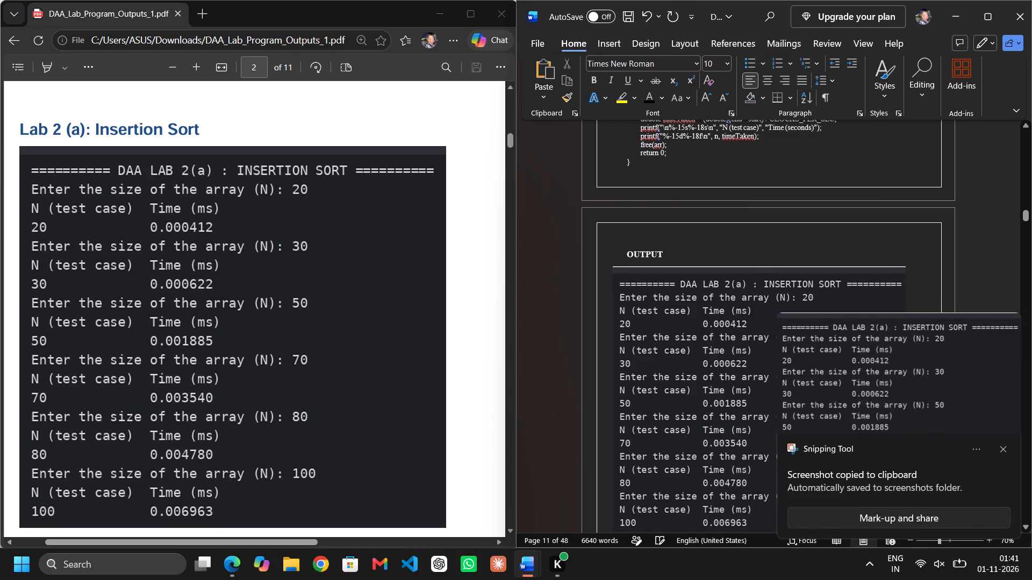
Shrink the pasted Insertion Sort output image proportionally to about 70 percent of its pasted size and center it on the page.
left_click(694, 346)
left_click_drag(614, 264, 628, 271)
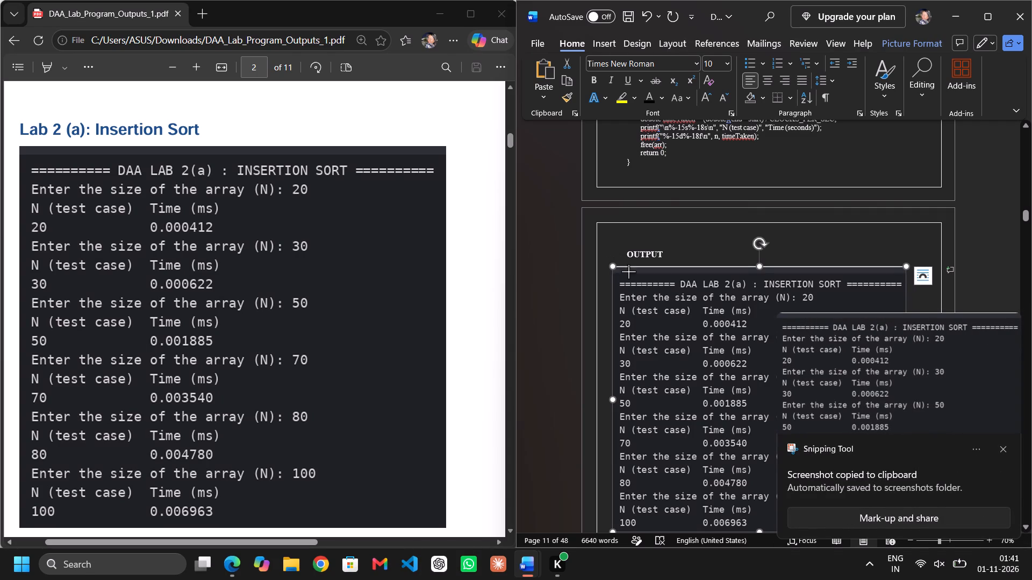
left_click_drag(628, 271, 757, 341)
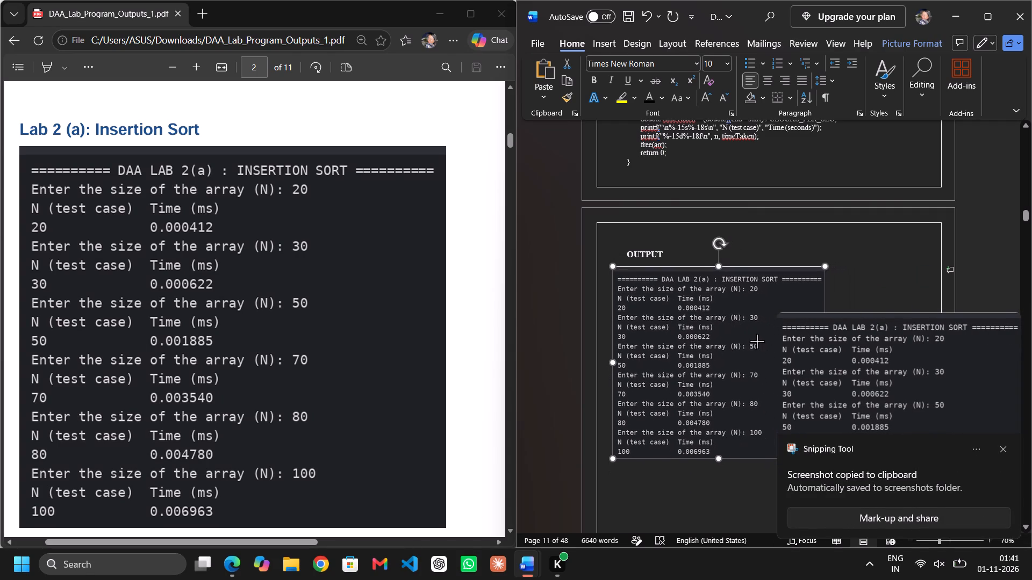
left_click_drag(757, 341, 757, 342)
left_click(769, 78)
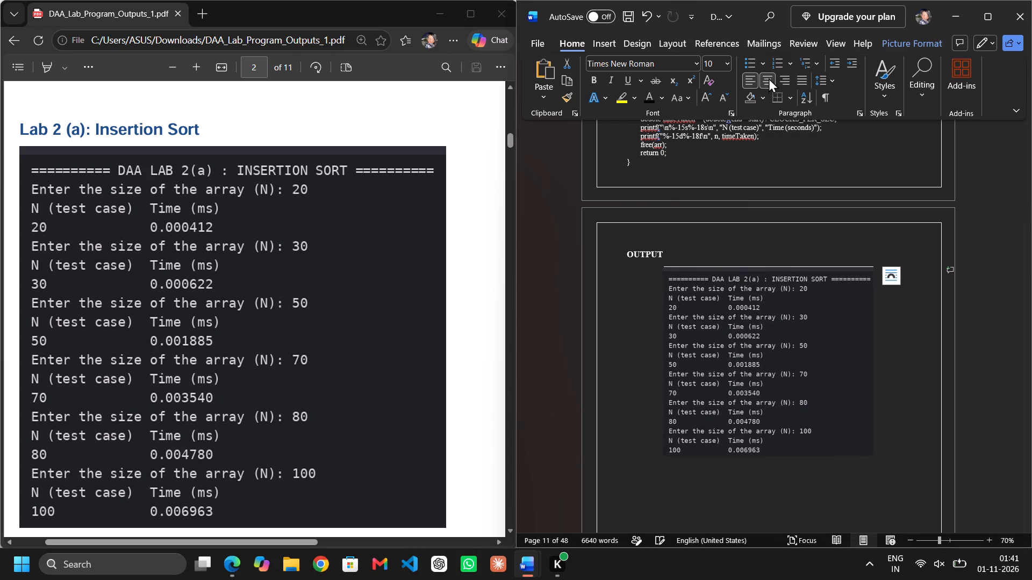
left_click(786, 225)
Insert blank lines after the Selection Sort program's closing brace to push its OUTPUT heading onto the page with its output image.
scroll(786, 225, "up", 8)
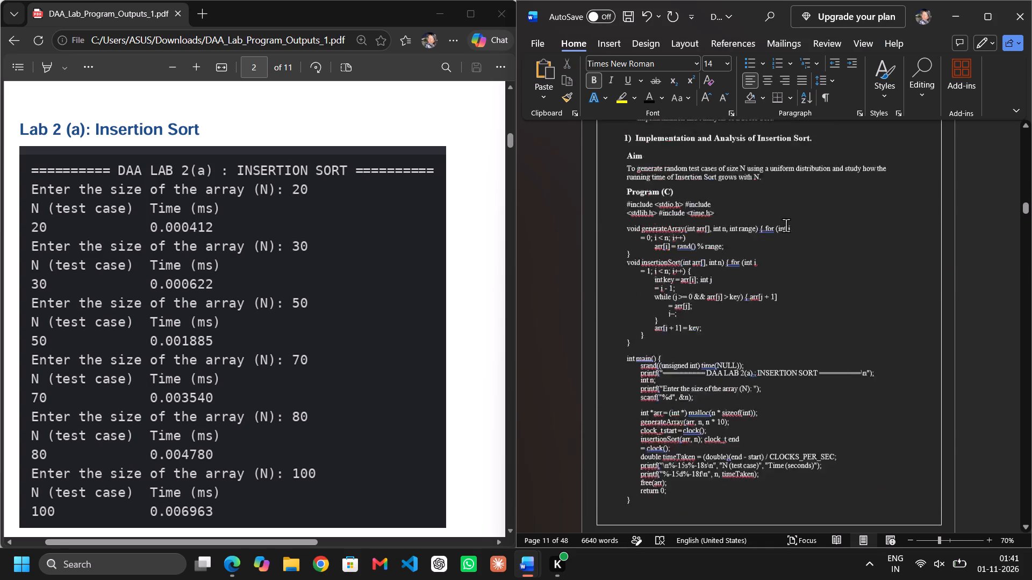
scroll(786, 225, "up", 2)
scroll(786, 225, "down", 3)
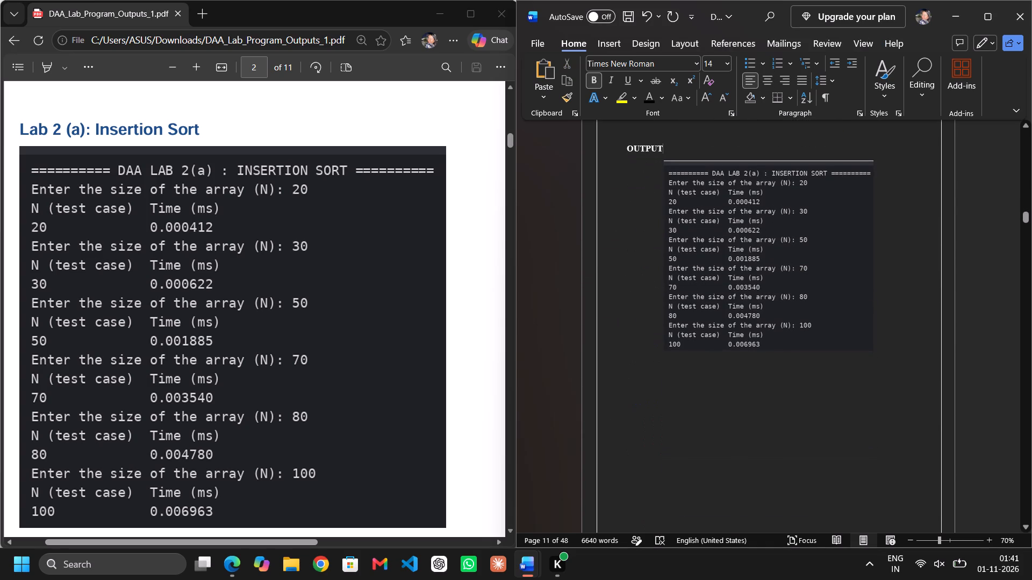
scroll(786, 225, "down", 6)
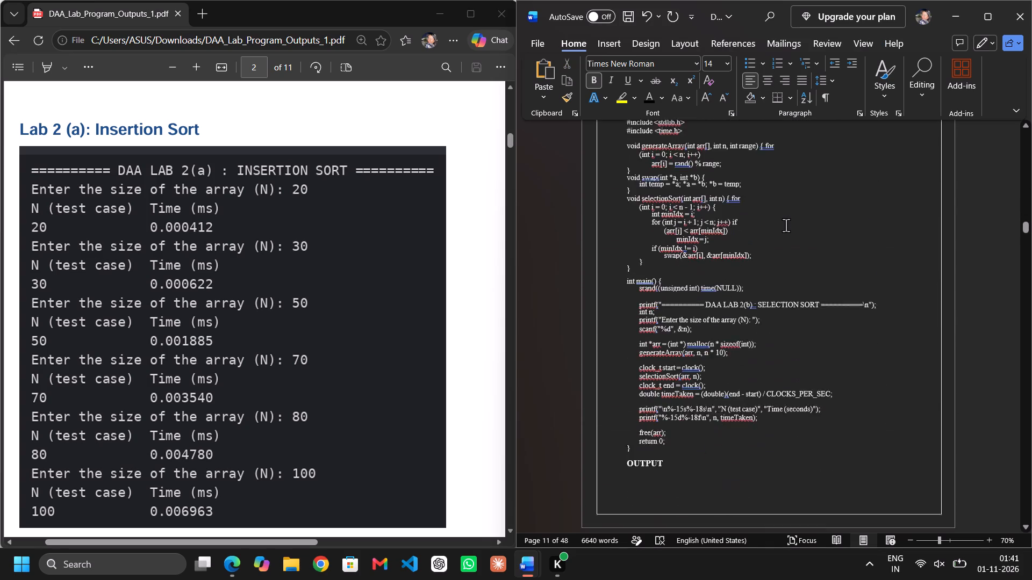
scroll(786, 225, "down", 1)
scroll(783, 274, "up", 2)
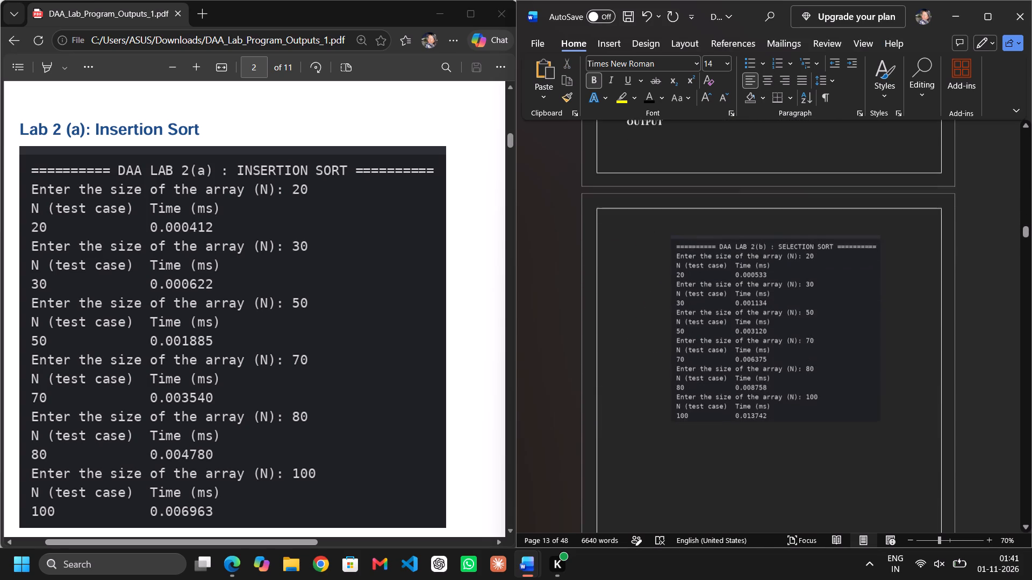
scroll(783, 274, "up", 2)
left_click(659, 172)
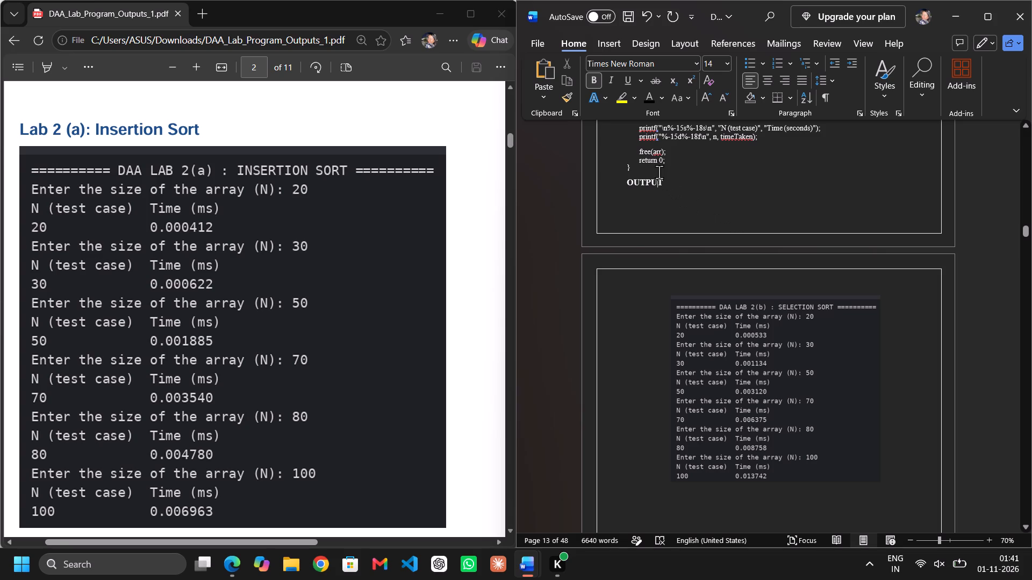
left_click(650, 170)
key("Return")
key("Return")
key("Return")
key("Return")
key("Return")
key("Return")
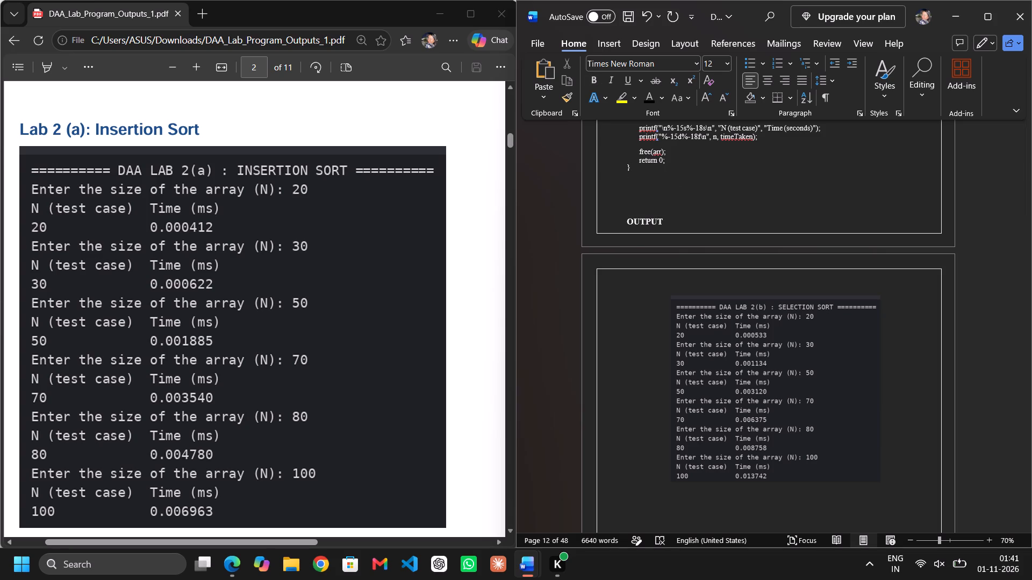
key("Return")
key("Return")
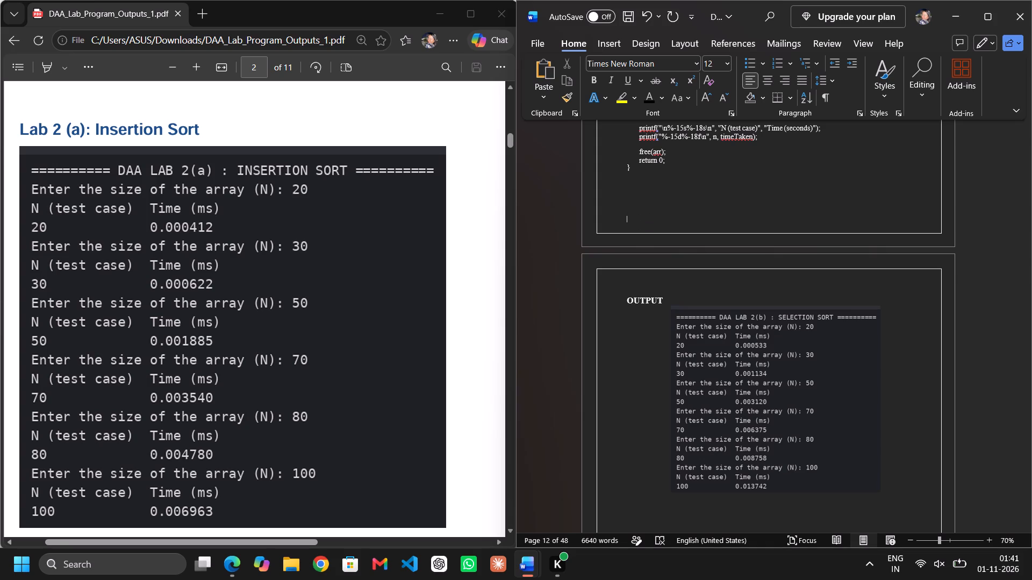
Insert blank lines after the Bubble Sort program's closing brace to push its OUTPUT heading onto the page with its output image.
scroll(650, 170, "down", 7)
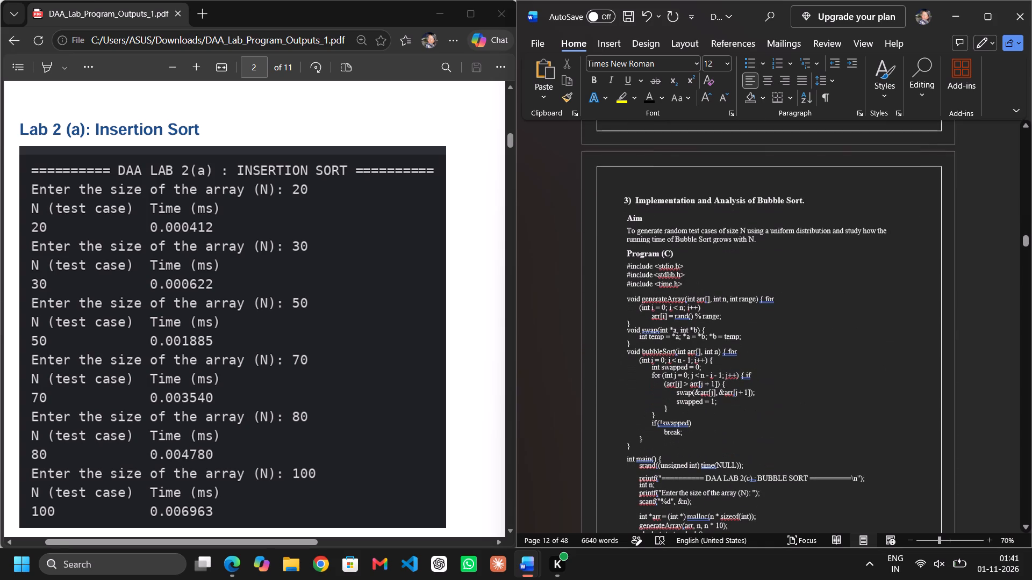
scroll(683, 288, "down", 4)
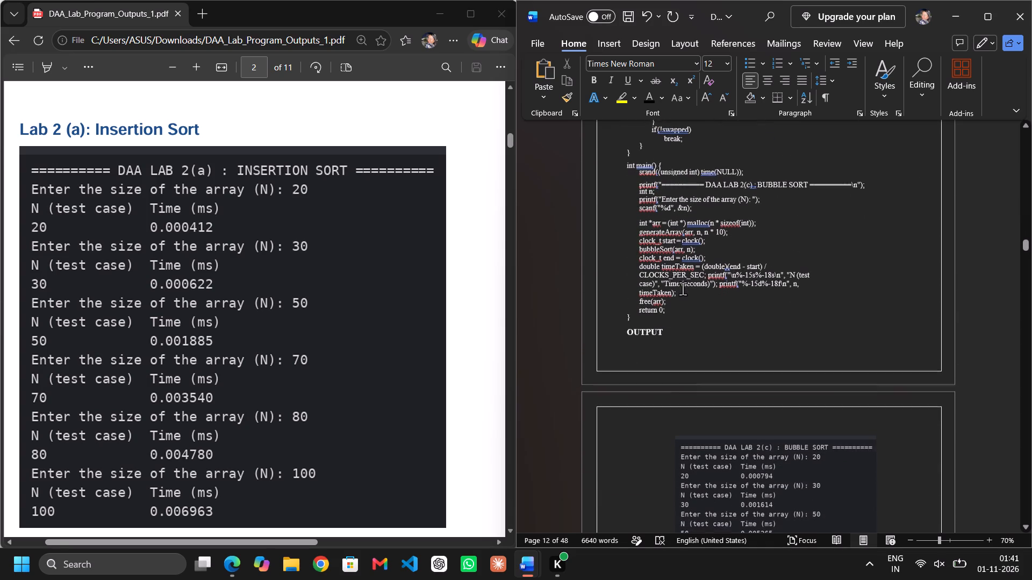
scroll(683, 288, "down", 1)
left_click(661, 316)
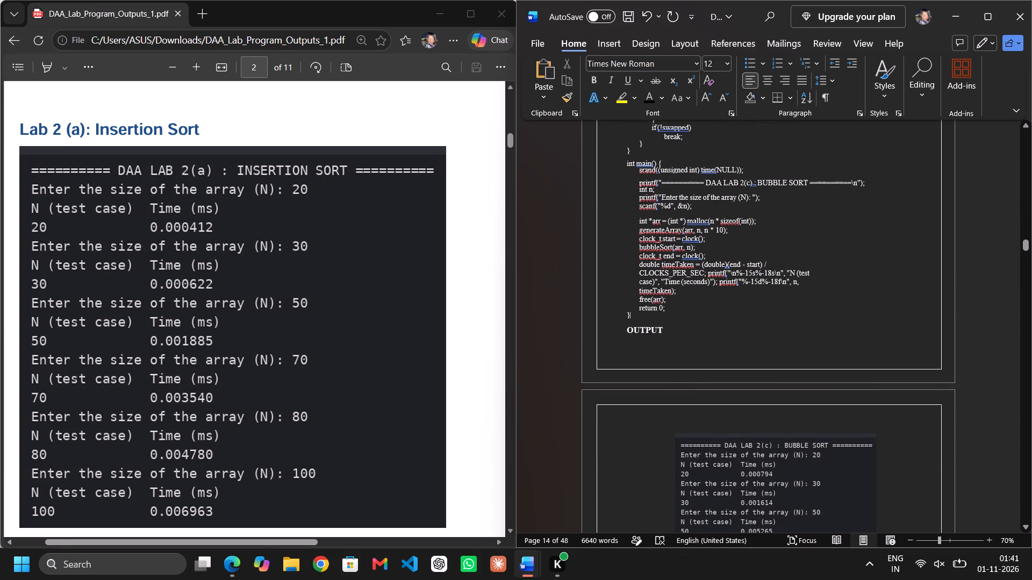
key("Return")
key("Return")
key("Return")
key("Return")
key("Return")
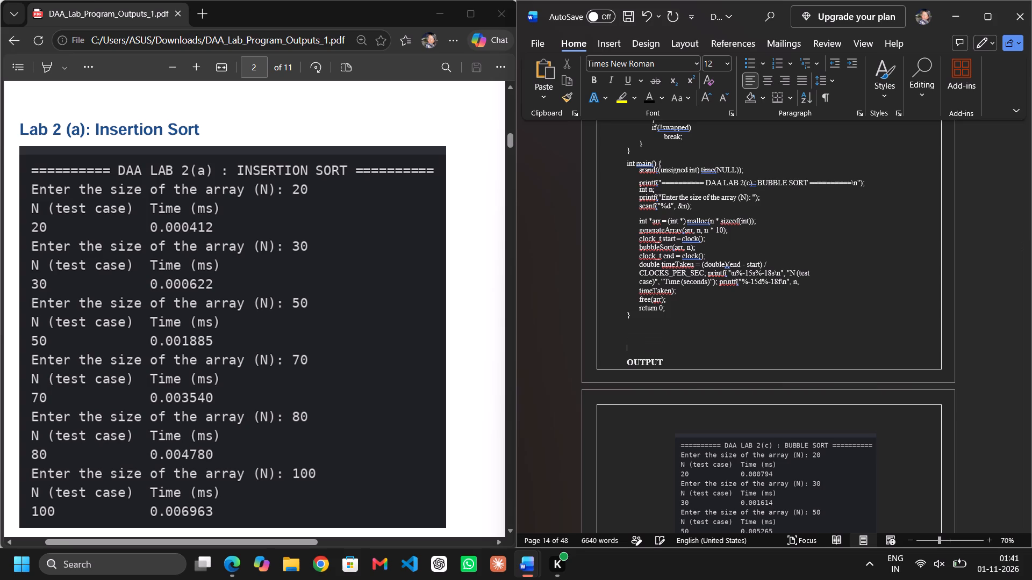
key("Return")
key("Return")
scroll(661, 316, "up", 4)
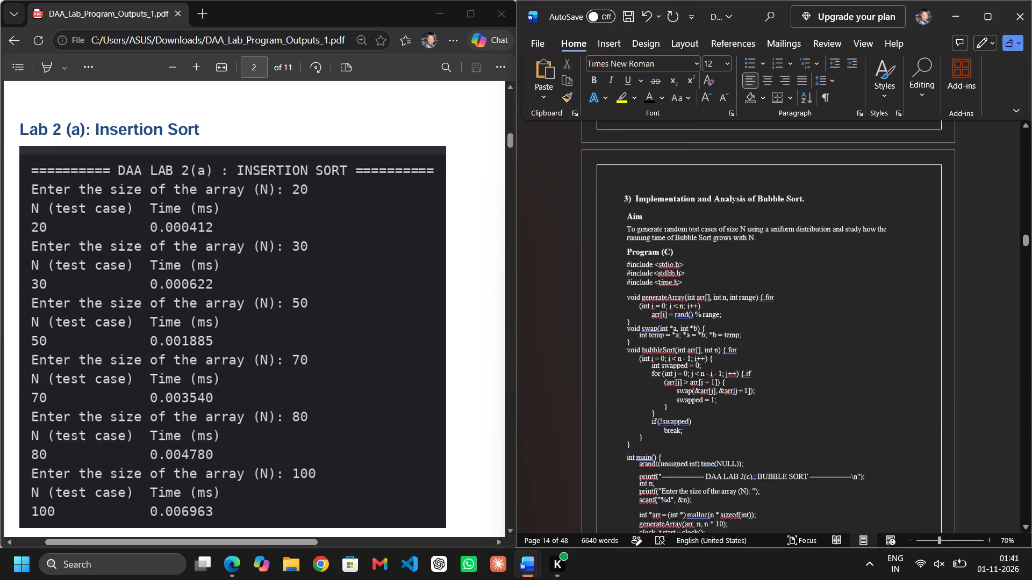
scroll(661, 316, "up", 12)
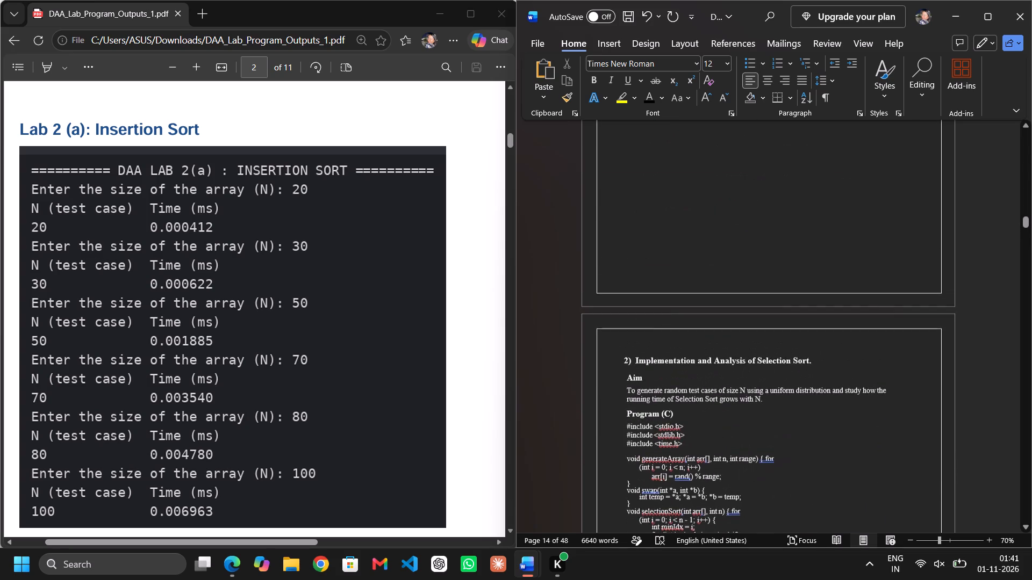
Delete both old search output images below Experiment 1's OUTPUT heading.
scroll(661, 316, "up", 7)
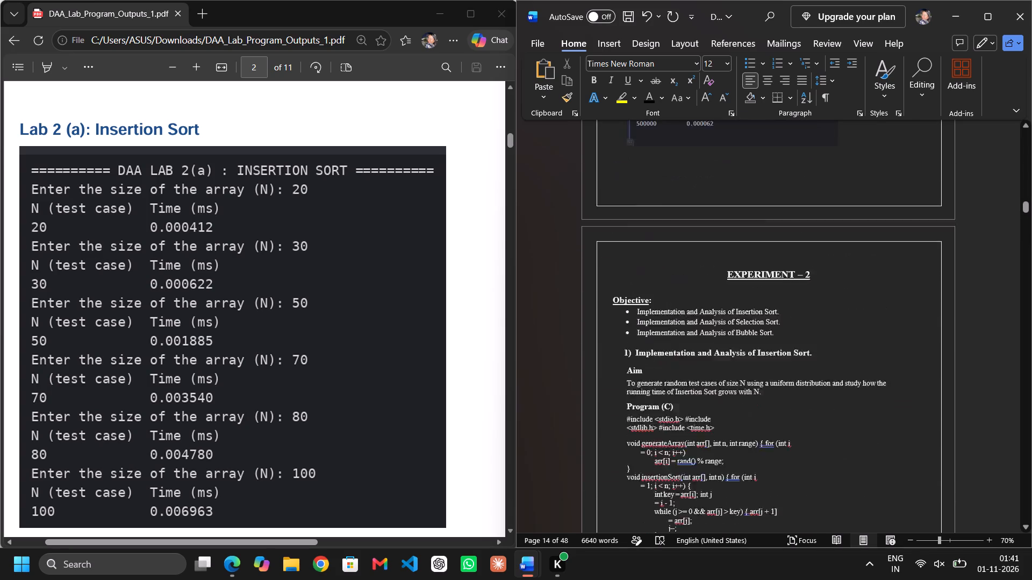
scroll(661, 316, "up", 2)
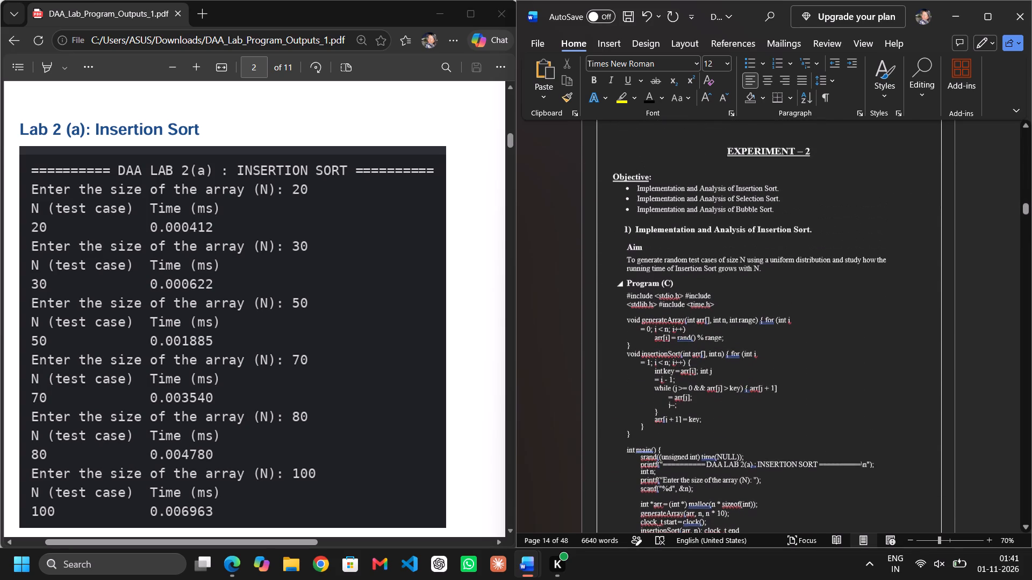
scroll(661, 316, "up", 4)
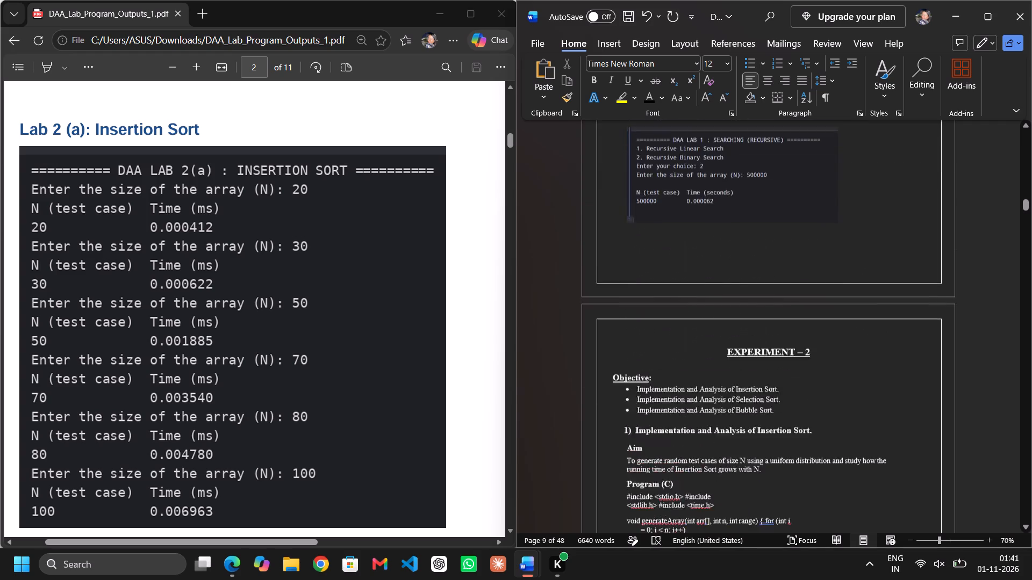
scroll(661, 316, "up", 2)
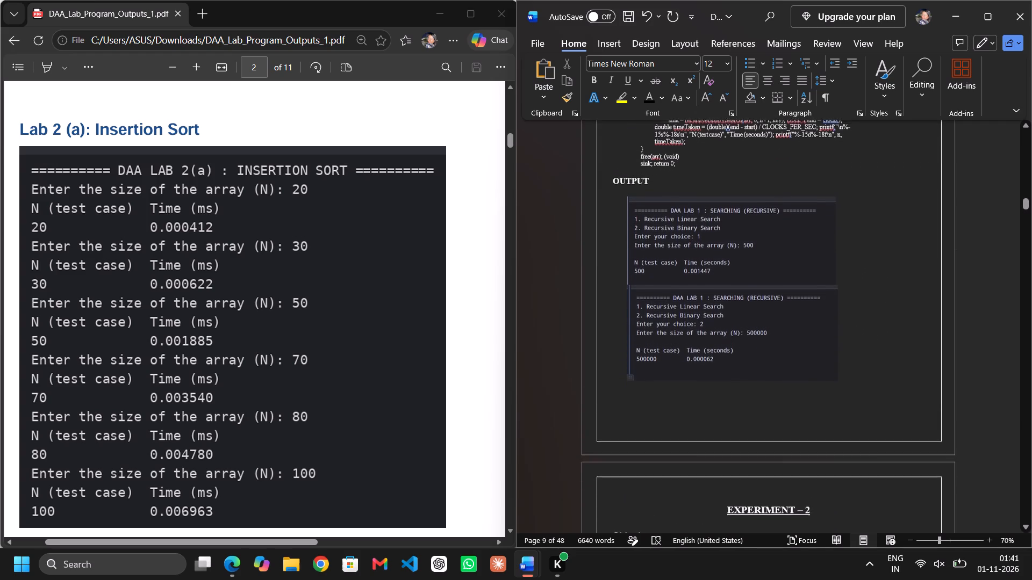
left_click(752, 377)
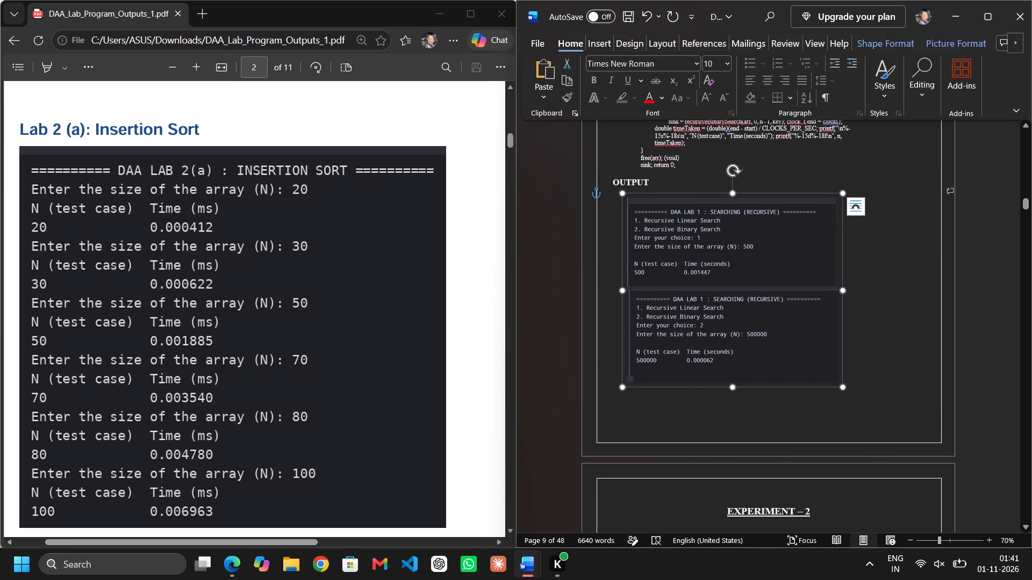
left_click(749, 366)
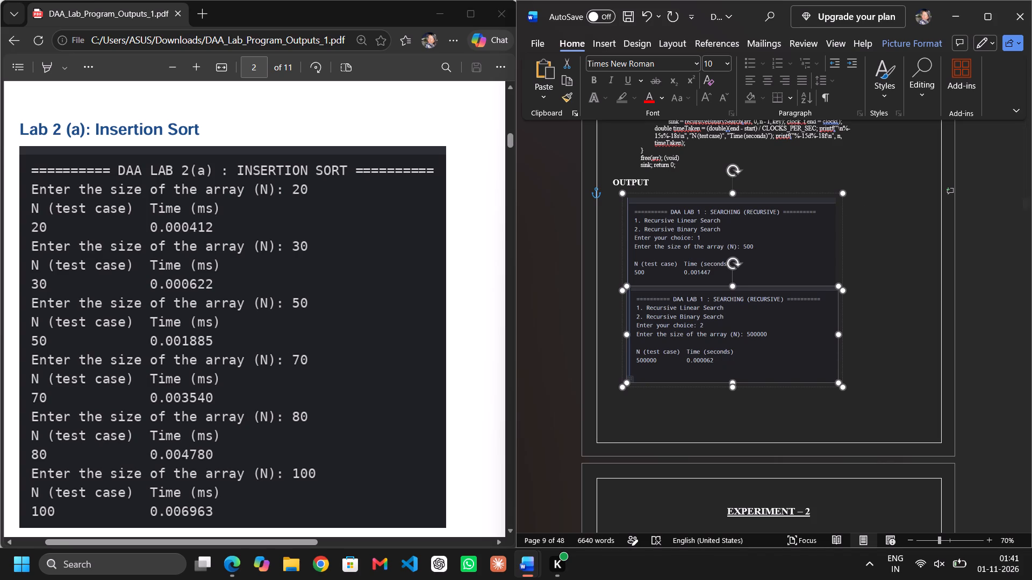
key("Delete")
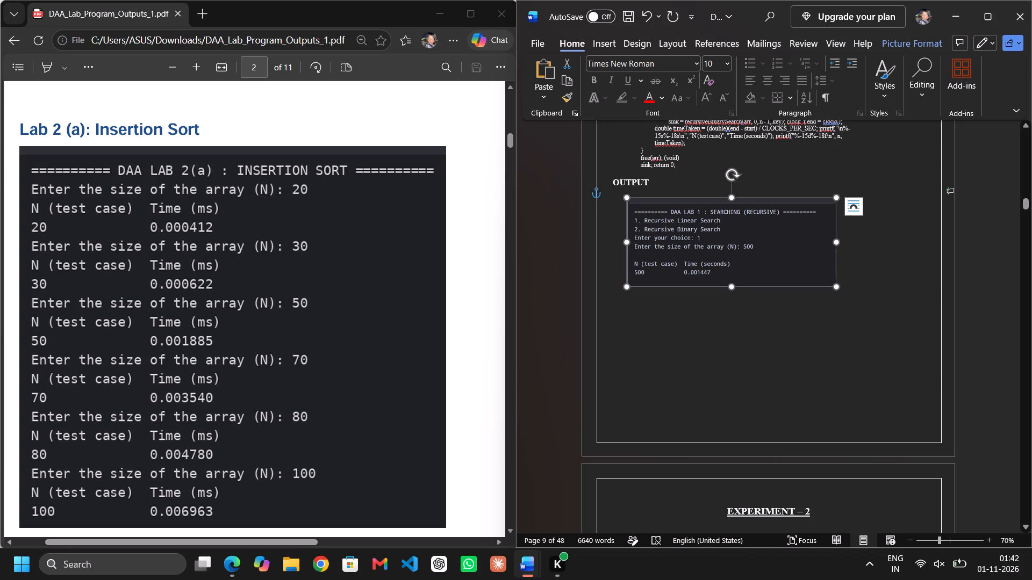
key("Delete")
Capture the Lab 1 (b) Recursive Binary Search output block from the PDF and paste it below Experiment 1's OUTPUT heading.
scroll(424, 278, "up", 5)
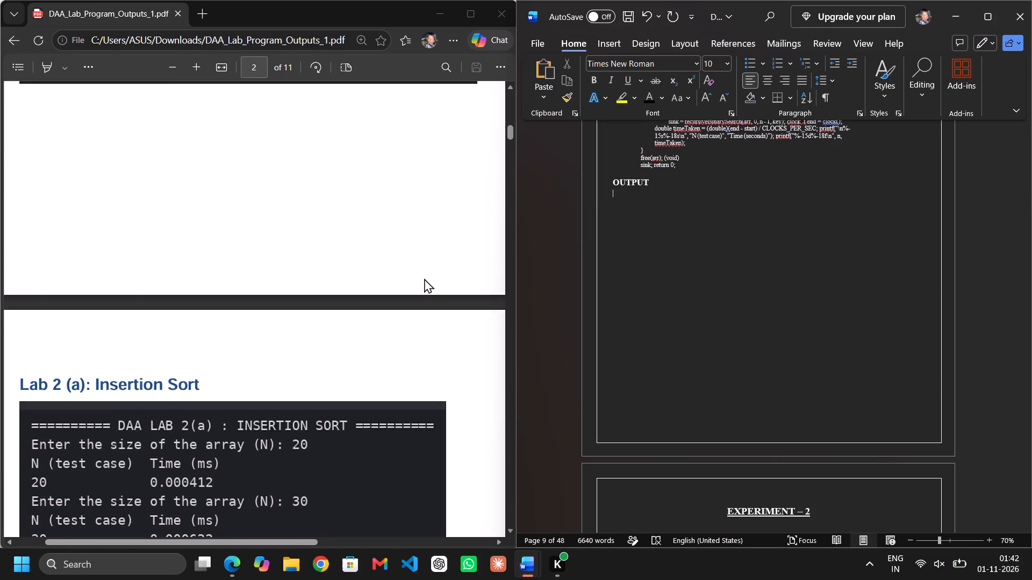
scroll(424, 278, "up", 4)
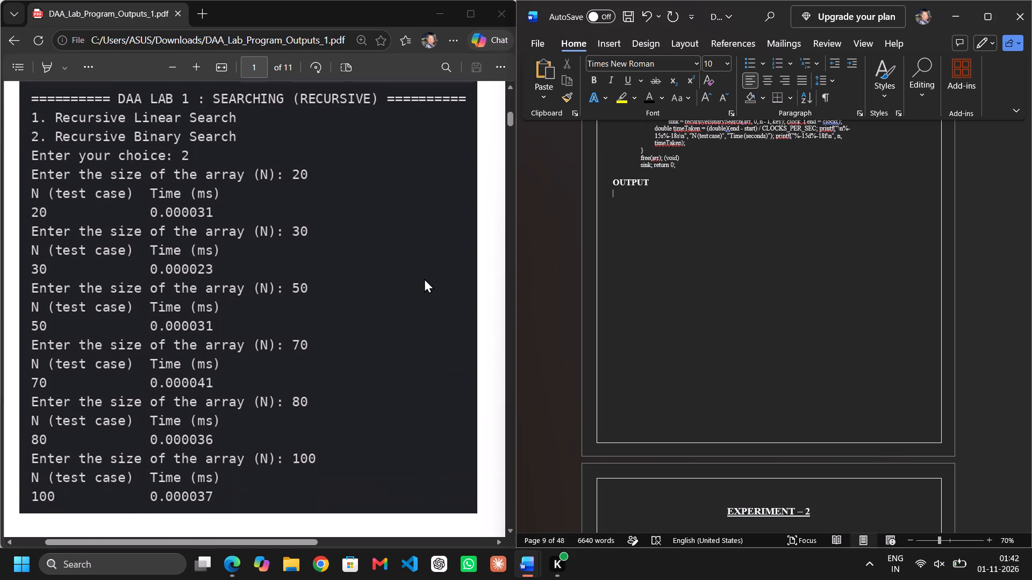
scroll(424, 278, "up", 1)
key("Print")
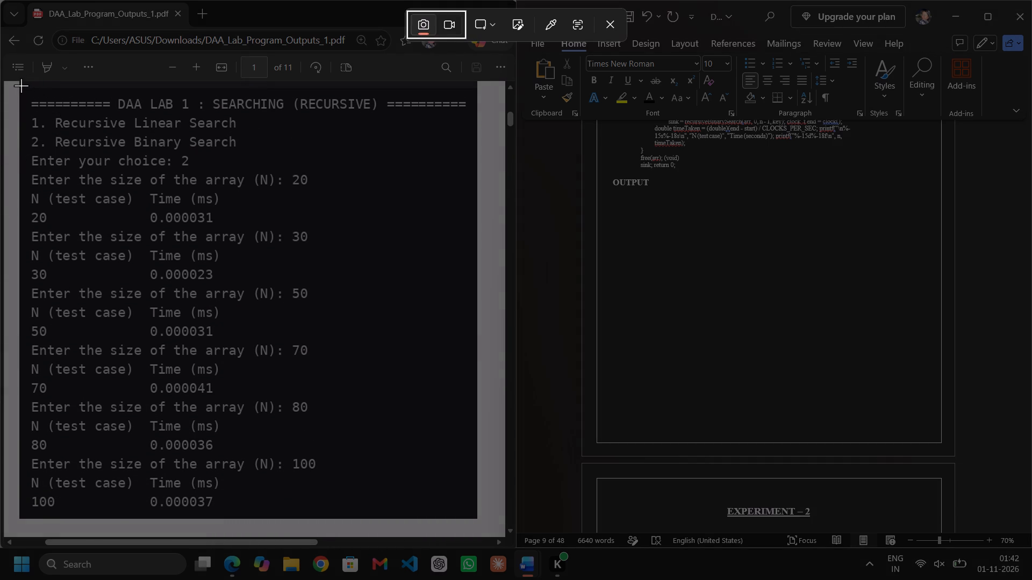
left_click_drag(21, 81, 95, 183)
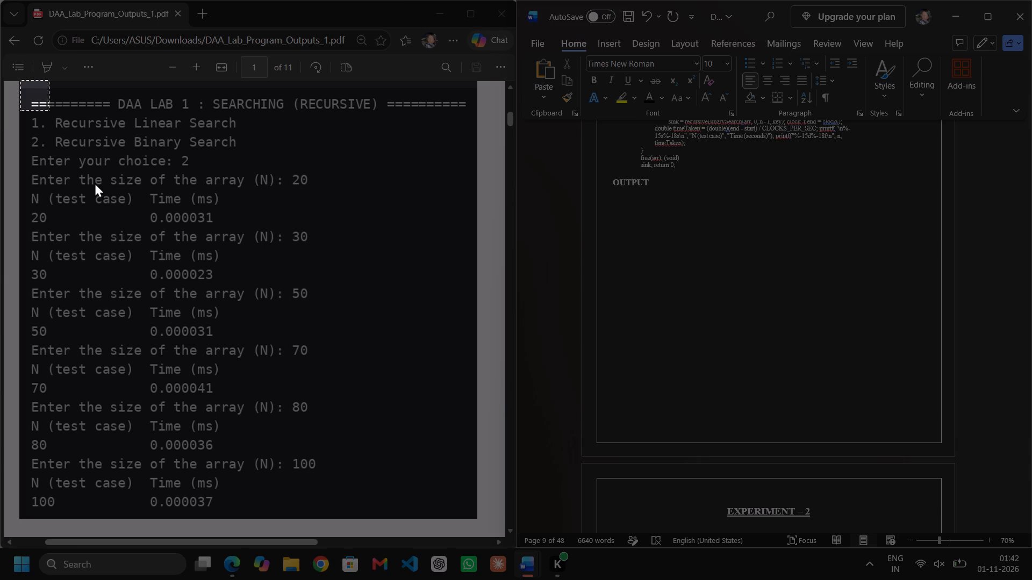
left_click_drag(95, 183, 477, 516)
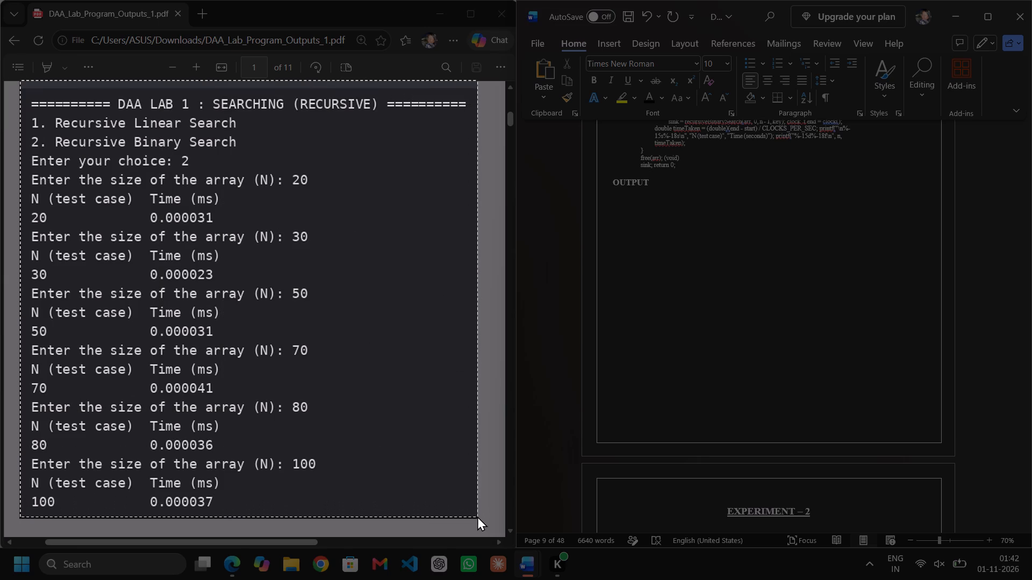
left_click_drag(477, 516, 477, 513)
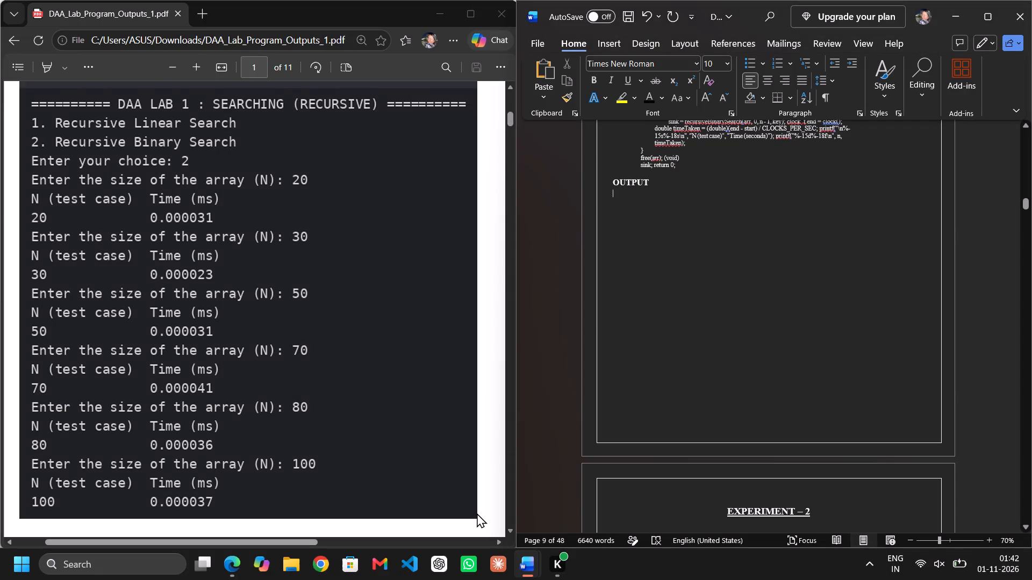
scroll(477, 513, "up", 7)
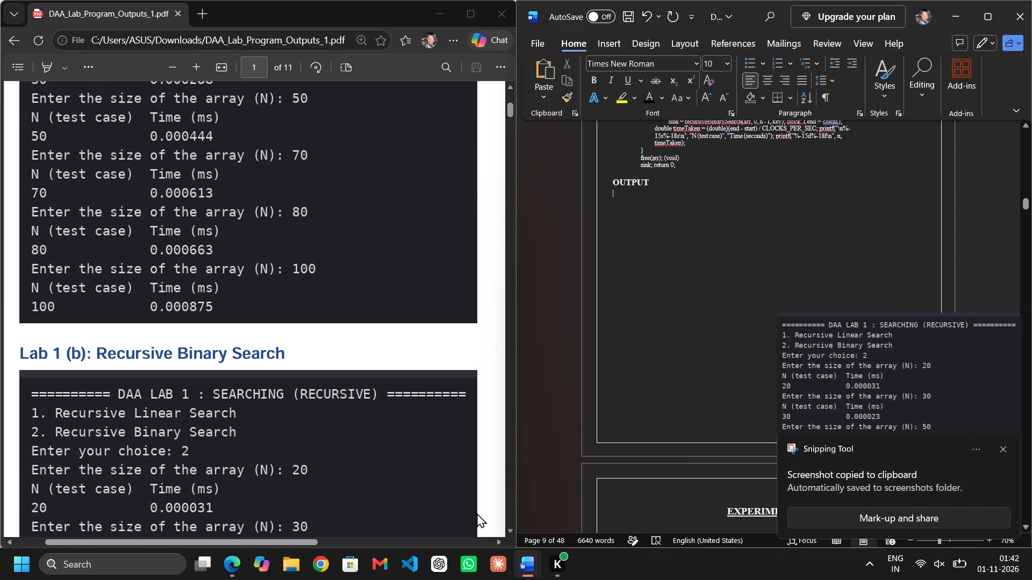
scroll(477, 513, "up", 4)
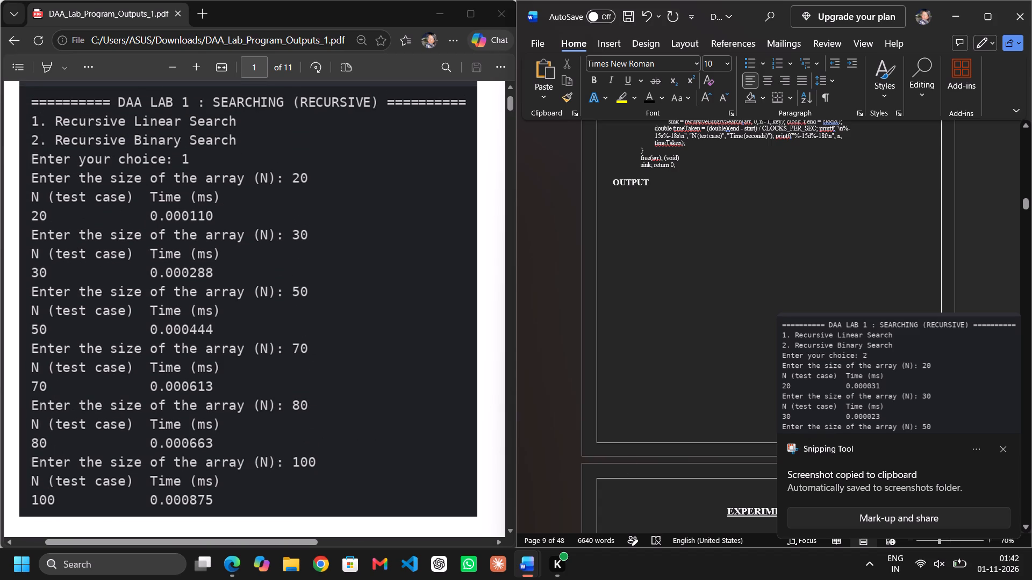
key("ctrl+v")
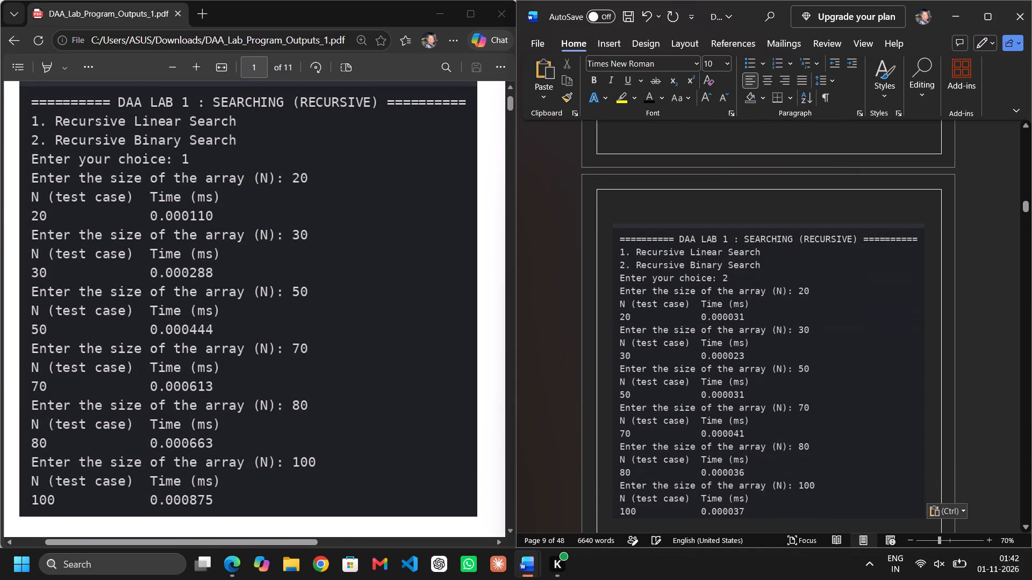
Add a line after Experiment 1's OUTPUT heading and paste the Lab 1 (a) Recursive Linear Search output captured from the PDF there.
scroll(696, 272, "up", 5)
right_click(696, 272)
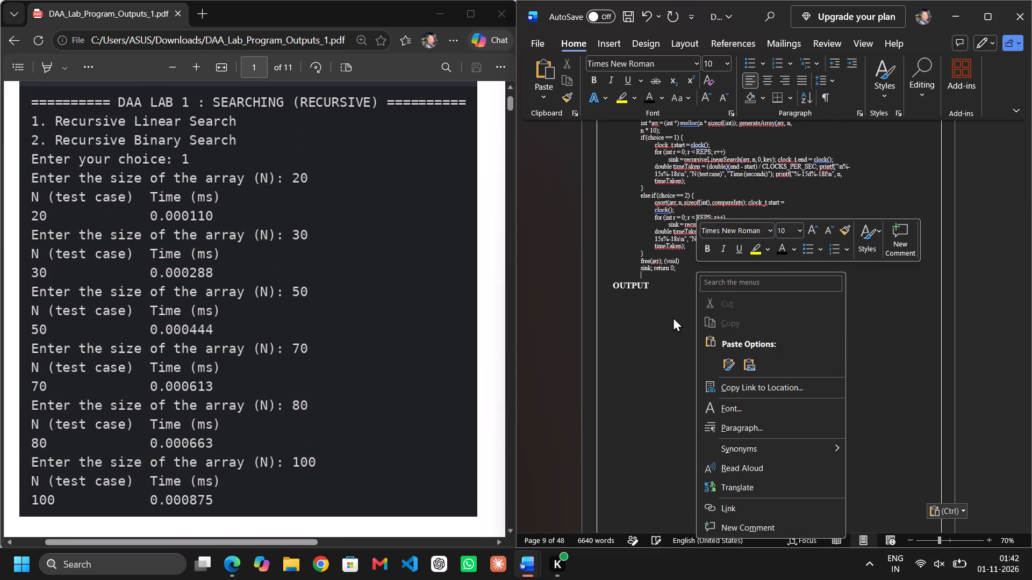
left_click(673, 317)
left_click(673, 317)
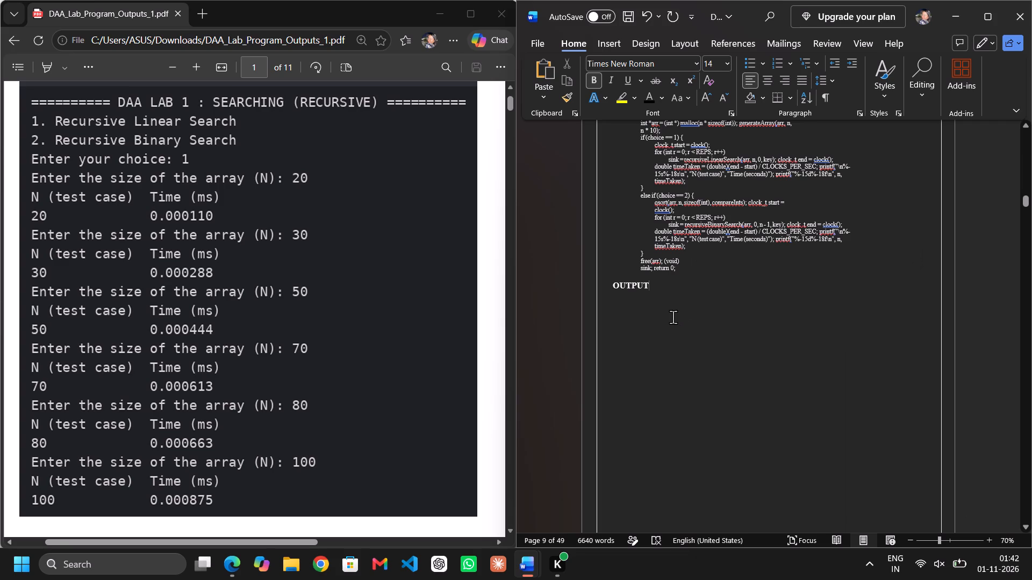
key("Return")
scroll(317, 192, "up", 5)
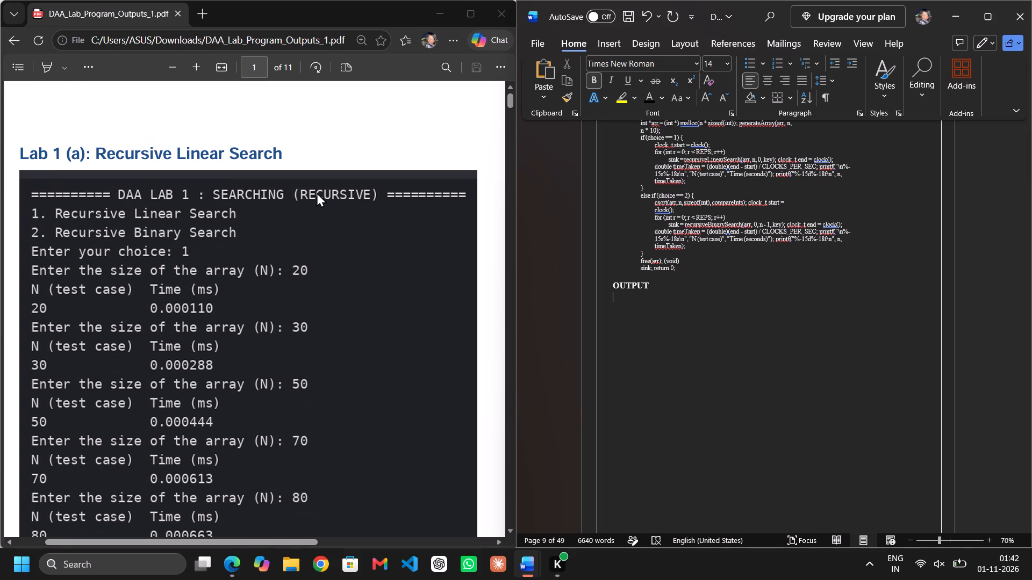
scroll(317, 192, "up", 2)
scroll(305, 159, "down", 5)
scroll(305, 159, "up", 1)
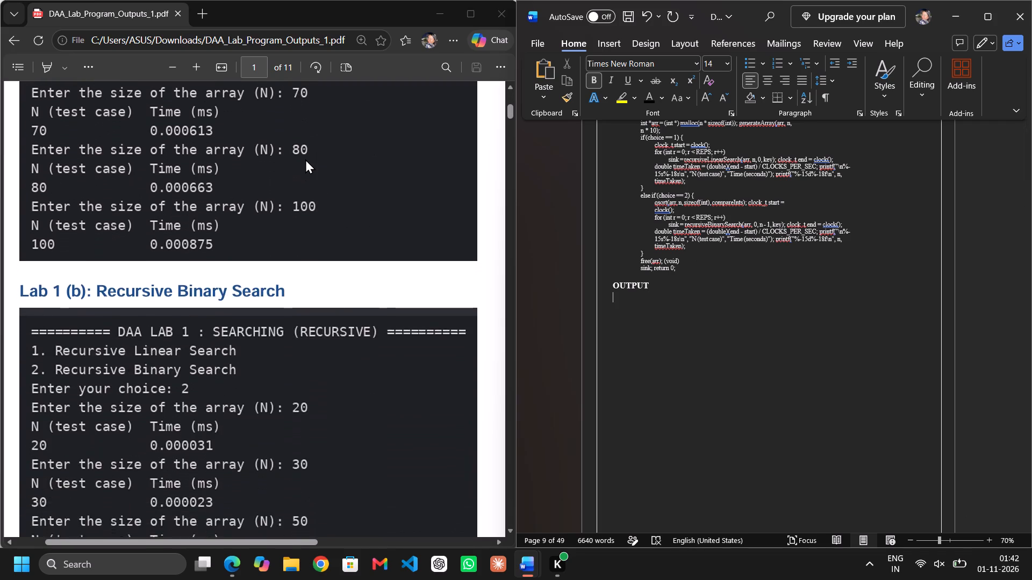
scroll(305, 159, "up", 1)
scroll(305, 159, "down", 1)
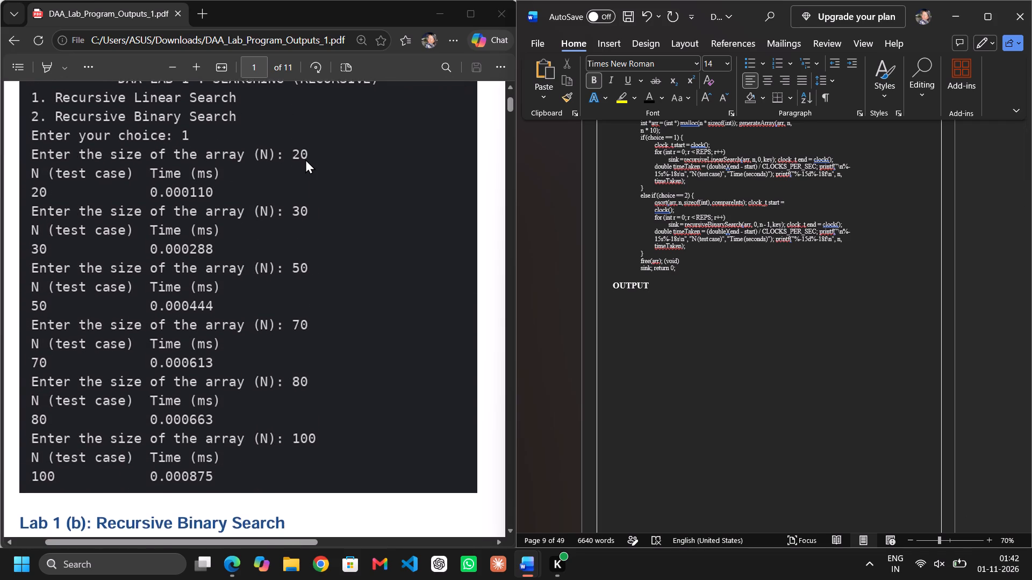
scroll(305, 159, "down", 1)
key("Print")
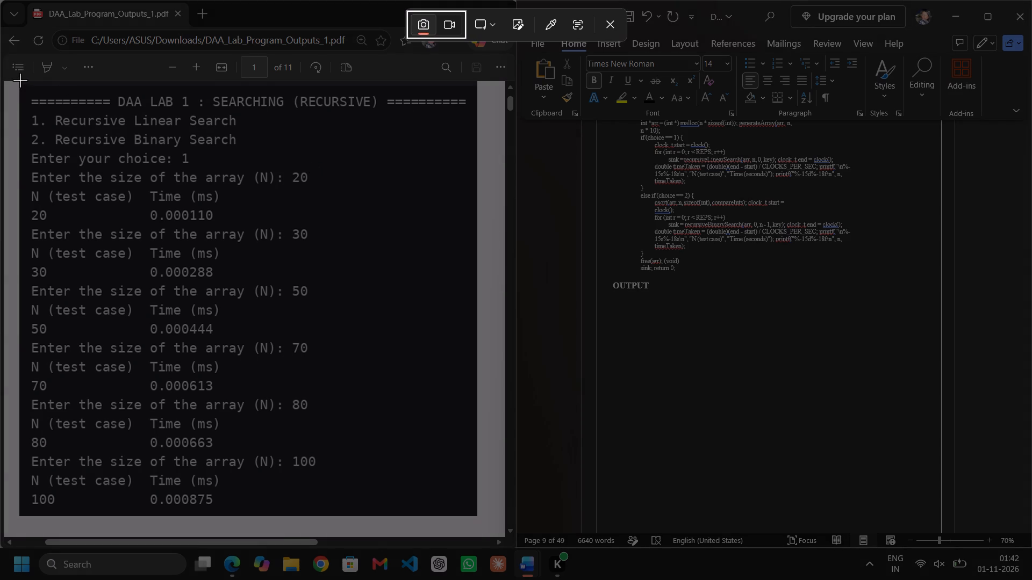
left_click_drag(21, 79, 451, 560)
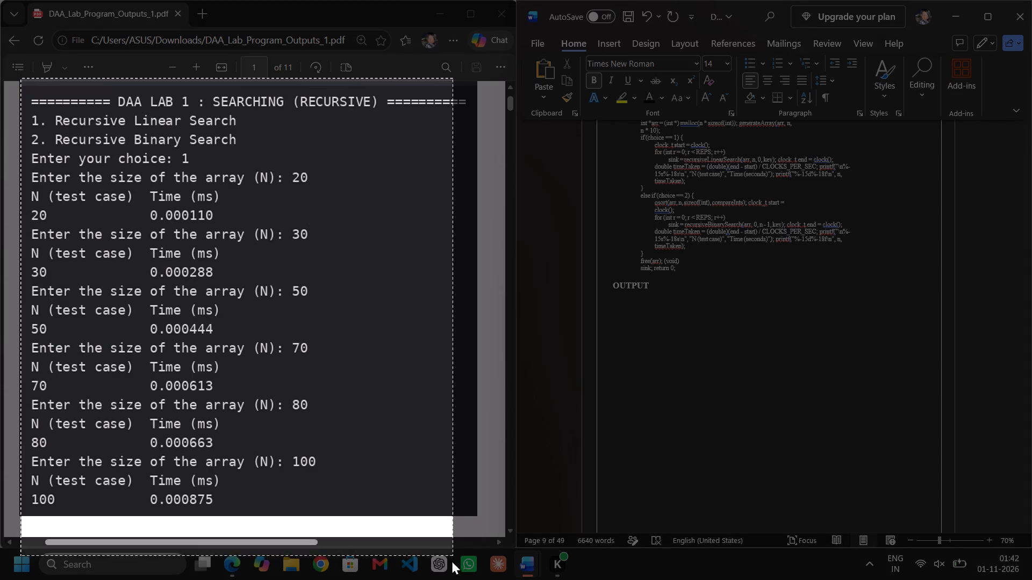
left_click_drag(451, 560, 475, 509)
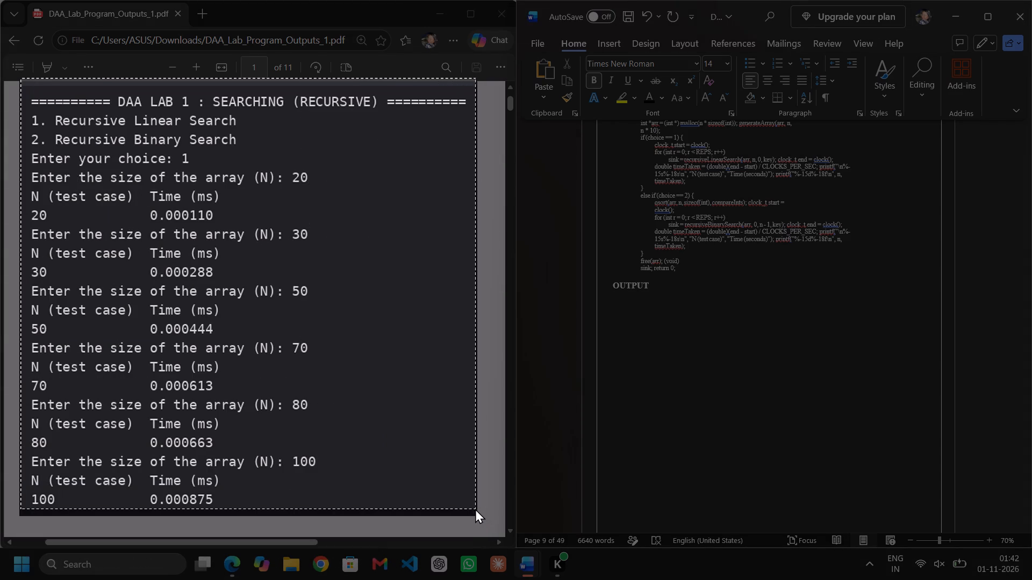
left_click_drag(475, 509, 470, 512)
key("ctrl+v")
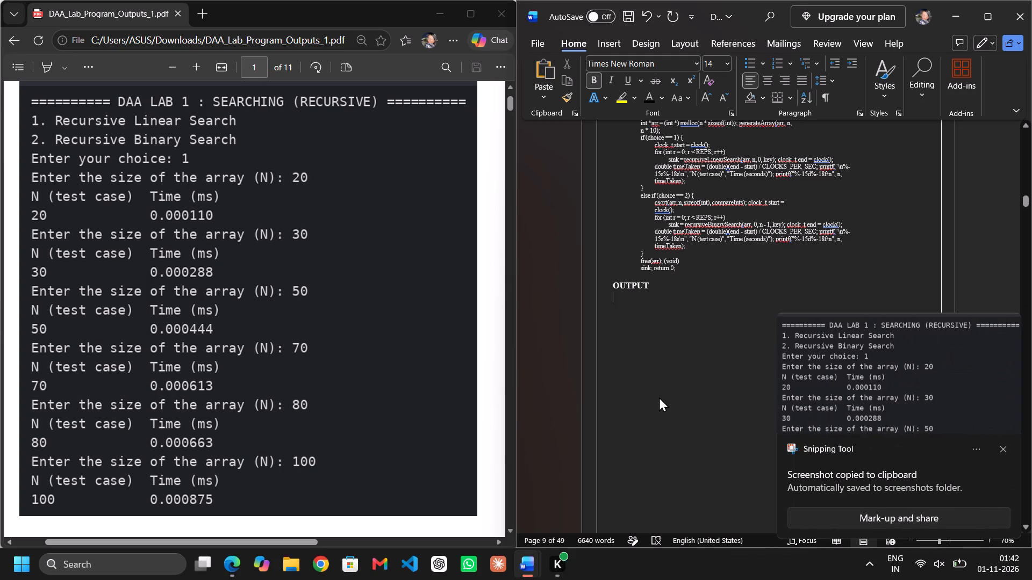
Shrink the pasted Recursive Linear Search output image proportionally to about 60 percent of its pasted size and center it.
left_click(674, 334)
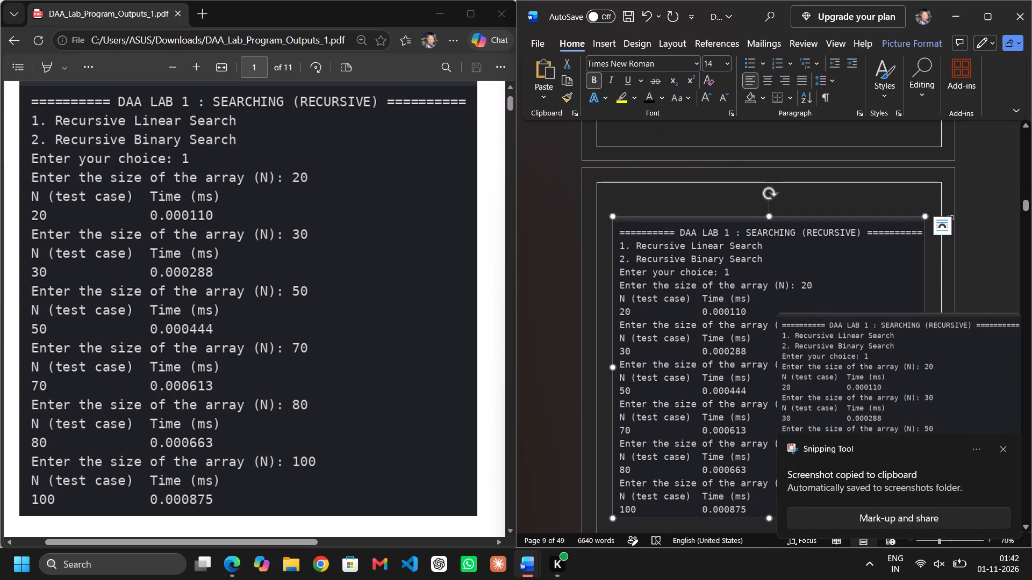
left_click_drag(612, 218, 782, 335)
left_click(768, 77)
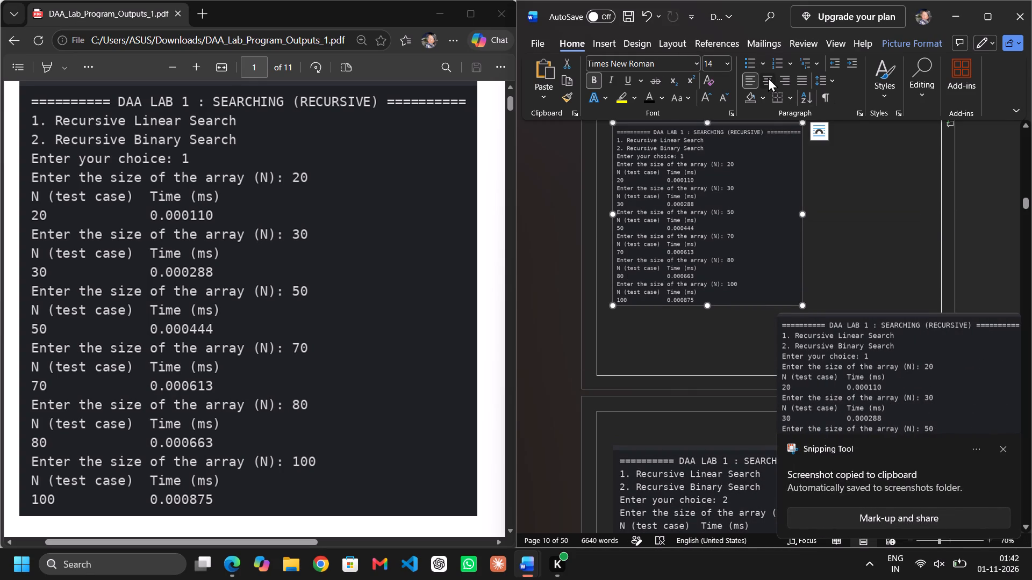
Shrink the pasted Recursive Binary Search output image proportionally to about 60 percent of its pasted size and center it.
scroll(764, 227, "up", 1)
scroll(764, 227, "down", 1)
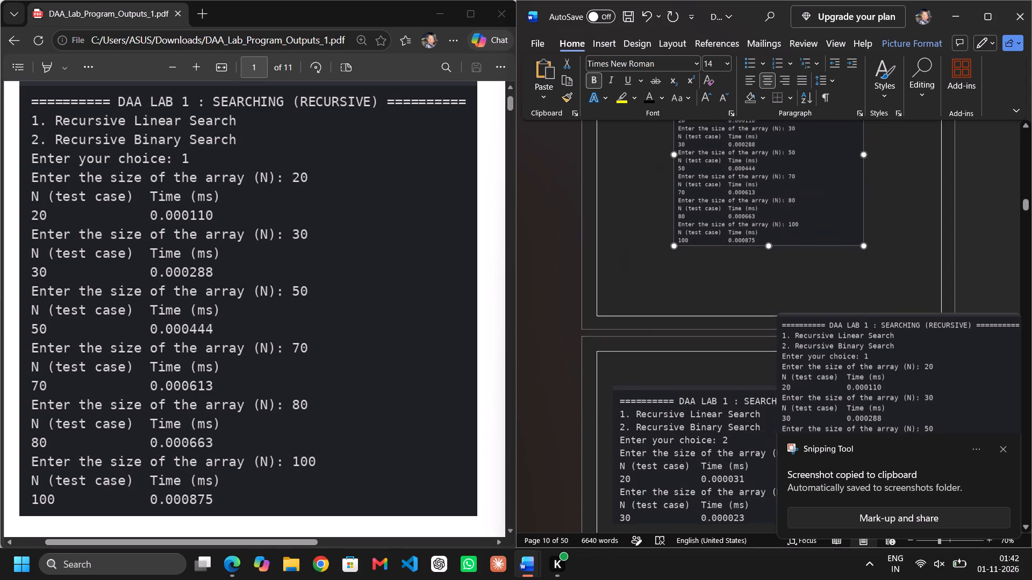
scroll(764, 227, "down", 1)
left_click(726, 380)
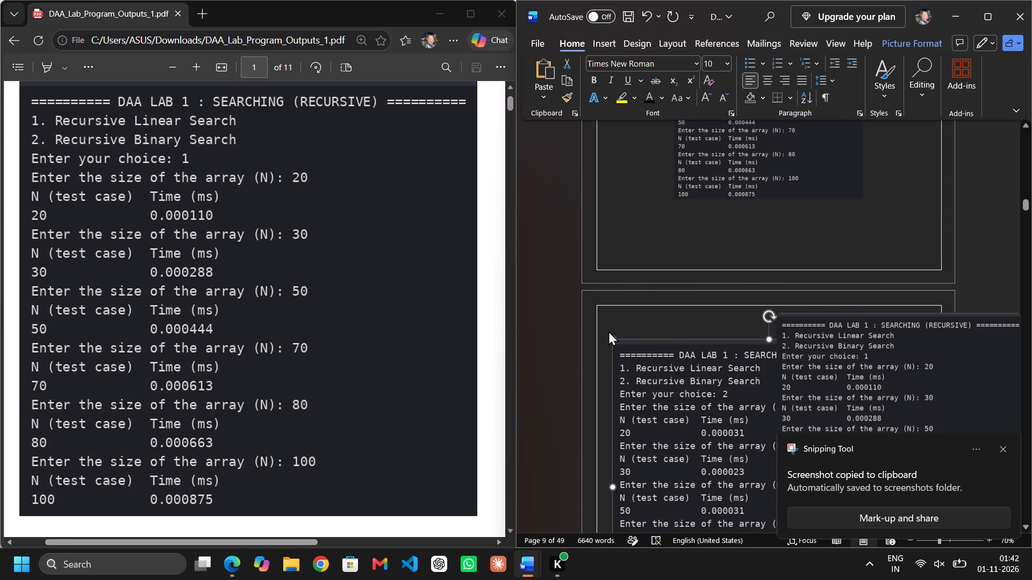
left_click_drag(613, 337, 769, 452)
left_click(768, 86)
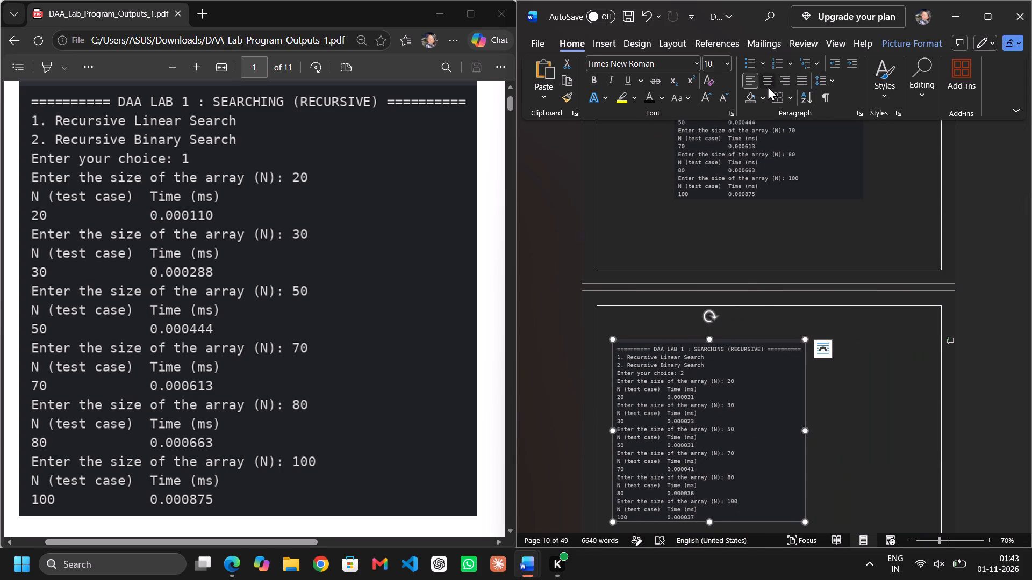
Review Experiment 1's program and output pages through the start of Experiment 2 to check image placement and page flow.
scroll(843, 351, "up", 6)
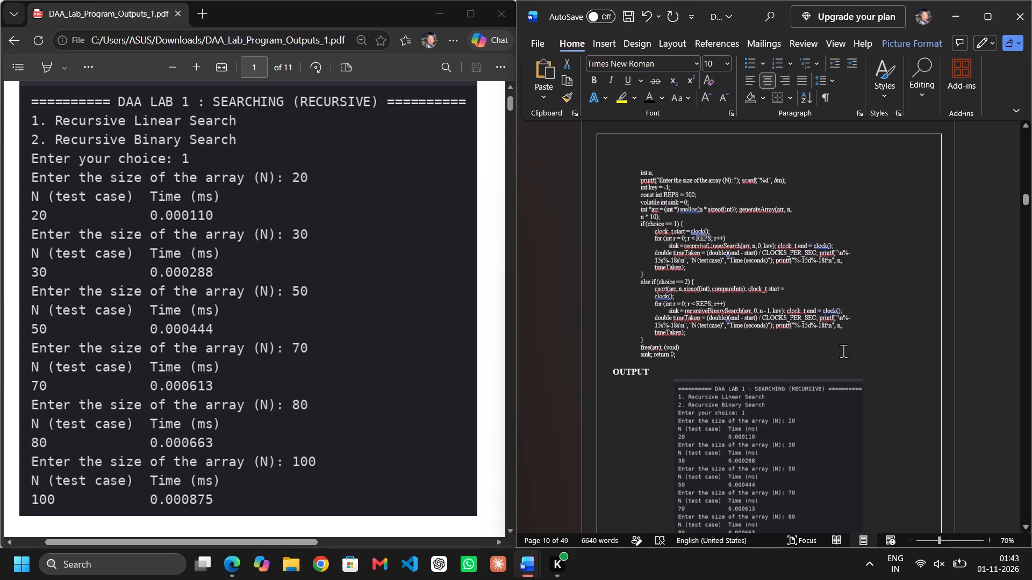
scroll(843, 351, "up", 3)
scroll(843, 351, "down", 2)
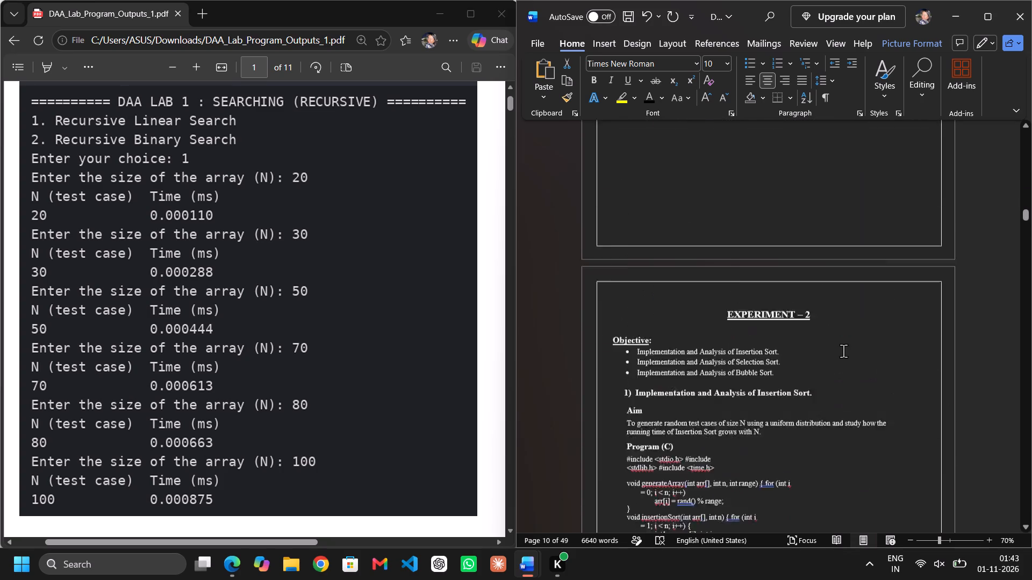
scroll(843, 351, "up", 1)
scroll(843, 351, "down", 1)
scroll(843, 351, "up", 7)
scroll(843, 351, "down", 1)
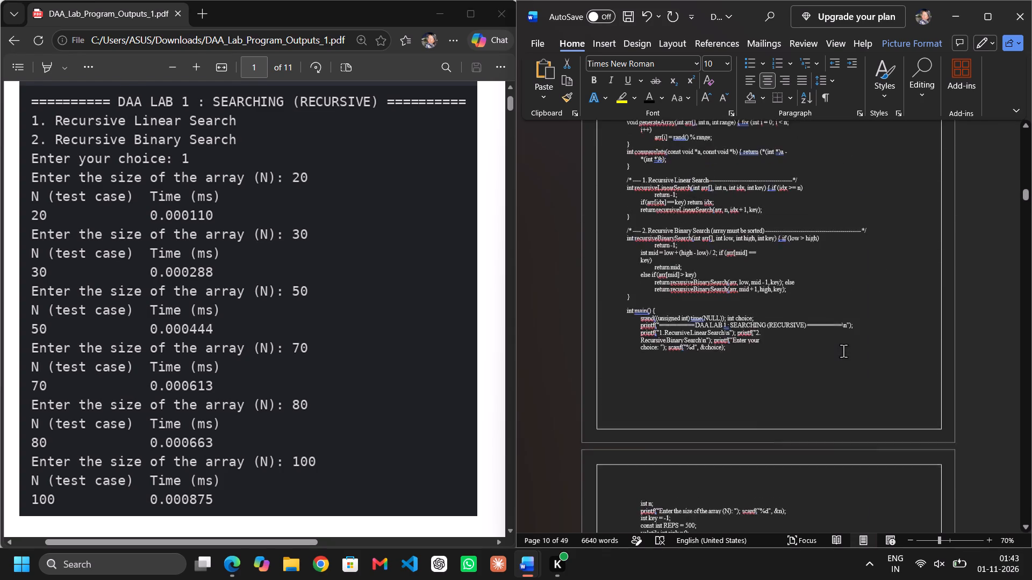
scroll(843, 351, "down", 5)
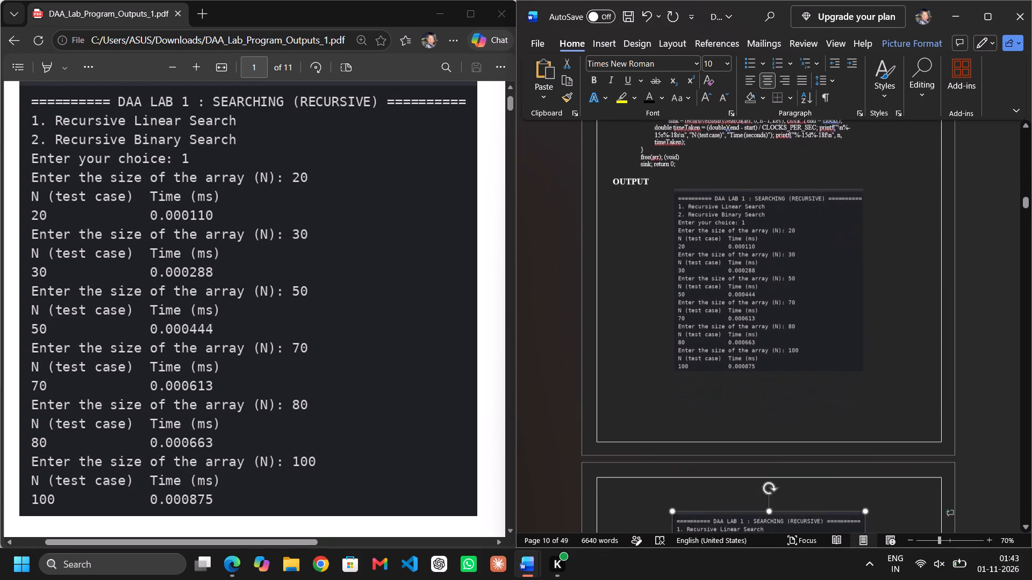
scroll(843, 351, "down", 4)
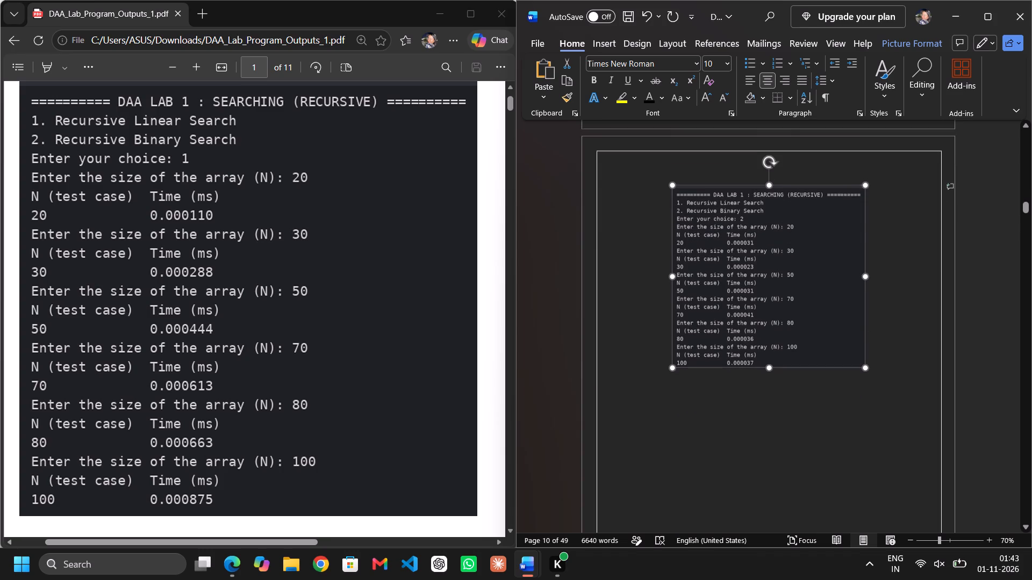
Review the pages from the index through Experiment 2's Insertion Sort program and output for image placement and page flow.
scroll(843, 351, "down", 4)
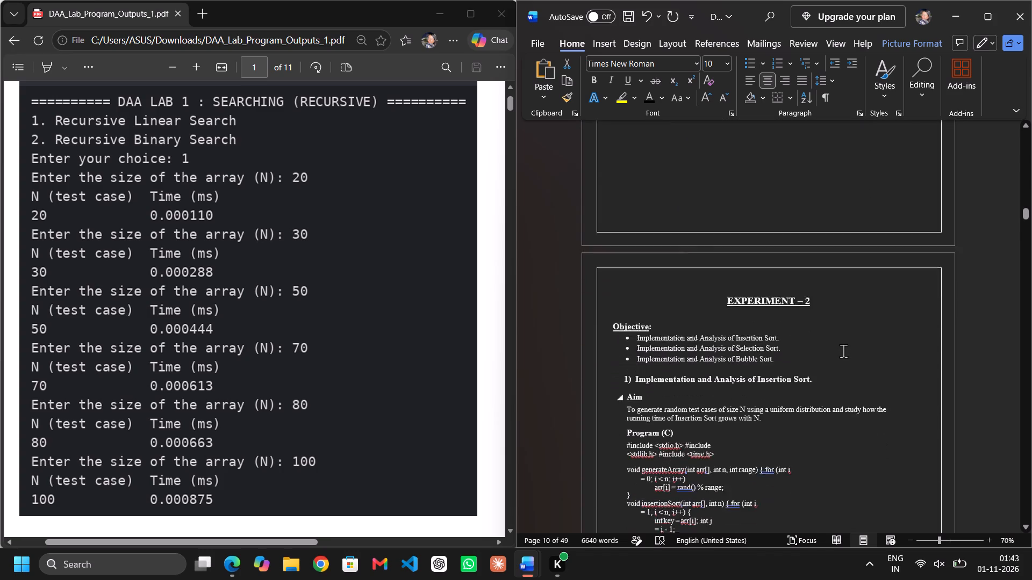
scroll(843, 351, "down", 3)
scroll(843, 351, "up", 5)
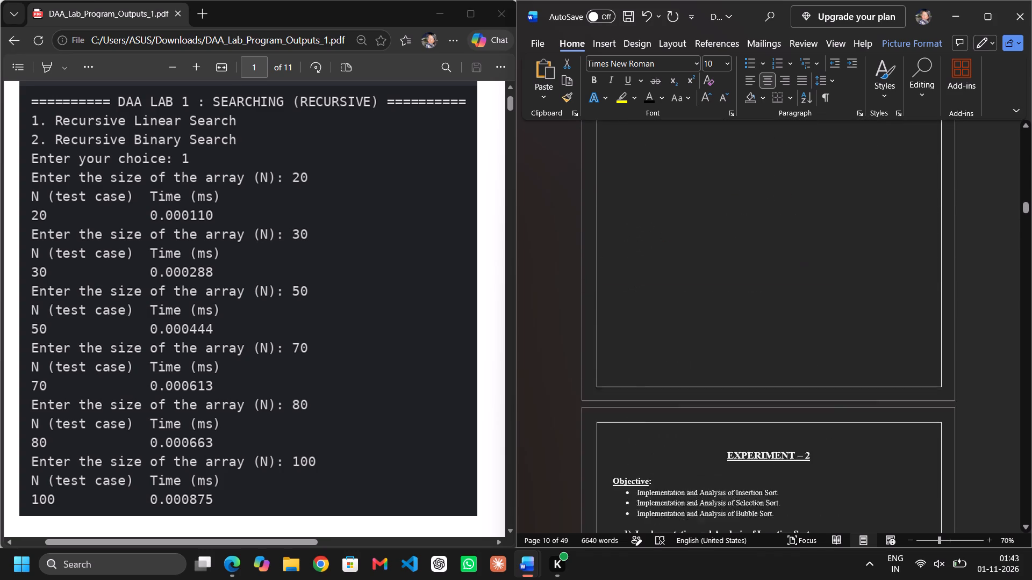
scroll(843, 351, "up", 4)
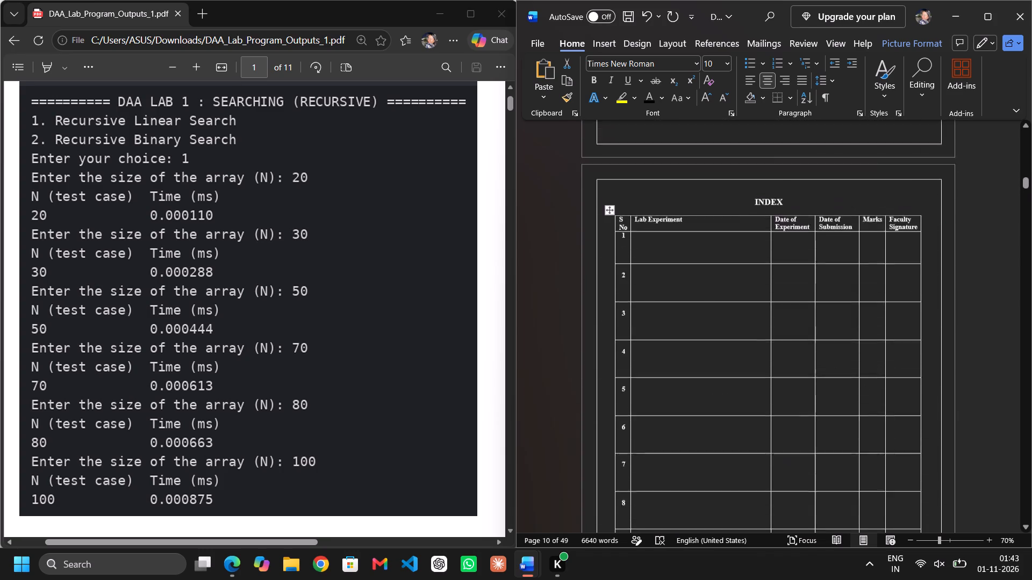
scroll(843, 351, "down", 7)
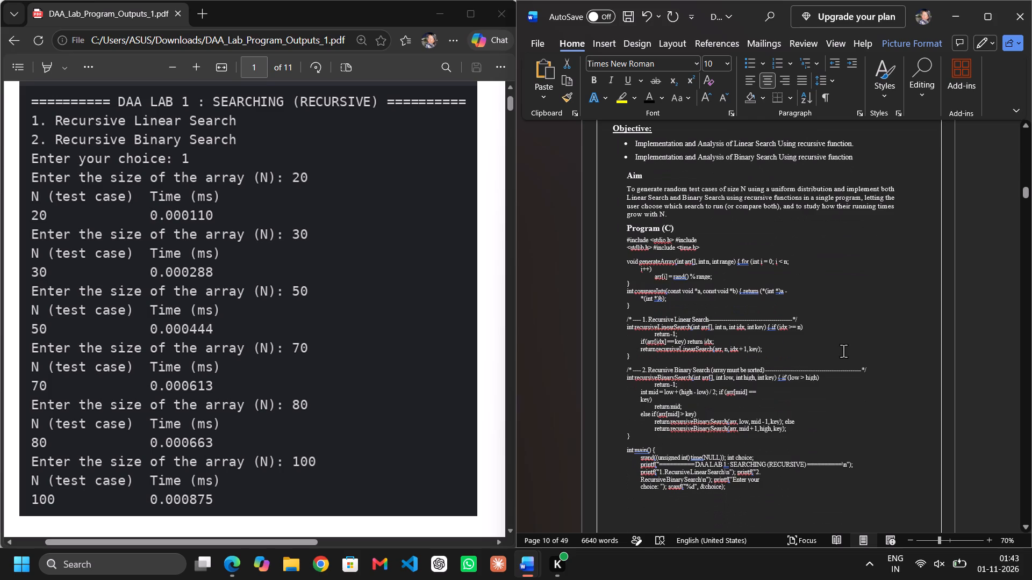
scroll(843, 351, "down", 8)
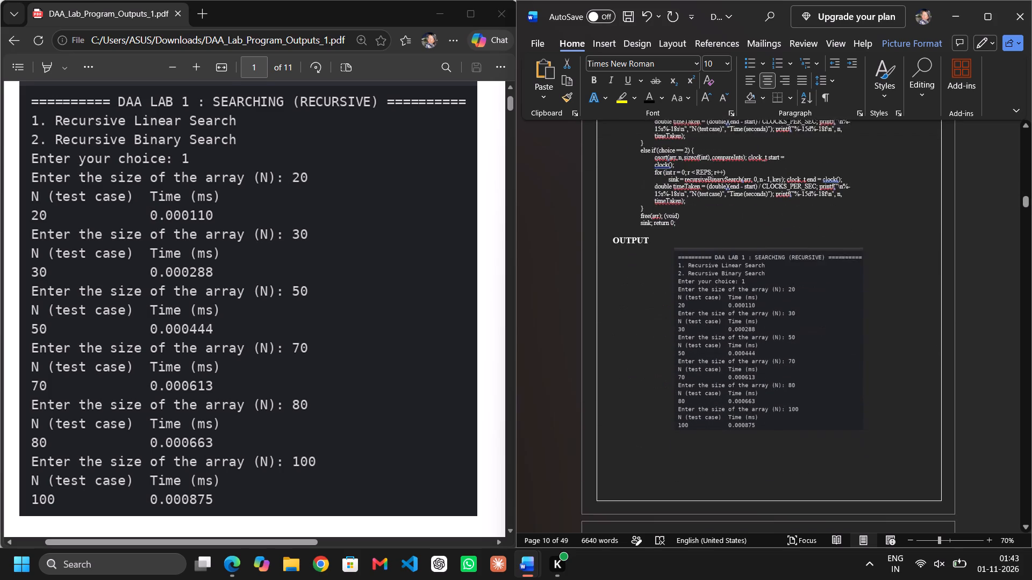
scroll(843, 351, "down", 9)
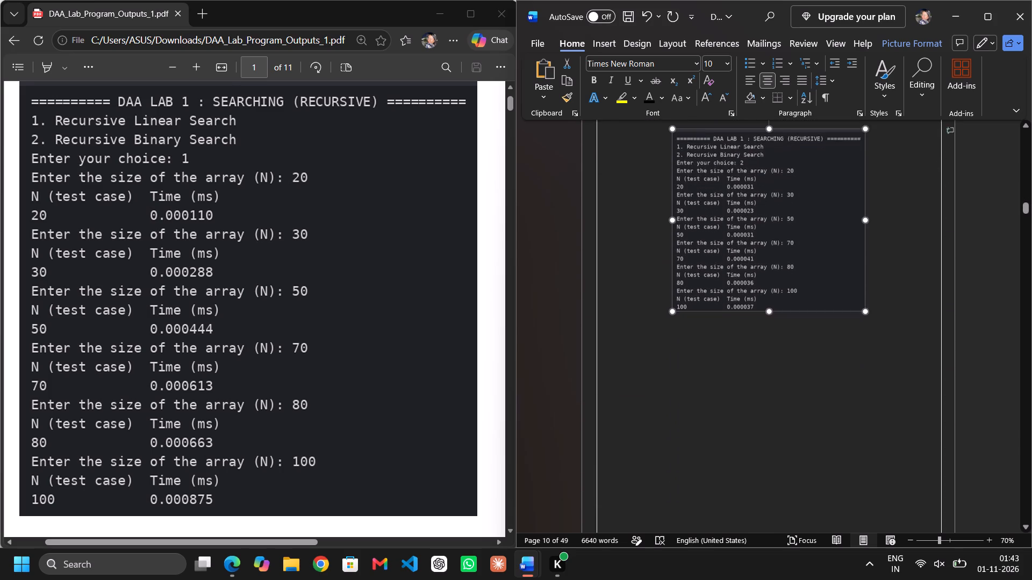
scroll(843, 351, "down", 4)
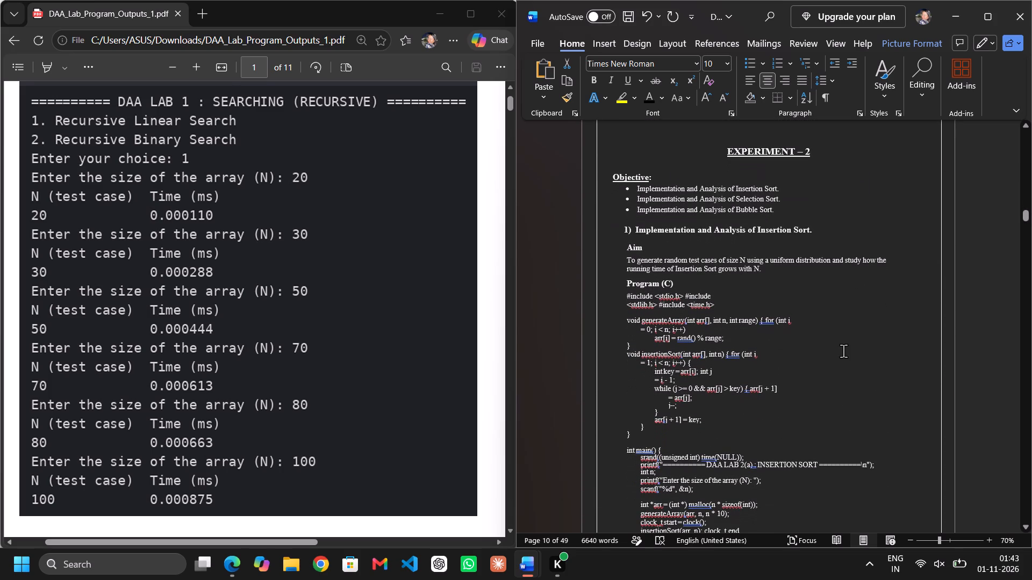
scroll(756, 276, "down", 1)
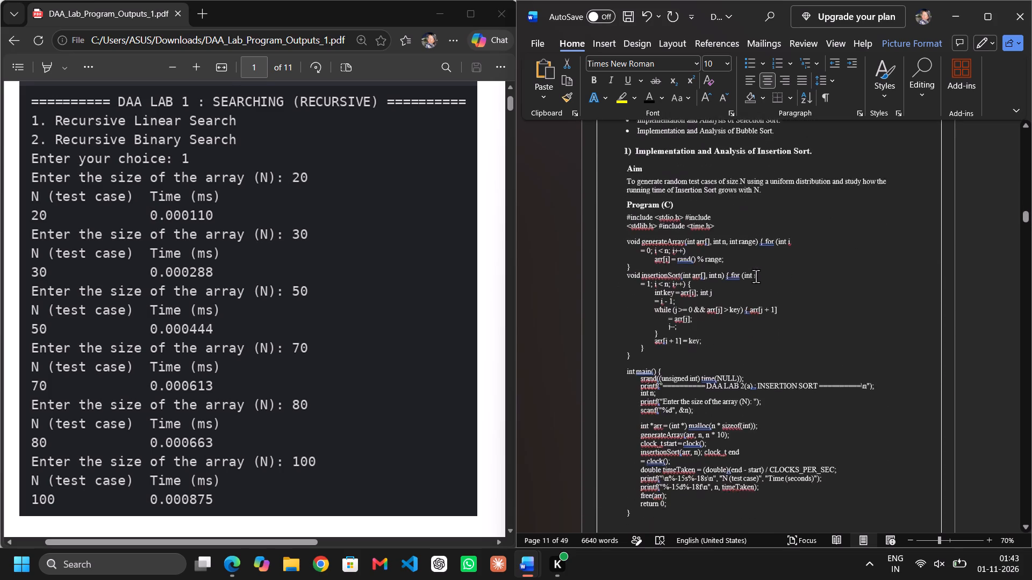
scroll(756, 276, "down", 5)
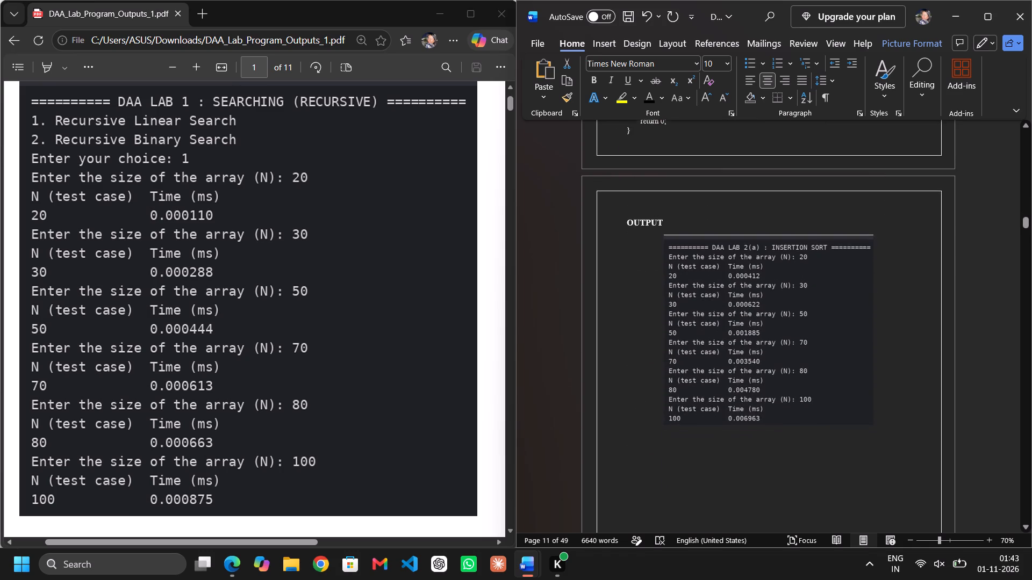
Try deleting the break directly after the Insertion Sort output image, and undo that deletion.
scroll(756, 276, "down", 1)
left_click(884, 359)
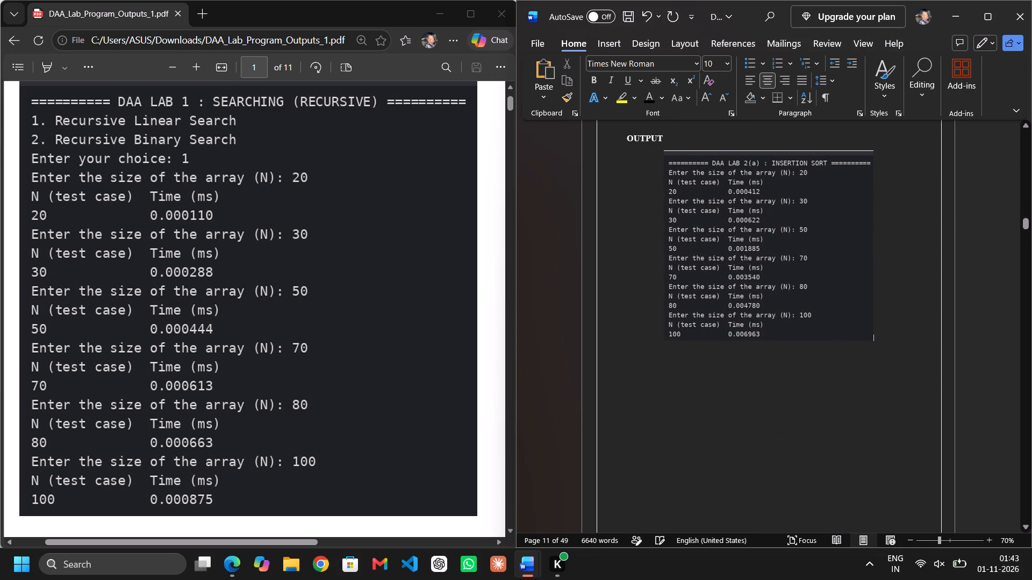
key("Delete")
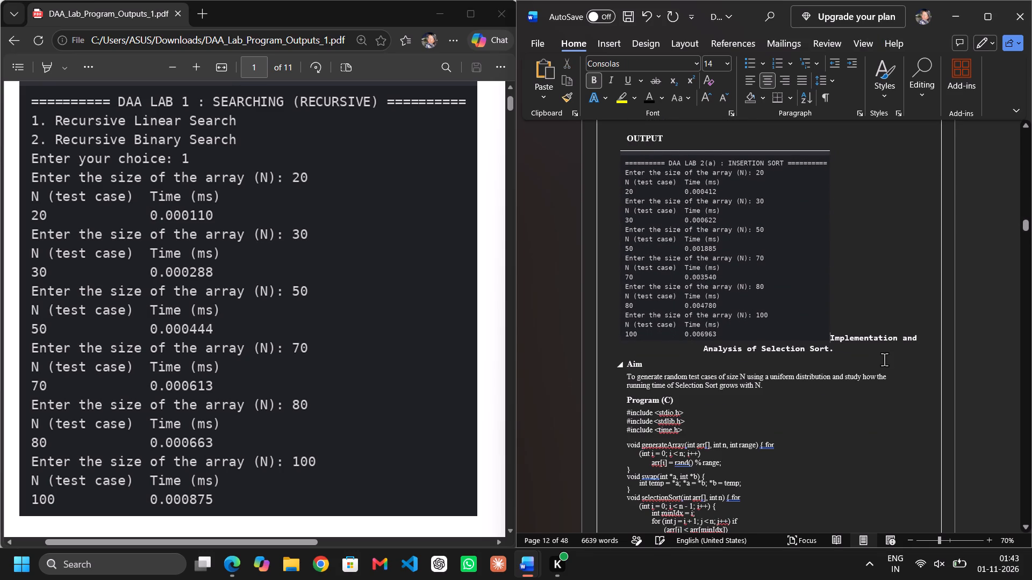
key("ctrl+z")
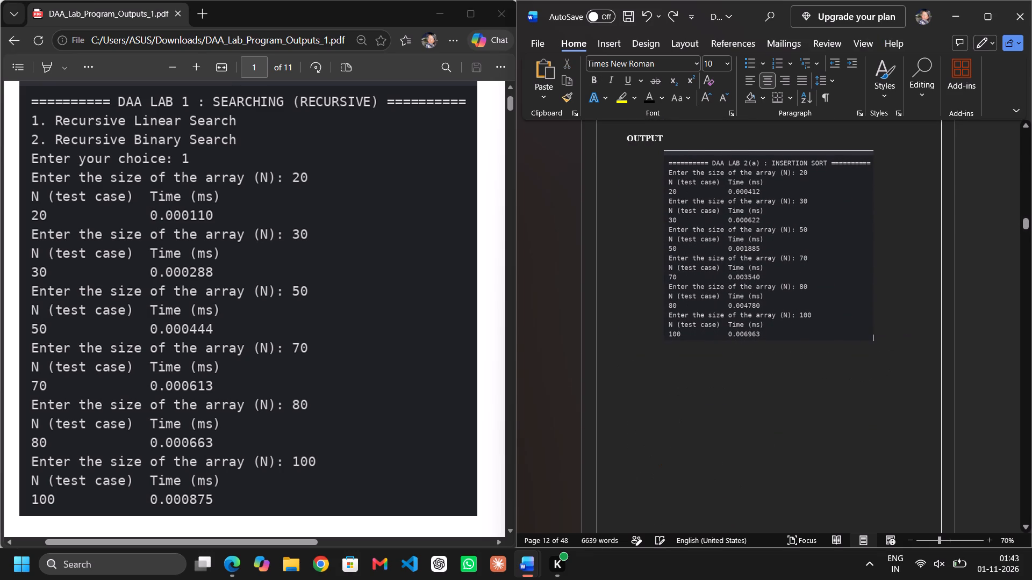
Remove the page break after the Insertion Sort output so the Selection Sort heading follows on the same page, keeping the heading text intact.
left_click(855, 368)
double_click(855, 368)
key("Return")
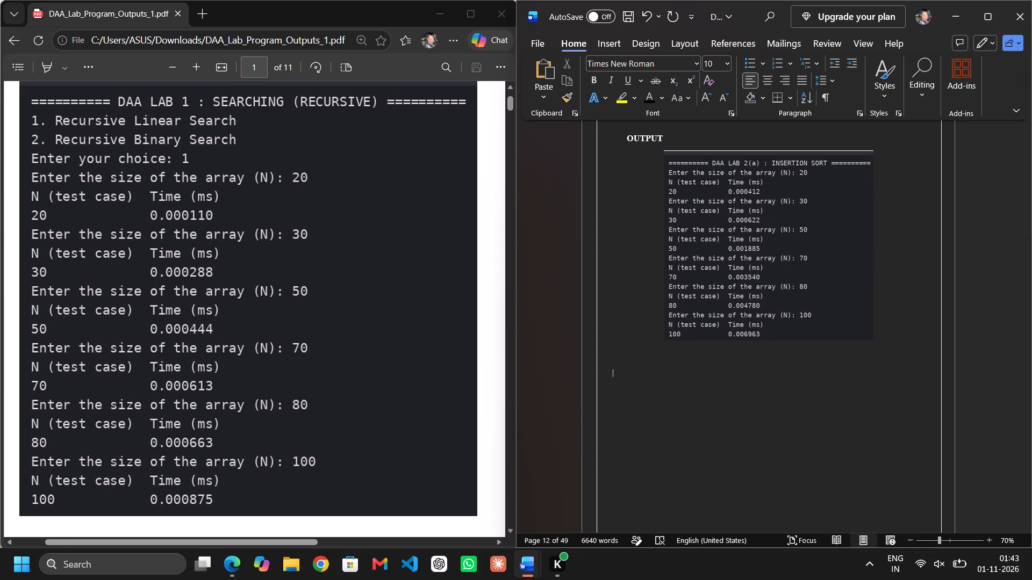
key("Delete")
key("Delete")
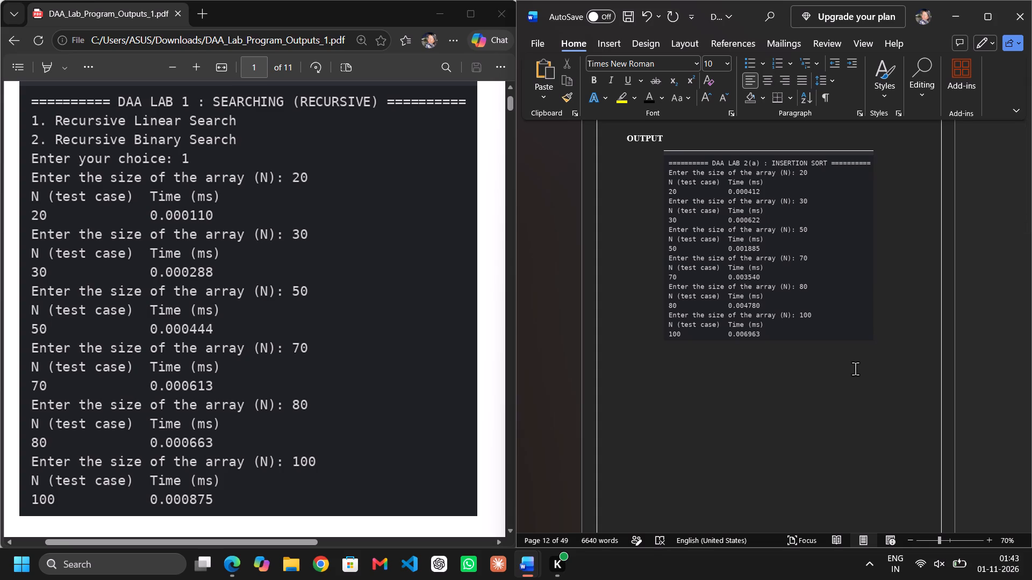
left_click(855, 368)
key("Delete")
left_click(657, 372)
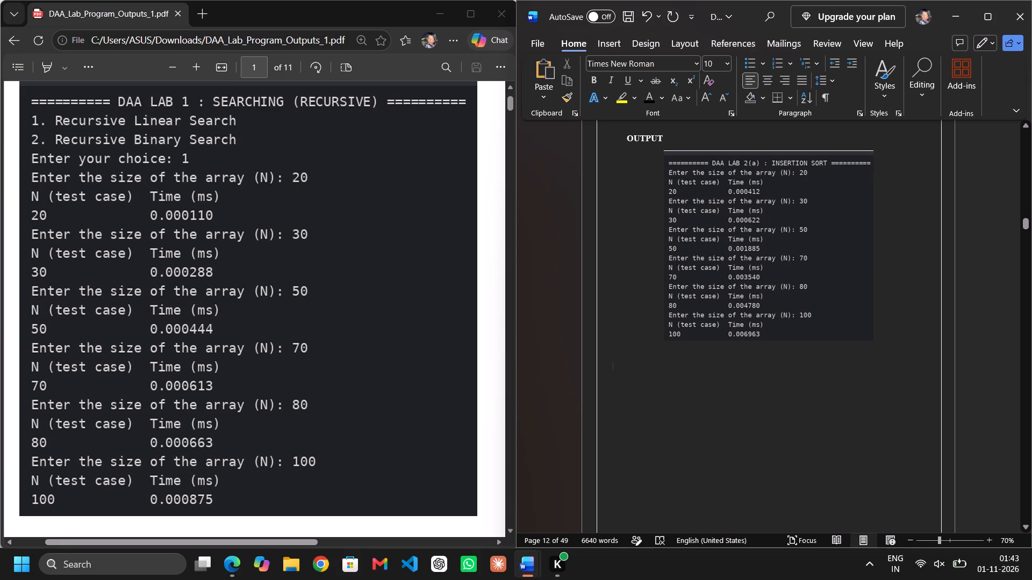
key("Delete")
key("Delete")
key("Delete")
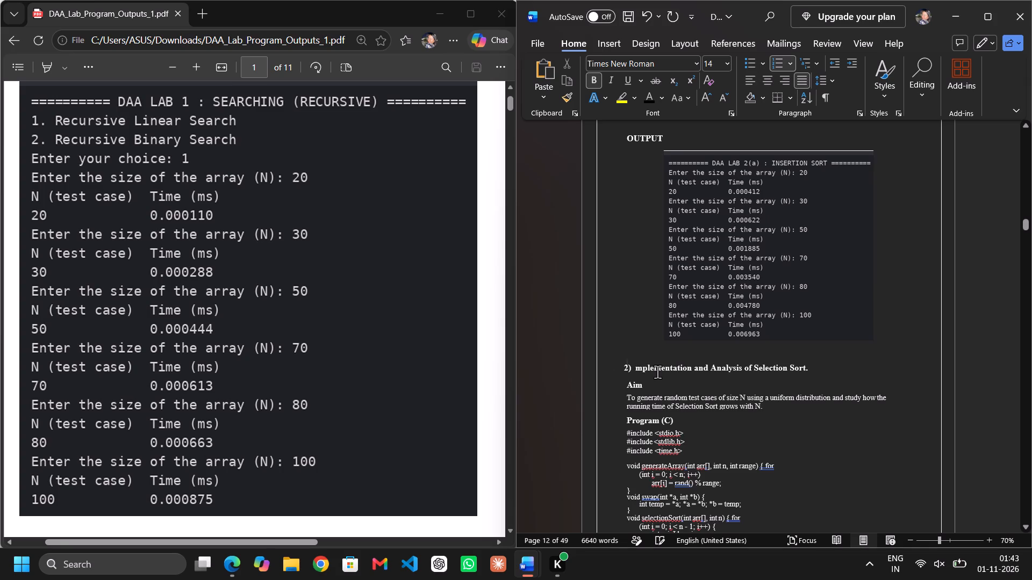
key("ctrl+z")
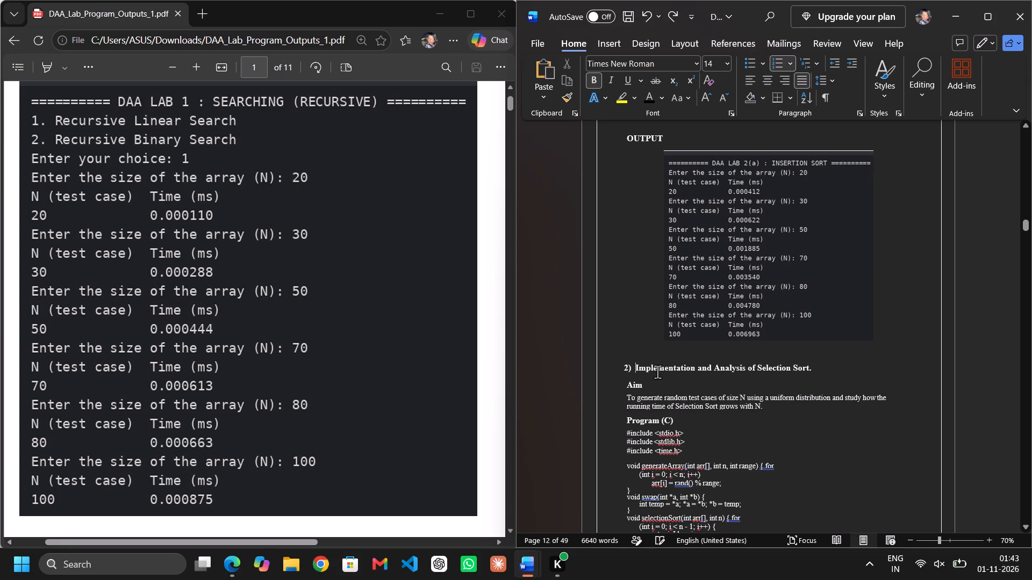
Insert a blank line before int main() in the Selection Sort program to push that function onto the following page.
scroll(657, 372, "down", 4)
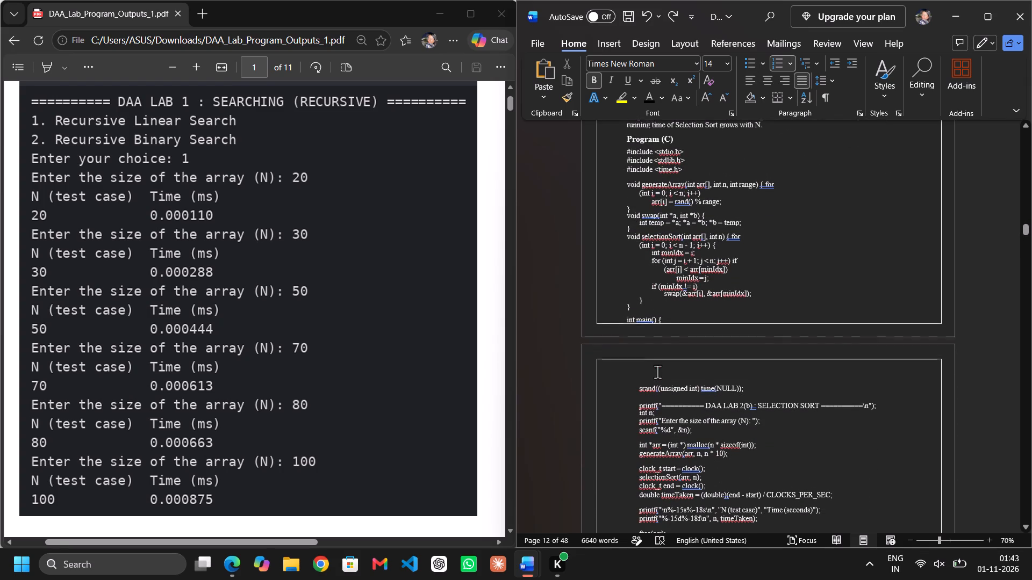
left_click(668, 309)
key("Return")
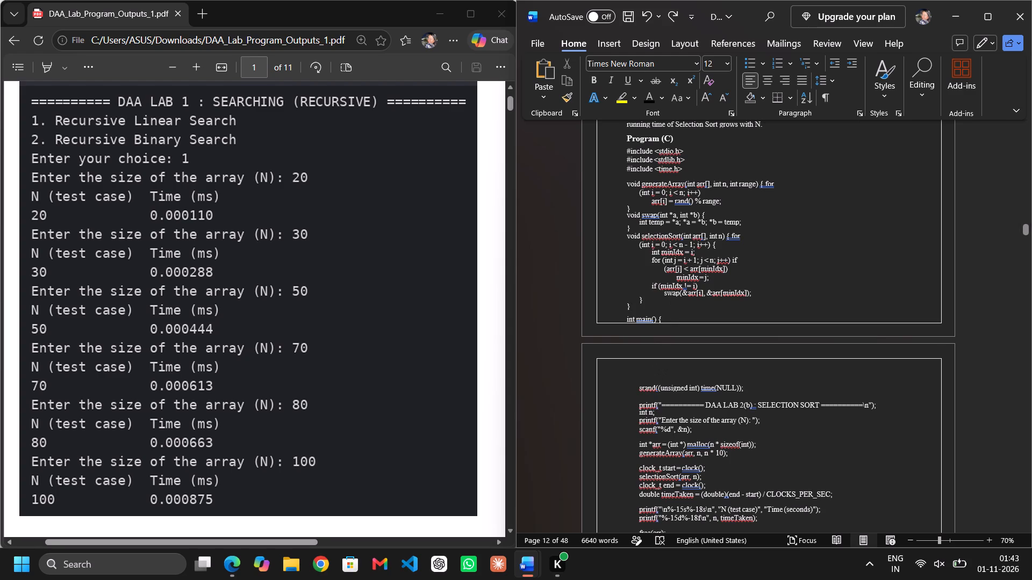
Delete the extra blank lines between the end of the Selection Sort program and its OUTPUT heading.
scroll(668, 309, "down", 4)
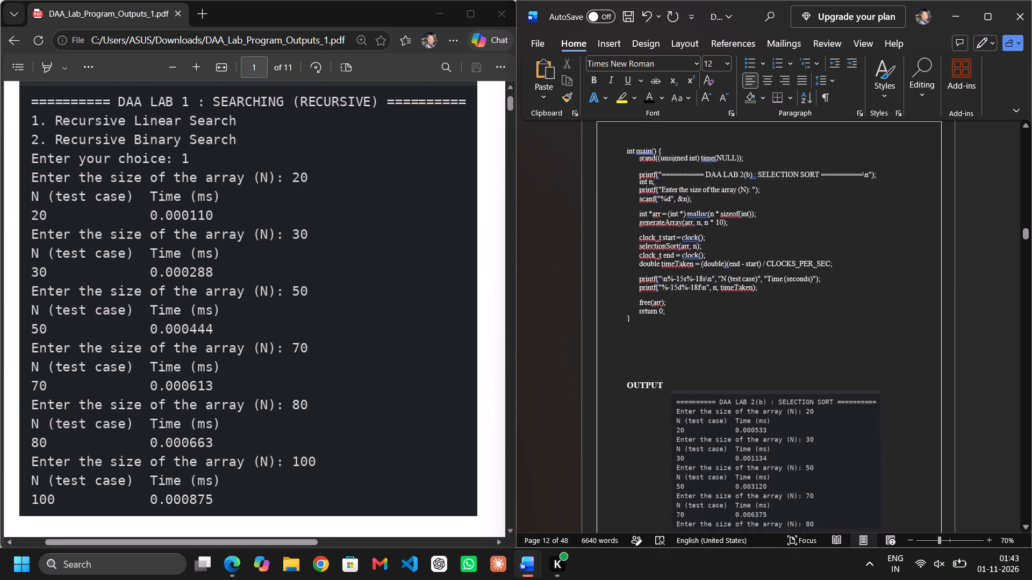
scroll(668, 309, "down", 1)
left_click(685, 299)
key("BackSpace")
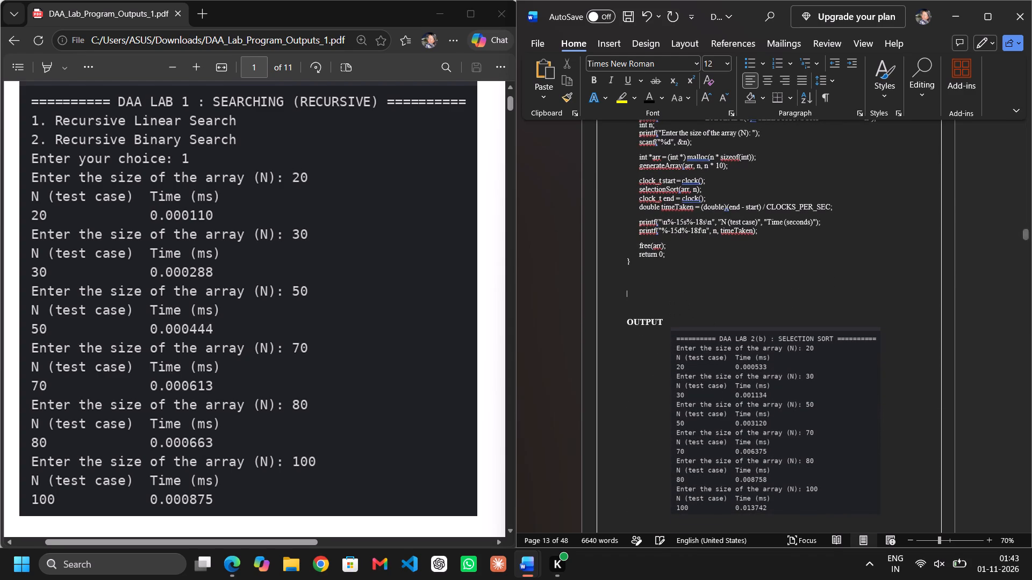
key("BackSpace")
key("BackSpace")
key("BackSpace")
key("BackSpace")
key("BackSpace")
key("Delete")
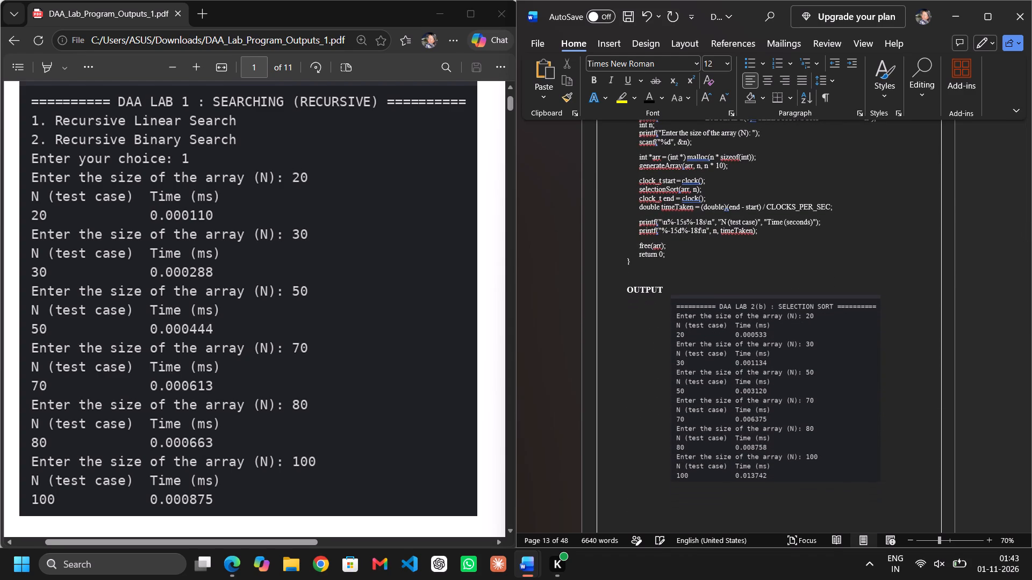
key("Delete")
Review the pages from the Selection Sort output through Experiment 3's Quick Sort program for gaps and page flow.
scroll(685, 299, "down", 4)
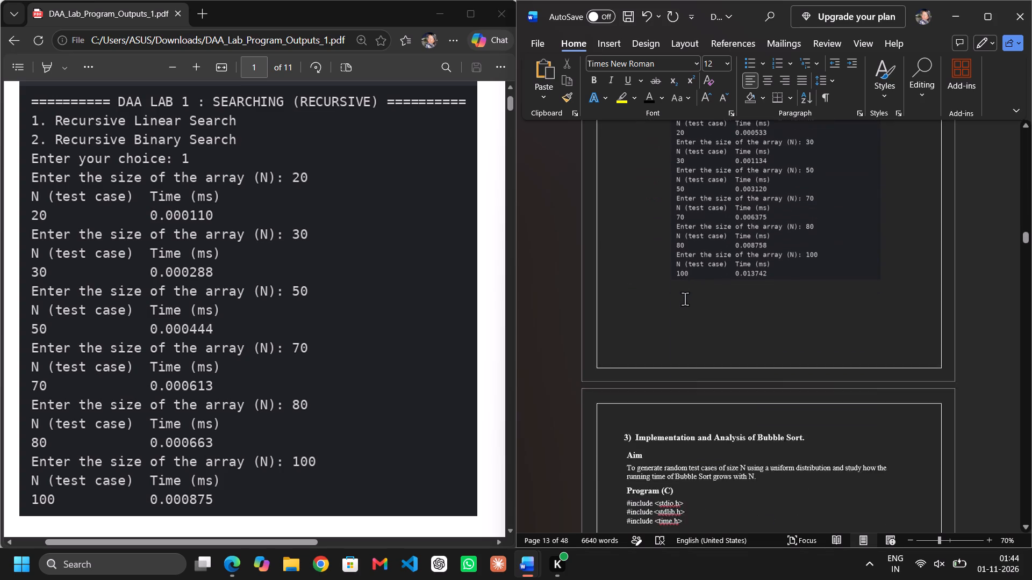
scroll(685, 299, "down", 6)
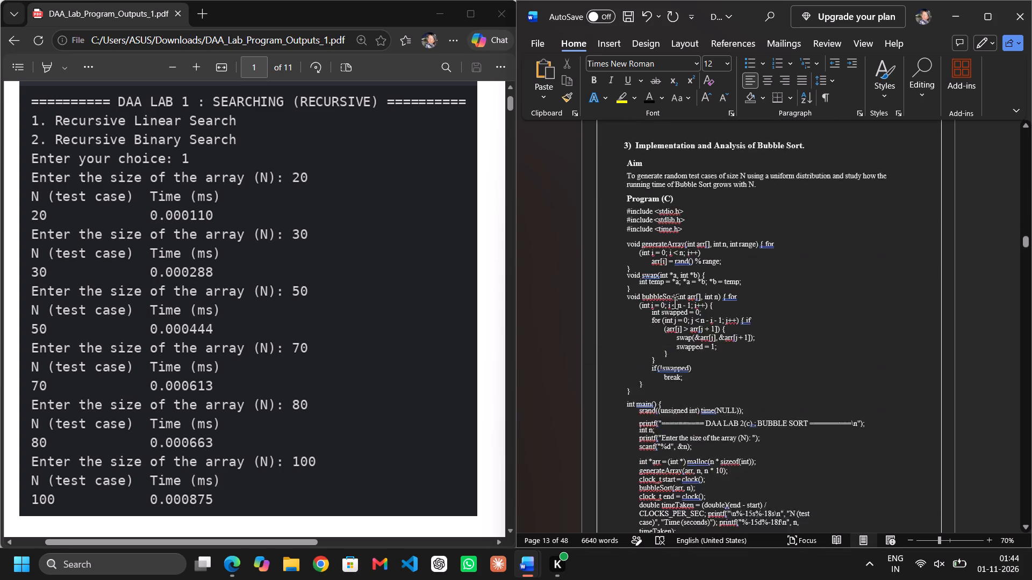
scroll(675, 302, "down", 9)
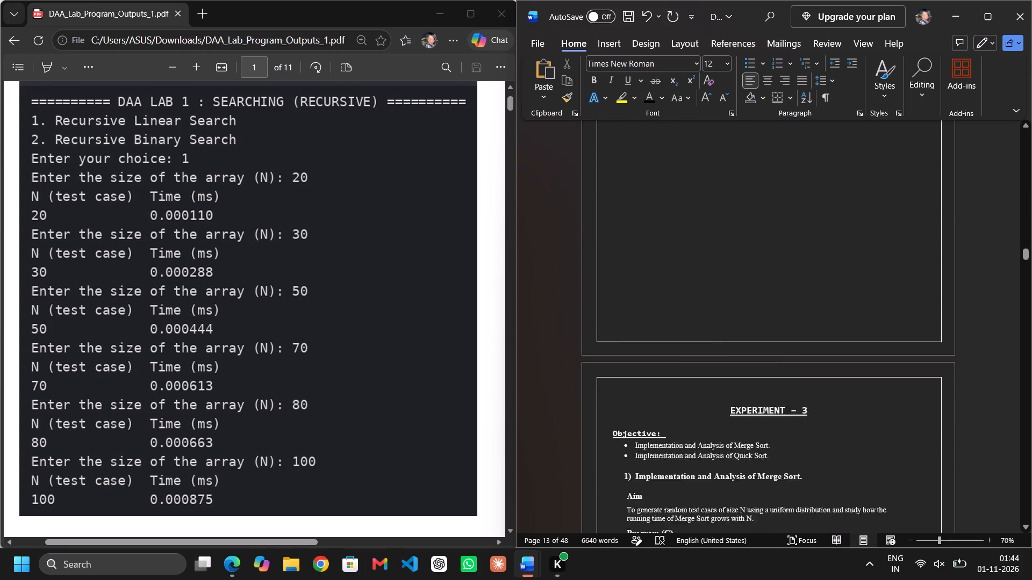
scroll(675, 302, "down", 5)
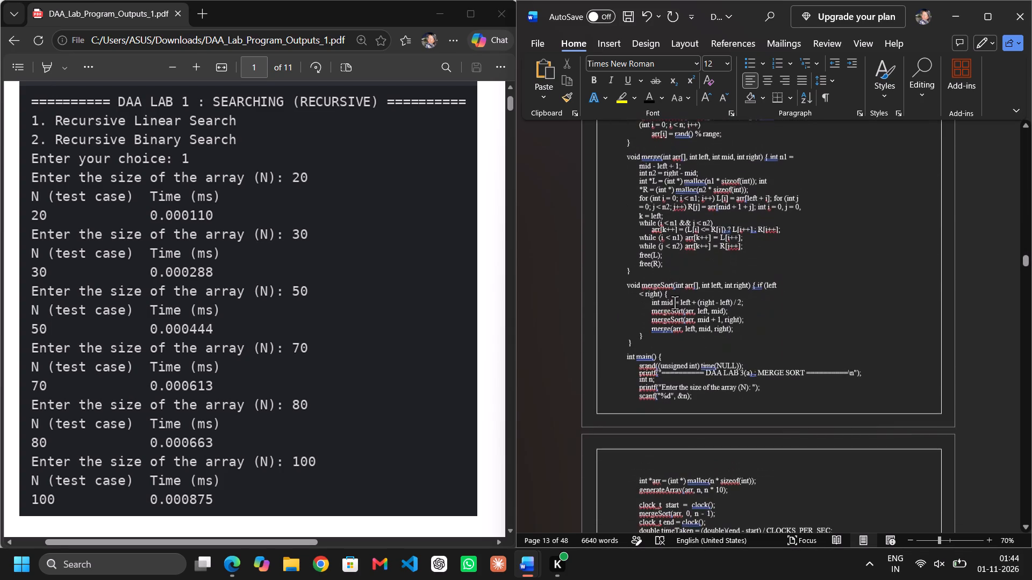
scroll(675, 302, "down", 9)
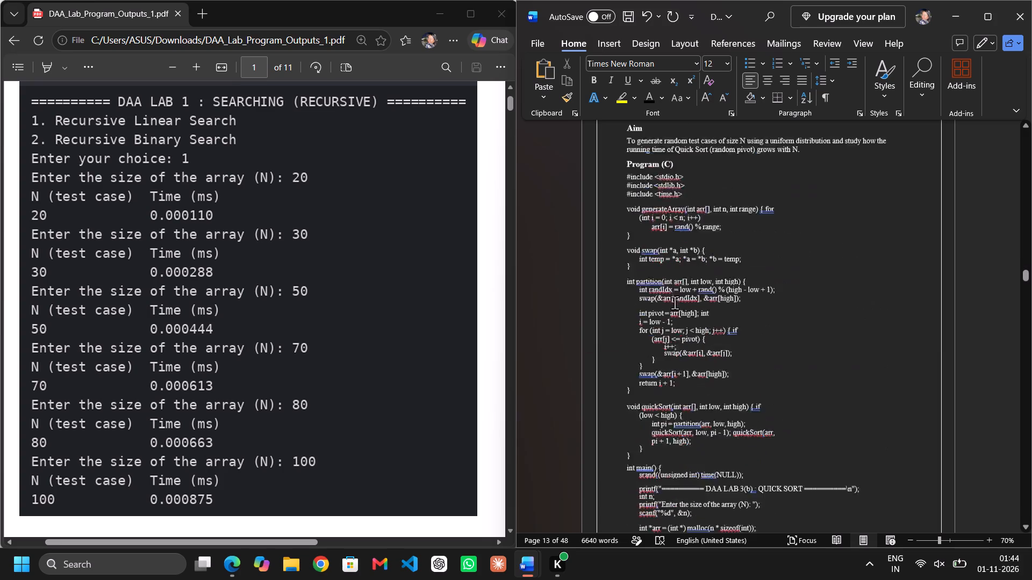
scroll(675, 302, "down", 1)
Replace the page break after the Merge Sort output with a new line so the Quick Sort section follows on the same page.
scroll(675, 302, "up", 4)
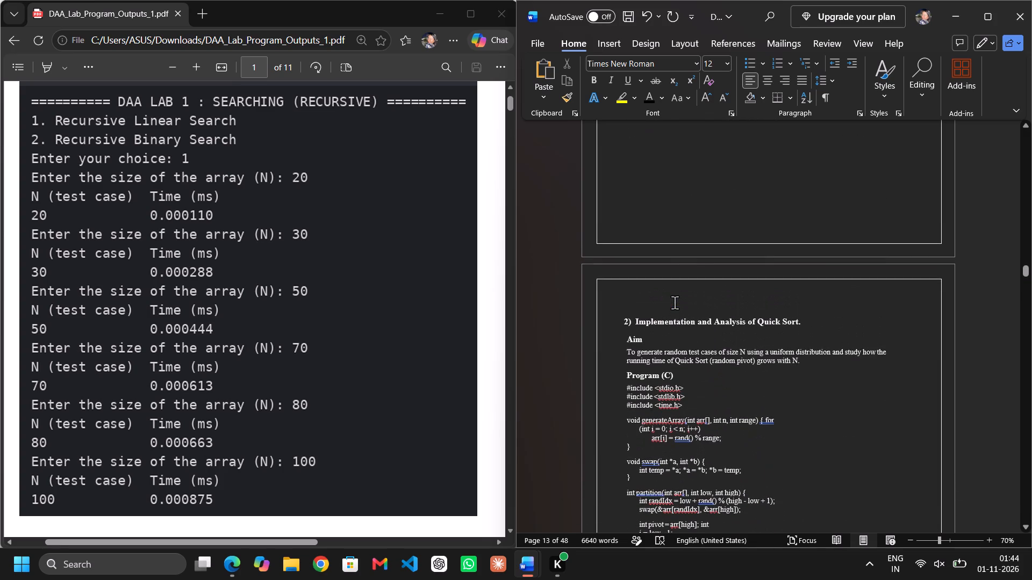
scroll(675, 302, "up", 1)
scroll(675, 302, "down", 3)
scroll(675, 302, "up", 2)
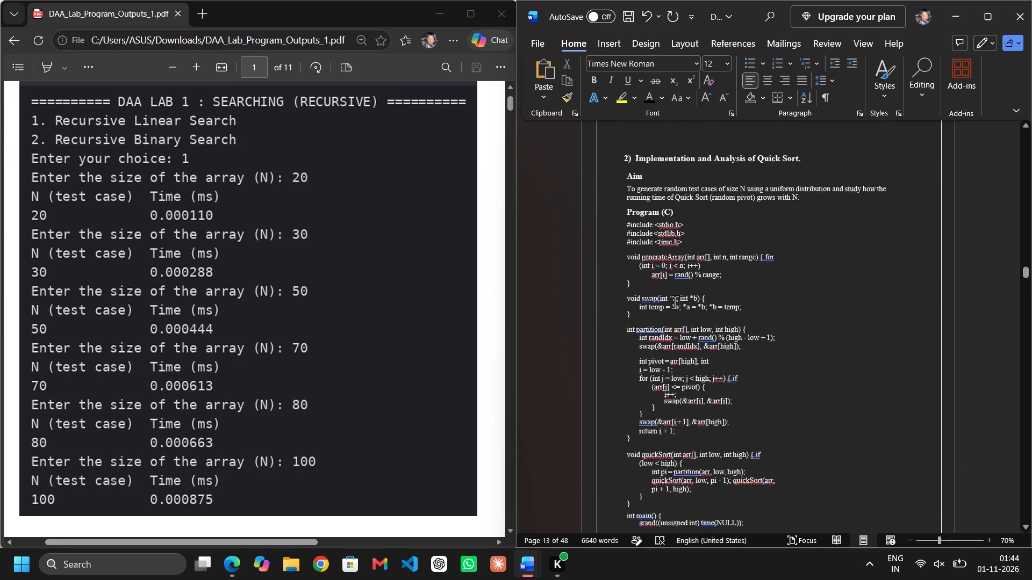
scroll(675, 302, "up", 1)
left_click(660, 356)
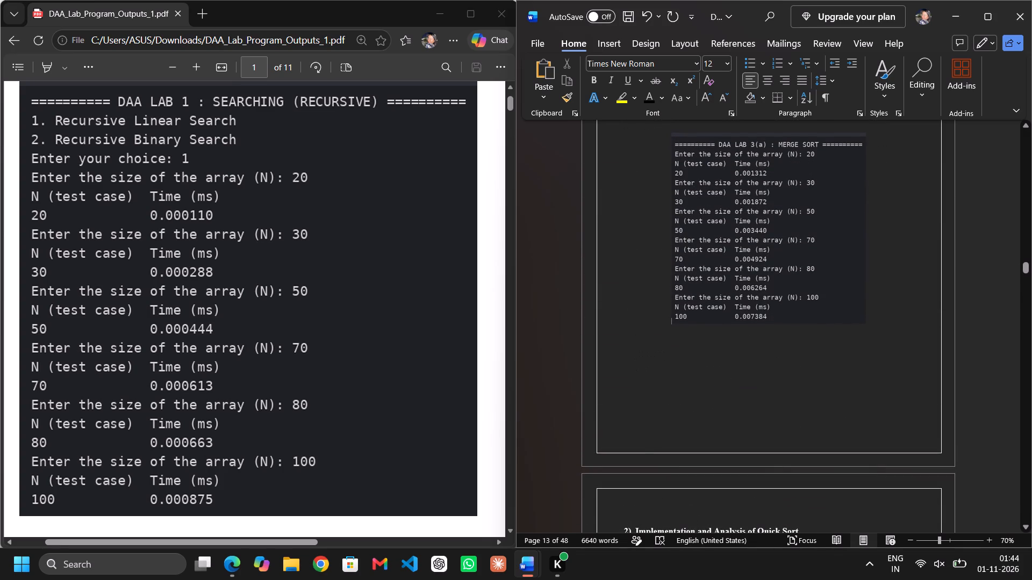
left_click(897, 317)
key("Return")
key("Delete")
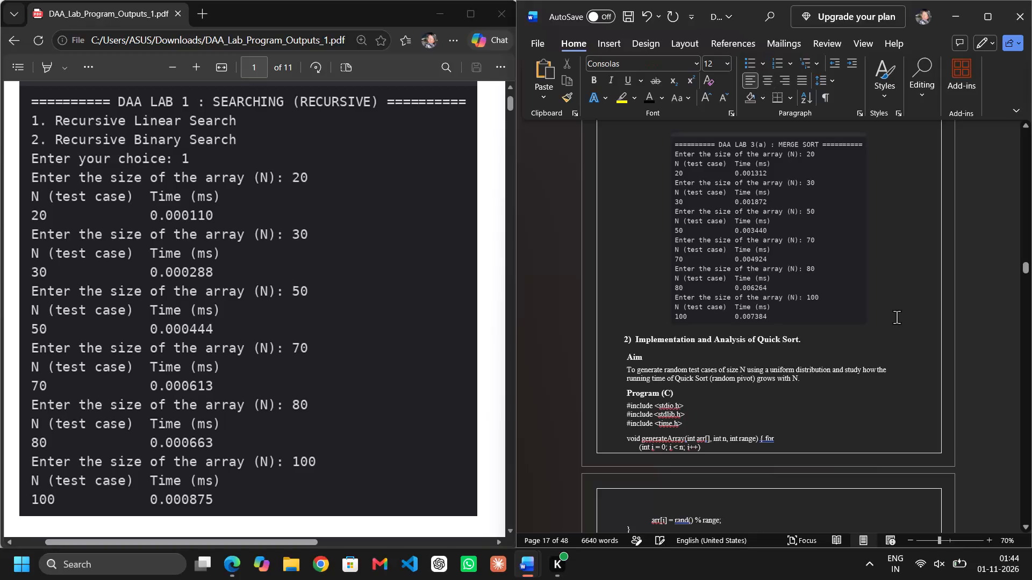
scroll(897, 317, "down", 6)
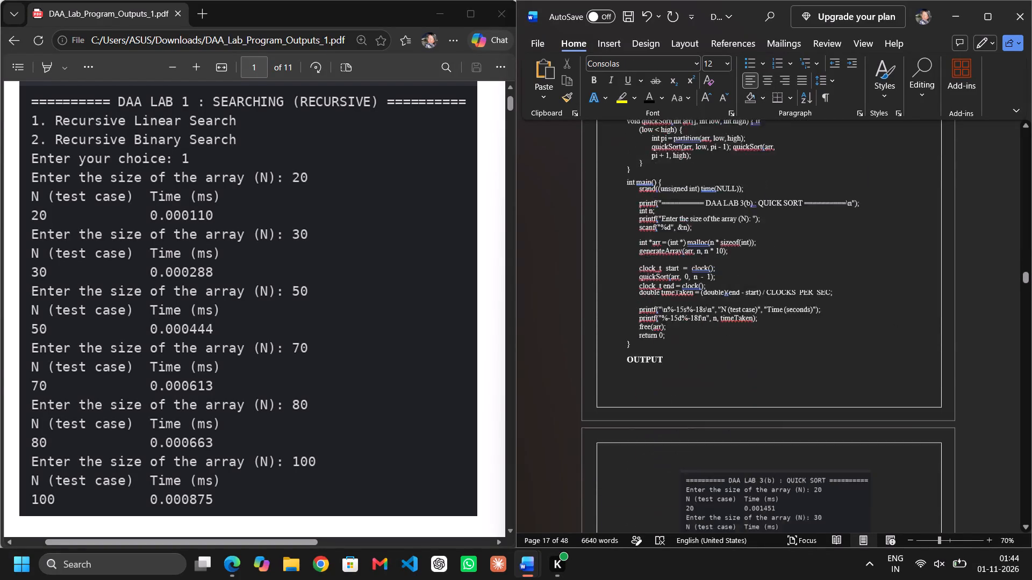
Review the page flow from the Bubble Sort section through the Merge Sort output to the Quick Sort output.
scroll(897, 317, "down", 3)
scroll(897, 317, "up", 9)
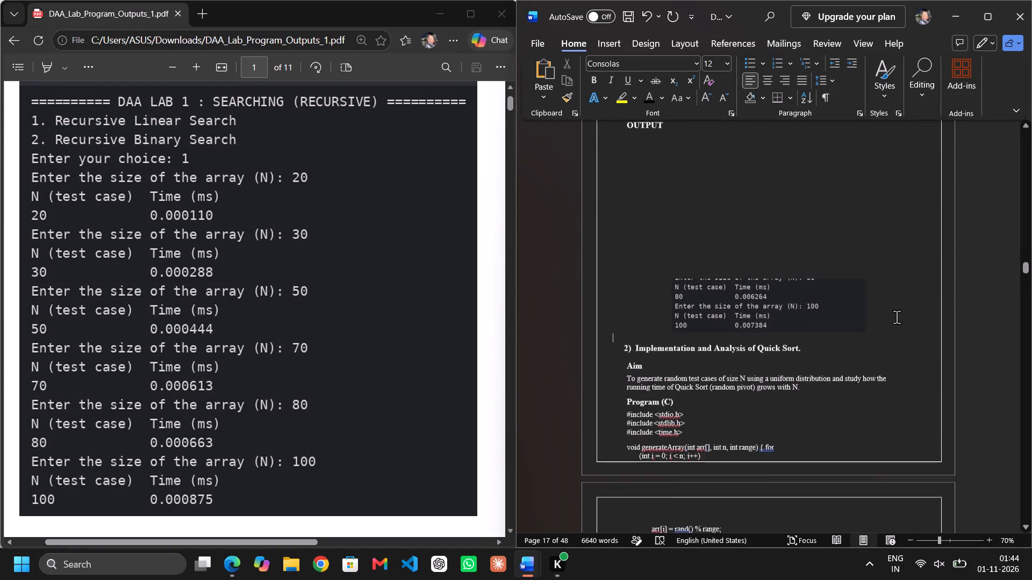
scroll(897, 317, "up", 7)
scroll(897, 317, "down", 1)
scroll(897, 317, "up", 1)
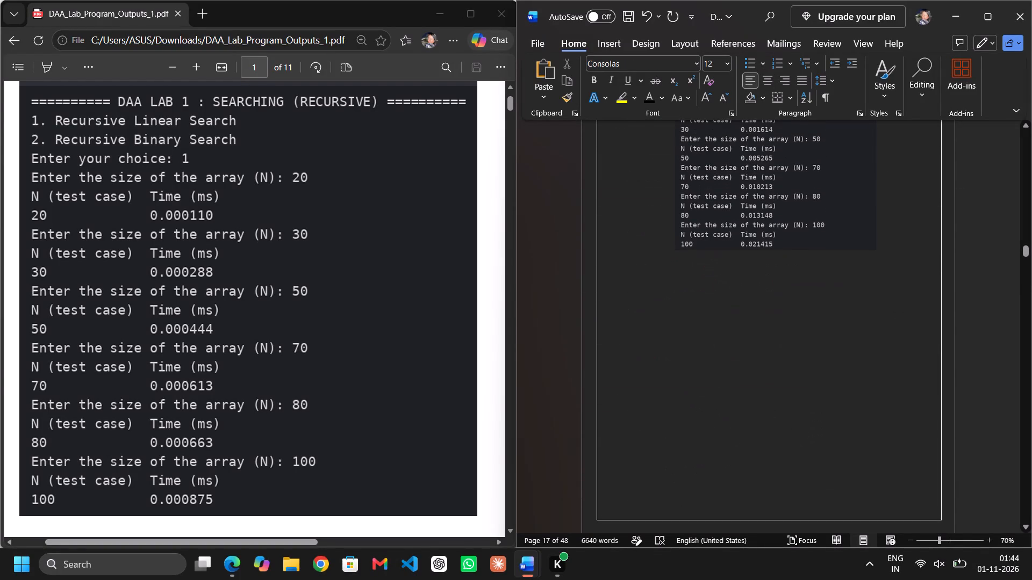
scroll(897, 317, "up", 8)
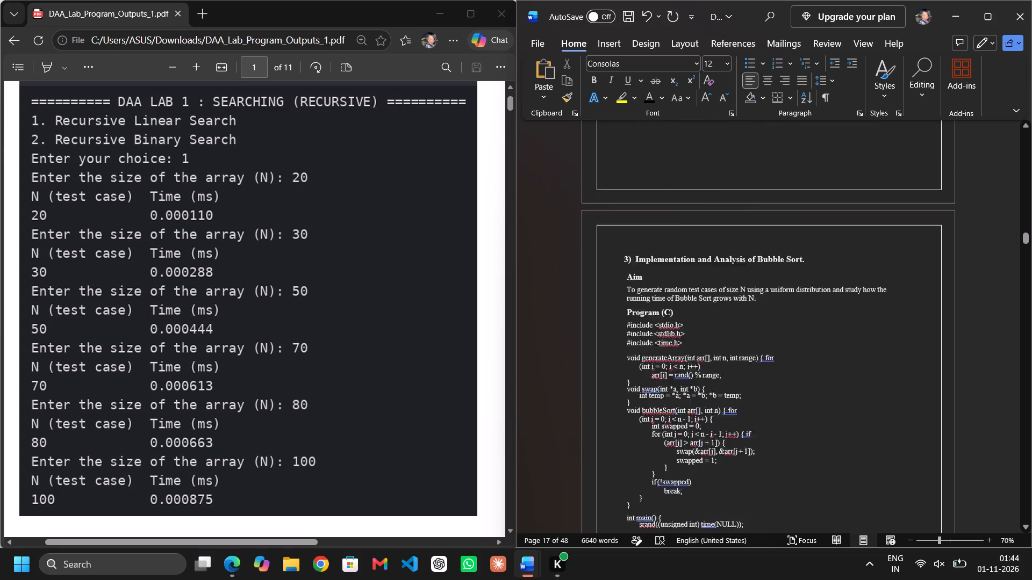
scroll(897, 317, "down", 6)
scroll(897, 317, "up", 3)
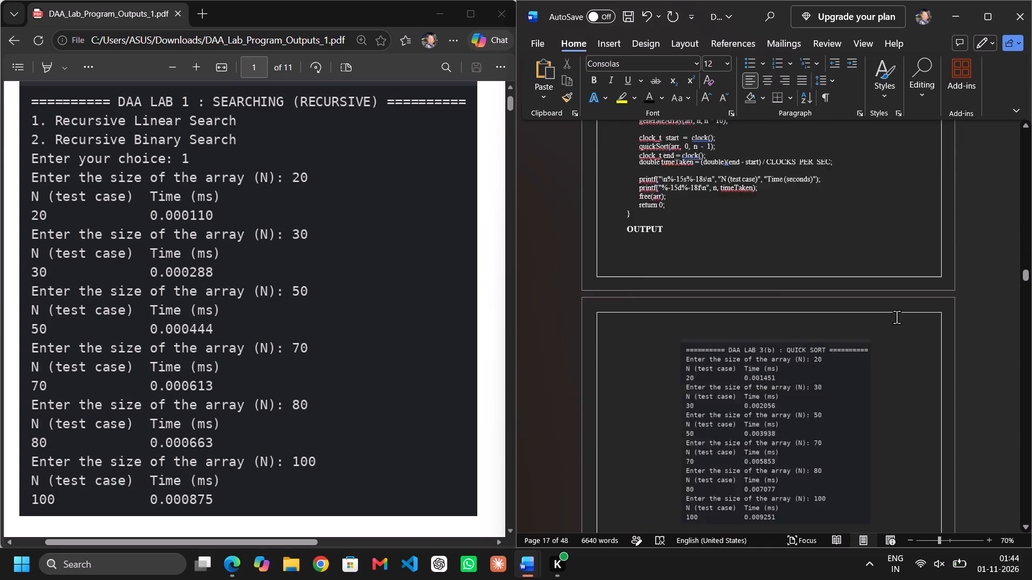
Undo the removal of the page break after the Merge Sort output so Quick Sort starts on its own page.
scroll(897, 317, "up", 2)
key("ctrl+z")
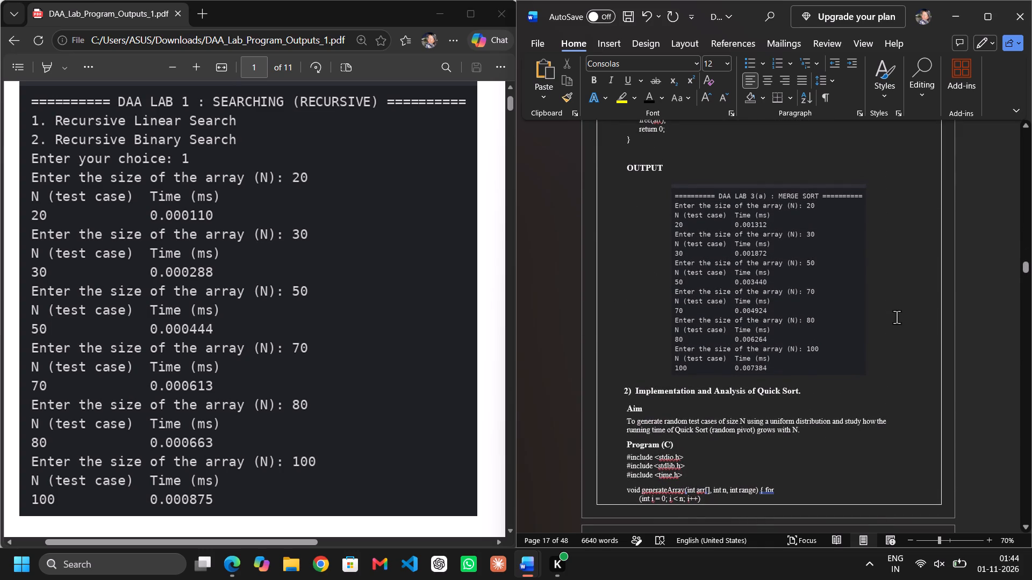
Delete the break after clock_t start = clock(); in the Heap Sort program so heapSort(arr, n) follows on the same page.
scroll(897, 317, "down", 4)
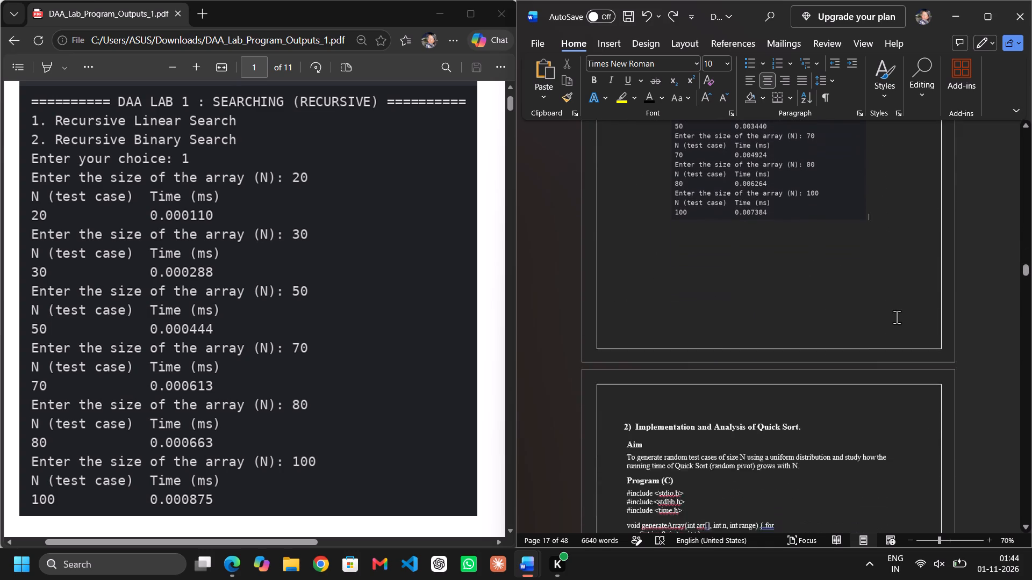
scroll(897, 317, "down", 8)
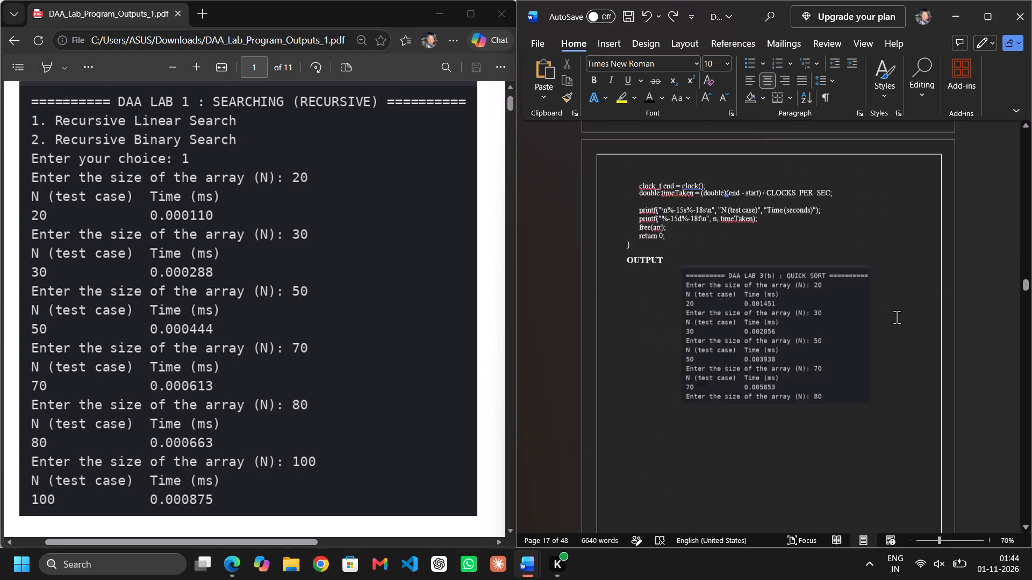
scroll(897, 317, "down", 3)
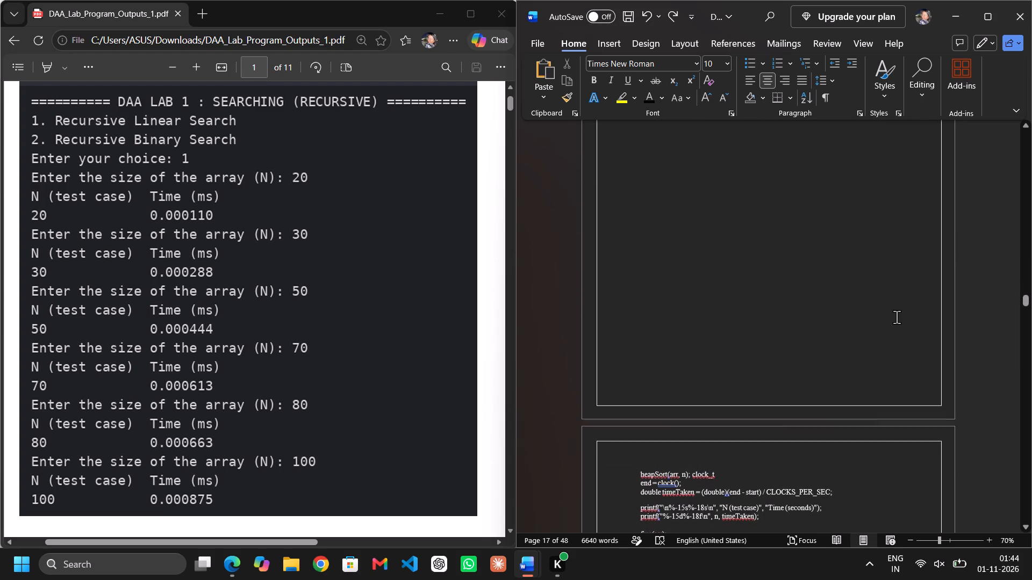
scroll(897, 317, "down", 1)
scroll(881, 321, "up", 4)
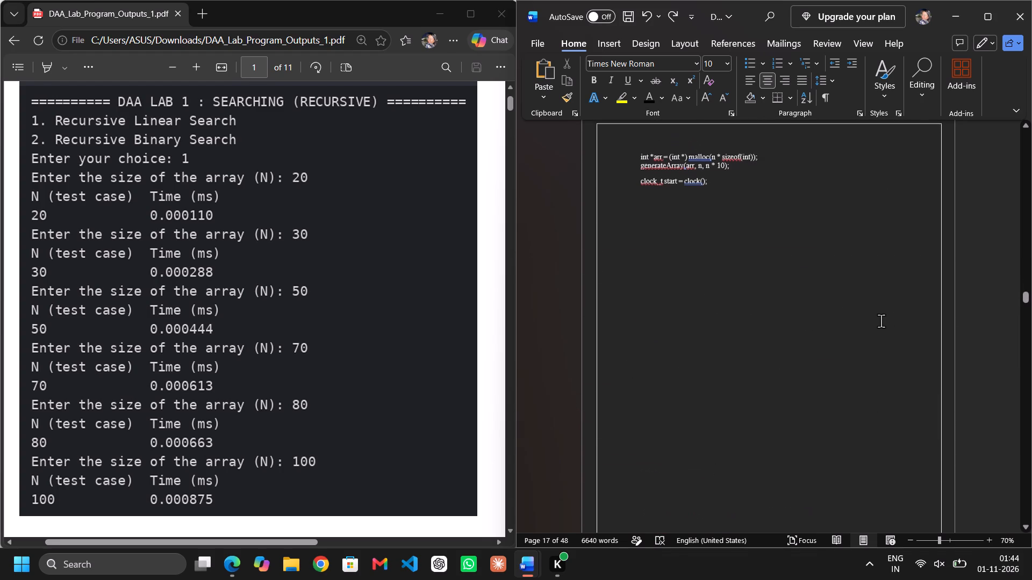
left_click(881, 321)
key("Delete")
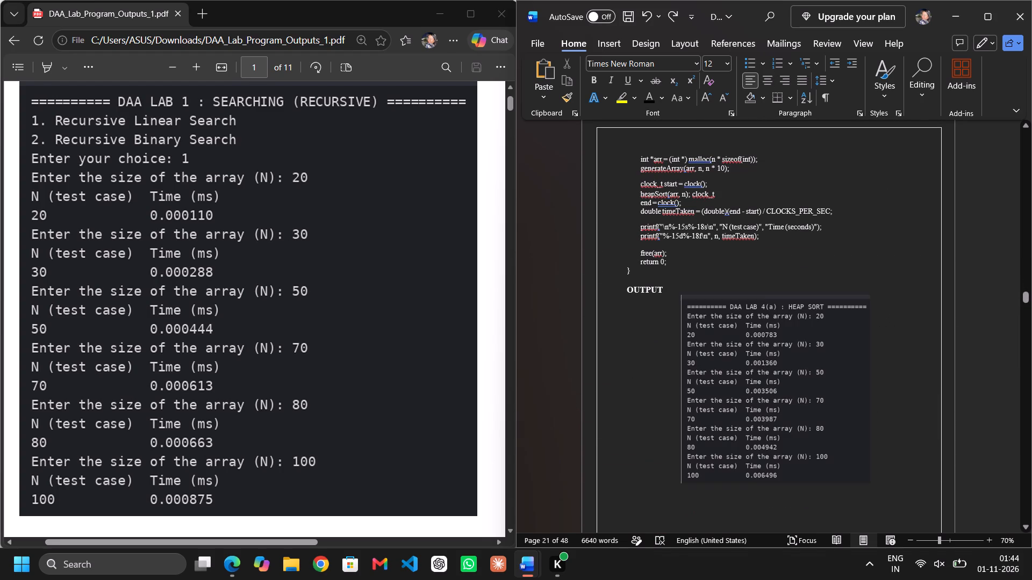
Review the pages from the Heap Sort output through the Radix Sort program for gaps and page flow.
scroll(881, 321, "down", 4)
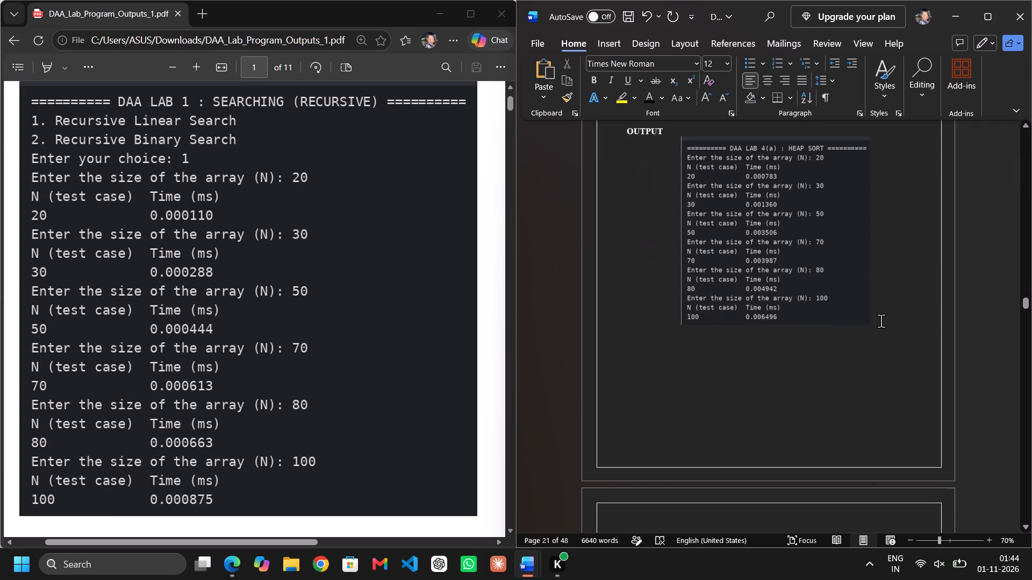
scroll(881, 321, "down", 9)
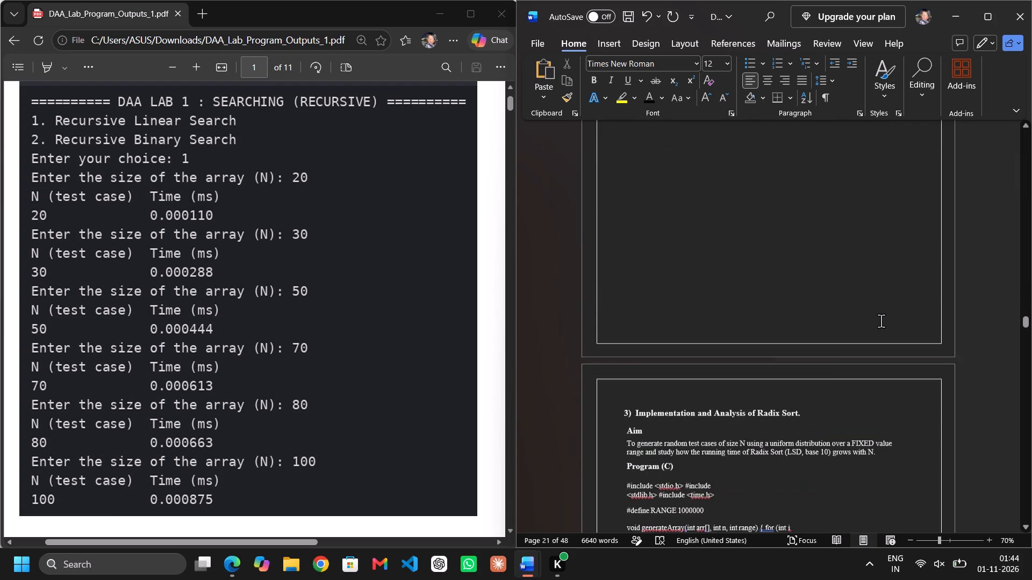
scroll(881, 321, "down", 6)
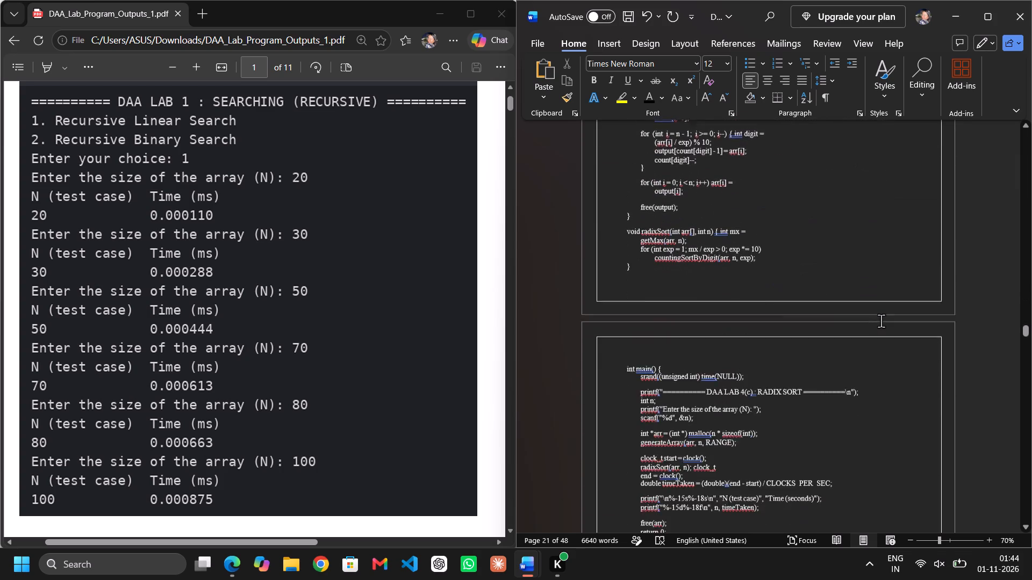
scroll(881, 321, "down", 2)
scroll(881, 321, "up", 8)
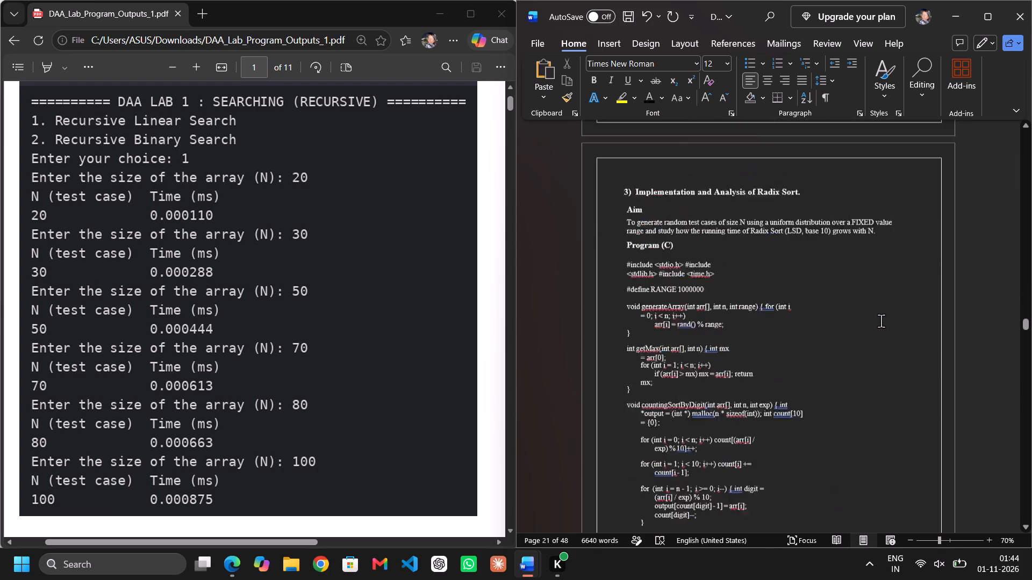
scroll(881, 321, "up", 7)
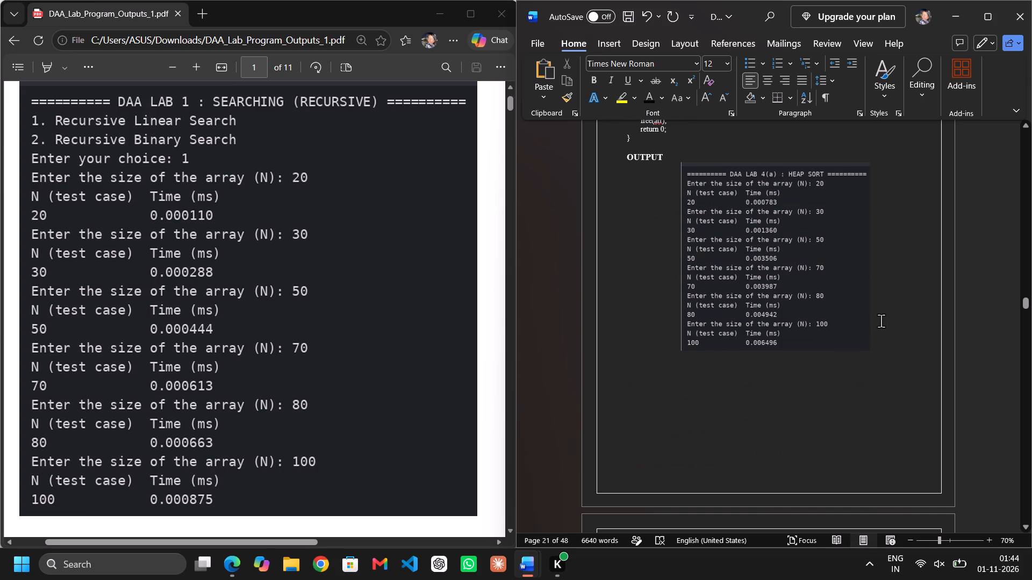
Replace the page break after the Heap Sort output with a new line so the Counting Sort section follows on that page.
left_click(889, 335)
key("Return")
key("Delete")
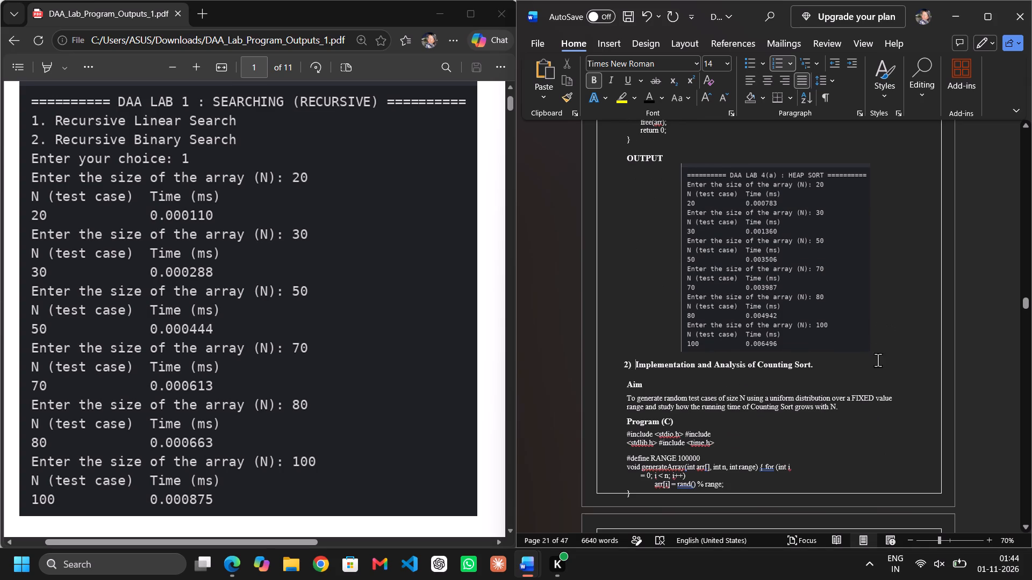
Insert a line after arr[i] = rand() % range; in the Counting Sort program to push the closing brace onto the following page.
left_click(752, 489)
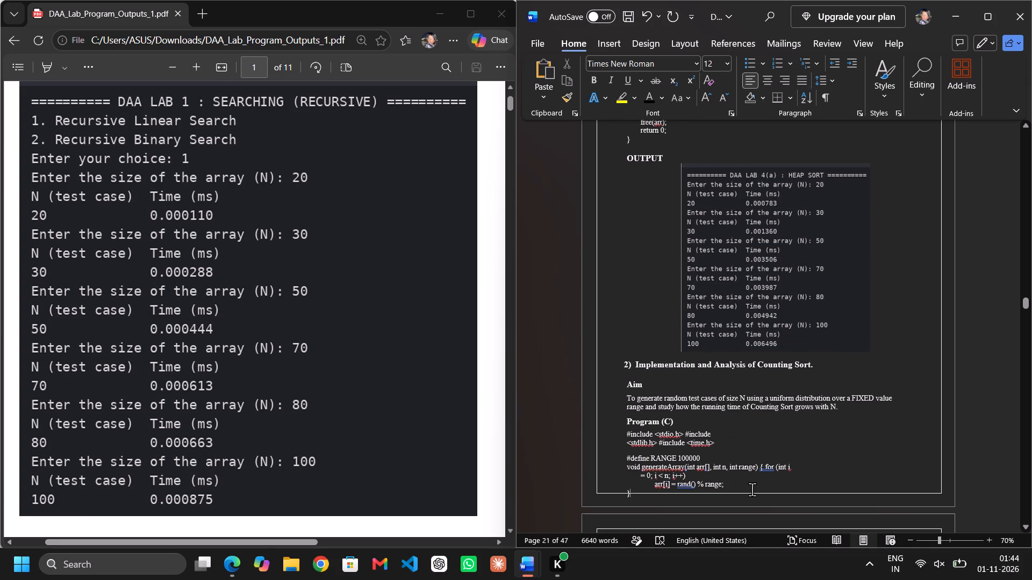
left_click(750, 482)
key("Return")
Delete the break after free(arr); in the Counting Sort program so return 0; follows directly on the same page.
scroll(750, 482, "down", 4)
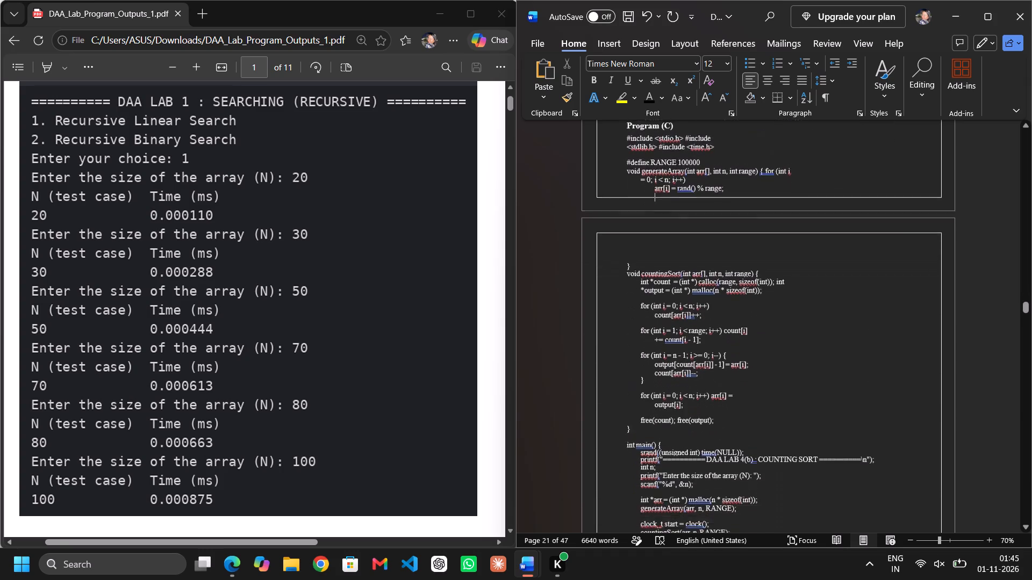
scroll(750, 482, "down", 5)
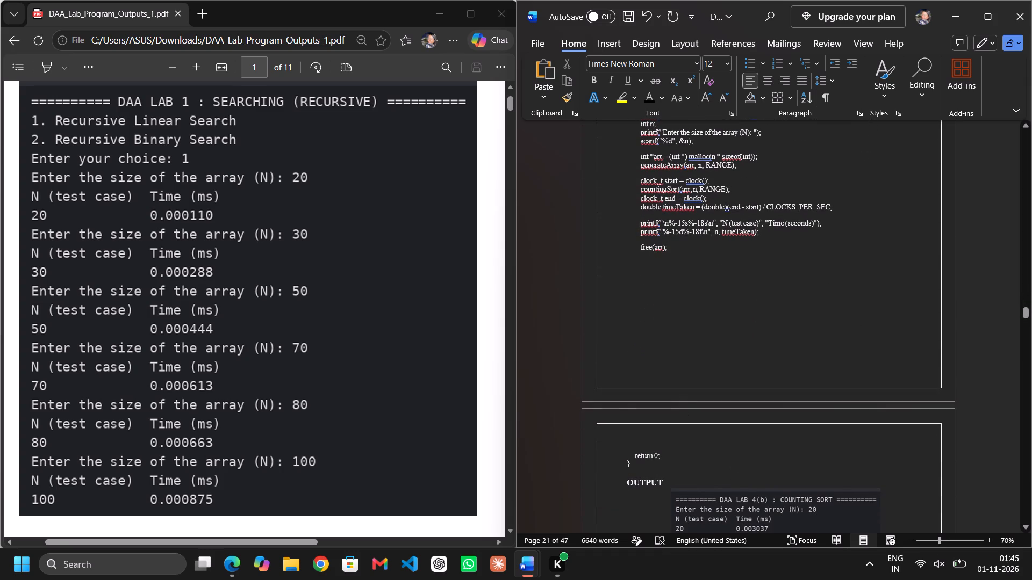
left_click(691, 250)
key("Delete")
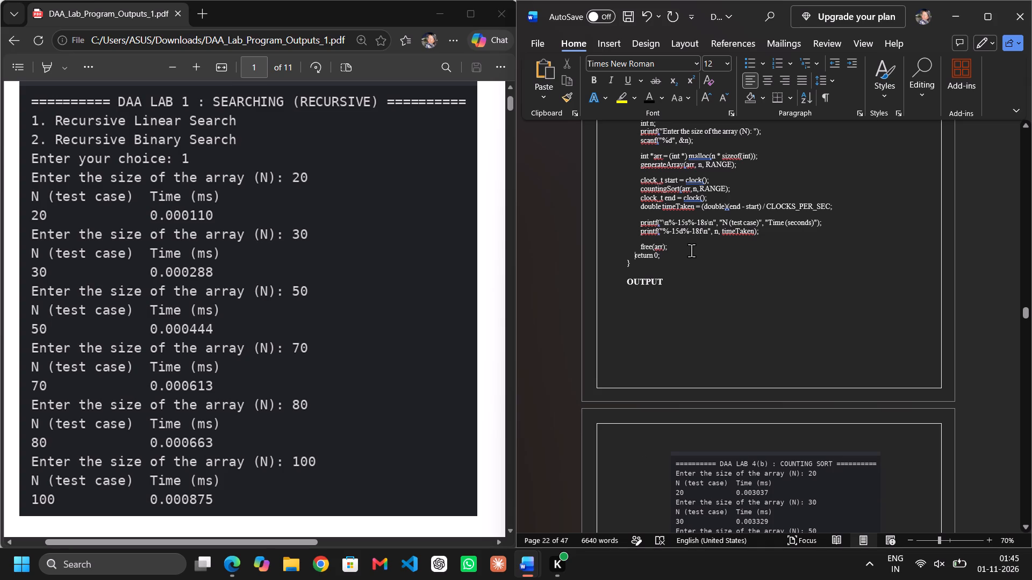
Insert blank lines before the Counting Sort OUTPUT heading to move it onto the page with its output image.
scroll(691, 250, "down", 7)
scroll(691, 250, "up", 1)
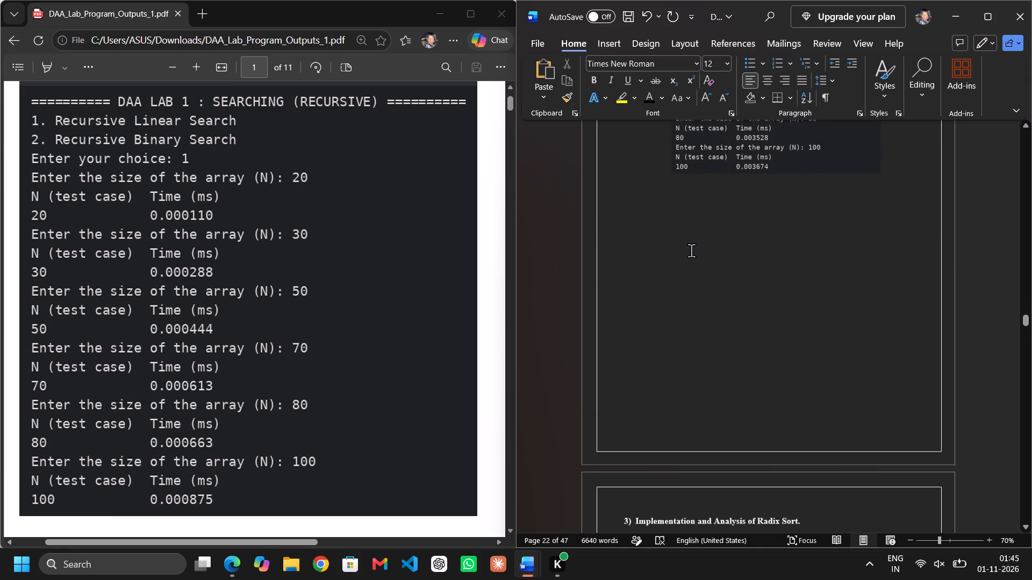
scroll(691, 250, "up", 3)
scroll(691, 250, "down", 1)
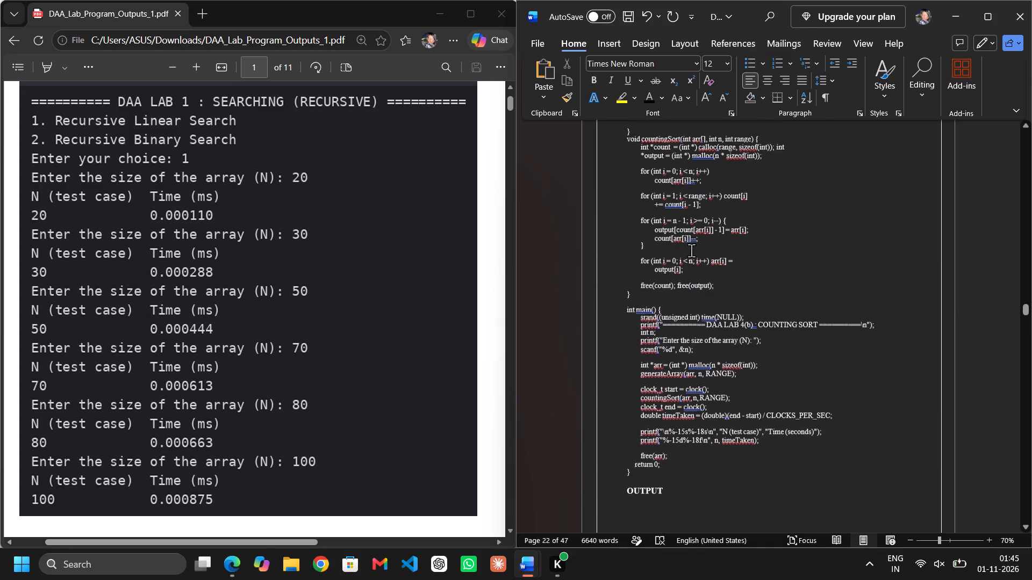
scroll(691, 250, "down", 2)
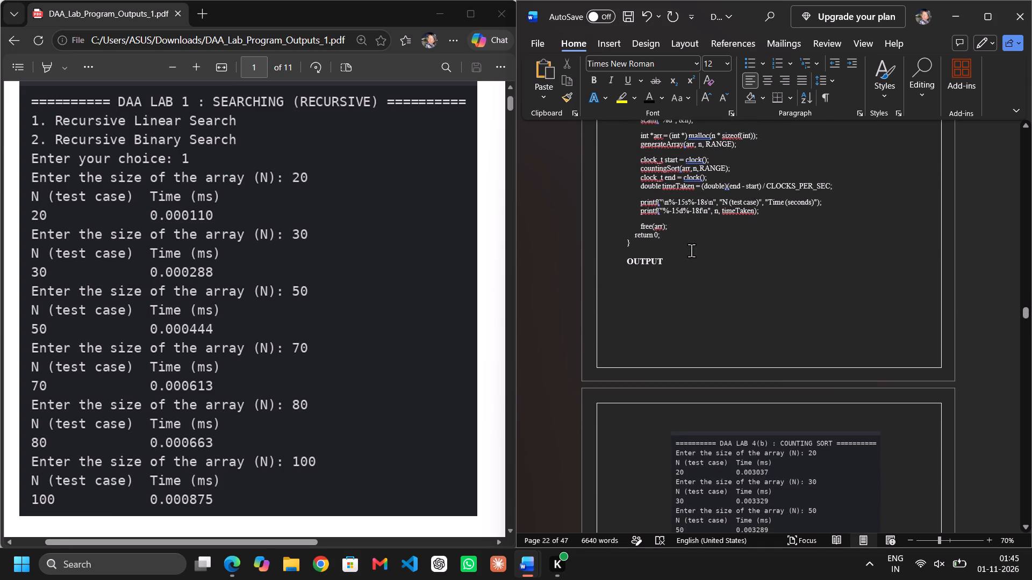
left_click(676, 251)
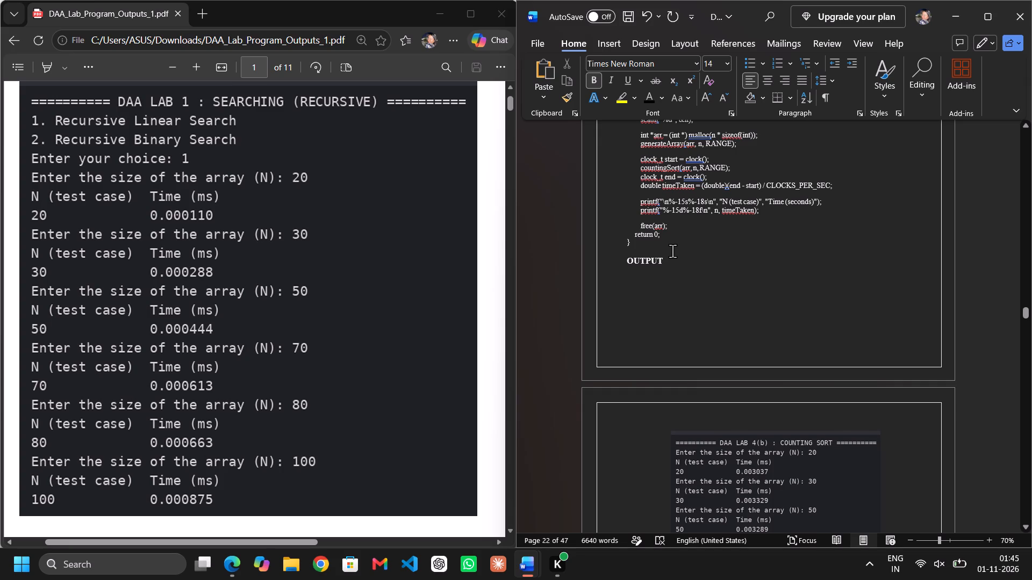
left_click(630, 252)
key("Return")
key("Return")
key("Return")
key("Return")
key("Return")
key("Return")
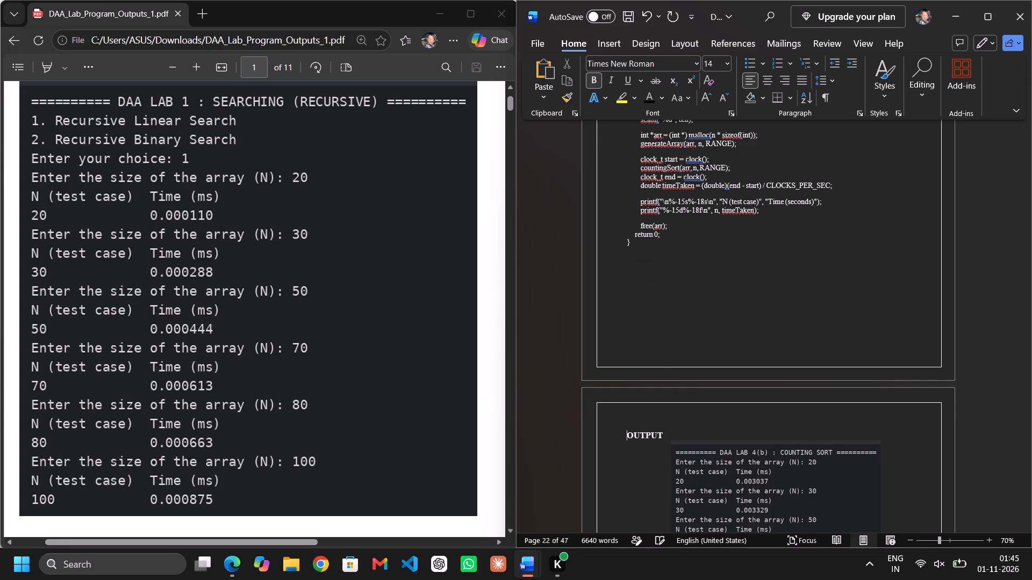
Review the pages from the Counting Sort output through the Radix Sort and Shell Sort programs for page flow.
scroll(630, 252, "down", 7)
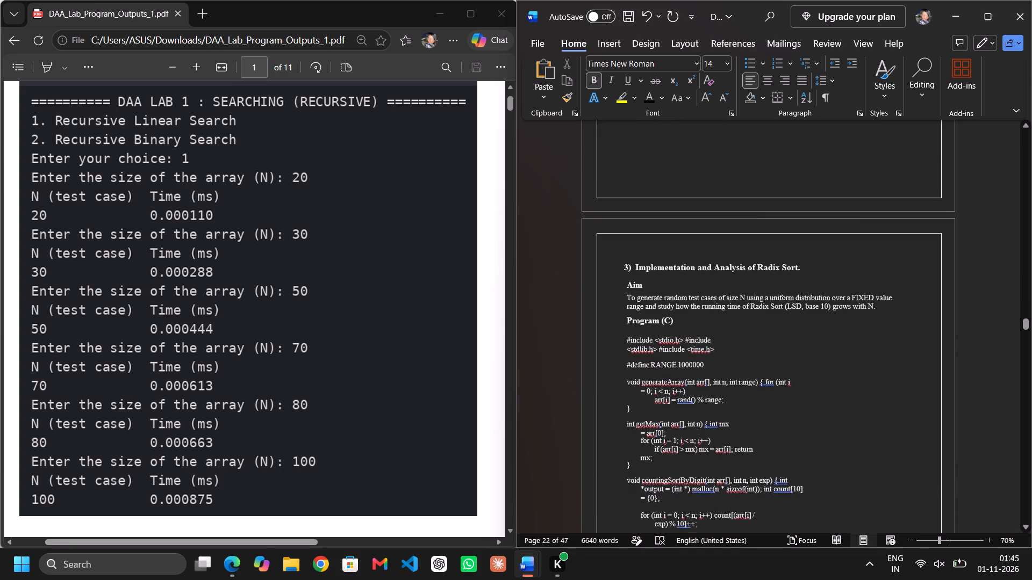
scroll(630, 252, "down", 1)
scroll(630, 252, "up", 1)
scroll(630, 252, "down", 1)
scroll(630, 252, "up", 1)
scroll(630, 252, "down", 2)
scroll(630, 252, "up", 1)
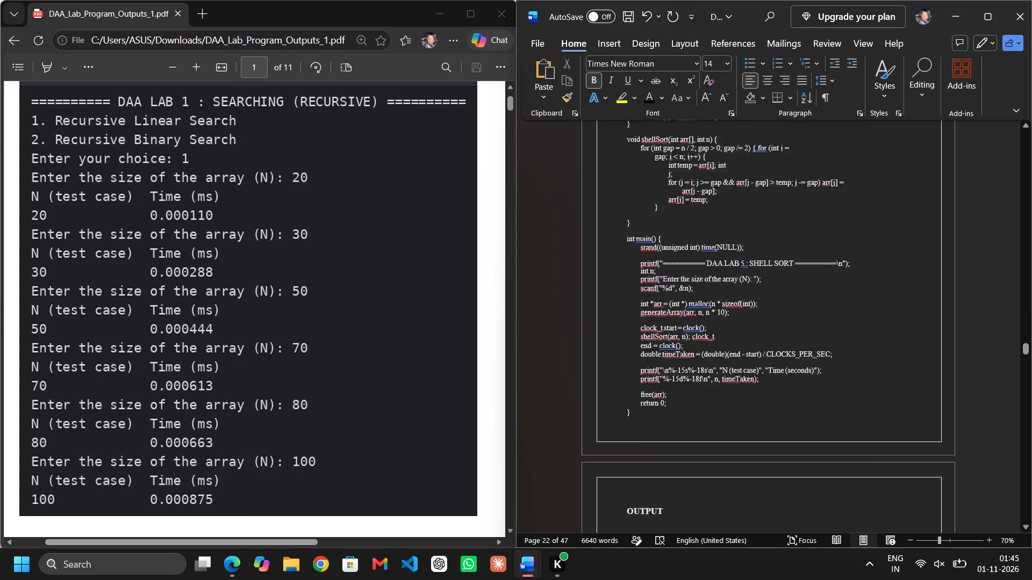
scroll(630, 252, "up", 7)
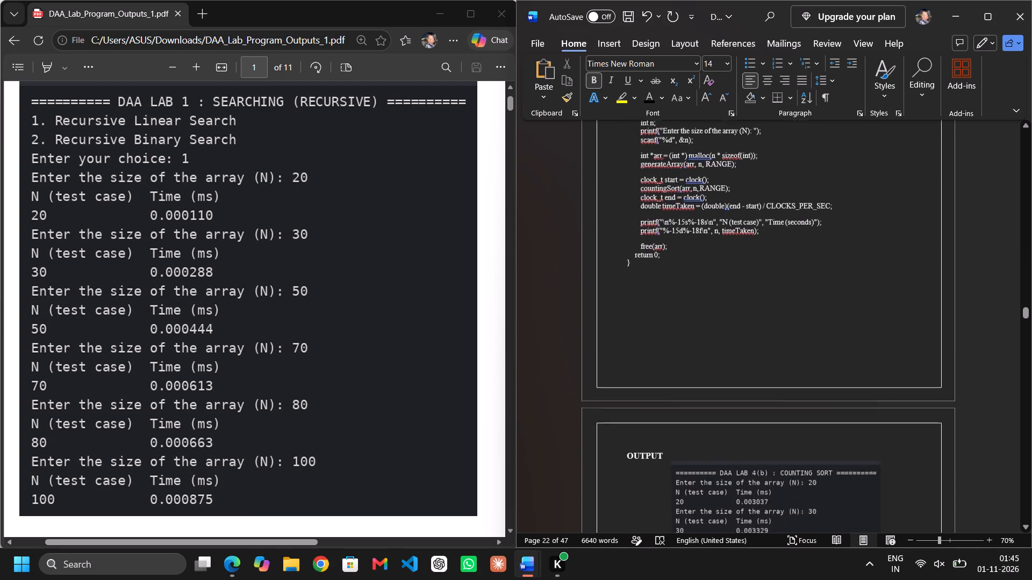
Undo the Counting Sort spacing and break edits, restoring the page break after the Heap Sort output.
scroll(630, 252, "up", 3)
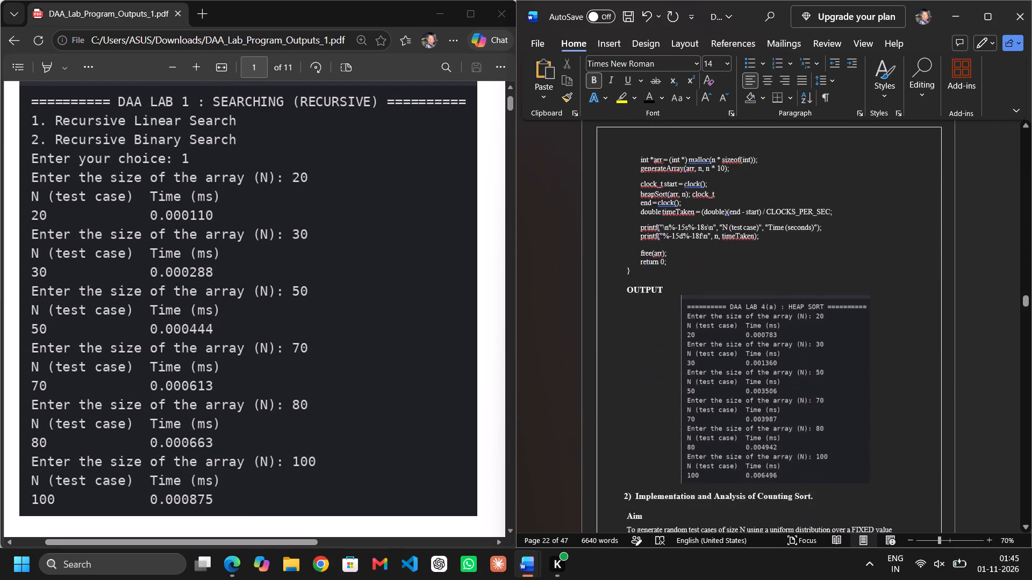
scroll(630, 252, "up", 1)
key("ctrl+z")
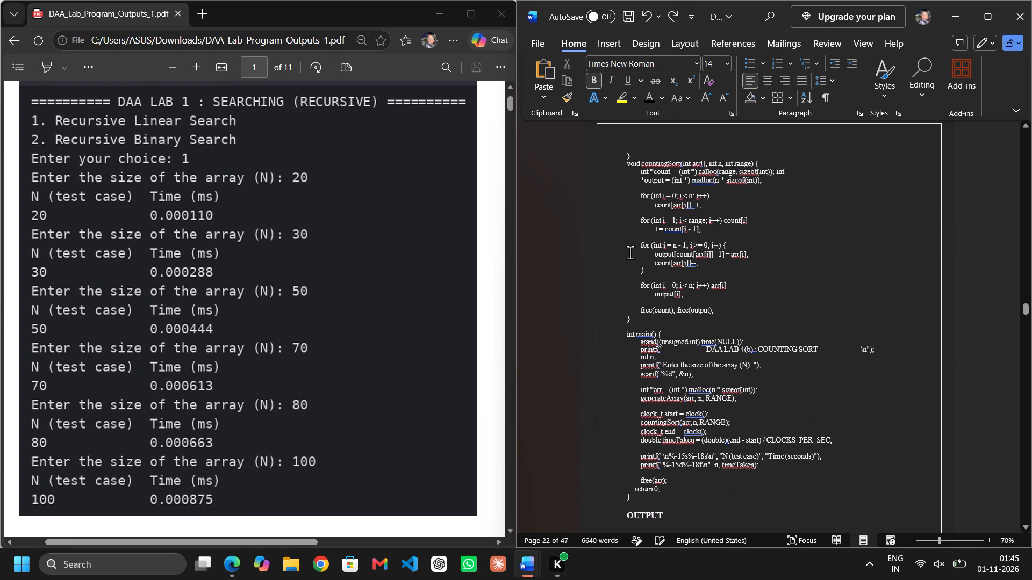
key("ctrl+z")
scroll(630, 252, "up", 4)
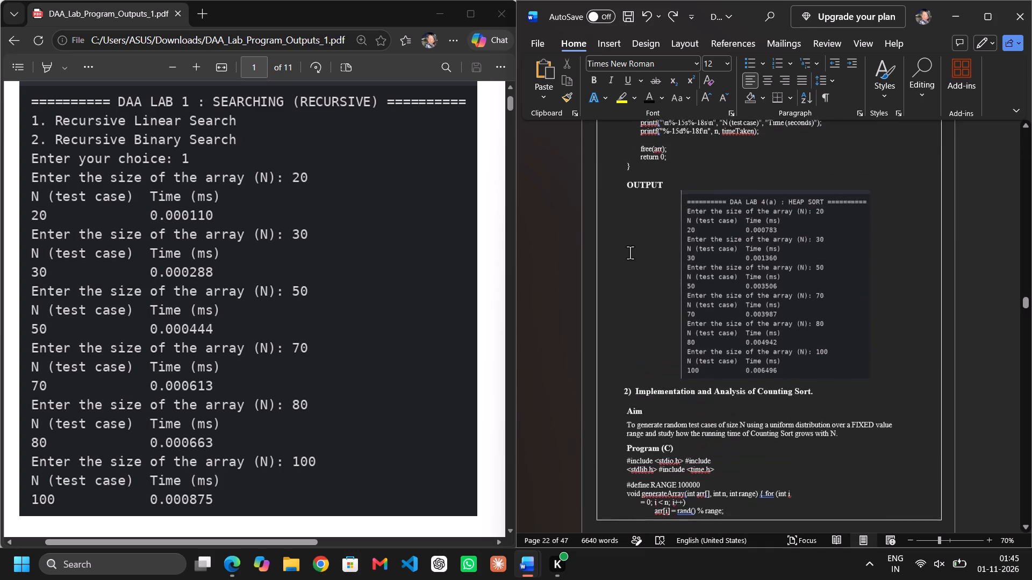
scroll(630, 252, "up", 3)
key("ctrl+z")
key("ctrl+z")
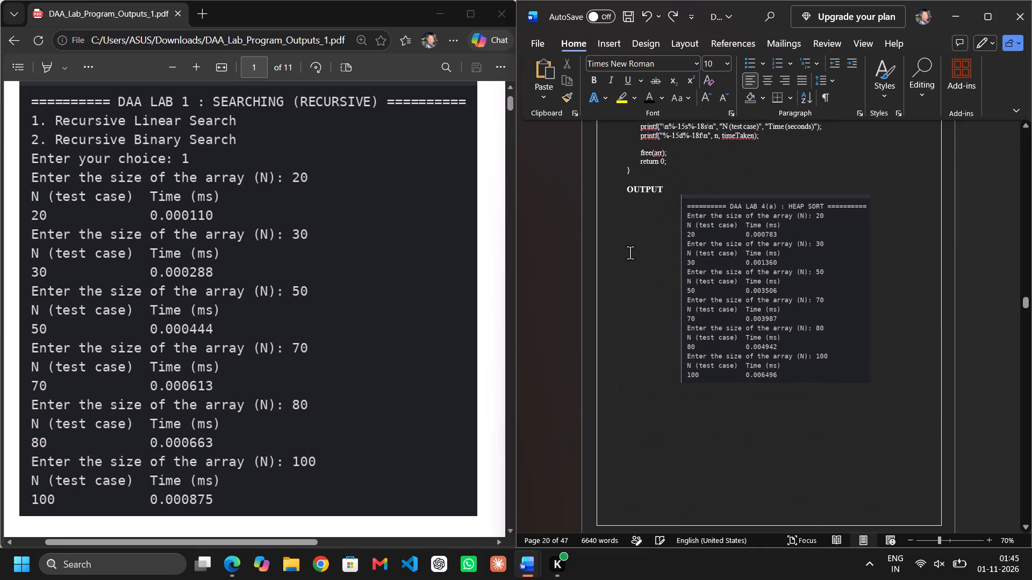
Review the page flow of Experiments 3 to 5 and on to the Lab 6 Activity Selection program.
scroll(630, 252, "up", 6)
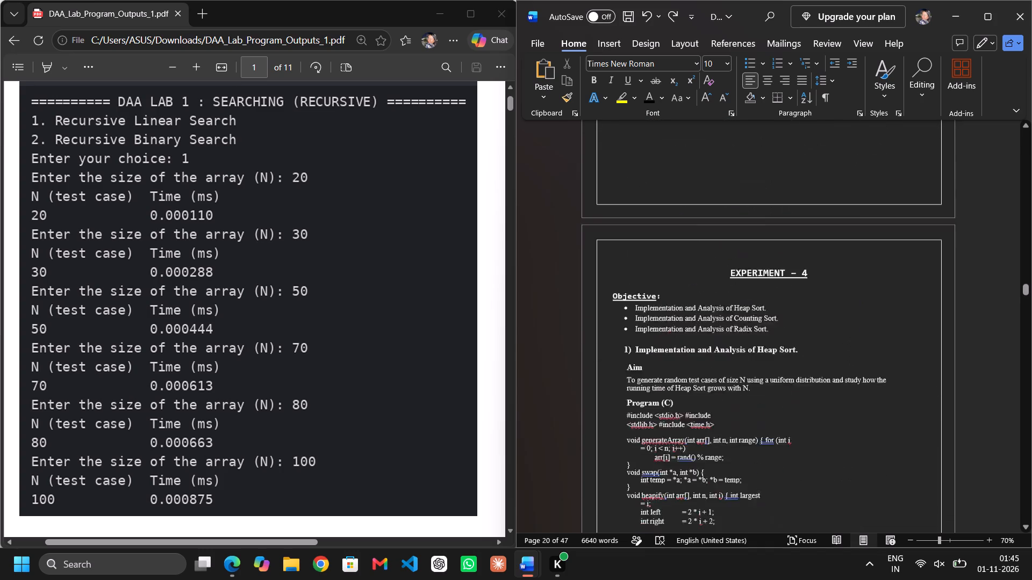
scroll(630, 252, "up", 1)
scroll(630, 252, "down", 1)
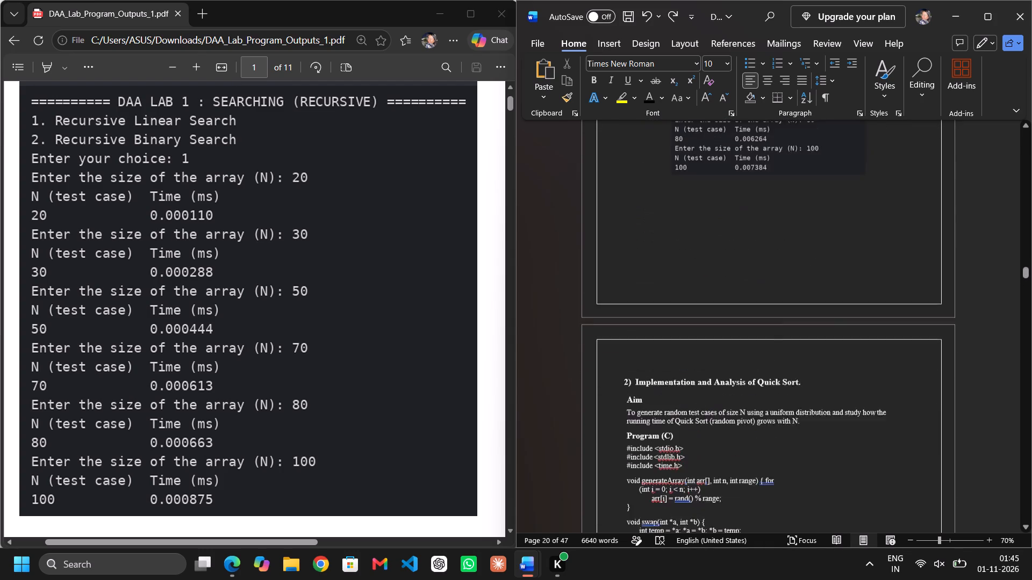
scroll(630, 252, "down", 6)
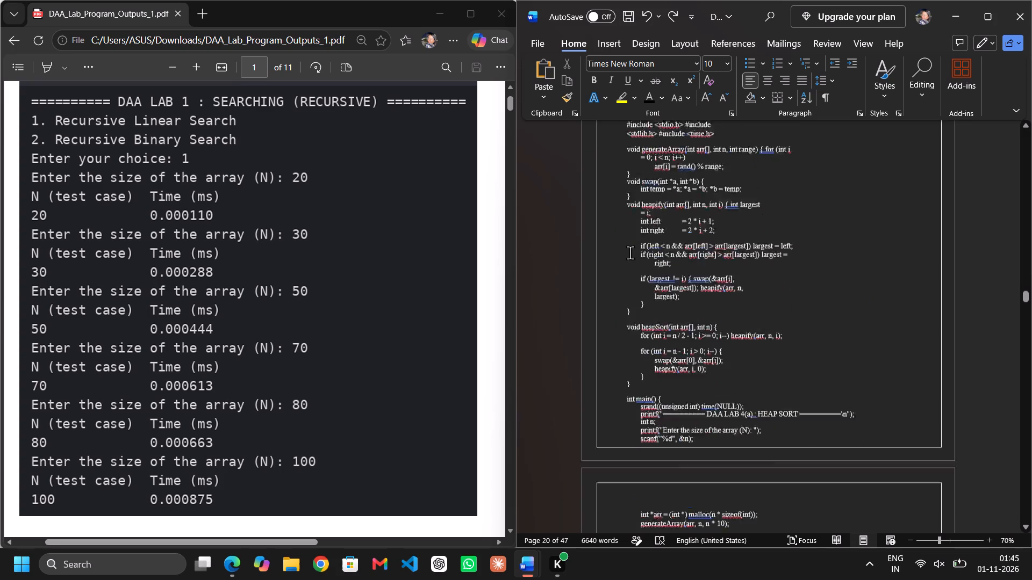
scroll(630, 252, "down", 10)
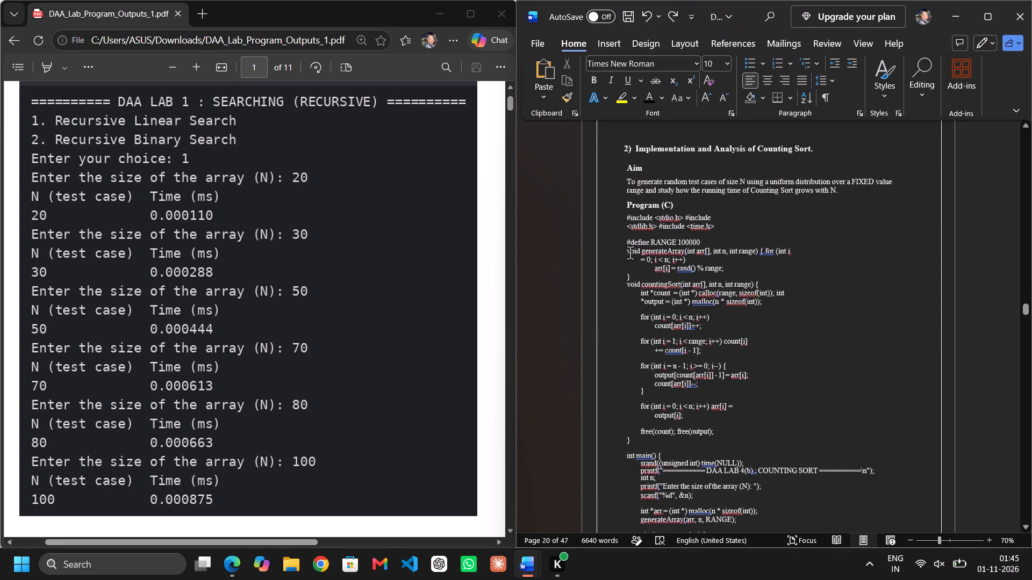
scroll(630, 252, "down", 9)
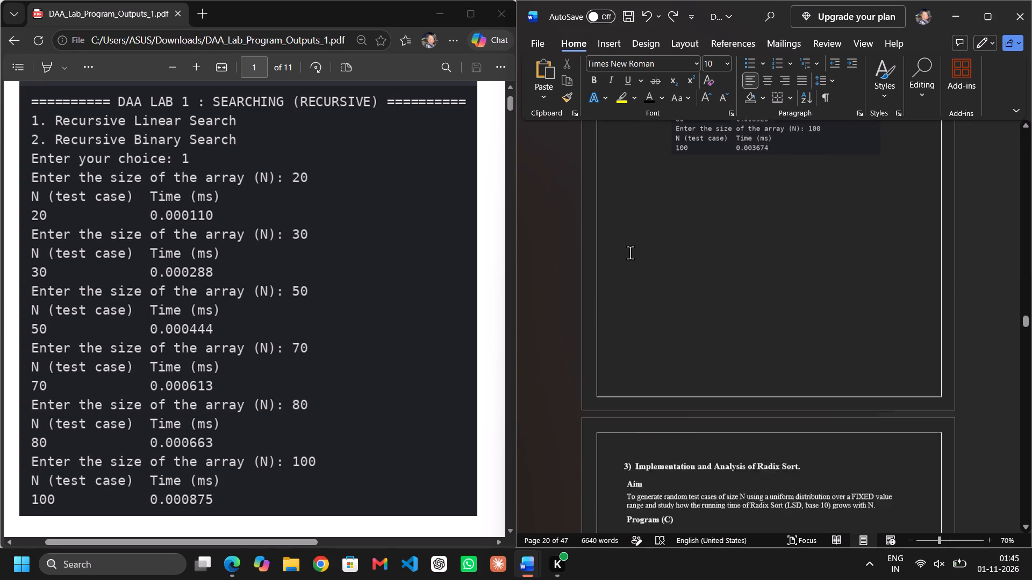
scroll(630, 252, "down", 6)
scroll(630, 252, "up", 2)
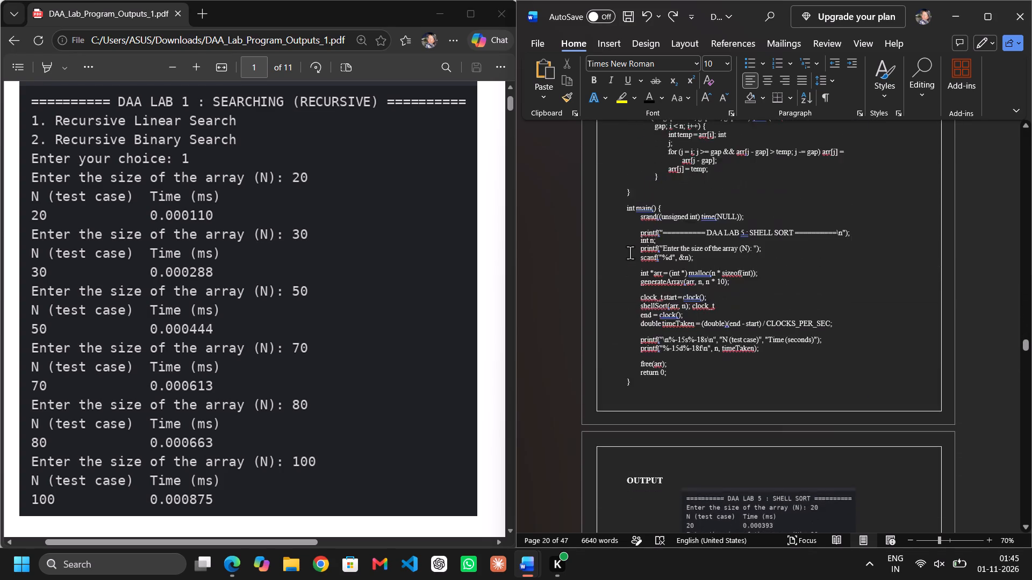
scroll(630, 252, "up", 5)
scroll(630, 252, "down", 2)
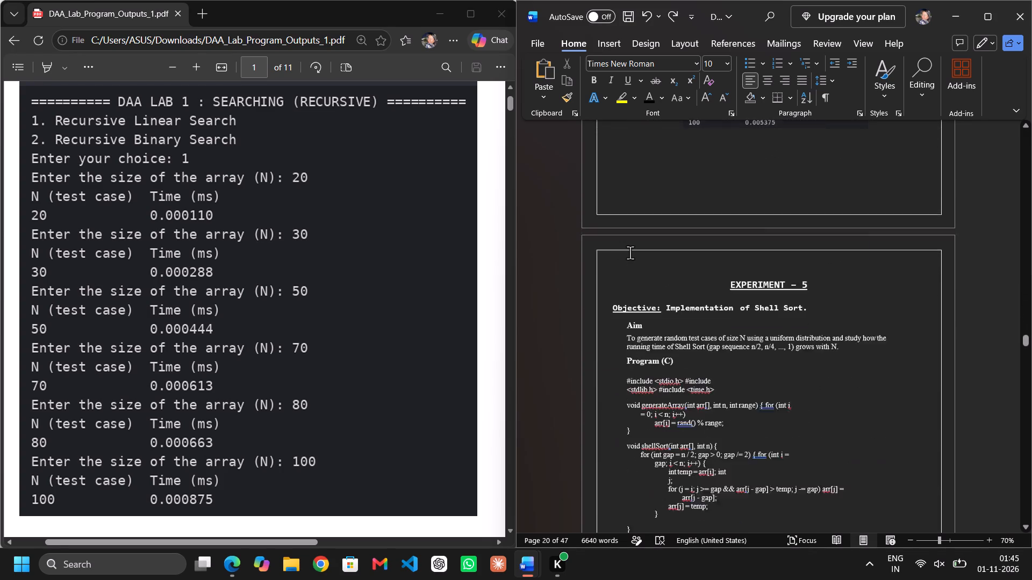
scroll(630, 252, "down", 8)
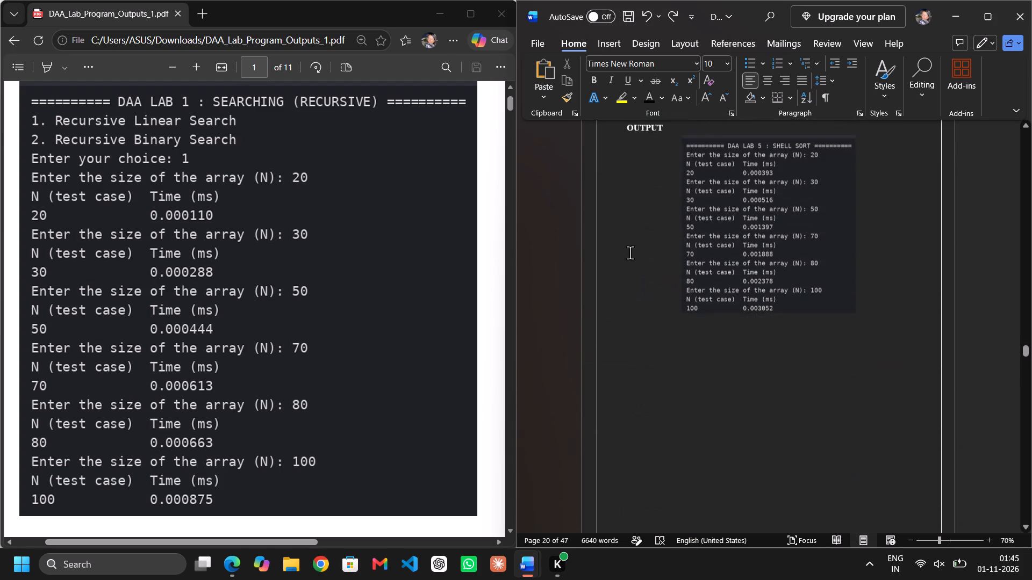
scroll(630, 252, "down", 6)
scroll(630, 252, "up", 2)
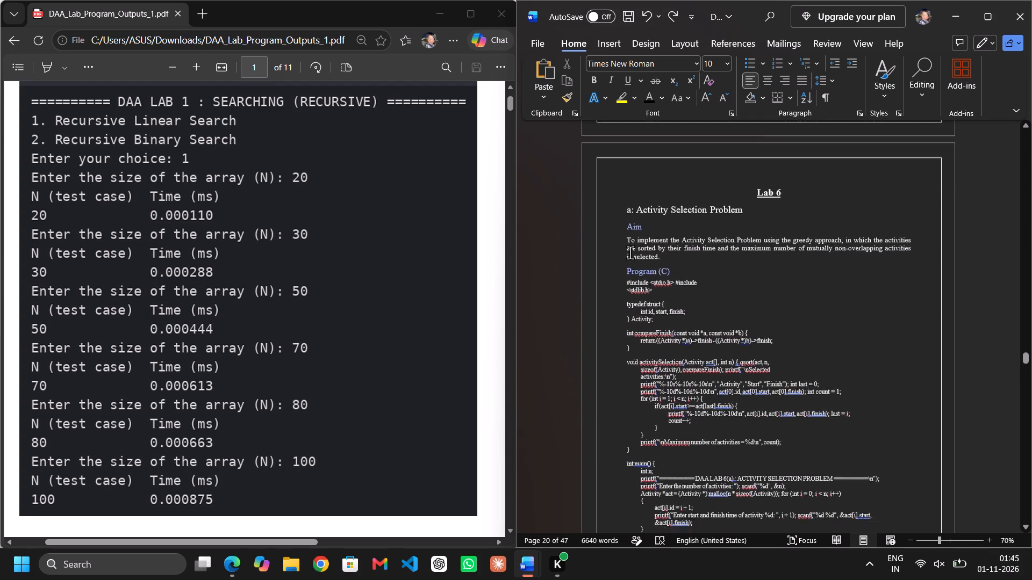
scroll(630, 252, "up", 1)
scroll(630, 252, "down", 2)
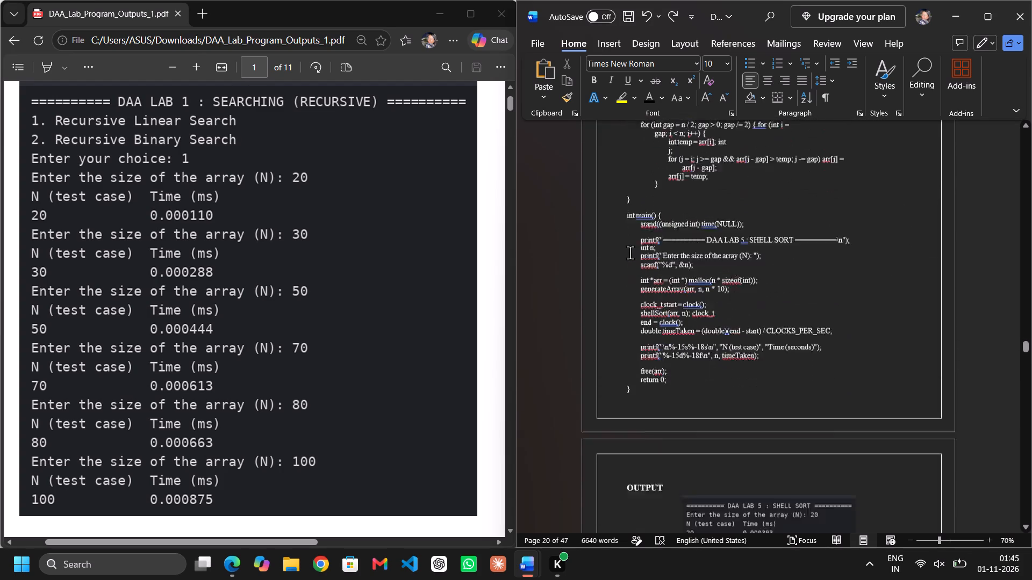
scroll(630, 252, "down", 2)
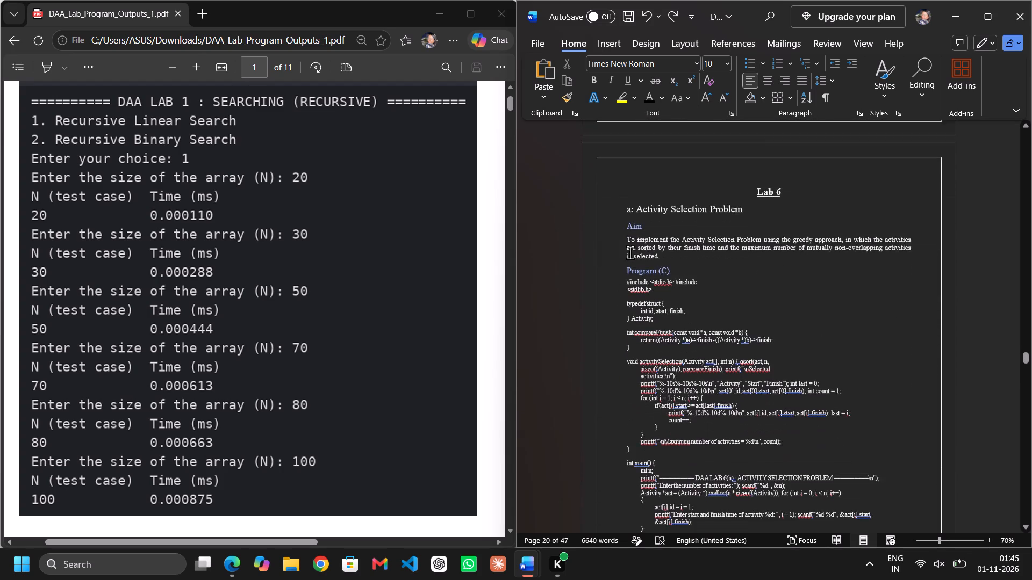
scroll(630, 252, "down", 1)
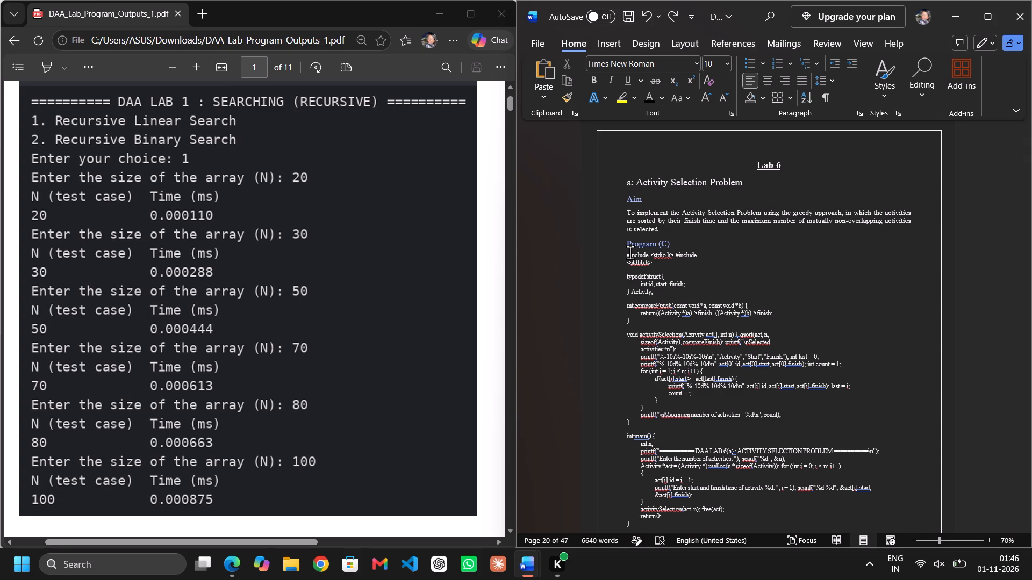
Replace the Lab 6 title and Activity Selection subheading with the EXPERIMENT – 6 title, objectives and first numbered heading copied from DAA_Lab_file.
left_click(443, 13)
scroll(348, 230, "down", 4)
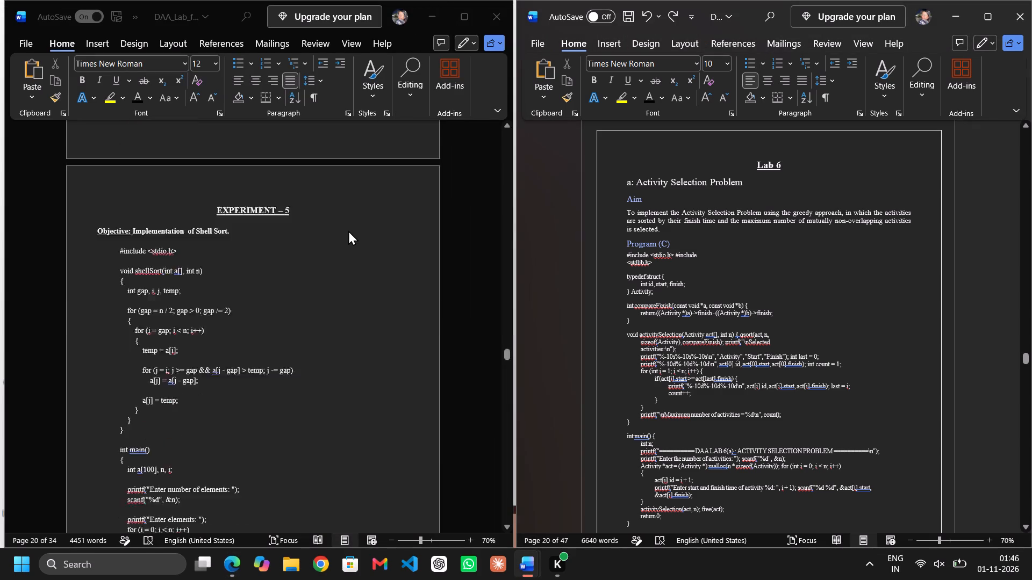
scroll(348, 230, "down", 6)
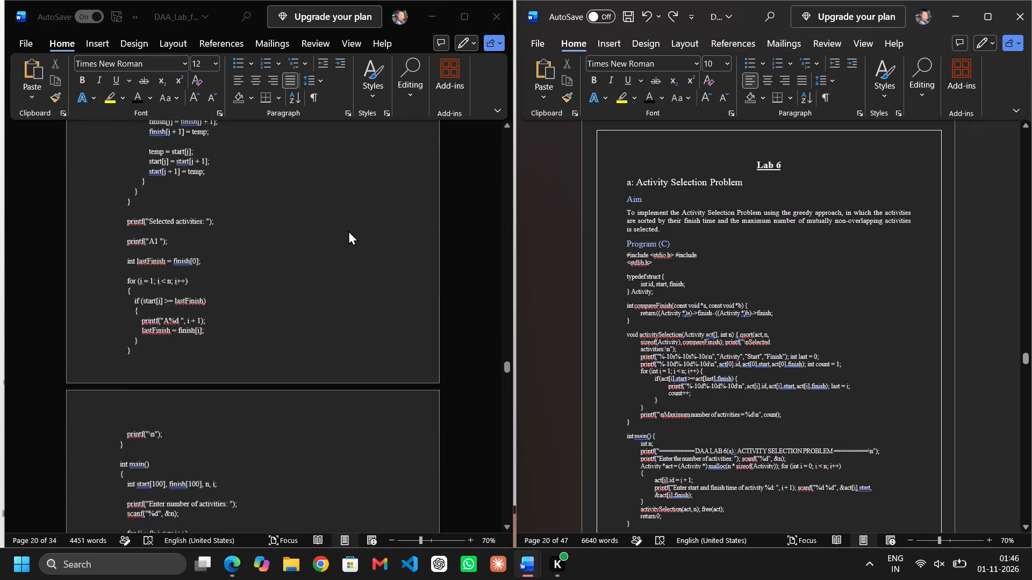
scroll(348, 230, "down", 1)
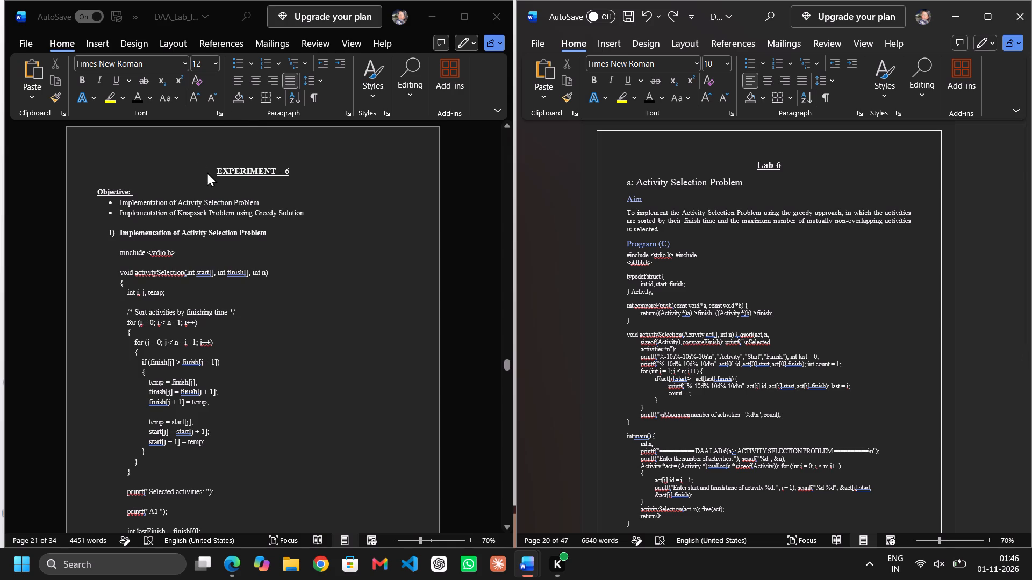
left_click(207, 172)
left_click_drag(207, 172, 278, 236)
key("ctrl+c")
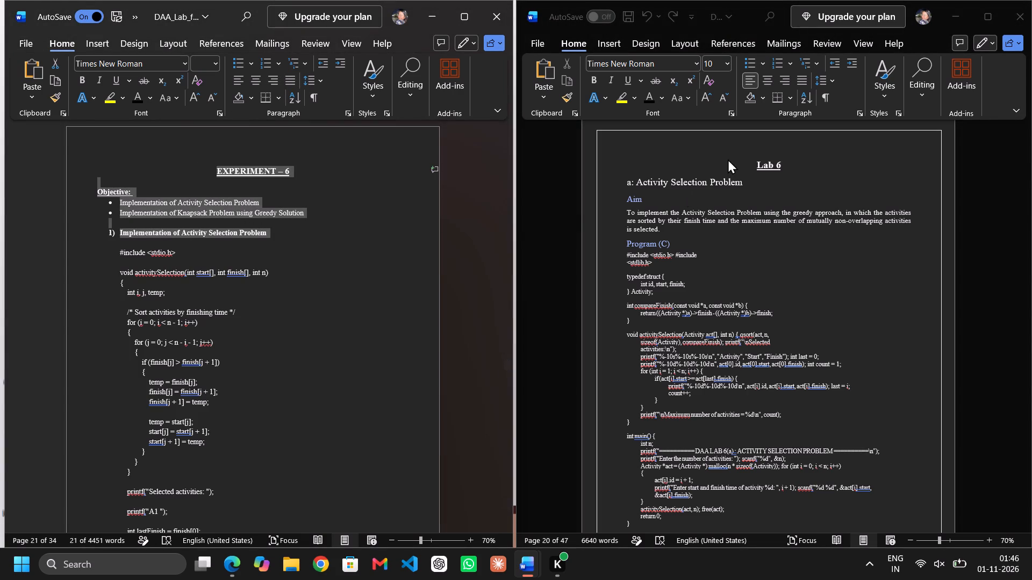
left_click(732, 158)
left_click_drag(732, 158, 767, 185)
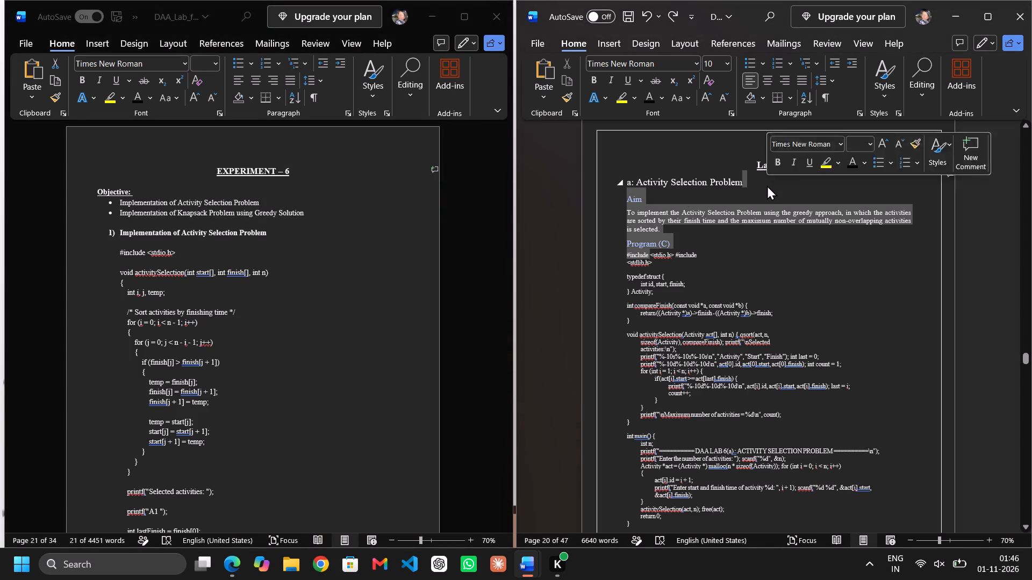
left_click(767, 185)
left_click_drag(756, 160, 774, 183)
key("ctrl+v")
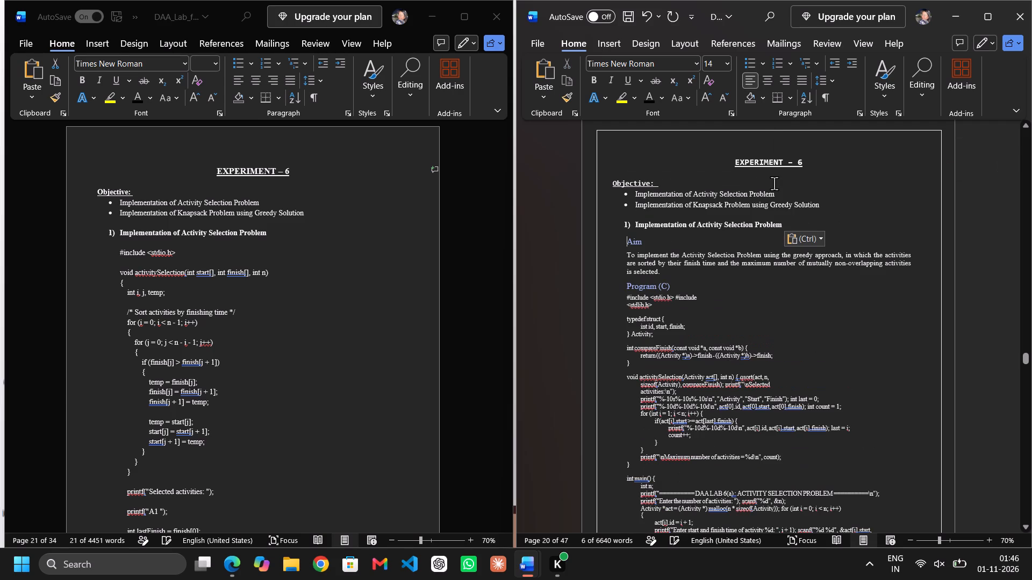
Replace the "b: Fractional Knapsack Problem (Greedy Solution)" heading with DAA_Lab_file's numbered "Implementation of Knapsack Problem using Greedy Solution" heading, removing leftover characters before it.
scroll(774, 183, "down", 5)
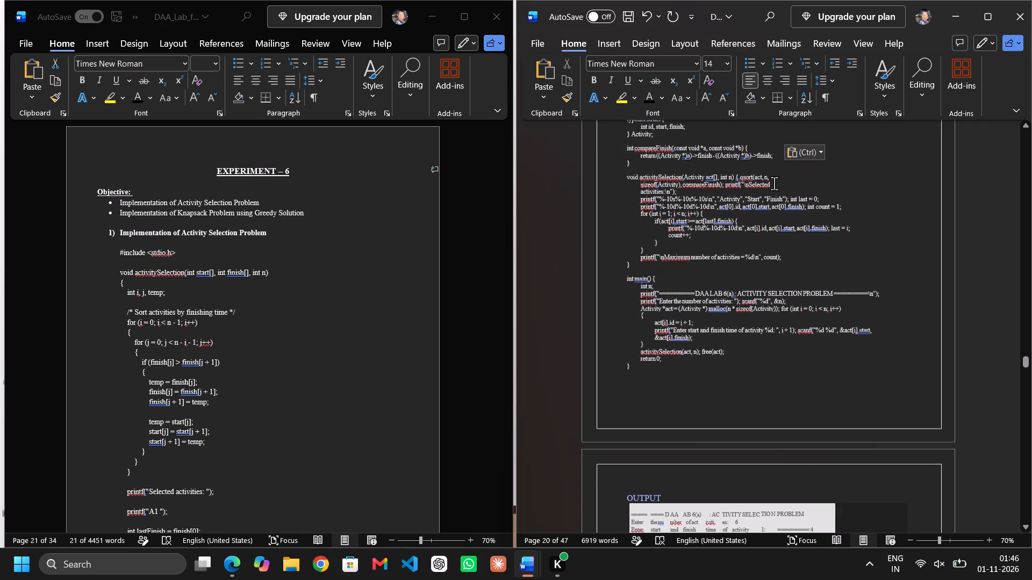
scroll(774, 183, "down", 6)
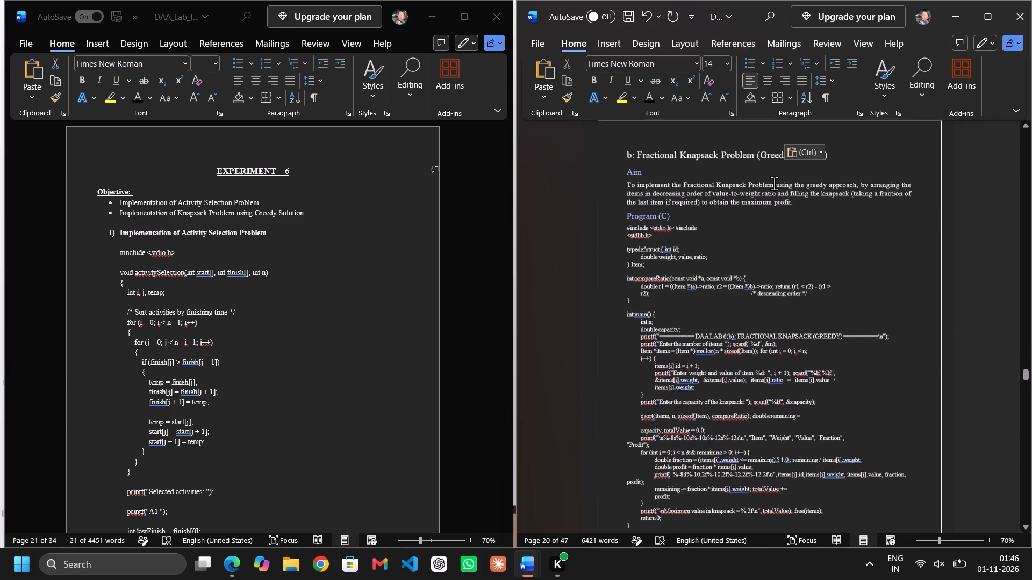
scroll(774, 183, "down", 1)
scroll(452, 343, "down", 7)
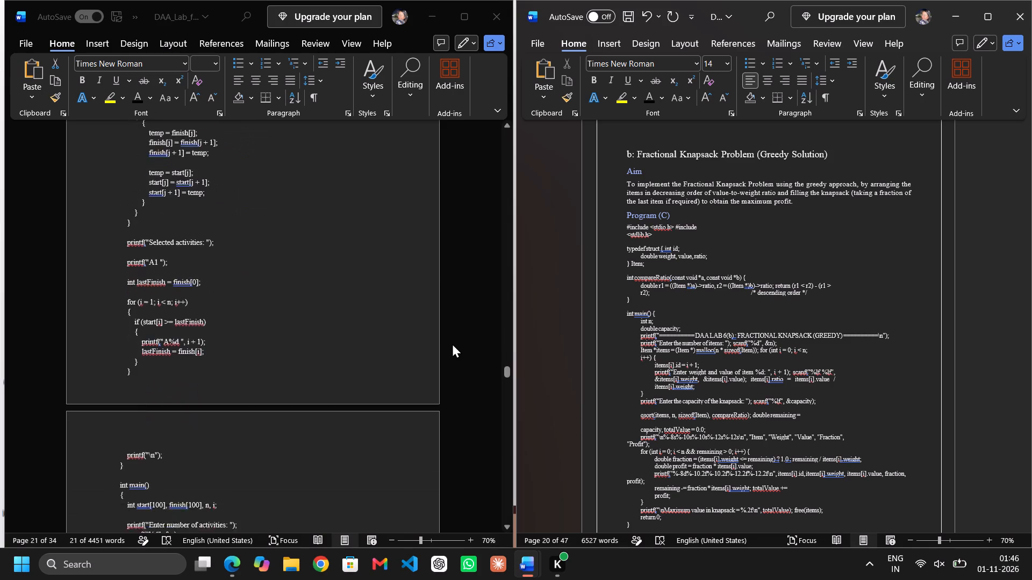
scroll(452, 343, "down", 3)
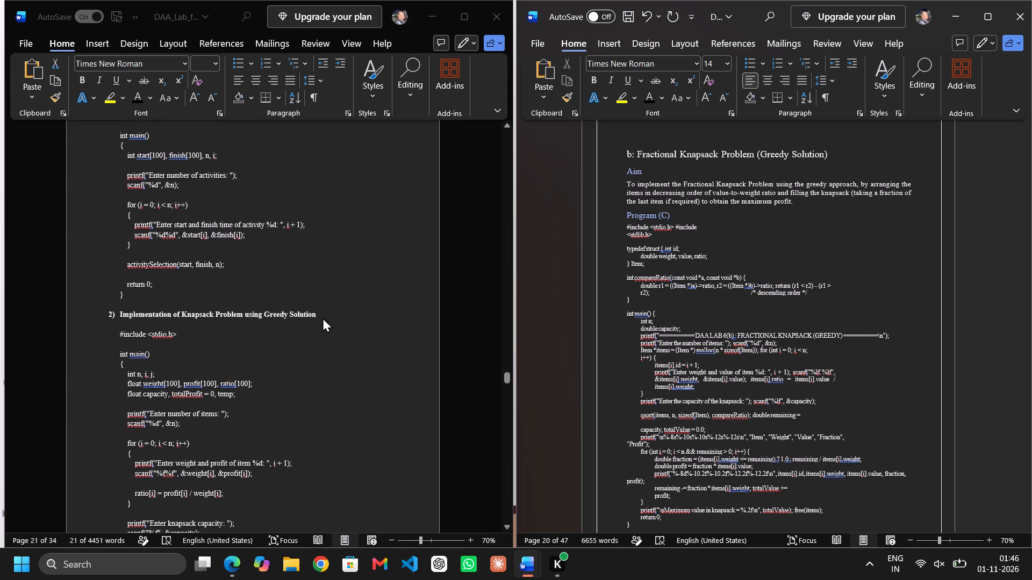
left_click(316, 311)
left_click_drag(321, 316, 237, 313)
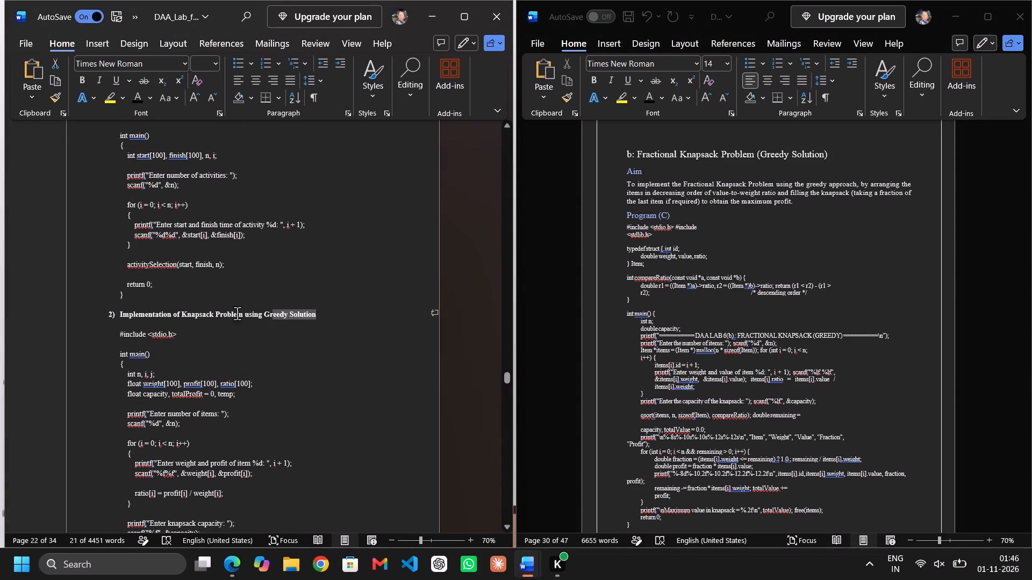
left_click_drag(237, 313, 156, 311)
key("ctrl+c")
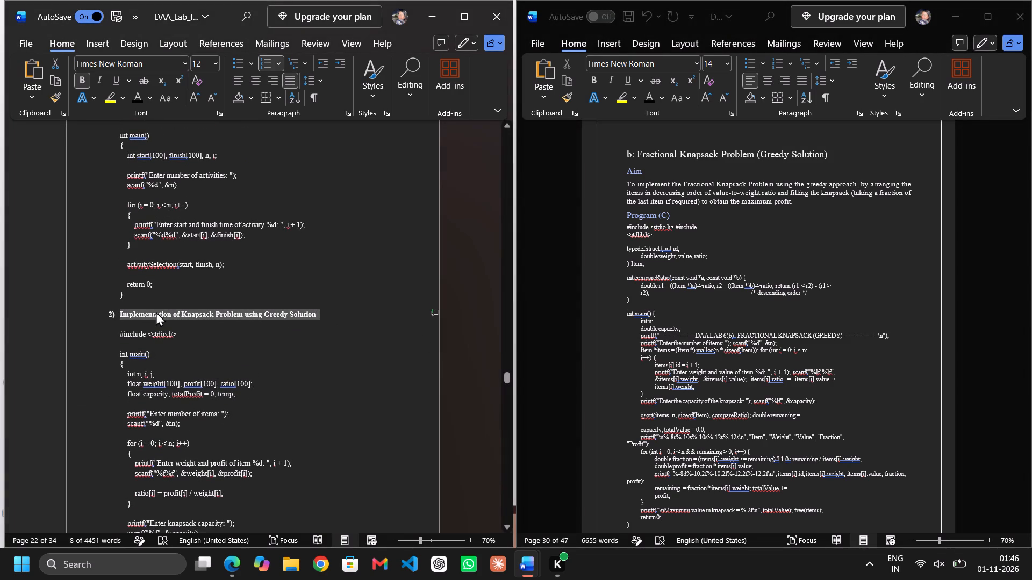
left_click(829, 154)
left_click_drag(829, 154, 630, 150)
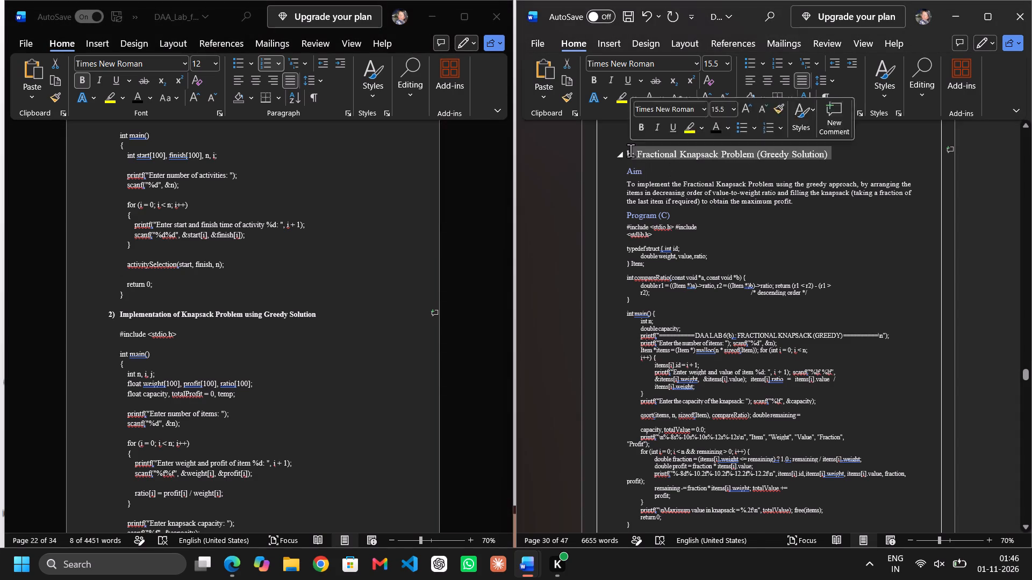
key("ctrl+v")
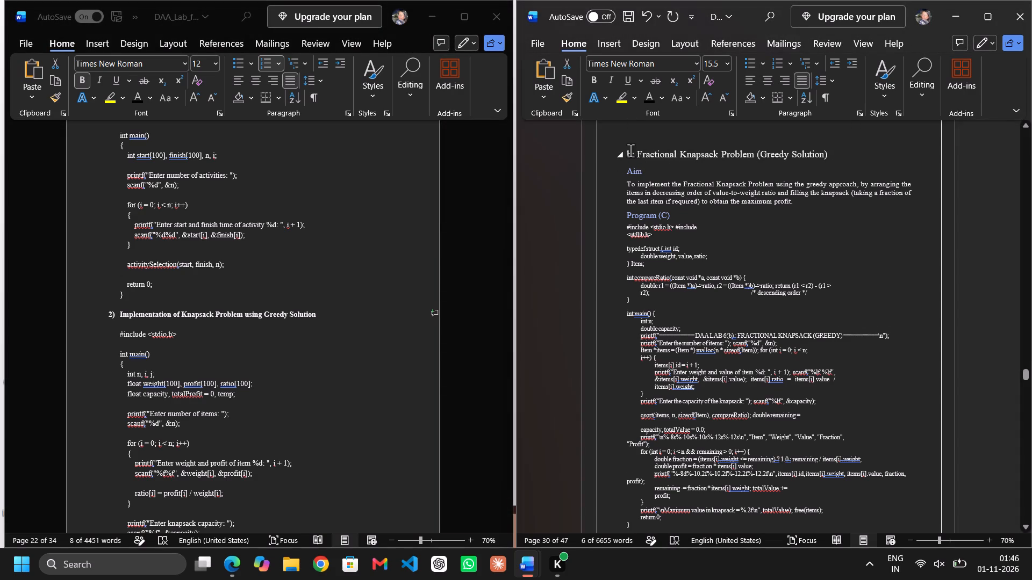
left_click(643, 150)
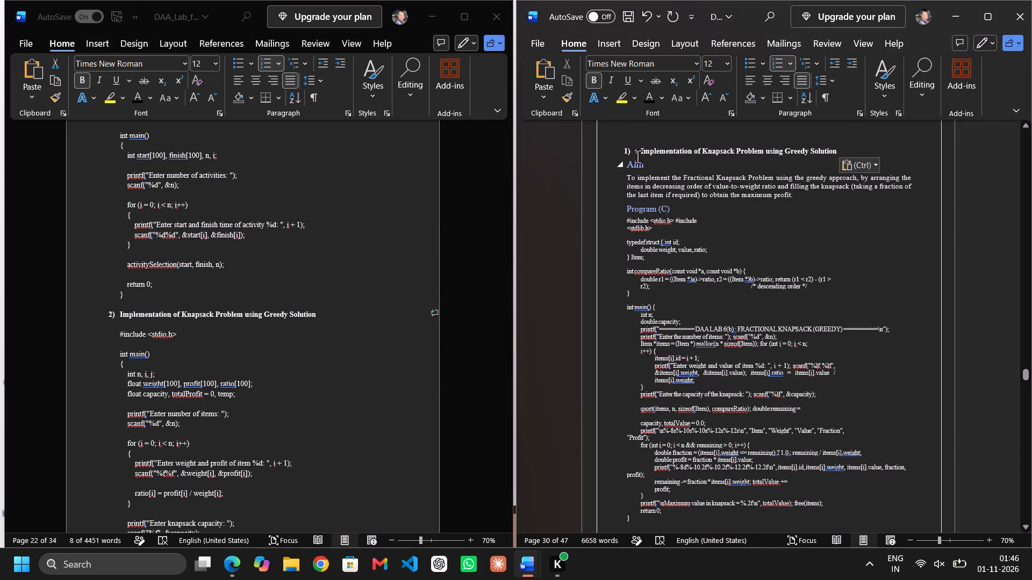
key("Left")
key("BackSpace")
key("BackSpace")
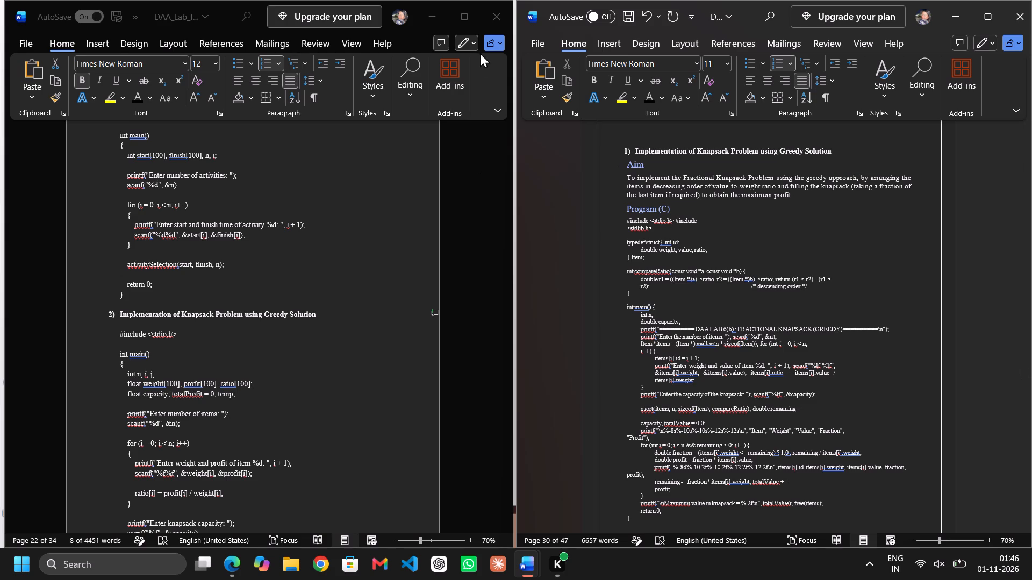
Look through DAA_Lab_file, from the front pages and experiment list to the later experiments, for the reference layout.
scroll(380, 275, "down", 7)
scroll(380, 275, "up", 1)
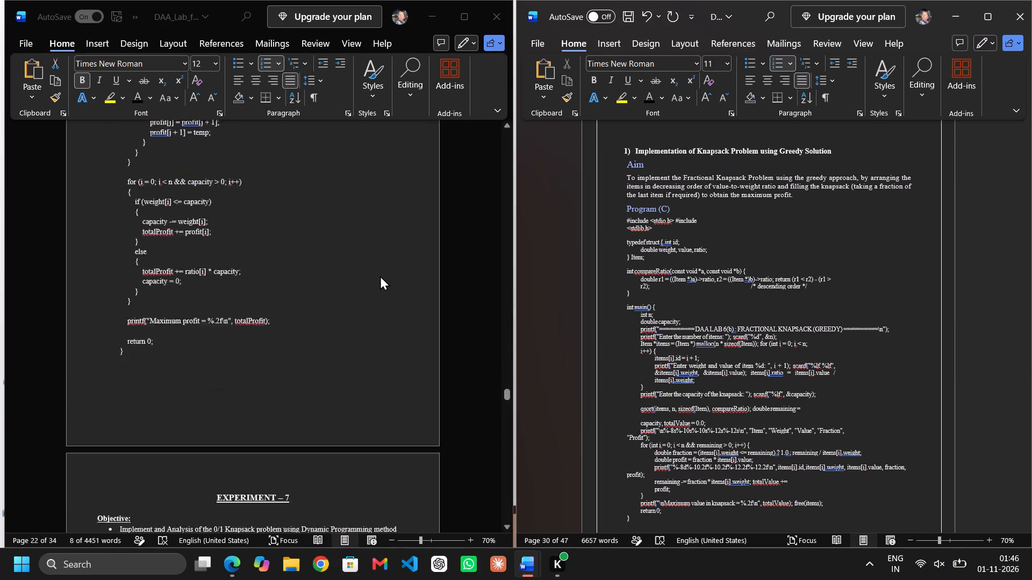
scroll(380, 275, "up", 2)
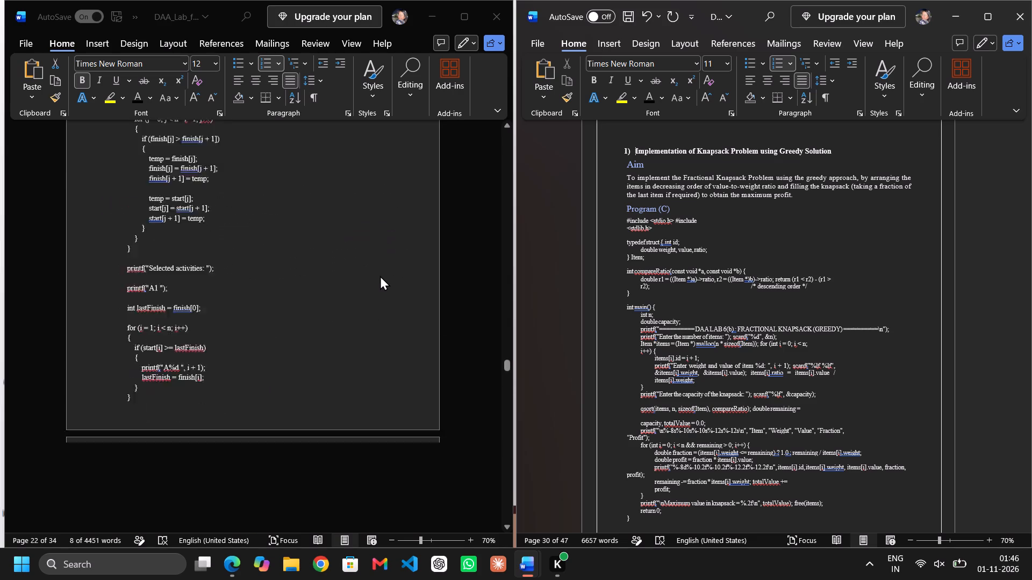
scroll(380, 275, "up", 20)
scroll(380, 275, "up", 4)
scroll(380, 275, "down", 9)
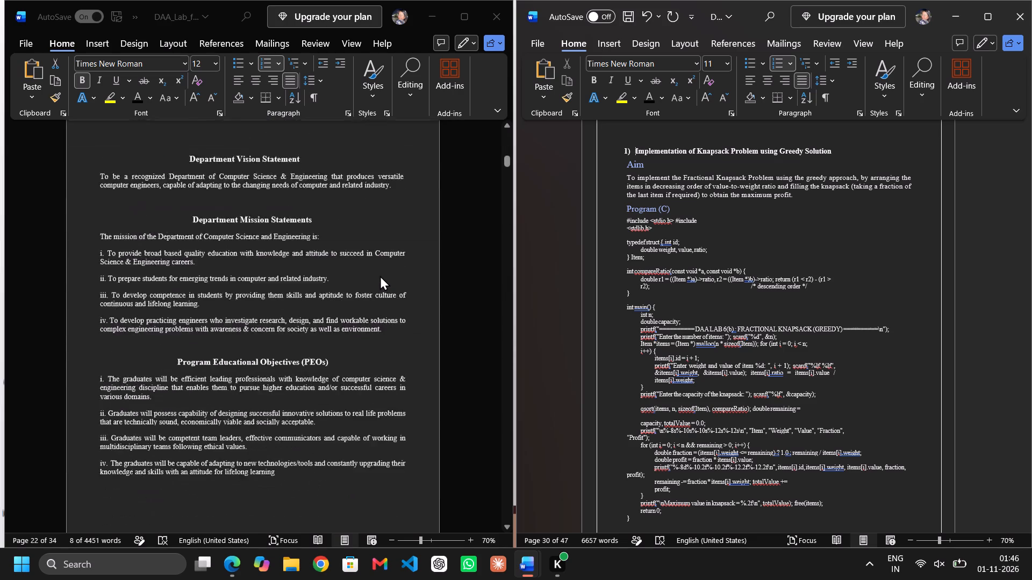
scroll(380, 275, "down", 14)
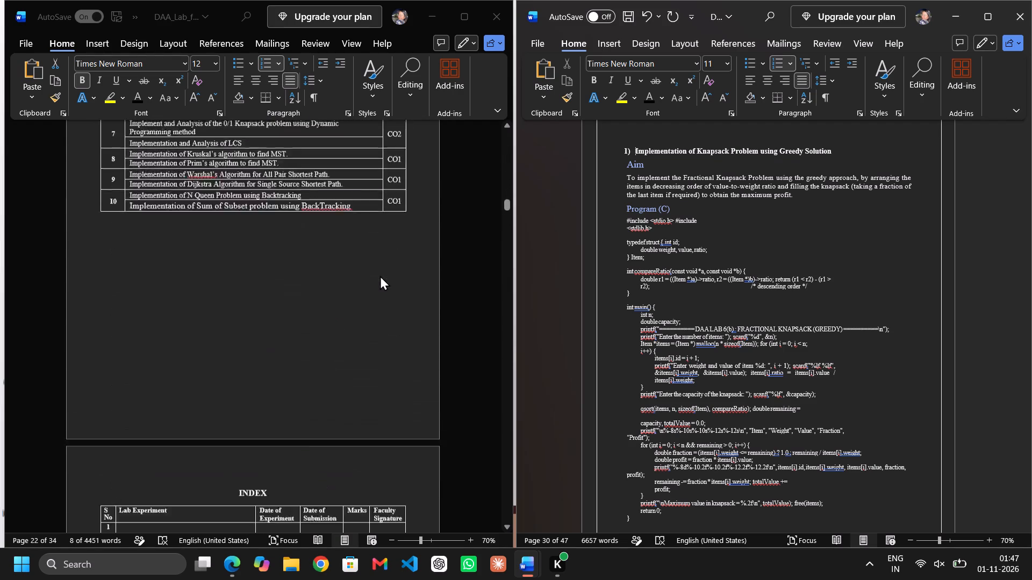
scroll(380, 275, "down", 1)
scroll(380, 275, "up", 6)
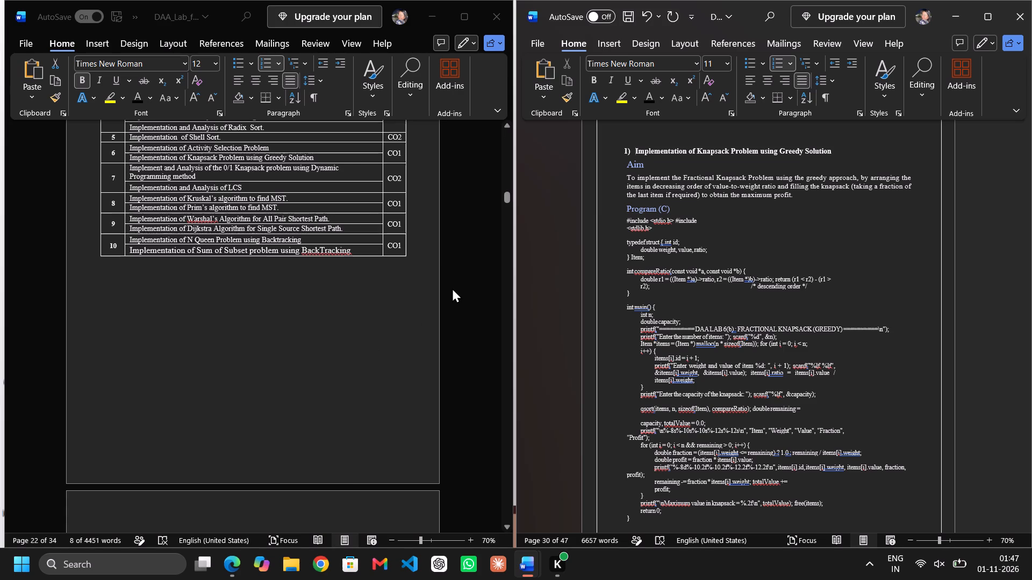
scroll(452, 288, "down", 20)
scroll(452, 288, "down", 10)
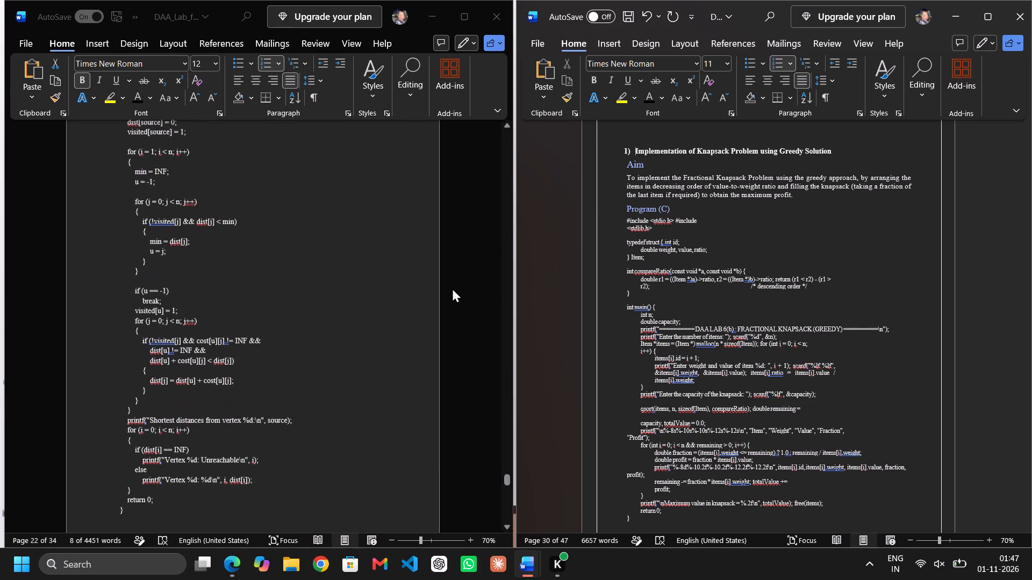
scroll(452, 288, "up", 13)
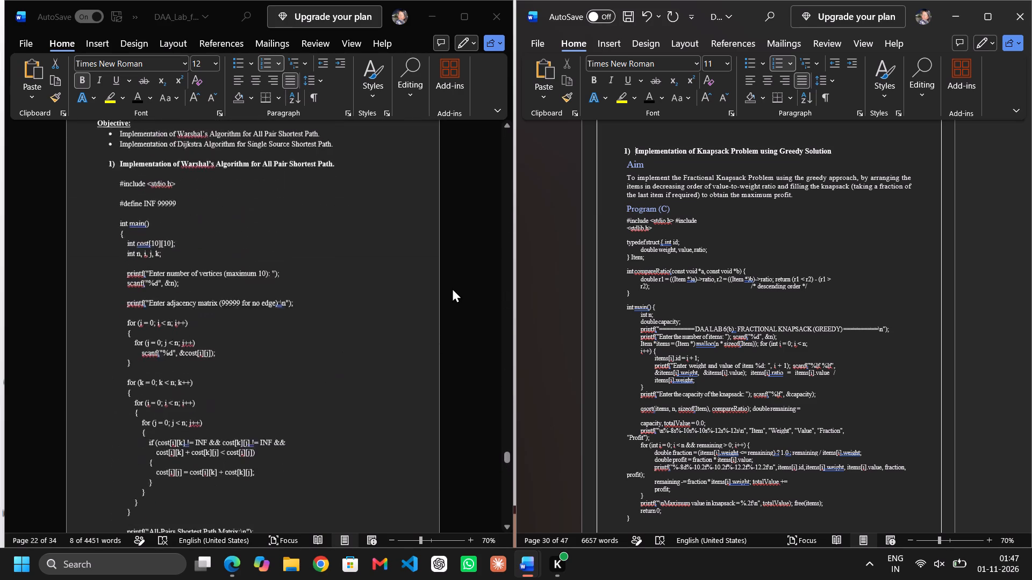
Look through DAA_Lab_file from its later experiments back to the Experiment 6 and Experiment 7 layout.
scroll(452, 288, "up", 8)
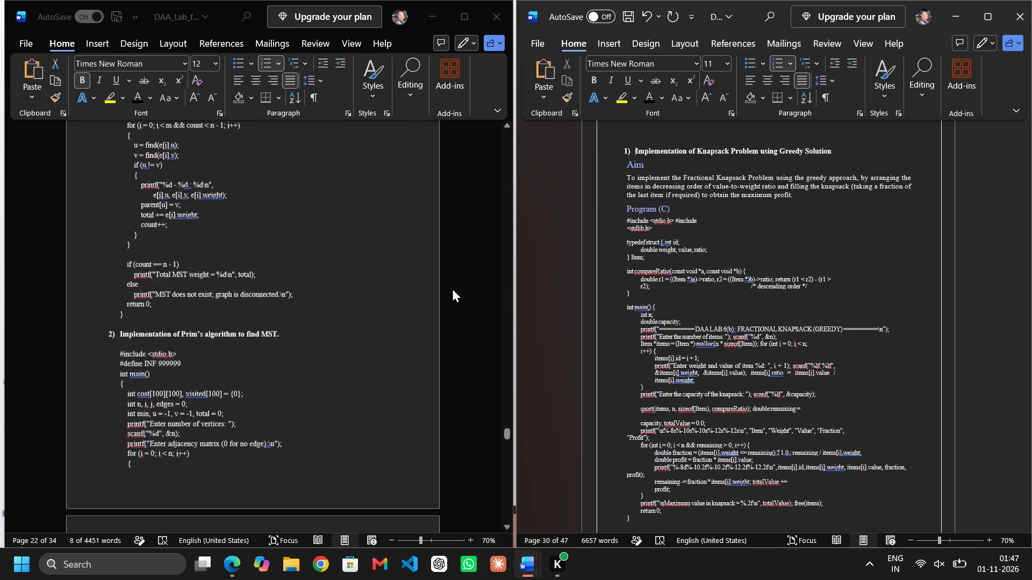
scroll(452, 288, "up", 20)
scroll(452, 288, "up", 20)
scroll(452, 288, "up", 20)
scroll(452, 288, "down", 10)
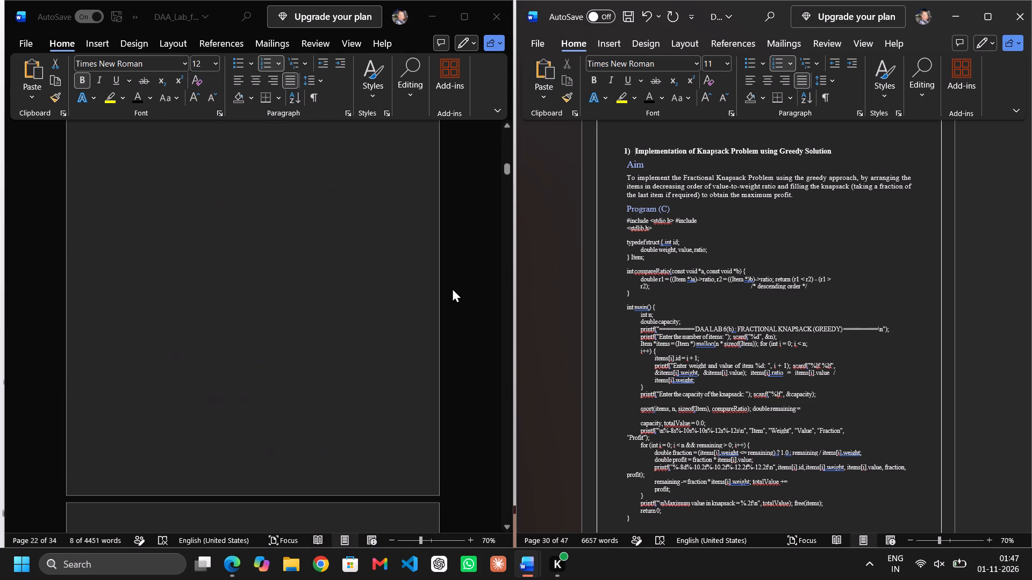
left_click(508, 346)
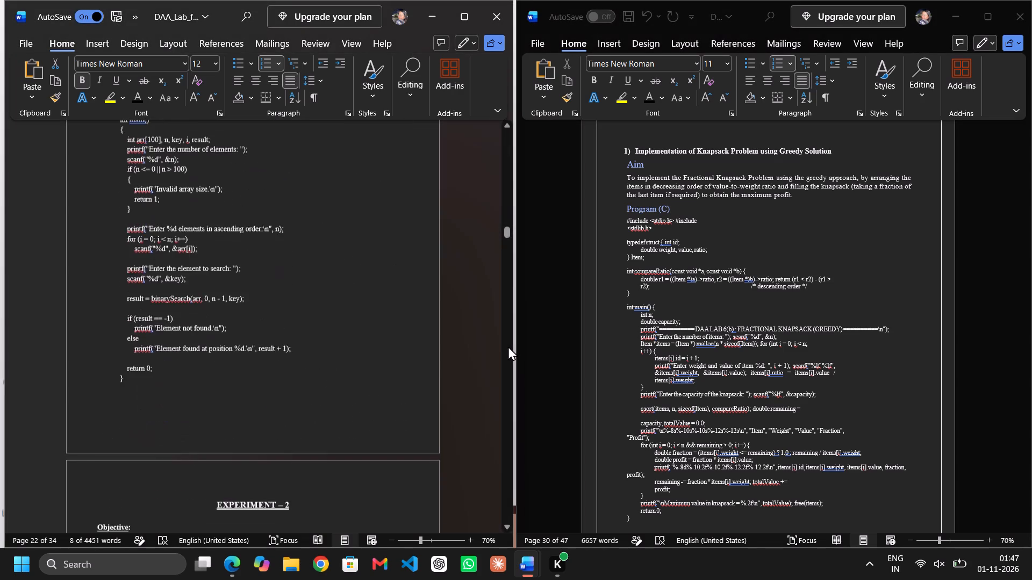
triple_click(508, 346)
triple_click(508, 346)
triple_click(508, 346)
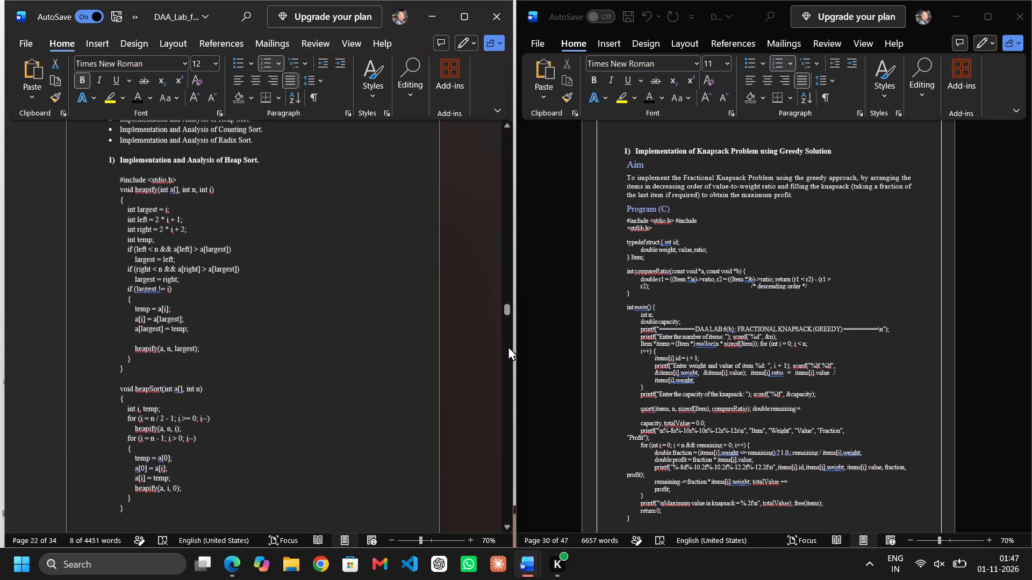
scroll(361, 299, "down", 1)
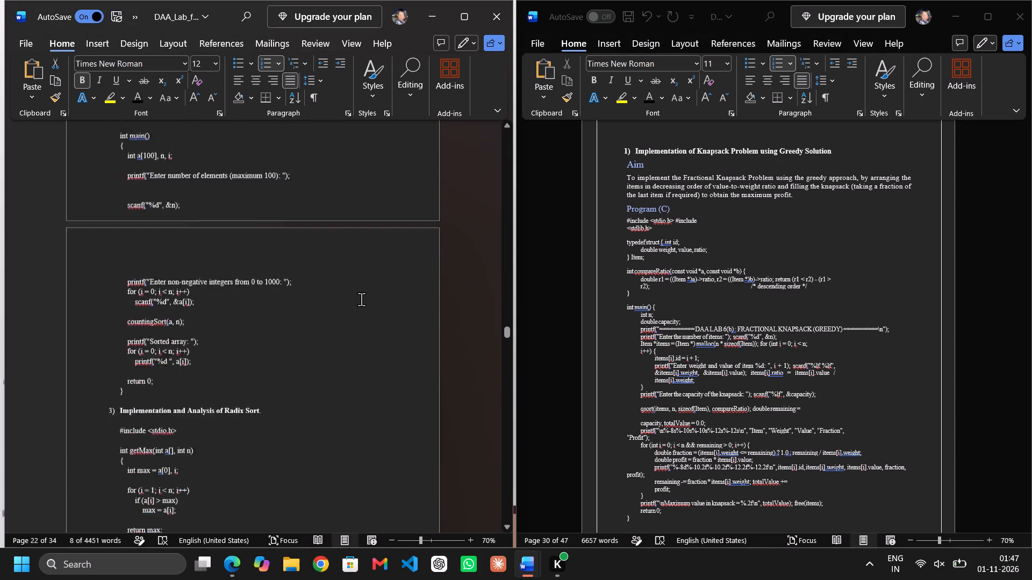
scroll(361, 299, "down", 19)
scroll(361, 299, "up", 5)
scroll(361, 299, "down", 2)
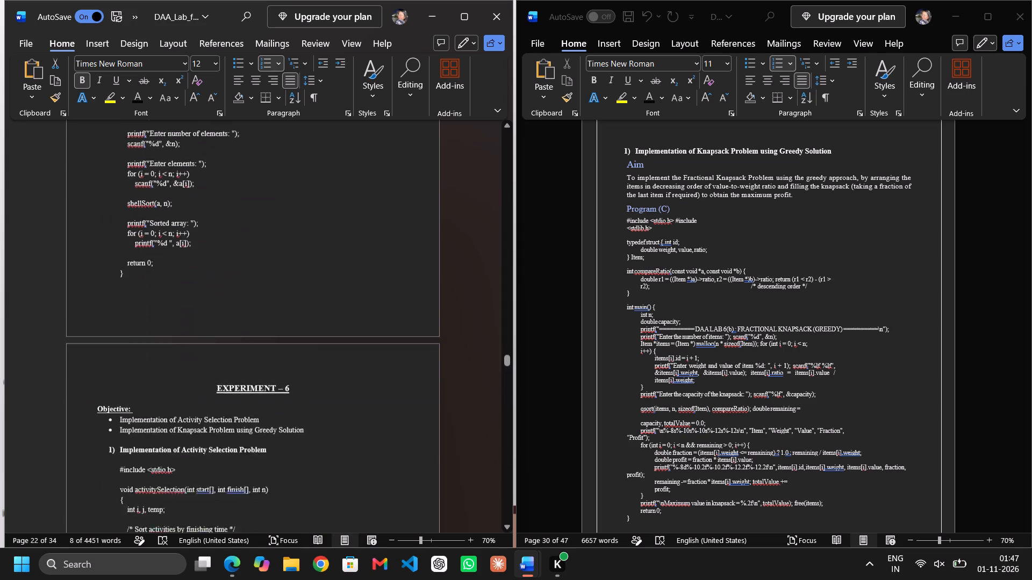
scroll(361, 299, "down", 6)
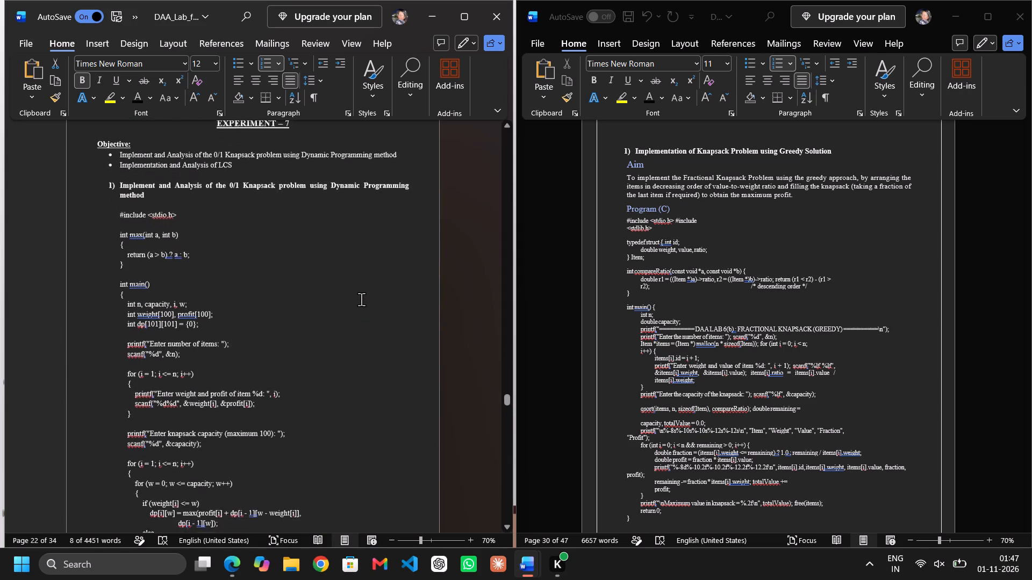
scroll(361, 299, "down", 2)
scroll(888, 281, "up", 1)
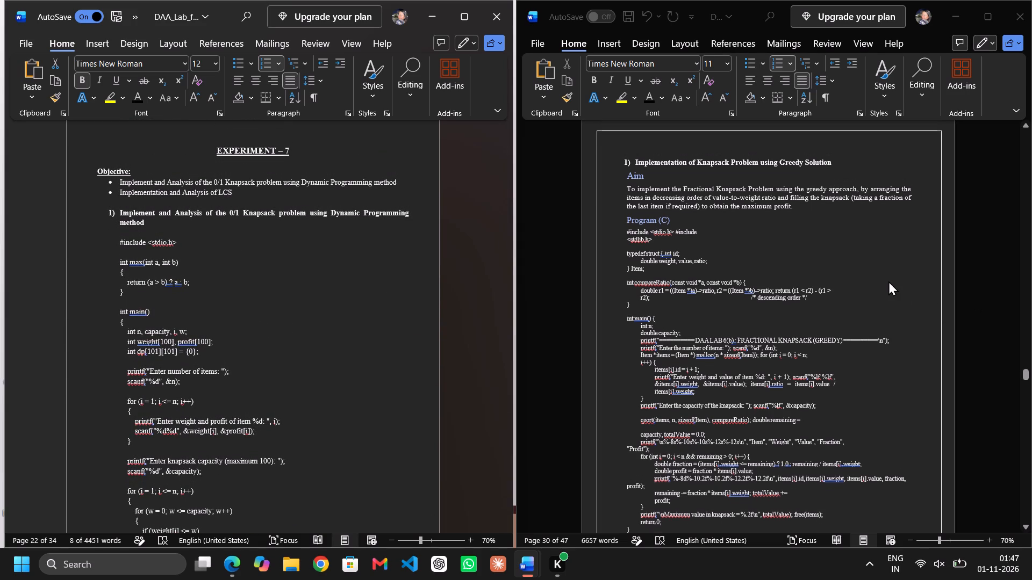
Reapply numbering to the "Implementation of Knapsack Problem using Greedy Solution" heading so that it is numbered 2).
scroll(888, 281, "up", 1)
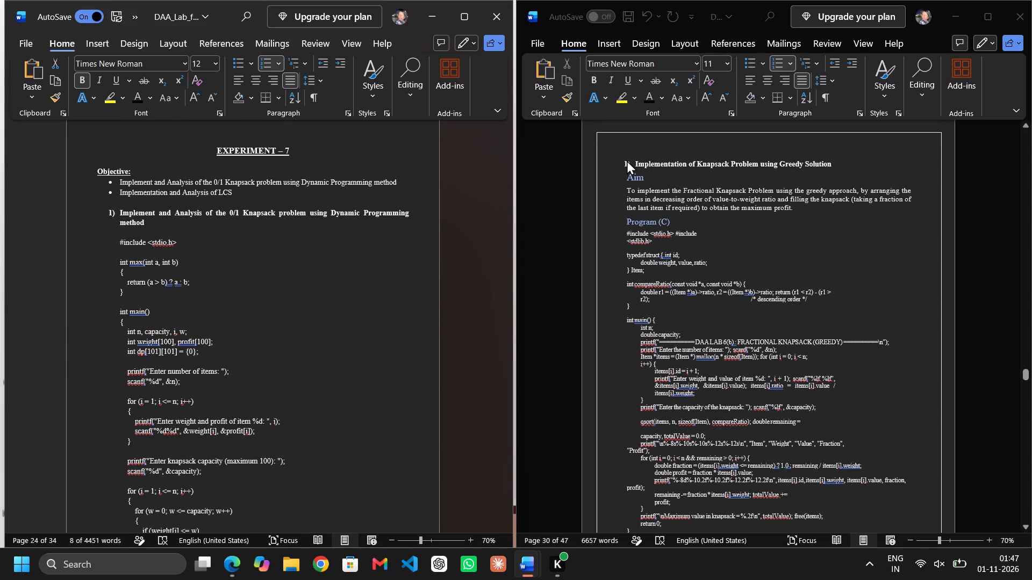
double_click(627, 160)
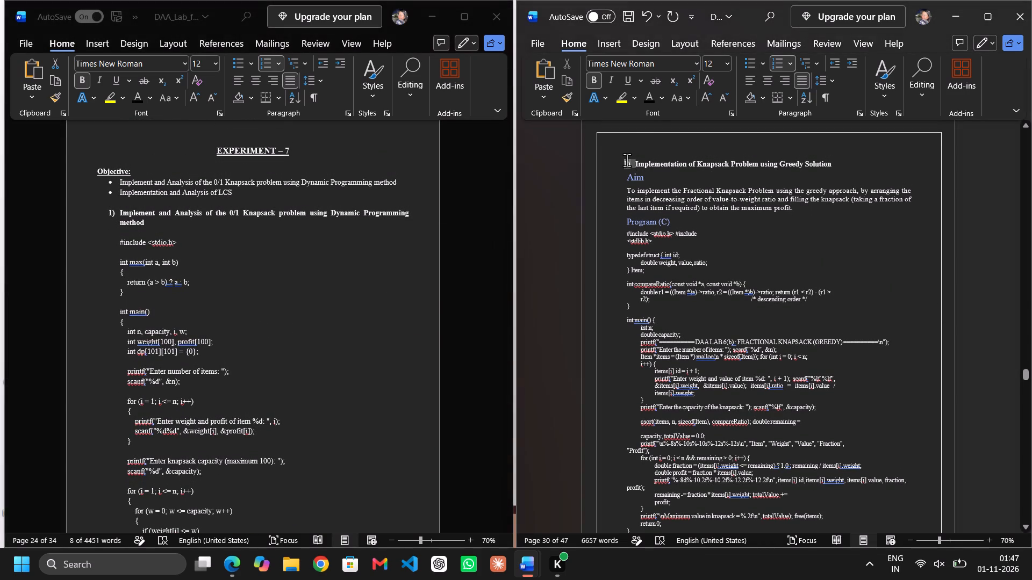
left_click(773, 67)
left_click(773, 67)
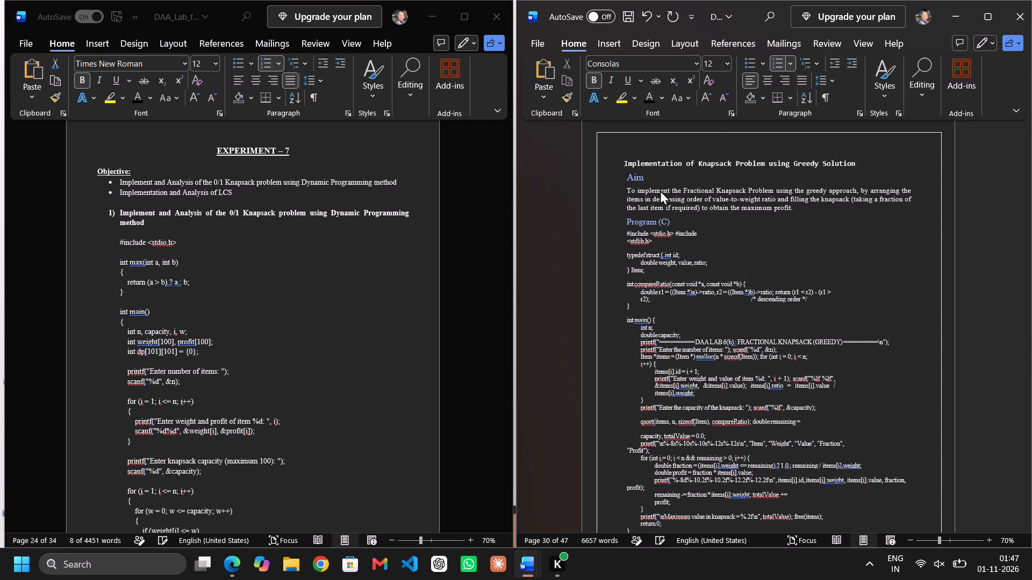
left_click(638, 221)
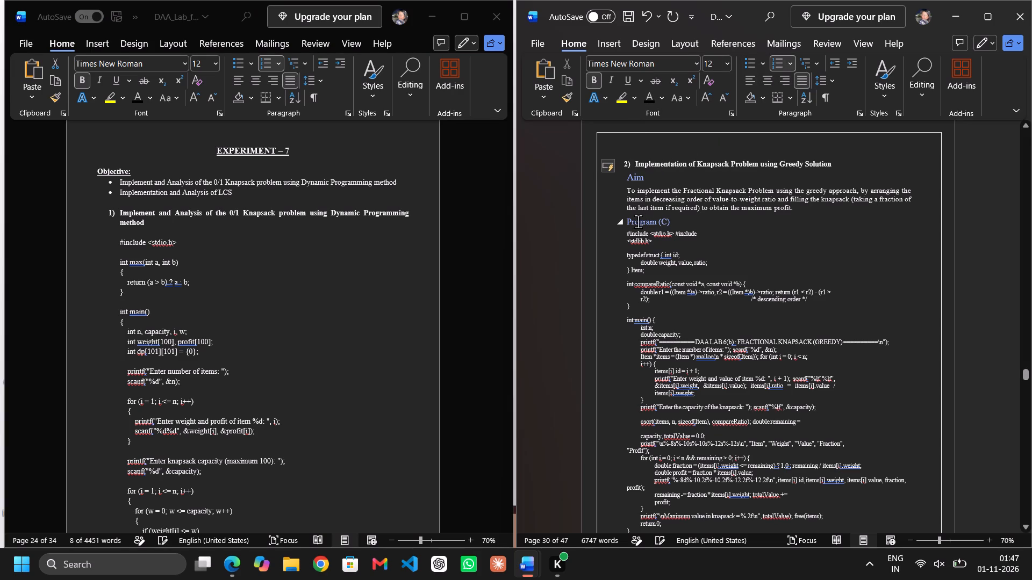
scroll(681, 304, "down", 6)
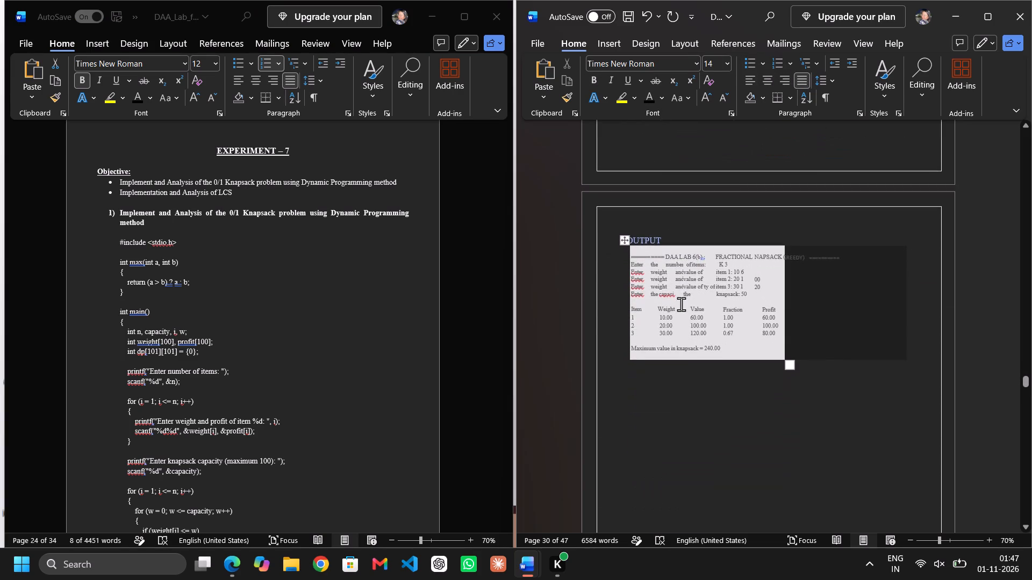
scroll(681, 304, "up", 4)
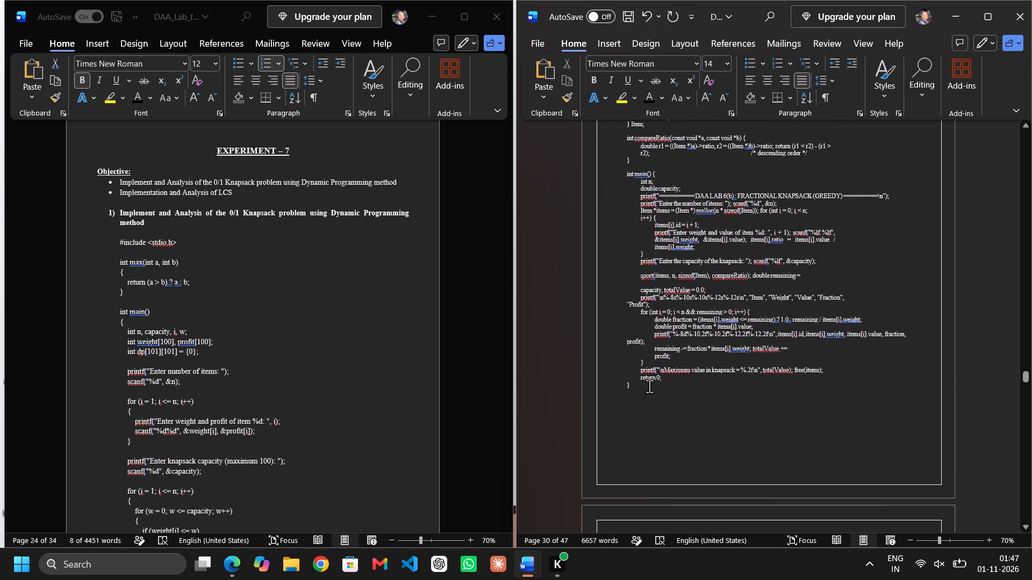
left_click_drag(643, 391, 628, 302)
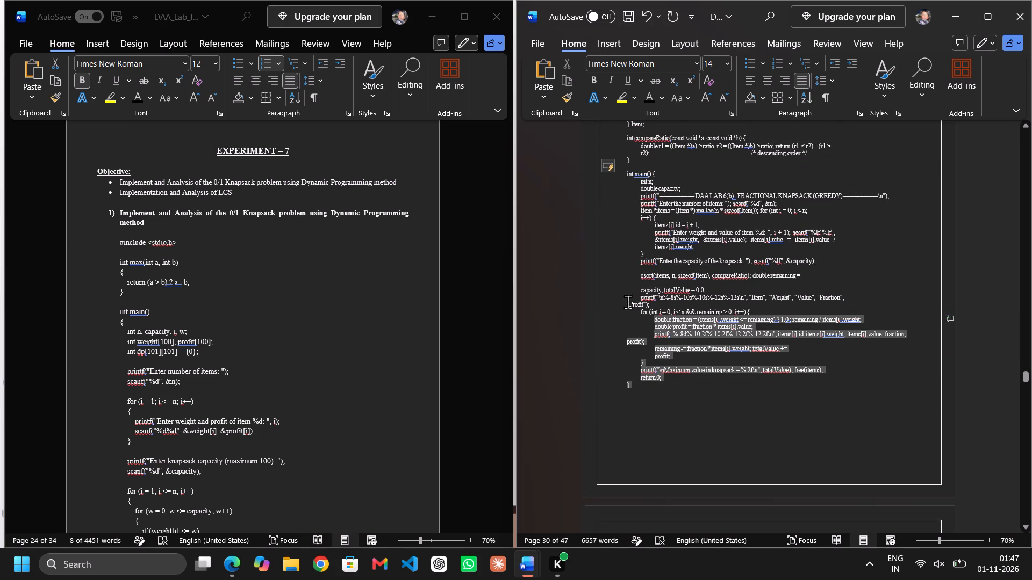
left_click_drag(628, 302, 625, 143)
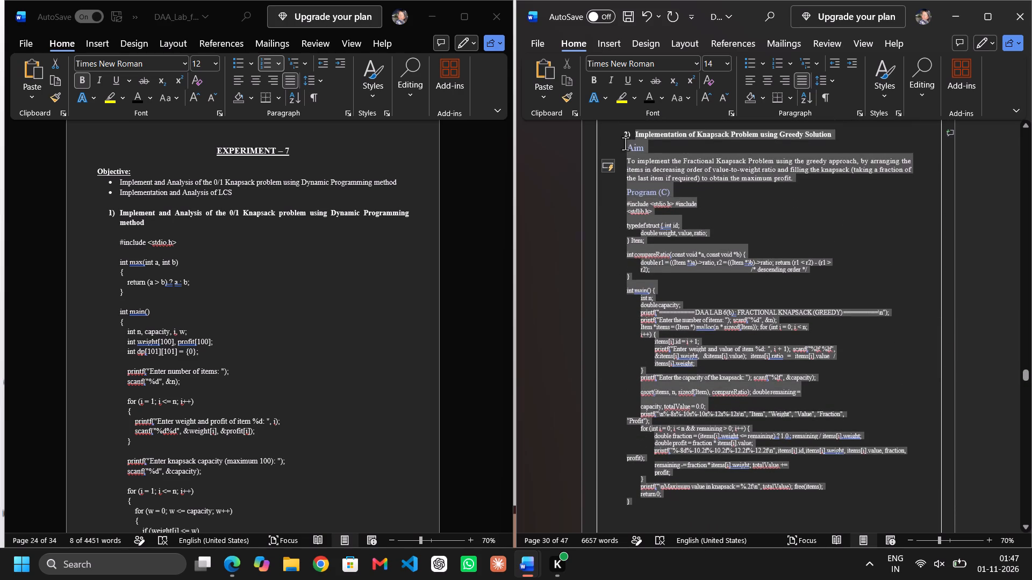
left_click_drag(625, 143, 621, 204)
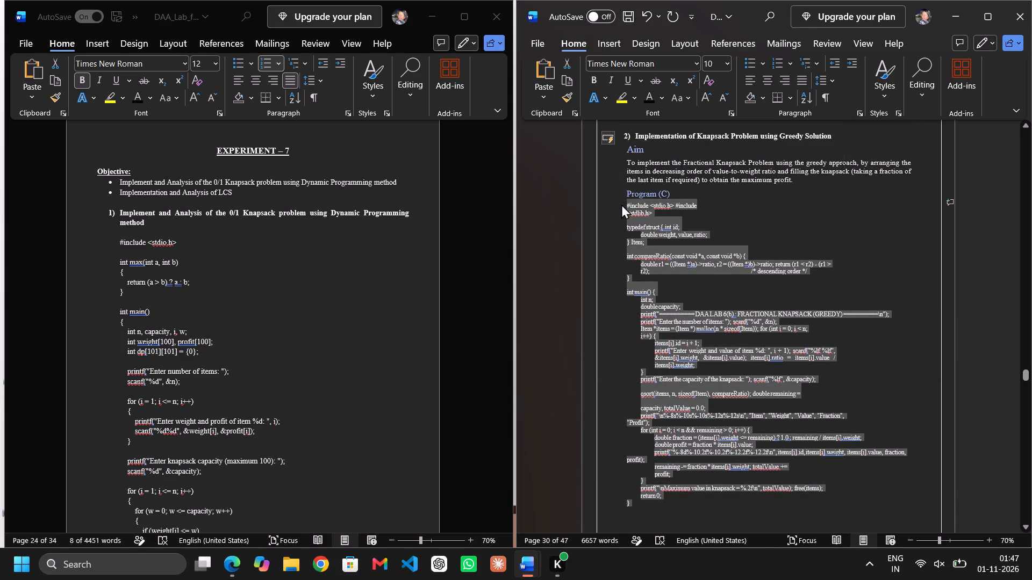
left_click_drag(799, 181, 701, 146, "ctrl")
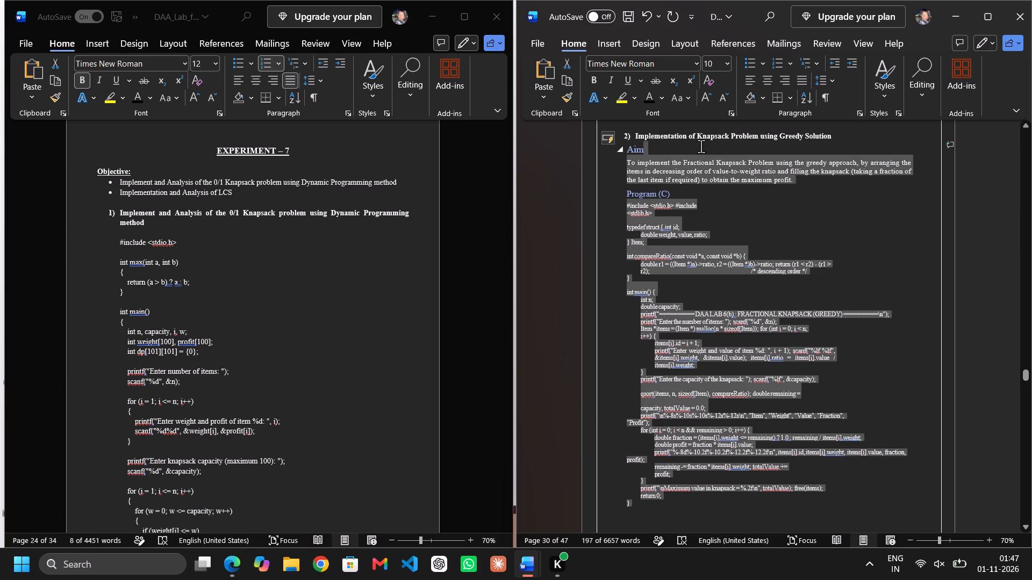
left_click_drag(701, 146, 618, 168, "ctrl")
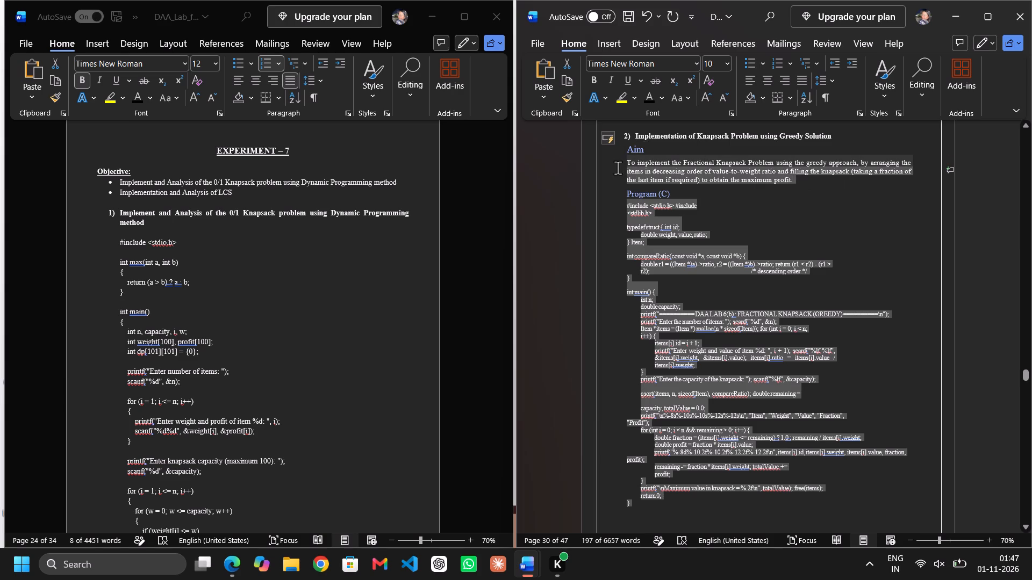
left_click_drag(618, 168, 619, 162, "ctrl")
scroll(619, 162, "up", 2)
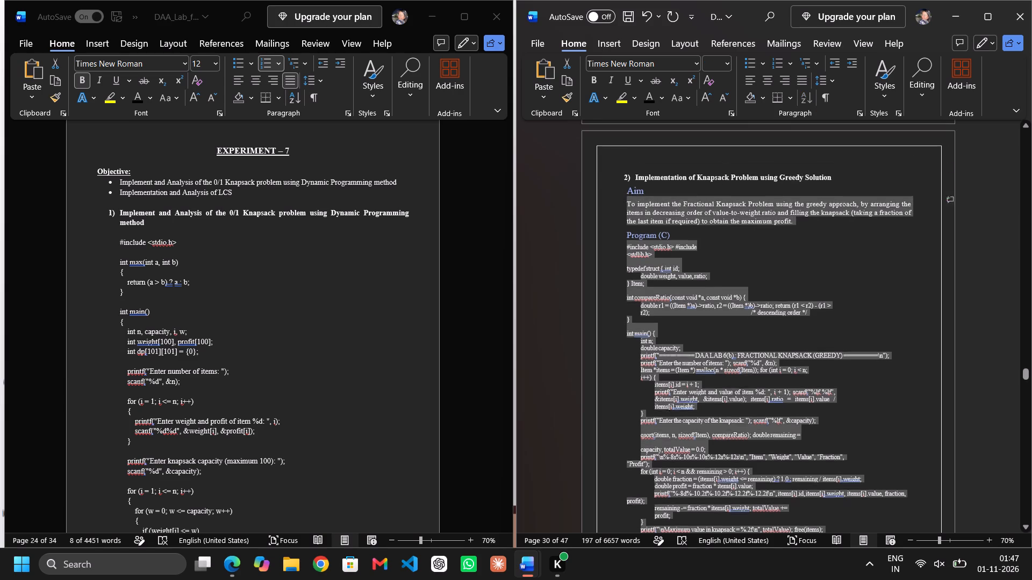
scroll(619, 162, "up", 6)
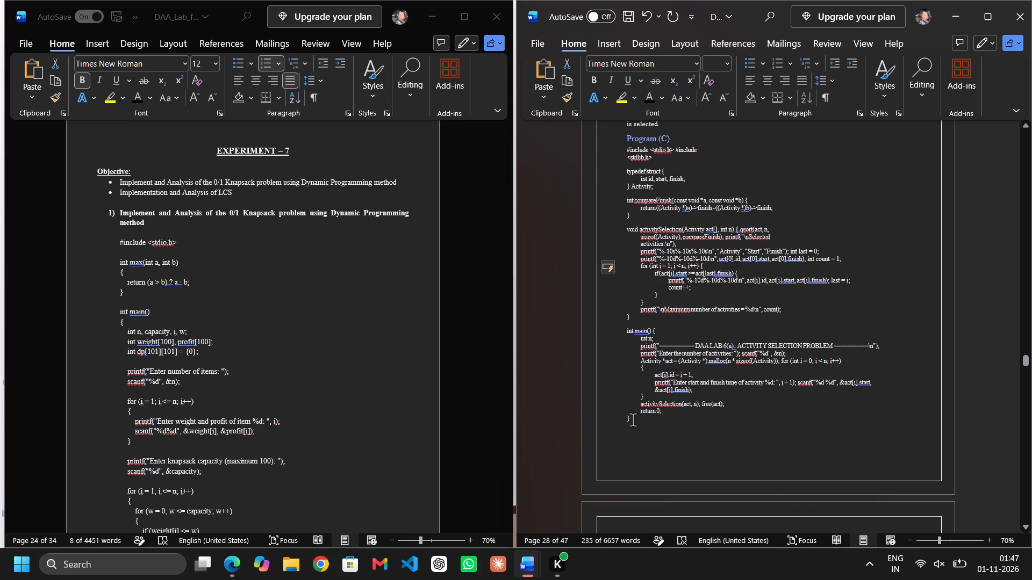
Set the aim paragraphs and program code of Experiment 6's Activity Selection and Knapsack sections to font size 12.
left_click_drag(633, 419, 614, 150)
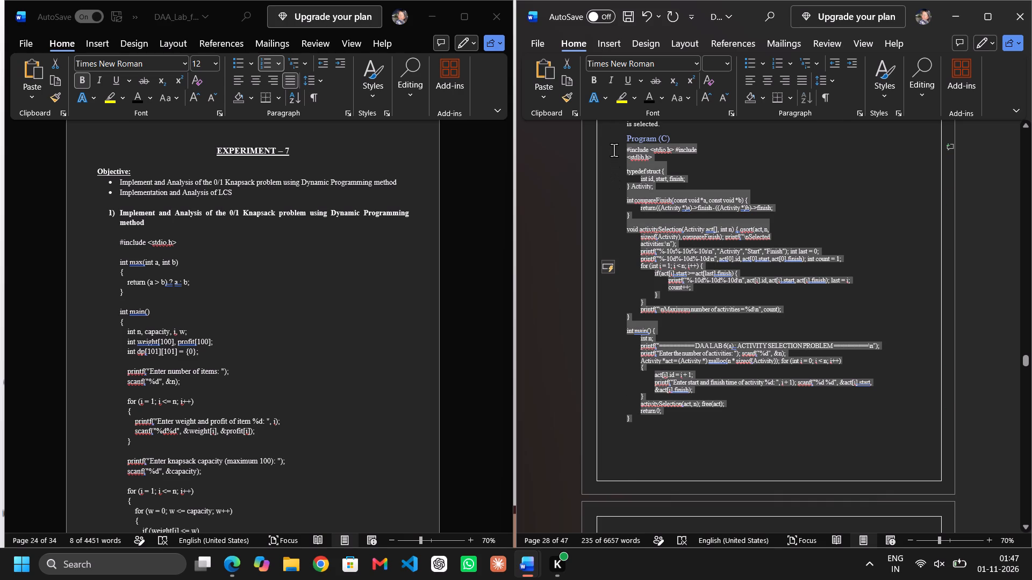
scroll(614, 150, "up", 2)
scroll(614, 150, "down", 3)
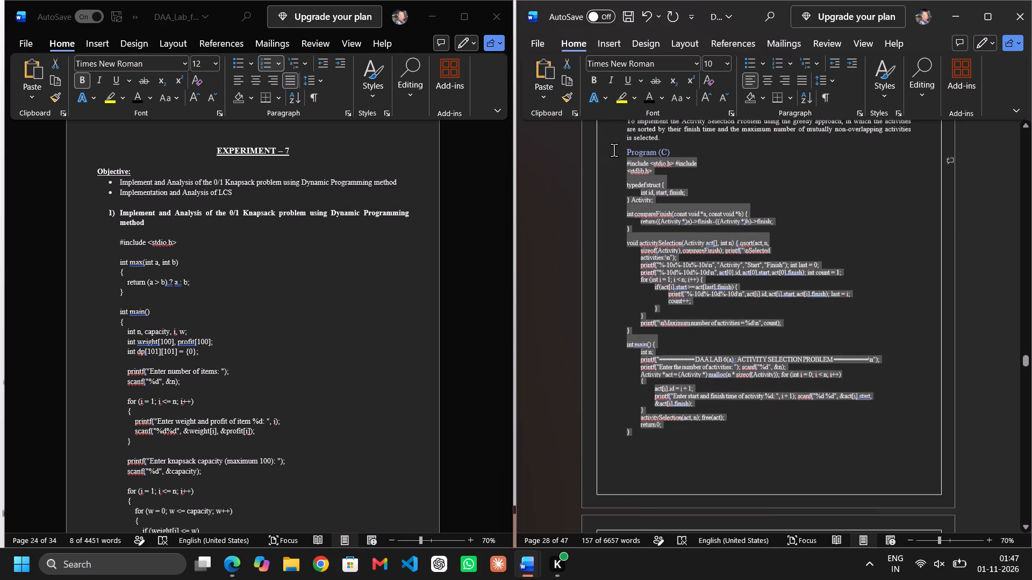
scroll(614, 150, "down", 7)
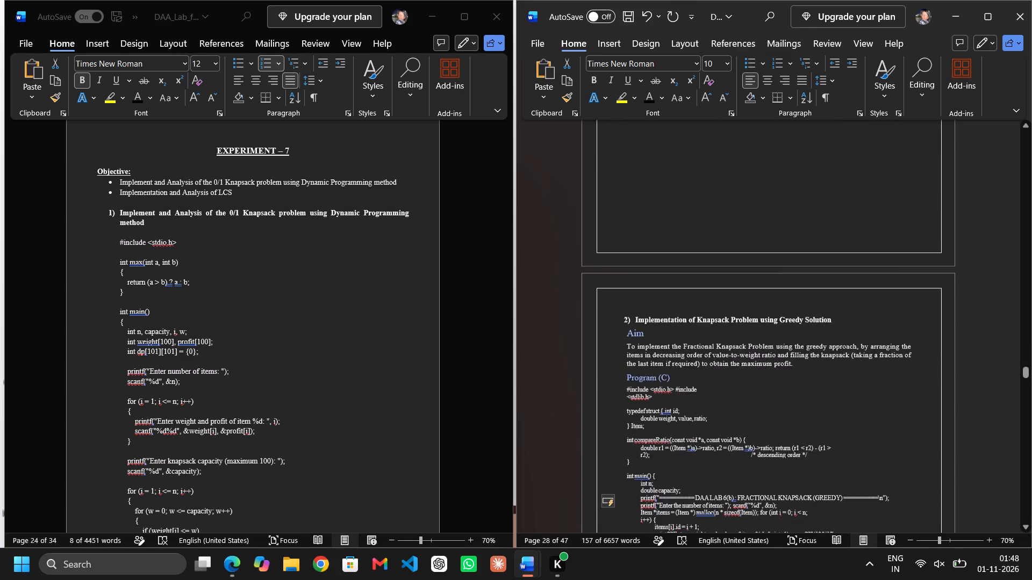
scroll(614, 150, "down", 3)
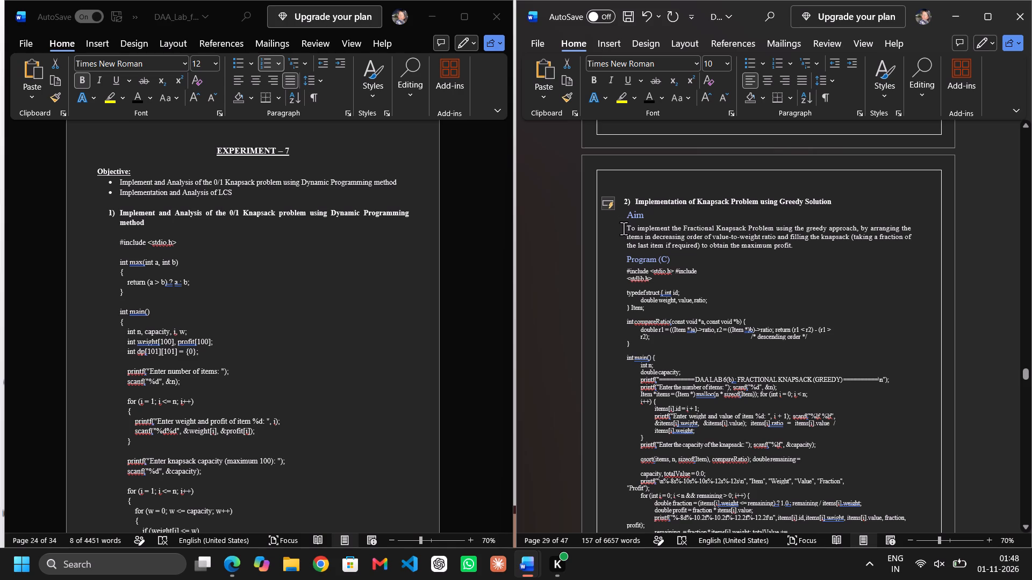
left_click_drag(623, 228, 794, 246, "ctrl")
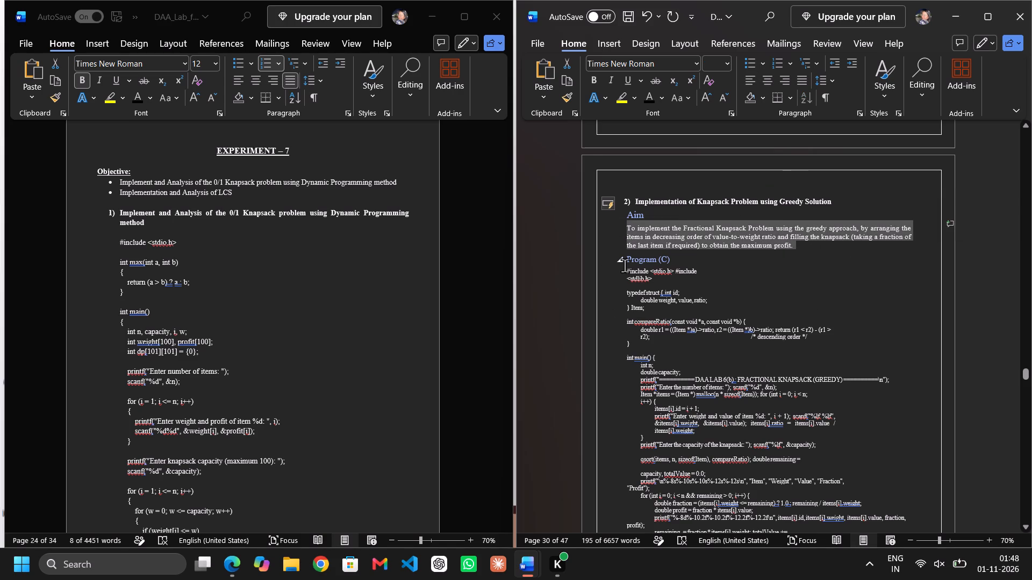
left_click_drag(625, 267, 756, 477, "ctrl")
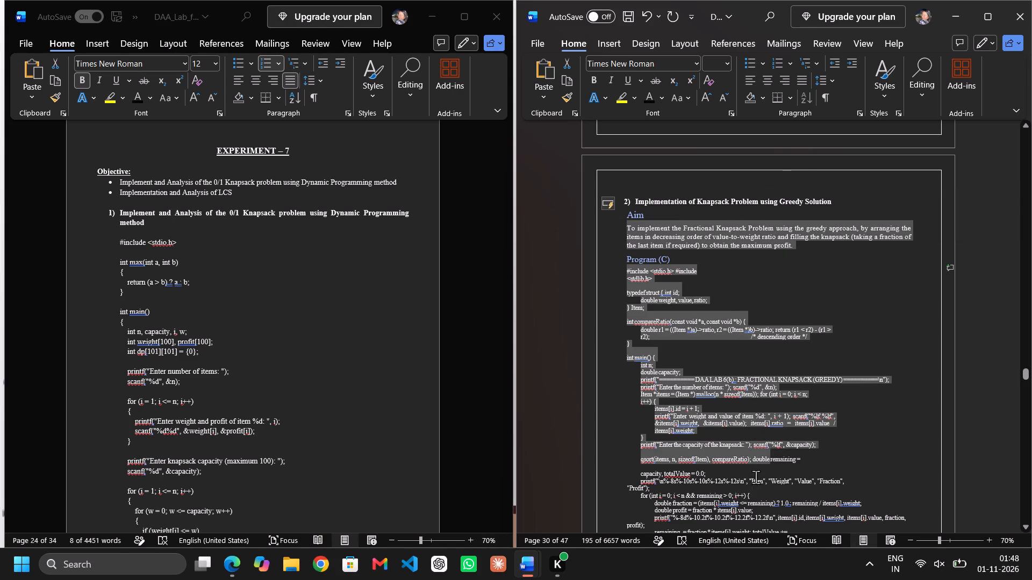
left_click_drag(756, 477, 736, 534, "ctrl")
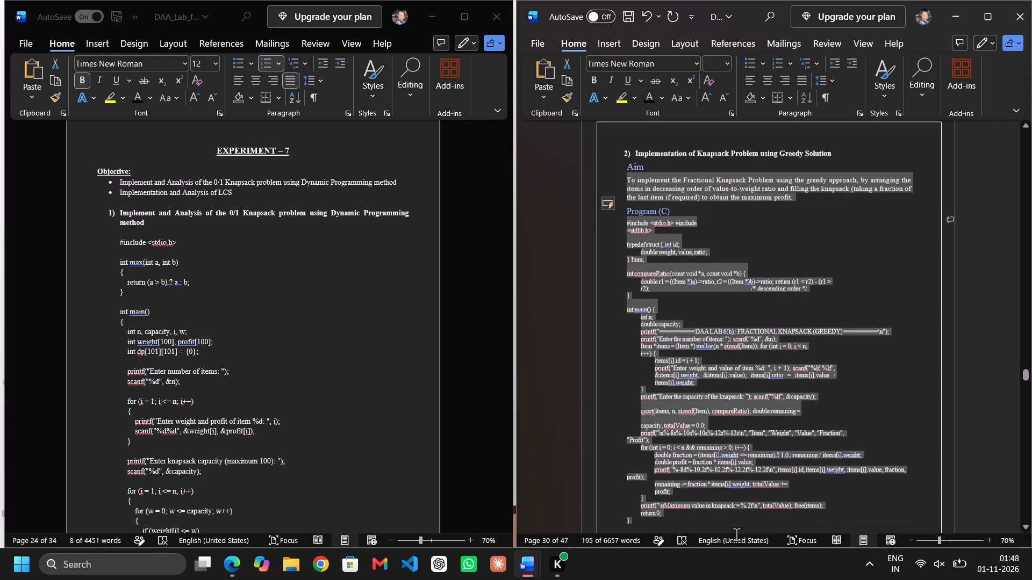
left_click_drag(736, 534, 713, 448, "ctrl")
scroll(713, 448, "up", 2)
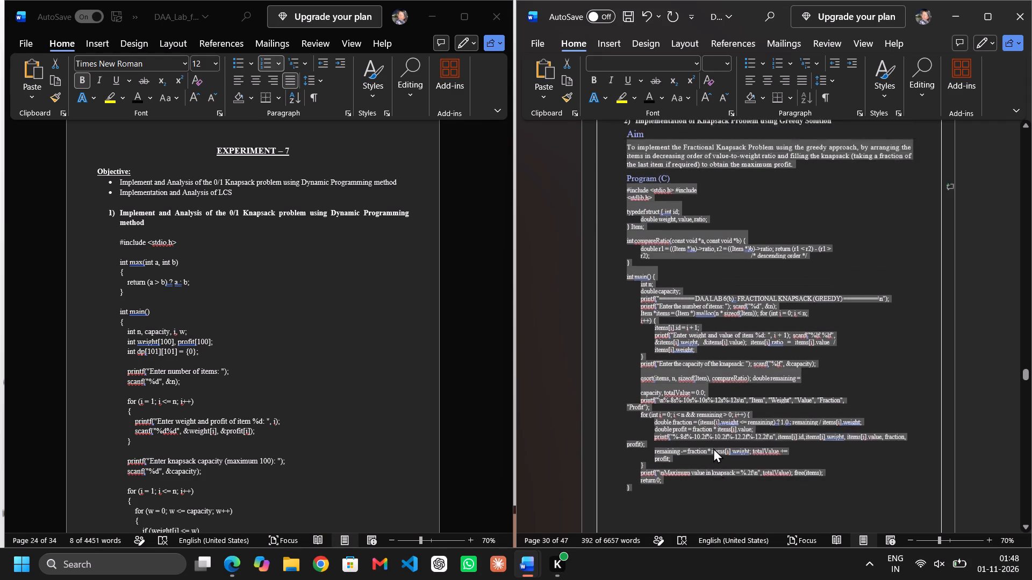
scroll(713, 448, "up", 5)
scroll(713, 448, "down", 1)
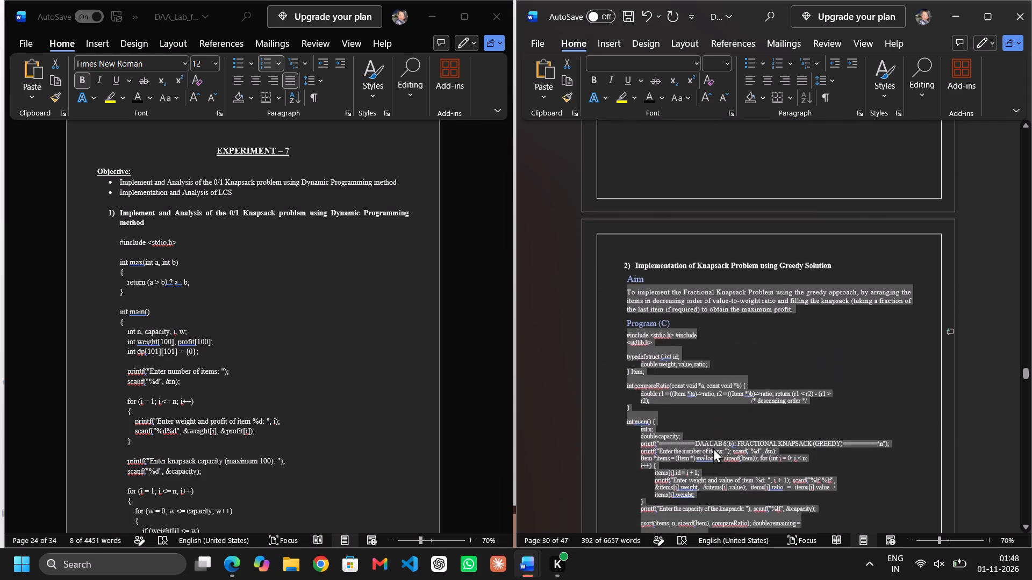
scroll(713, 448, "up", 11)
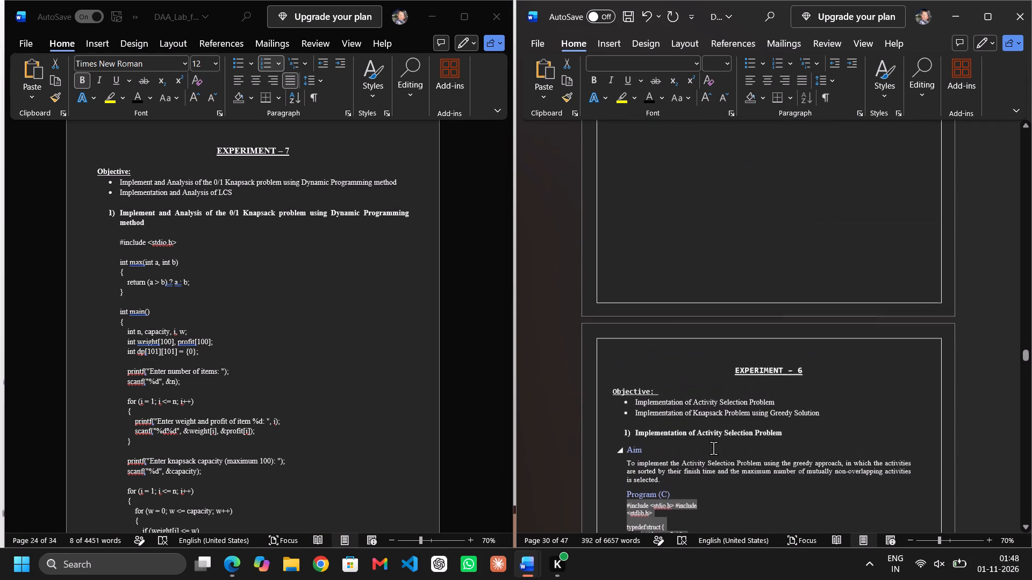
scroll(713, 448, "down", 4)
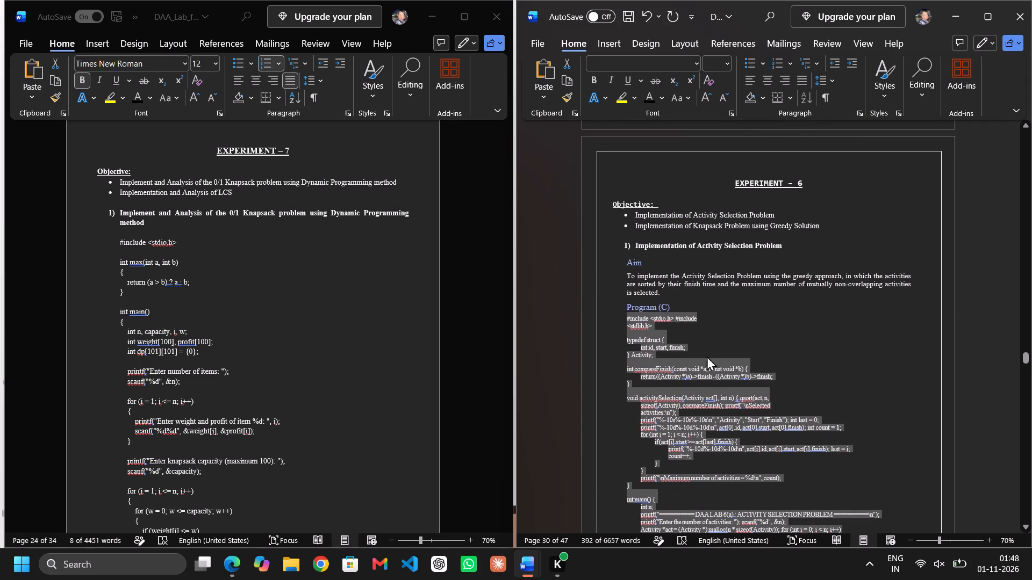
left_click_drag(662, 291, 622, 275, "ctrl")
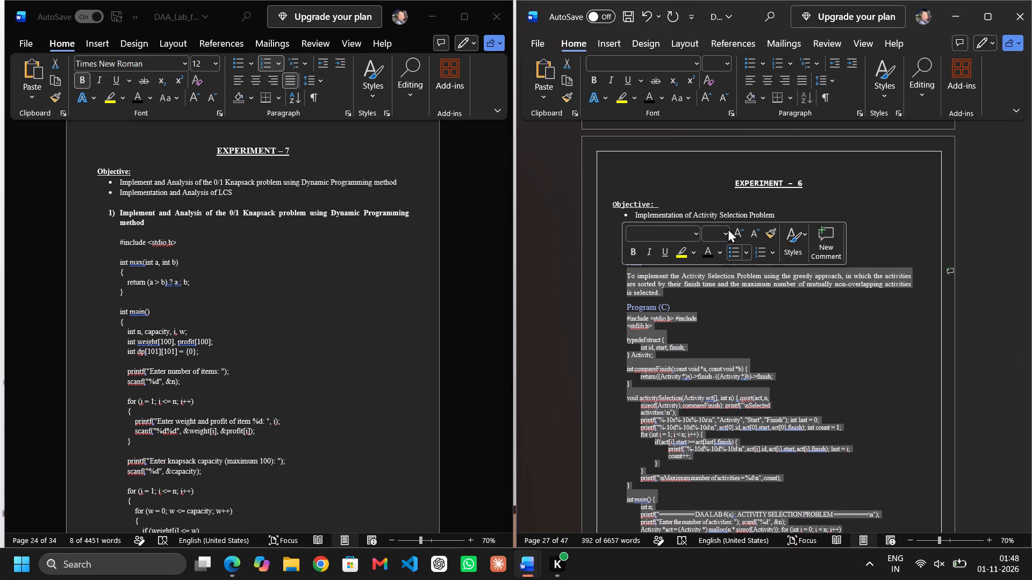
left_click(728, 228)
left_click(725, 311)
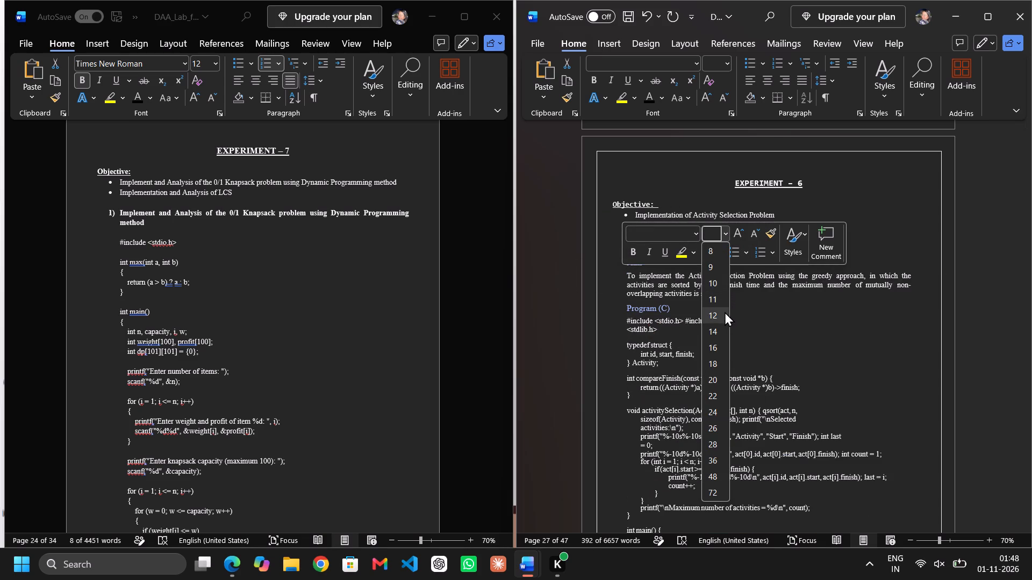
left_click(722, 289)
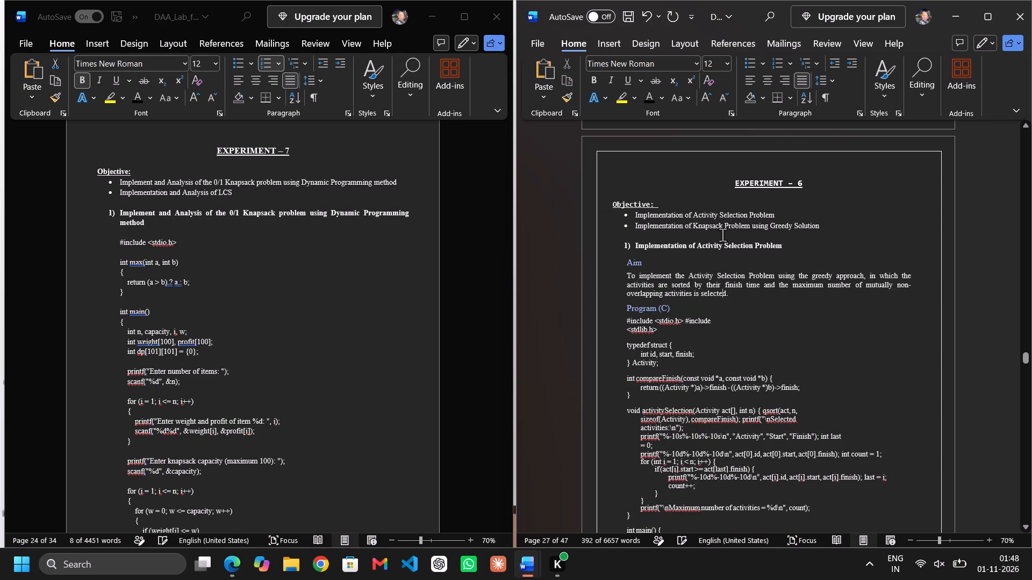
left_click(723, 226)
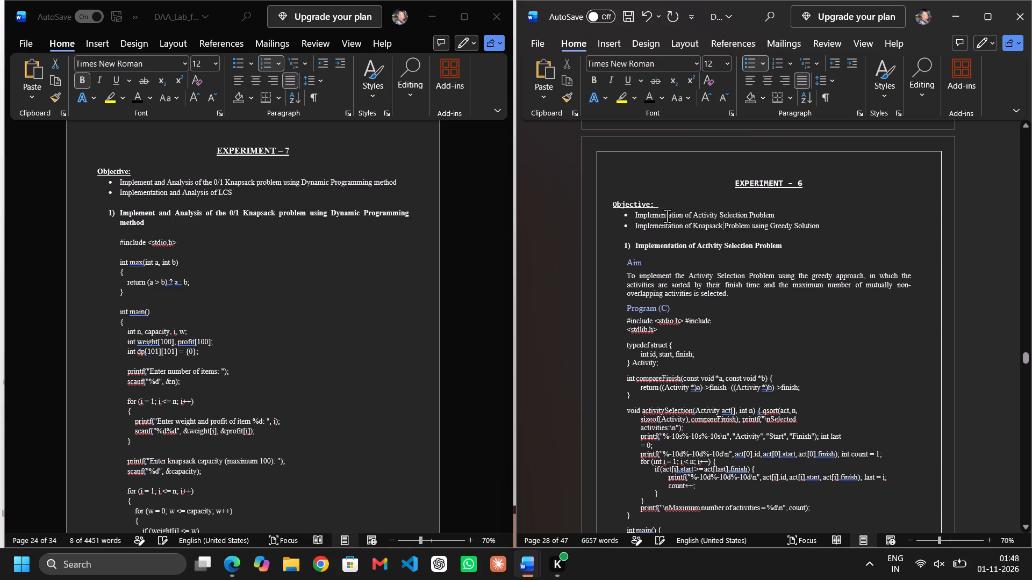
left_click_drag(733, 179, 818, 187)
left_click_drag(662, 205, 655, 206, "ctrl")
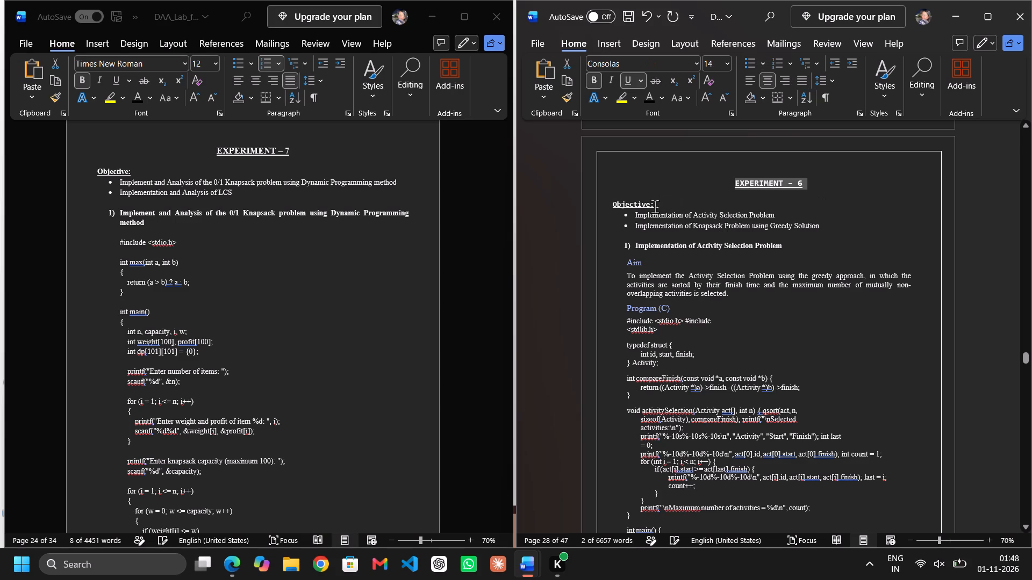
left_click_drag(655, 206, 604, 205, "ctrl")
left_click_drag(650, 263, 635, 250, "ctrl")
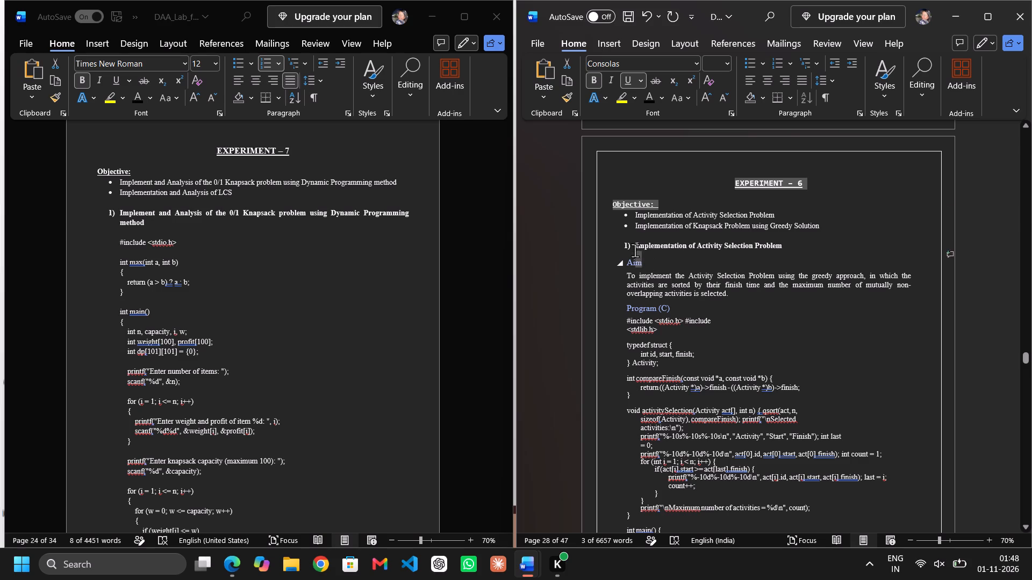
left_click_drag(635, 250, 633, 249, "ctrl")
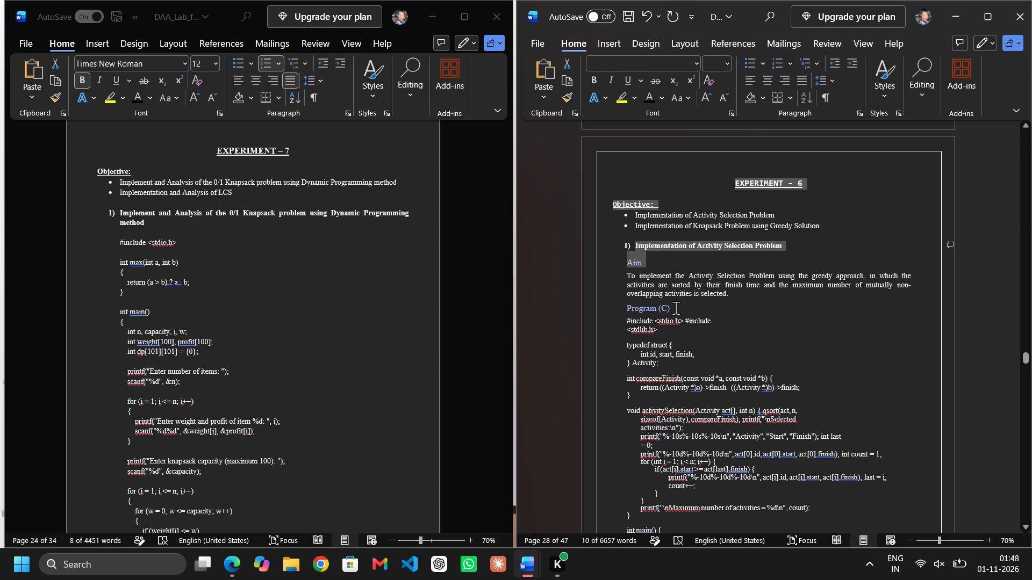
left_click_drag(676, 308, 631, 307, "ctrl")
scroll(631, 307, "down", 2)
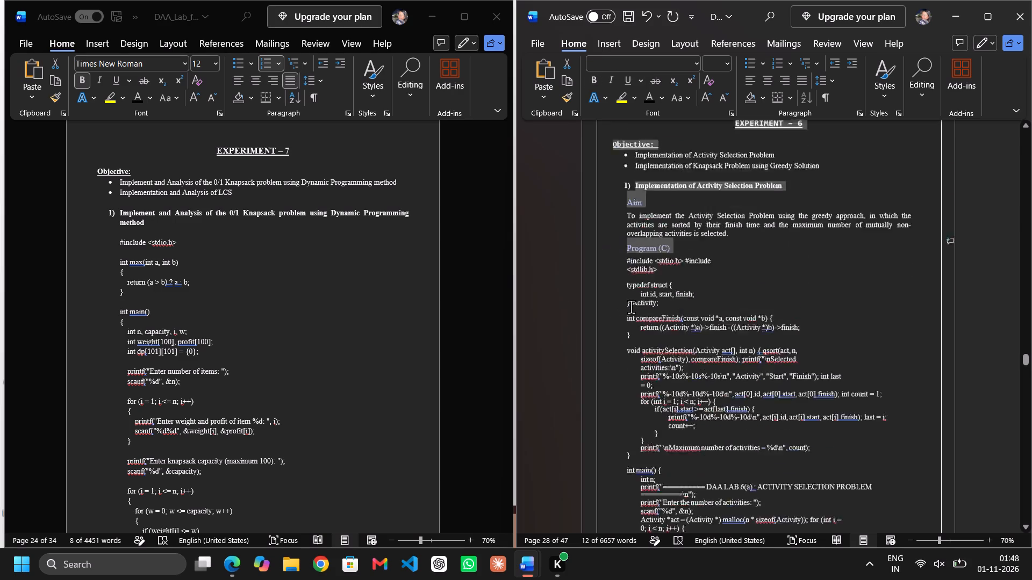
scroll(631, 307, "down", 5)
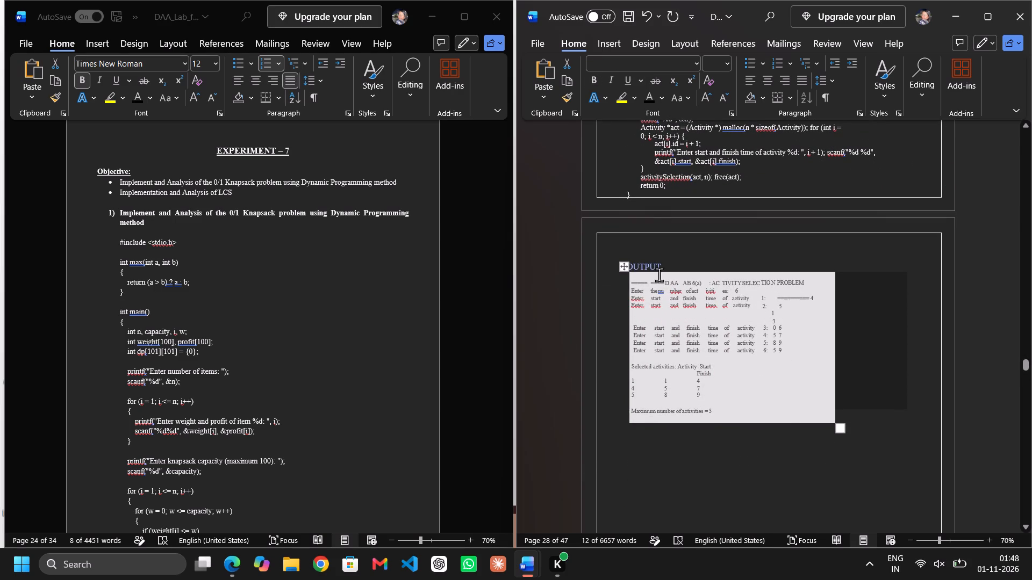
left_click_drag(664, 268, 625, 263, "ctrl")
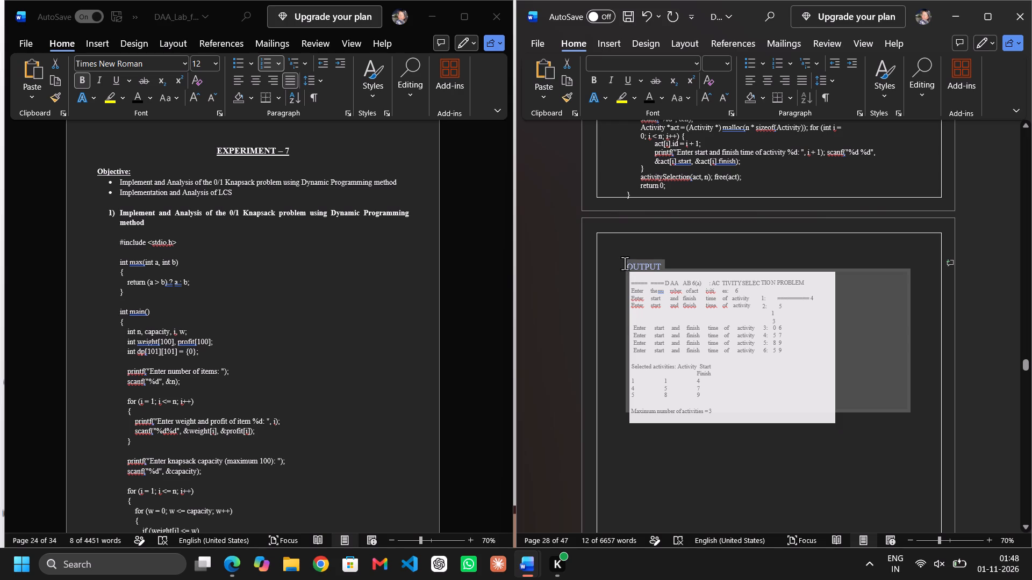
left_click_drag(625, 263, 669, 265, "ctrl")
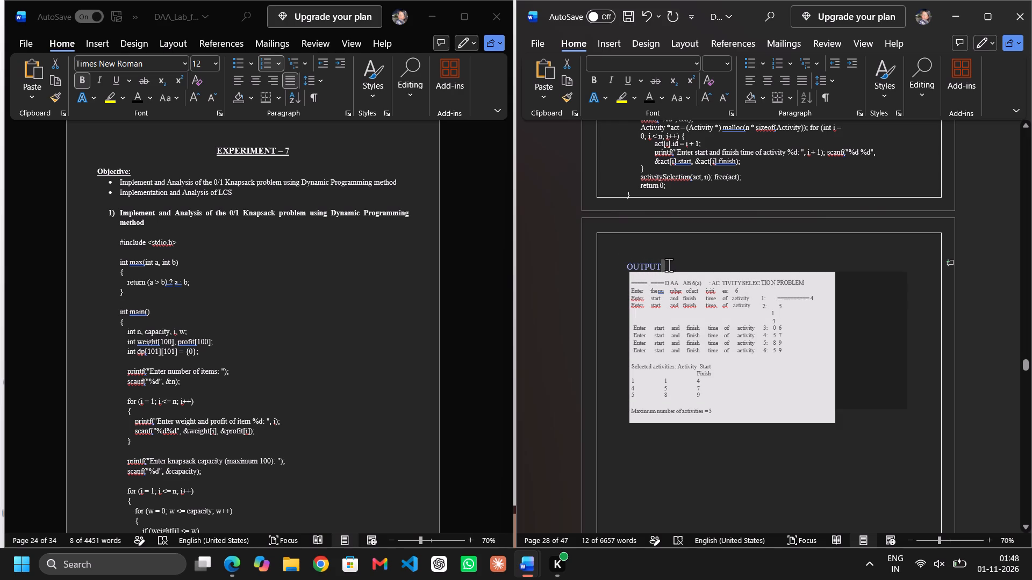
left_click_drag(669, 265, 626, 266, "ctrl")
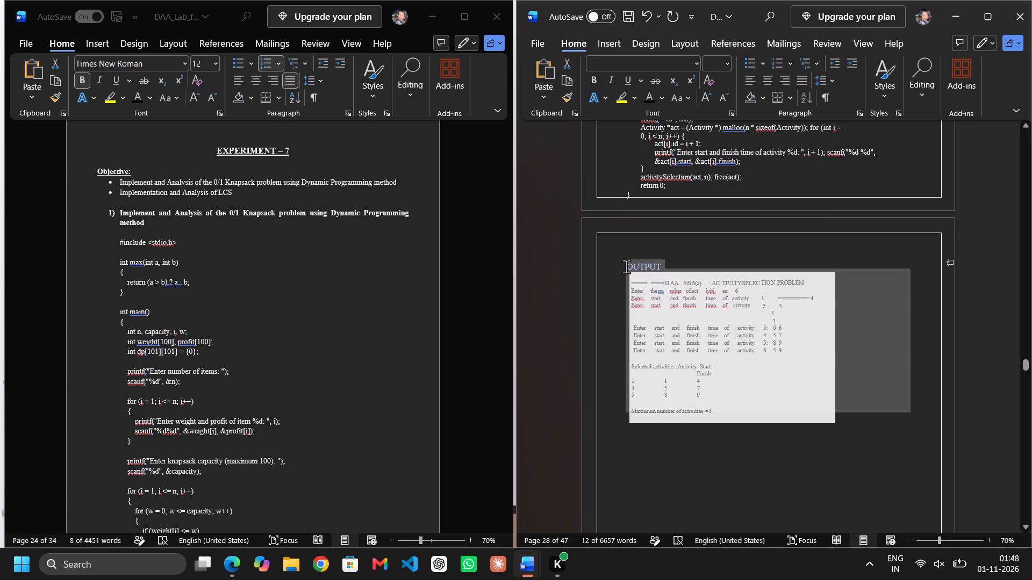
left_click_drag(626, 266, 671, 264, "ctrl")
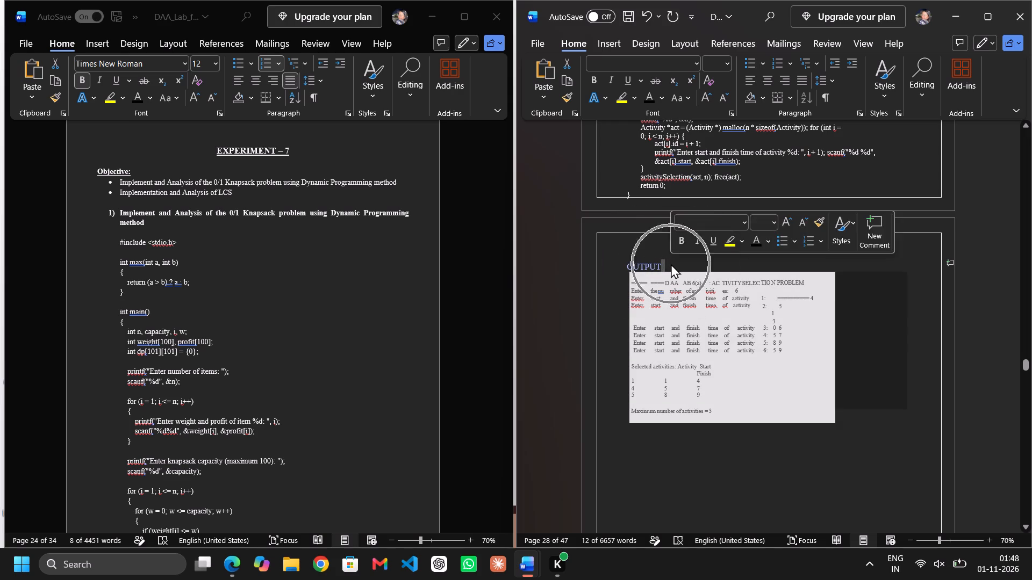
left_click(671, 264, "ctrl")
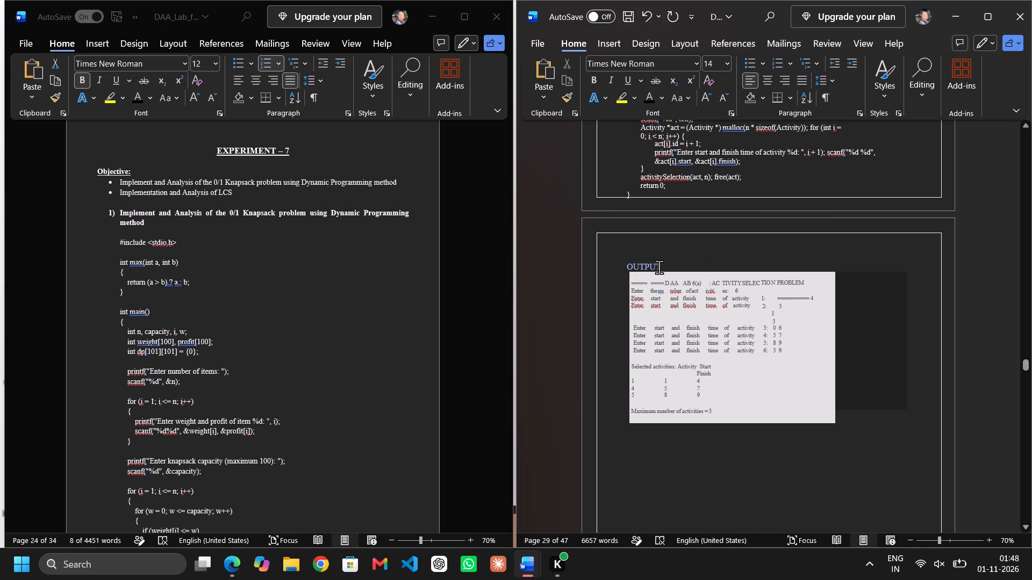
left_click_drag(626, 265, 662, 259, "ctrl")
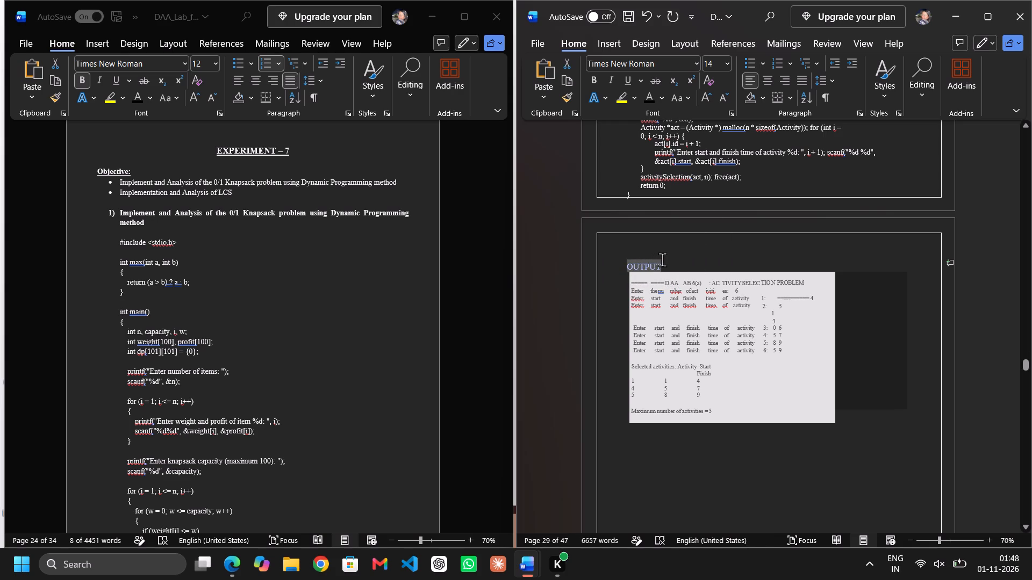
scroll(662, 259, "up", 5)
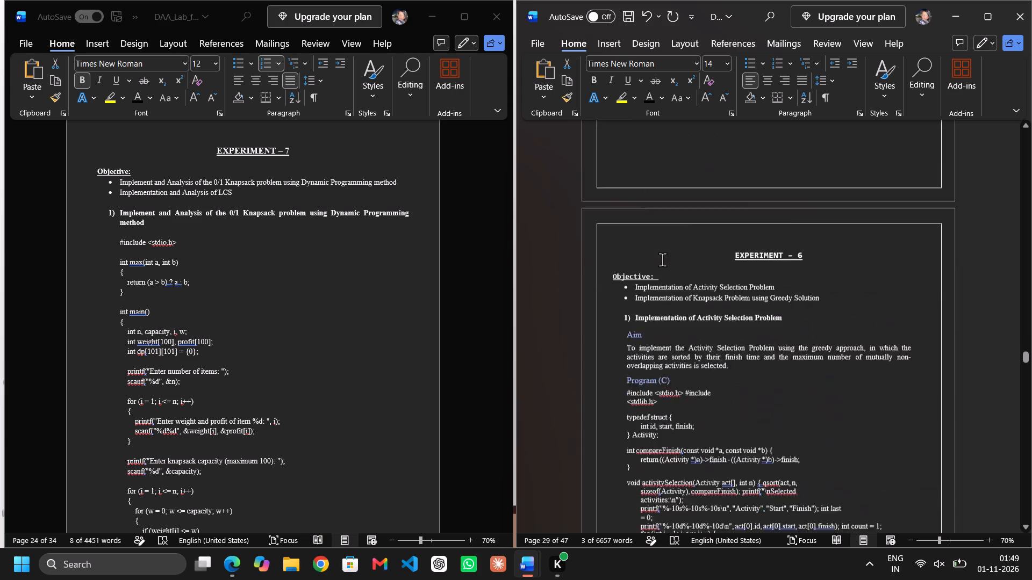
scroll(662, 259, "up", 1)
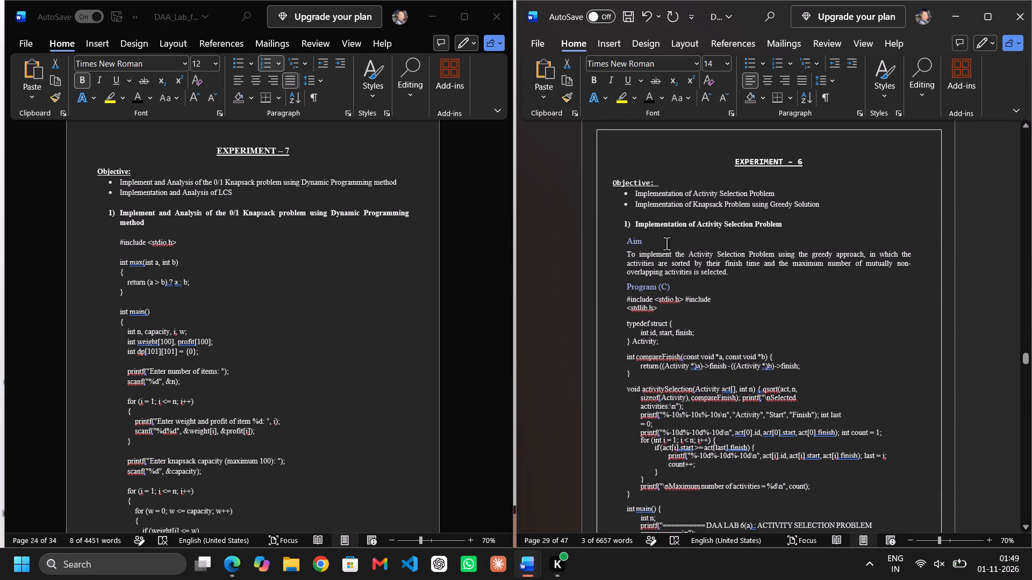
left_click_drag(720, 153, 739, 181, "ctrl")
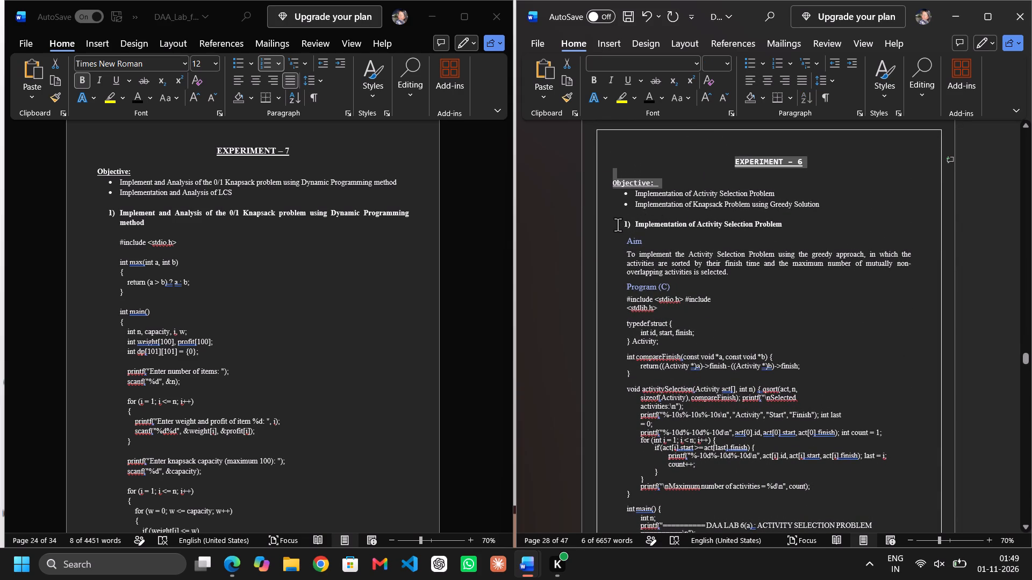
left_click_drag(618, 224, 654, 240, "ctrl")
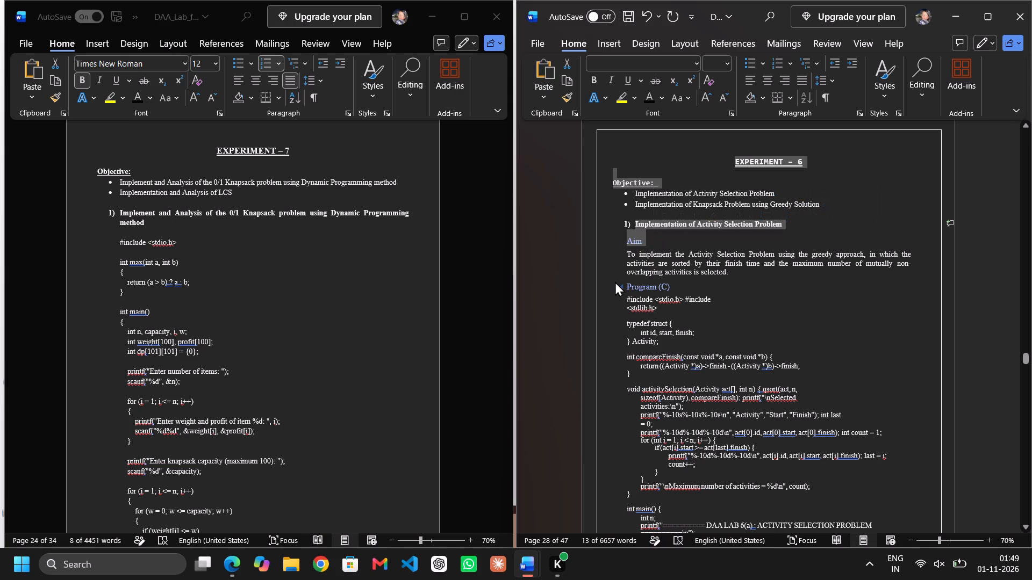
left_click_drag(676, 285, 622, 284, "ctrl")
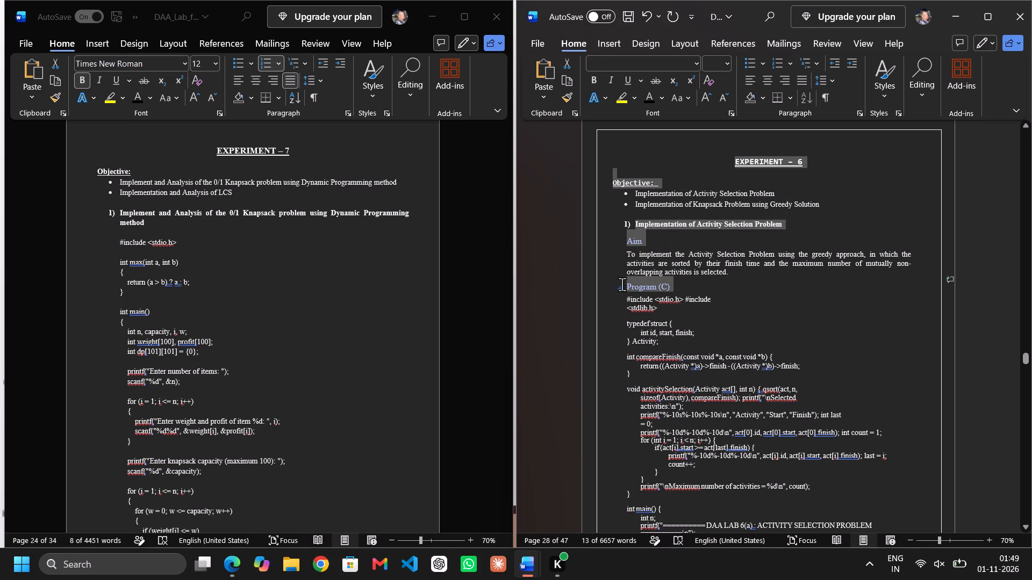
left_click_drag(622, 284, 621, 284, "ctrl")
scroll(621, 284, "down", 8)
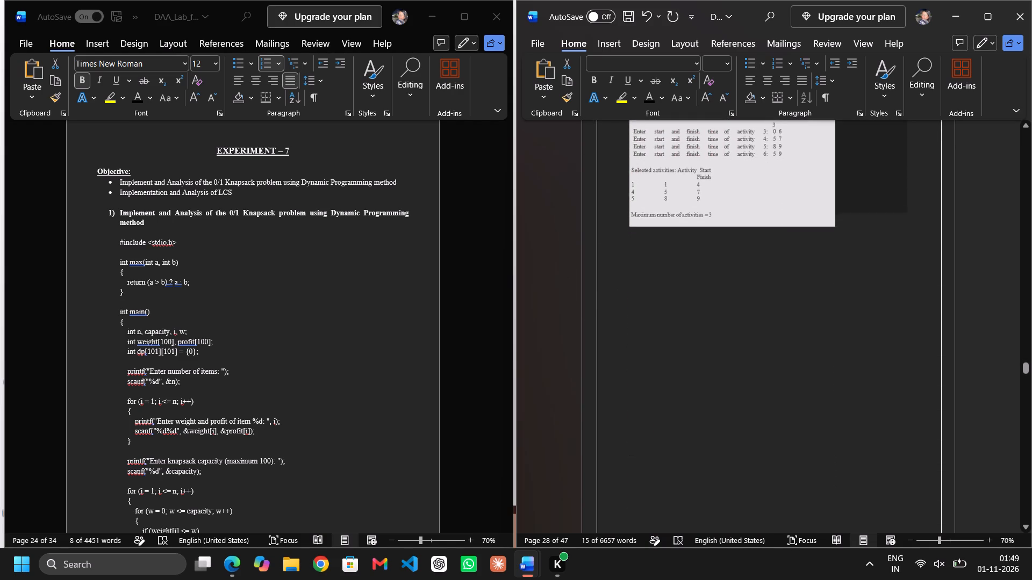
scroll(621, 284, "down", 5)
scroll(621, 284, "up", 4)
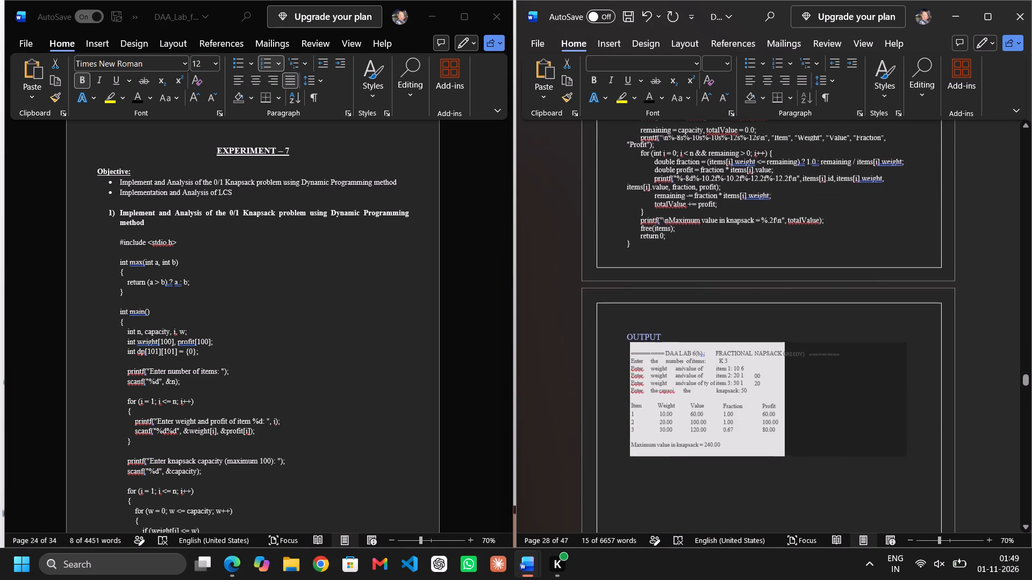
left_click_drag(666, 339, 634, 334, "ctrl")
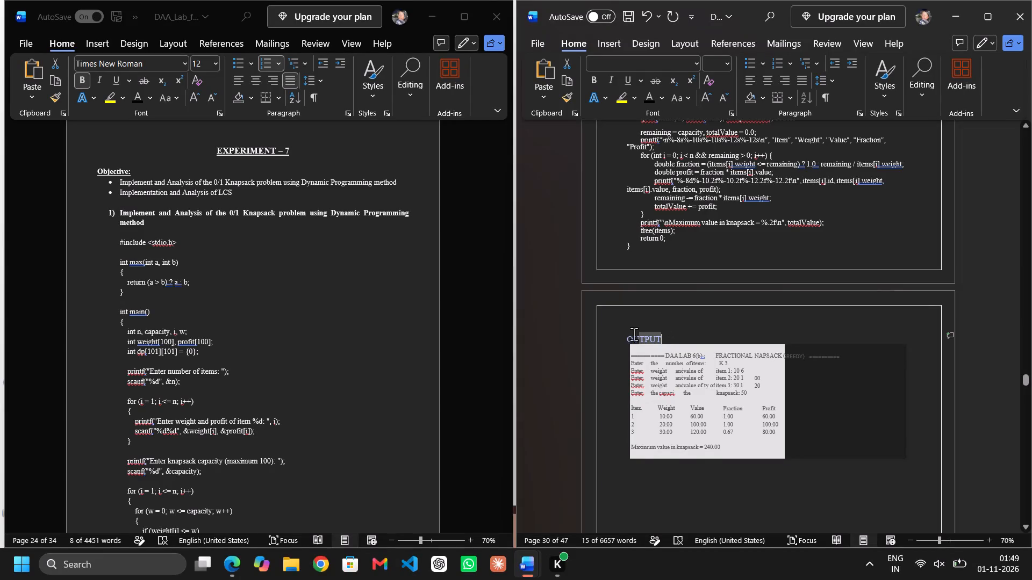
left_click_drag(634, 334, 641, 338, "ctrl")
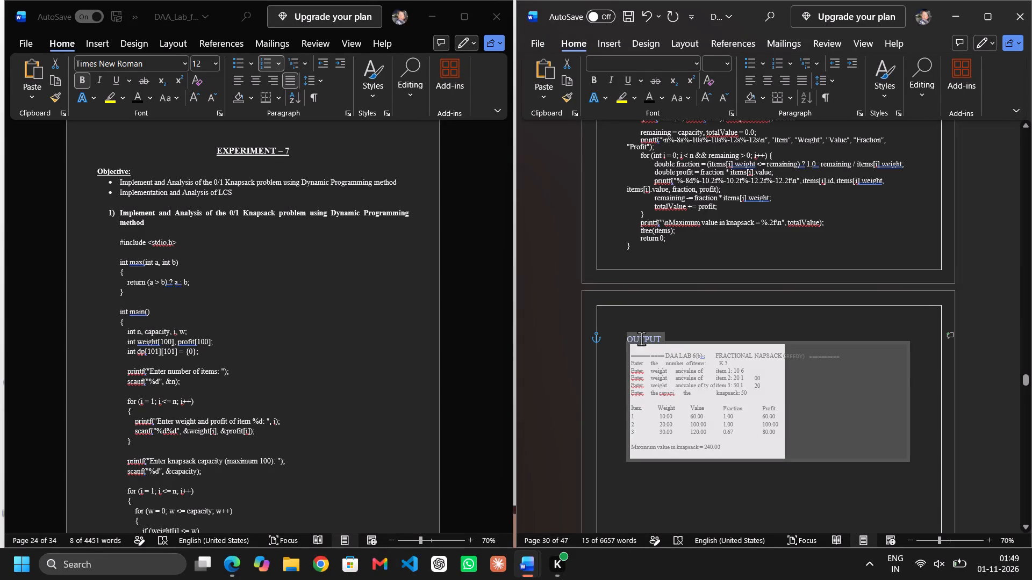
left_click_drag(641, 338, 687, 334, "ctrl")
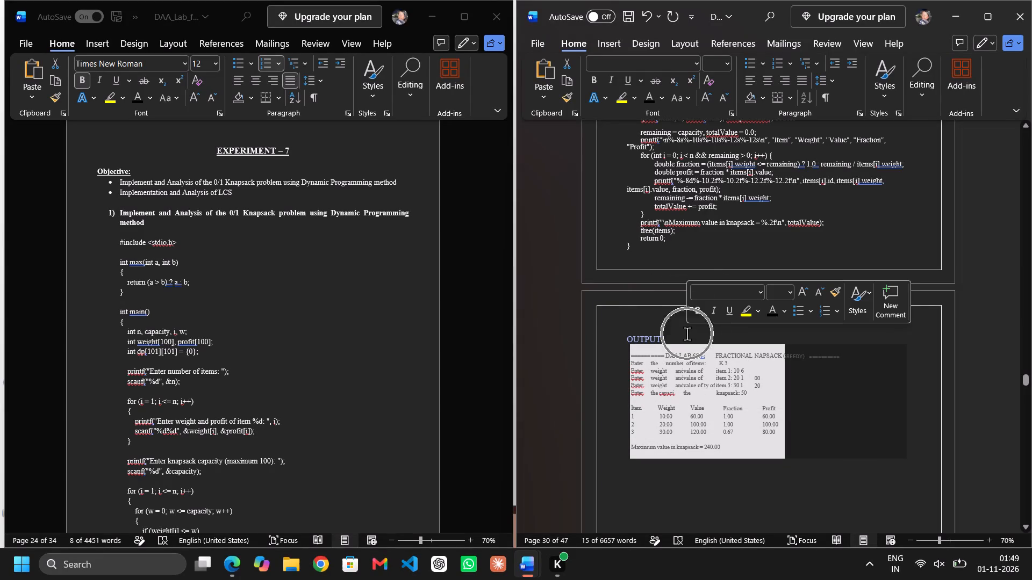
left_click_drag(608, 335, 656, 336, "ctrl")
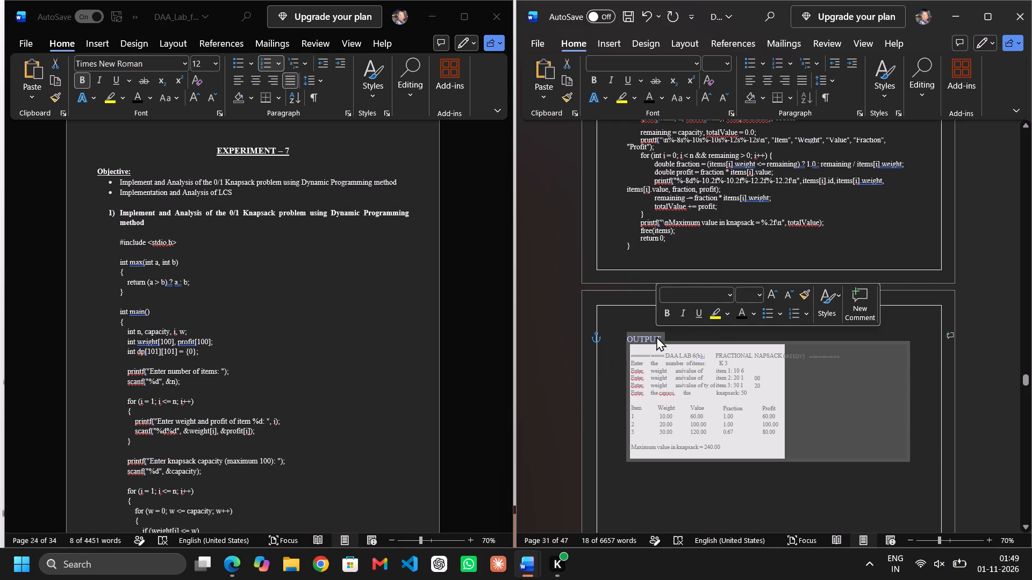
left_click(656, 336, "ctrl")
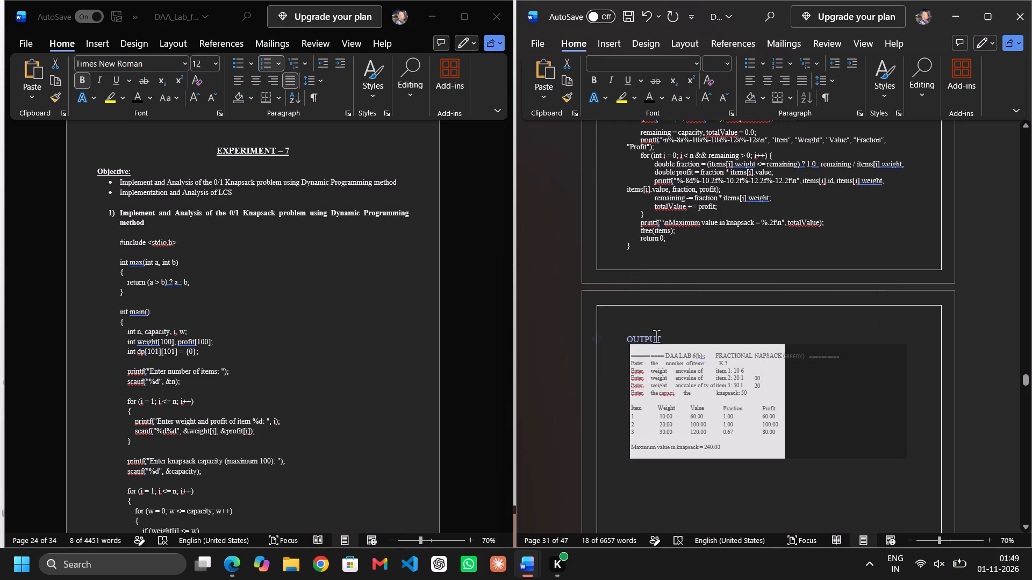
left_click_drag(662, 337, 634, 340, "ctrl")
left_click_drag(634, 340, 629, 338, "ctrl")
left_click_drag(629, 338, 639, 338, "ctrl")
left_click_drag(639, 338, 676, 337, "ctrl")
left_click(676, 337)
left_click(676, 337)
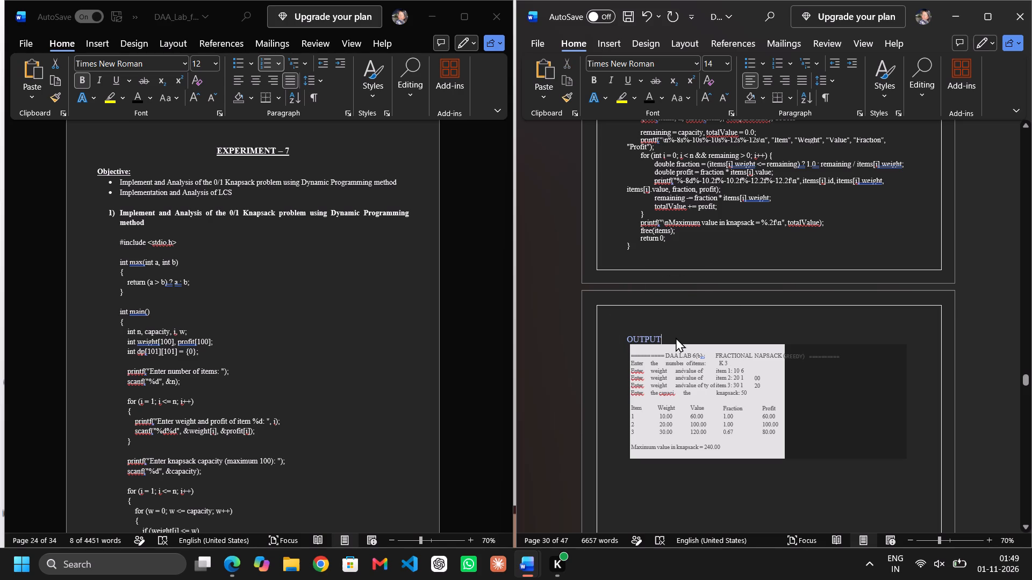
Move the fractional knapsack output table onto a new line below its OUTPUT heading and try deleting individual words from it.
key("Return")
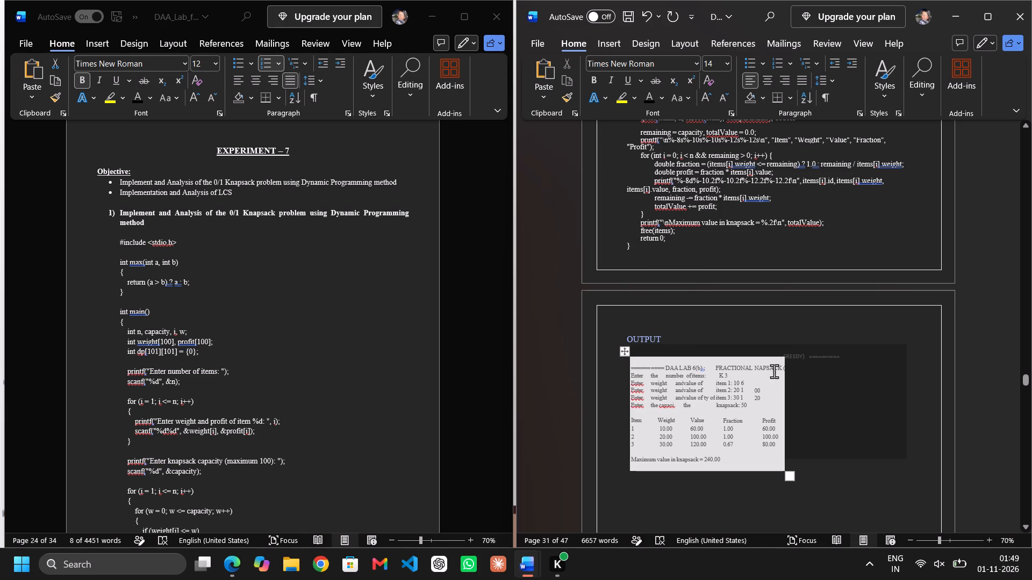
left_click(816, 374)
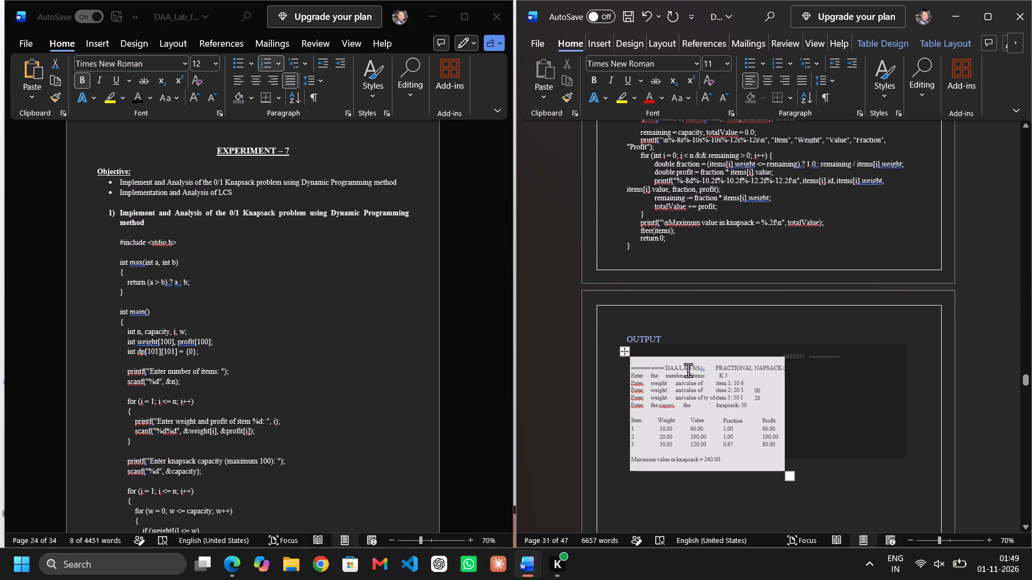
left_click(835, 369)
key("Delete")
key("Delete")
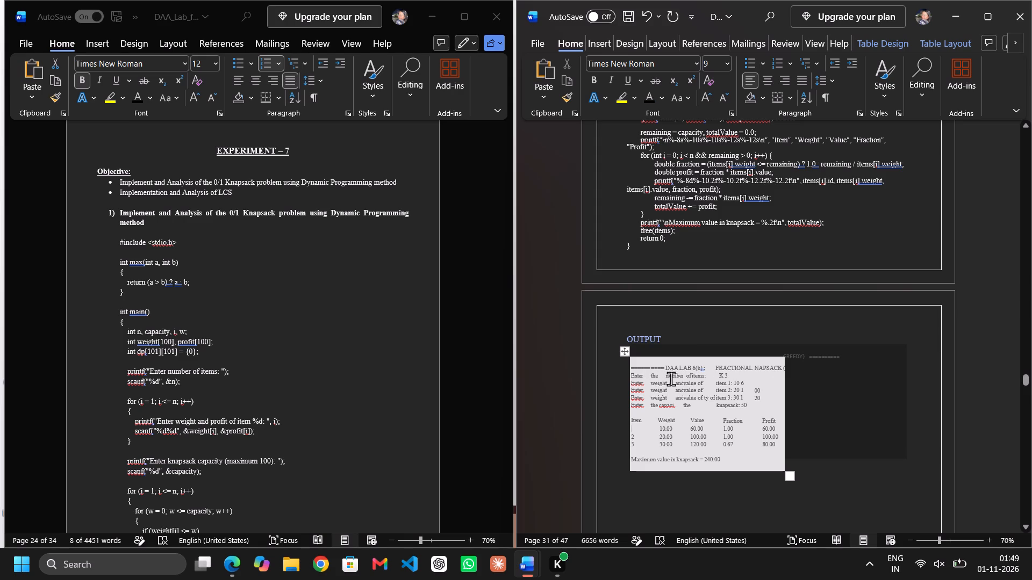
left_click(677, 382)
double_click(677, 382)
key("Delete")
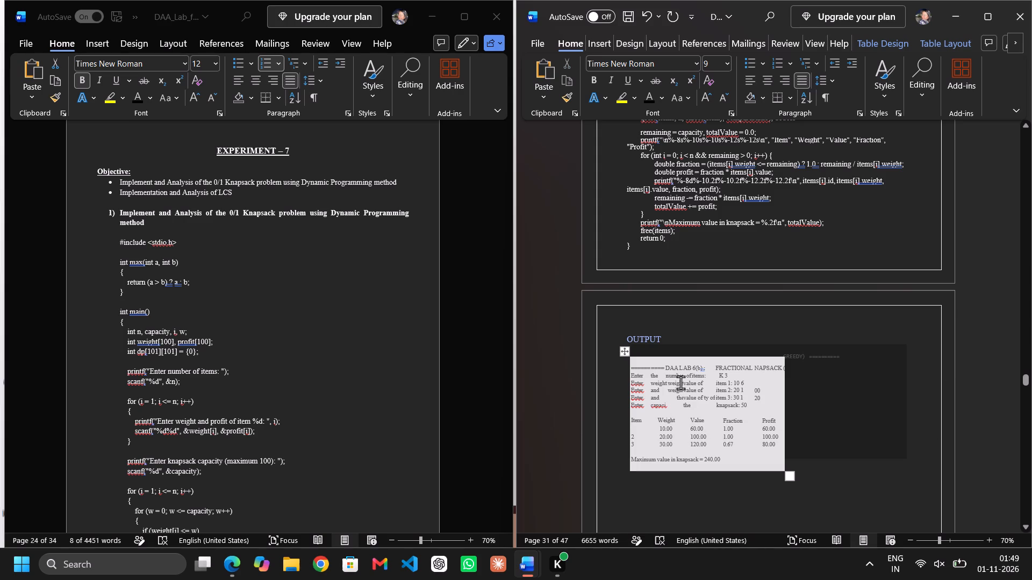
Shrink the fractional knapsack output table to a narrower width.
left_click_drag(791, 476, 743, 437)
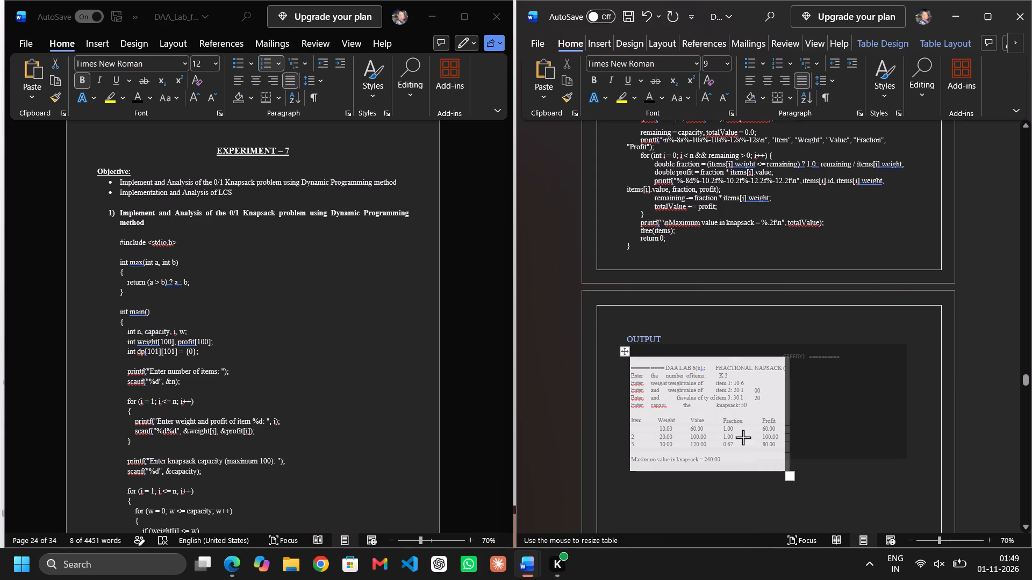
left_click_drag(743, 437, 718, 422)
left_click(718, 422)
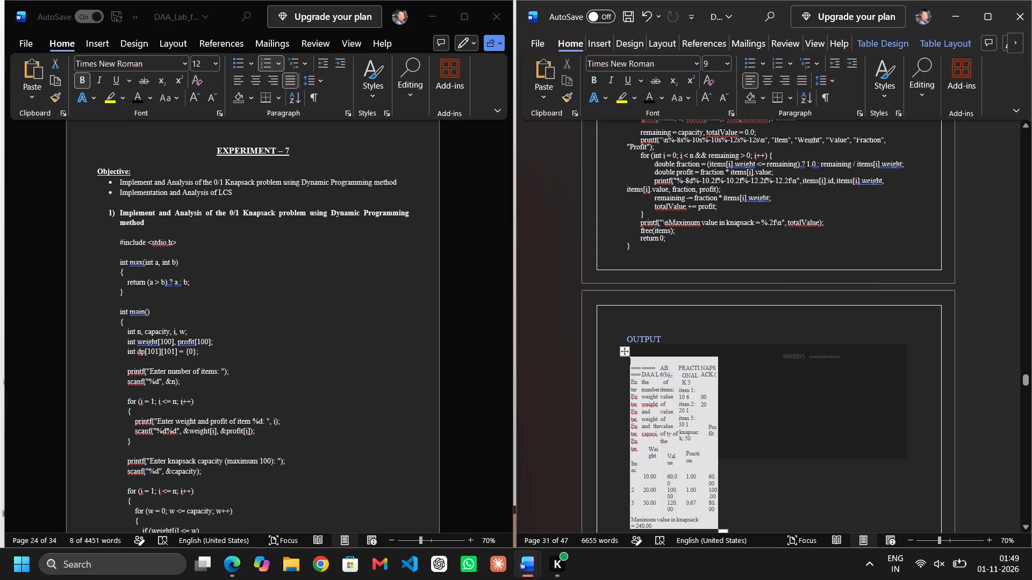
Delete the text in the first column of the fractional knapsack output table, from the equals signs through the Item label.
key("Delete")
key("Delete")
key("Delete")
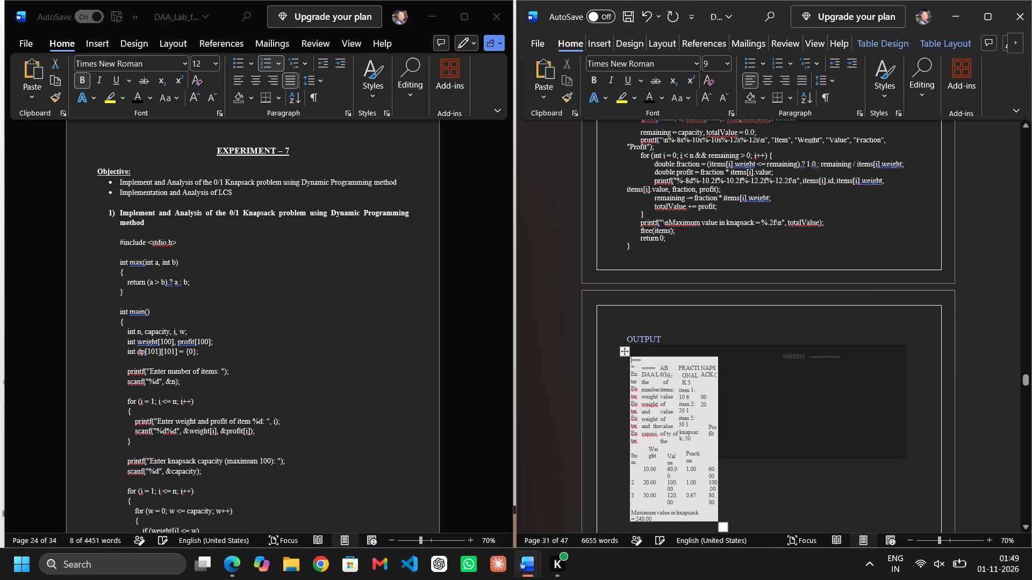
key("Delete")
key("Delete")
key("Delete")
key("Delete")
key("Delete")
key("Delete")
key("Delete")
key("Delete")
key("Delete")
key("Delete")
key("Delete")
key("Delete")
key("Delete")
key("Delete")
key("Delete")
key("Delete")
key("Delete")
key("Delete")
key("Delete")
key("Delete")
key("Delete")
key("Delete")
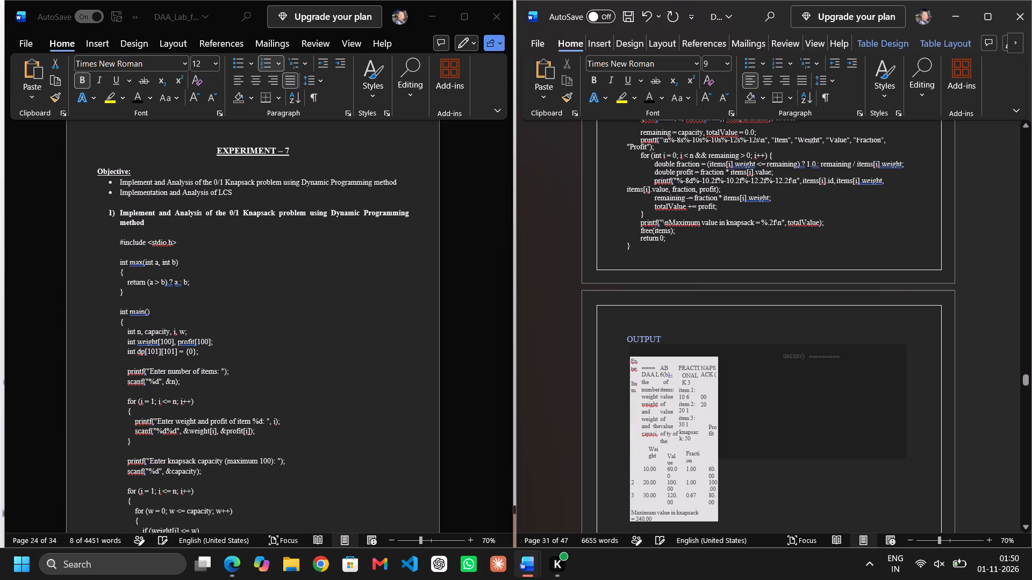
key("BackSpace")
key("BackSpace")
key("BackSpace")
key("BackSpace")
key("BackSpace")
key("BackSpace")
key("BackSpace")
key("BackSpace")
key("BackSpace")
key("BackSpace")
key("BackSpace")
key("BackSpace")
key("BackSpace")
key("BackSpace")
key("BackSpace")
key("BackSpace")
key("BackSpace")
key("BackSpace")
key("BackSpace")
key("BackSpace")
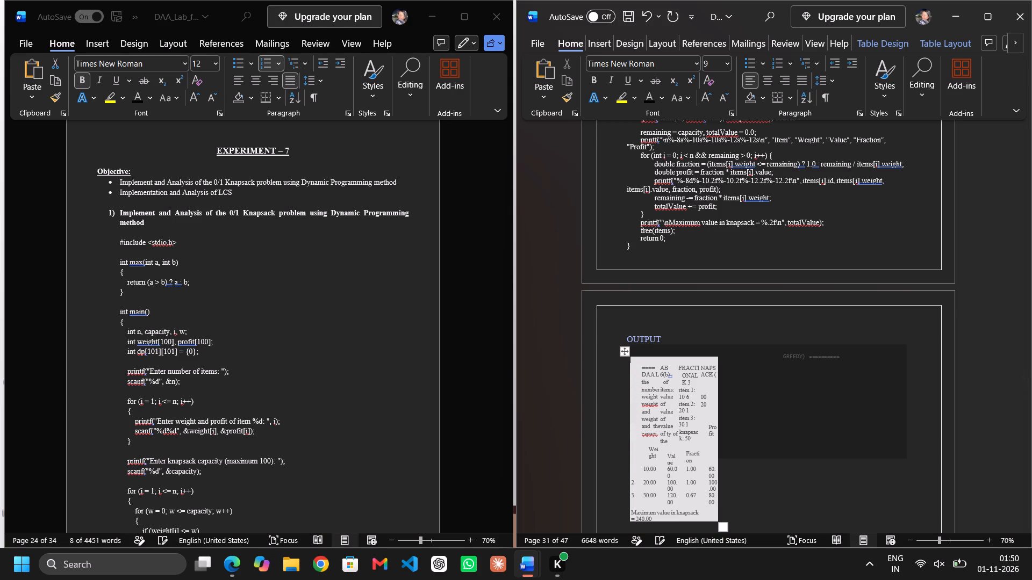
Select the whole fractional knapsack output table and clear all its contents.
left_click(699, 492)
left_click(628, 349)
key("Delete")
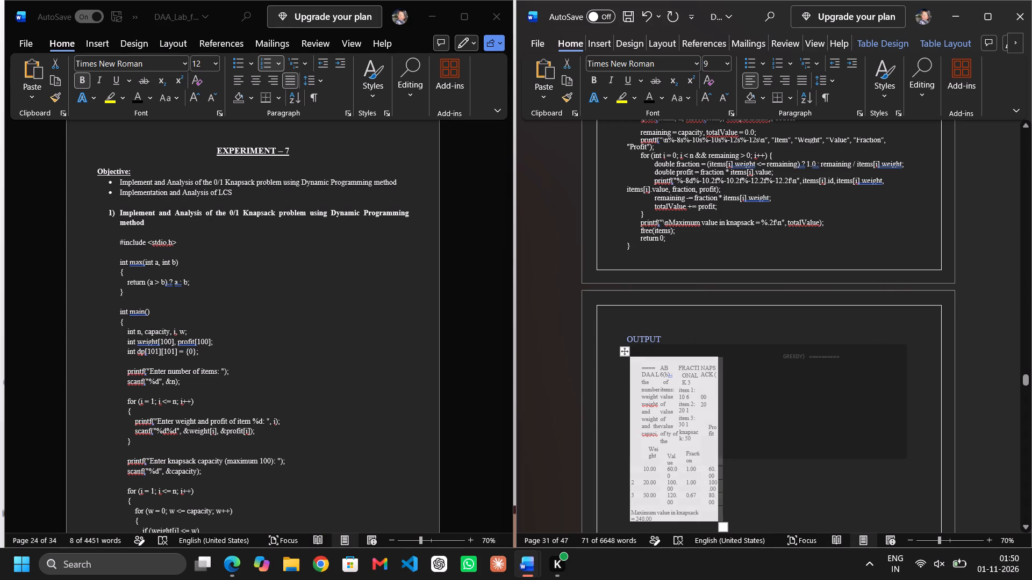
Remove the emptied table and the blank line under the fractional knapsack OUTPUT heading.
left_click(660, 380)
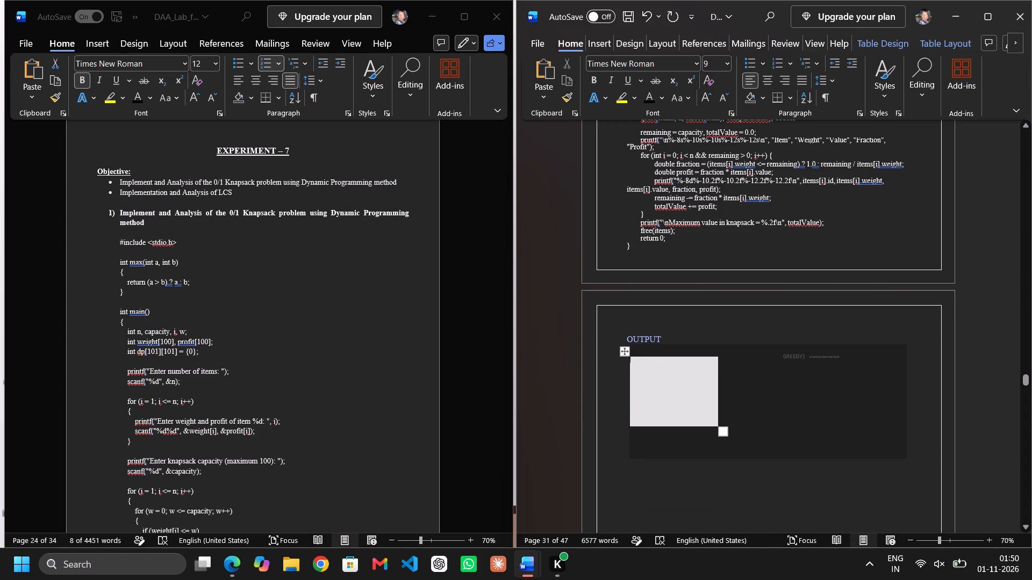
left_click(625, 350)
key("Delete")
key("Delete")
key("BackSpace")
key("Delete")
key("Delete")
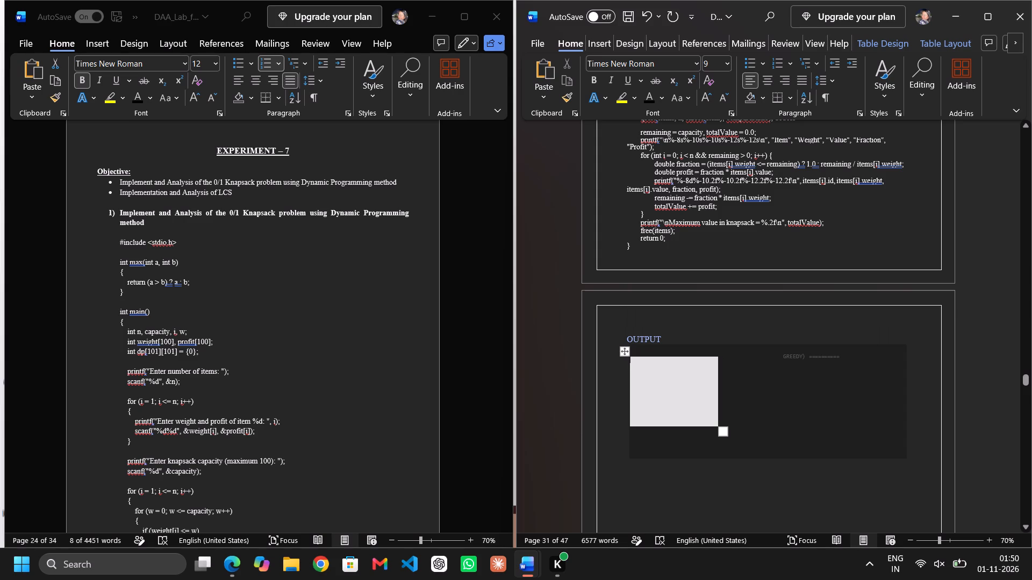
left_click(625, 350)
key("BackSpace")
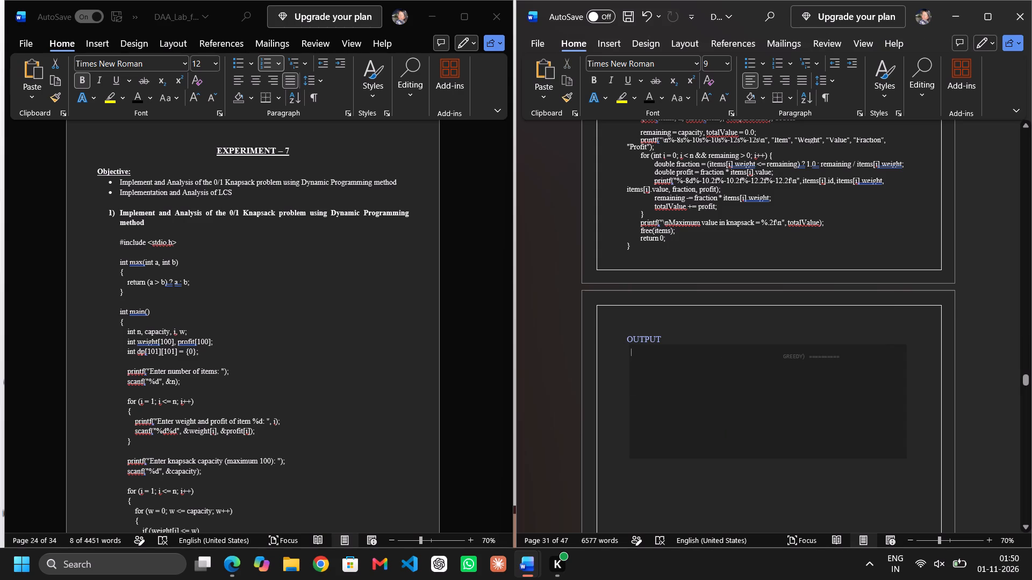
key("BackSpace")
Delete the dark text box containing the leftover GREEDY text beneath the OUTPUT heading.
left_click(716, 418)
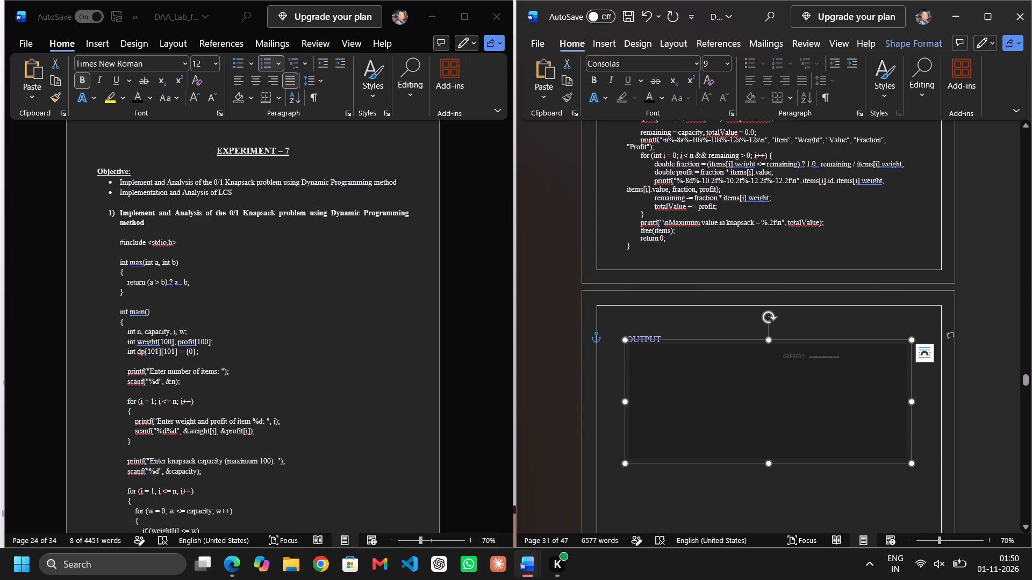
key("Delete")
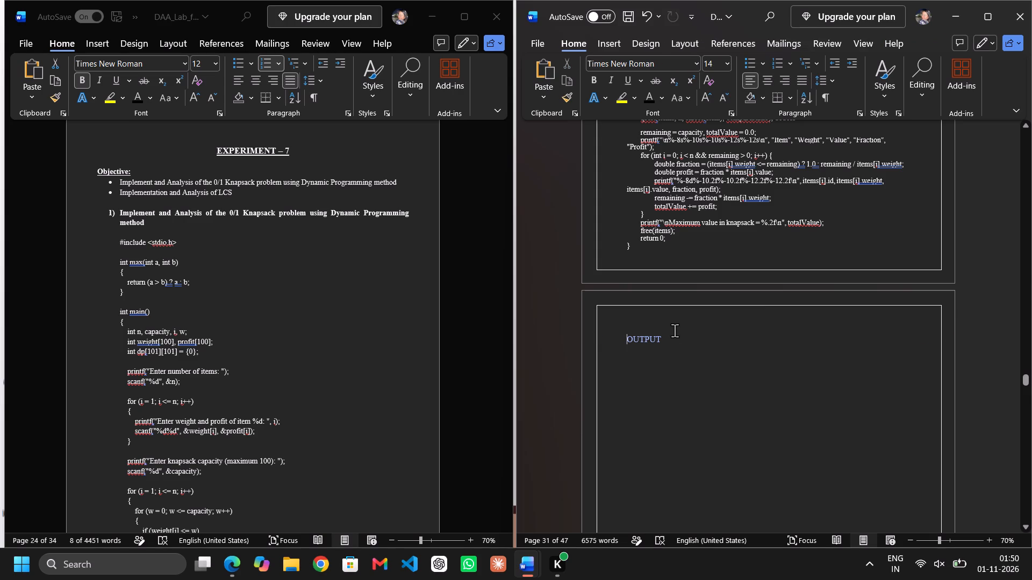
Format the fractional knapsack section's title, Aim, Program (C) and OUTPUT headings together as 14 pt bold in the current font colour.
scroll(670, 339, "down", 5)
scroll(670, 339, "up", 1)
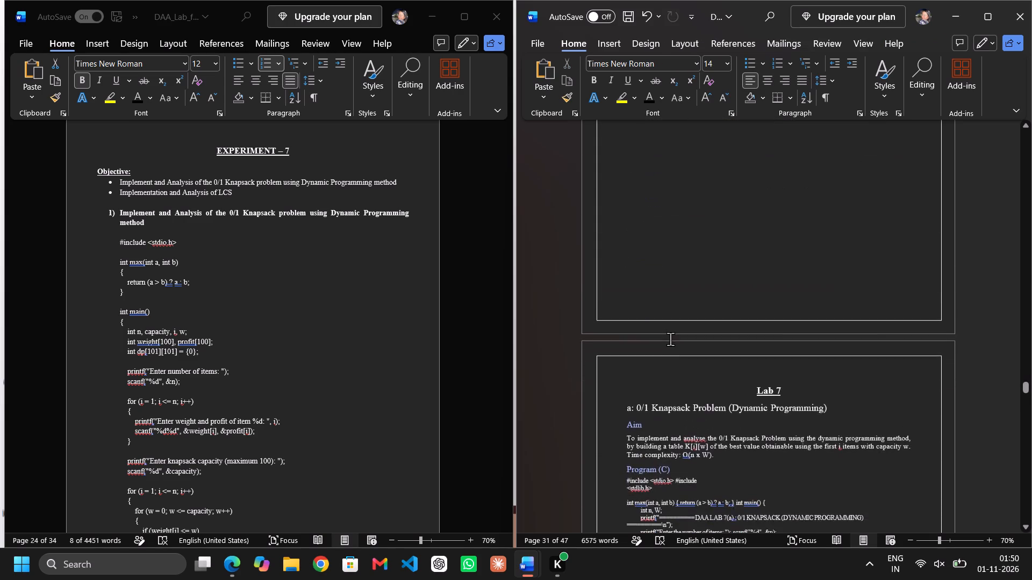
scroll(670, 339, "up", 2)
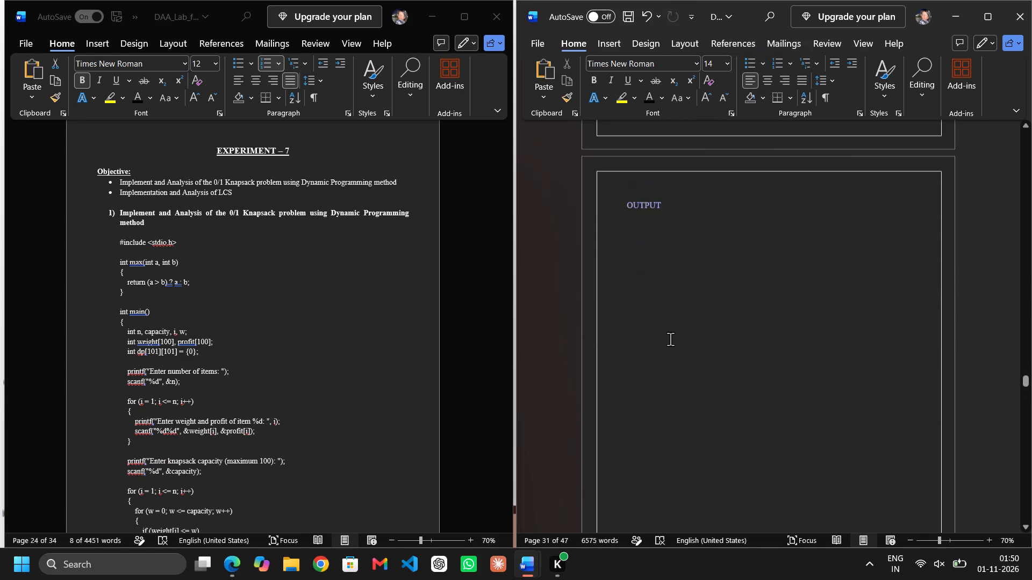
scroll(670, 339, "up", 1)
left_click_drag(680, 464, 624, 465)
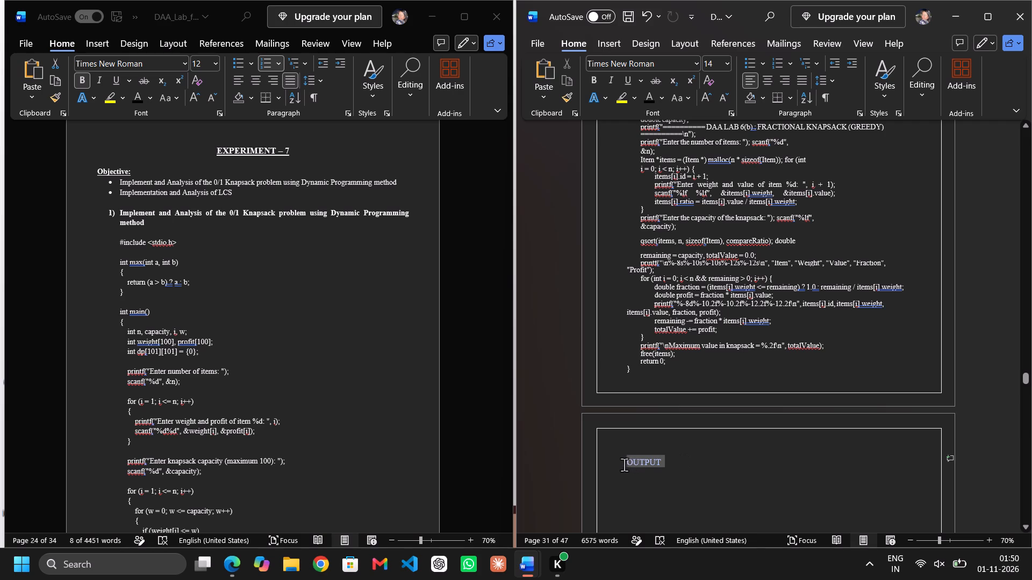
left_click_drag(624, 465, 622, 464)
scroll(622, 464, "up", 2, "ctrl")
scroll(622, 464, "down", 2, "ctrl")
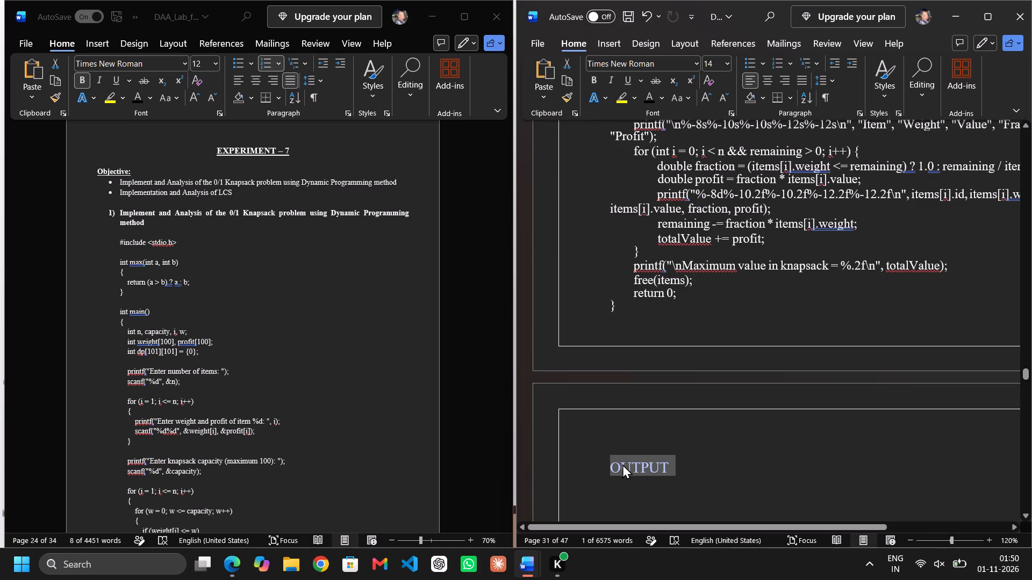
scroll(622, 464, "down", 1, "ctrl")
scroll(622, 464, "down", 1)
scroll(622, 464, "down", 1, "ctrl")
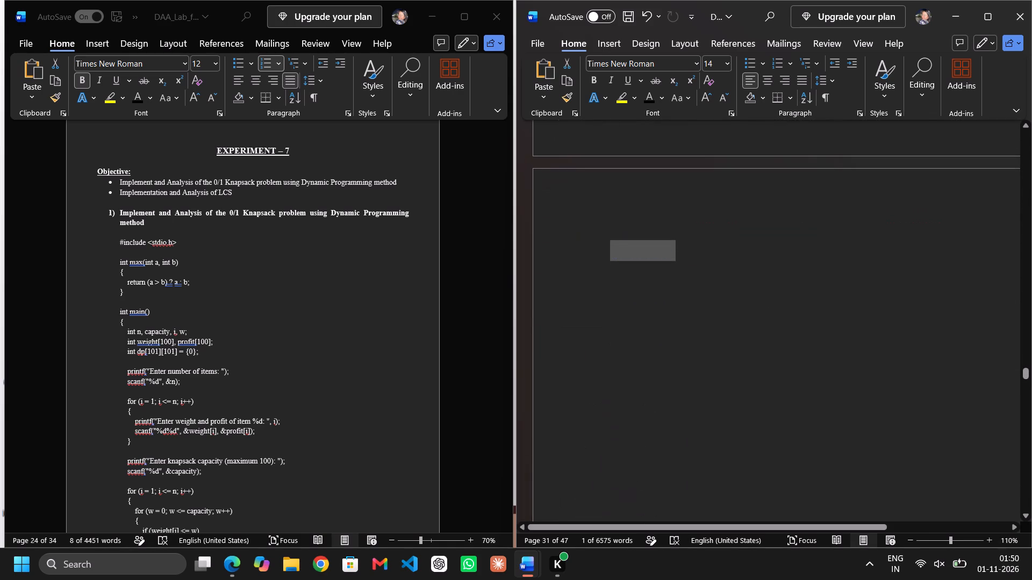
scroll(622, 464, "down", 2, "ctrl")
scroll(622, 464, "up", 1, "ctrl")
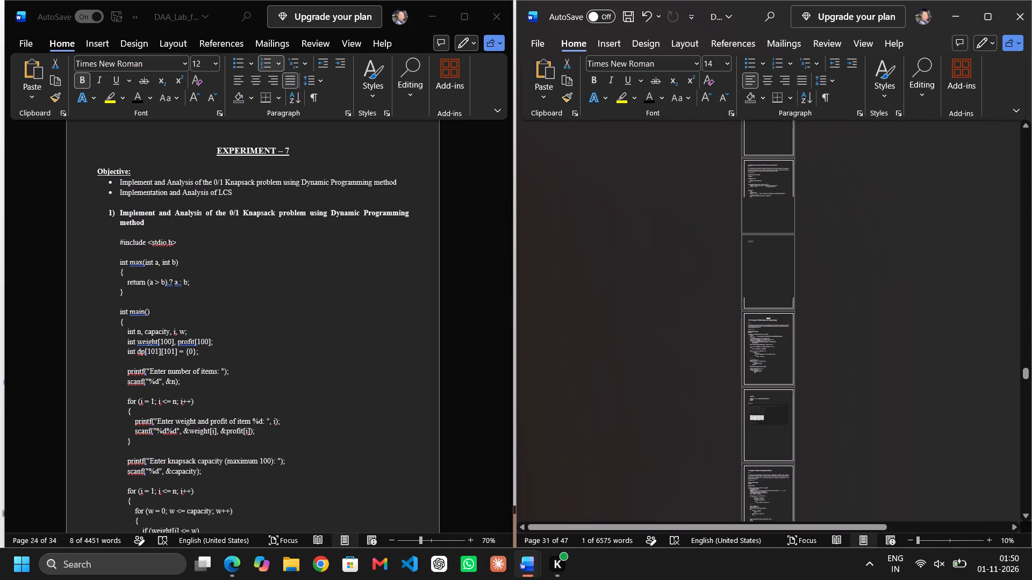
scroll(622, 464, "up", 4, "ctrl")
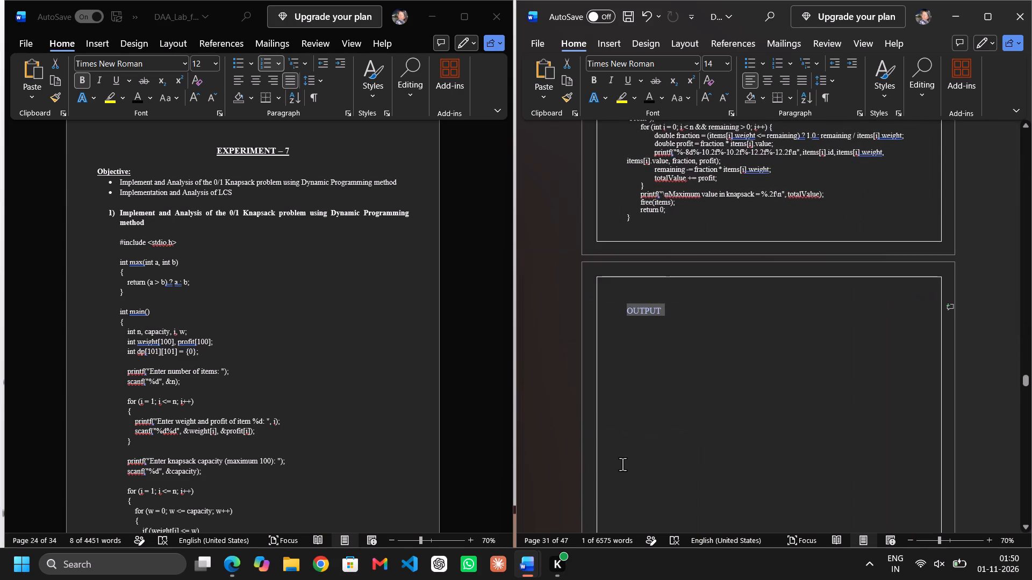
scroll(622, 464, "down", 1, "ctrl")
scroll(622, 464, "up", 4)
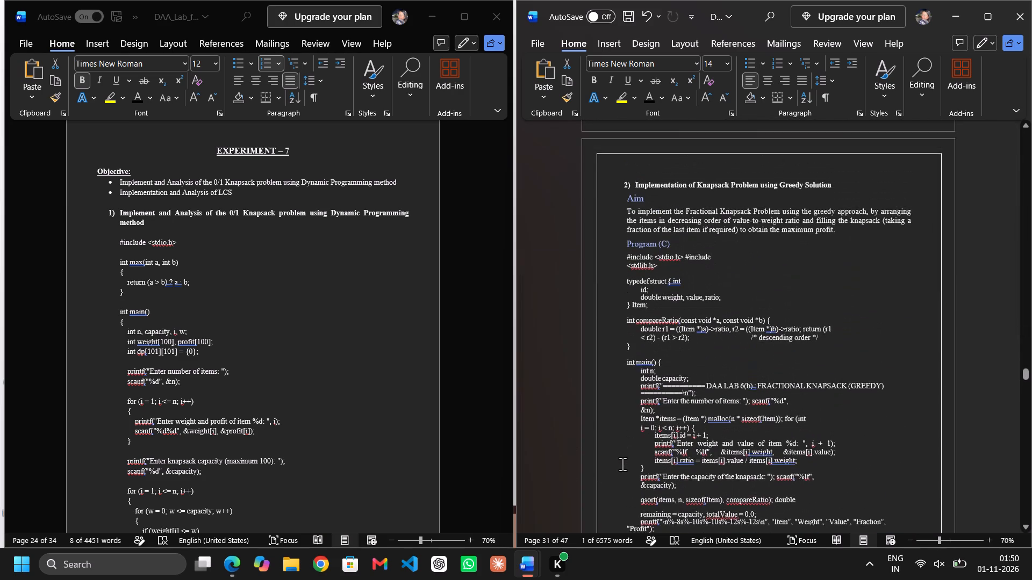
scroll(622, 464, "up", 3)
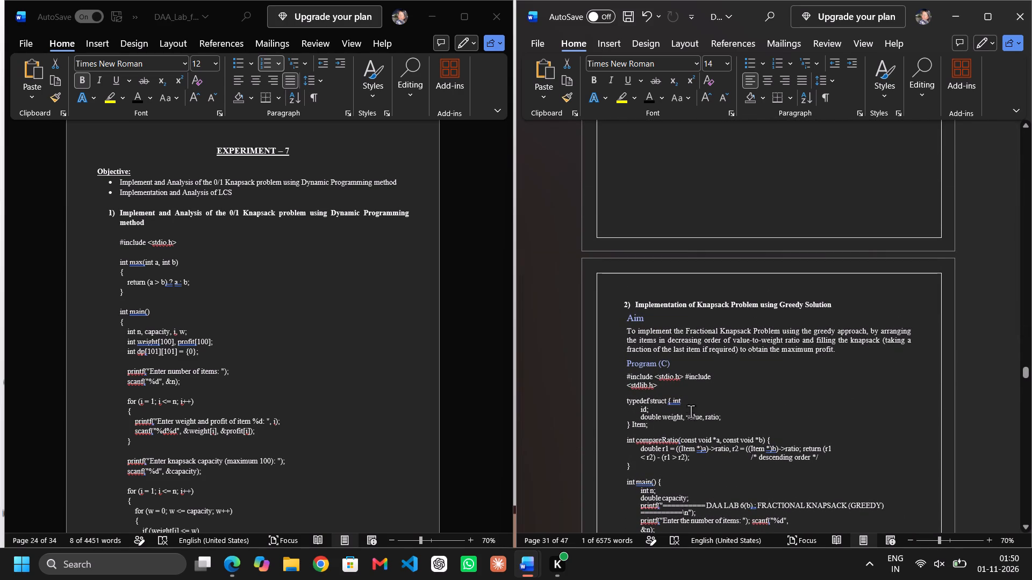
left_click_drag(672, 364, 625, 362, "ctrl")
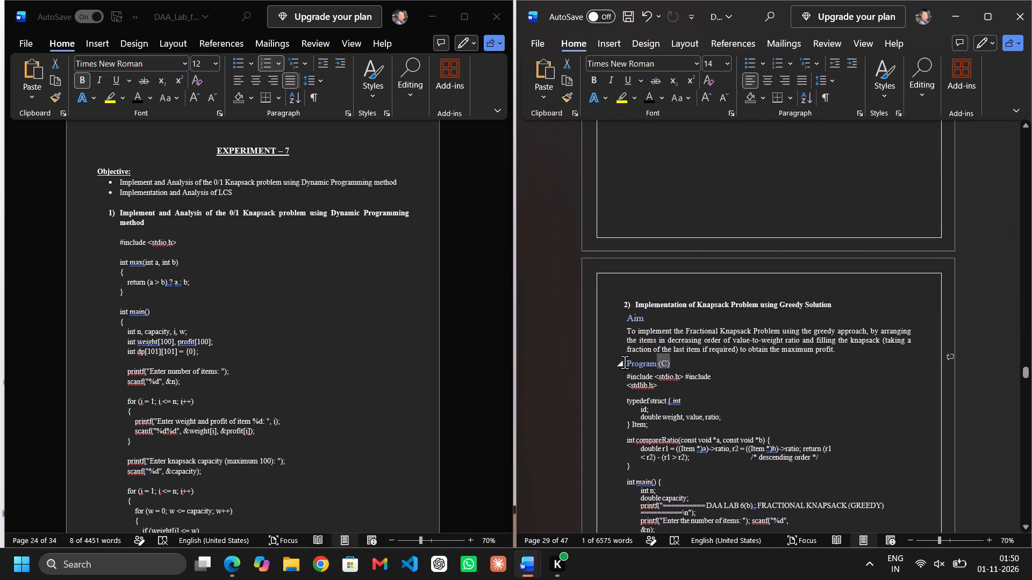
left_click_drag(625, 362, 624, 361, "ctrl")
left_click_drag(647, 317, 637, 303, "ctrl")
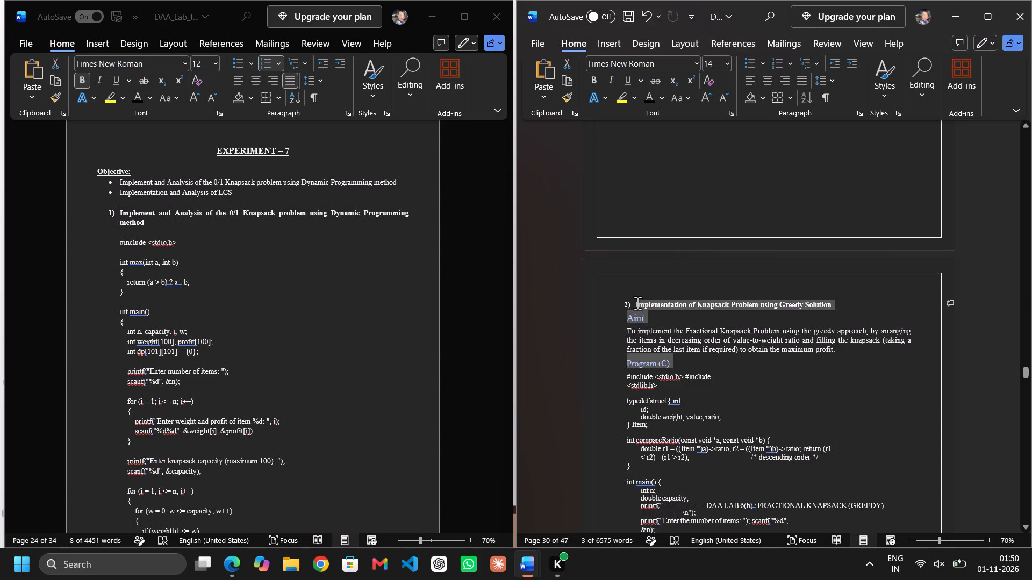
left_click_drag(637, 303, 632, 303, "ctrl")
scroll(632, 303, "up", 9)
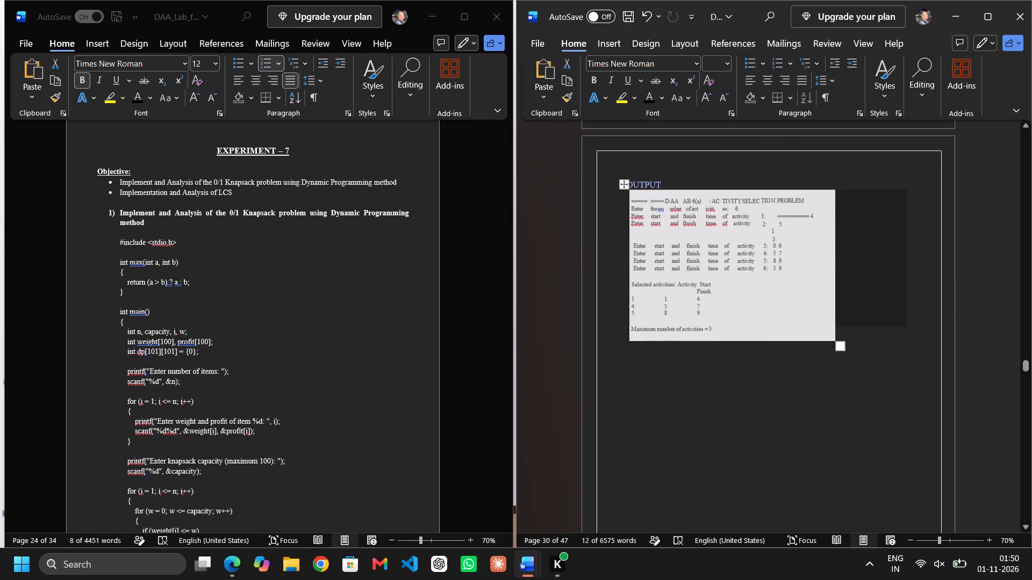
scroll(632, 303, "up", 1)
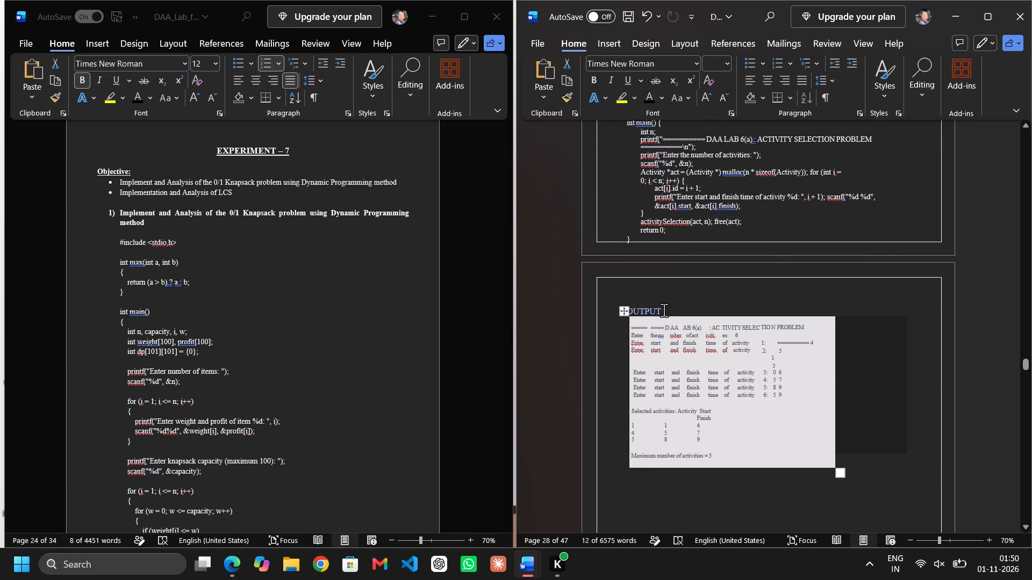
left_click_drag(664, 310, 626, 308, "ctrl")
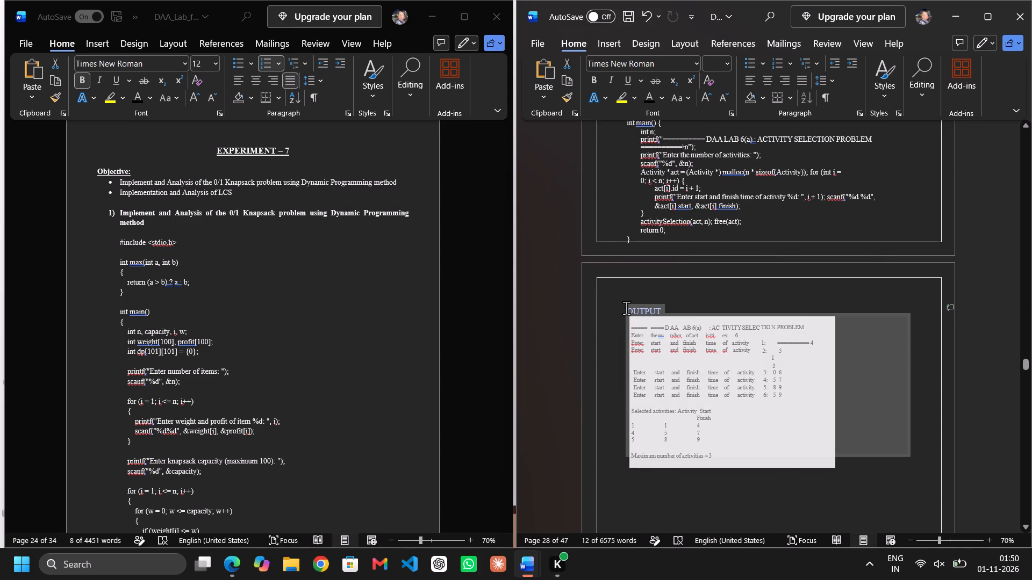
left_click_drag(626, 308, 733, 307, "ctrl")
scroll(733, 307, "down", 3)
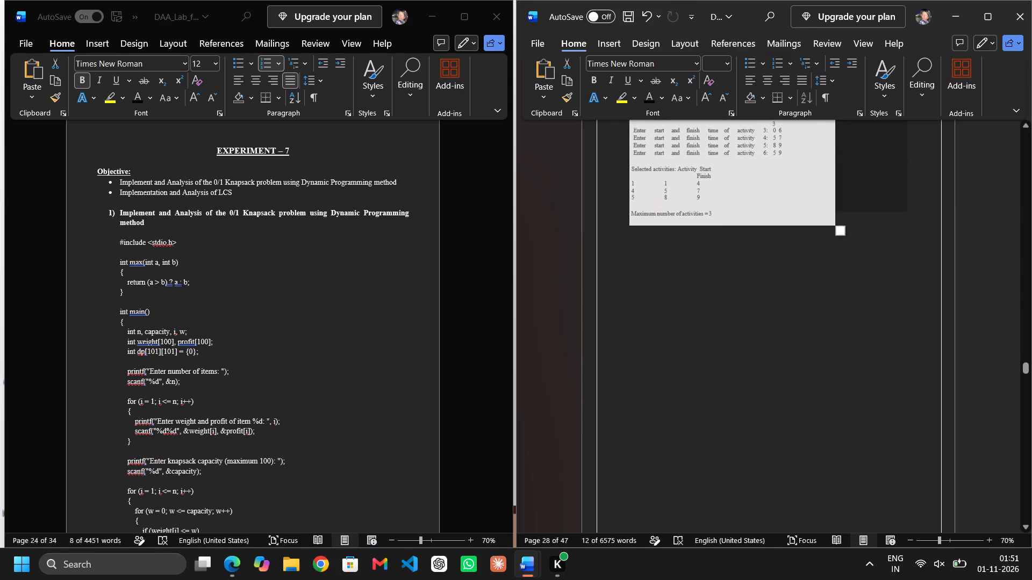
scroll(733, 307, "down", 4)
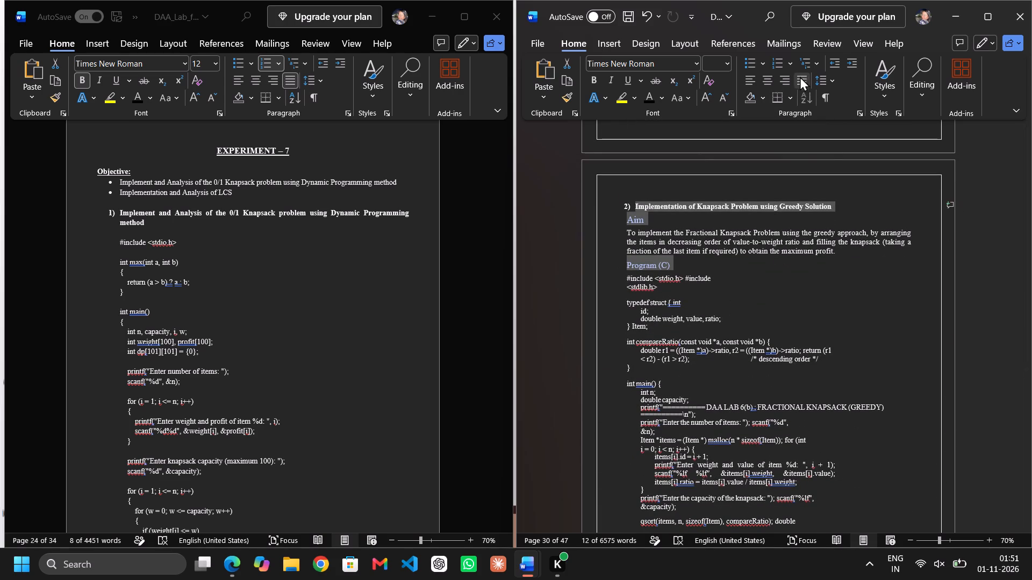
left_click(728, 59)
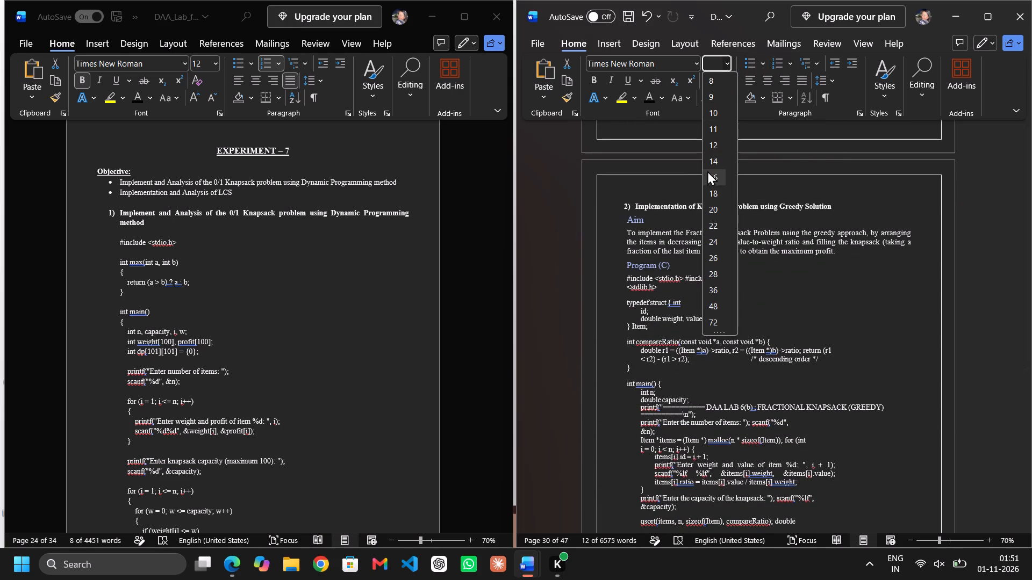
left_click(708, 164)
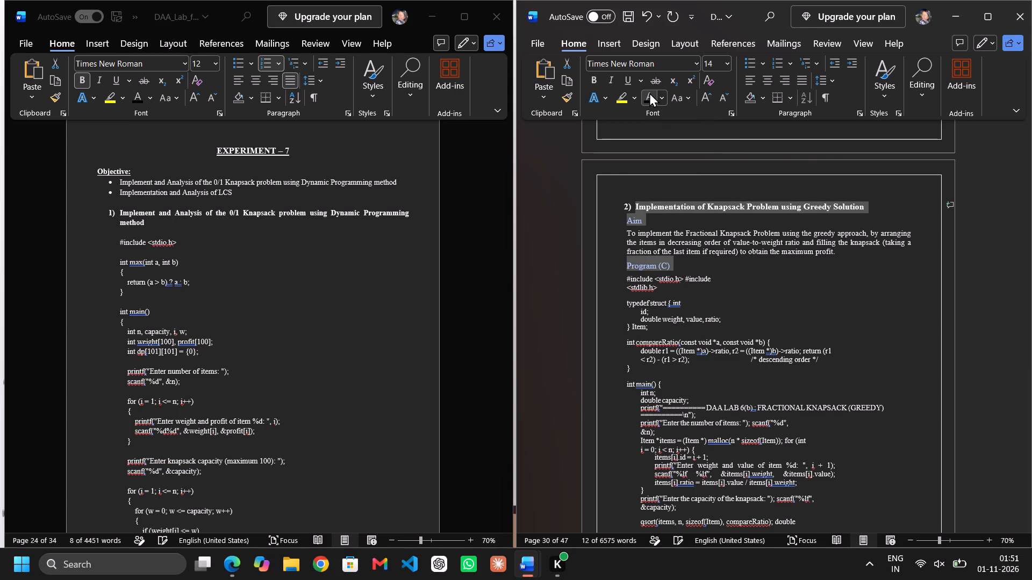
left_click(649, 92)
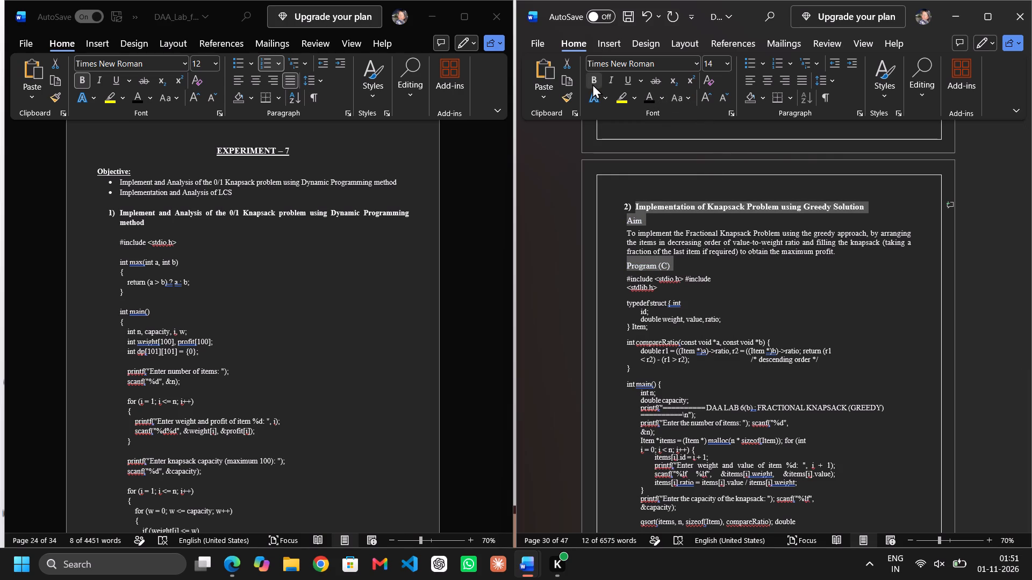
left_click(592, 84)
left_click(592, 84)
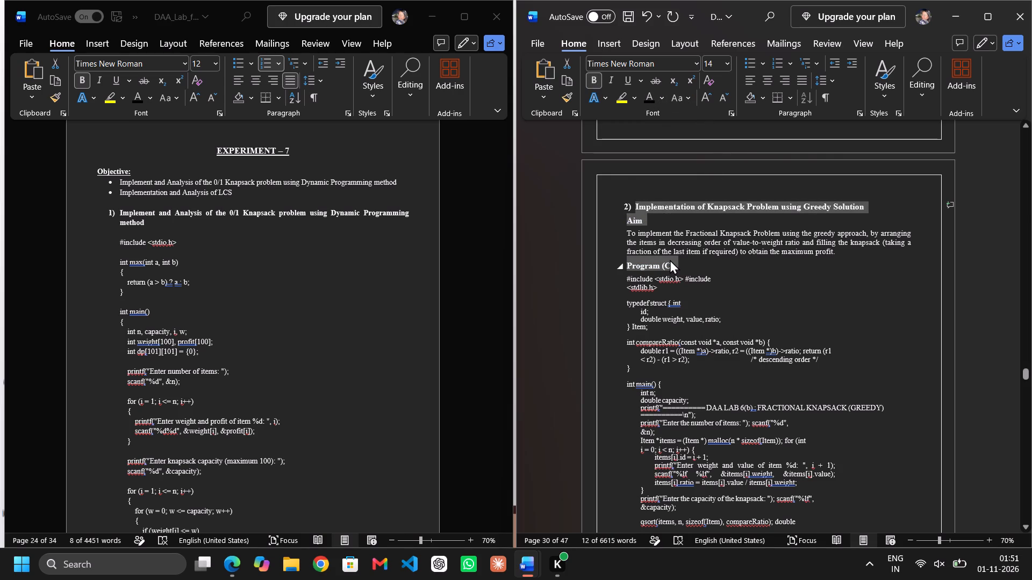
left_click(670, 259)
Delete the whole output table under the activity selection program's OUTPUT heading.
scroll(670, 259, "up", 7)
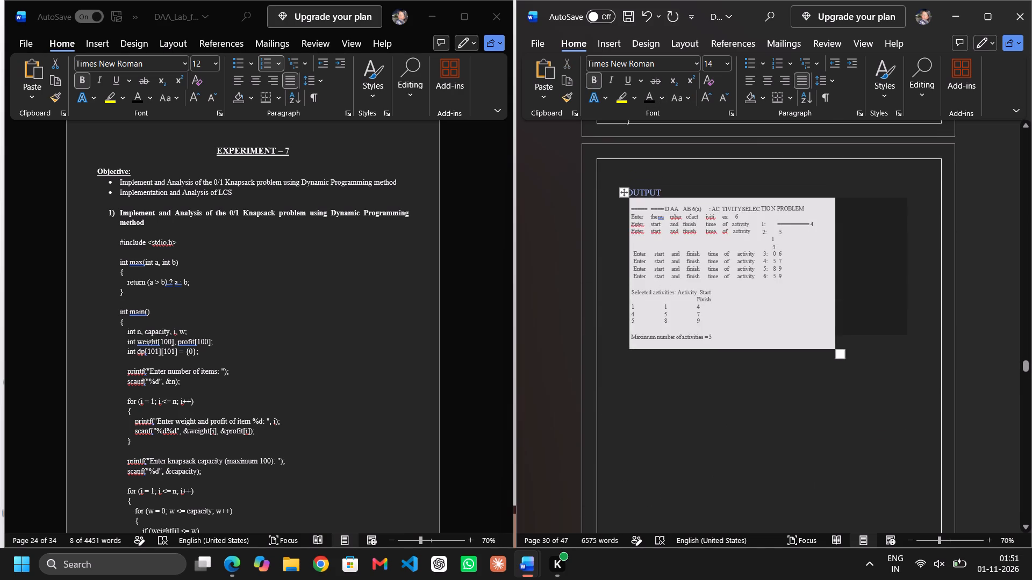
scroll(670, 259, "up", 1)
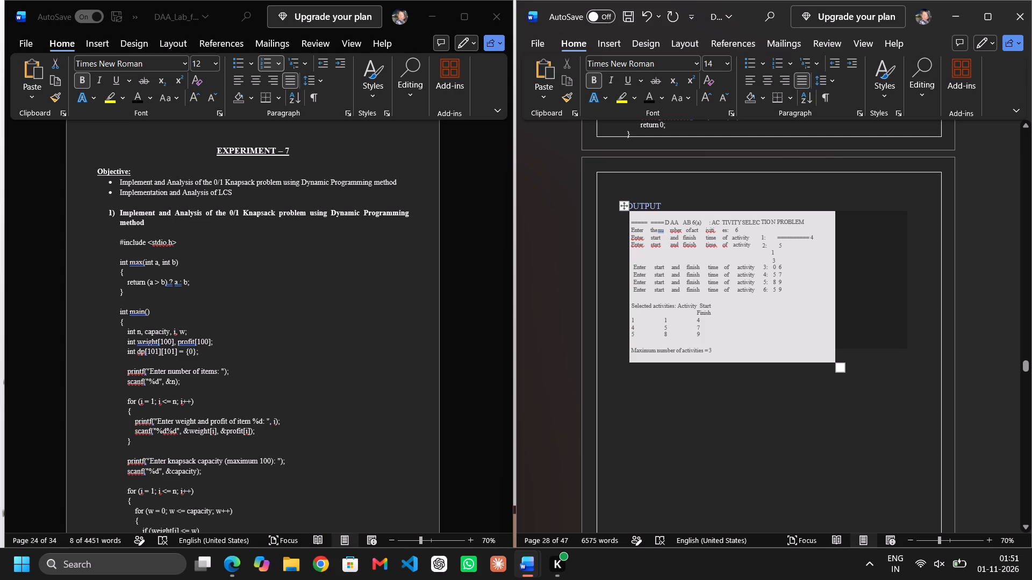
left_click(625, 205)
key("BackSpace")
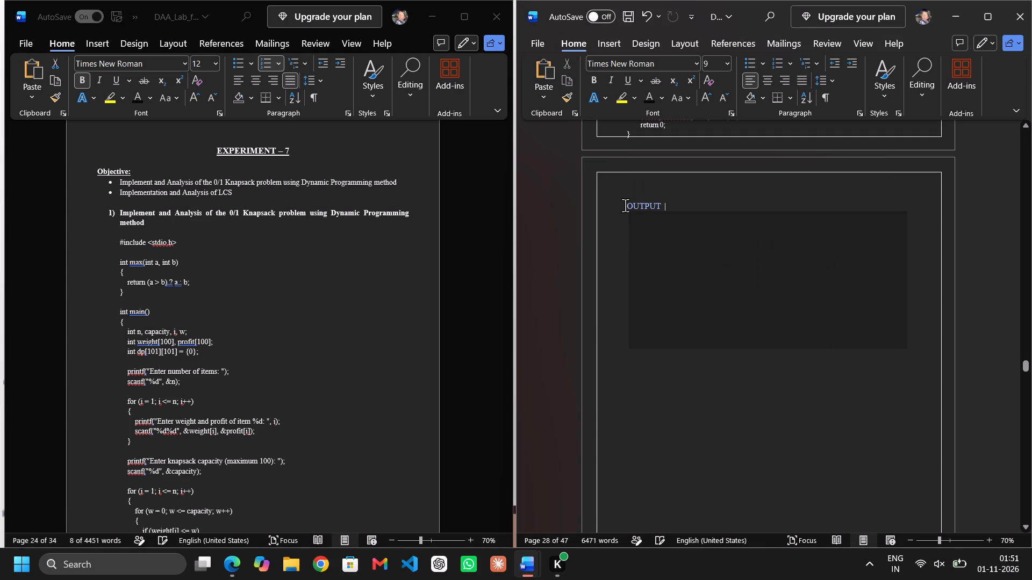
Delete the empty dark box beneath the activity selection OUTPUT heading.
left_click(685, 256)
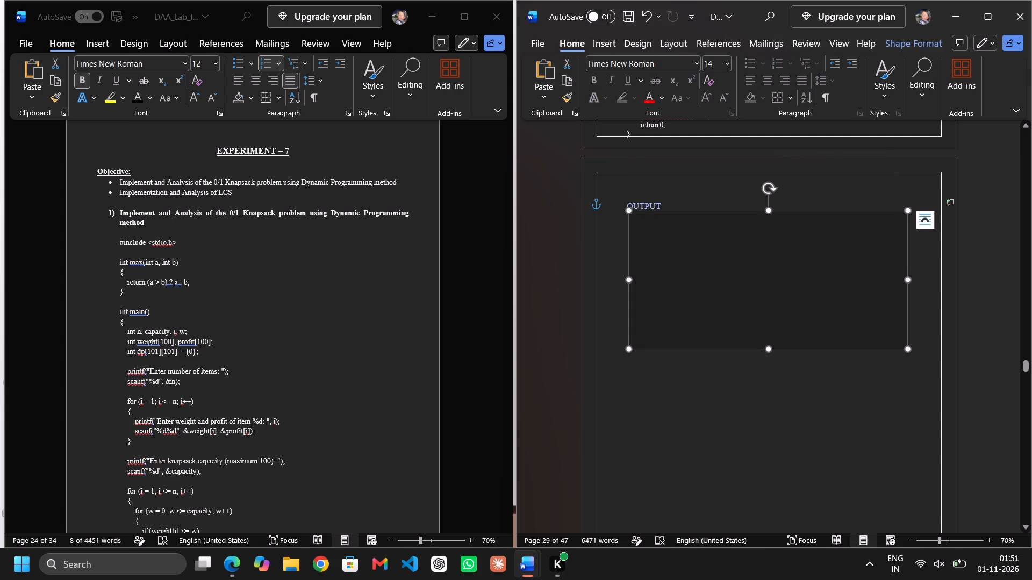
key("BackSpace")
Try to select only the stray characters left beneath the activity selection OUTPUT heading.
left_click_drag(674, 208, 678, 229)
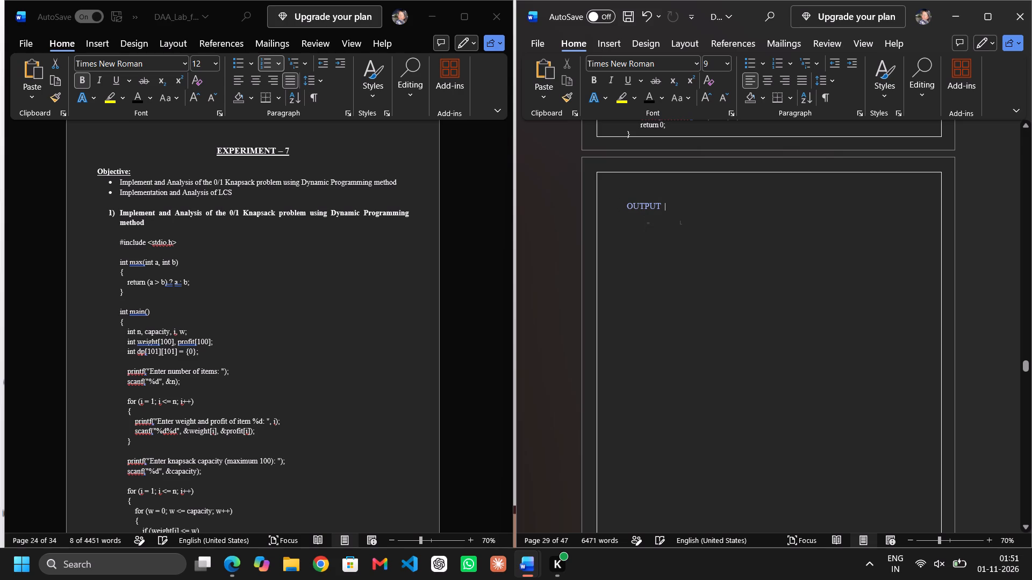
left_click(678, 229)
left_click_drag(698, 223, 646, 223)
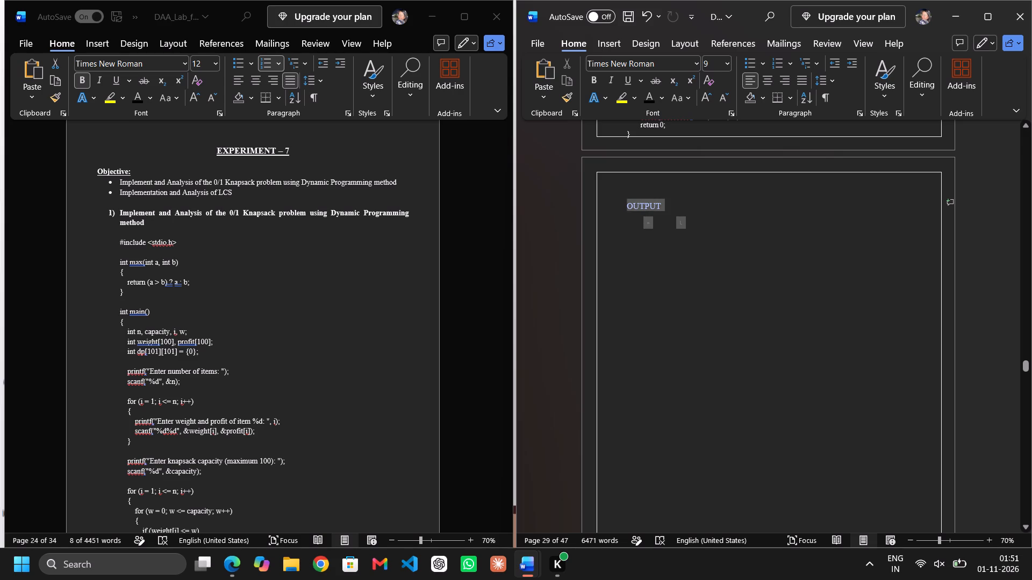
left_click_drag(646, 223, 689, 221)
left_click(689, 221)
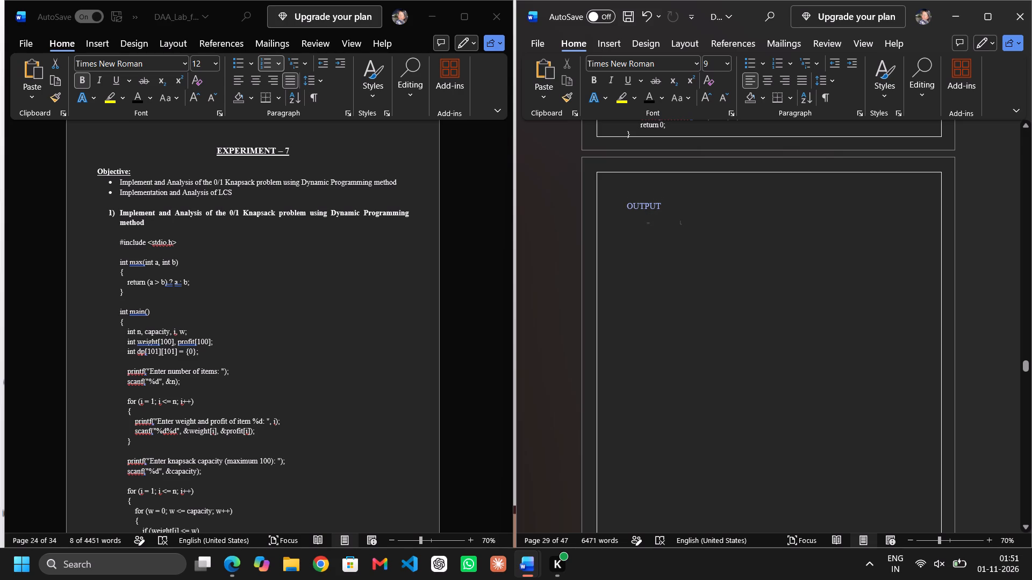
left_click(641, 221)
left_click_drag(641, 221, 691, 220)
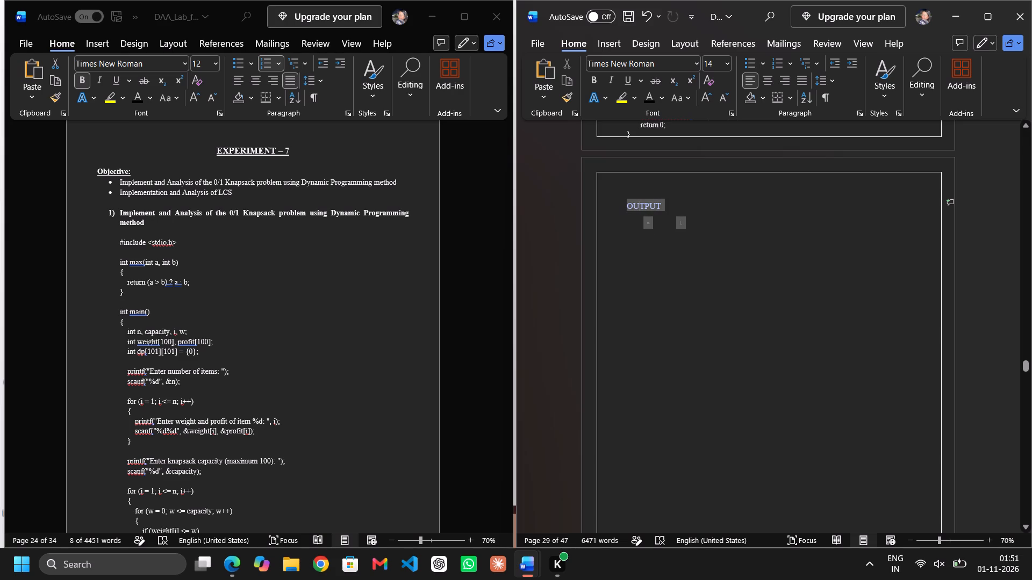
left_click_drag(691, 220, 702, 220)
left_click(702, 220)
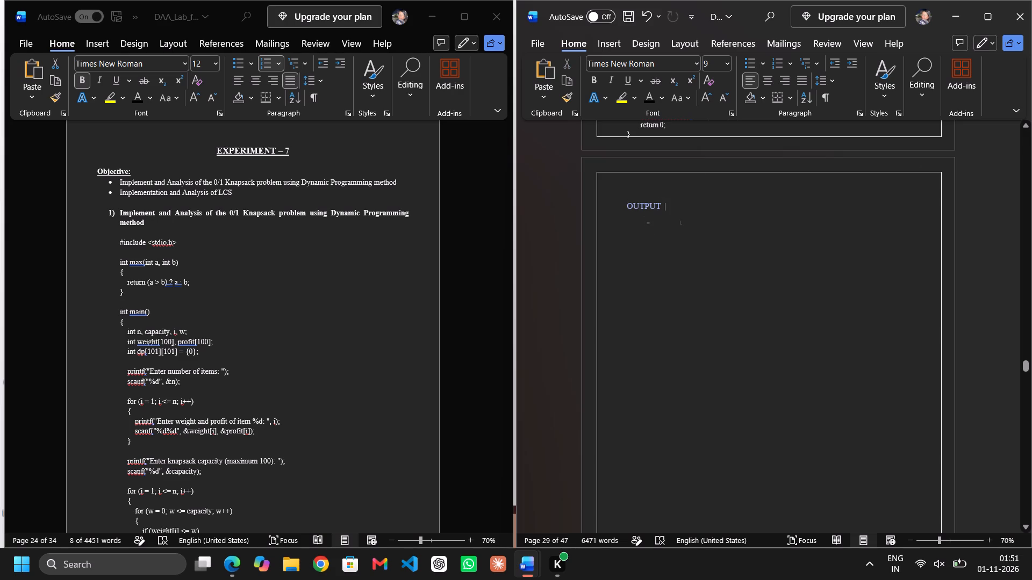
Format the EXPERIMENT – 6, Objective, activity selection title, Aim, Program (C) and OUTPUT headings together as 14 pt bold in the current font colour.
left_click_drag(663, 206, 635, 201)
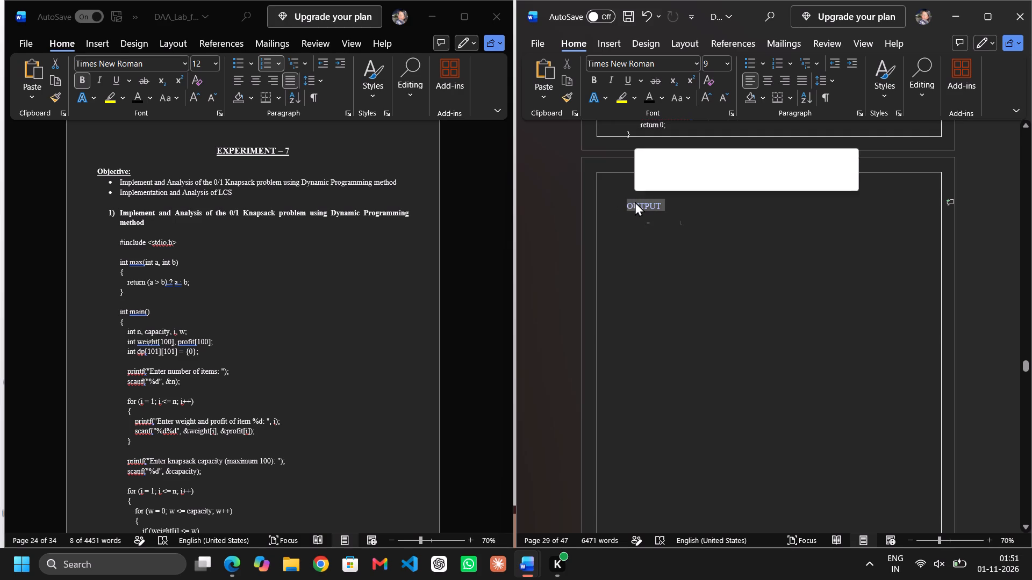
left_click(635, 201)
double_click(635, 201)
scroll(635, 201, "up", 2)
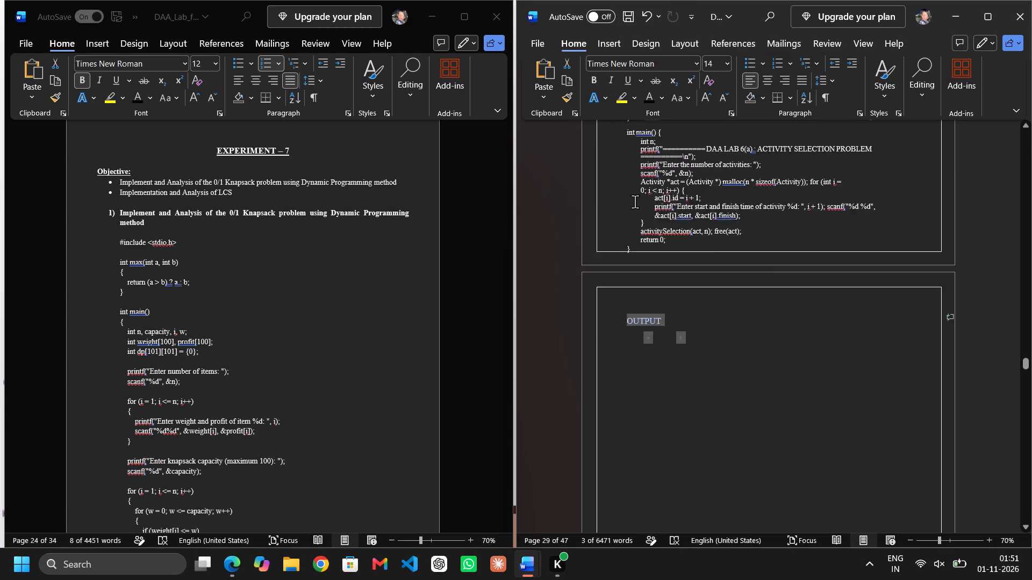
scroll(635, 201, "up", 4)
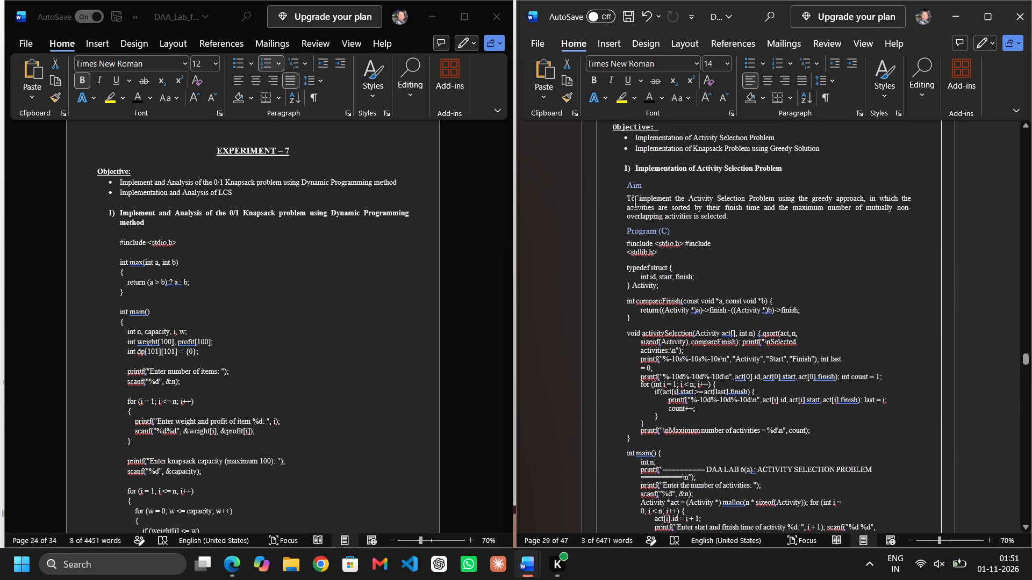
left_click_drag(672, 231, 608, 233, "ctrl")
left_click_drag(608, 233, 609, 231, "ctrl")
left_click_drag(647, 184, 620, 162, "ctrl")
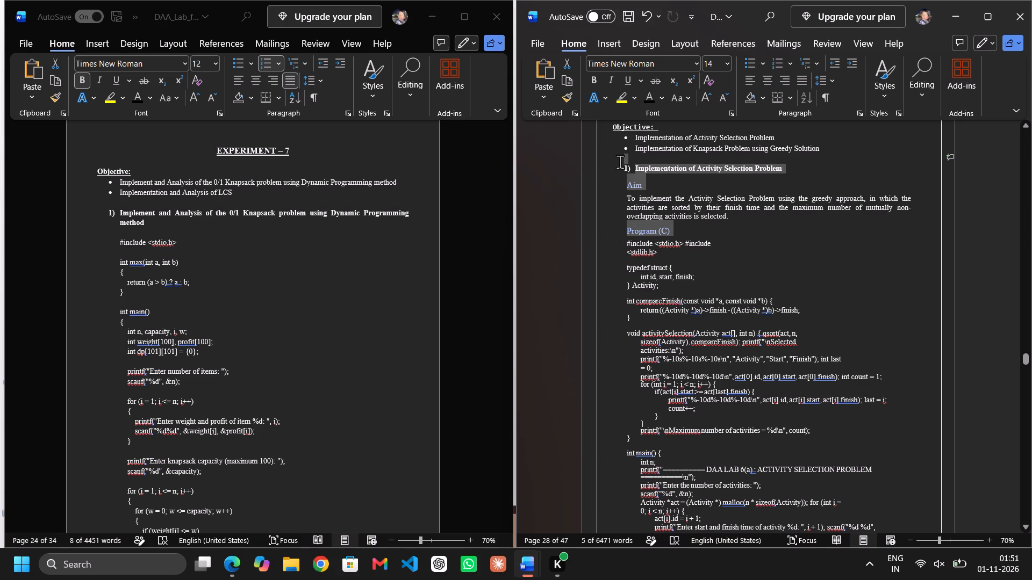
left_click_drag(620, 162, 618, 173, "ctrl")
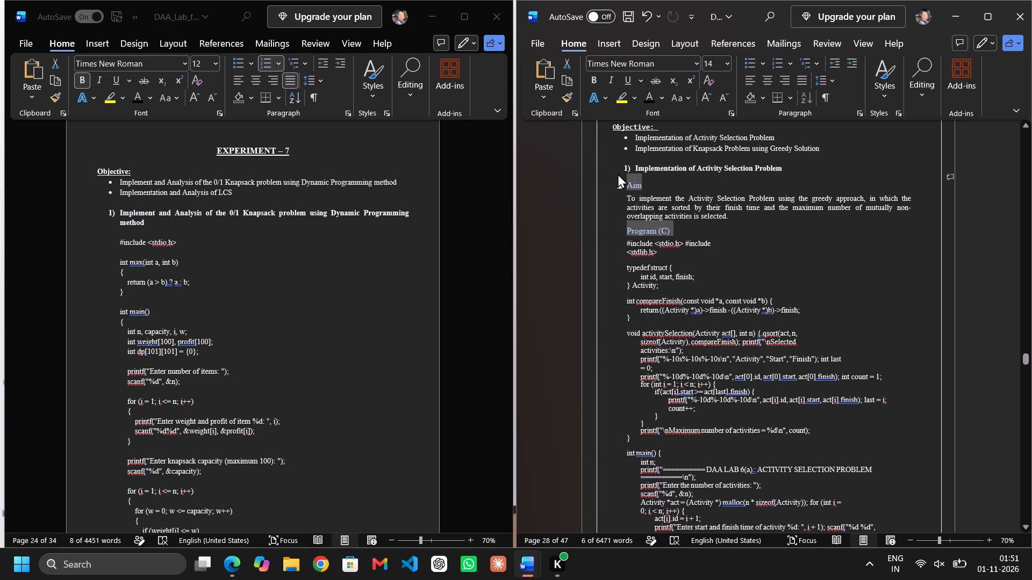
left_click_drag(787, 170, 637, 169, "ctrl")
scroll(637, 169, "up", 3)
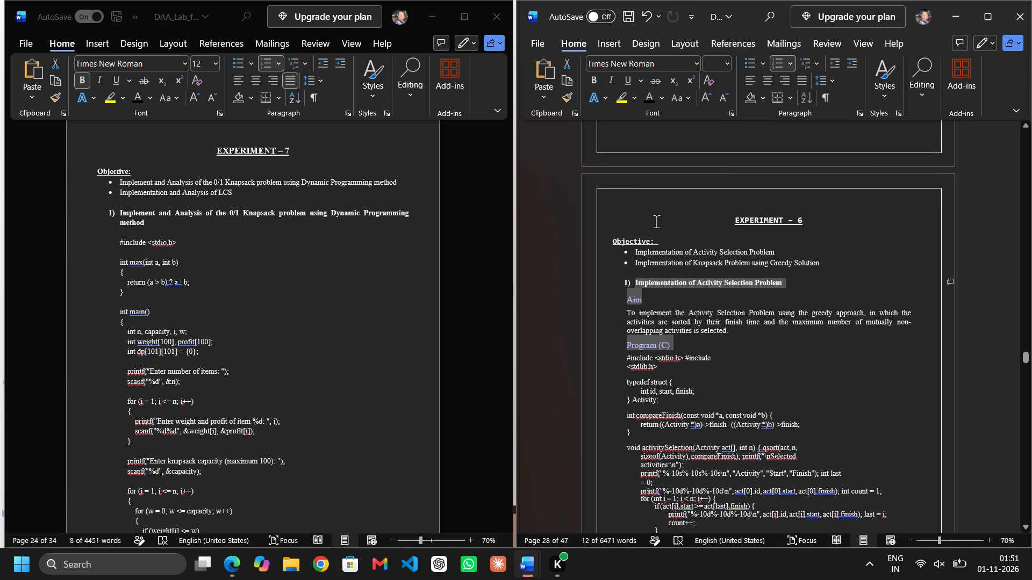
left_click_drag(657, 240, 658, 220, "ctrl")
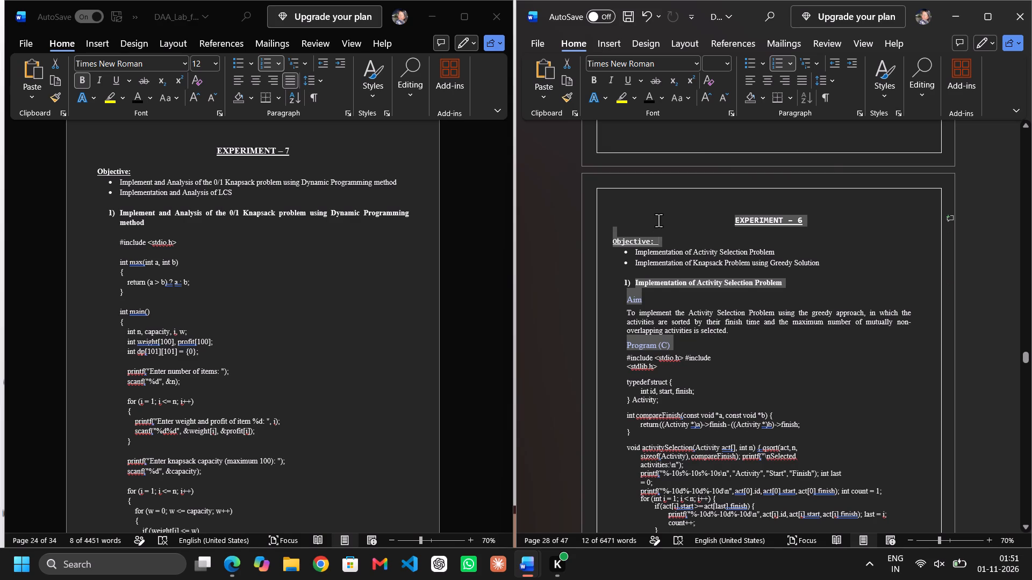
left_click_drag(658, 220, 660, 219, "ctrl")
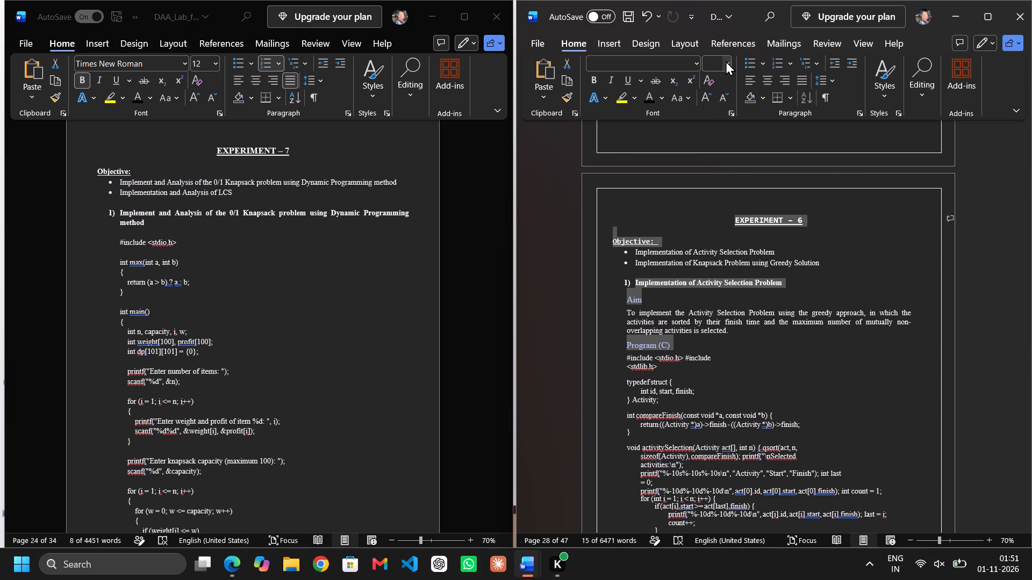
left_click(726, 61)
left_click(715, 166)
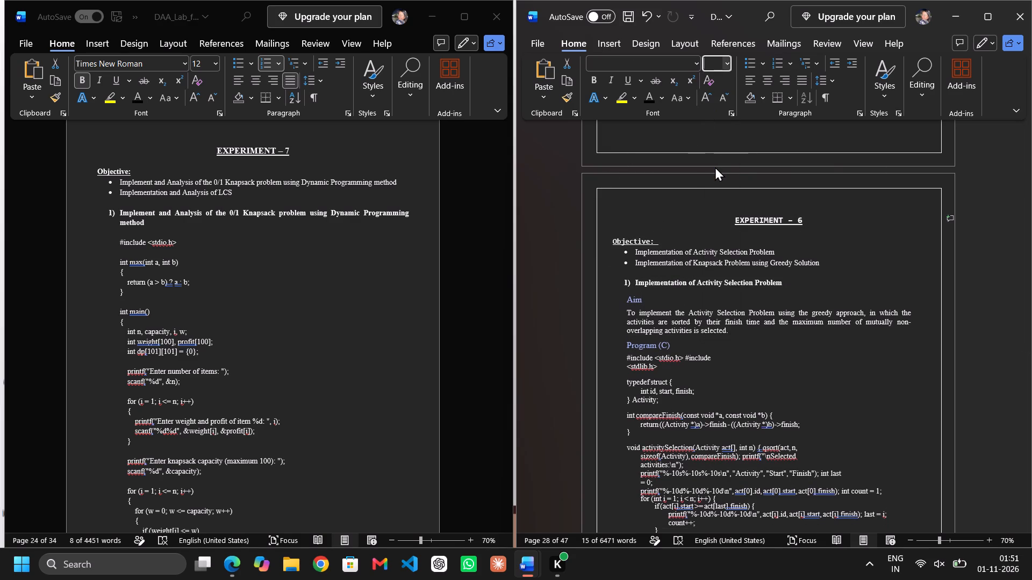
left_click(650, 97)
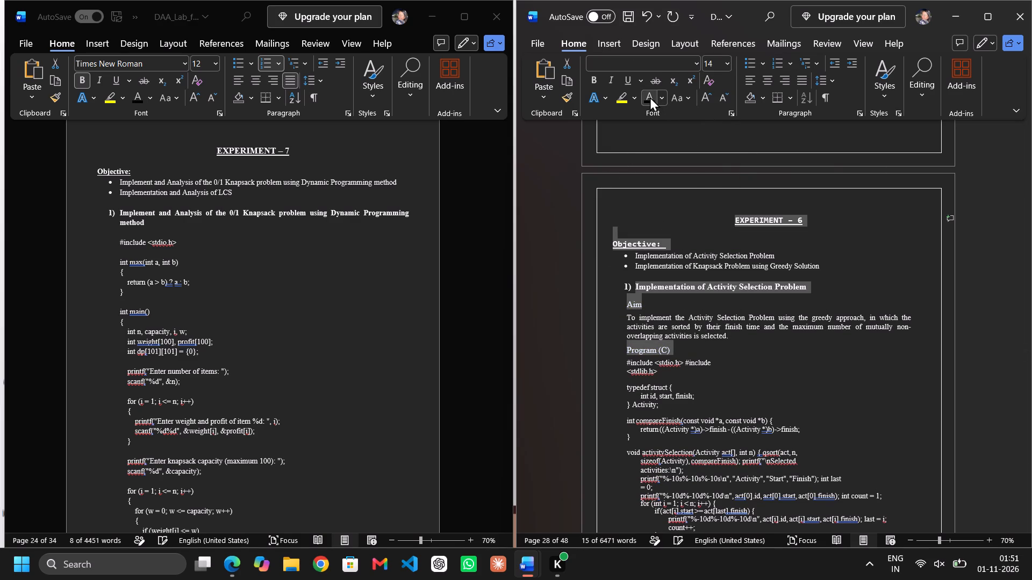
left_click(592, 82)
left_click(592, 82)
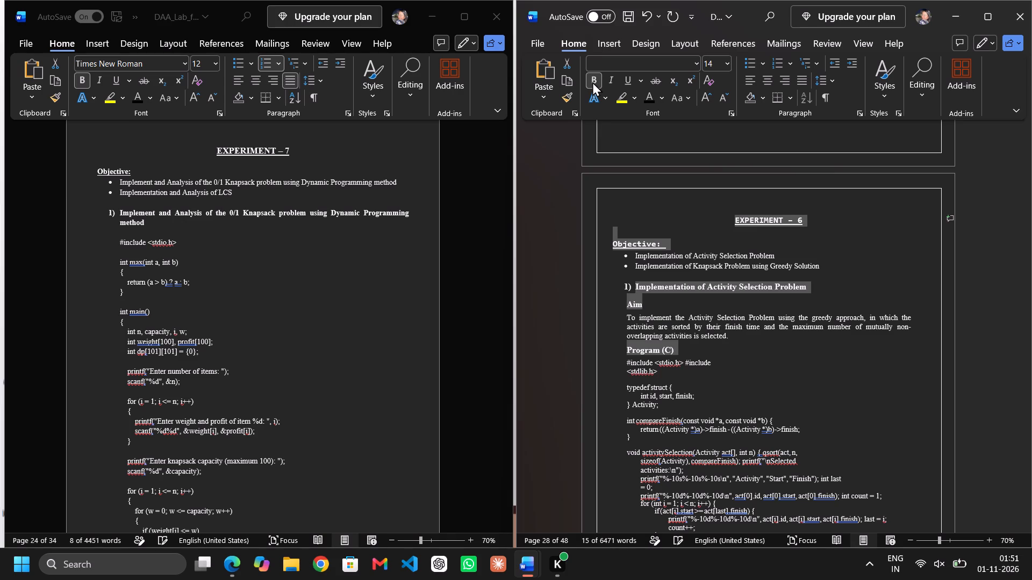
Remove the underline from the colon and trailing space of Experiment 6's Objective heading.
left_click(818, 252)
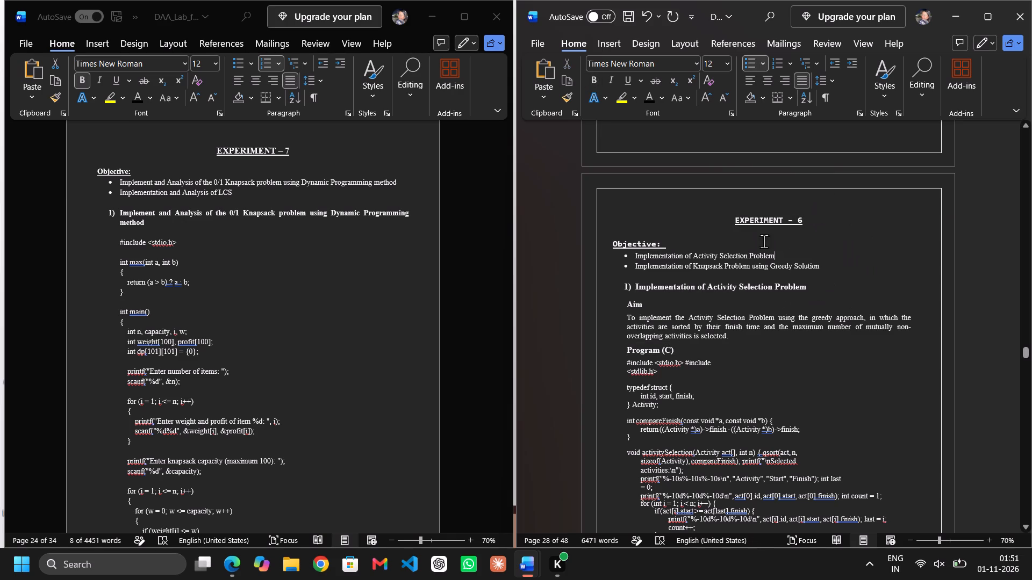
left_click_drag(669, 247, 656, 248)
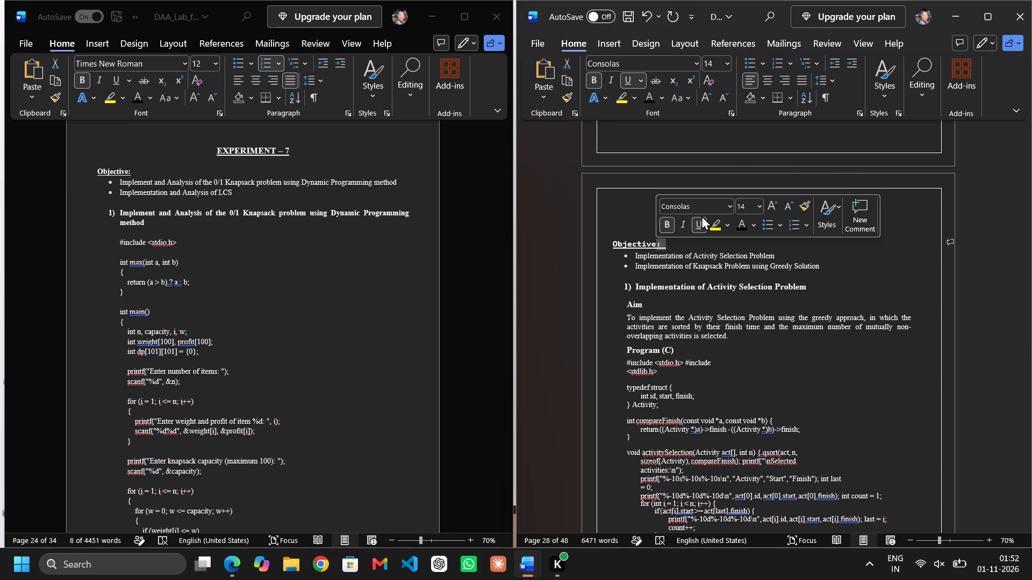
left_click(701, 215)
left_click(700, 220)
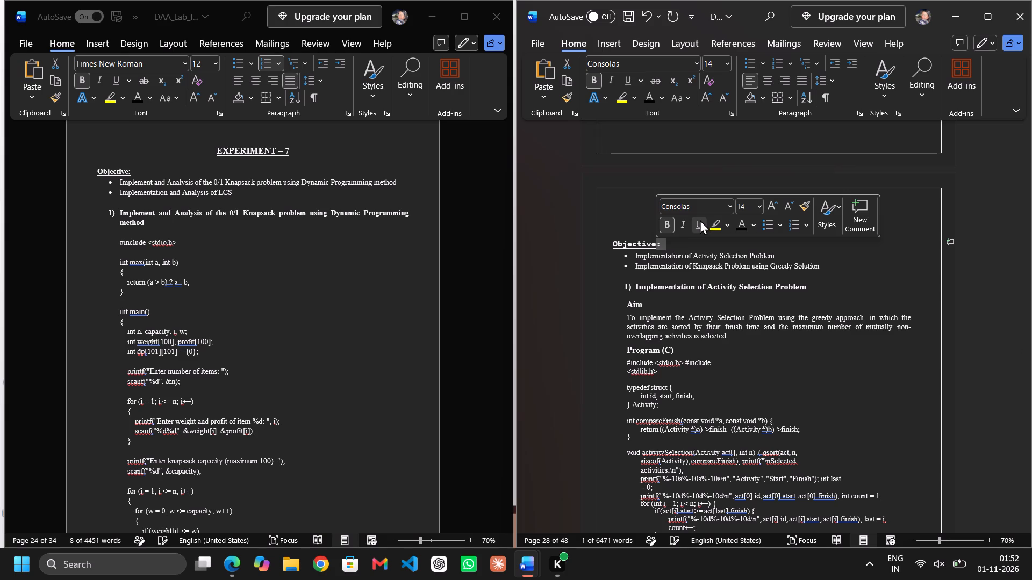
left_click(698, 272)
Insert blank lines above activitySelection(act, n) in main() to move the program's closing lines onto the following page.
scroll(698, 272, "down", 4)
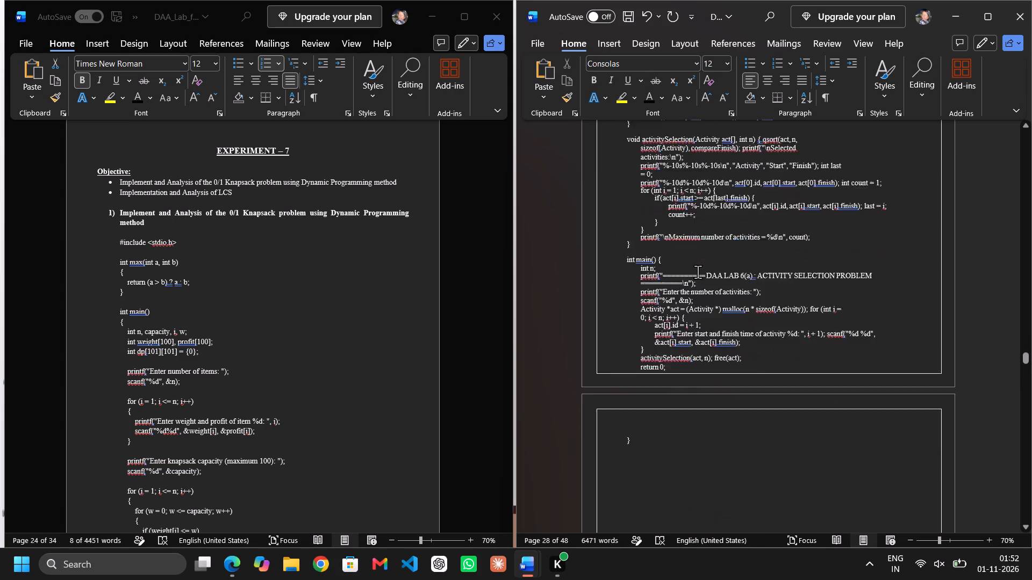
scroll(698, 272, "down", 3)
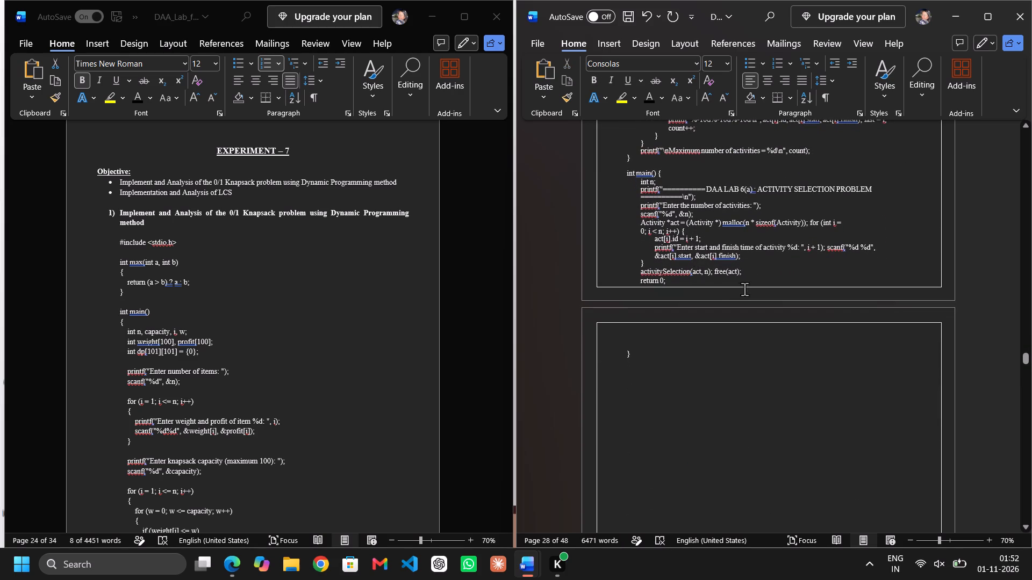
left_click(748, 266)
key("Return")
key("Return")
key("Return")
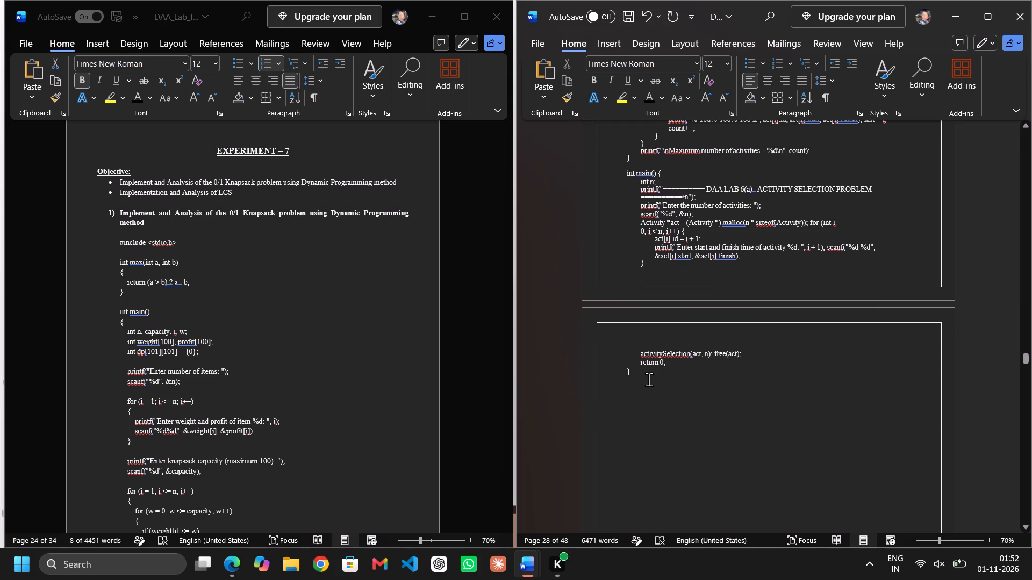
key("Return")
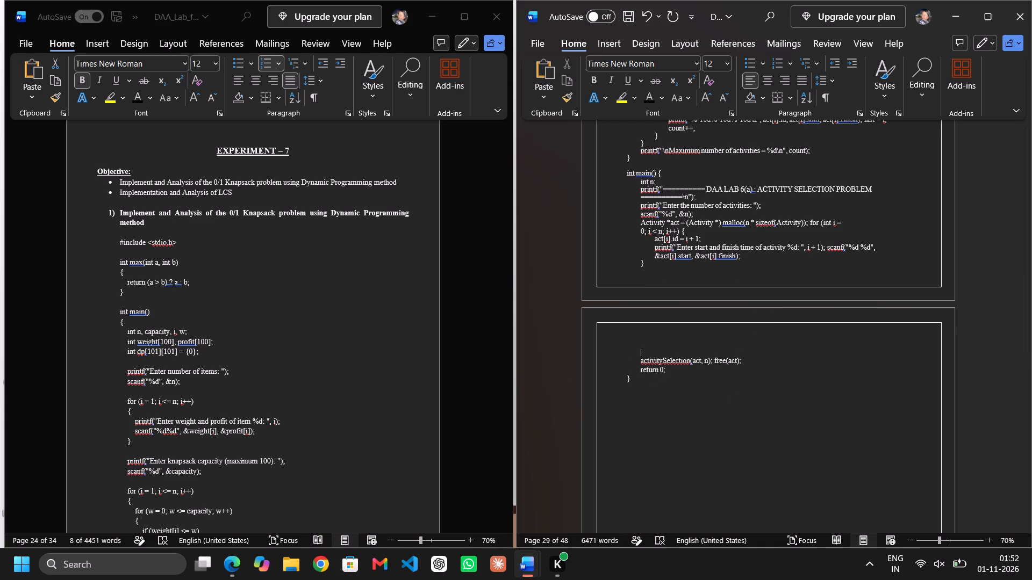
key("BackSpace")
Remove the break after the activity selection program's closing brace so the OUTPUT heading follows it directly.
key("Down")
key("Down")
key("Down")
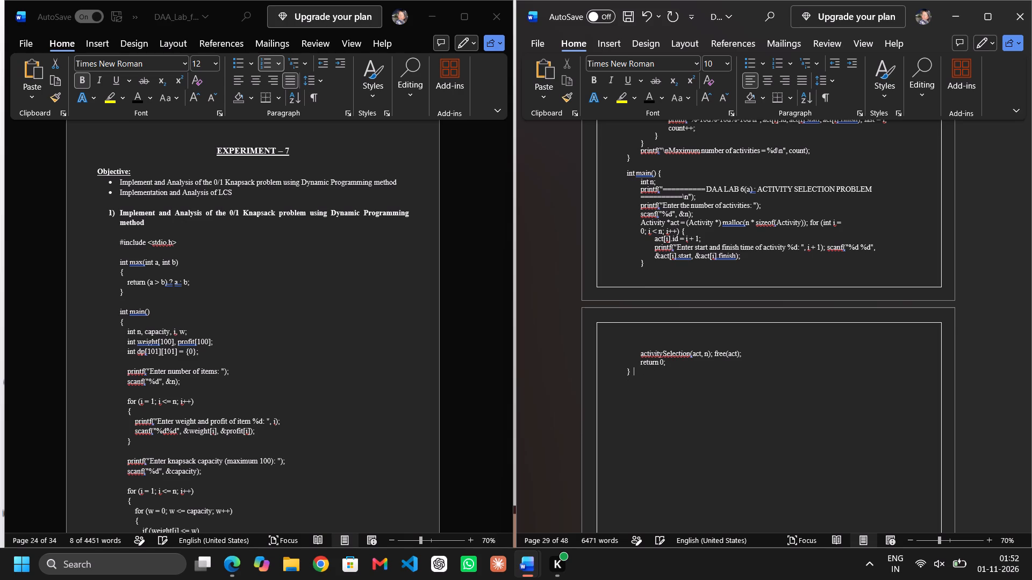
key("Delete")
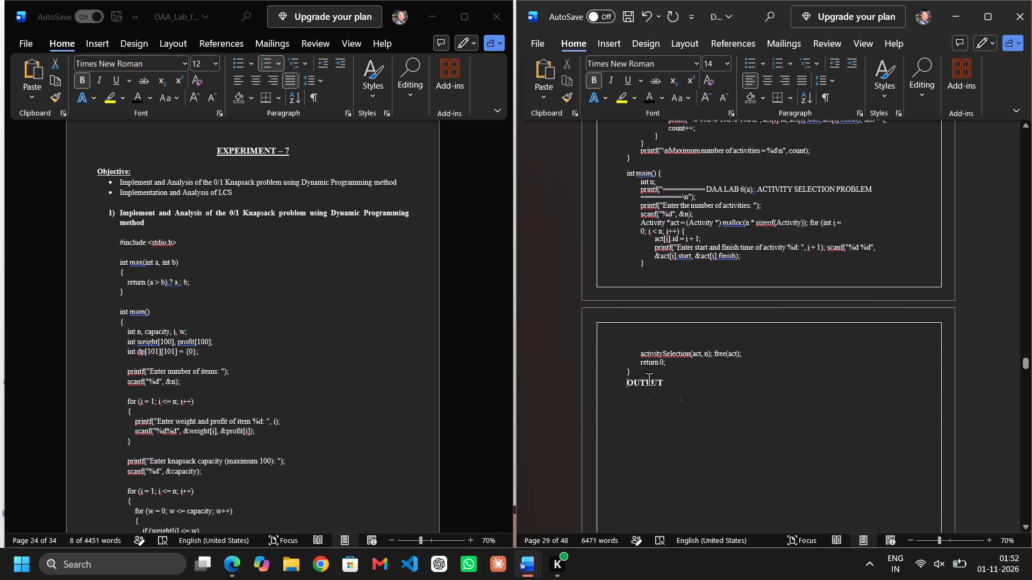
Insert two blank lines between the activity selection program's final closing brace and its OUTPUT heading.
key("Up")
key("Return")
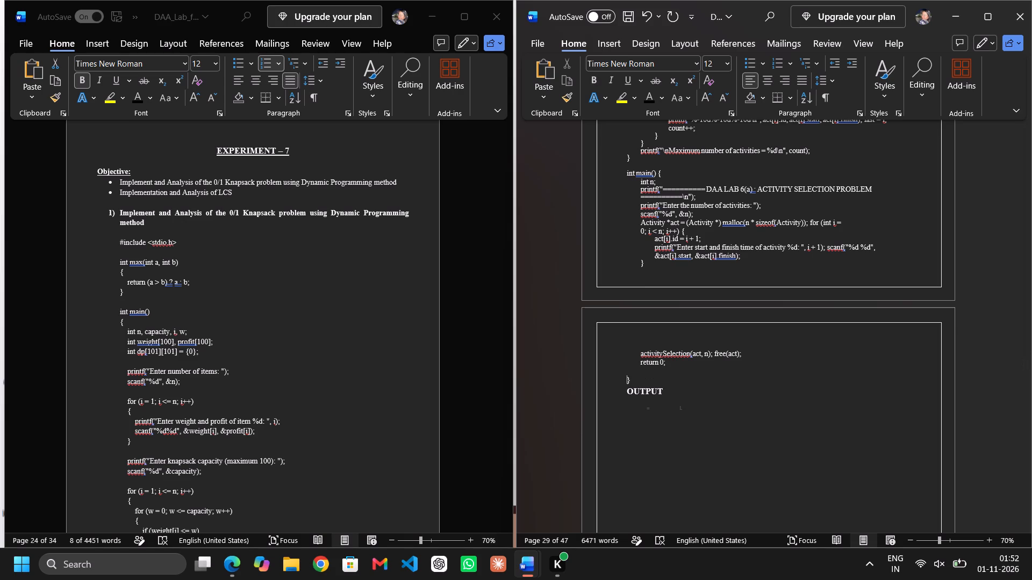
key("ctrl+z")
key("Right")
key("Return")
key("Return")
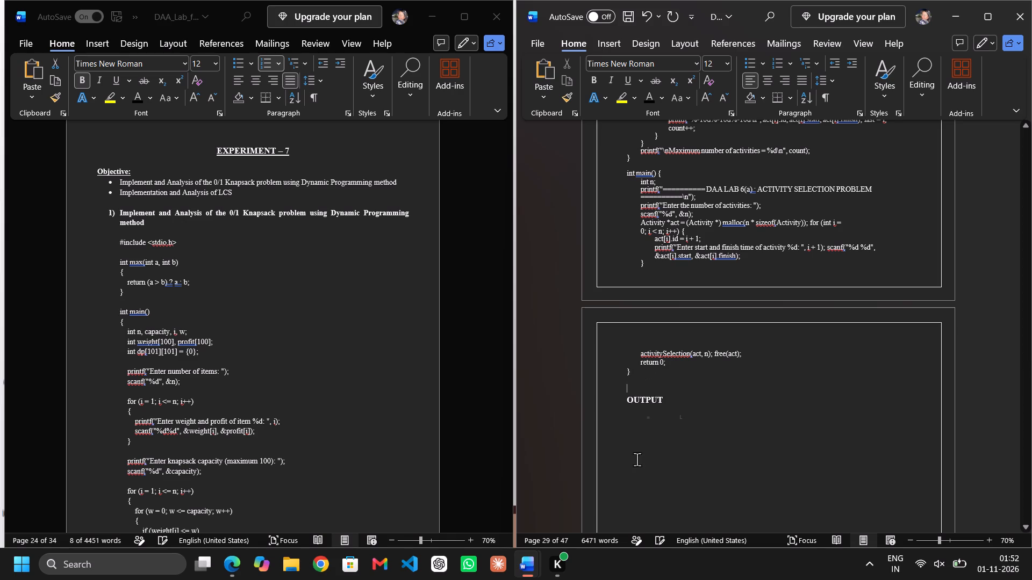
Set the EXPERIMENT – 6 title to 16 pt.
scroll(690, 512, "down", 7)
scroll(690, 512, "up", 1)
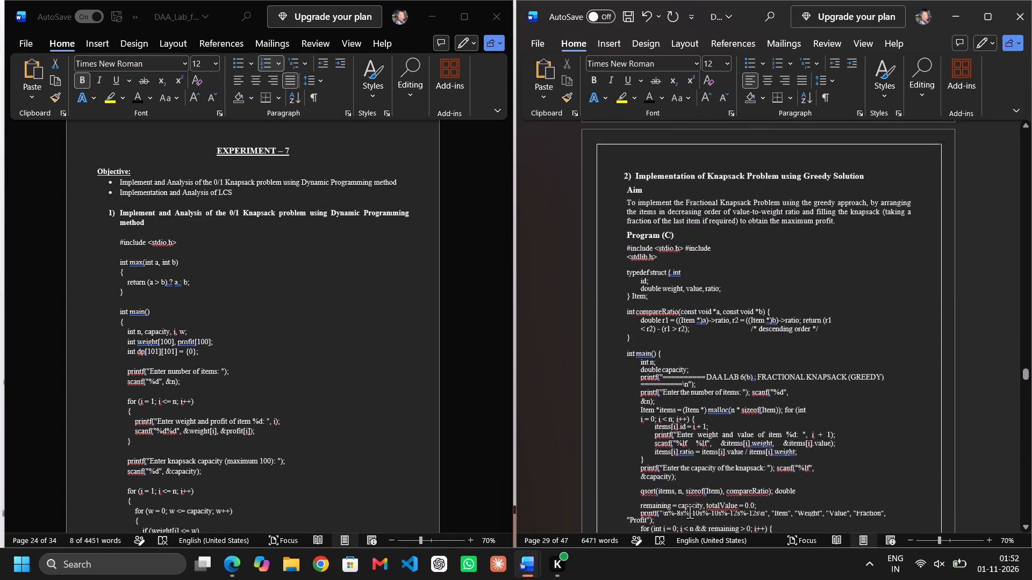
scroll(690, 512, "up", 9)
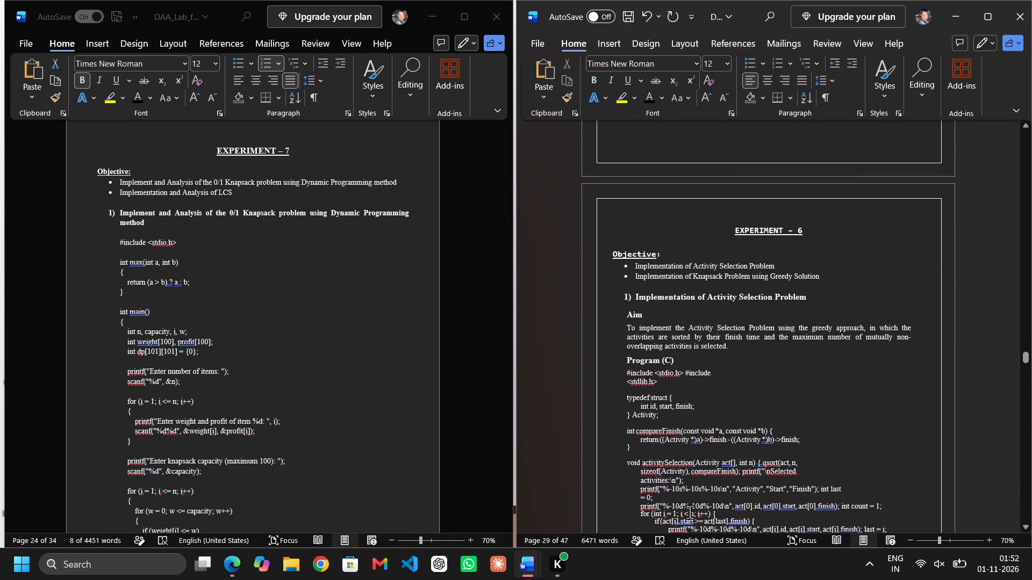
left_click_drag(819, 232, 758, 236)
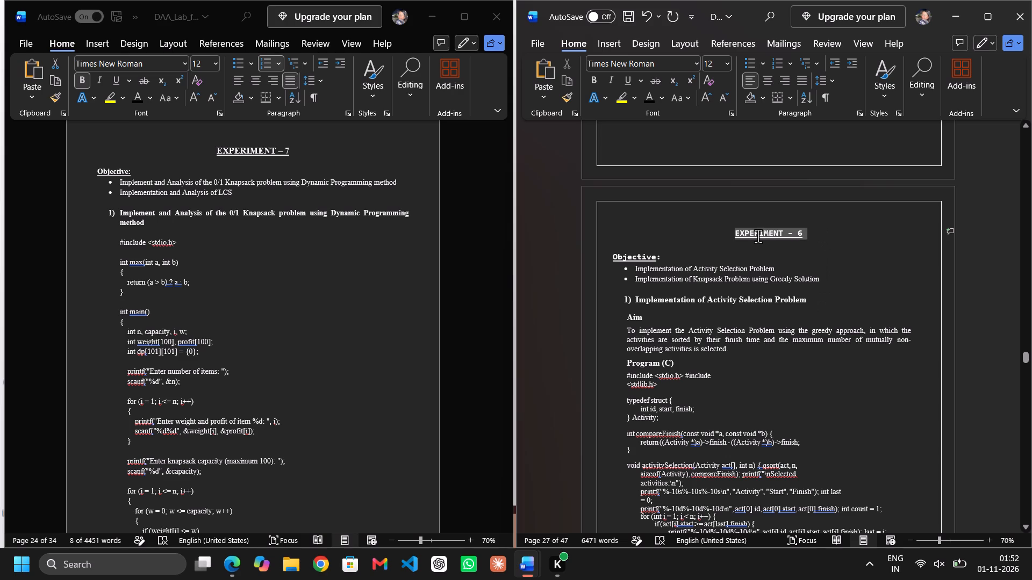
left_click_drag(758, 236, 710, 233)
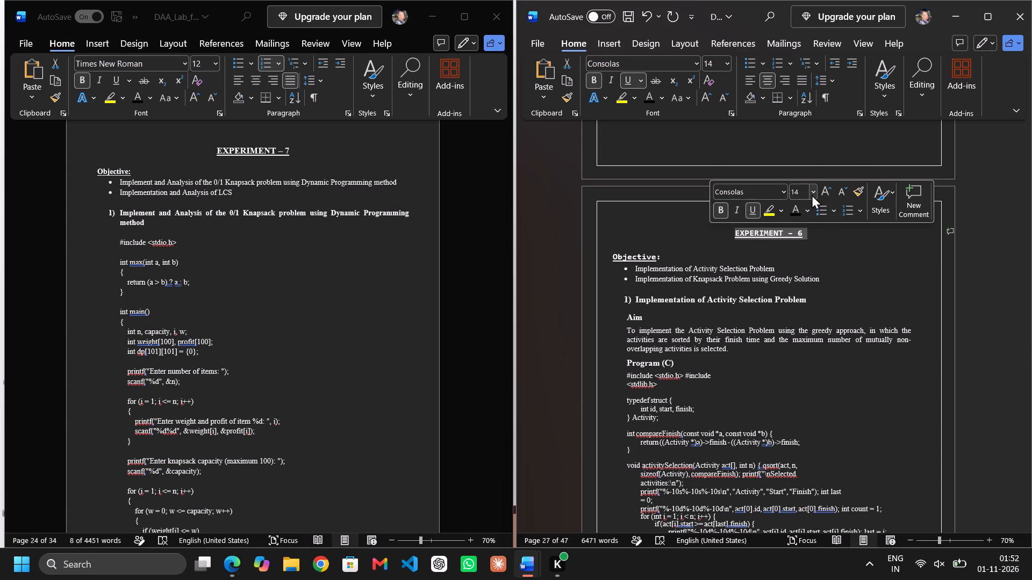
left_click(812, 194)
left_click(799, 301)
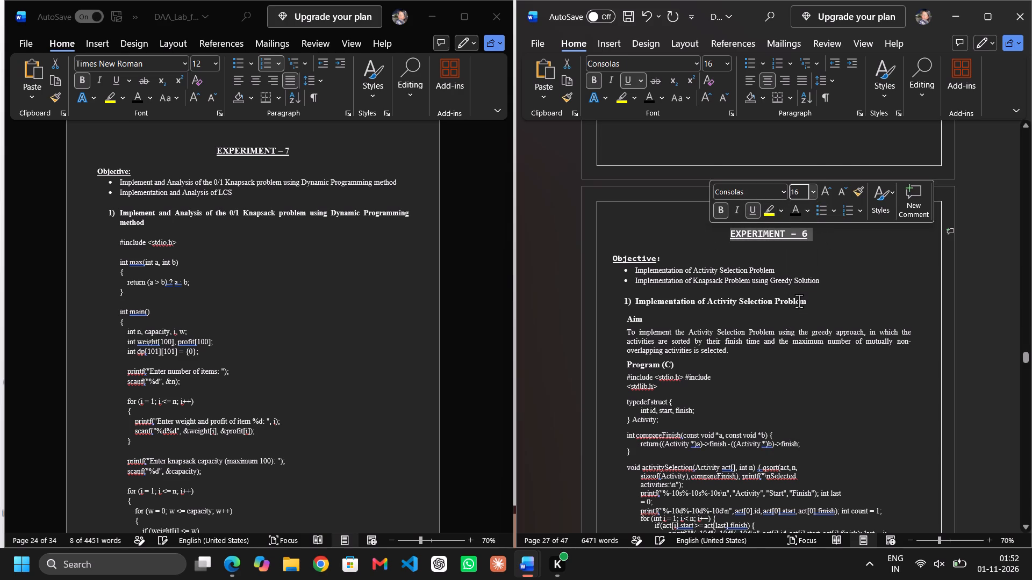
left_click(799, 301)
Review the Experiment 6 headings and activity selection program against the preceding shell sort output page.
scroll(799, 301, "up", 3)
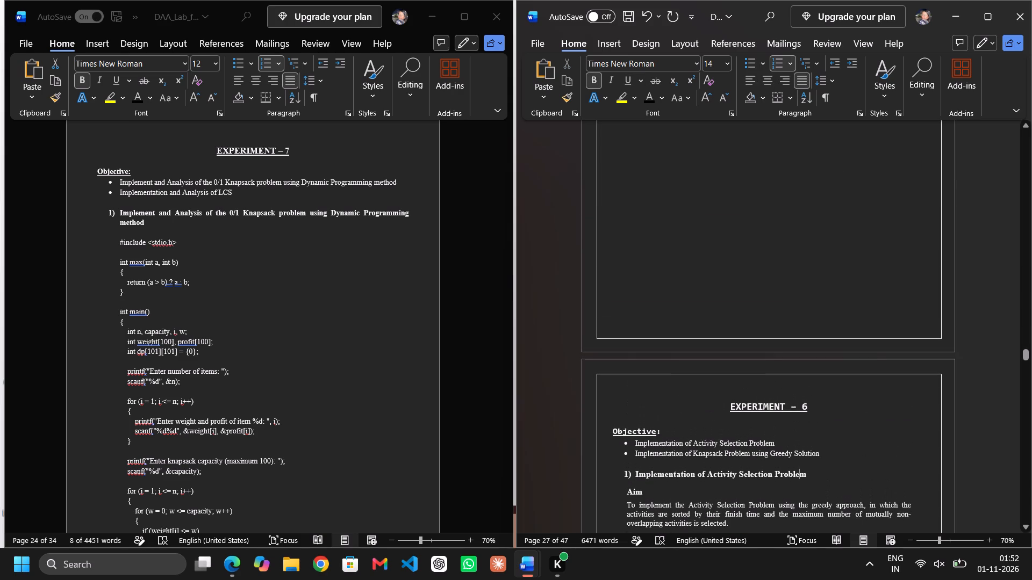
left_click(640, 427)
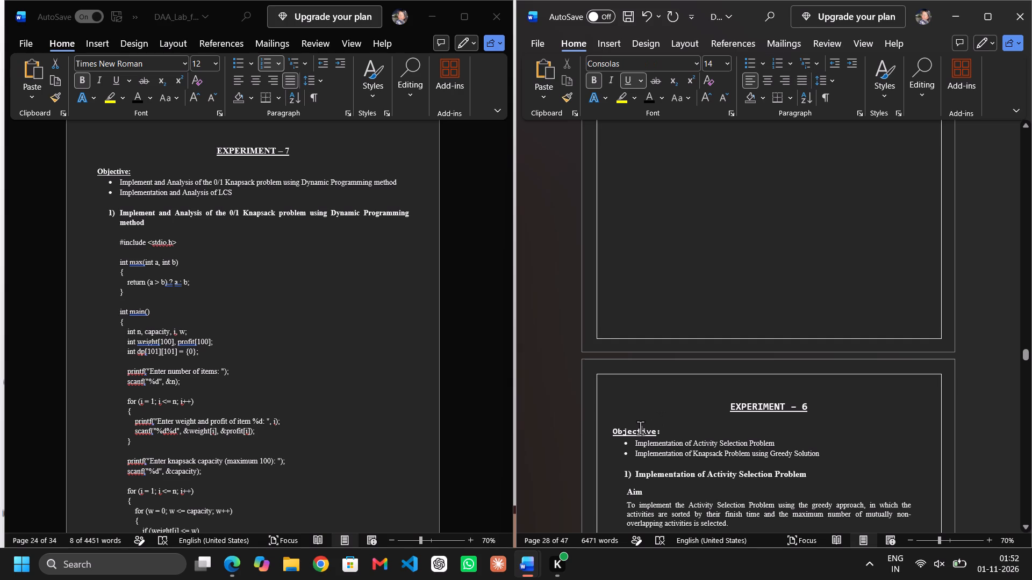
scroll(730, 225, "up", 6)
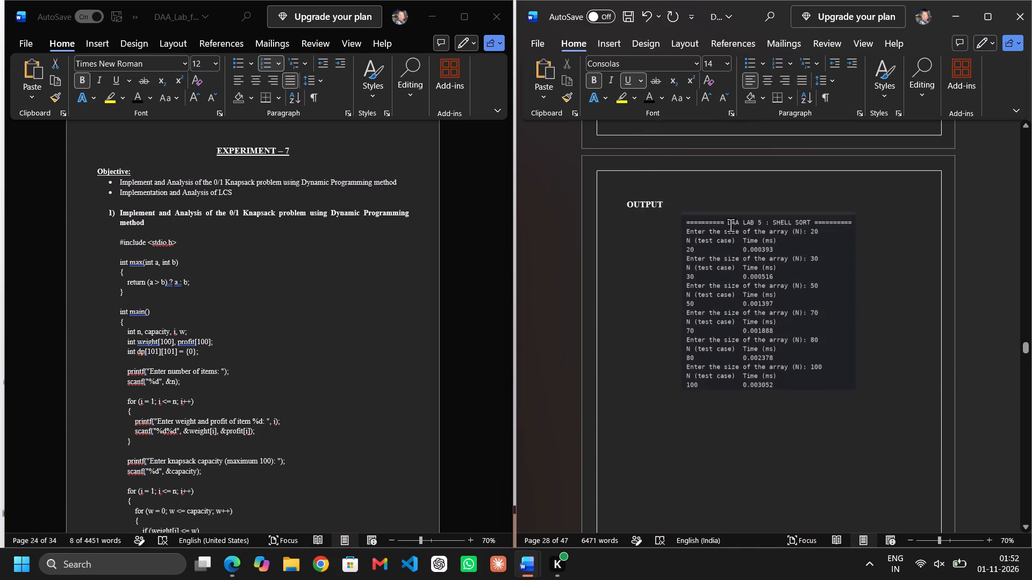
scroll(730, 225, "up", 1)
scroll(730, 225, "down", 8)
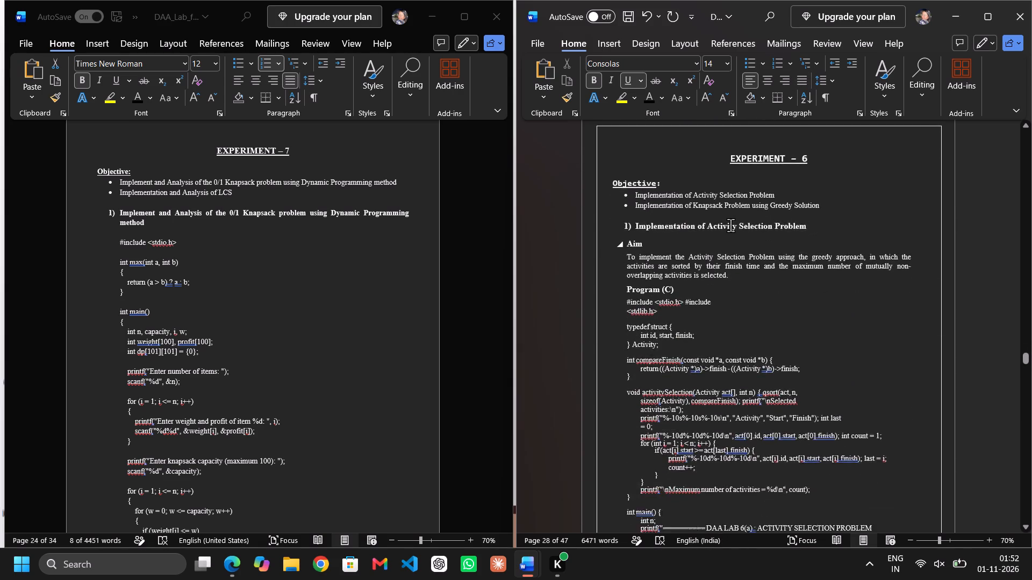
scroll(730, 225, "down", 2)
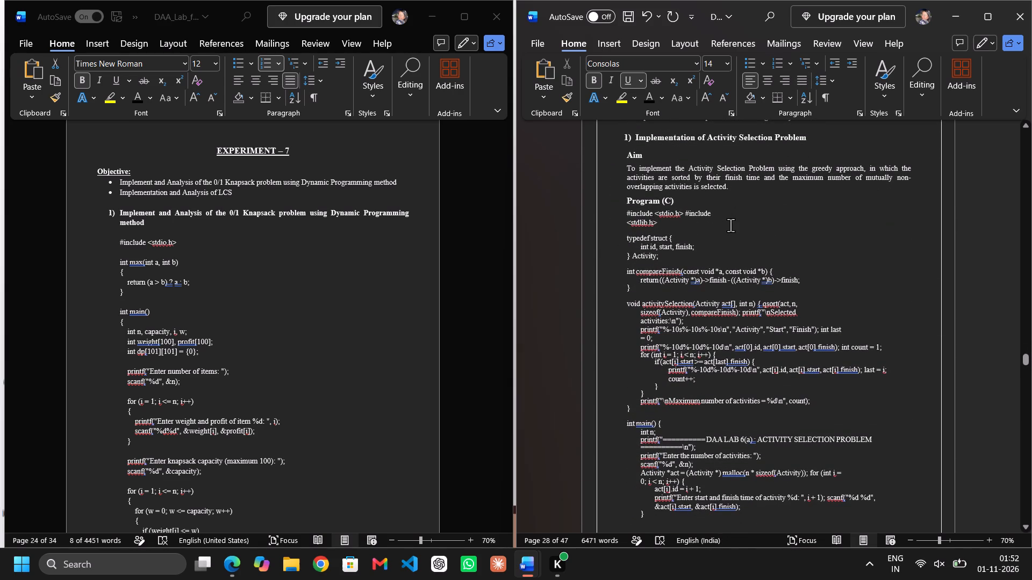
Add an empty line below the activity selection program's OUTPUT heading.
scroll(730, 225, "down", 4)
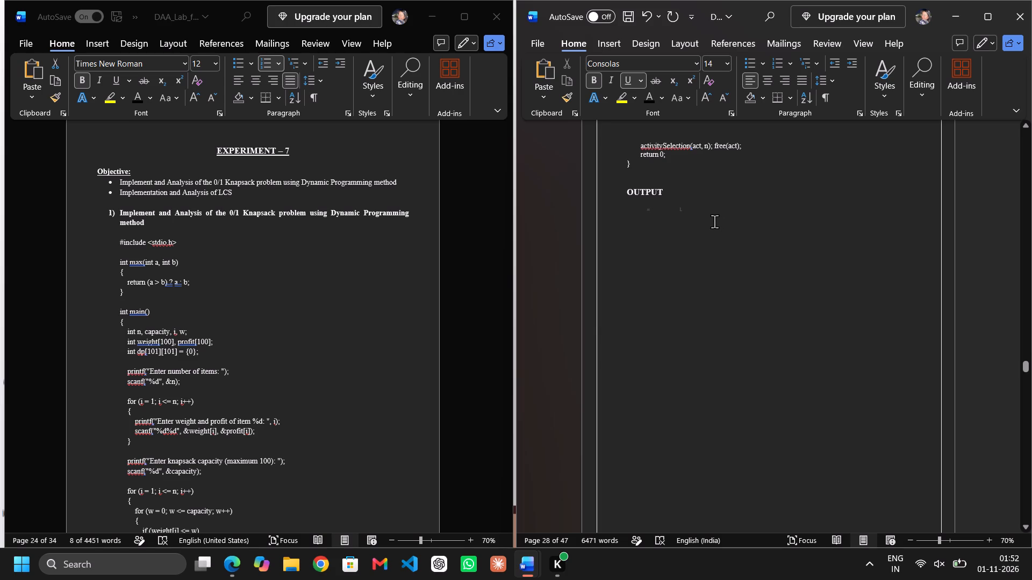
scroll(714, 221, "up", 7)
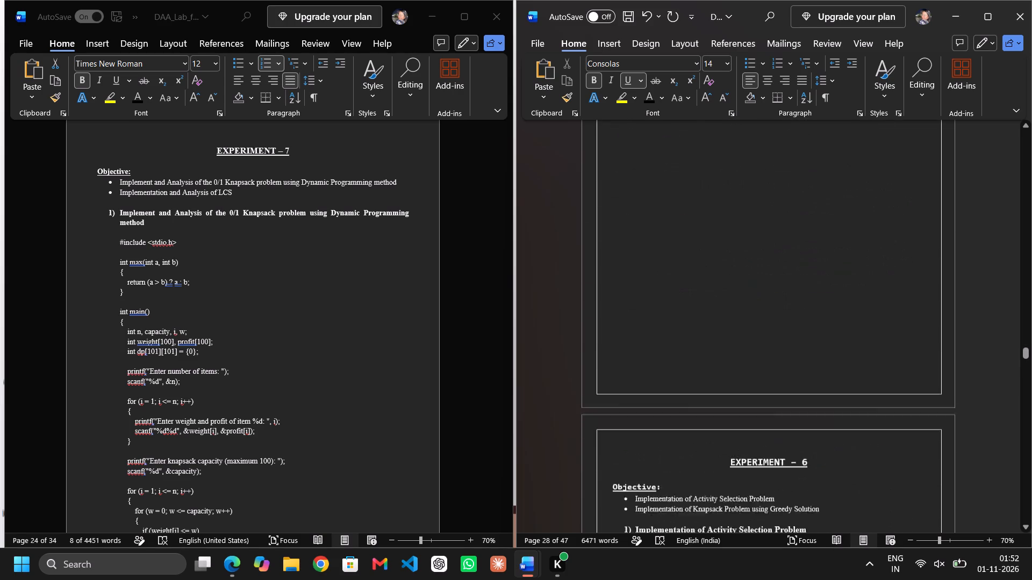
scroll(714, 221, "down", 6)
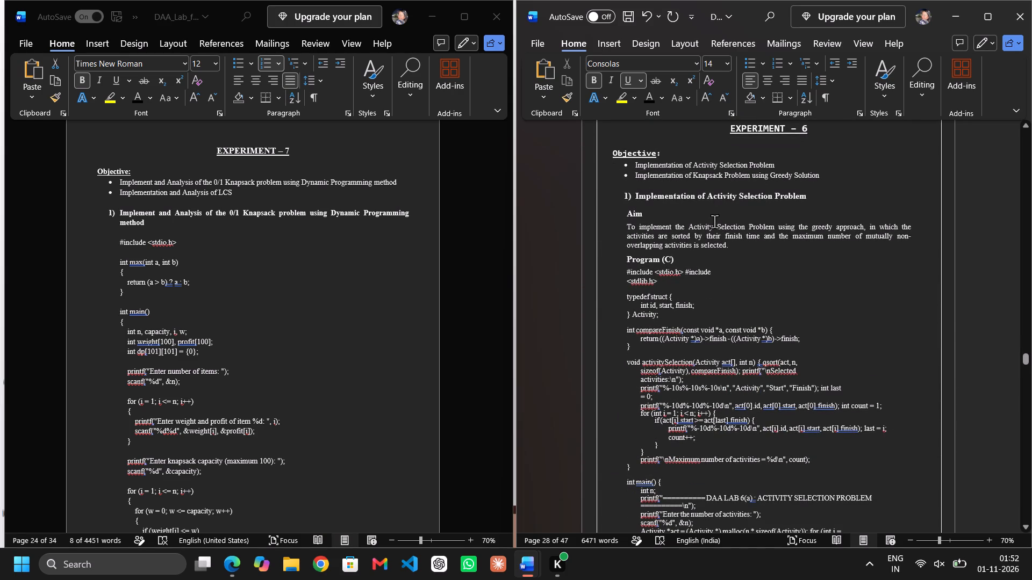
scroll(714, 221, "down", 5)
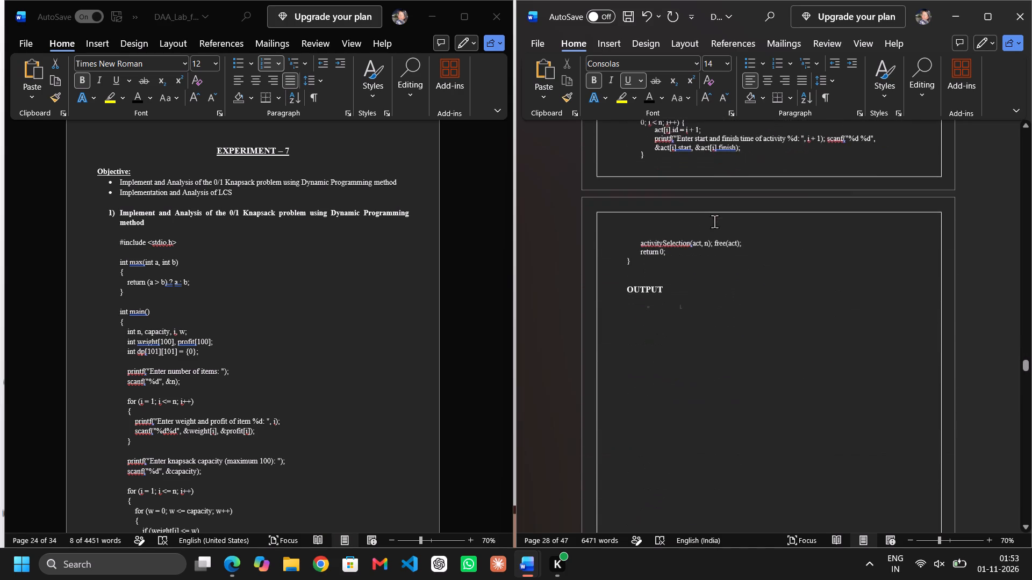
left_click(698, 313)
key("Return")
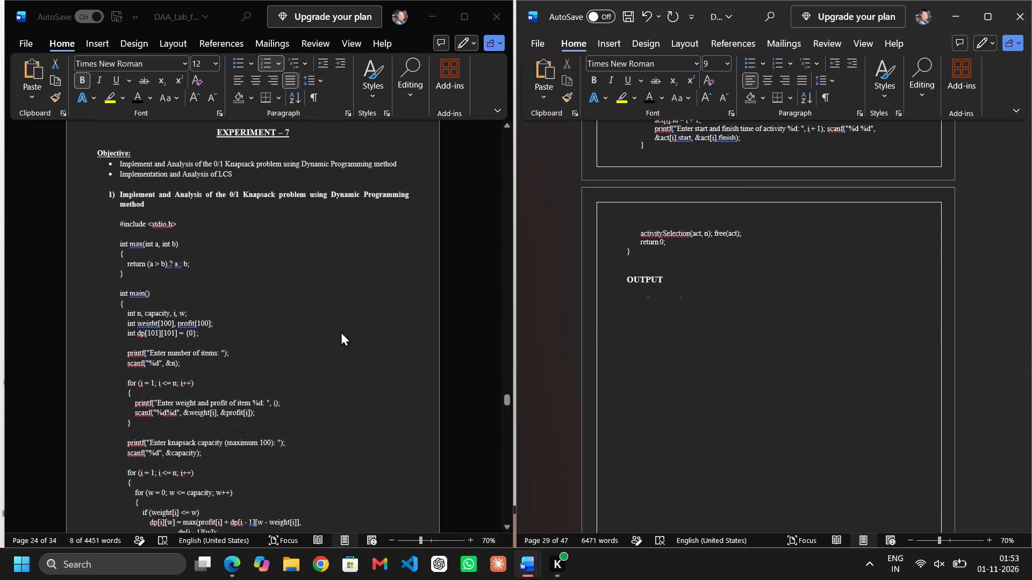
Switch to DAA_Lab_Program_Outputs_1.pdf in Edge and capture the Lab 6 (a) Activity Selection Problem output block as a screenshot.
left_click(233, 555)
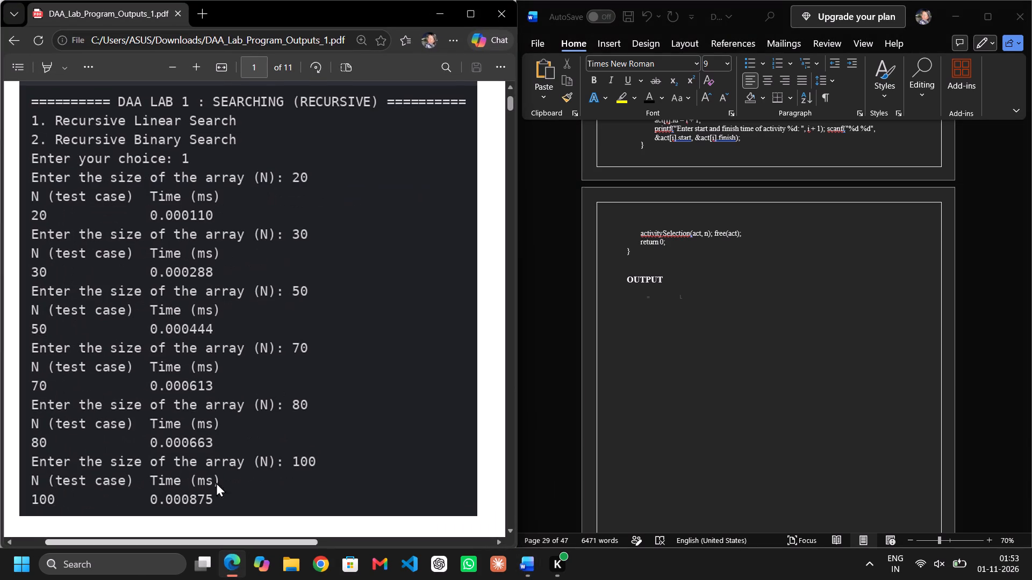
scroll(184, 288, "down", 7)
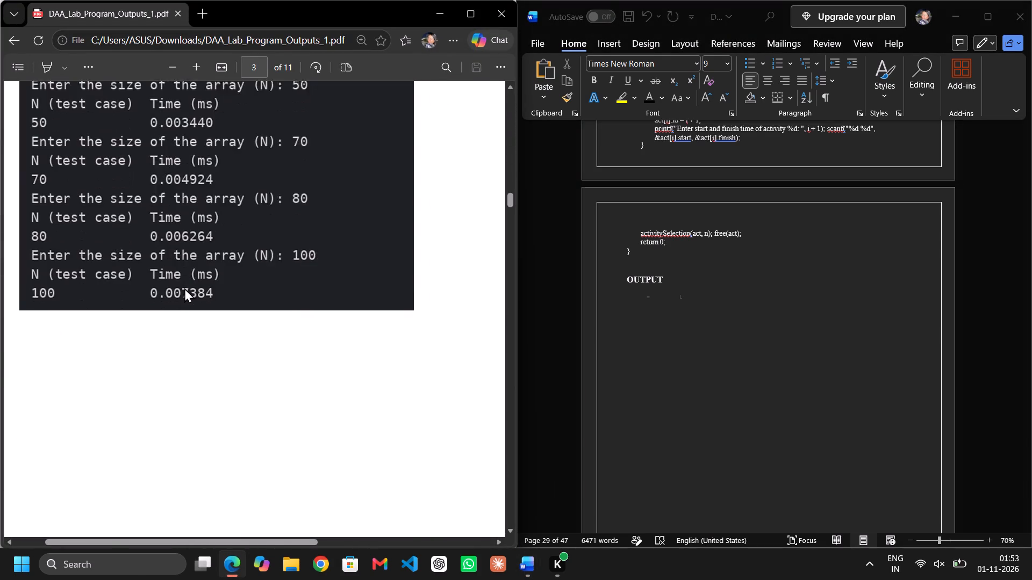
scroll(184, 288, "down", 13)
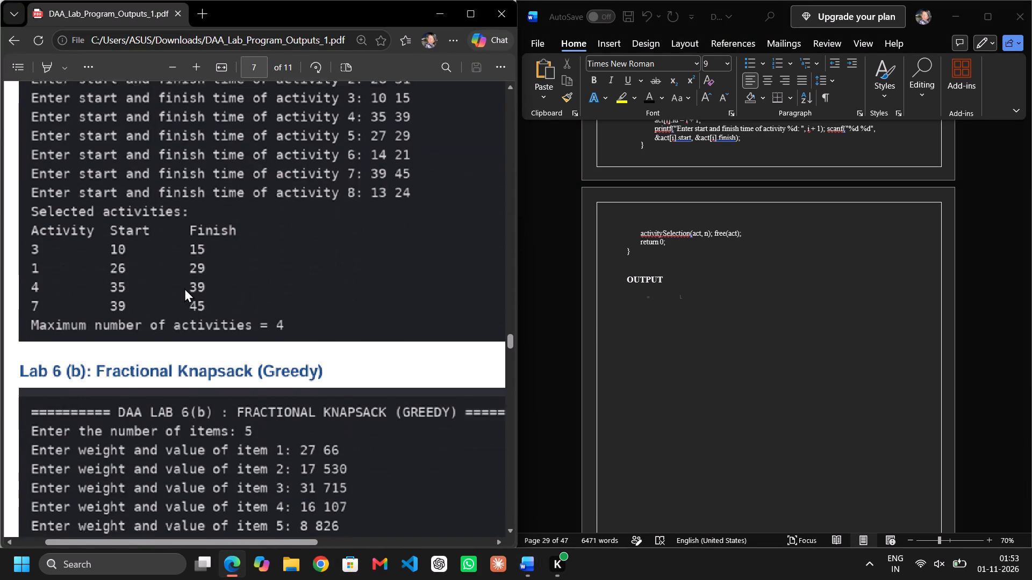
scroll(184, 288, "down", 1)
scroll(184, 288, "up", 1)
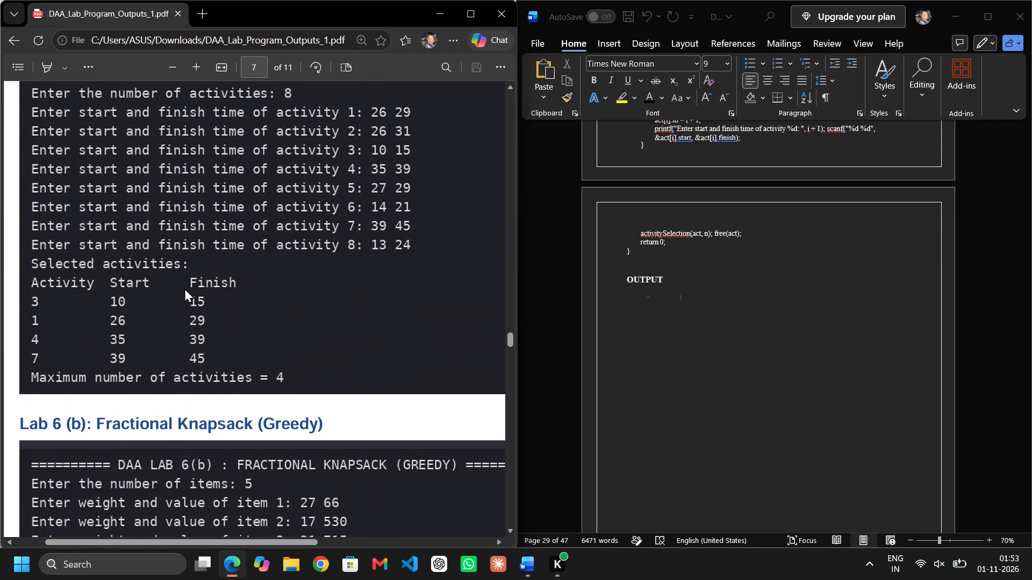
scroll(184, 288, "up", 2)
scroll(184, 288, "left", 1)
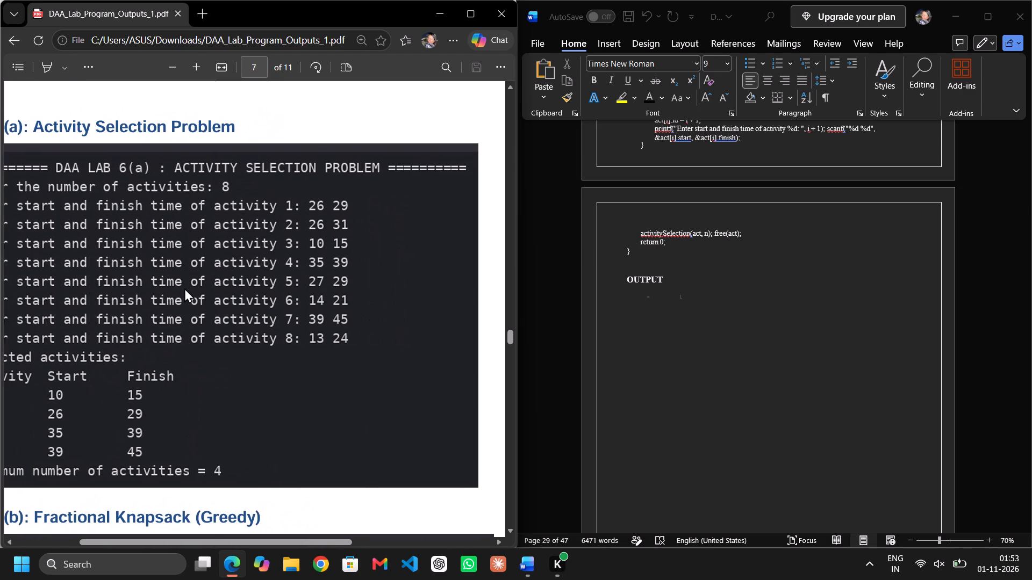
scroll(184, 288, "left", 1)
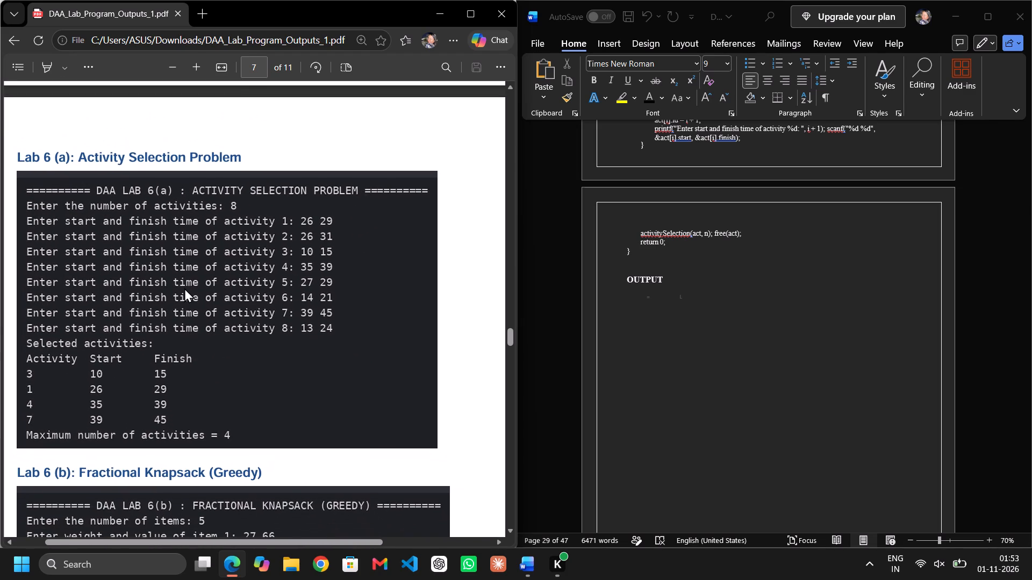
key("Print")
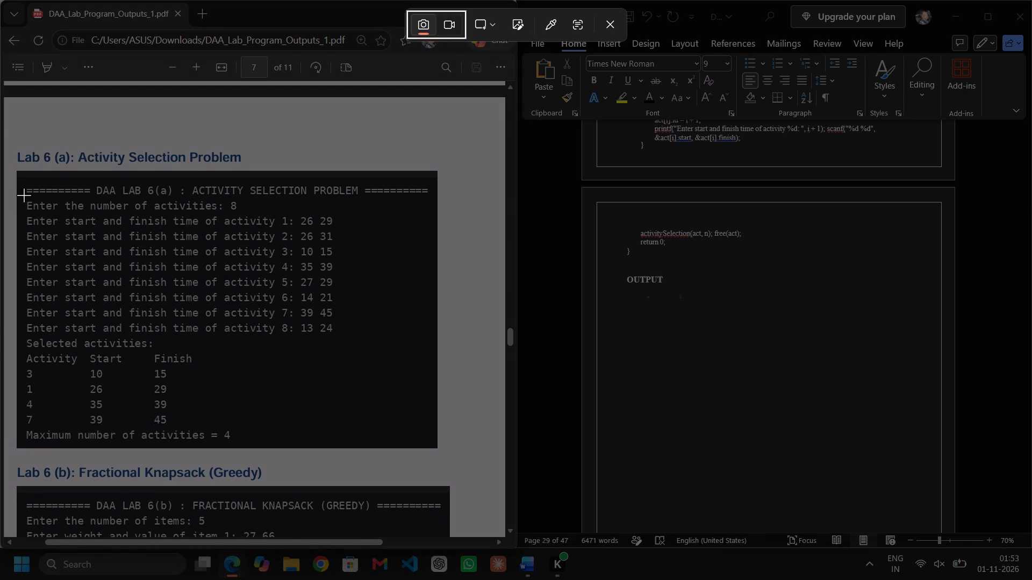
left_click_drag(16, 171, 124, 269)
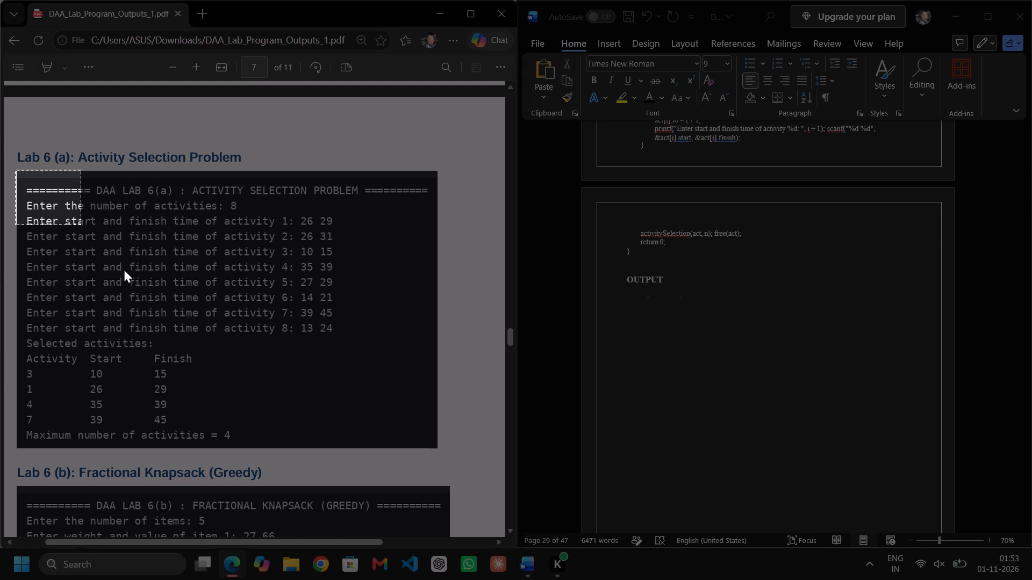
left_click_drag(124, 269, 428, 440)
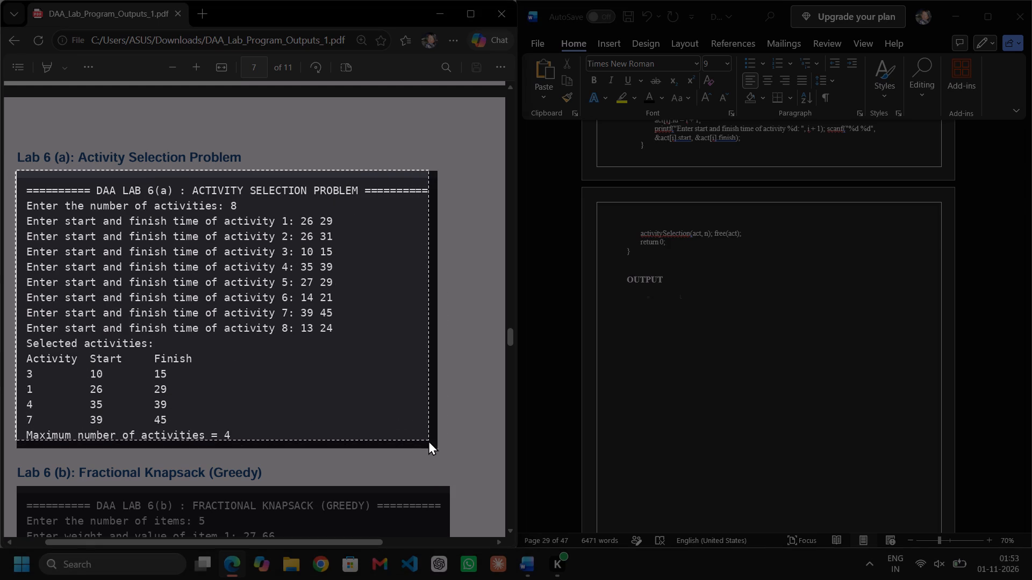
left_click_drag(428, 440, 435, 448)
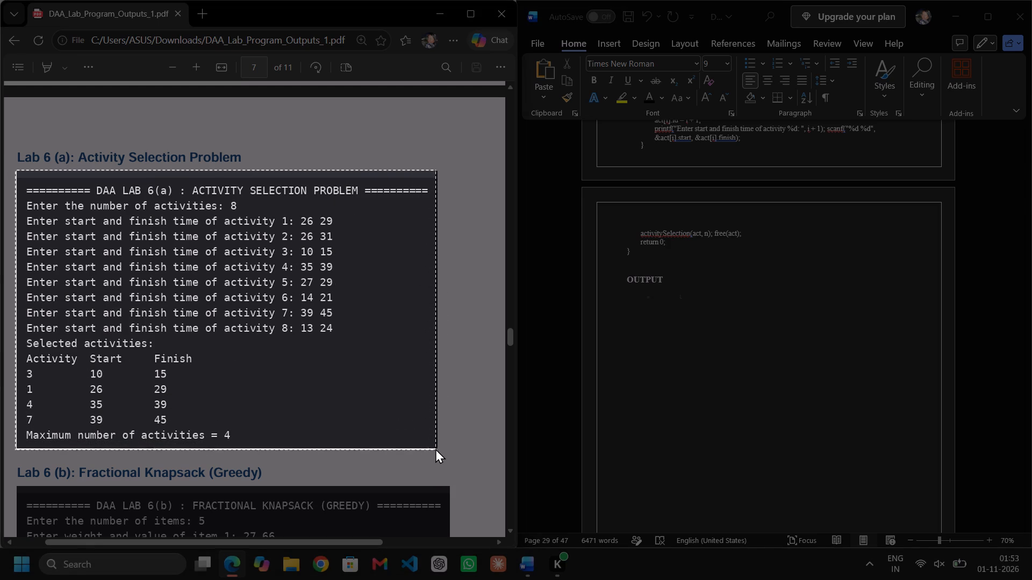
left_click_drag(435, 448, 435, 446)
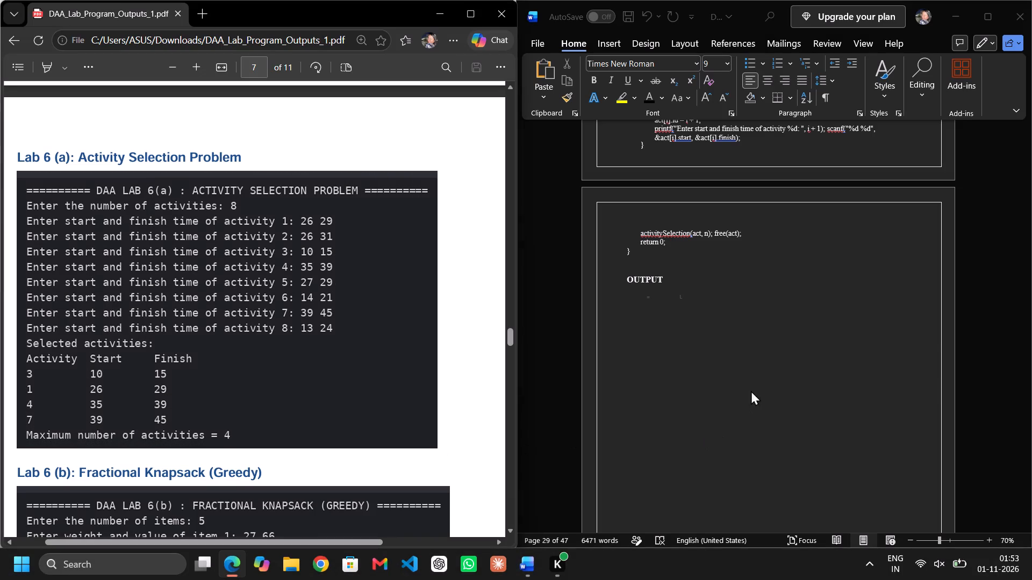
Paste the captured activity selection output below its OUTPUT heading in the Word document, scaled down and centred.
left_click(714, 306)
key("ctrl+v")
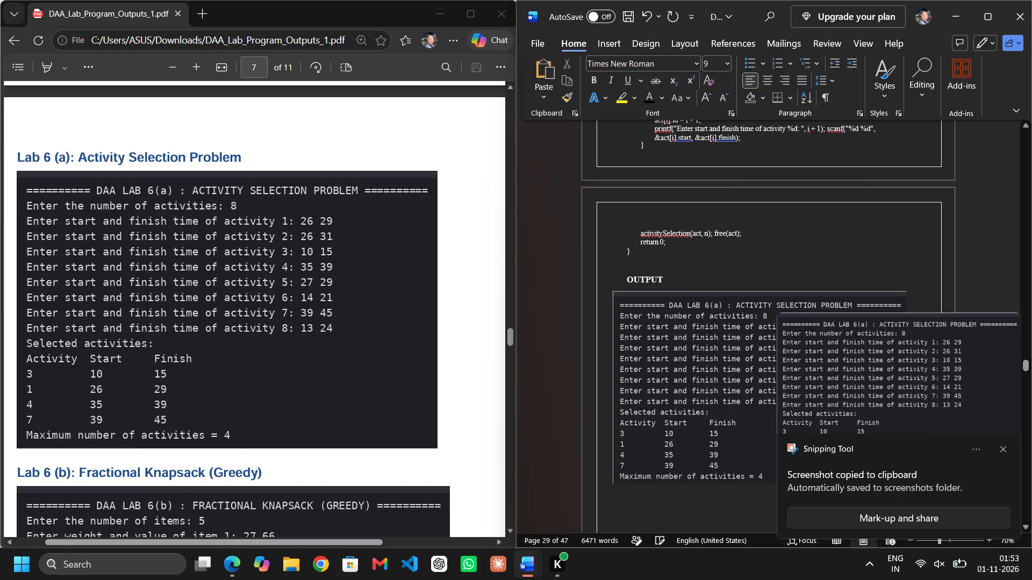
left_click(714, 308)
left_click_drag(613, 291, 704, 343)
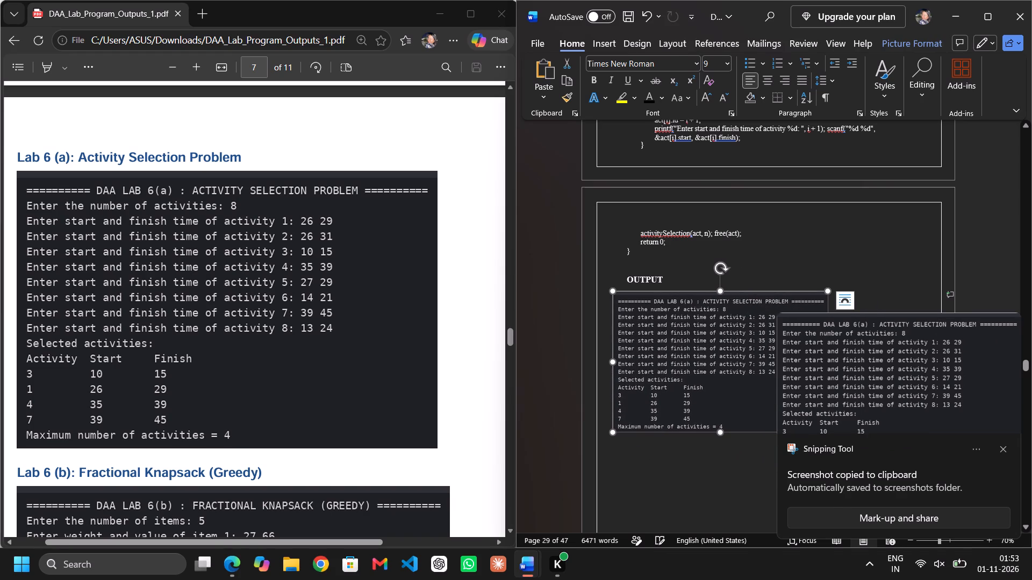
left_click(766, 79)
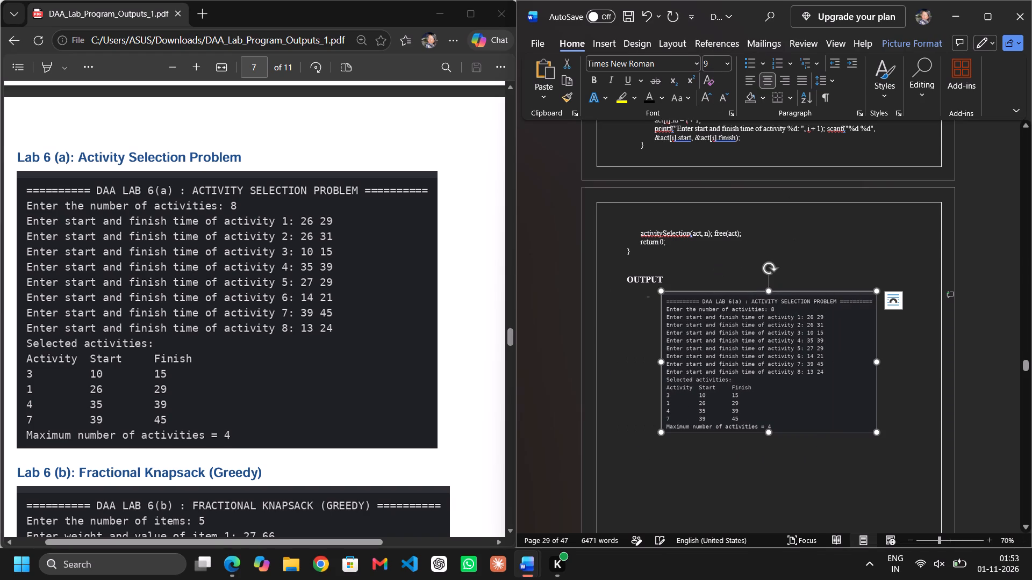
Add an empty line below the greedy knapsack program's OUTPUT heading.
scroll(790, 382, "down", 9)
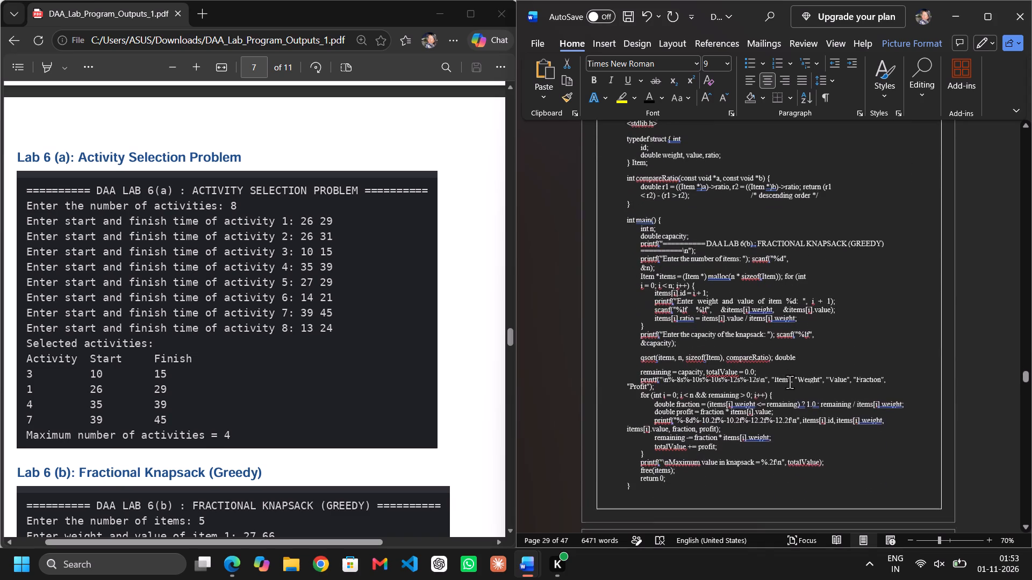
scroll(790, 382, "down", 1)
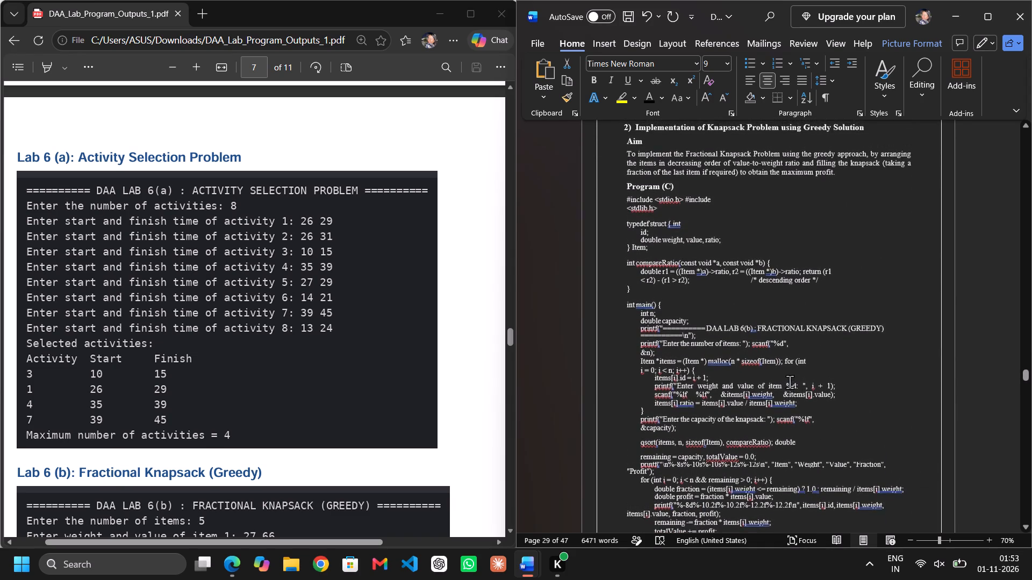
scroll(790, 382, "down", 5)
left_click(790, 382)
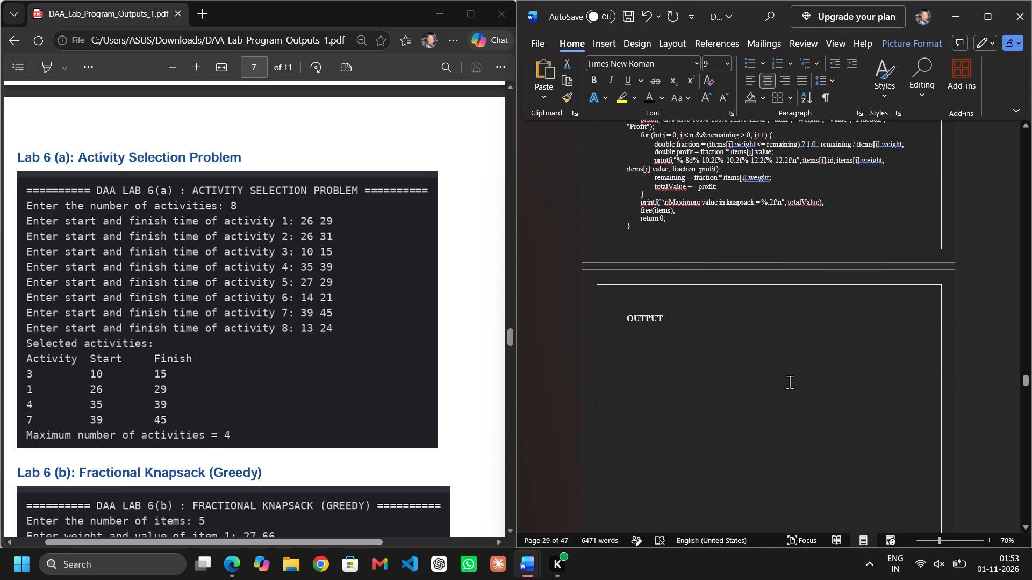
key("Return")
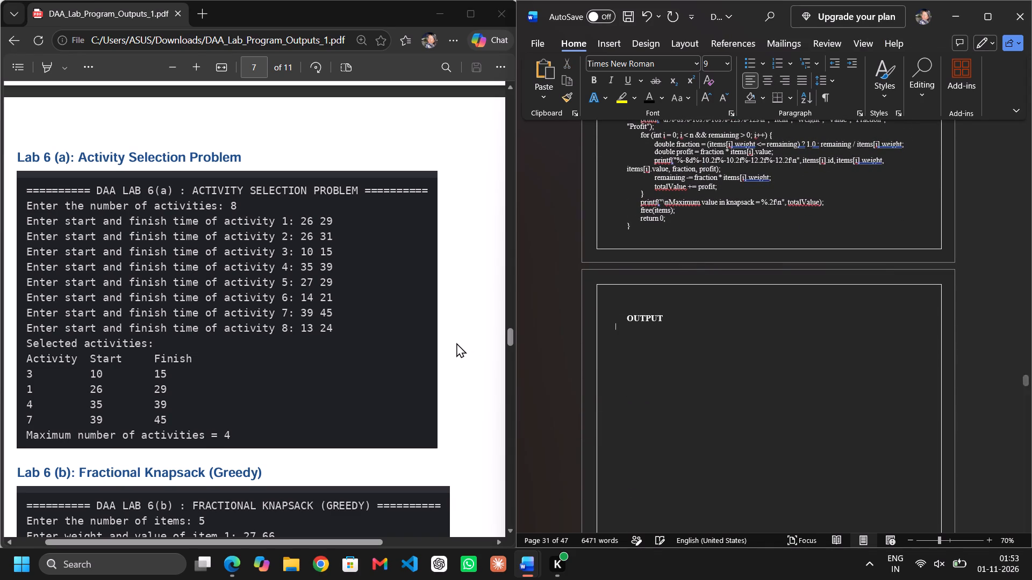
Capture the Lab 6 (b) Fractional Knapsack (Greedy) output block from the outputs PDF as a screenshot.
scroll(456, 343, "down", 6)
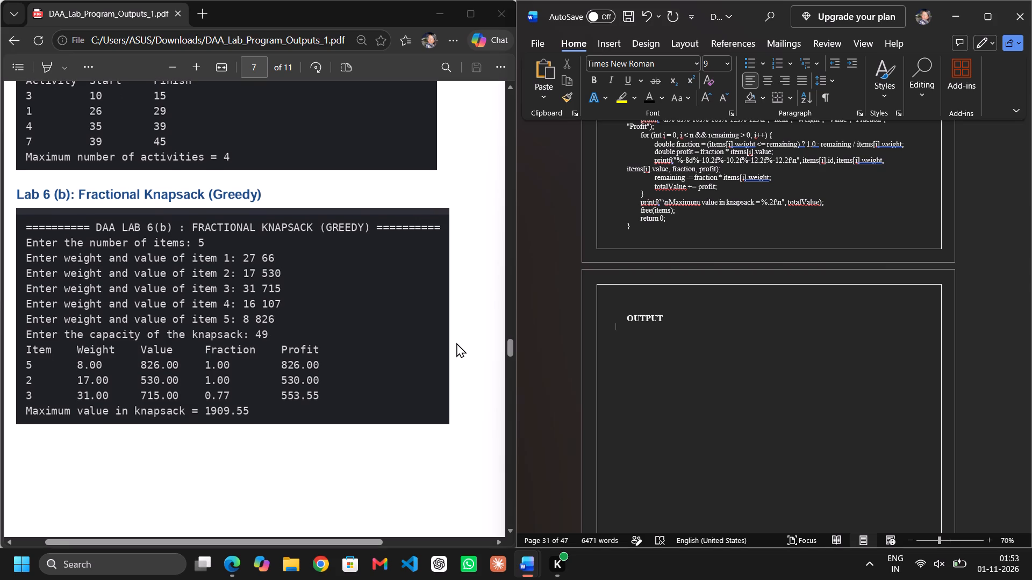
key("Print")
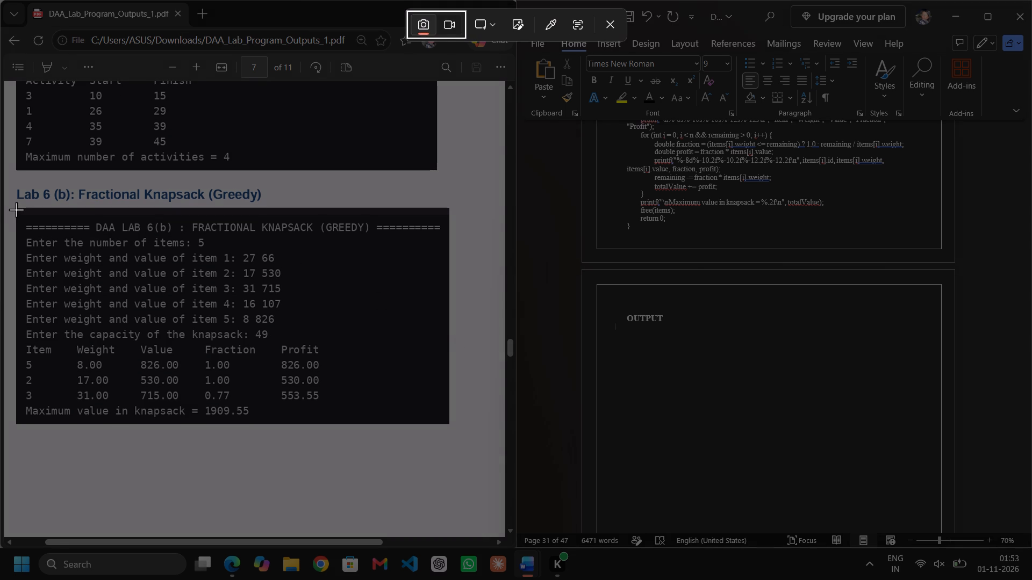
left_click_drag(17, 209, 77, 280)
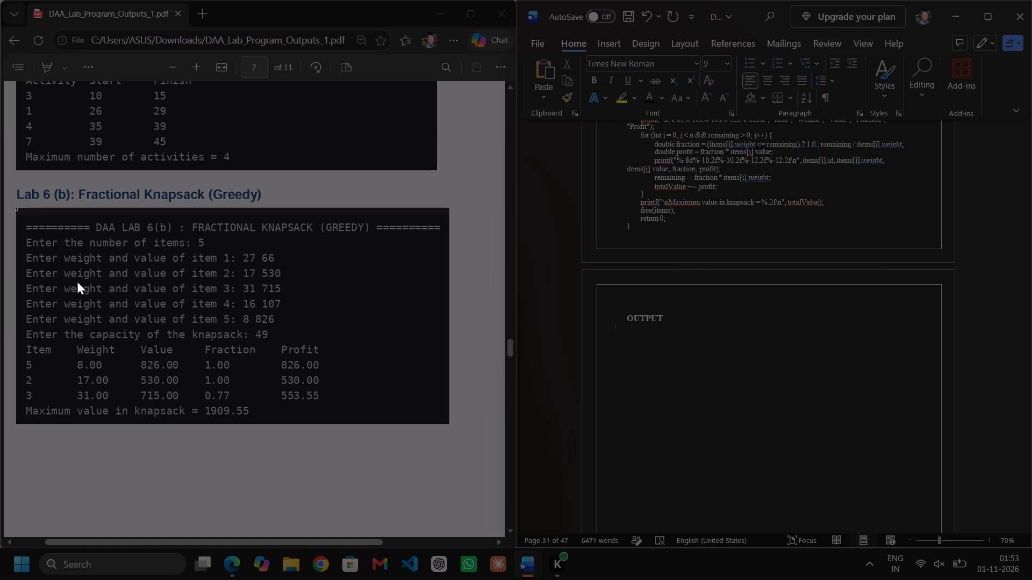
left_click_drag(77, 280, 442, 422)
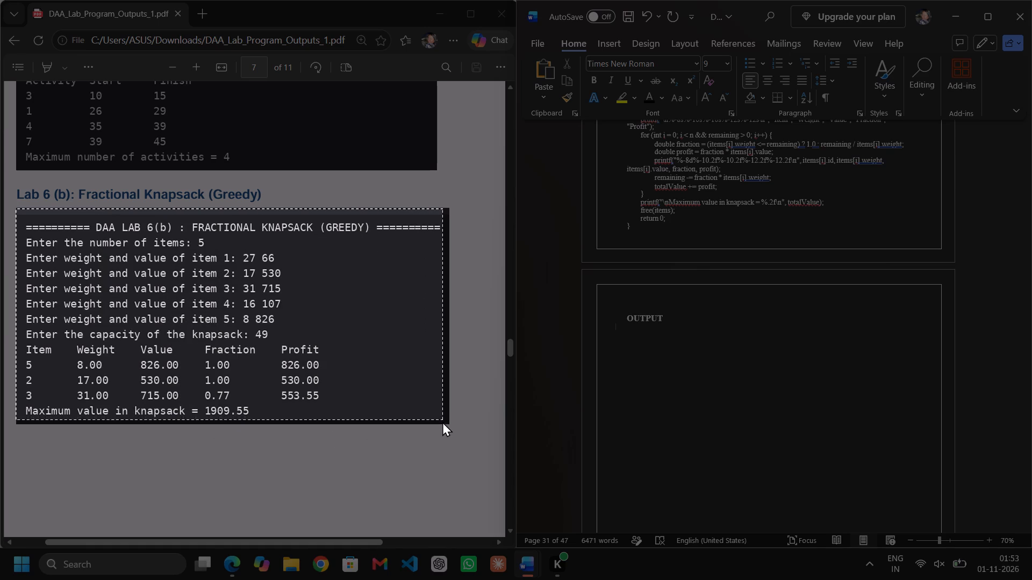
left_click_drag(442, 422, 446, 424)
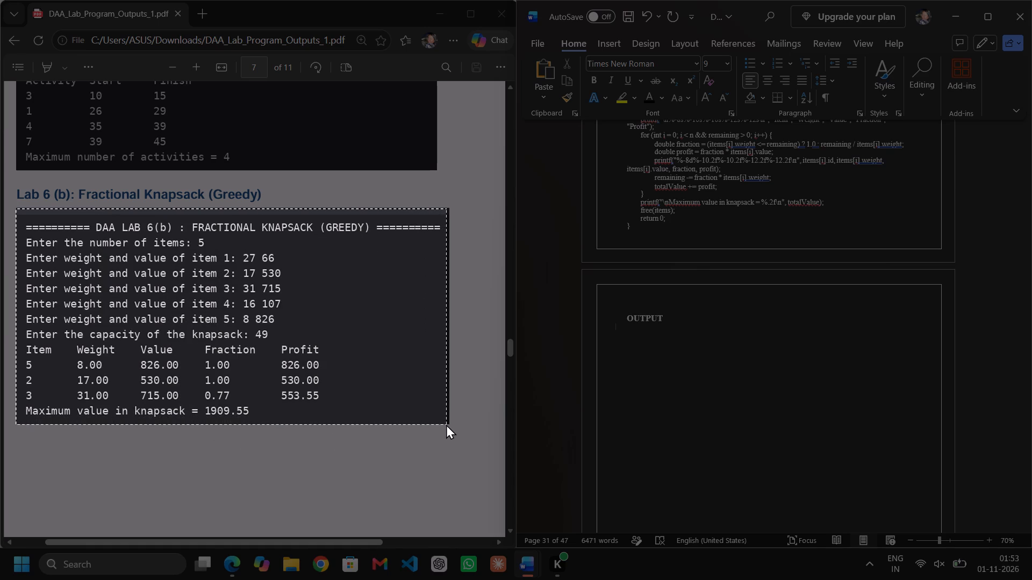
left_click_drag(446, 424, 447, 423)
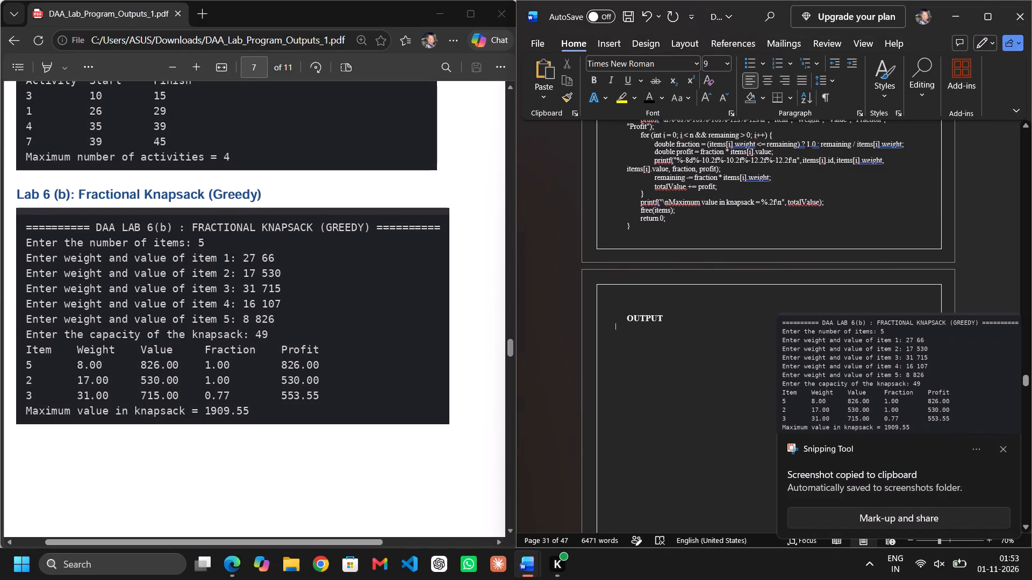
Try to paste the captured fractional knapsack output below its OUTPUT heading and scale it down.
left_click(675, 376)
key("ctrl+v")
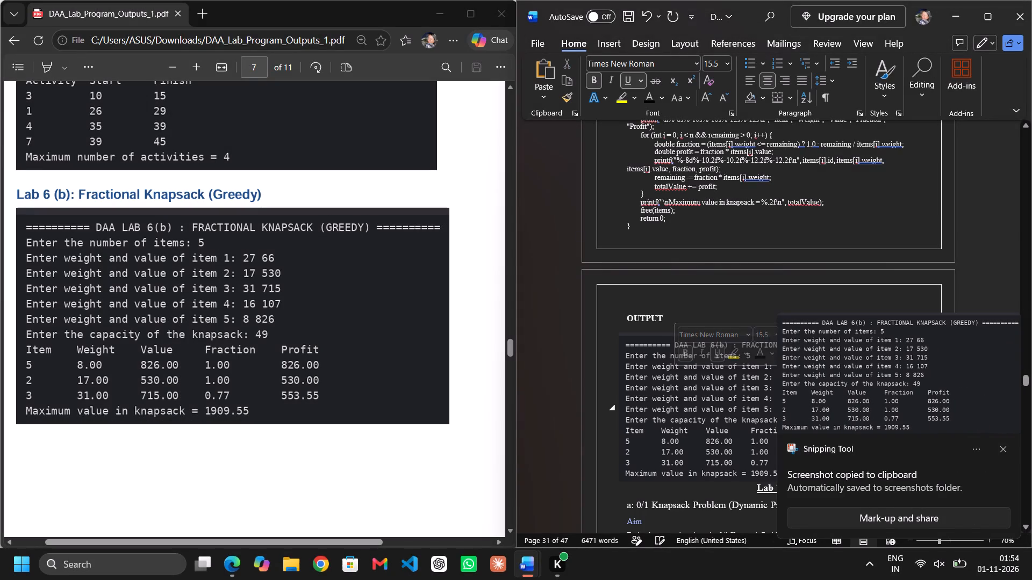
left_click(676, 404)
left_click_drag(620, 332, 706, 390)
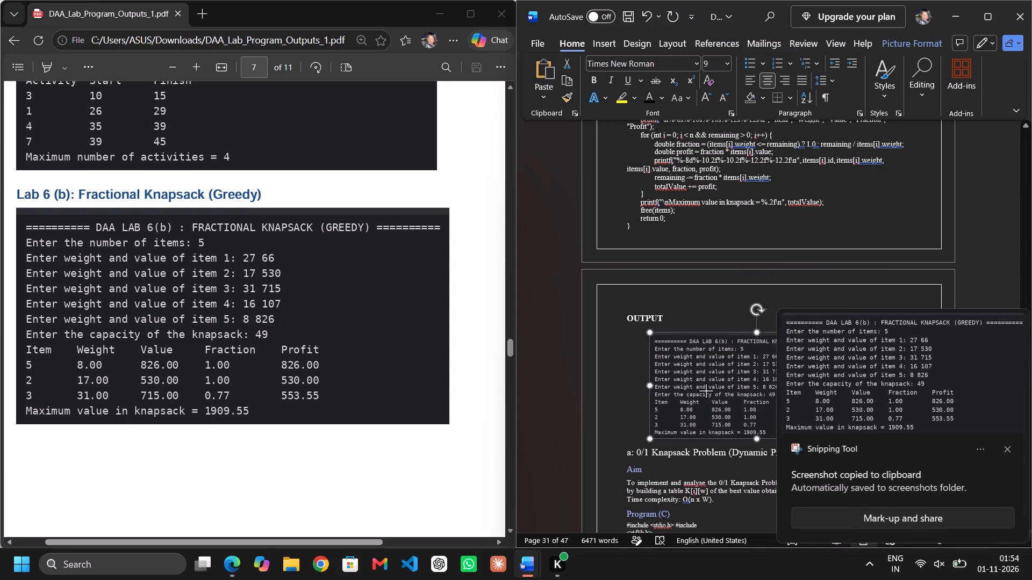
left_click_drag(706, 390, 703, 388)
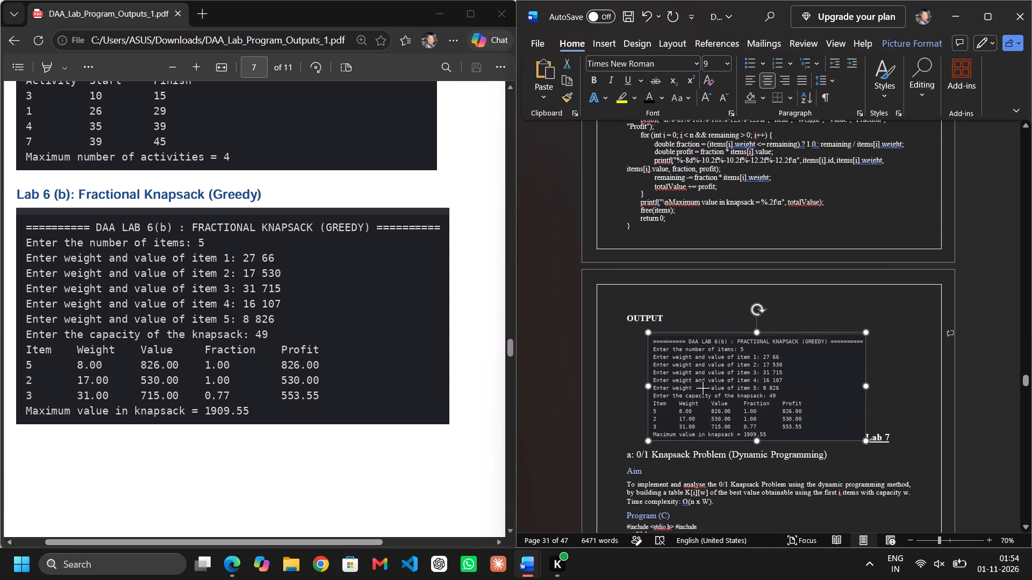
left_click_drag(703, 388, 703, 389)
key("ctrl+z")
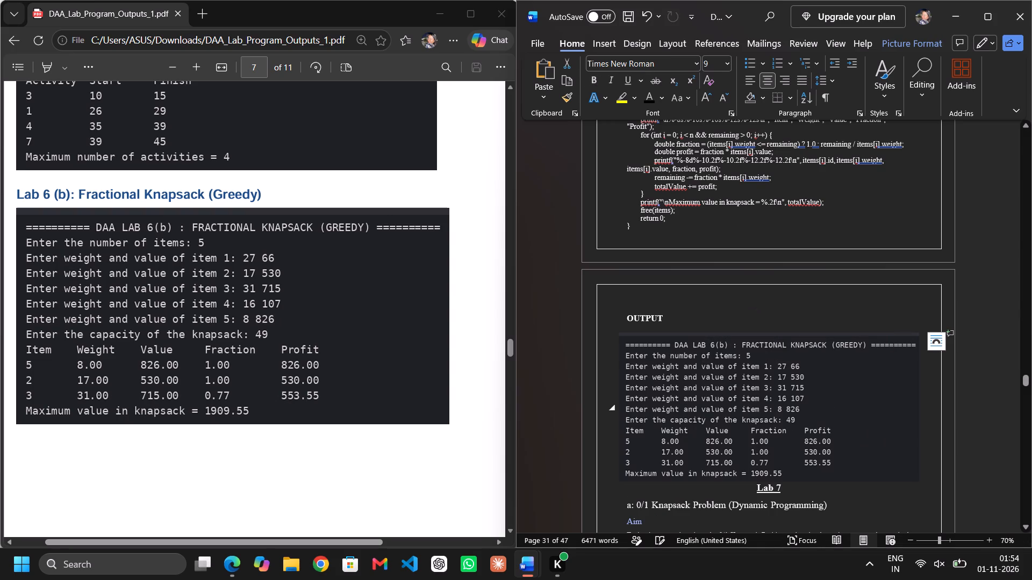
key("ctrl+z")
Remove the empty line and break after the knapsack program's OUTPUT heading so the Lab 7 heading follows directly.
left_click(703, 389)
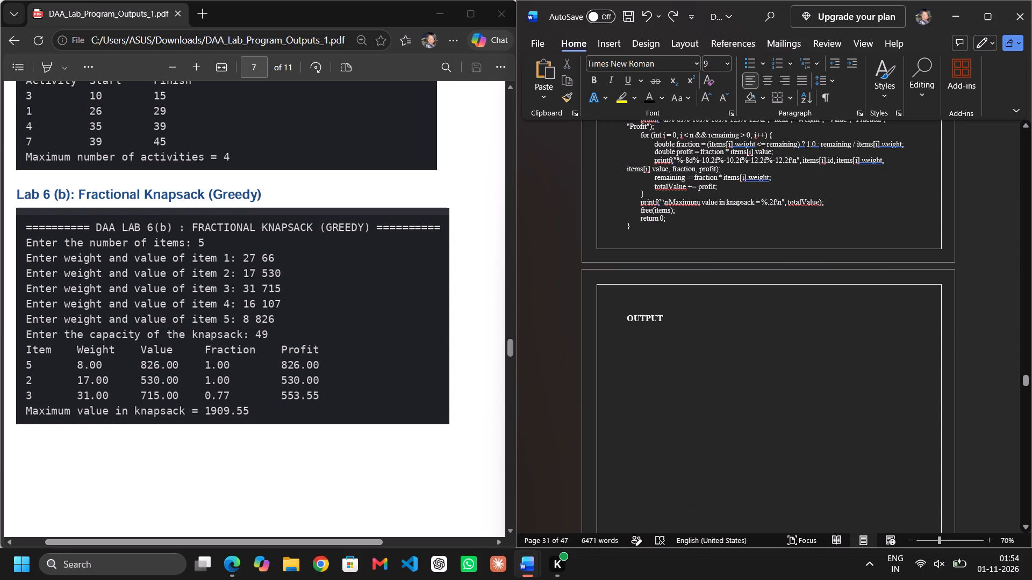
key("BackSpace")
key("Delete")
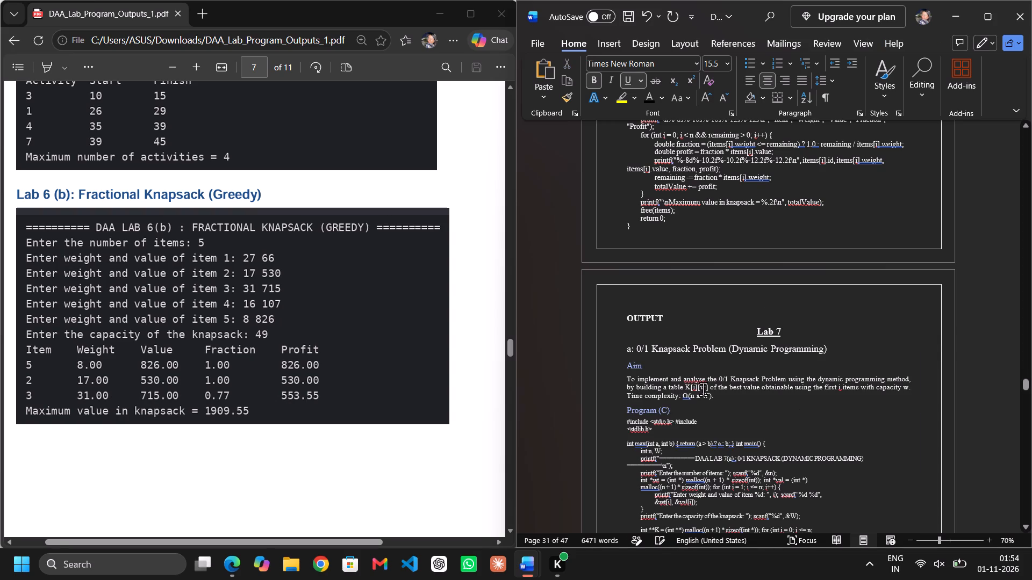
Undo the break removal after the knapsack program's OUTPUT heading and paste the captured fractional knapsack output on a new line below it.
key("ctrl+z")
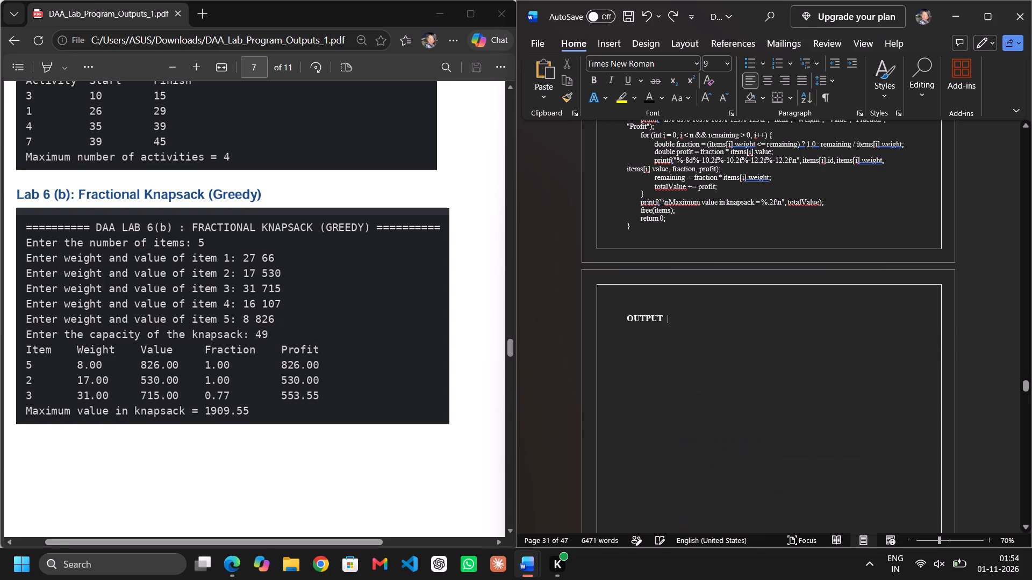
key("Return")
key("Return")
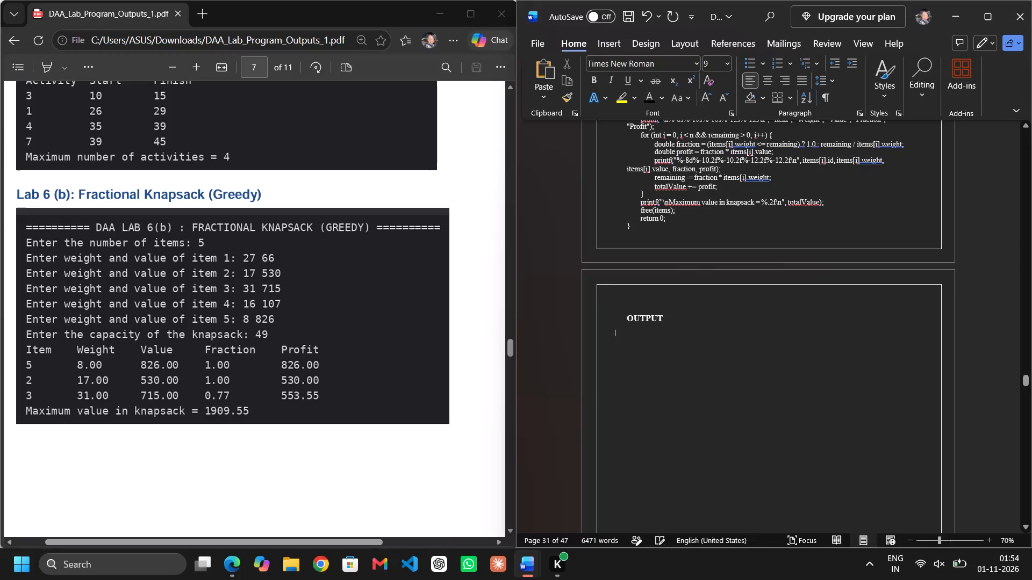
key("Up")
key("ctrl+v")
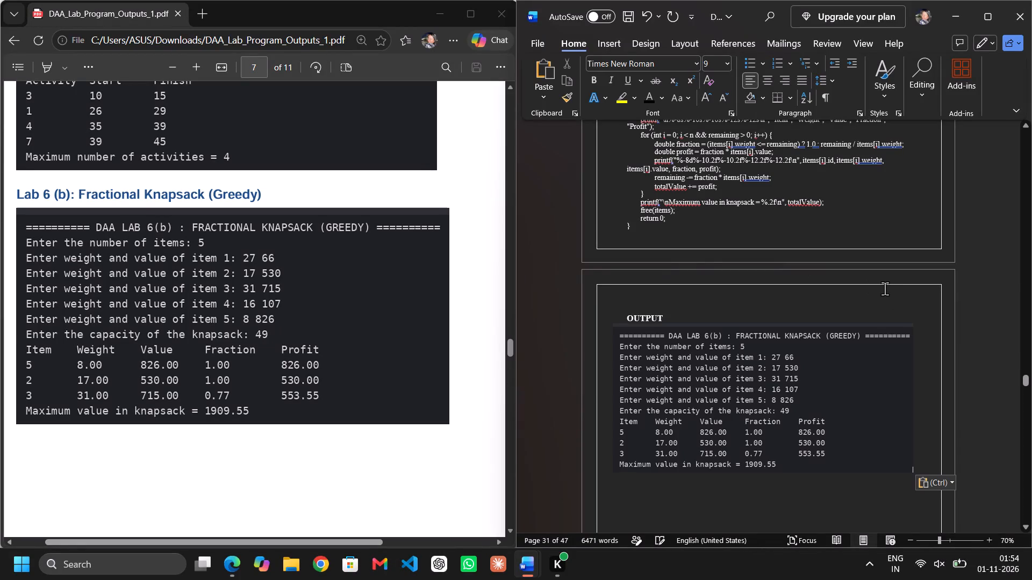
Scale down the pasted fractional knapsack output screenshot and centre it under the OUTPUT heading.
left_click(865, 413)
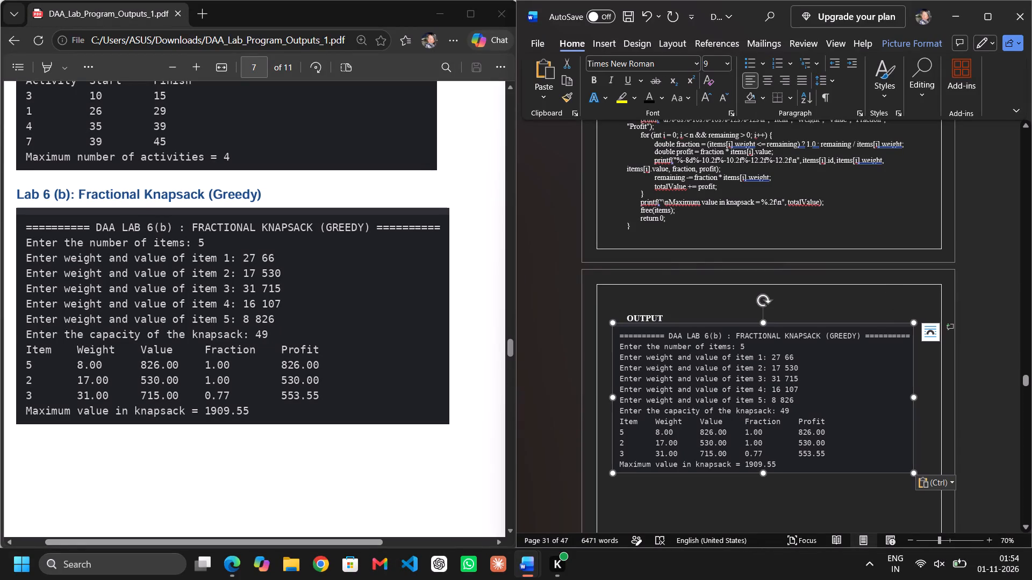
left_click_drag(614, 321, 671, 347)
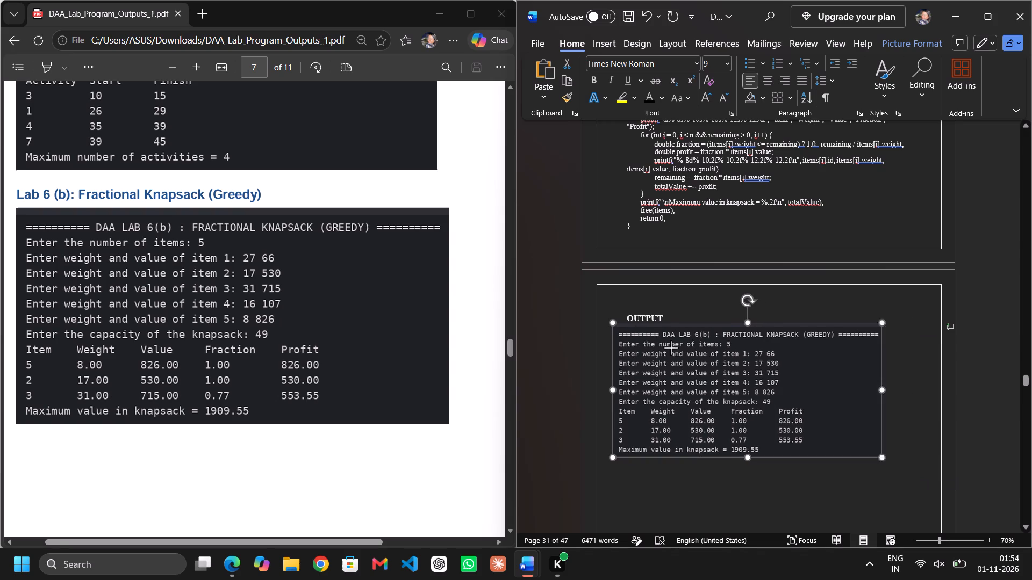
left_click_drag(671, 347, 675, 352)
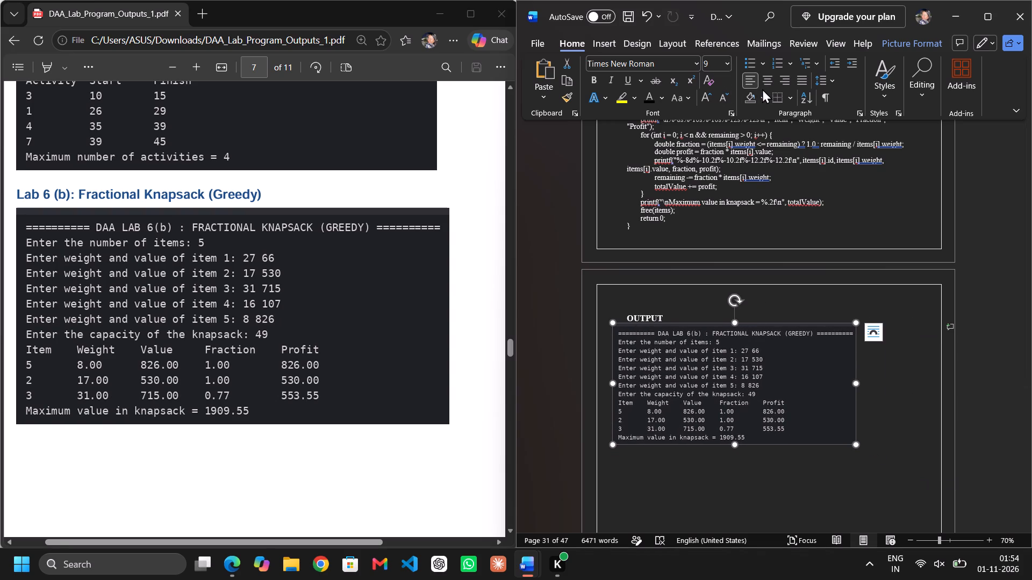
left_click(762, 88)
left_click(794, 355)
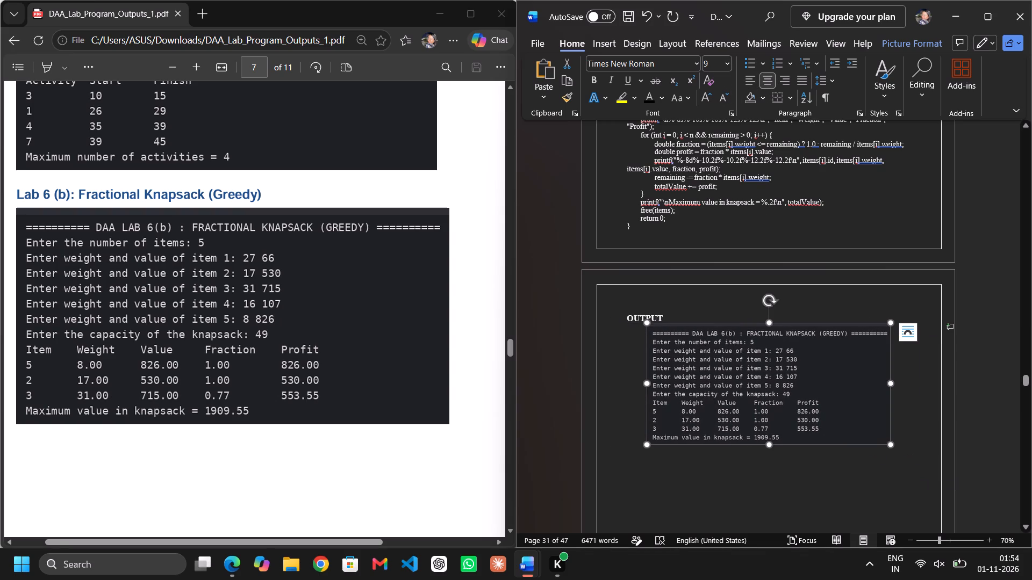
left_click(812, 448)
Review the page layout from the greedy knapsack section through the Lab 7 pages, using a multi-page overview.
scroll(812, 448, "down", 1)
scroll(812, 448, "up", 6)
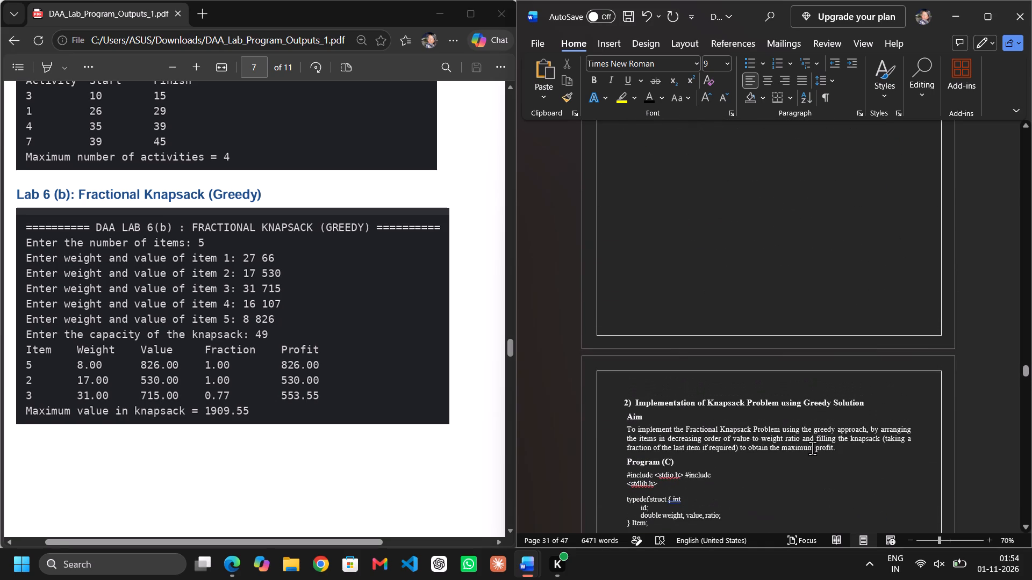
scroll(812, 448, "down", 1)
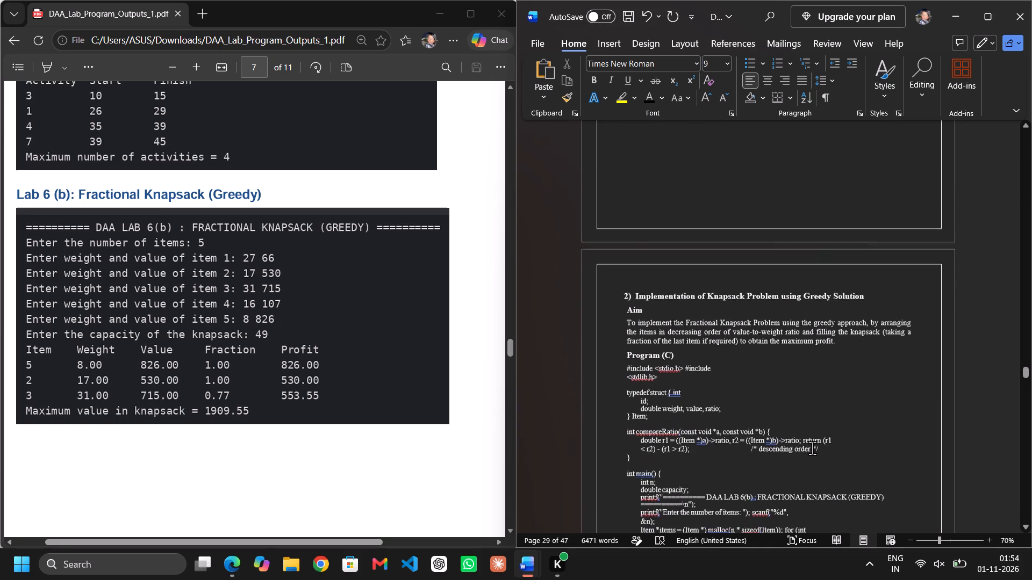
scroll(812, 448, "down", 5, "ctrl")
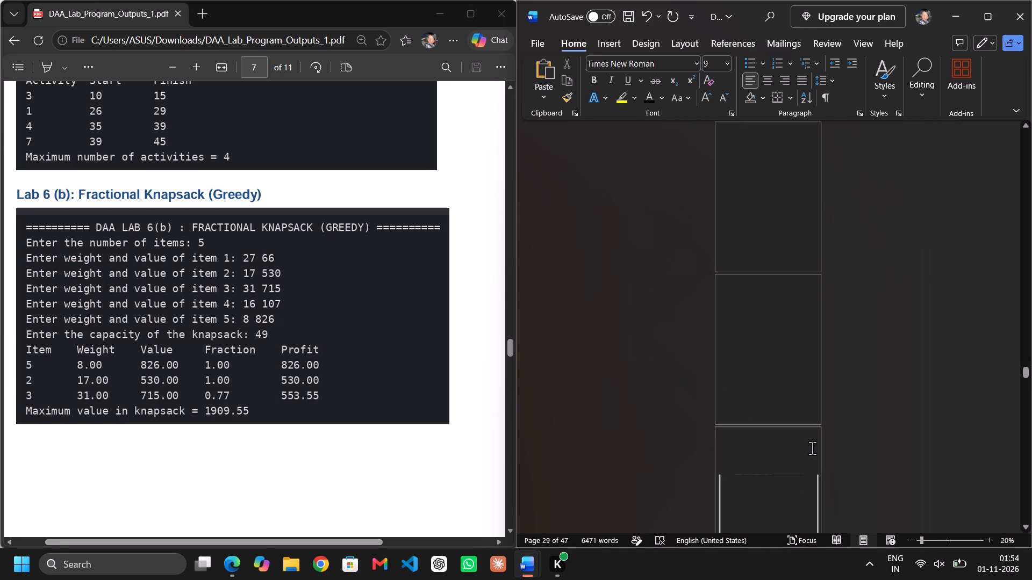
scroll(812, 448, "up", 1, "ctrl")
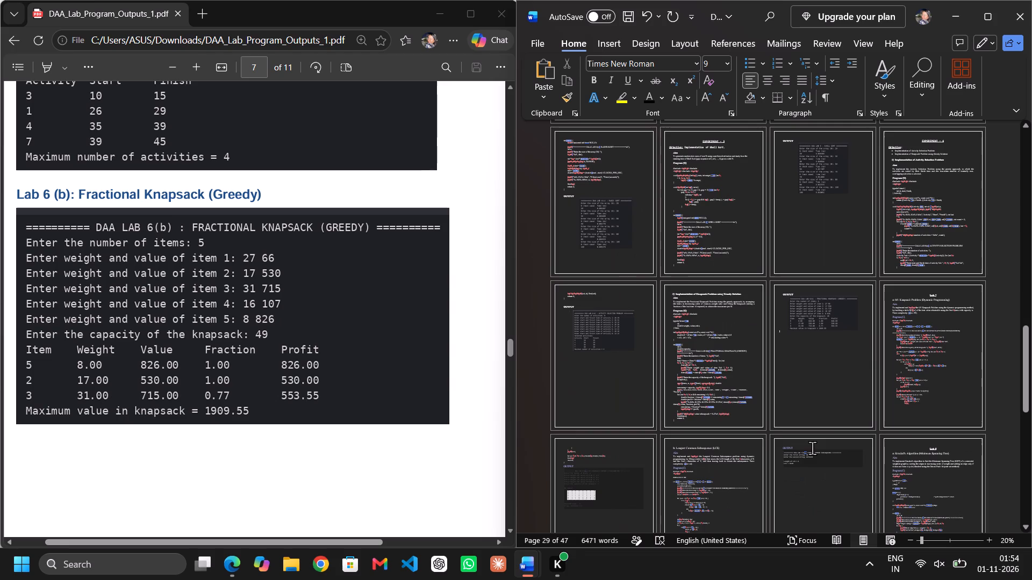
scroll(812, 448, "down", 2)
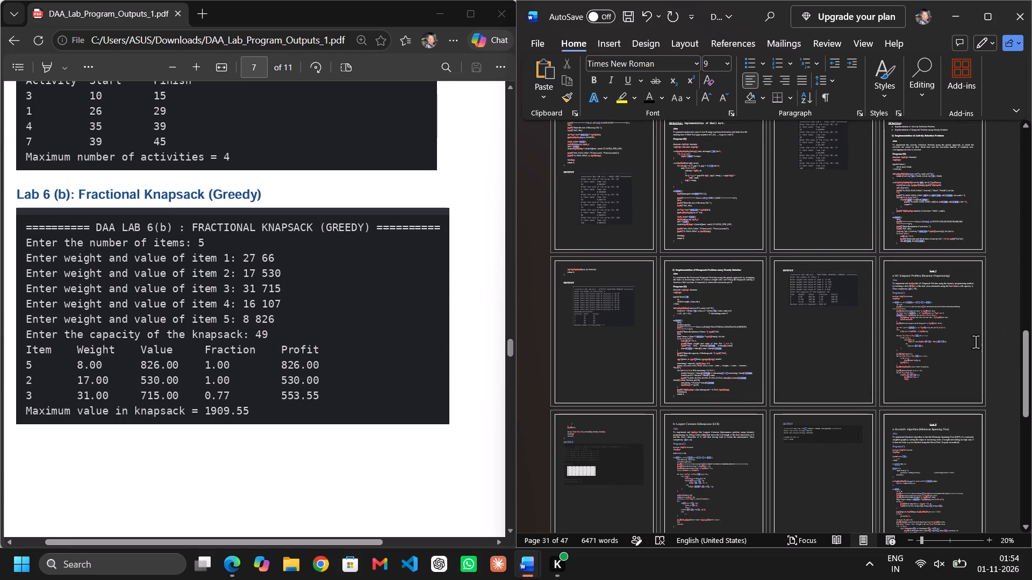
scroll(976, 342, "up", 4, "ctrl")
scroll(976, 342, "down", 5)
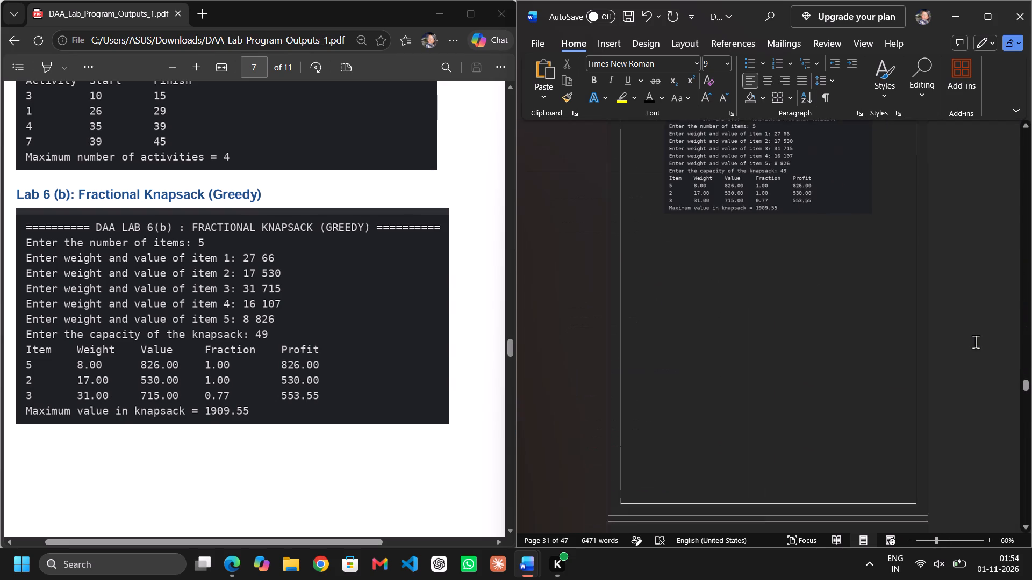
scroll(976, 342, "down", 4)
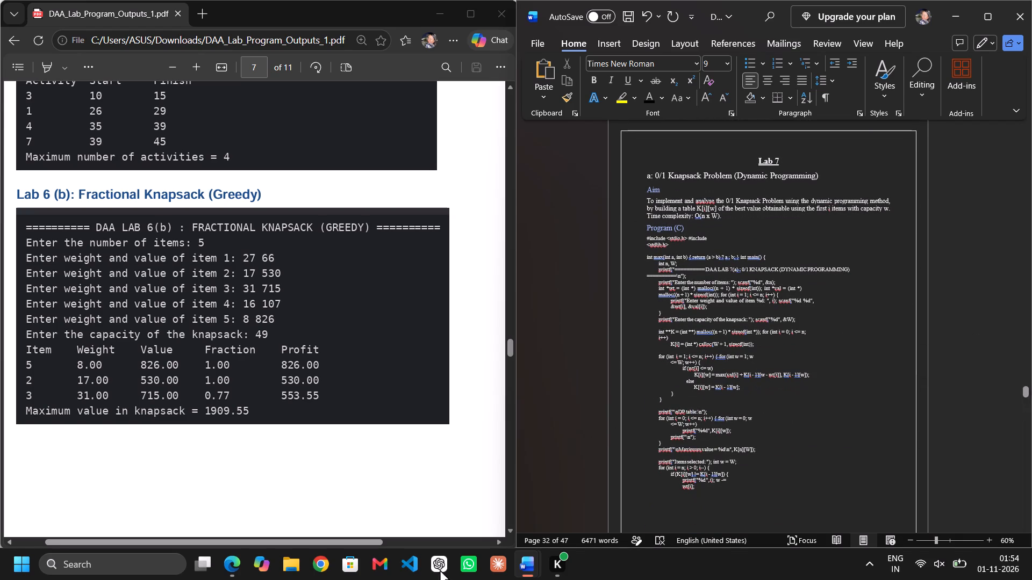
Replace the Lab 7 and 0/1 Knapsack headings with the EXPERIMENT – 7 title, objectives and first task heading copied from the reference lab document.
left_click(223, 564)
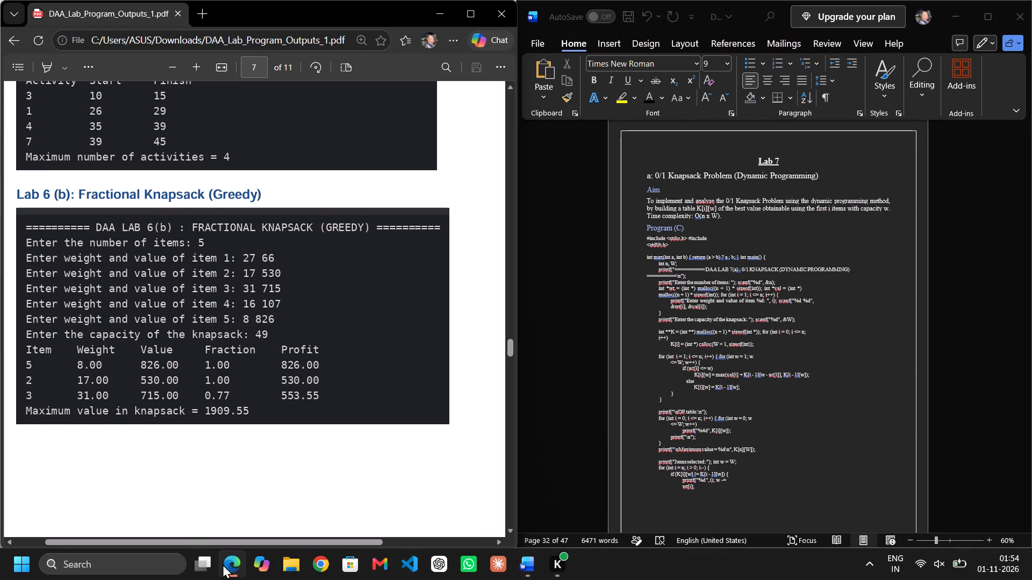
left_click(223, 564)
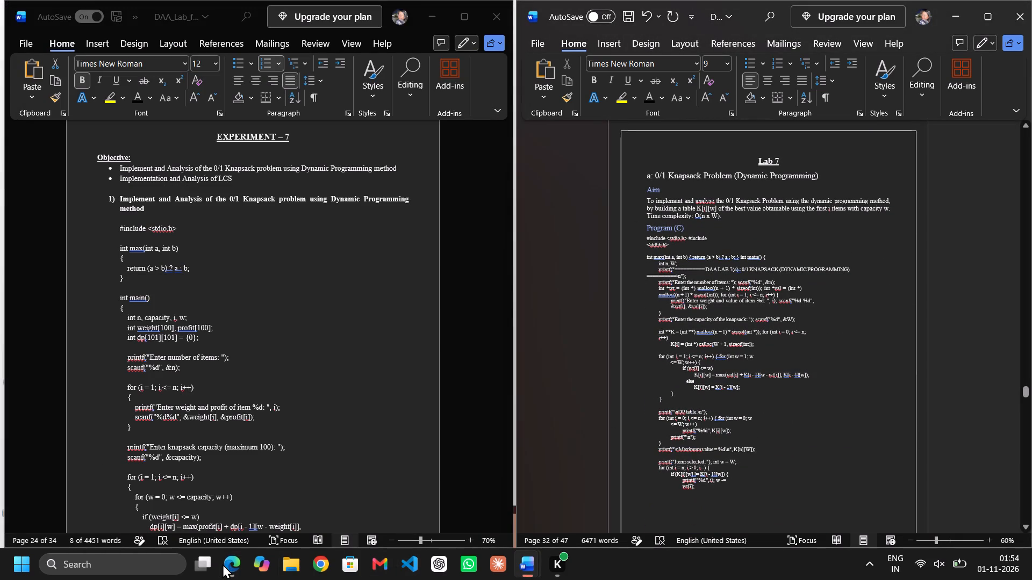
left_click(212, 132)
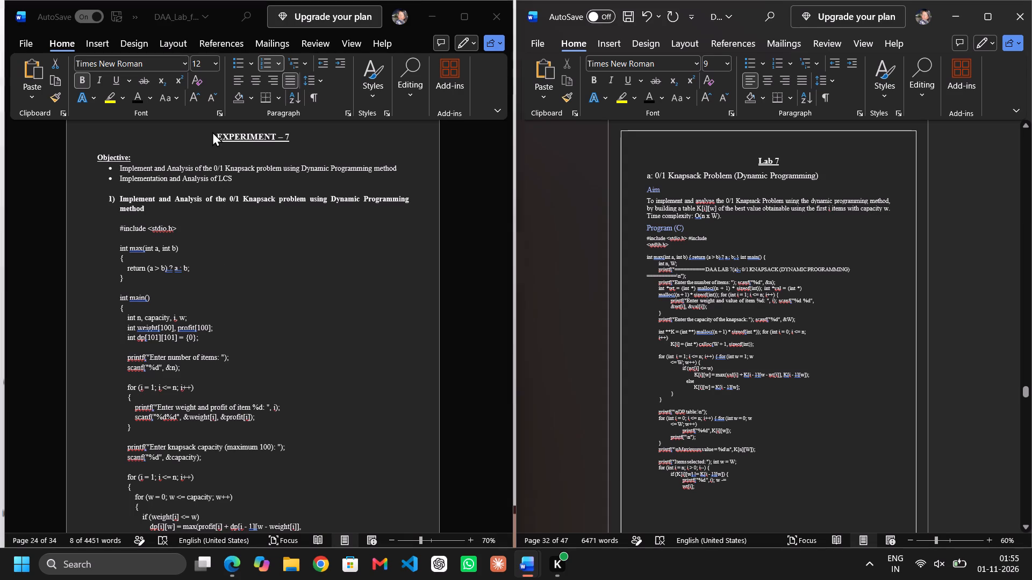
left_click_drag(212, 132, 255, 173)
left_click(255, 173)
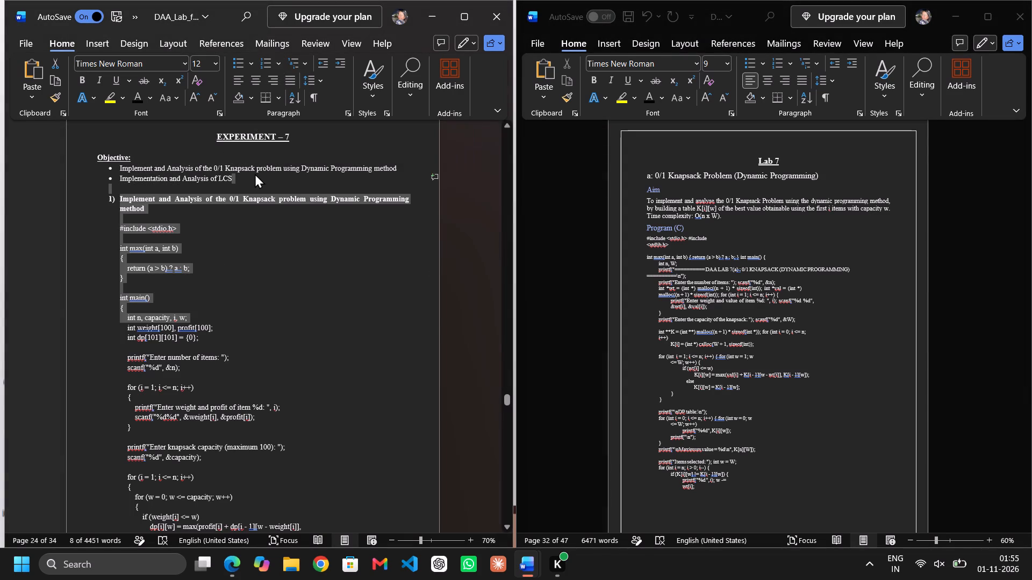
left_click_drag(213, 135, 238, 210)
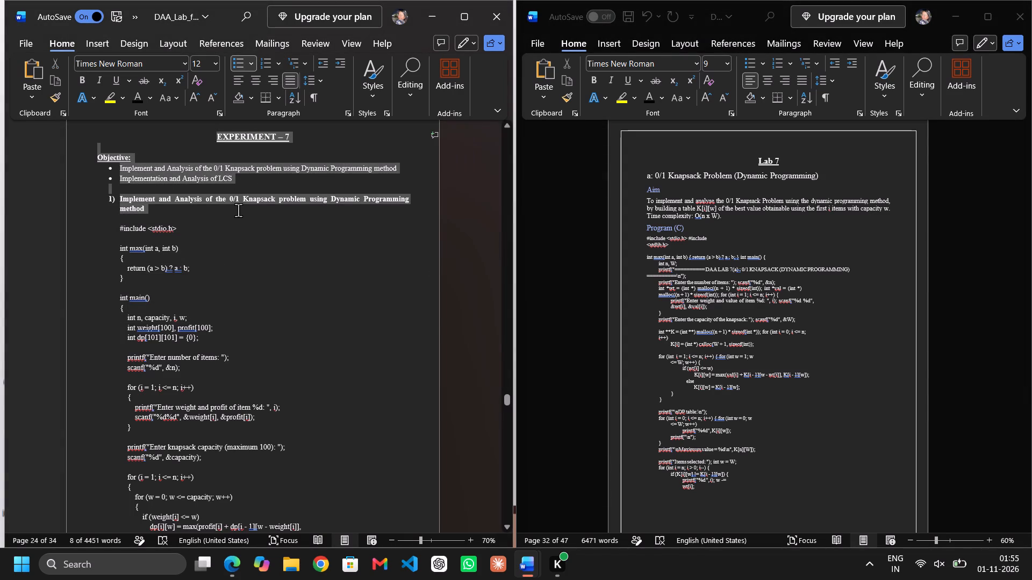
left_click_drag(238, 210, 239, 213)
key("ctrl+c")
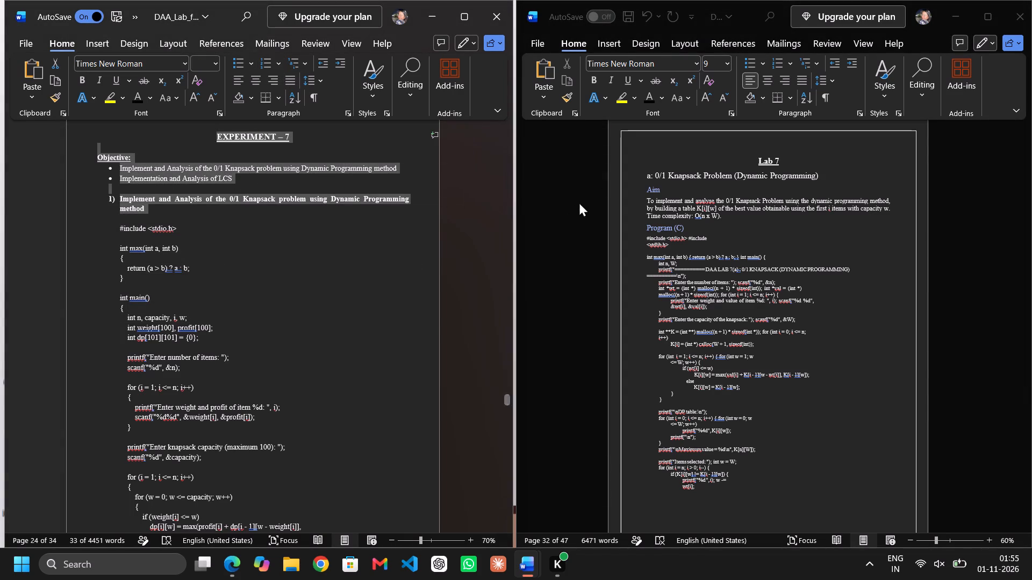
left_click(752, 157)
left_click_drag(752, 157, 762, 175)
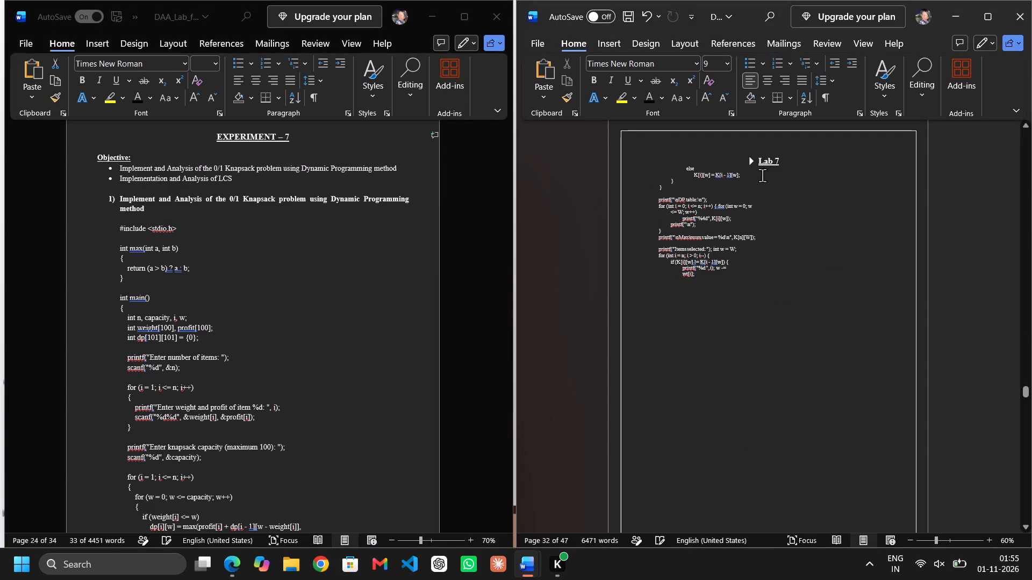
left_click_drag(762, 175, 768, 182)
left_click(751, 164)
left_click_drag(733, 150, 766, 182)
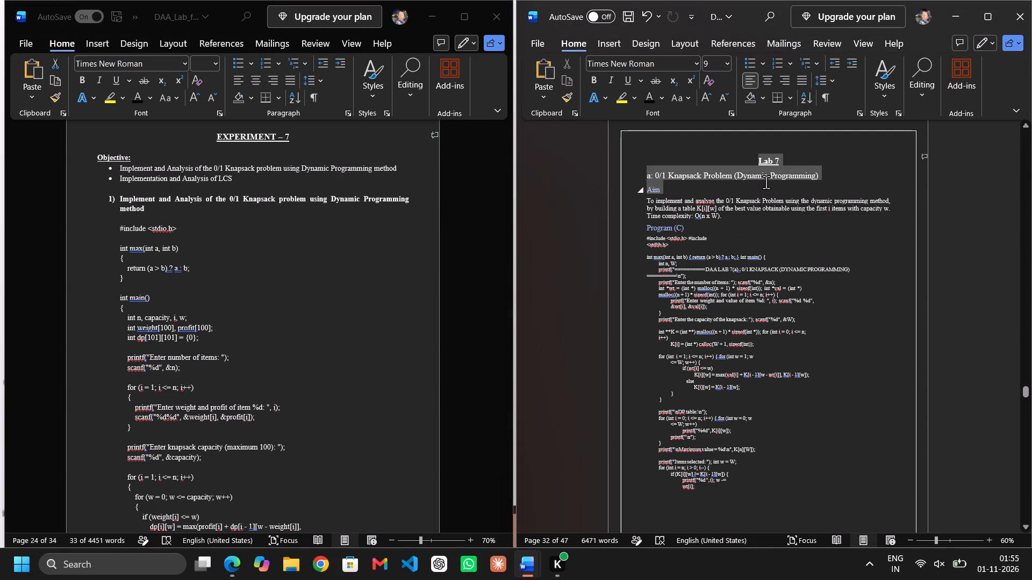
left_click_drag(766, 182, 836, 175)
key("ctrl+v")
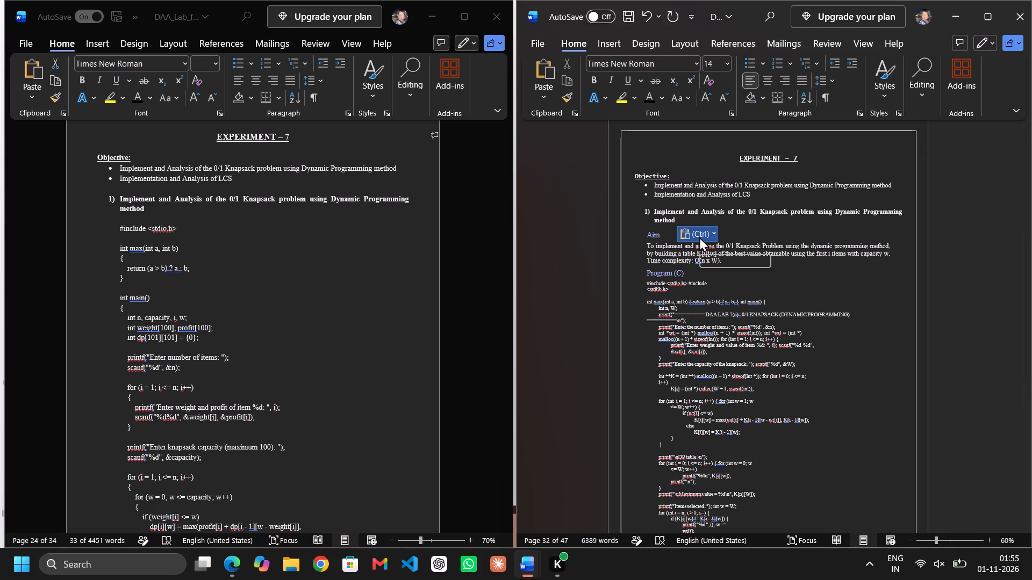
Review the Experiment 7 knapsack program and output pages through to the start of the LCS section.
scroll(706, 318, "down", 9)
scroll(706, 318, "up", 1)
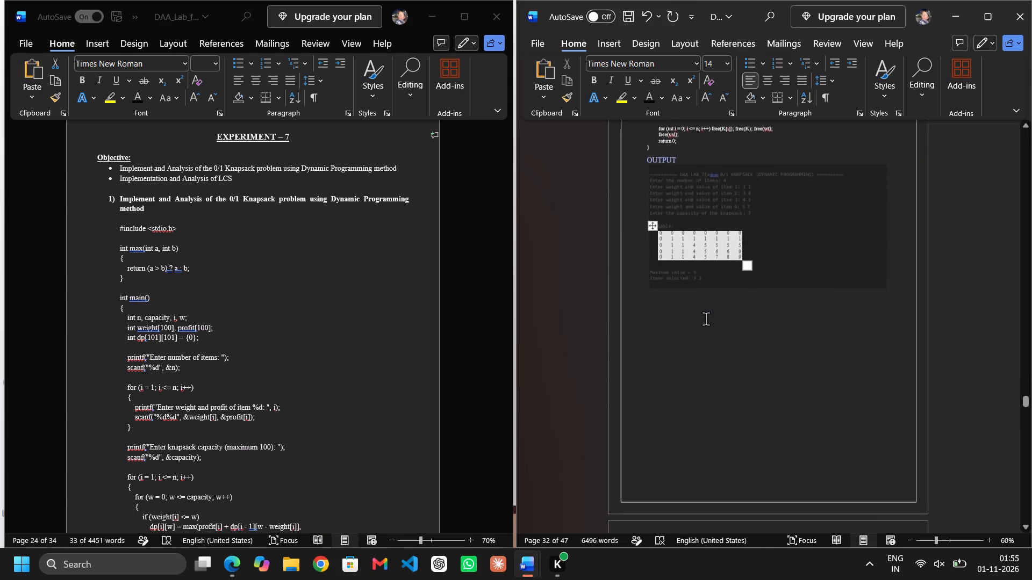
scroll(706, 318, "up", 1)
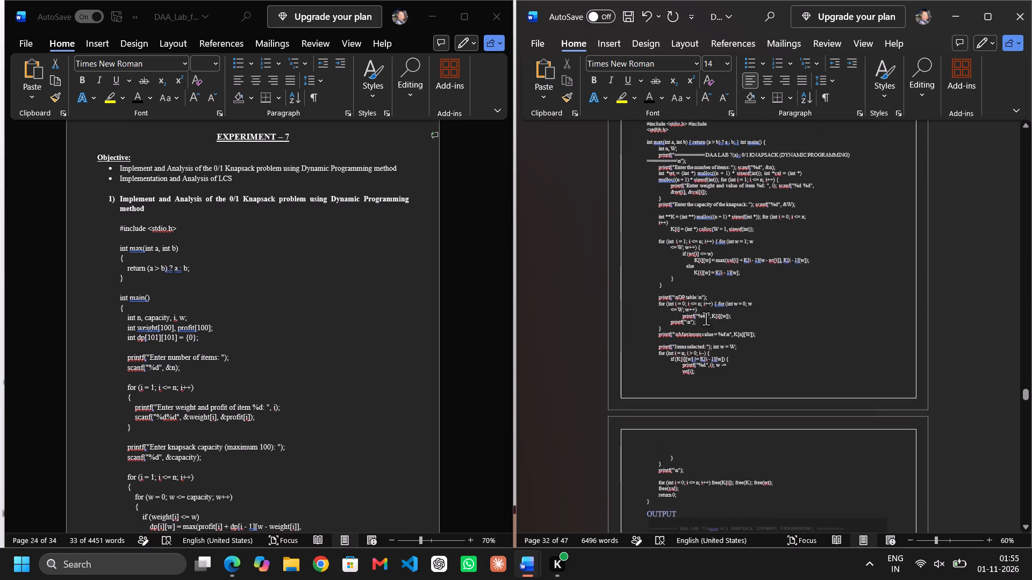
scroll(706, 318, "down", 1)
scroll(706, 318, "up", 1)
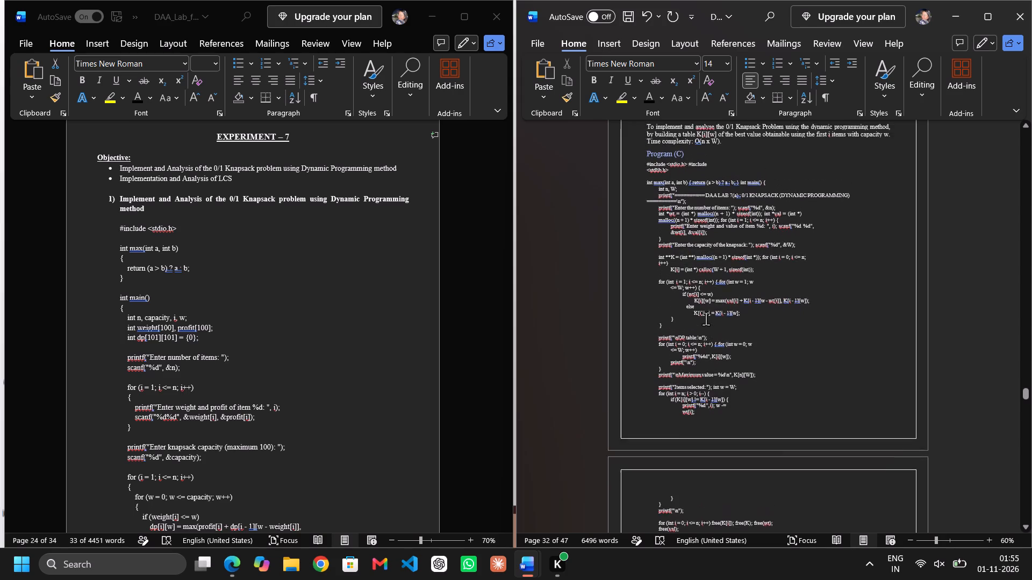
scroll(706, 318, "up", 1)
scroll(706, 318, "down", 3)
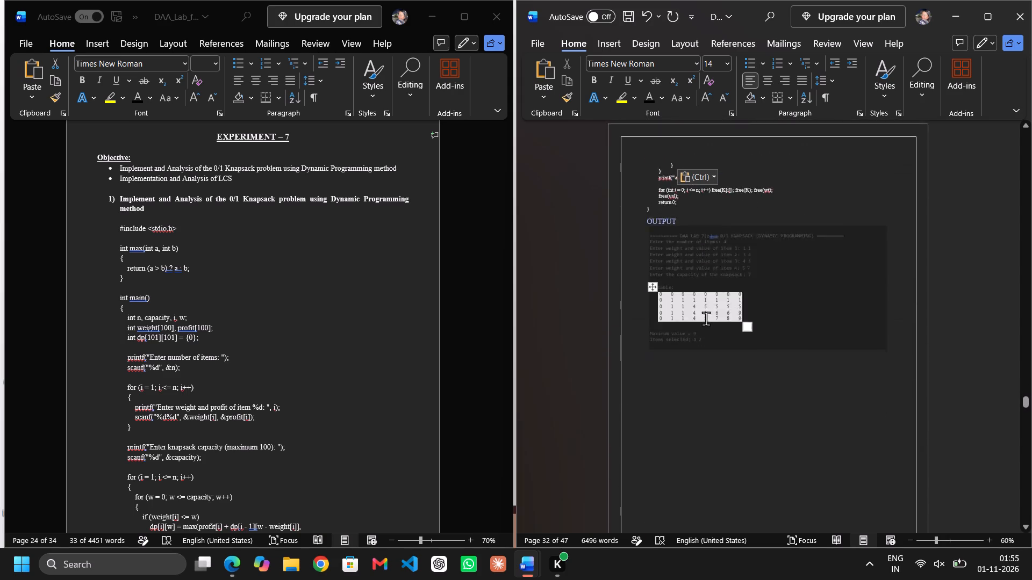
scroll(706, 318, "down", 2)
scroll(255, 373, "down", 2)
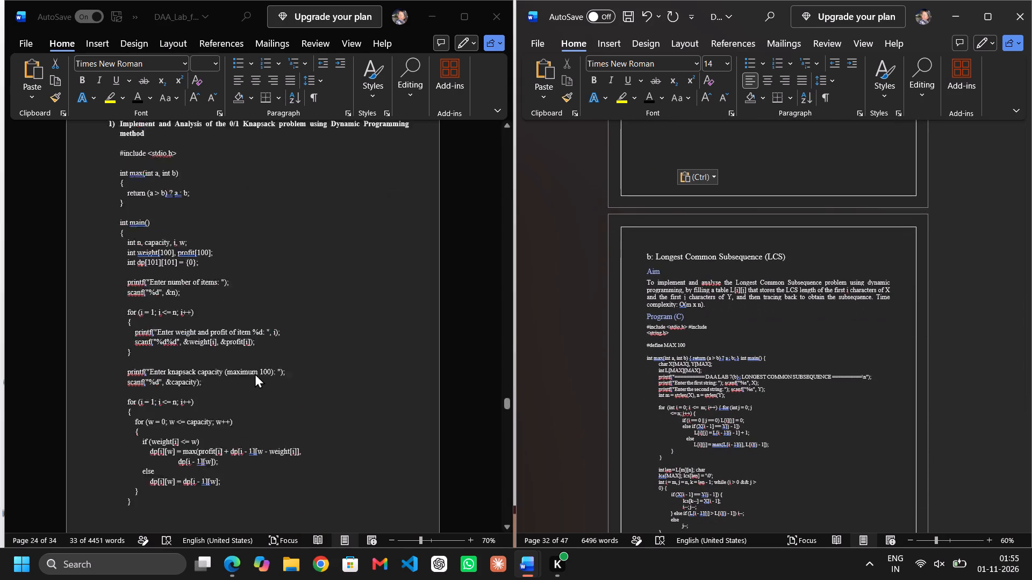
Replace the "b: Longest Common Subsequence (LCS)" heading text with "Implementation and Analysis of LCS" copied from the reference lab document.
scroll(255, 373, "down", 3)
left_click(243, 289)
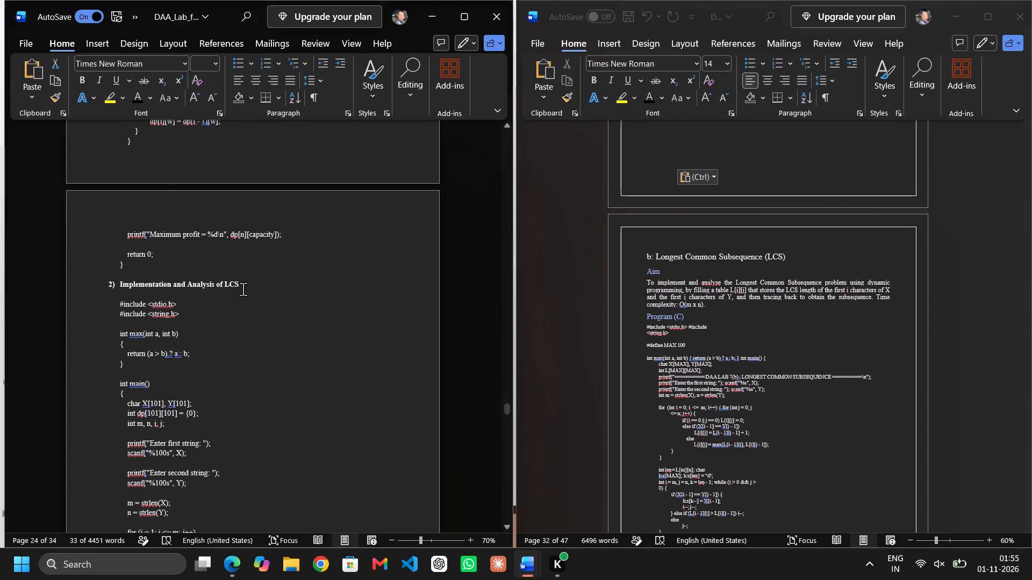
left_click_drag(243, 289, 110, 281)
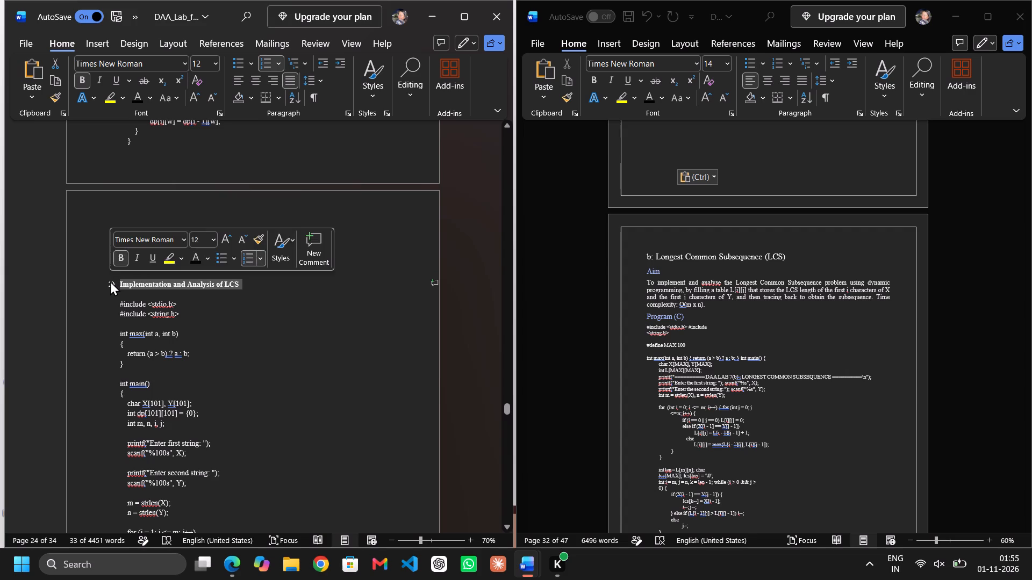
key("ctrl+c")
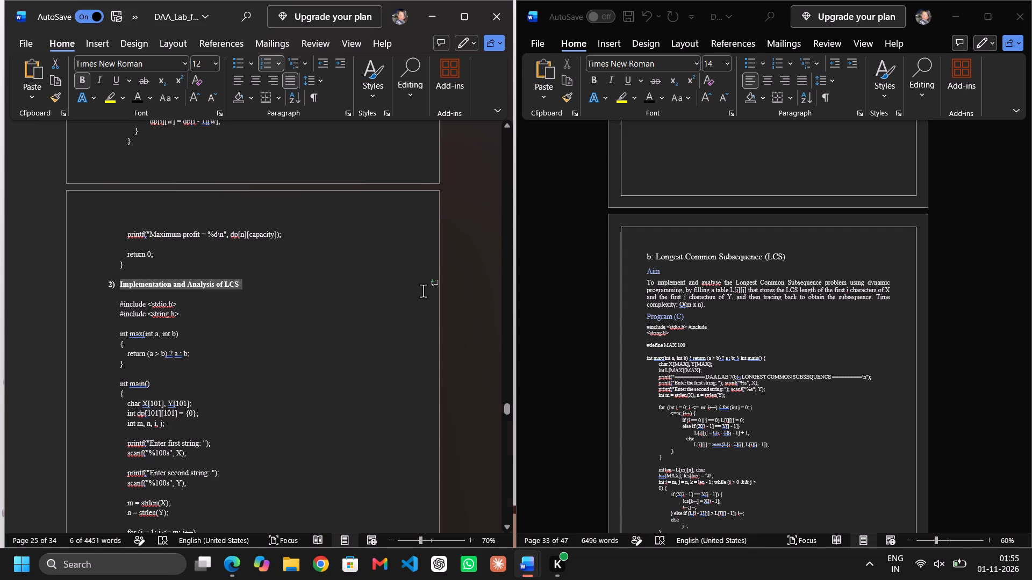
left_click(792, 256)
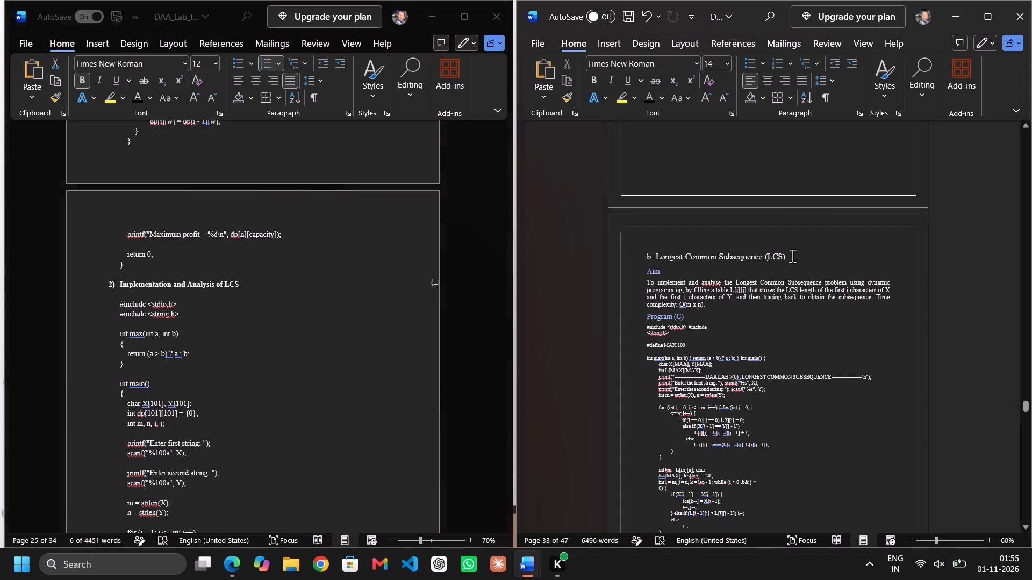
left_click_drag(792, 256, 805, 249)
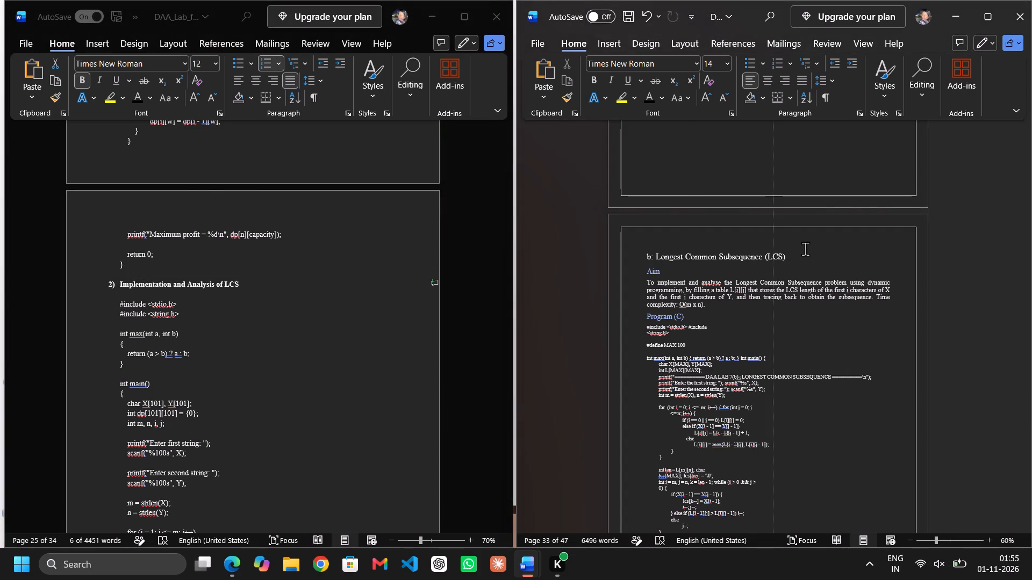
left_click_drag(805, 249, 810, 250)
left_click_drag(797, 255, 643, 258)
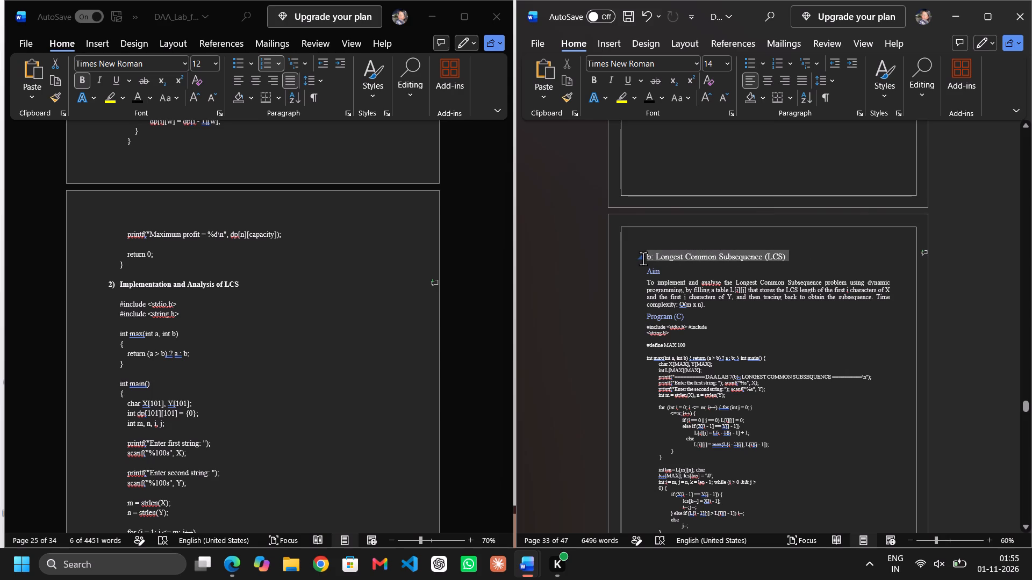
left_click_drag(643, 258, 842, 245)
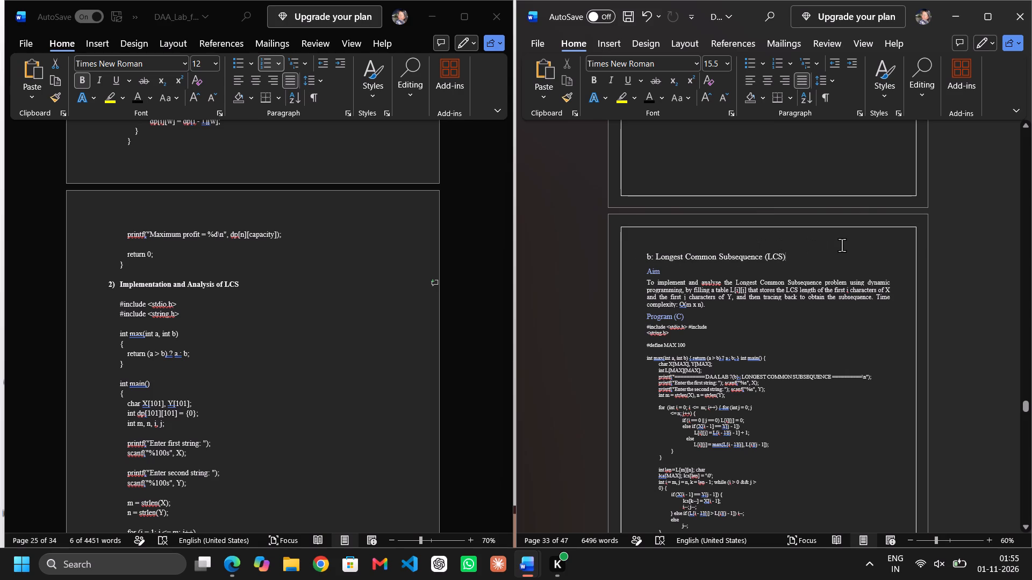
key("ctrl+z")
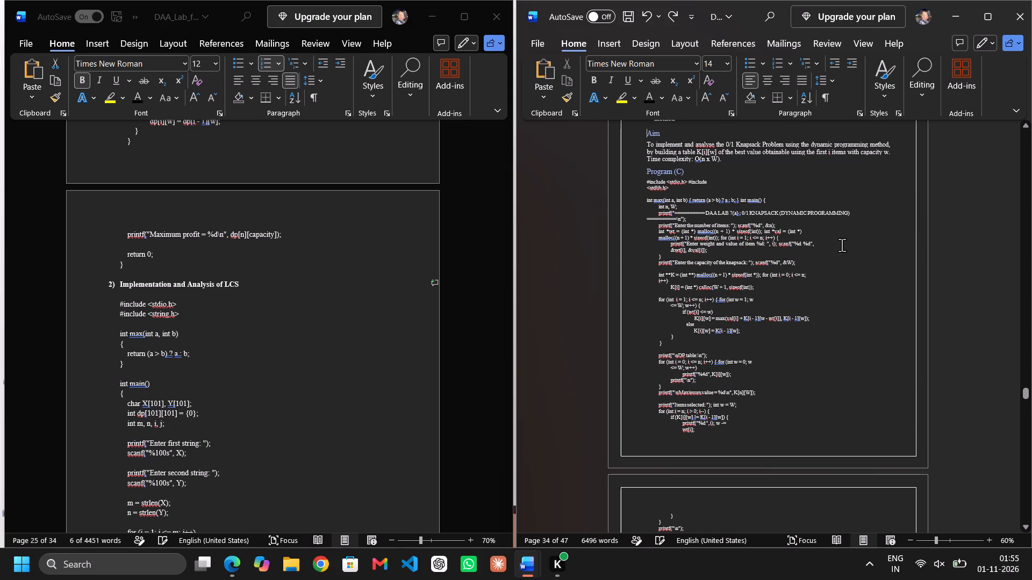
scroll(842, 245, "up", 2)
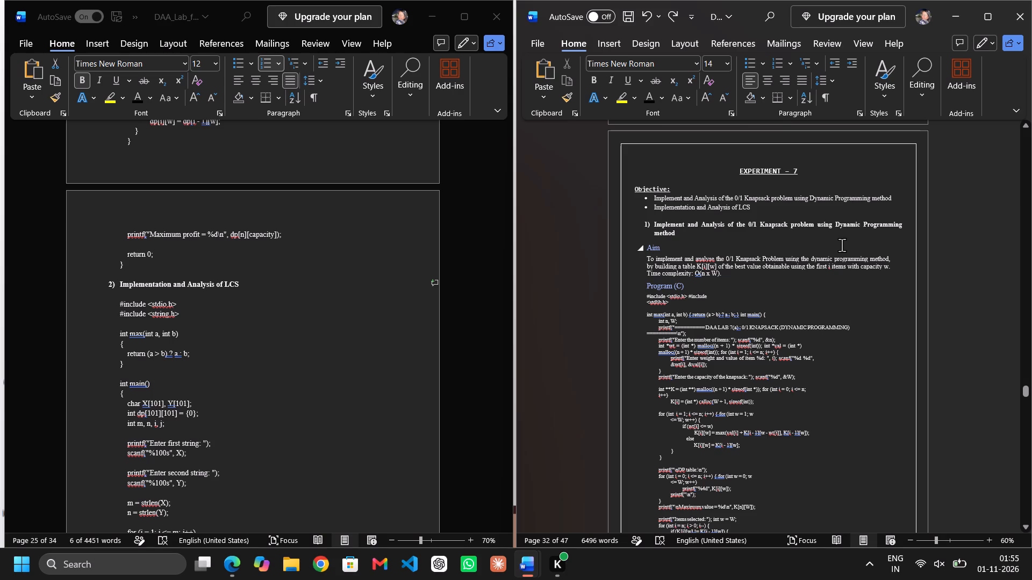
scroll(842, 245, "down", 8)
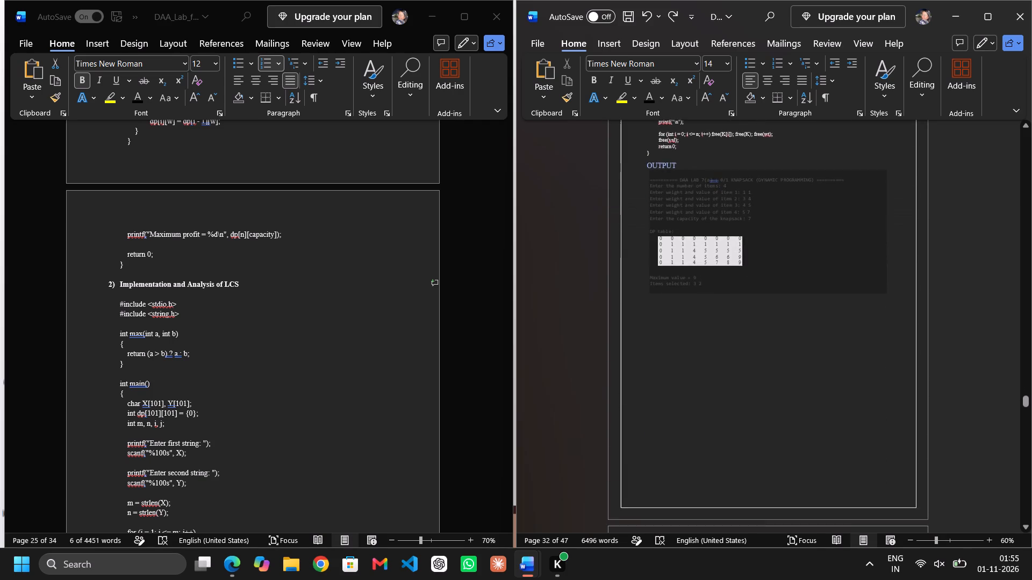
scroll(842, 245, "down", 3)
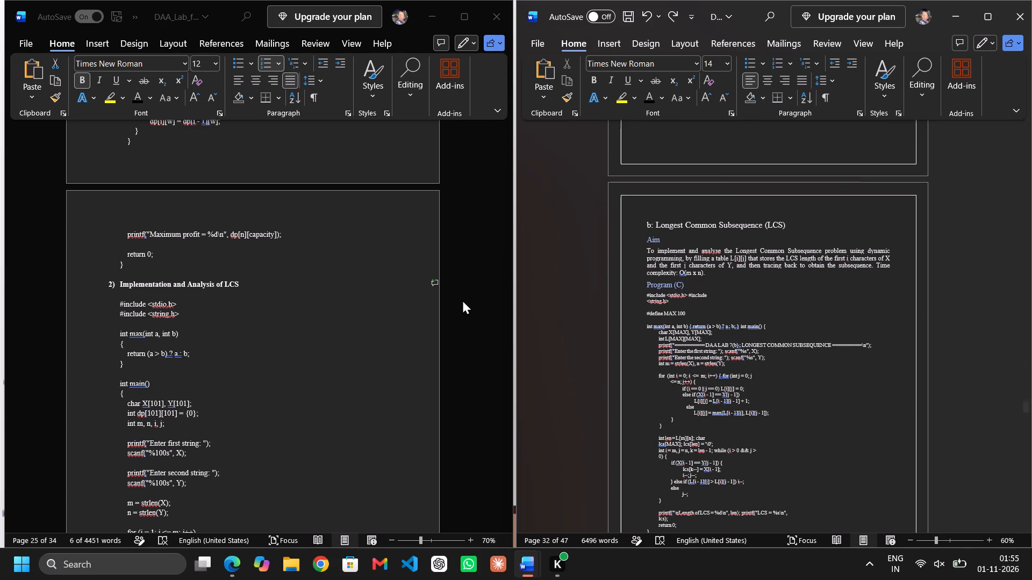
left_click_drag(792, 226, 672, 231)
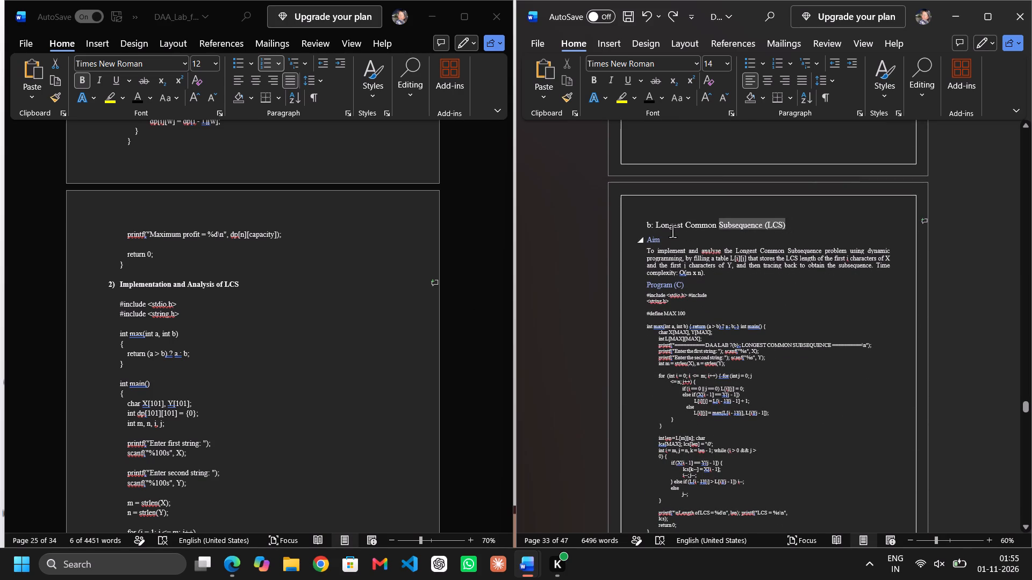
left_click_drag(672, 231, 651, 224)
key("ctrl+v")
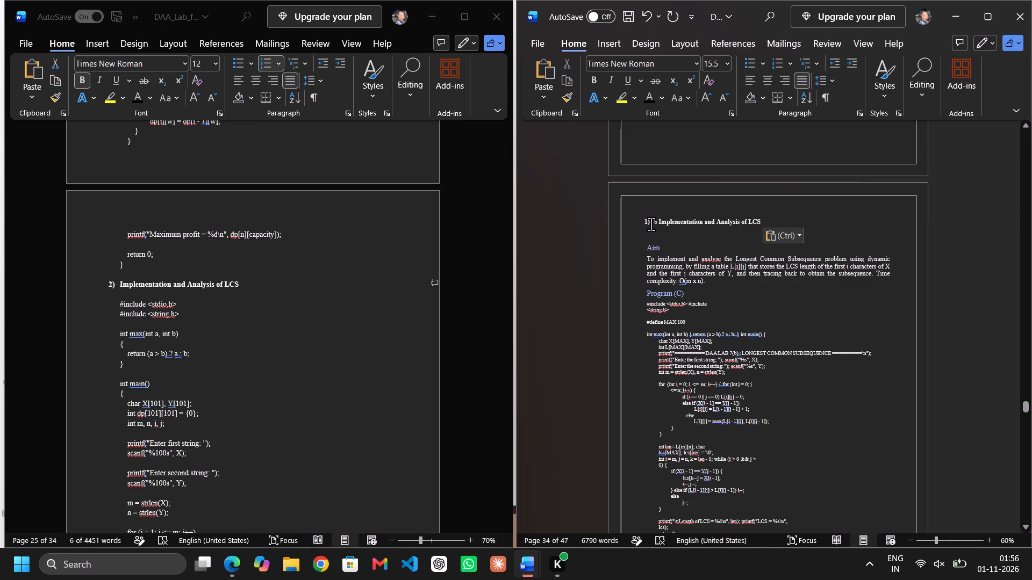
Remove the empty line below the pasted LCS heading and the leftover "b" prefix in front of its text.
key("BackSpace")
key("BackSpace")
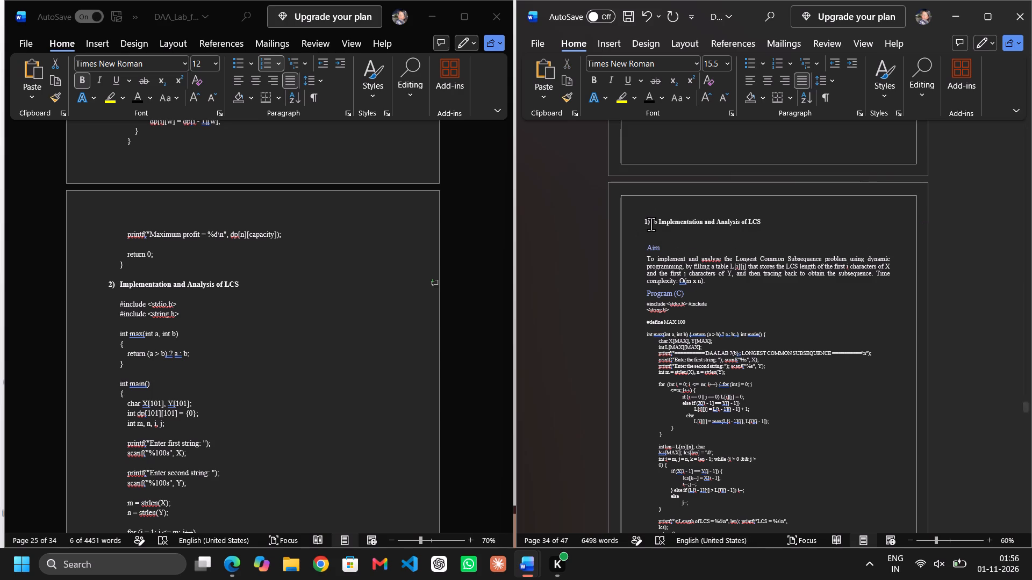
key("Left")
key("Left")
key("Left")
key("Left")
key("Left")
key("Left")
key("Left")
key("Left")
key("Left")
key("Left")
key("Left")
key("Left")
key("Left")
key("Left")
key("Left")
key("Left")
key("Left")
key("Left")
key("Left")
key("Left")
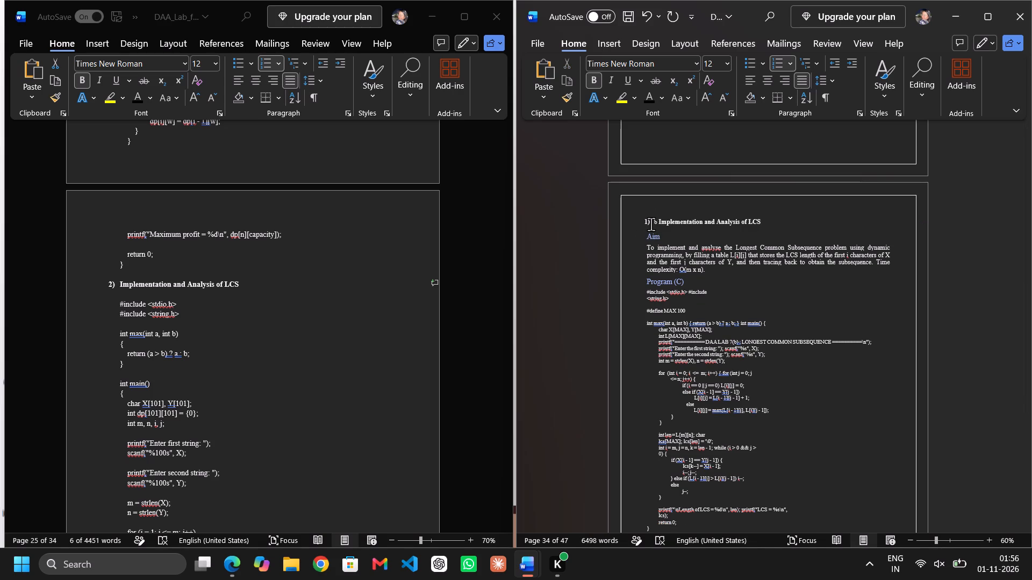
key("BackSpace")
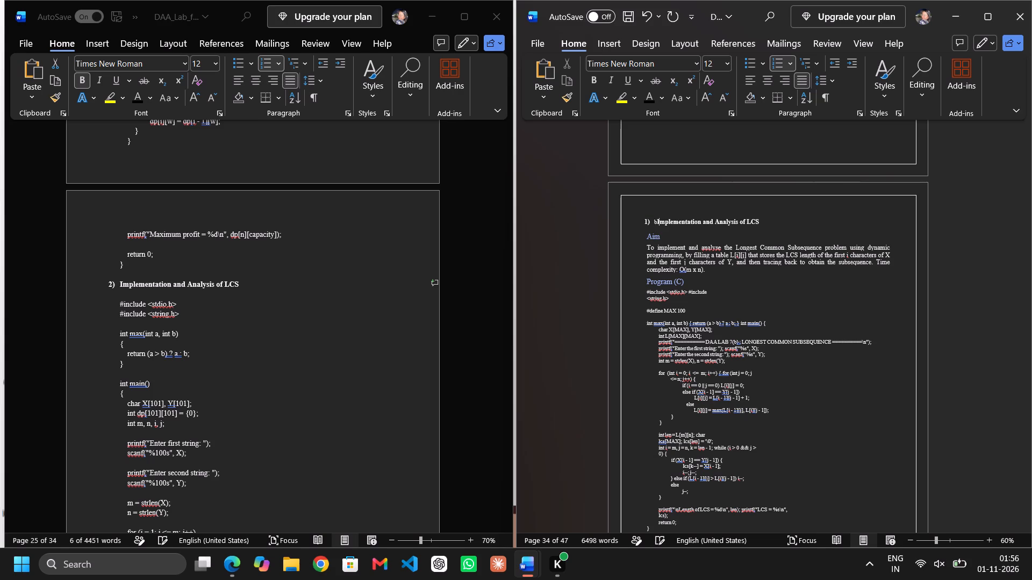
key("BackSpace")
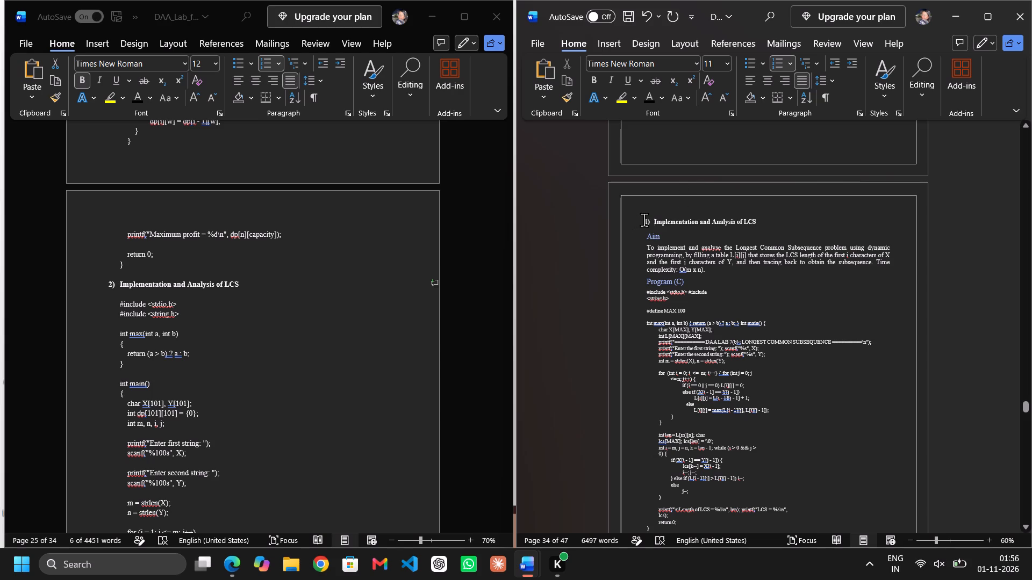
Reapply the numbering on the "Implementation and Analysis of LCS" heading so it is numbered 2).
double_click(647, 222)
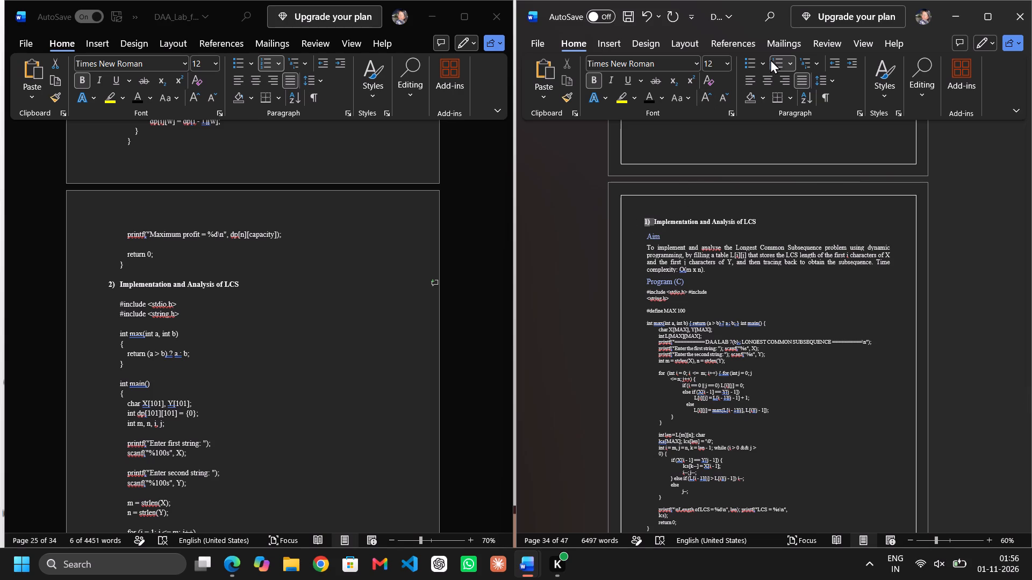
left_click(775, 59)
left_click(775, 59)
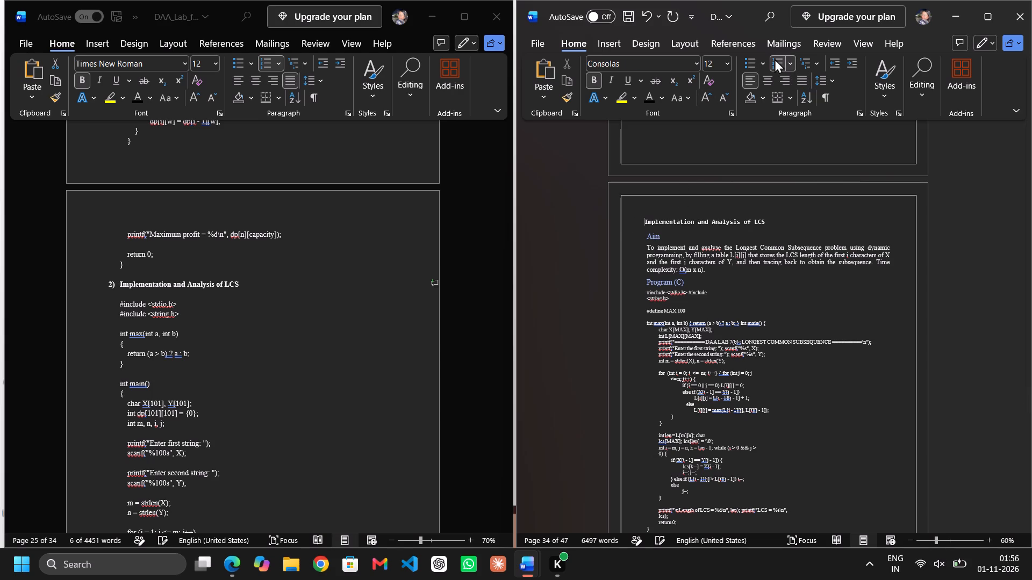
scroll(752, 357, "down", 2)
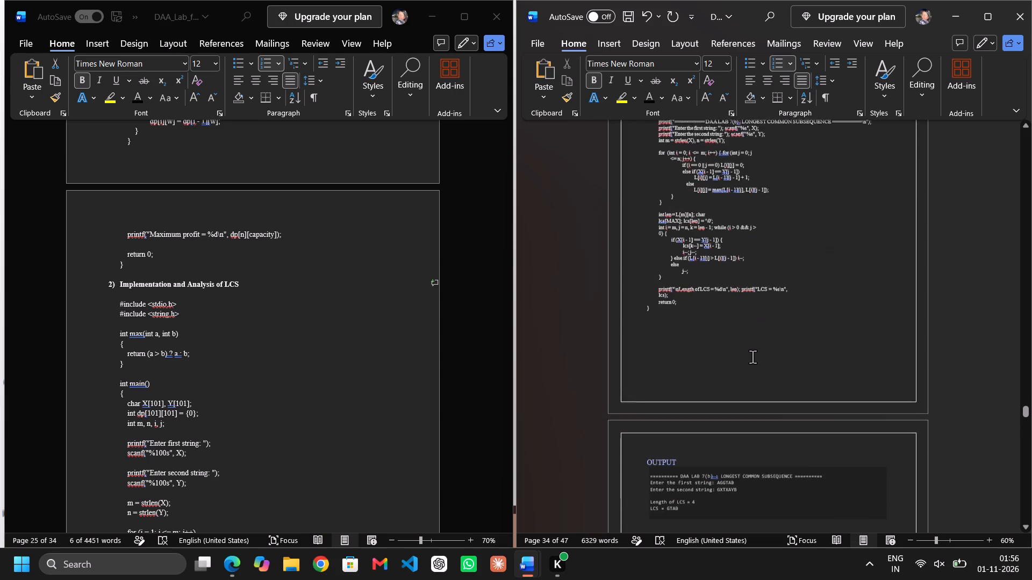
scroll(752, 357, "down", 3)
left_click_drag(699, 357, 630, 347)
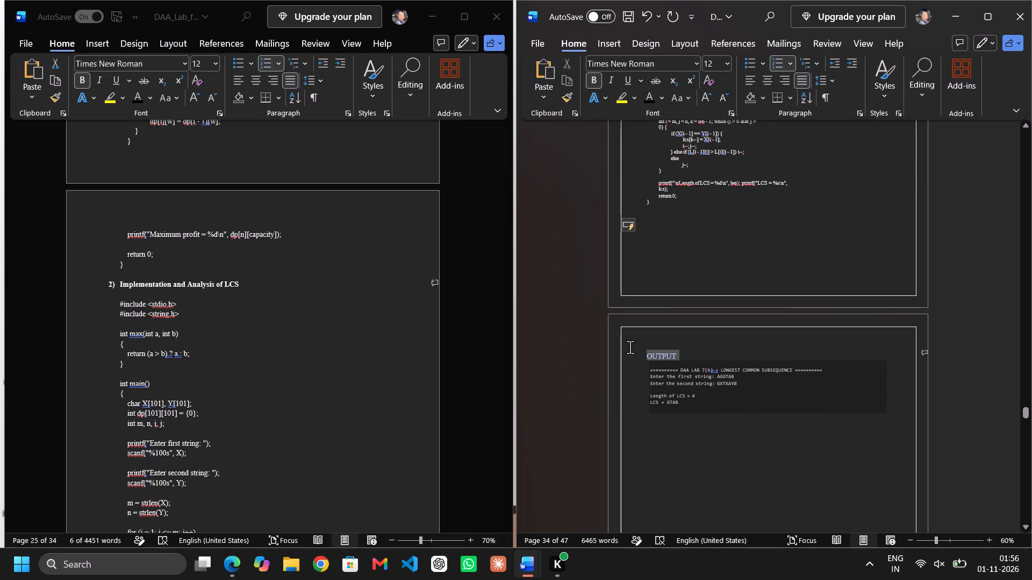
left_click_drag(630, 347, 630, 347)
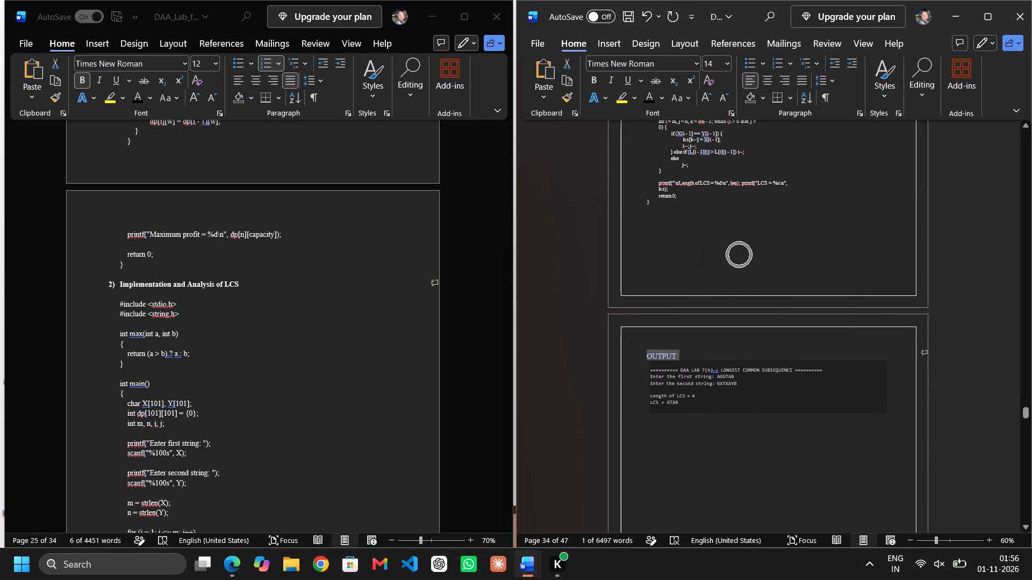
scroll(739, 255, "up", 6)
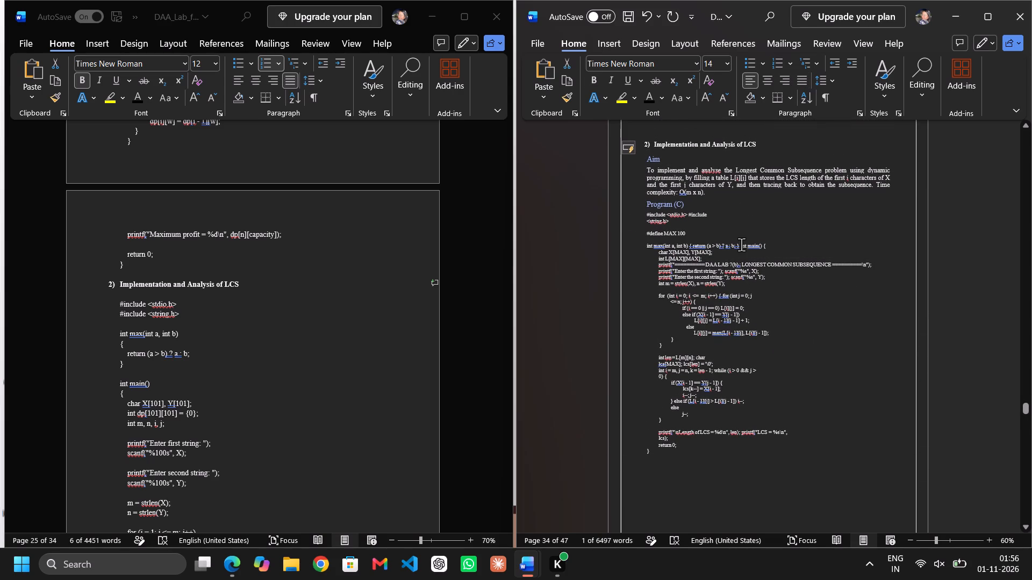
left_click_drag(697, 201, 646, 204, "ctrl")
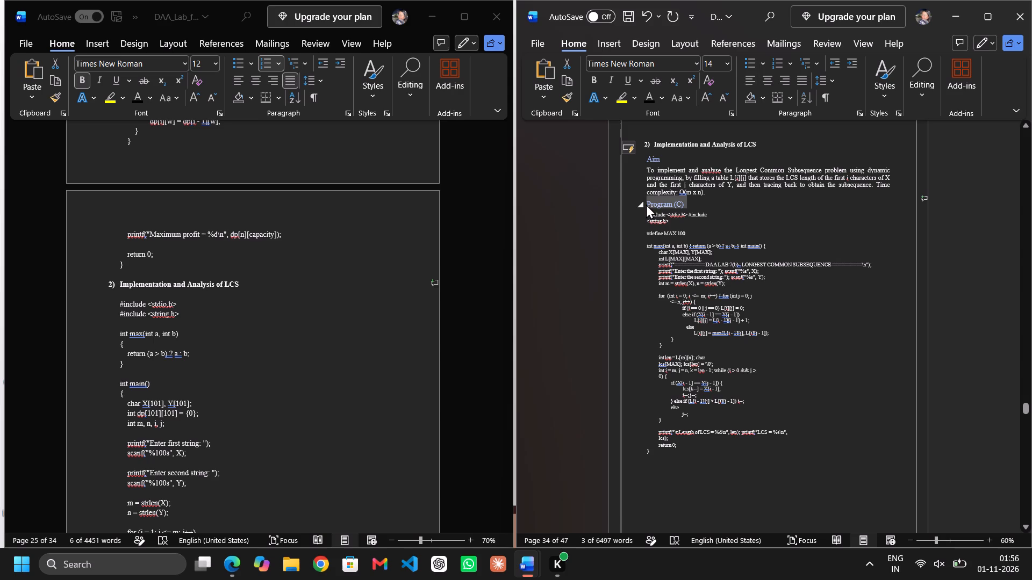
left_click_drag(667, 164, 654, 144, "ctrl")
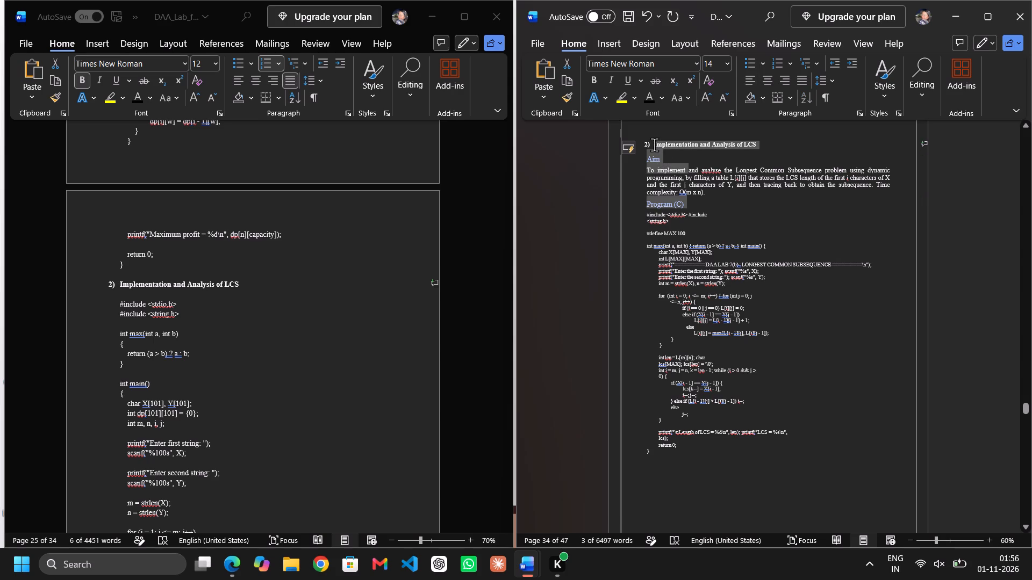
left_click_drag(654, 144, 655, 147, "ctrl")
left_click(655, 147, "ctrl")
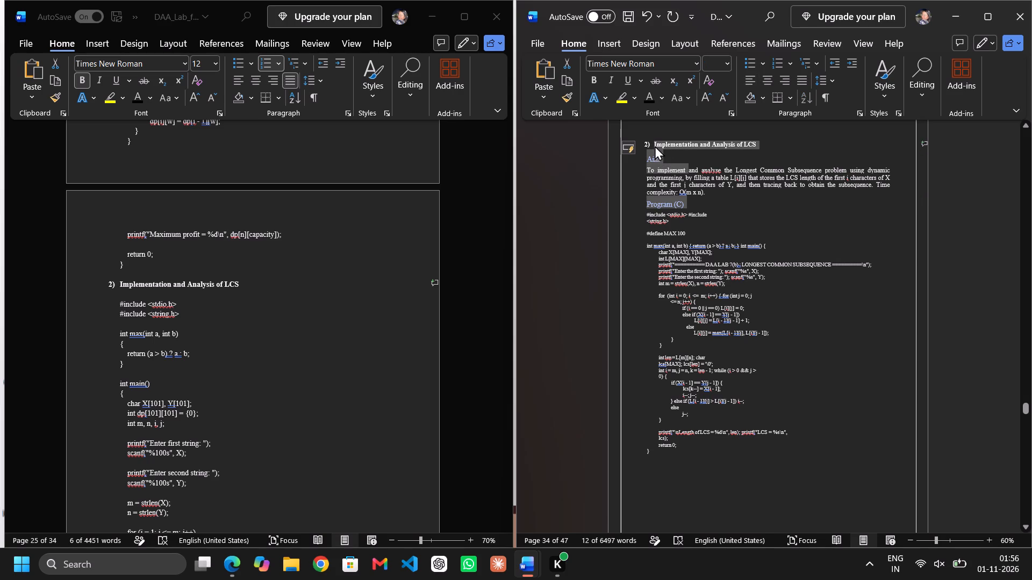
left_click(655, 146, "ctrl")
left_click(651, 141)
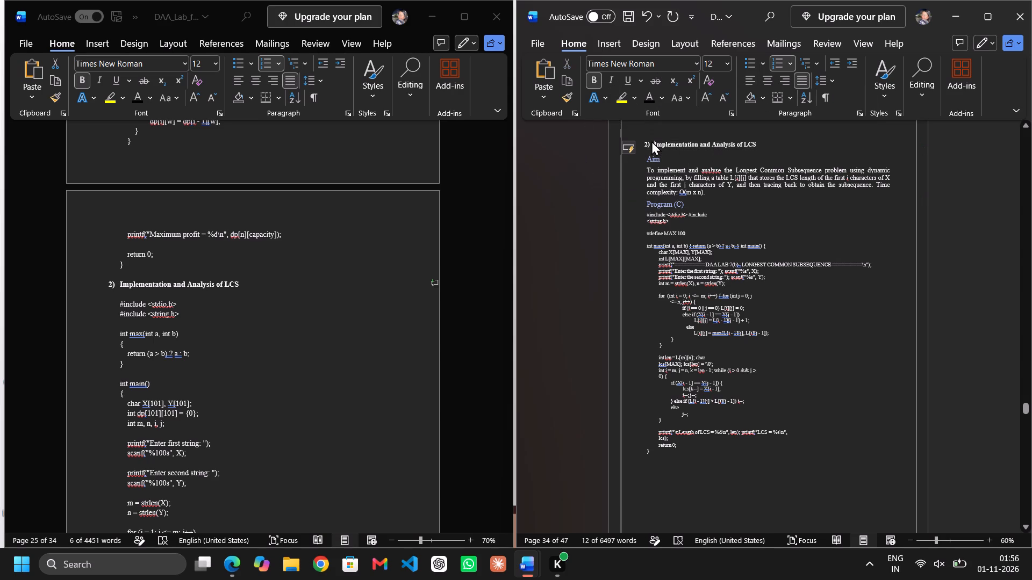
Format the LCS title and its Aim, Program (C) and OUTPUT headings in the last-used font colour, bold, at size 14.
left_click_drag(651, 141, 673, 158)
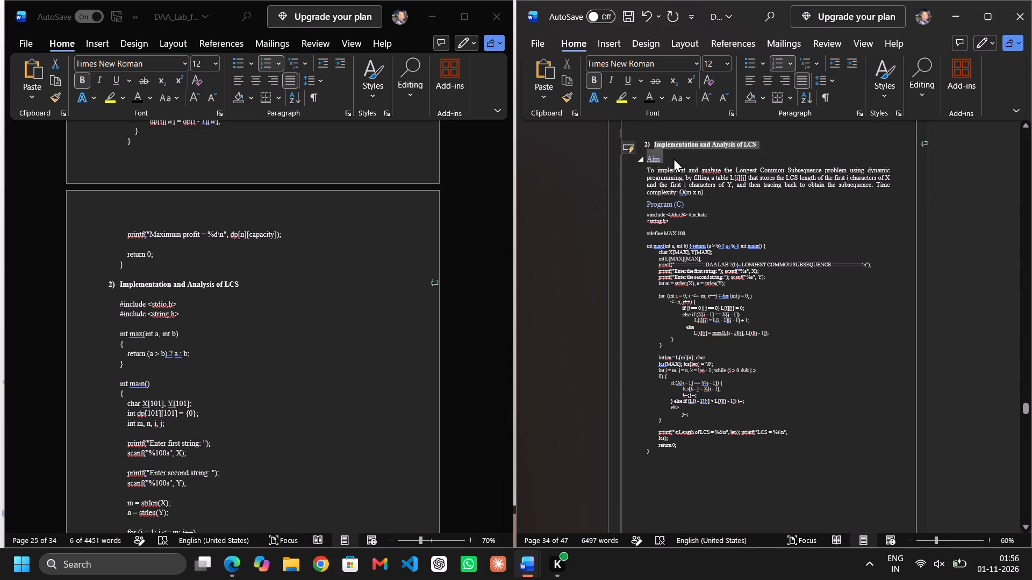
left_click_drag(673, 158, 675, 158)
left_click_drag(647, 201, 696, 203, "ctrl")
scroll(696, 203, "down", 4)
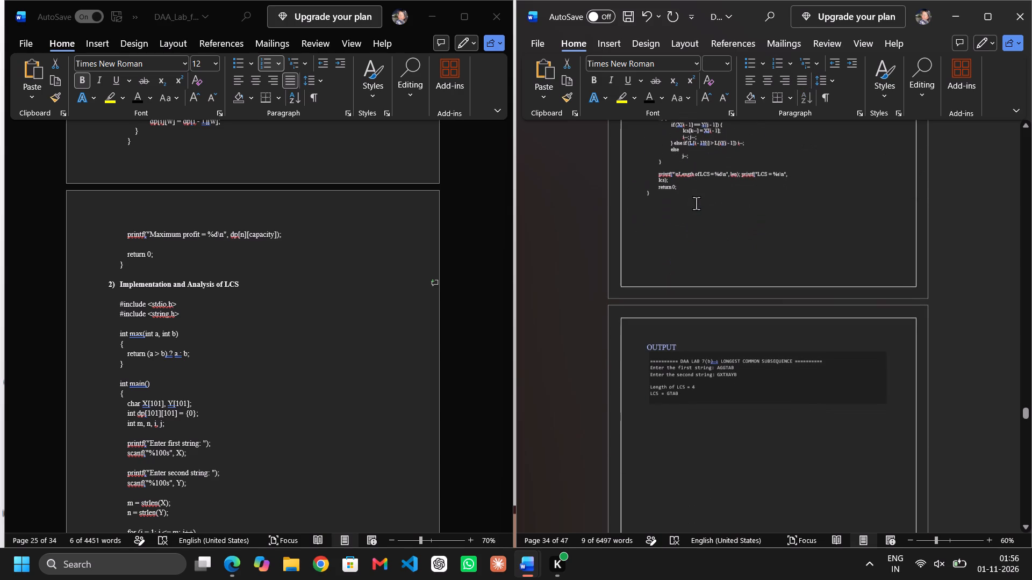
left_click_drag(680, 346, 640, 346, "ctrl")
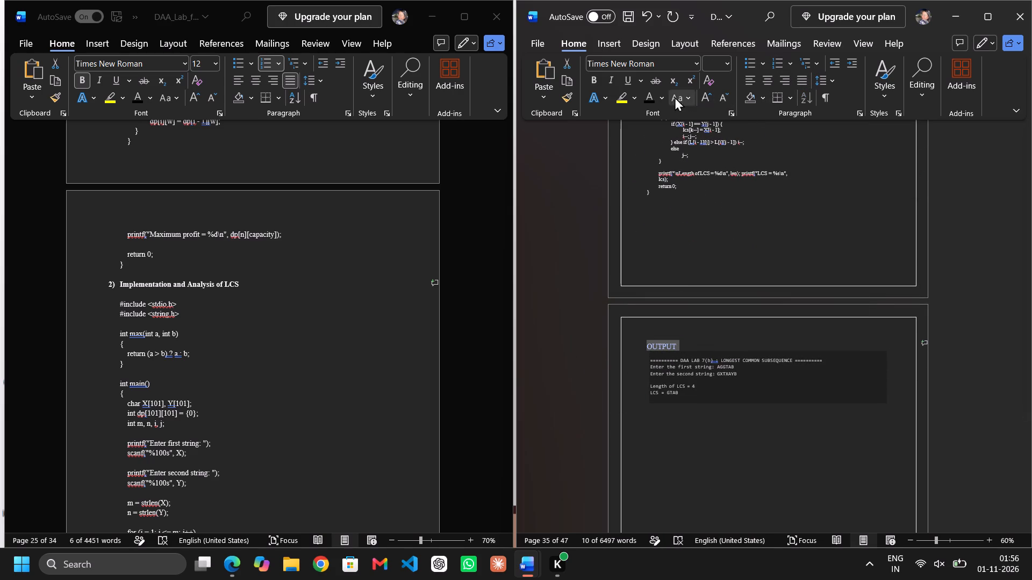
left_click(650, 95)
left_click(597, 79)
left_click(732, 67)
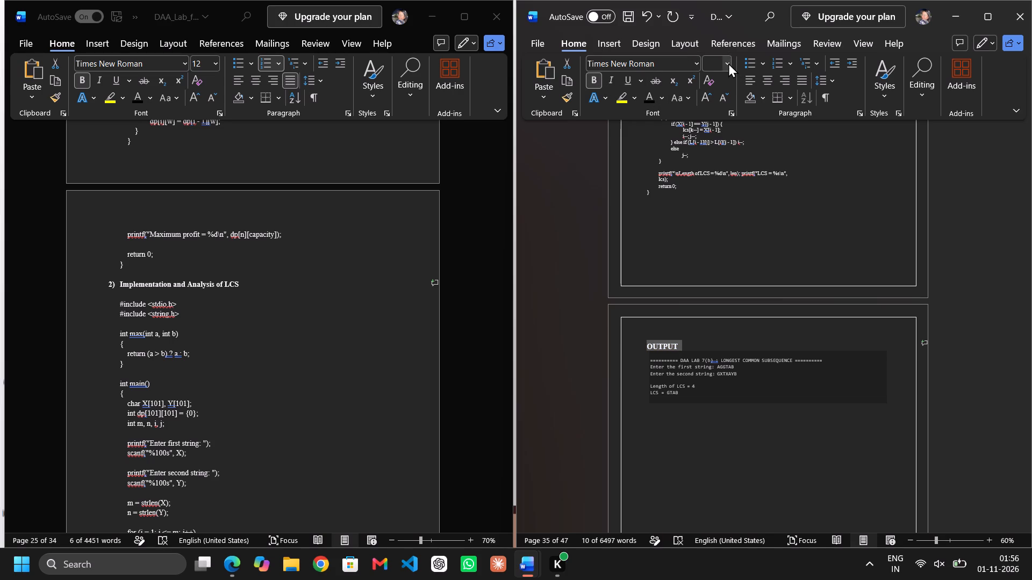
left_click(728, 63)
left_click(714, 162)
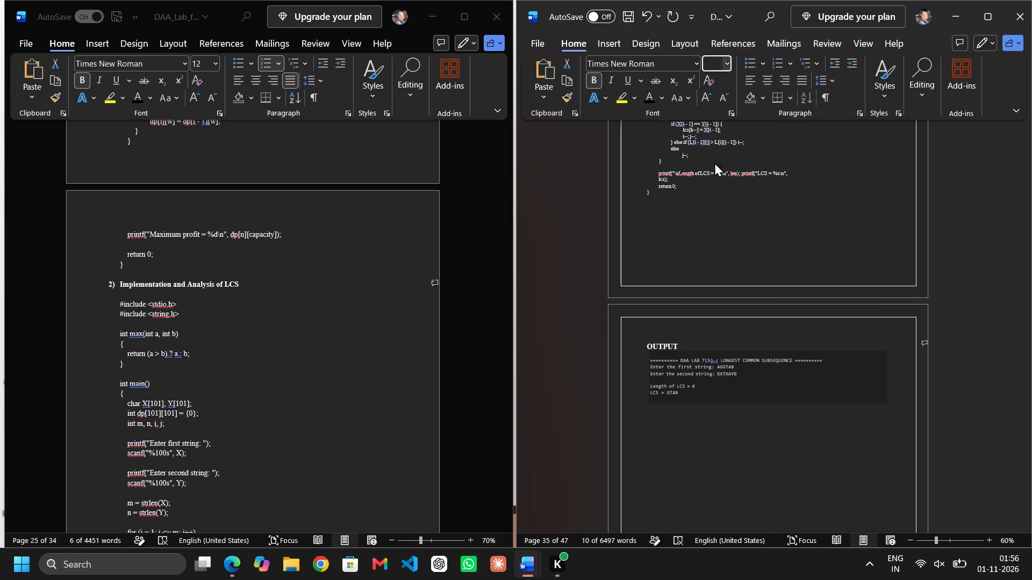
Set the aim text and program code of both the LCS and the 0/1 knapsack parts to font size 12.
scroll(689, 179, "up", 5)
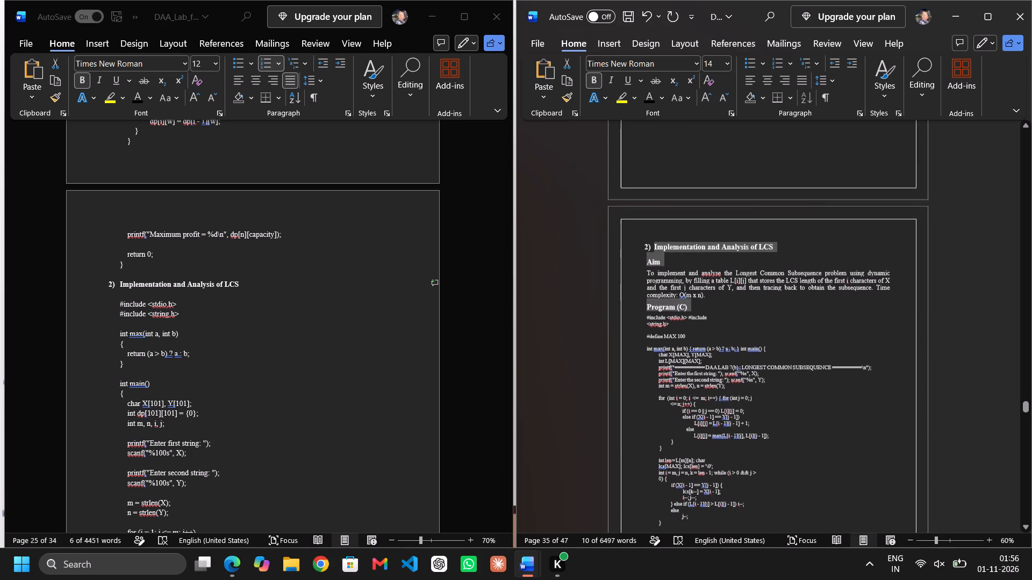
left_click(719, 301)
left_click_drag(709, 295, 648, 273)
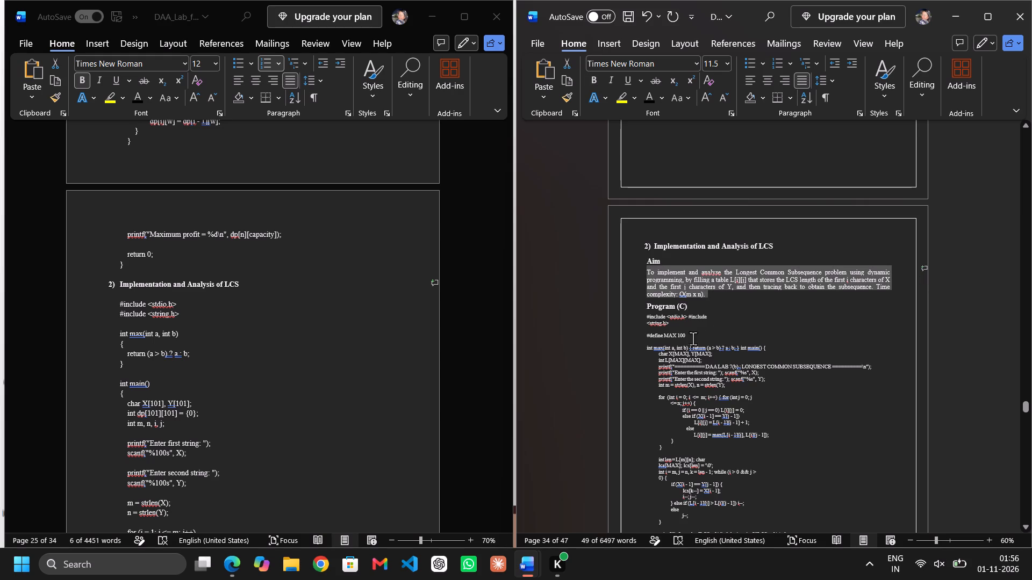
left_click_drag(641, 318, 727, 511, "ctrl")
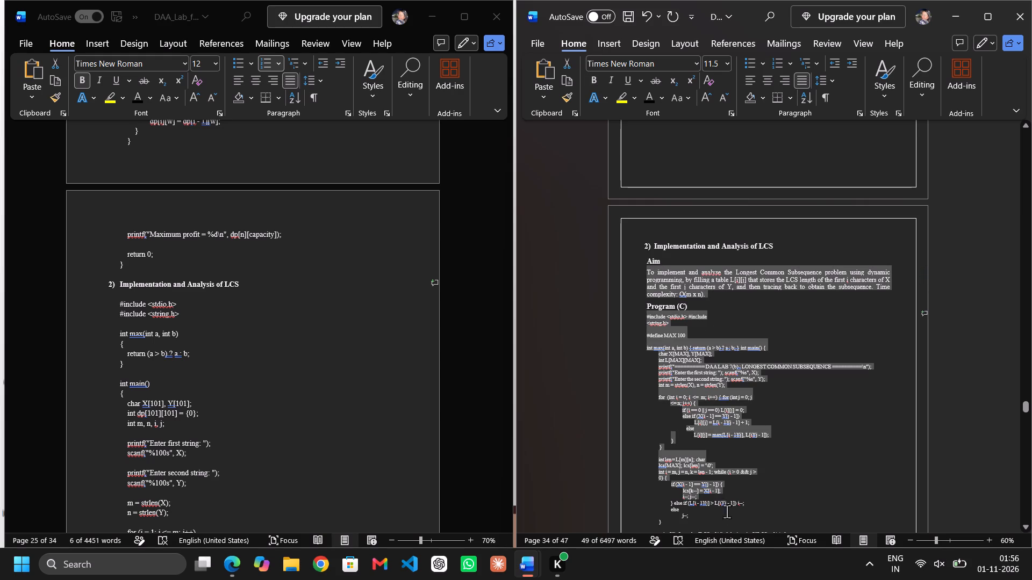
left_click_drag(727, 511, 708, 469, "ctrl")
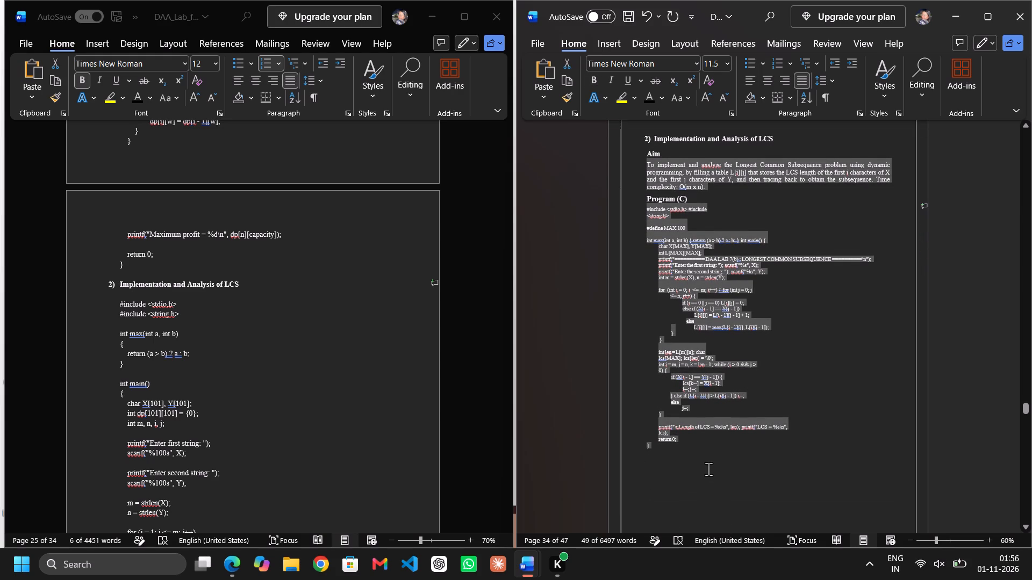
left_click_drag(708, 469, 705, 453, "ctrl")
scroll(705, 453, "down", 1)
scroll(705, 453, "up", 1)
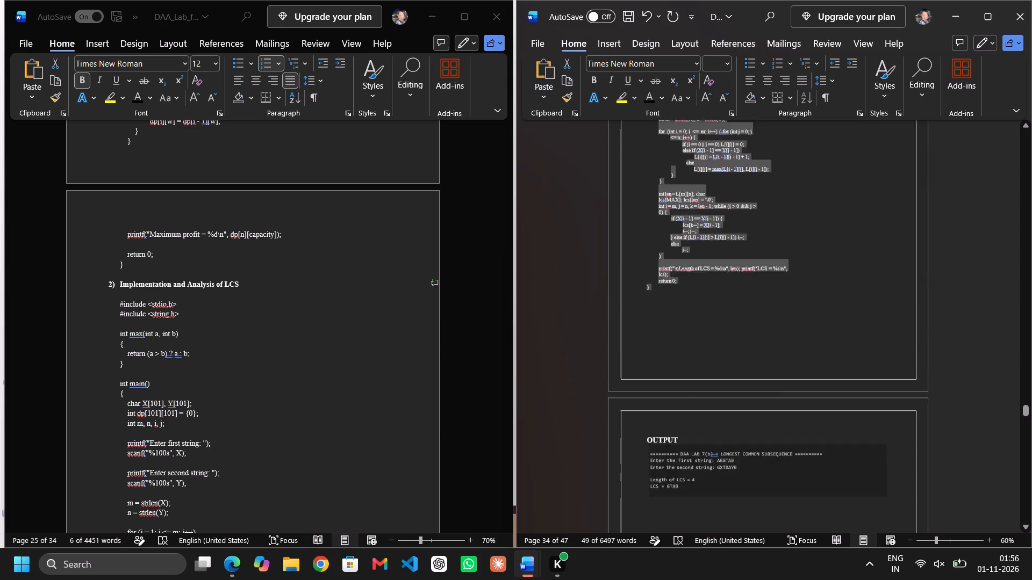
scroll(705, 453, "up", 9)
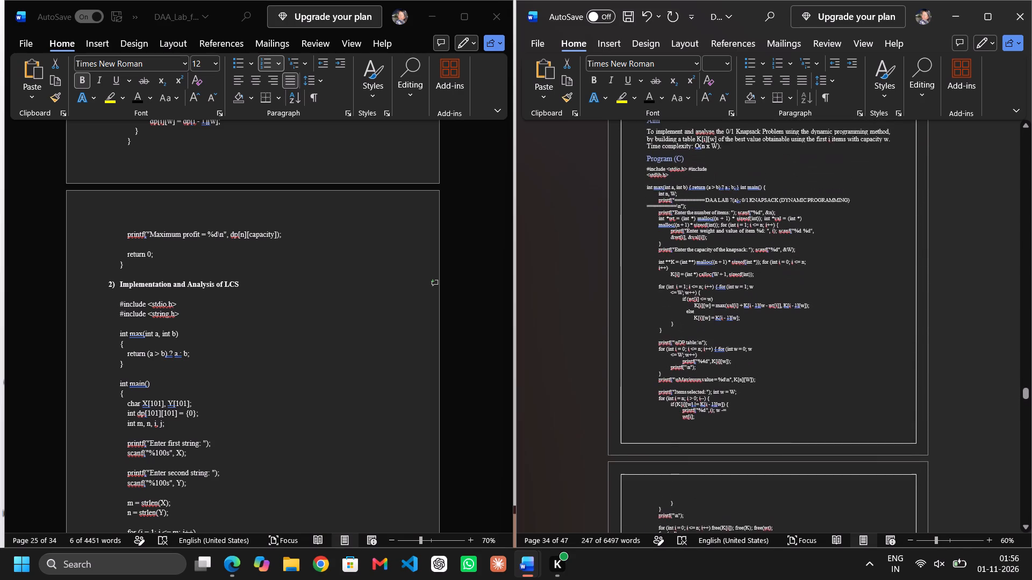
scroll(705, 453, "down", 1)
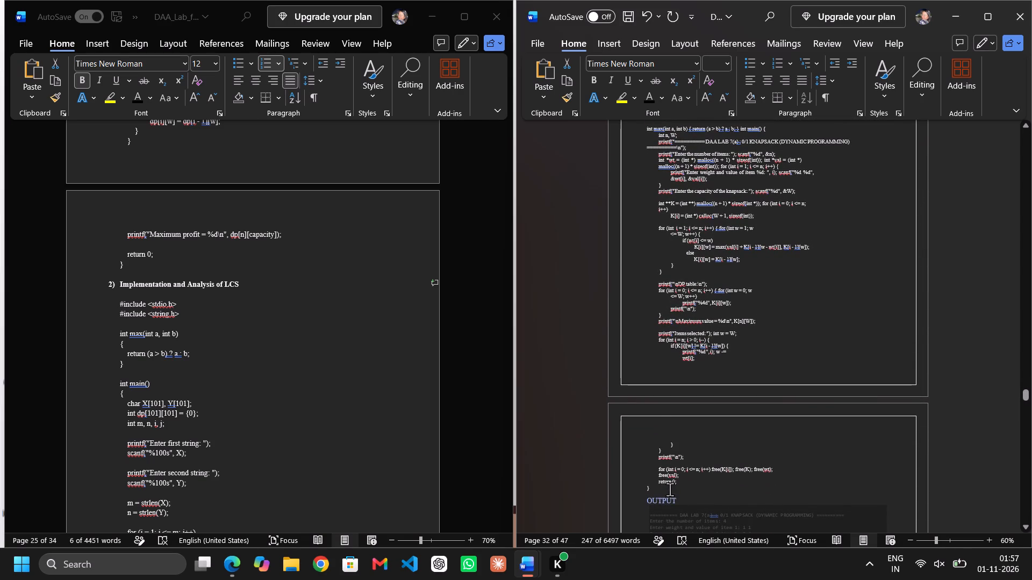
left_click_drag(670, 489, 643, 166, "ctrl")
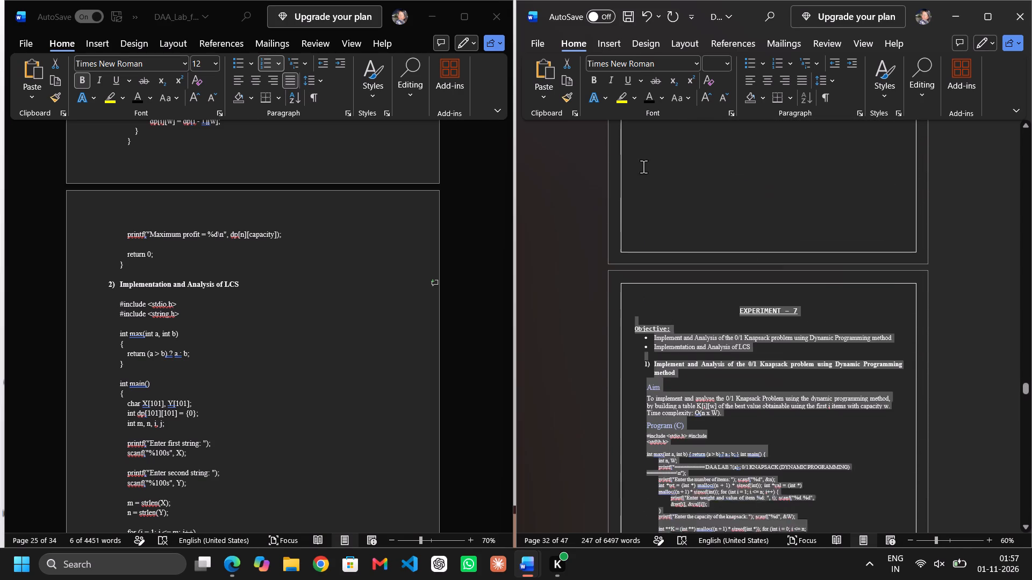
left_click_drag(643, 166, 642, 450, "ctrl")
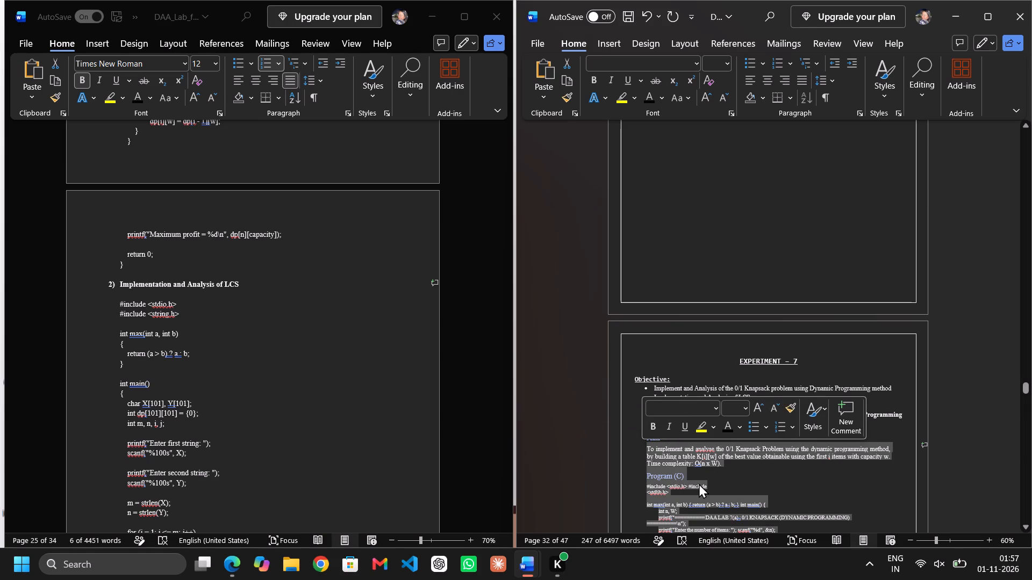
left_click(726, 62)
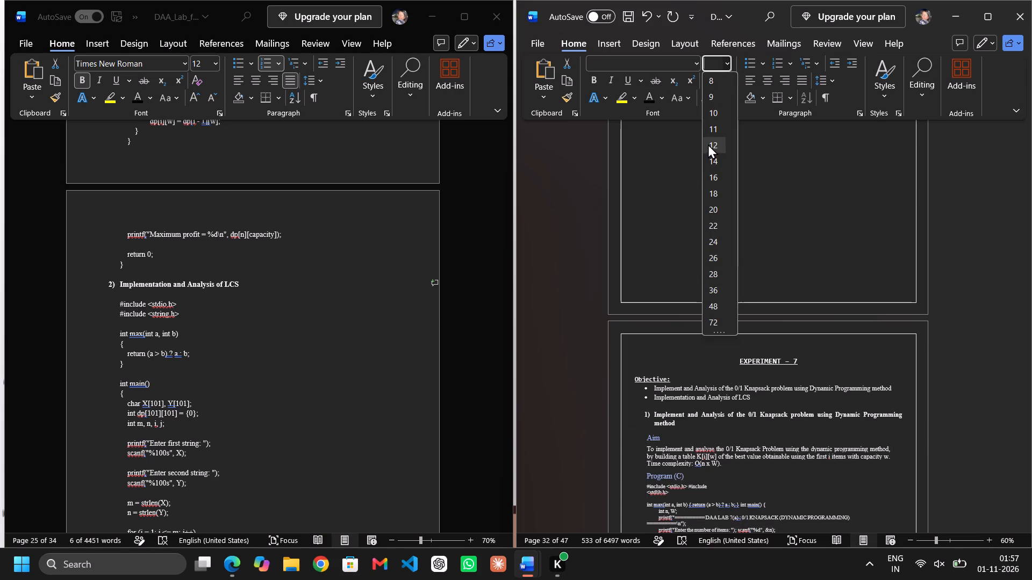
left_click(708, 144)
left_click(713, 380)
Set the EXPERIMENT – 7, Objective, numbered knapsack title, Aim, Program (C) and OUTPUT headings to font size 14.
scroll(713, 380, "down", 1)
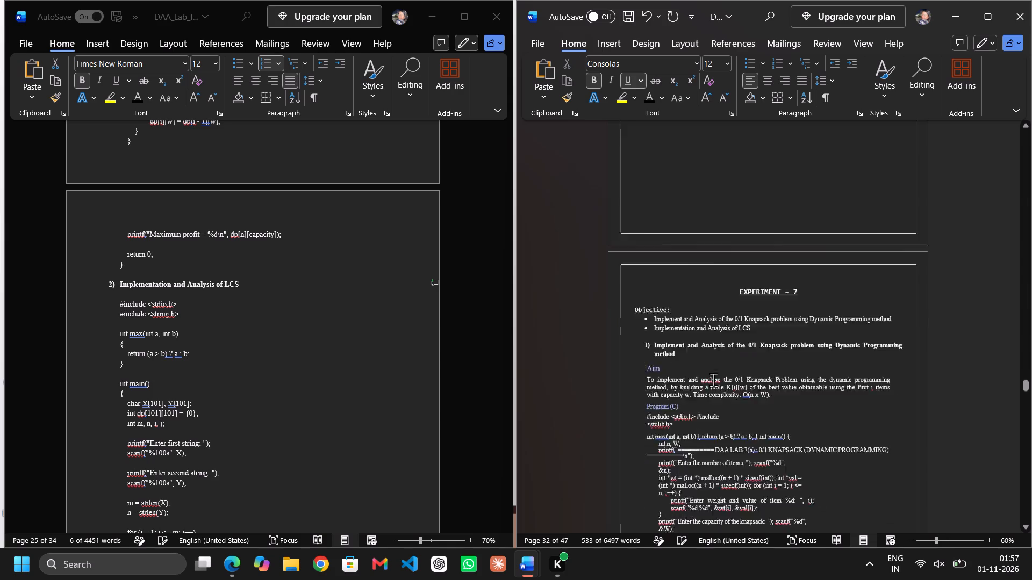
scroll(713, 380, "down", 2)
scroll(713, 380, "up", 1)
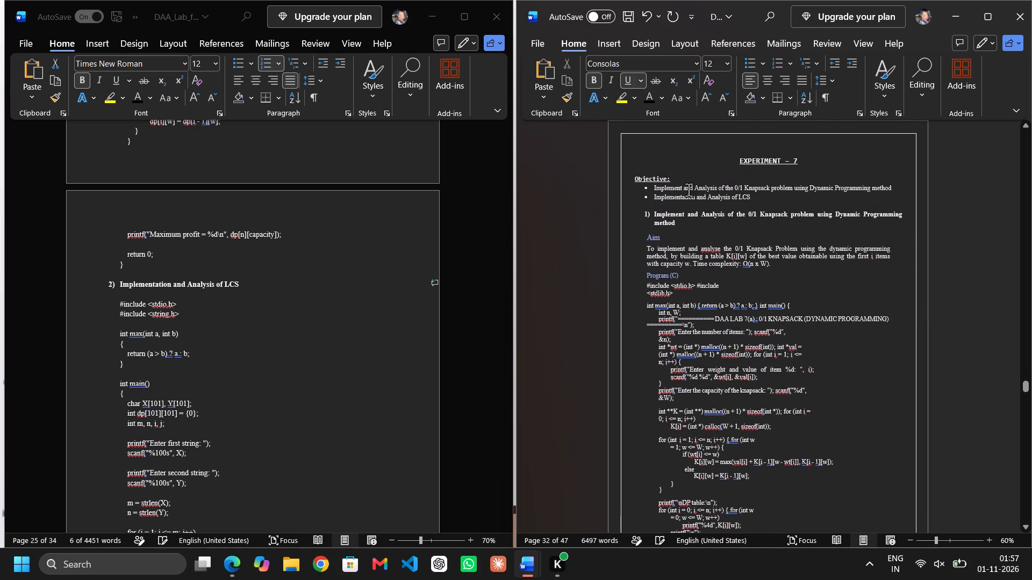
left_click_drag(683, 182, 728, 158)
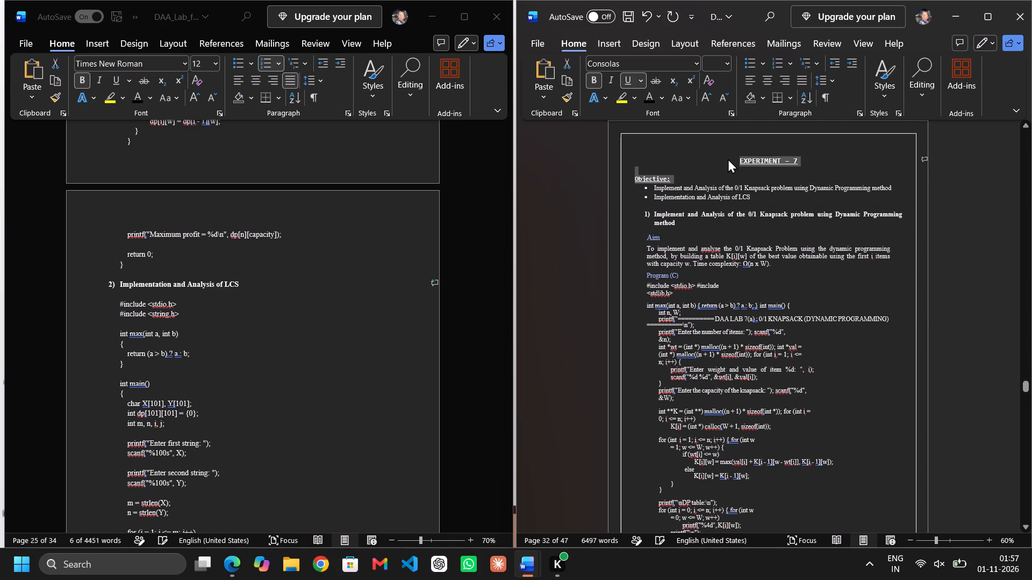
left_click_drag(664, 236, 653, 220, "ctrl")
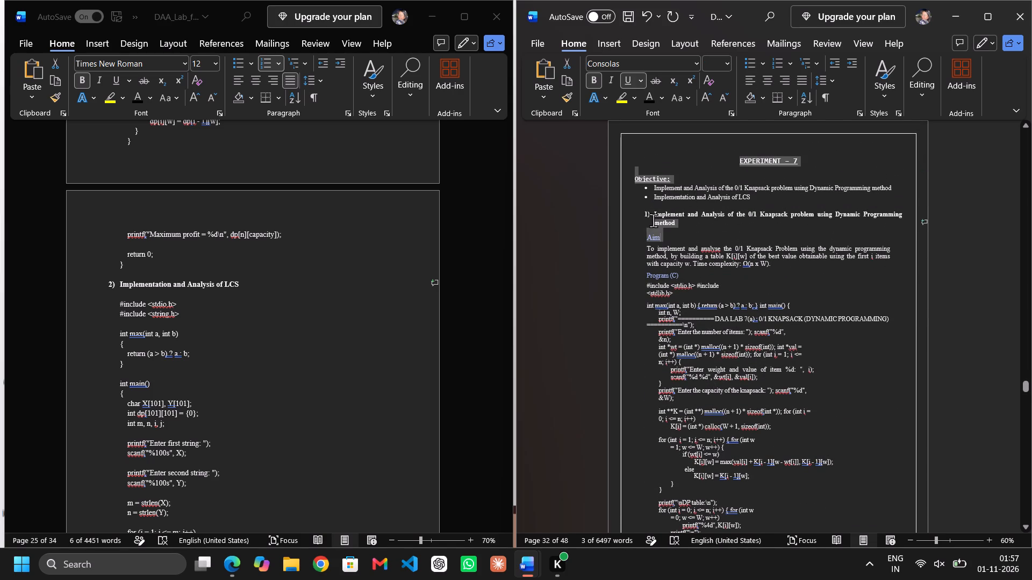
left_click_drag(653, 220, 646, 212, "ctrl")
left_click_drag(688, 275, 642, 275, "ctrl")
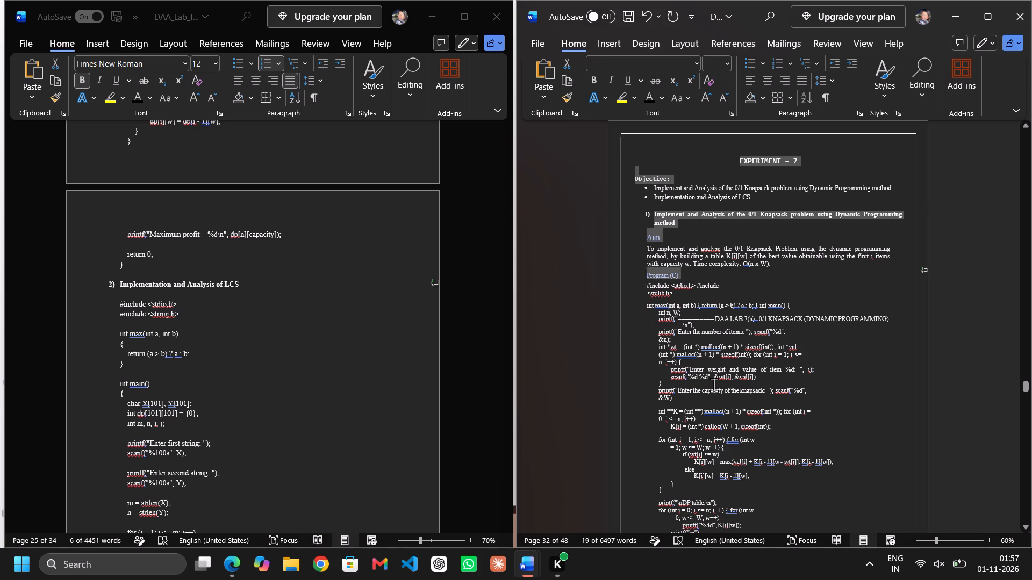
scroll(714, 385, "down", 8)
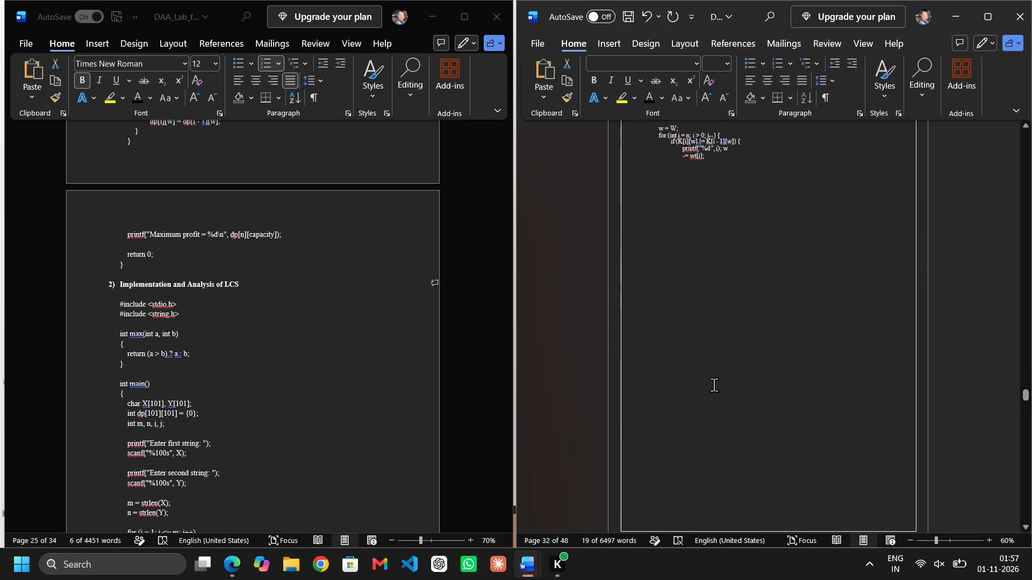
scroll(714, 385, "down", 2)
left_click_drag(700, 387, 697, 387, "ctrl")
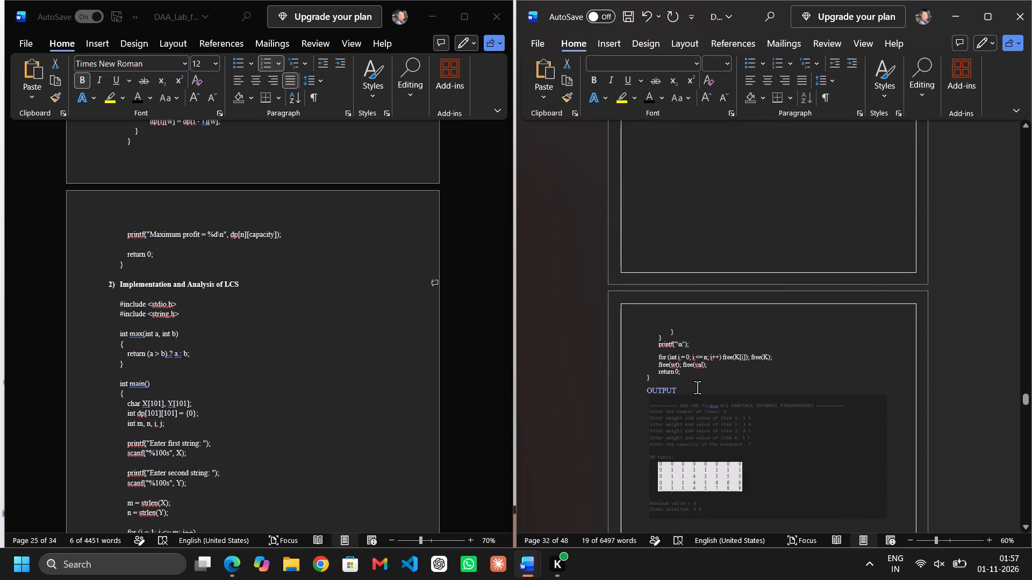
left_click_drag(697, 387, 651, 379, "ctrl")
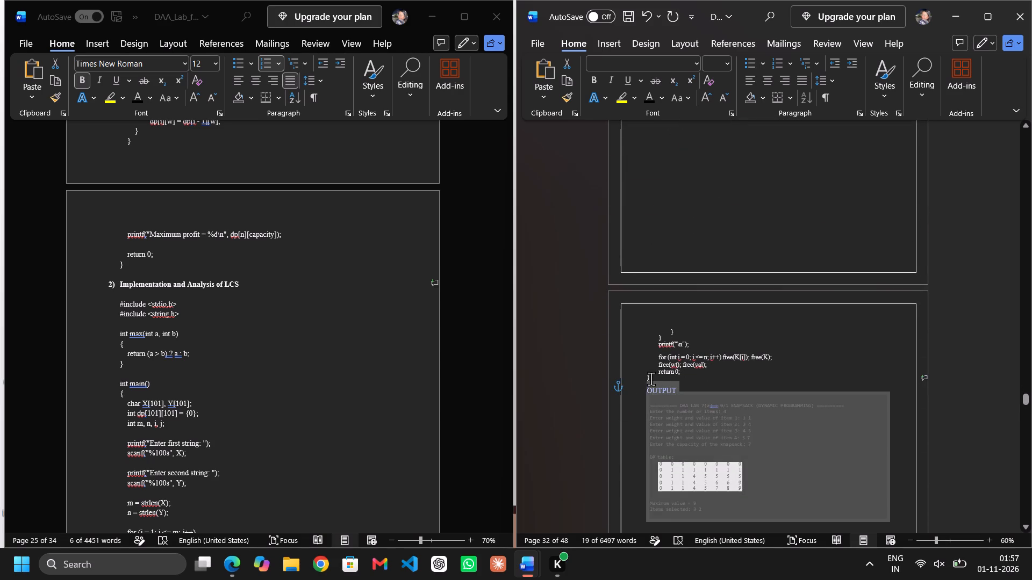
left_click_drag(651, 379, 642, 387, "ctrl")
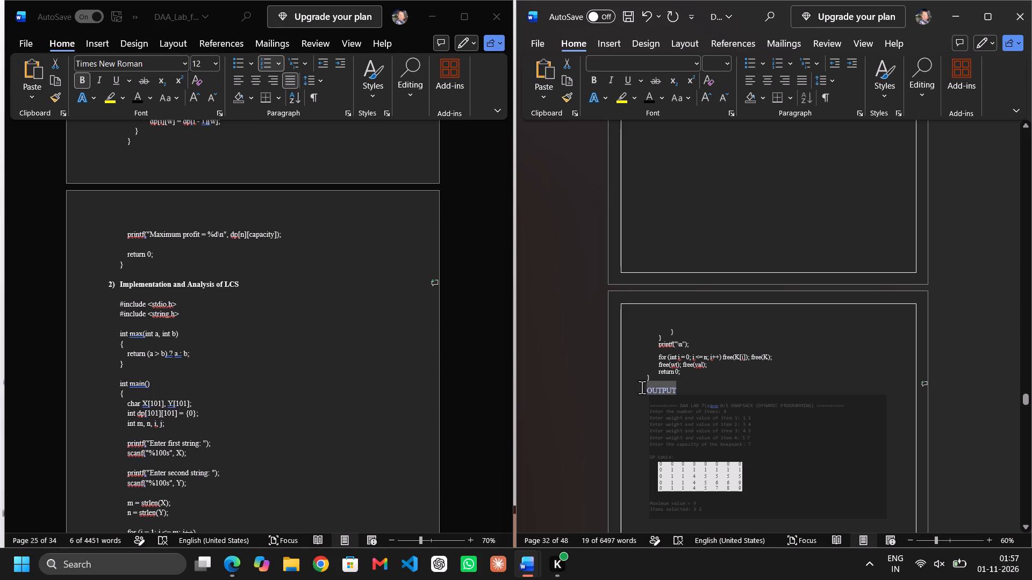
left_click_drag(642, 387, 642, 389, "ctrl")
left_click_drag(742, 349, 737, 172)
left_click(737, 172)
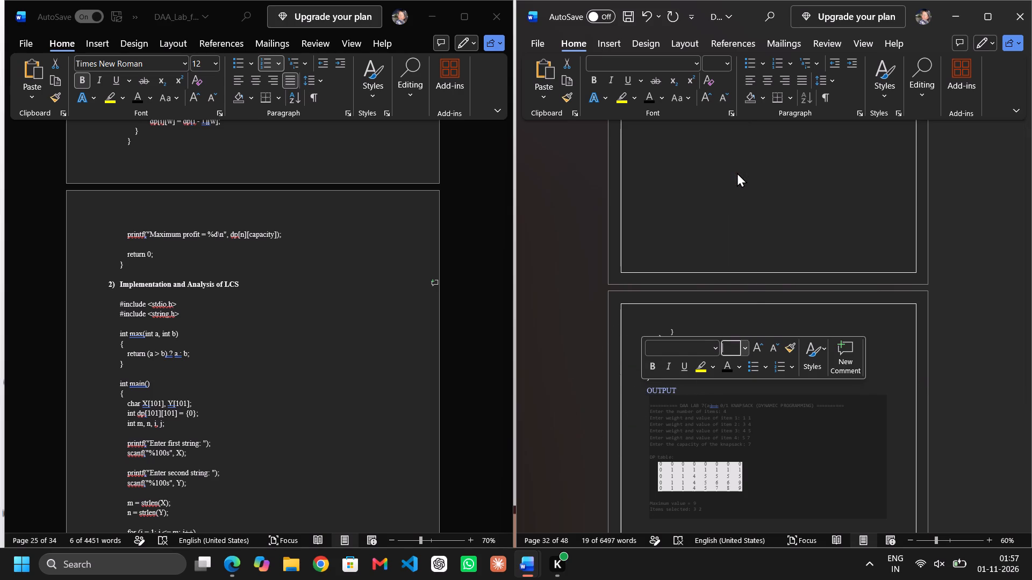
Remove the break after the "-= wt[i];" line in the knapsack program so the remaining code follows directly.
scroll(730, 237, "down", 1)
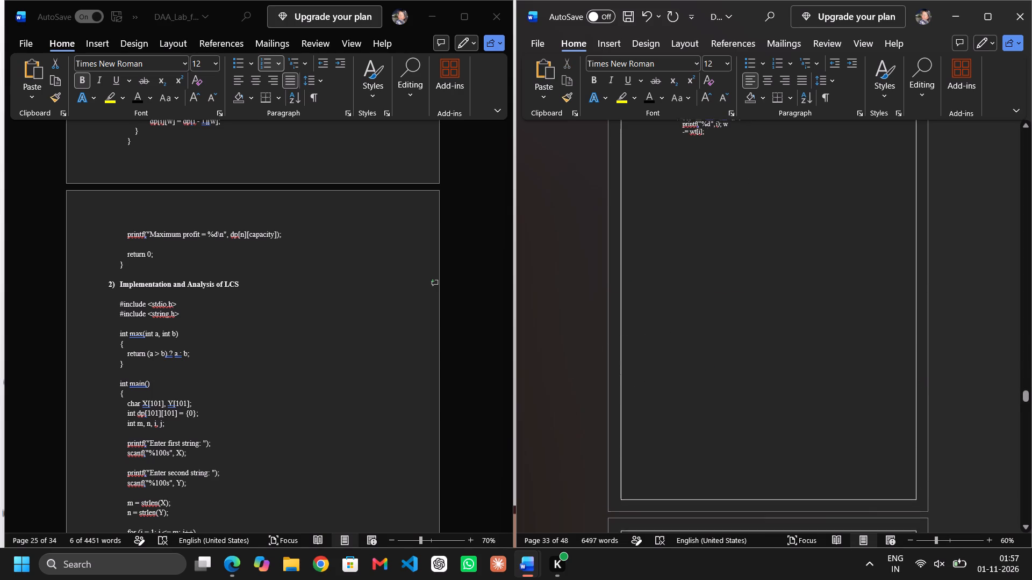
scroll(730, 237, "down", 2)
key("Delete")
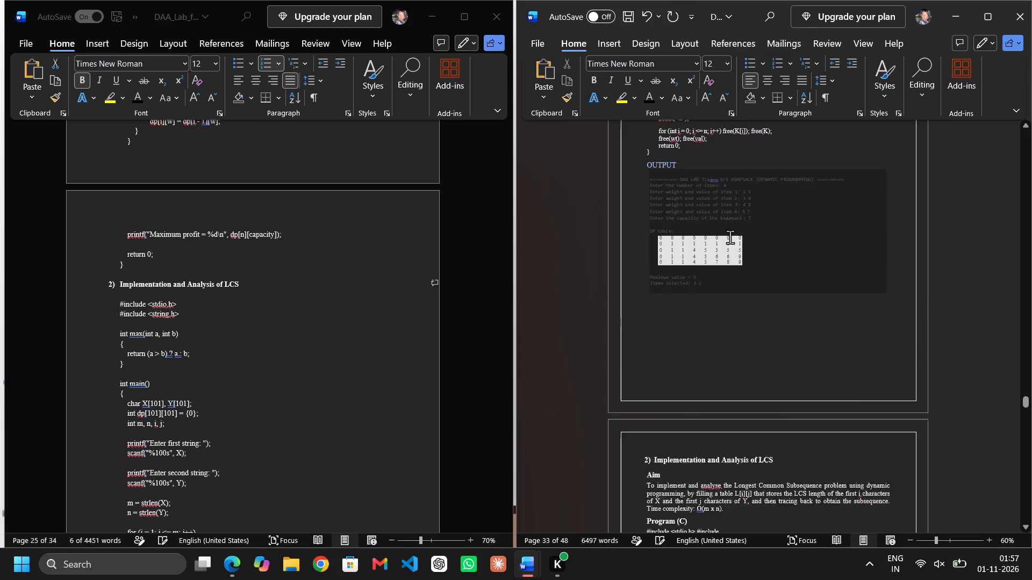
Format the EXPERIMENT – 7, Objective, knapsack title, Aim, Program (C) and OUTPUT headings at size 14, bold, in the last-used font colour.
scroll(730, 237, "down", 1)
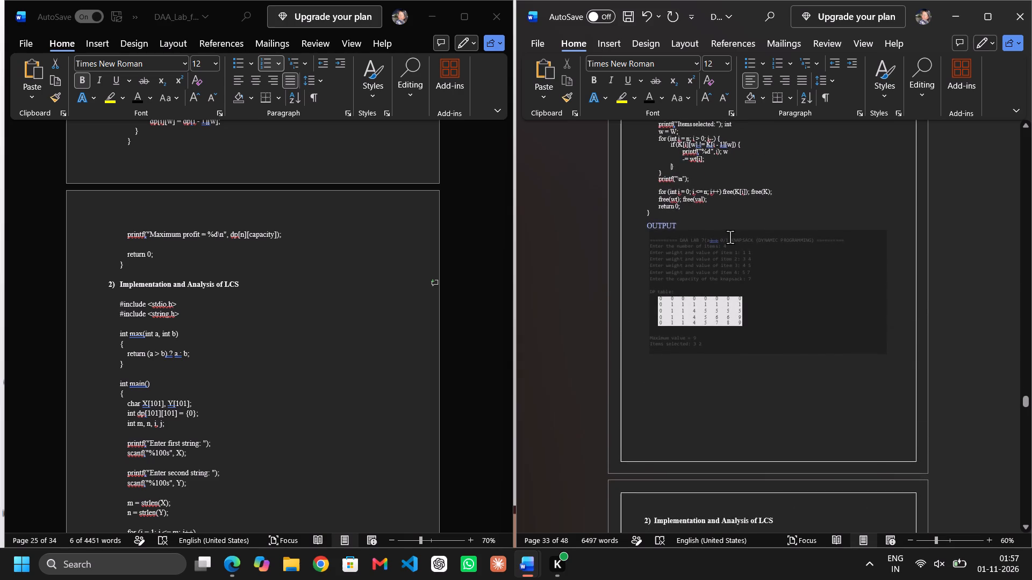
scroll(730, 237, "down", 4)
scroll(730, 237, "up", 4)
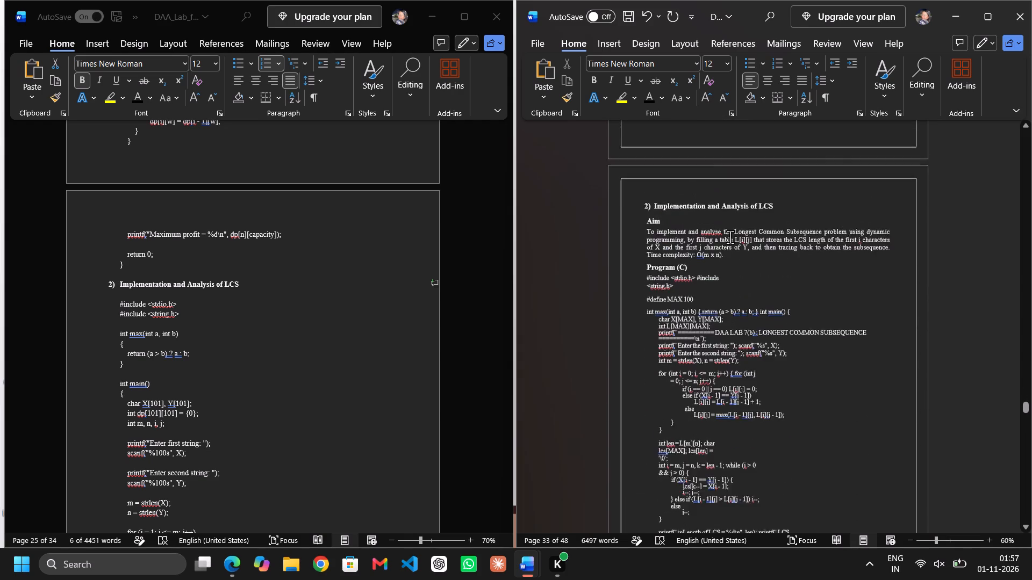
scroll(730, 237, "up", 4)
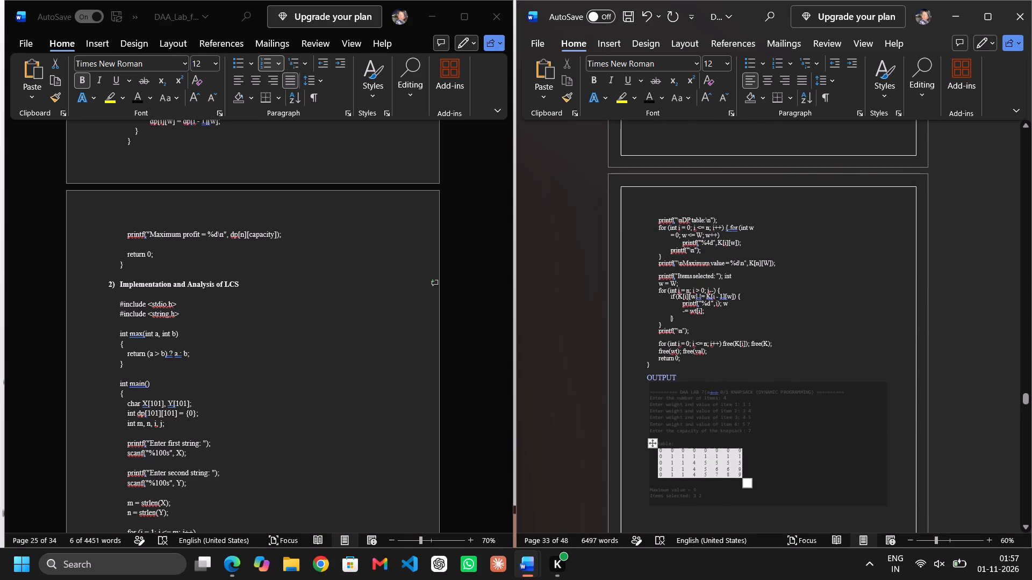
left_click_drag(687, 379, 644, 375)
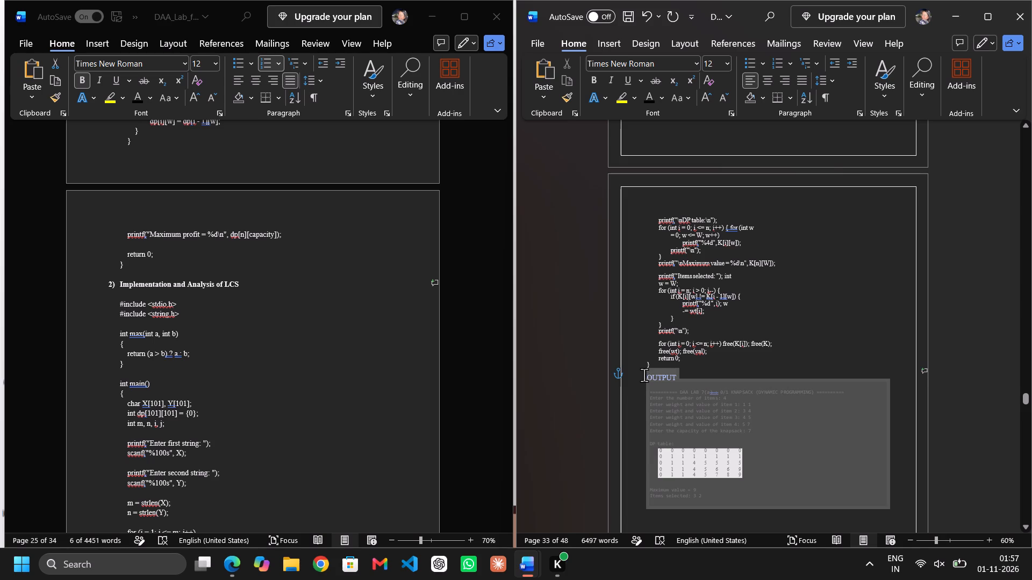
left_click_drag(644, 375, 645, 381)
scroll(645, 381, "up", 6)
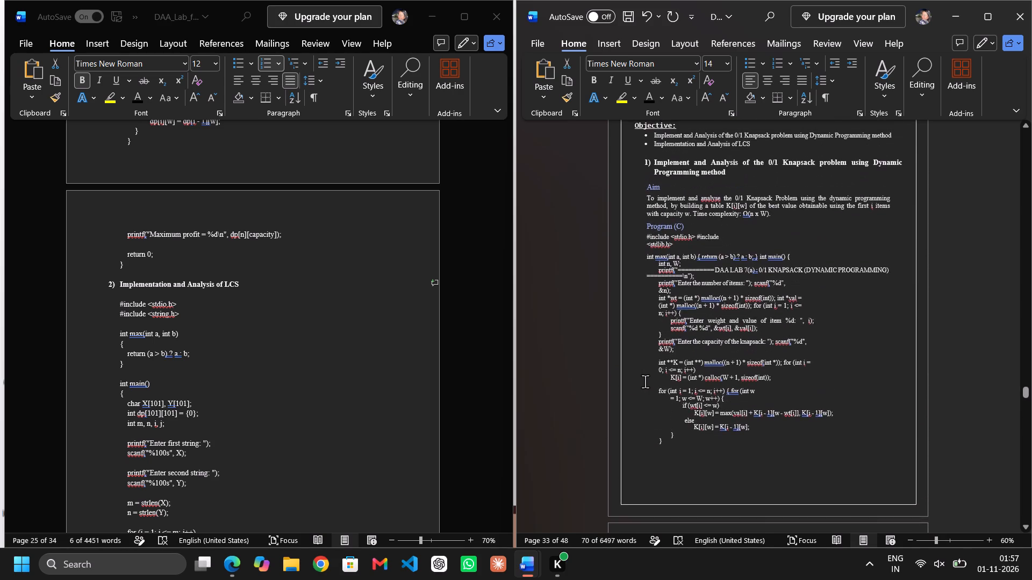
scroll(645, 381, "up", 1)
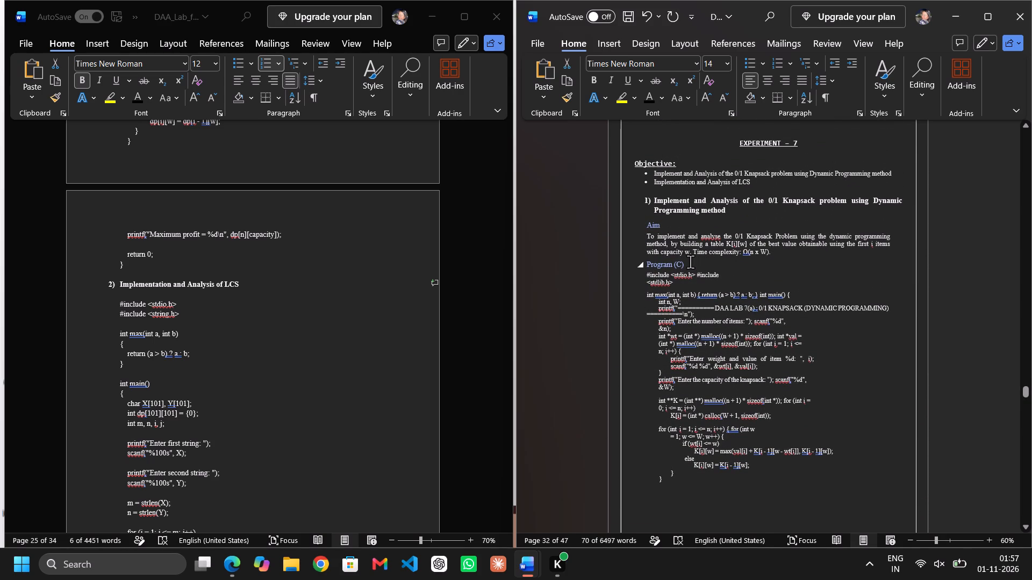
left_click_drag(690, 262, 644, 263, "ctrl")
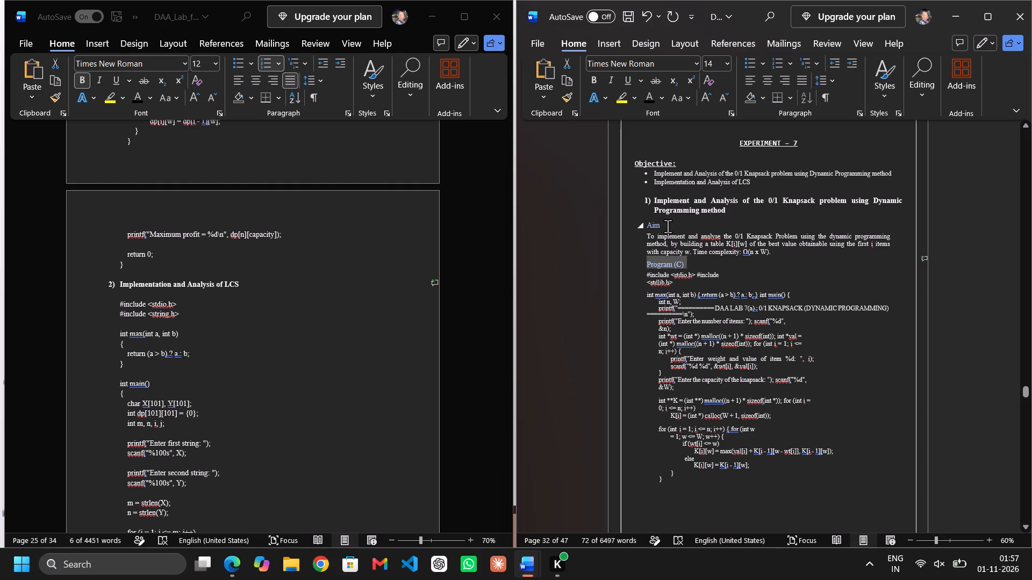
left_click_drag(668, 226, 647, 203, "ctrl")
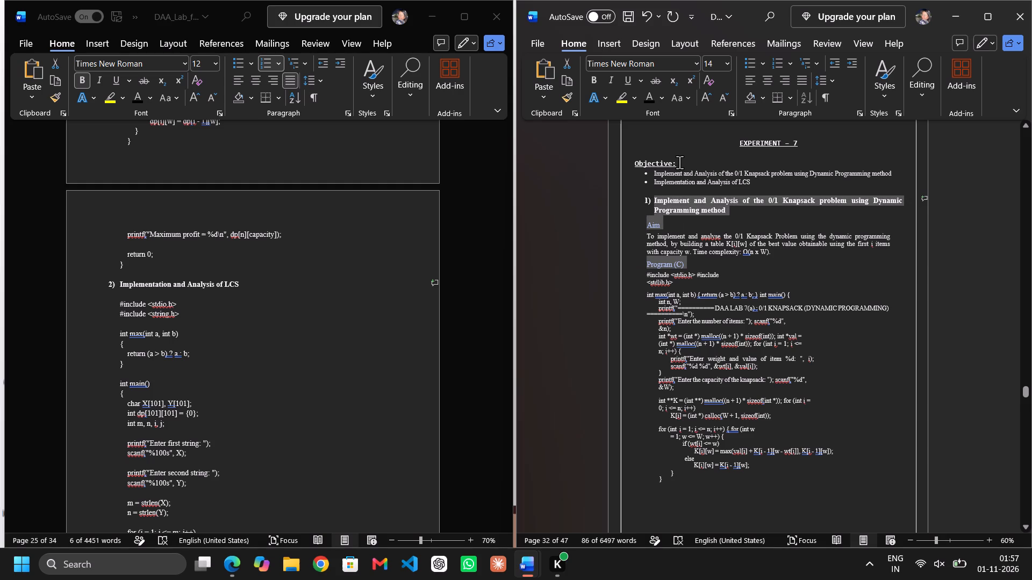
left_click_drag(679, 162, 706, 137, "ctrl")
scroll(706, 137, "up", 4)
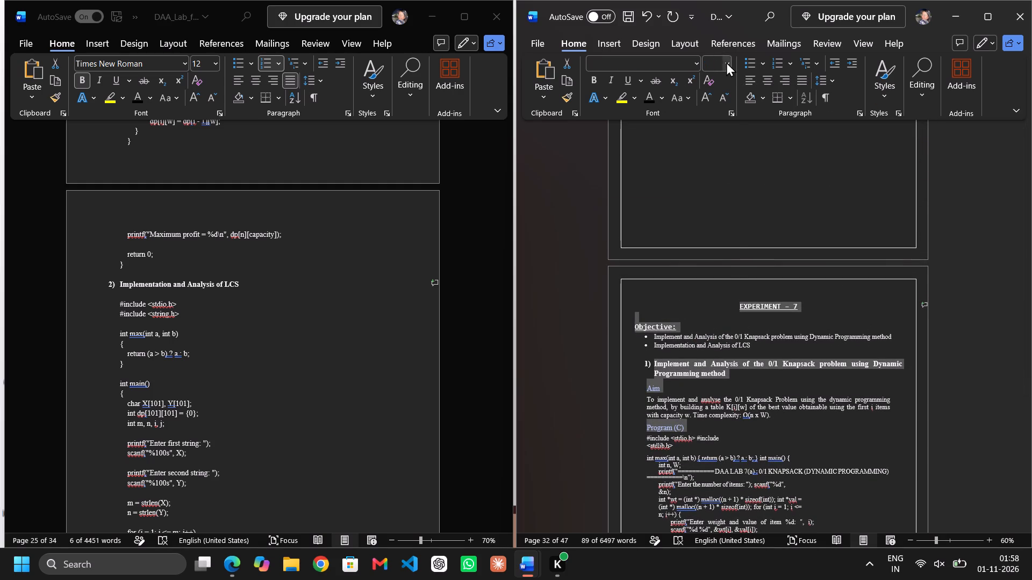
left_click(726, 62)
left_click(715, 162)
left_click(647, 100)
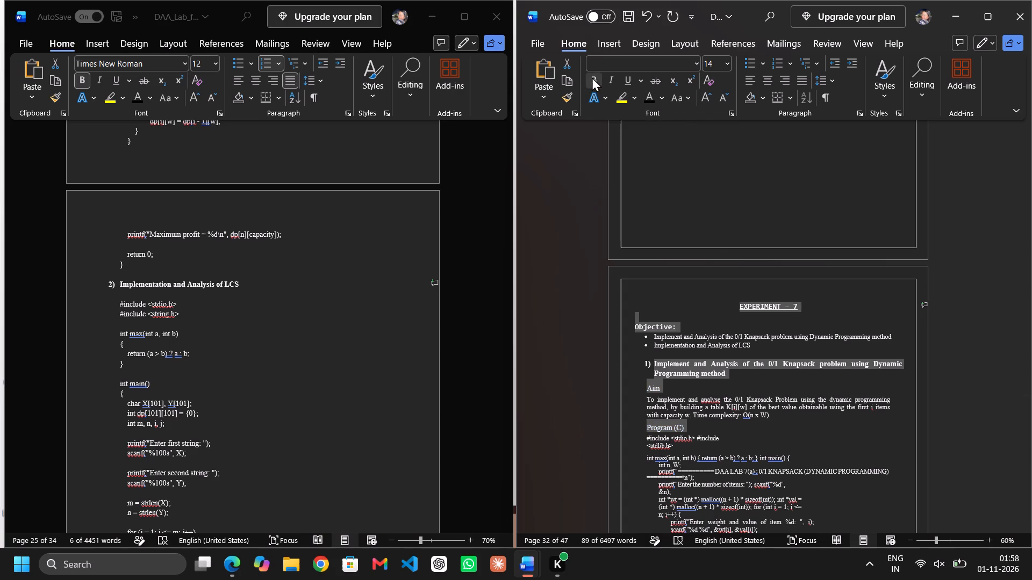
left_click(592, 77)
left_click(592, 77)
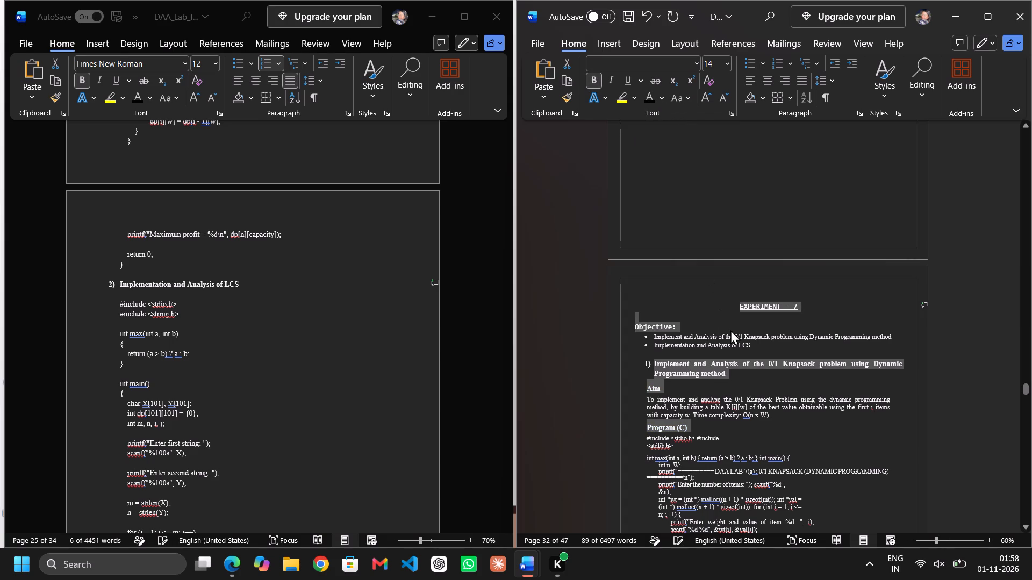
left_click(730, 330)
Set the EXPERIMENT – 7 heading to font size 16.
left_click_drag(818, 307, 742, 302)
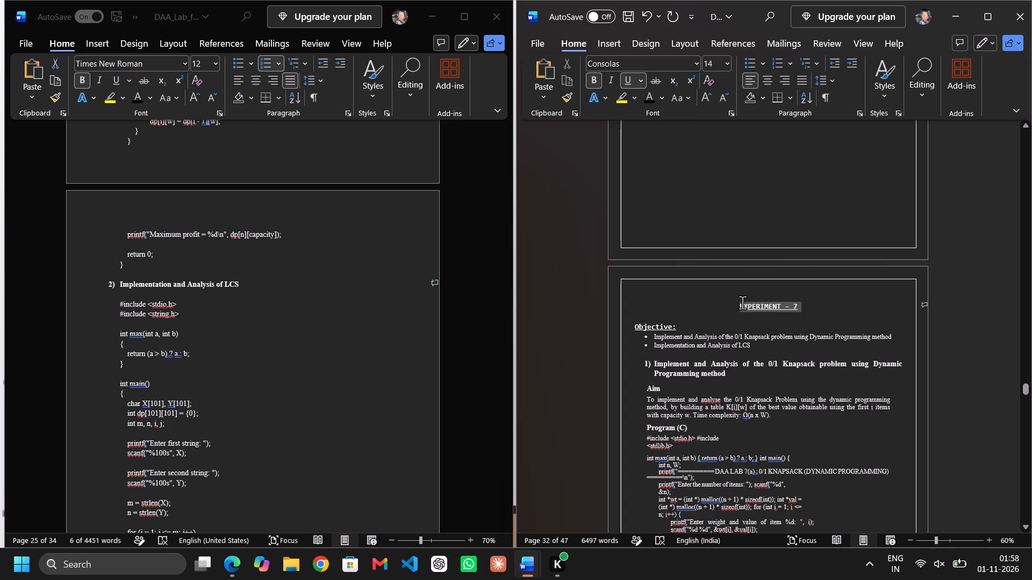
left_click_drag(742, 302, 742, 302)
left_click(843, 259)
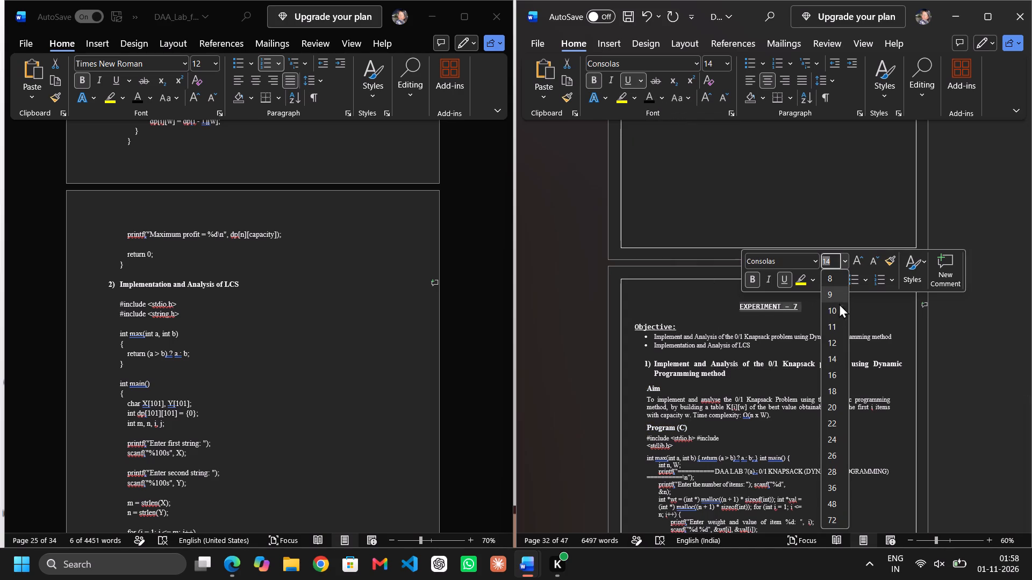
left_click(832, 374)
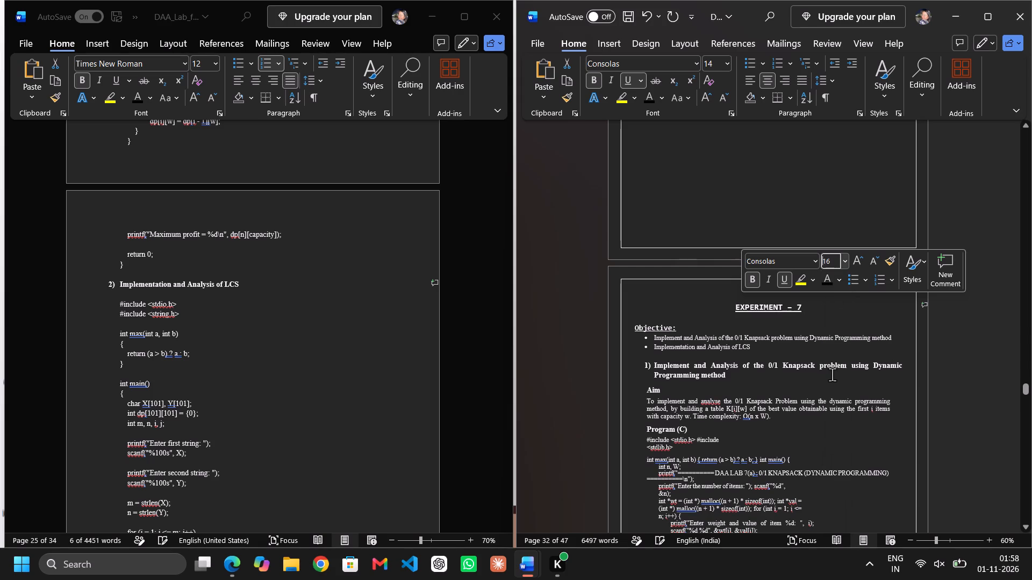
left_click(832, 374)
Review the layout of the Experiment 7 pages, from the heading through the knapsack program and output to the LCS part.
scroll(832, 374, "up", 3)
scroll(832, 374, "down", 1)
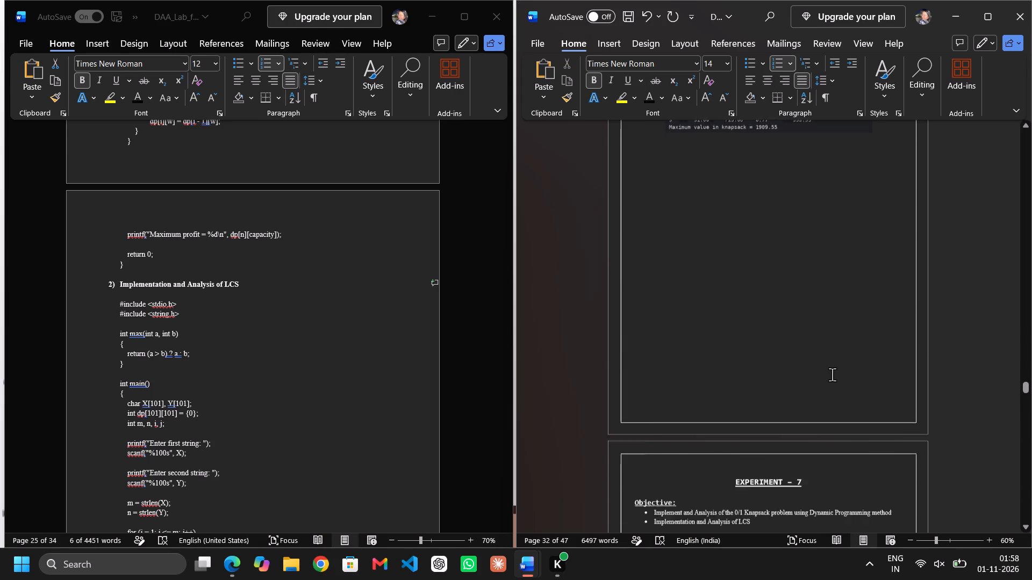
scroll(832, 374, "down", 3)
scroll(832, 374, "up", 9)
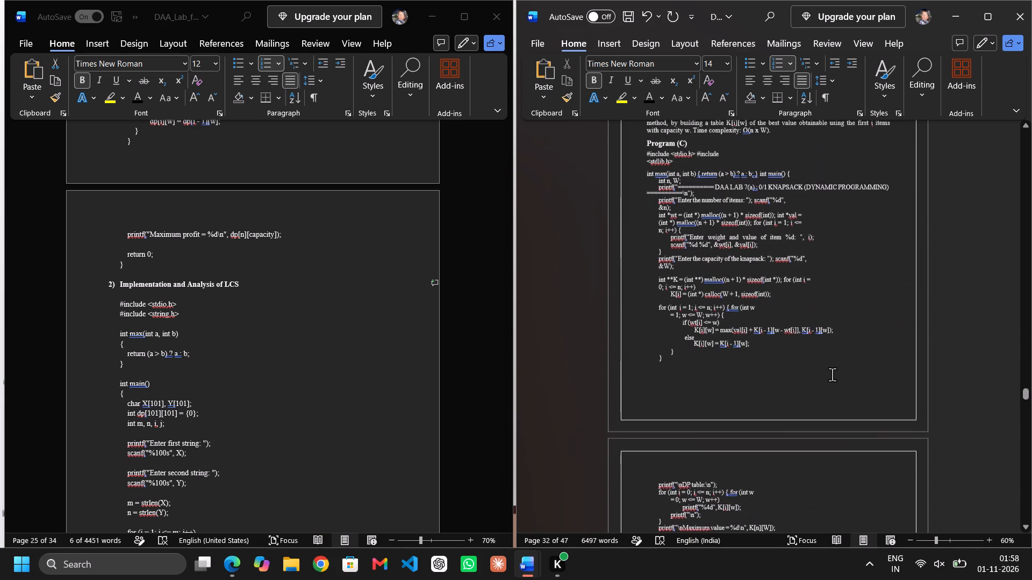
scroll(832, 374, "up", 2)
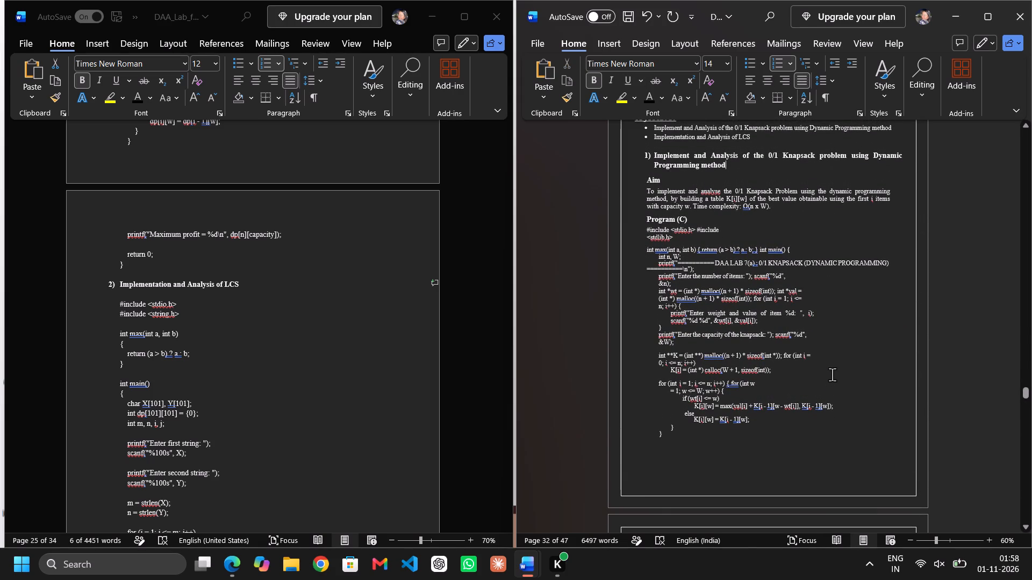
left_click(769, 365)
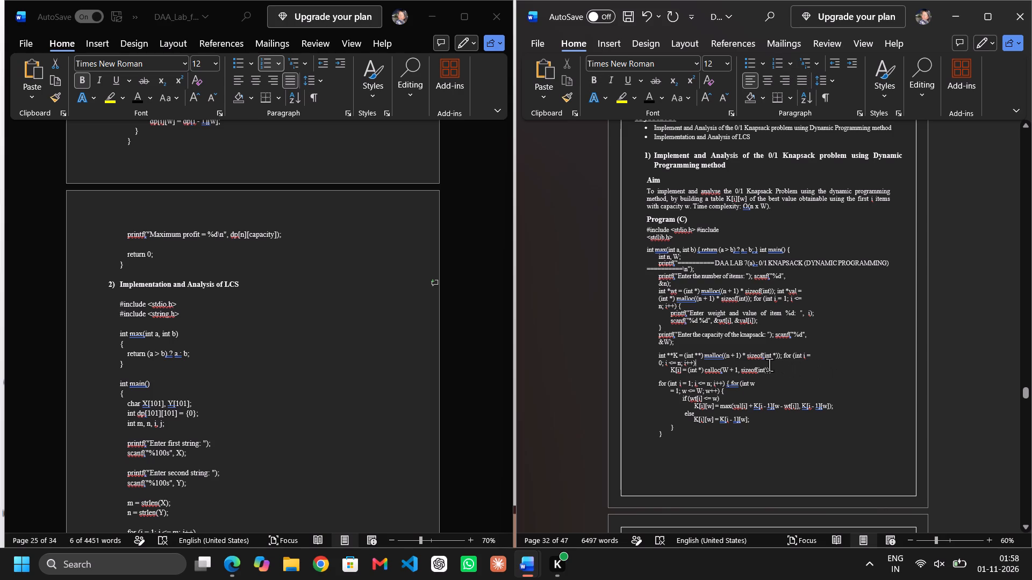
scroll(769, 365, "down", 3)
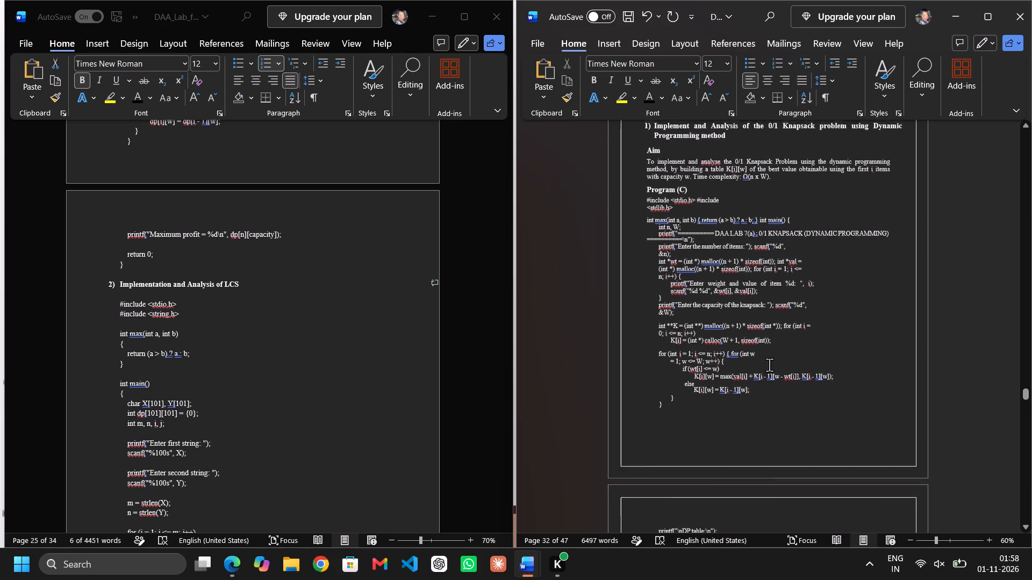
scroll(769, 365, "down", 4)
Delete the dark background shape behind the knapsack output under the OUTPUT heading.
scroll(769, 365, "up", 2)
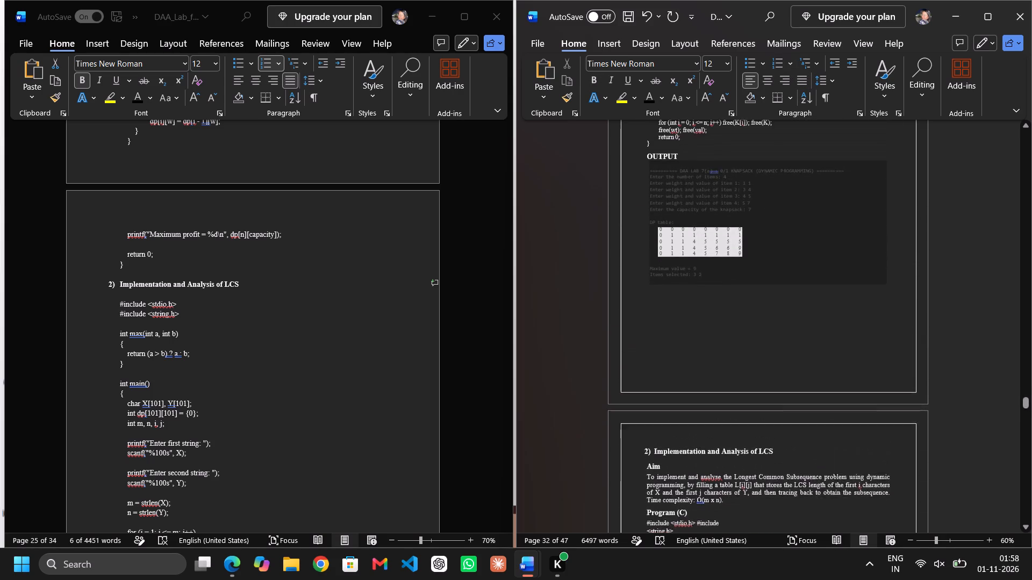
scroll(769, 365, "up", 3)
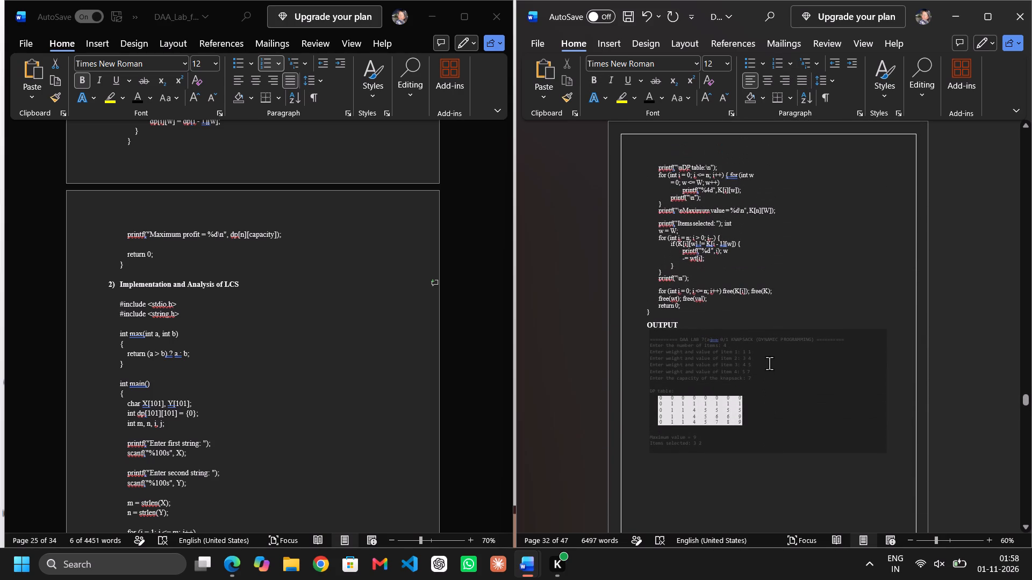
left_click(771, 363)
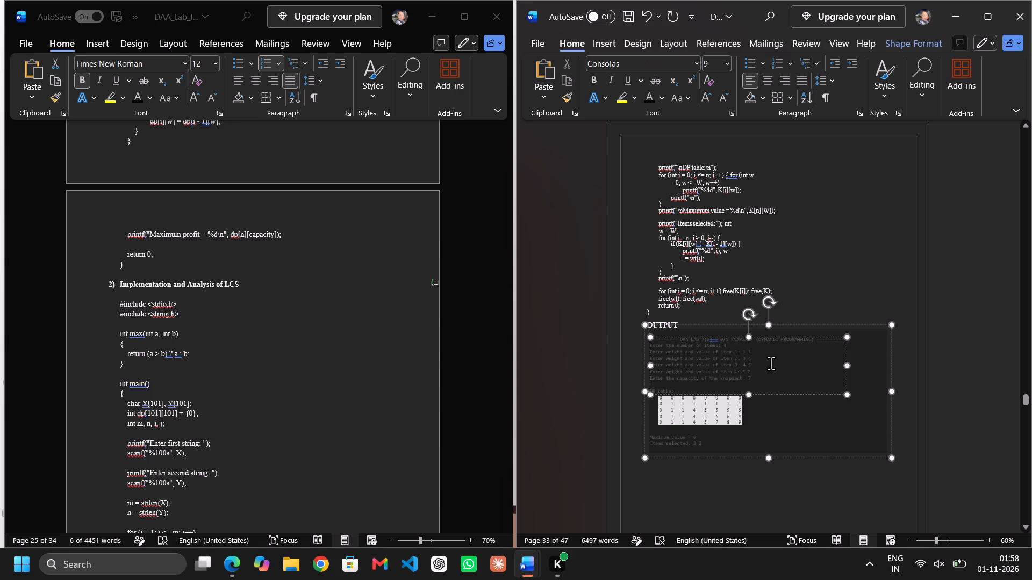
key("Delete")
key("Delete")
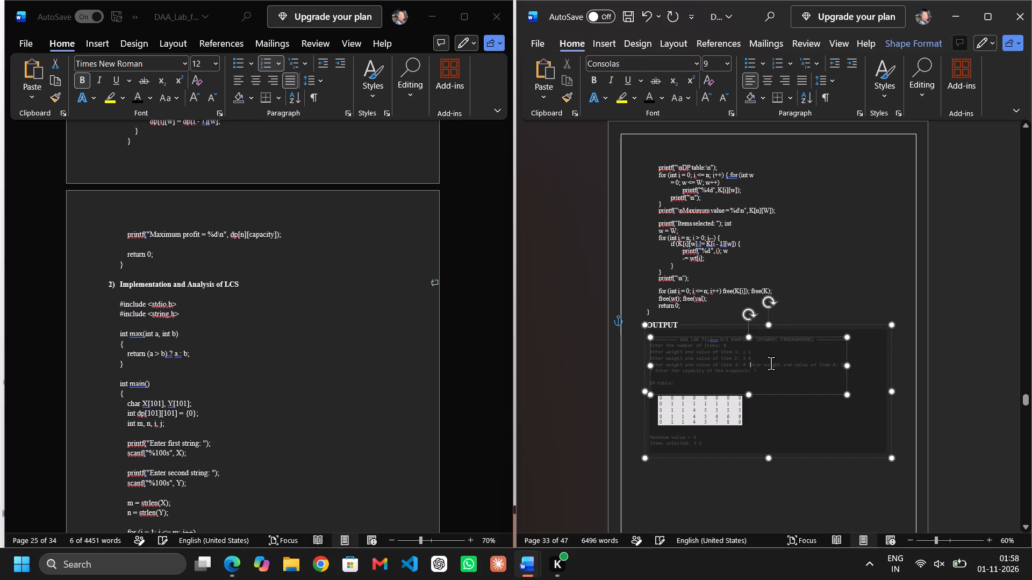
left_click(792, 433)
key("Delete")
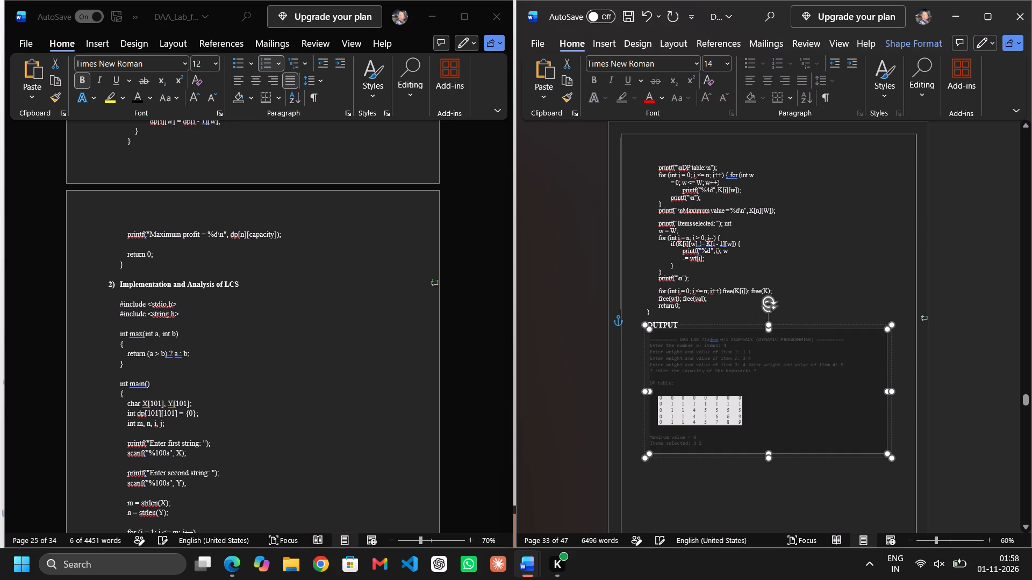
Delete the DP table of numbers from the knapsack output.
left_click(790, 398)
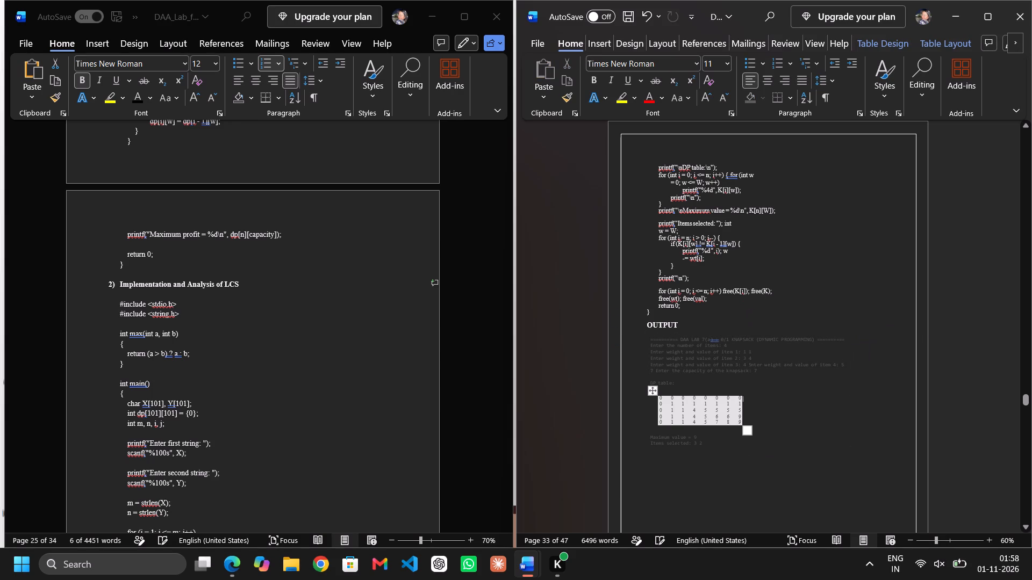
key("Delete")
left_click(790, 398)
left_click(786, 361)
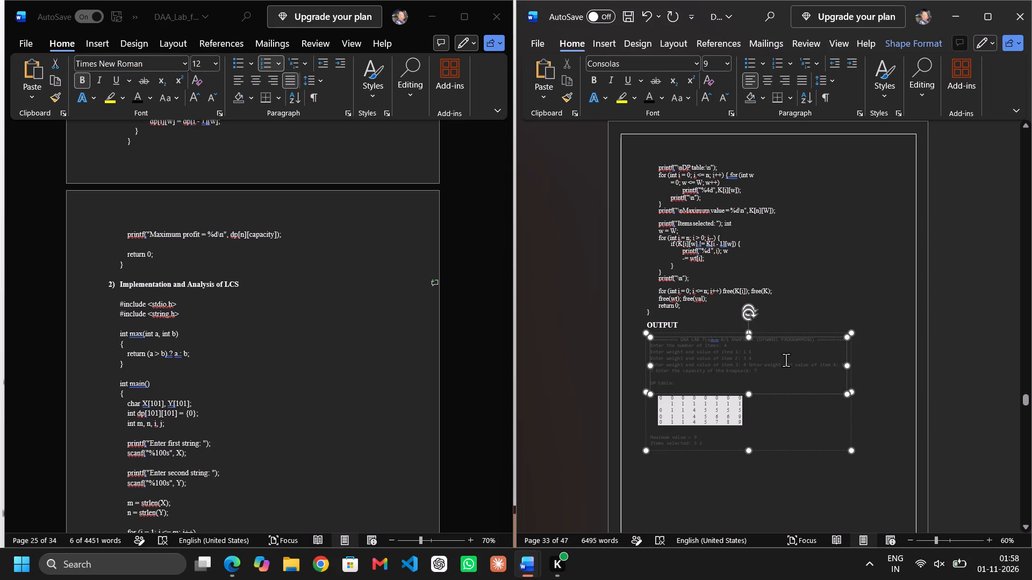
left_click(786, 360)
left_click(785, 440)
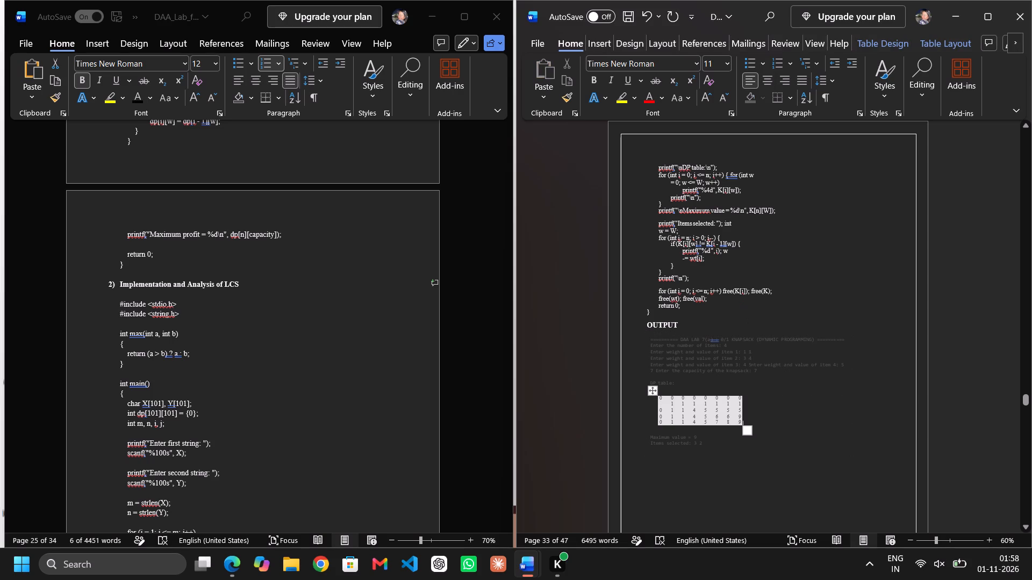
left_click_drag(785, 440, 845, 417)
left_click(845, 417)
left_click(653, 390)
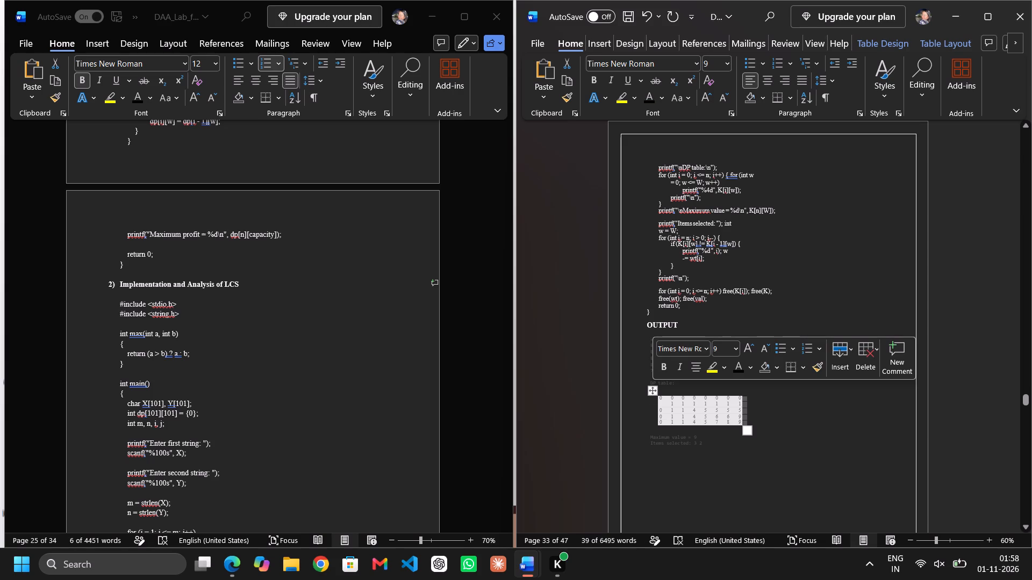
key("BackSpace")
Delete the remaining text box group of the badly converted knapsack output under the OUTPUT heading.
left_click(671, 364)
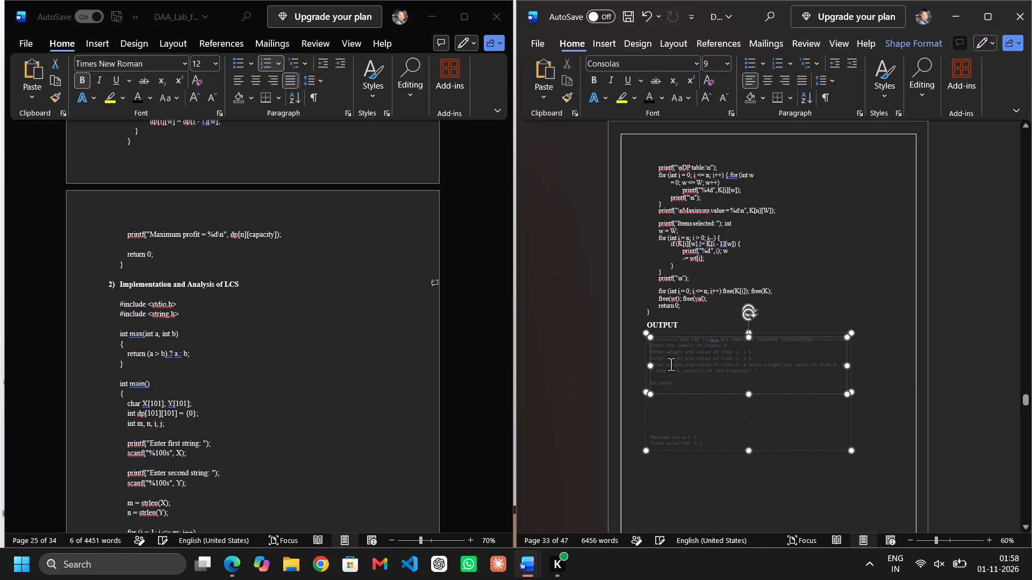
key("Delete")
key("BackSpace")
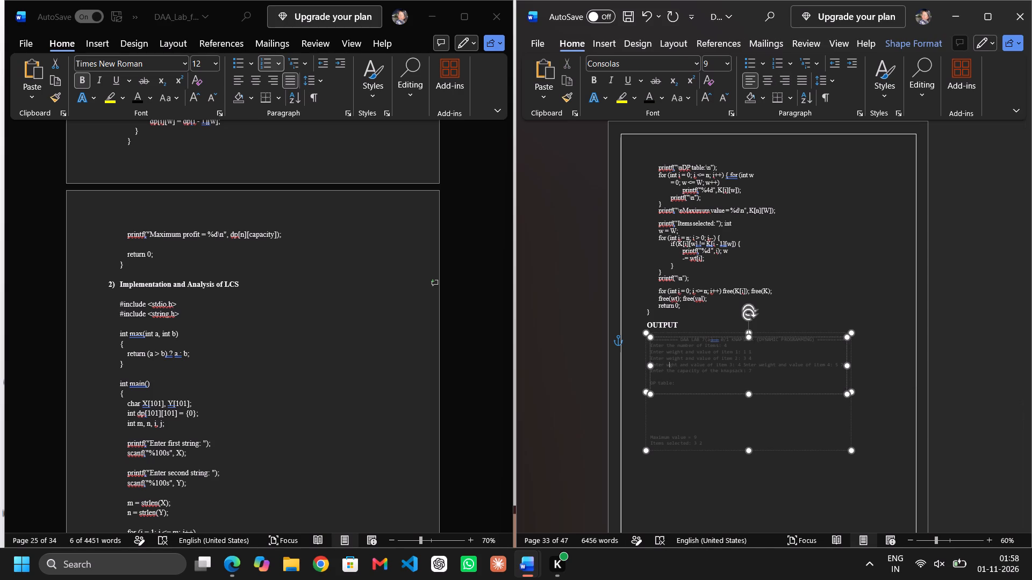
left_click(651, 394)
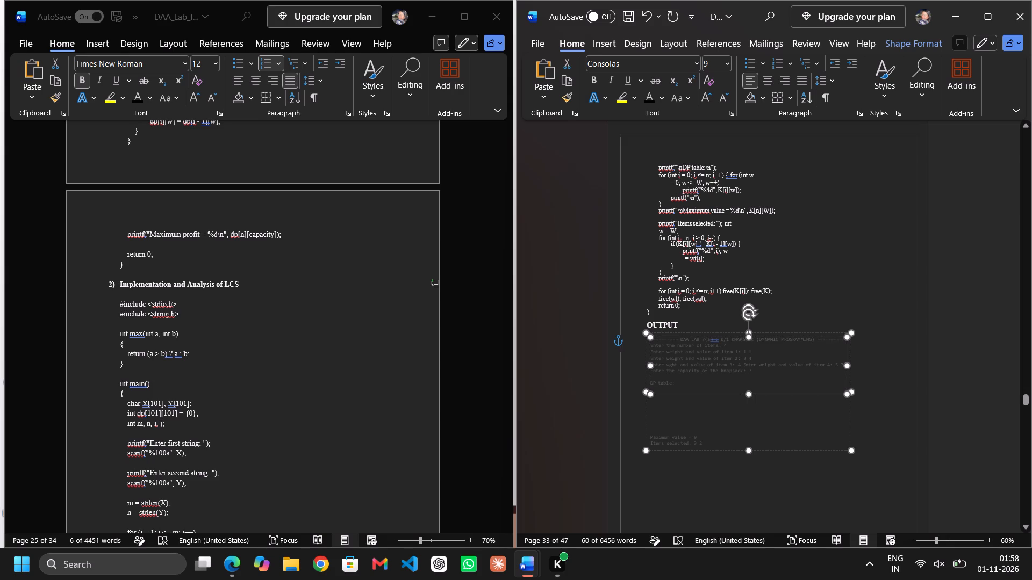
key("Delete")
key("Delete")
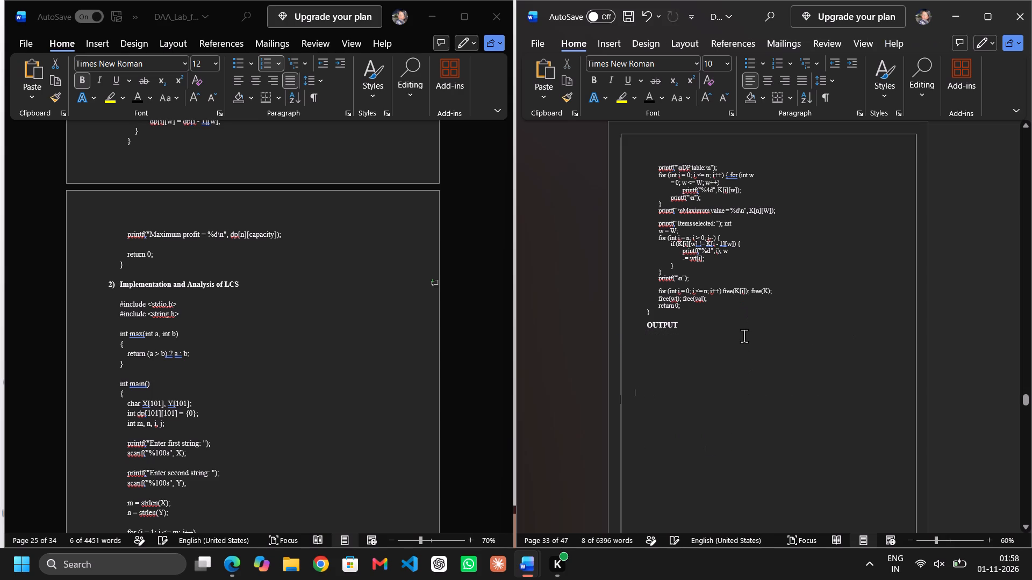
Remove the leftover blank paragraphs below the knapsack OUTPUT heading and start one new line directly under it.
key("BackSpace")
key("BackSpace")
key("BackSpace")
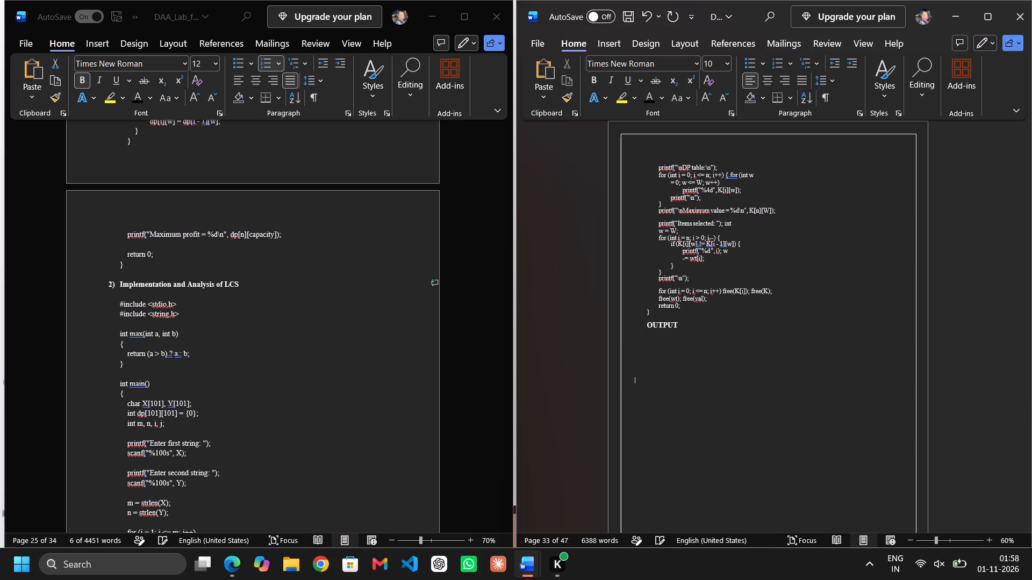
key("BackSpace")
key("BackSpace")
key("BackSpace")
key("BackSpace")
key("BackSpace")
key("BackSpace")
key("BackSpace")
key("Return")
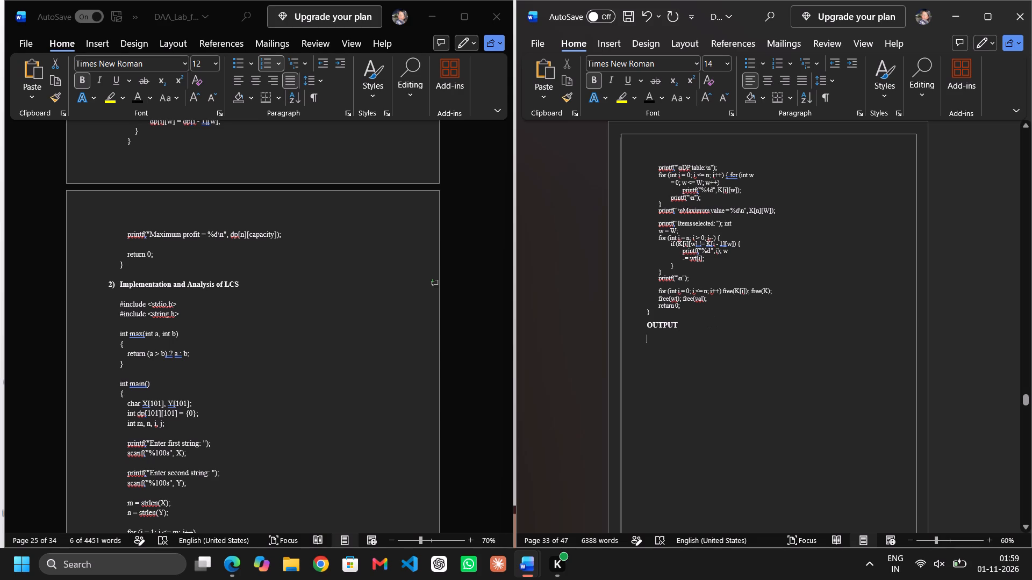
Switch to Edge, capture the Lab 7(a) 0/1 Knapsack output from DAA_Lab_Program_Outputs_1.pdf, and paste it under the knapsack OUTPUT heading in Word.
scroll(678, 365, "down", 6)
scroll(678, 365, "up", 2)
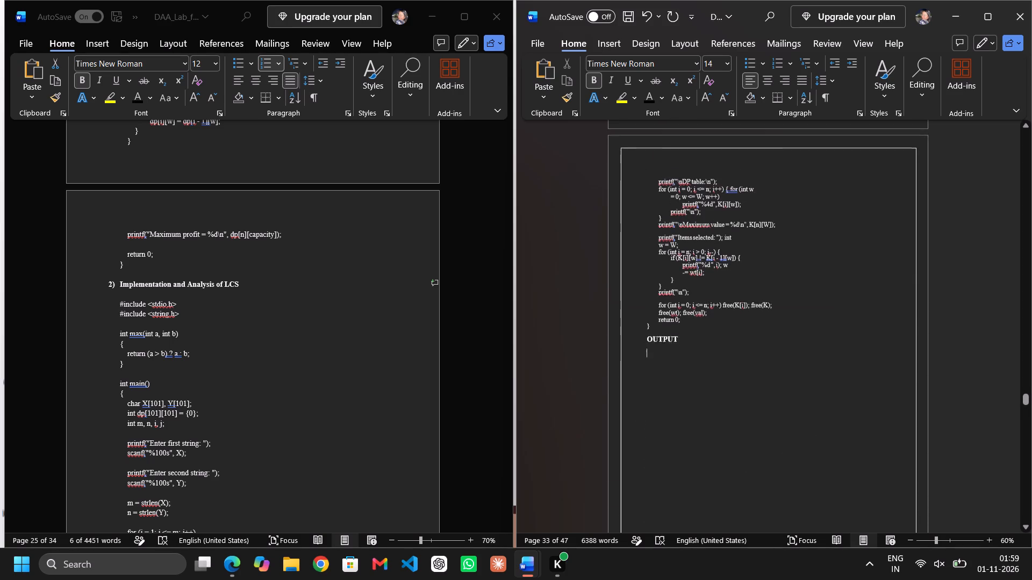
scroll(678, 365, "up", 1)
scroll(678, 365, "down", 3)
scroll(678, 365, "up", 7)
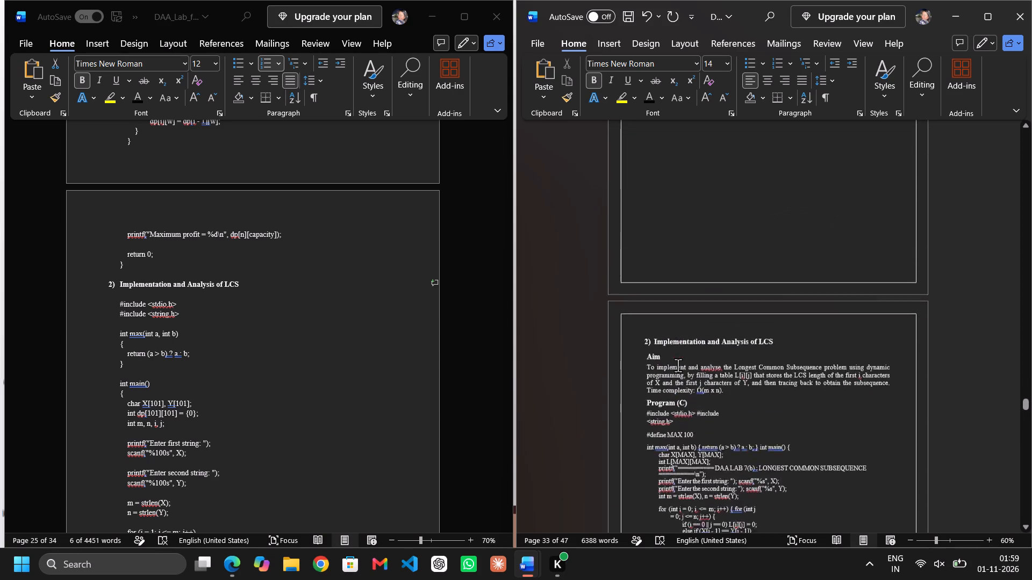
scroll(678, 365, "up", 1)
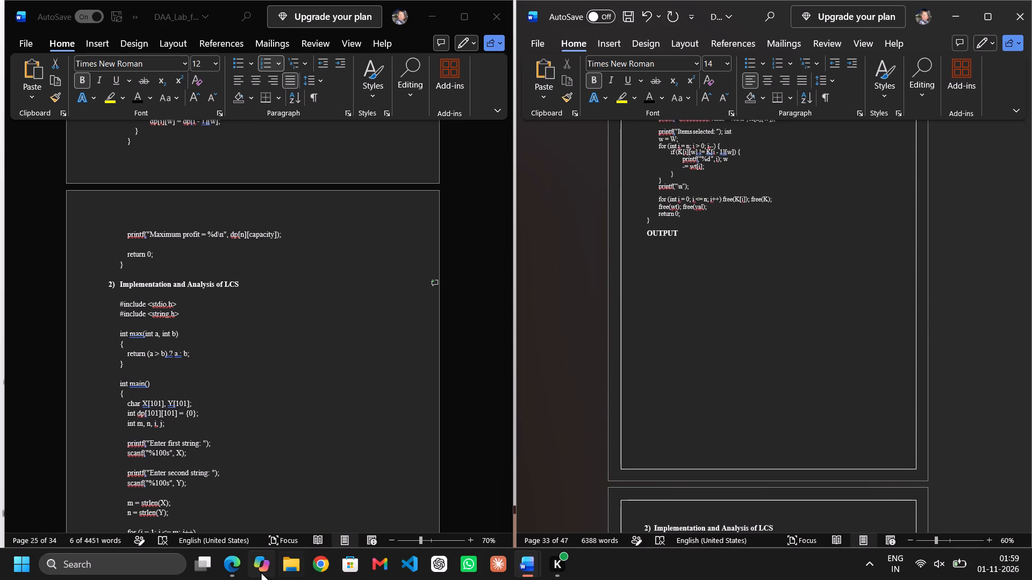
left_click(239, 561)
scroll(216, 388, "down", 4)
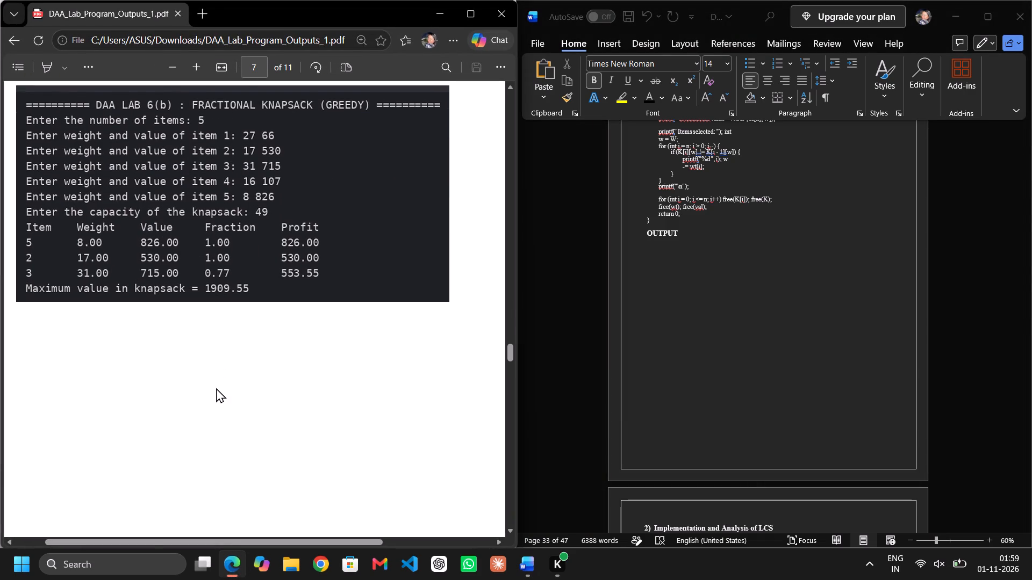
scroll(216, 388, "down", 6)
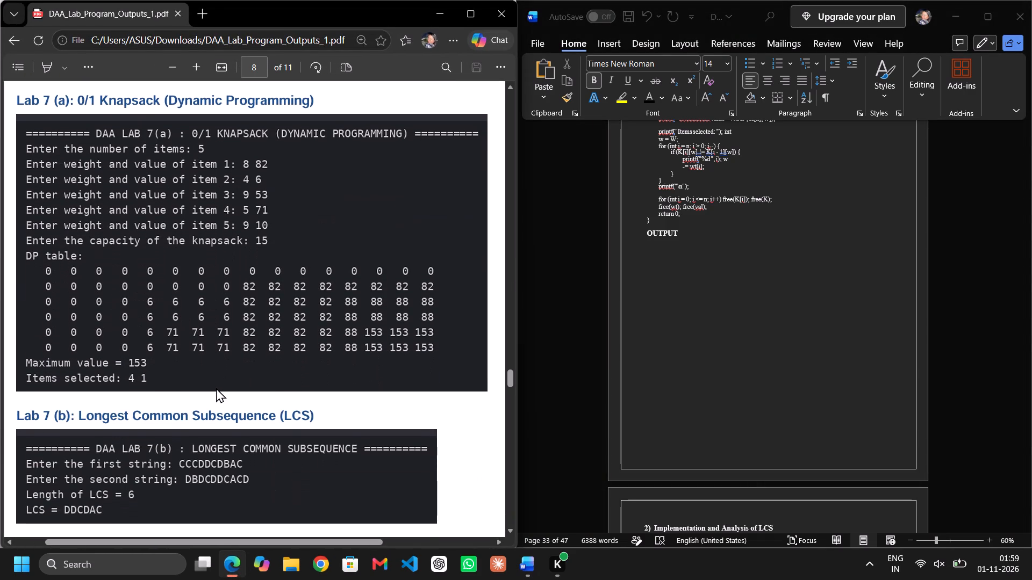
scroll(216, 388, "down", 1)
key("Print")
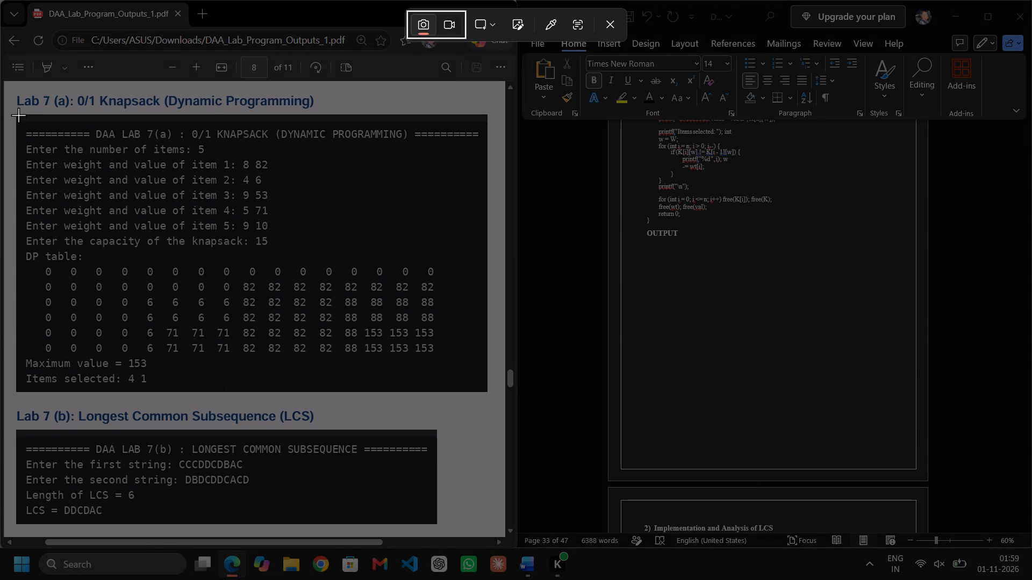
left_click_drag(18, 115, 494, 387)
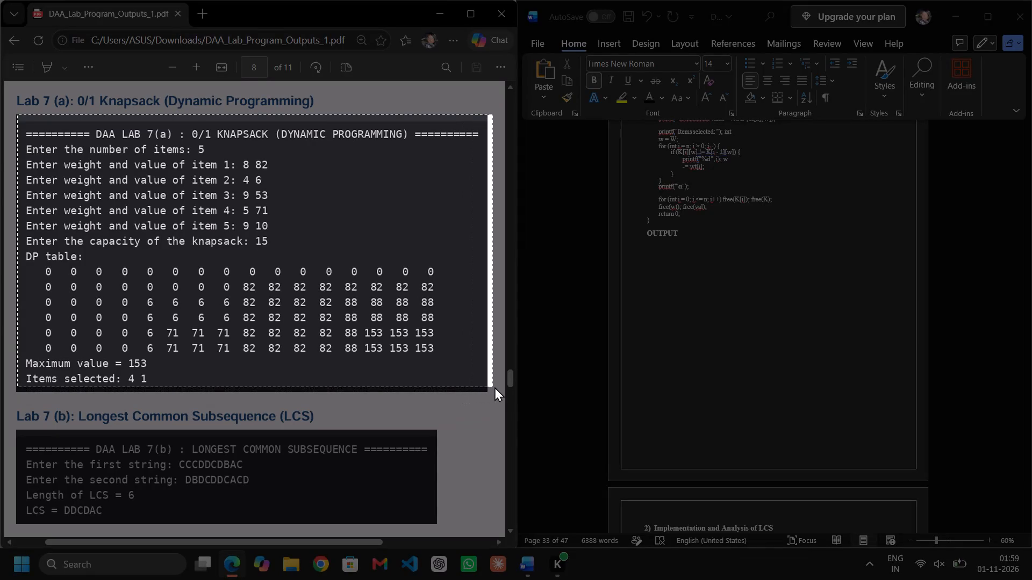
left_click_drag(494, 387, 485, 390)
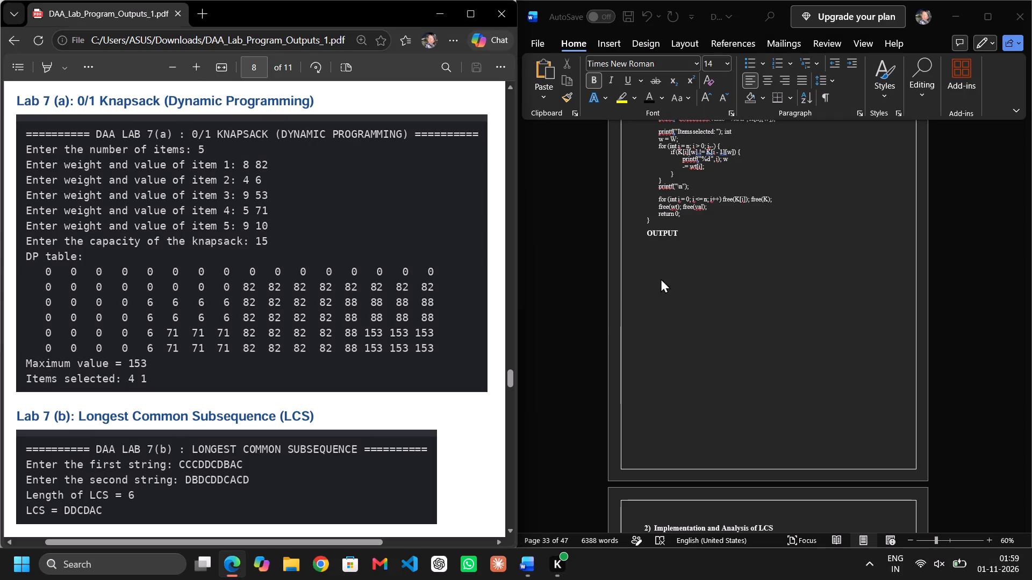
left_click(713, 244)
key("ctrl+v")
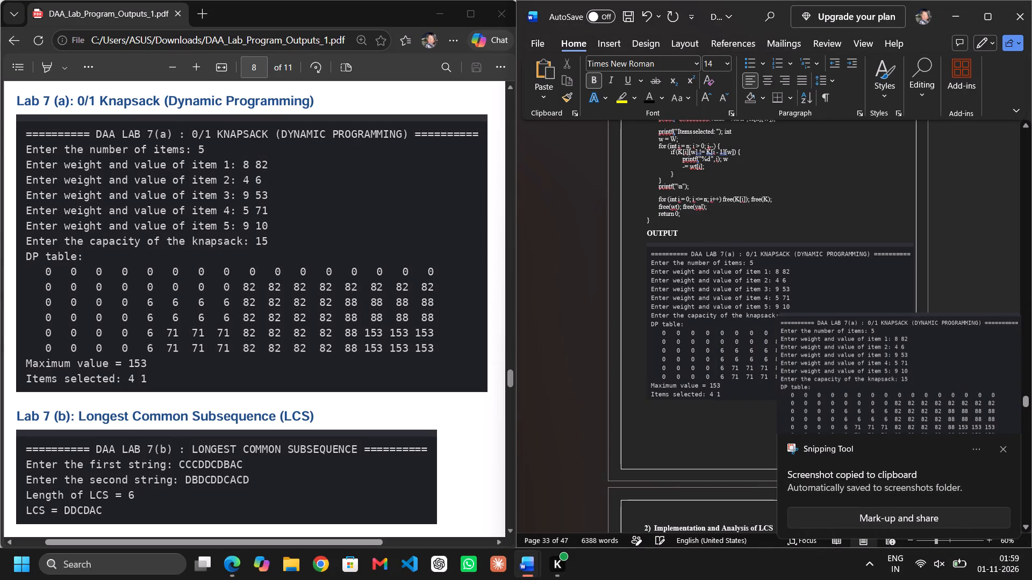
Shrink the pasted knapsack screenshot to fit inside the page border and centre it.
left_click(739, 274)
left_click_drag(645, 243, 721, 280)
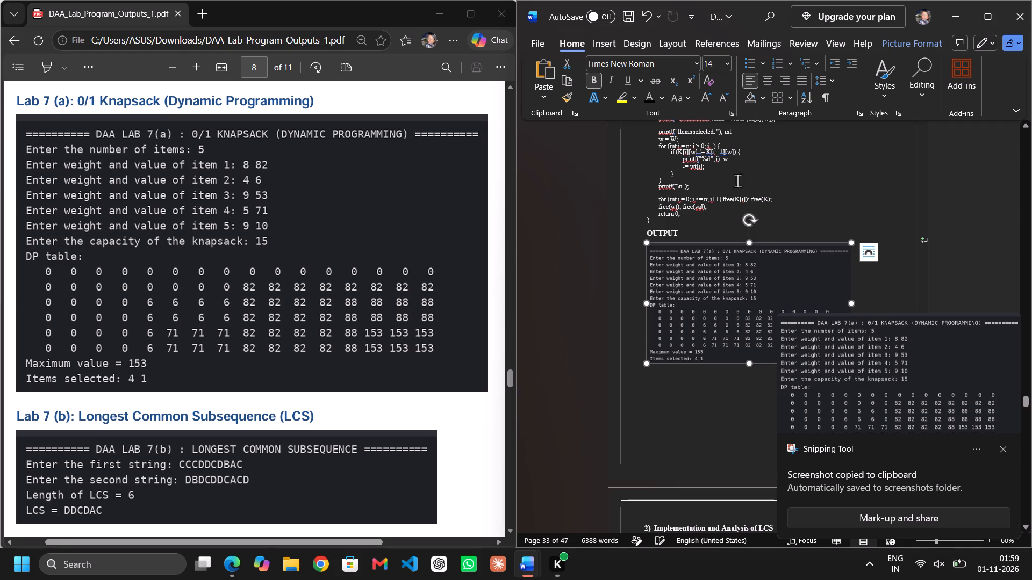
left_click(761, 79)
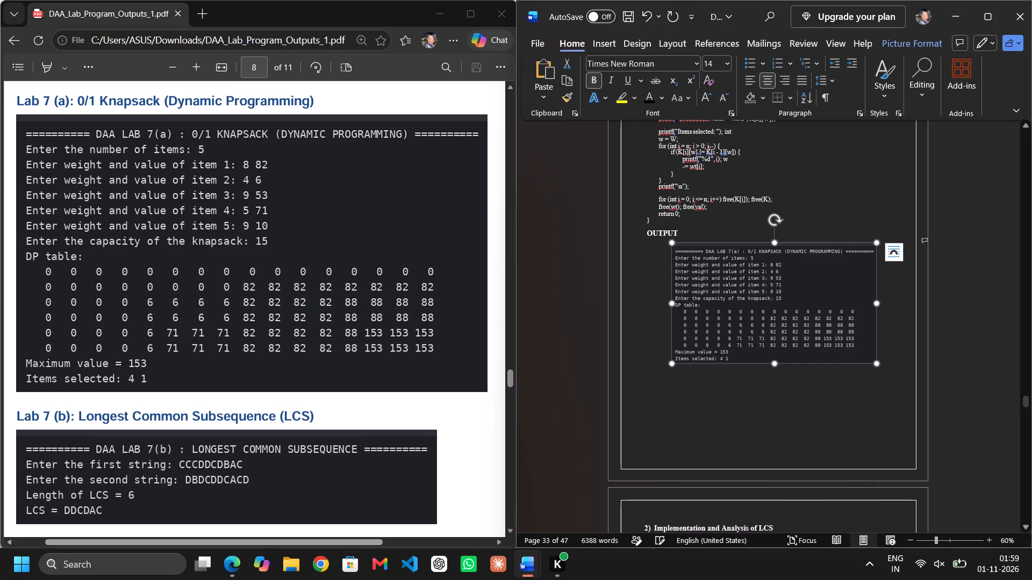
left_click(785, 411)
Delete the converted LCS output box under its OUTPUT heading and leave one new line below the heading.
scroll(785, 411, "down", 2)
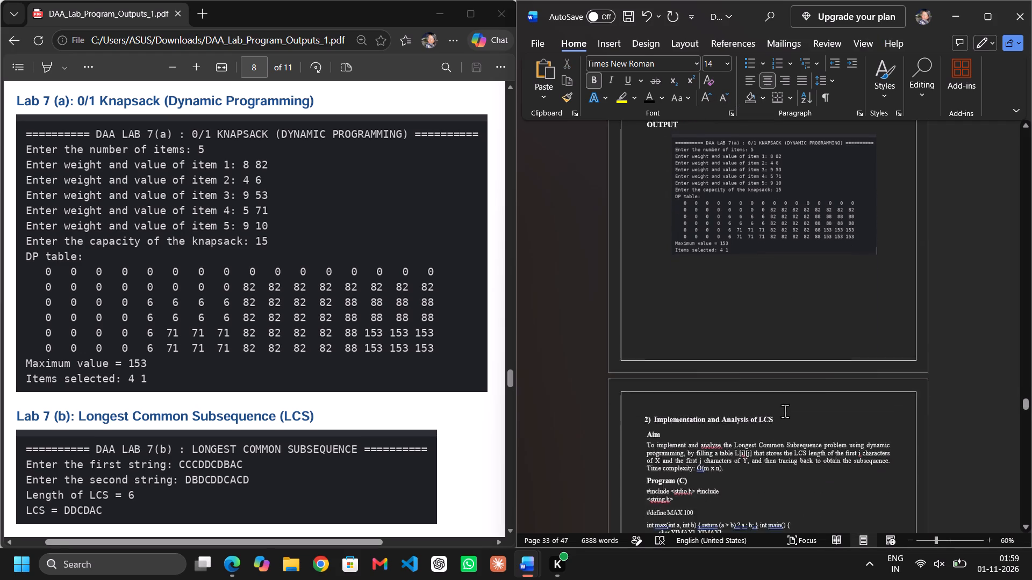
scroll(785, 411, "down", 6)
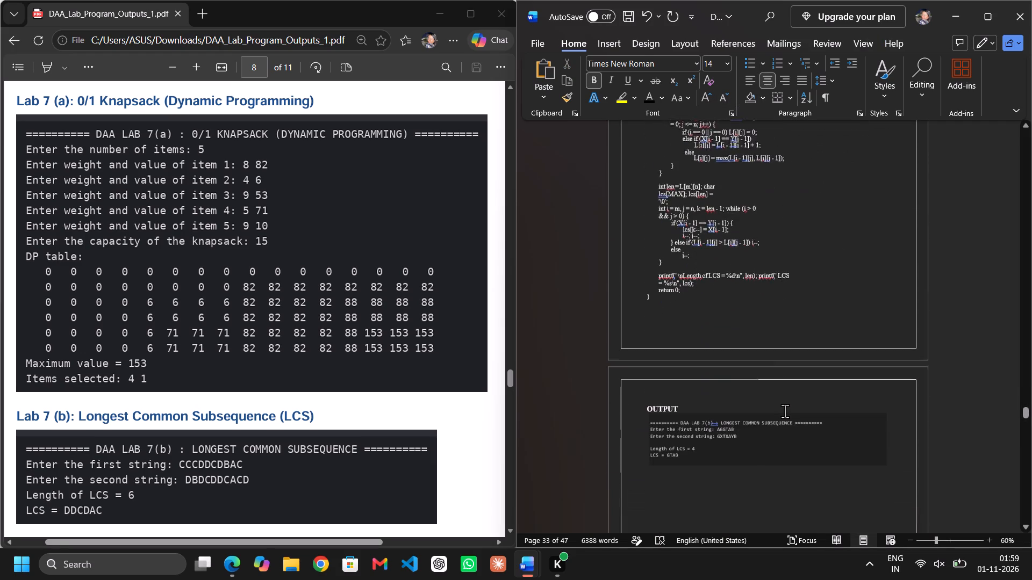
scroll(785, 411, "down", 3)
left_click(772, 289)
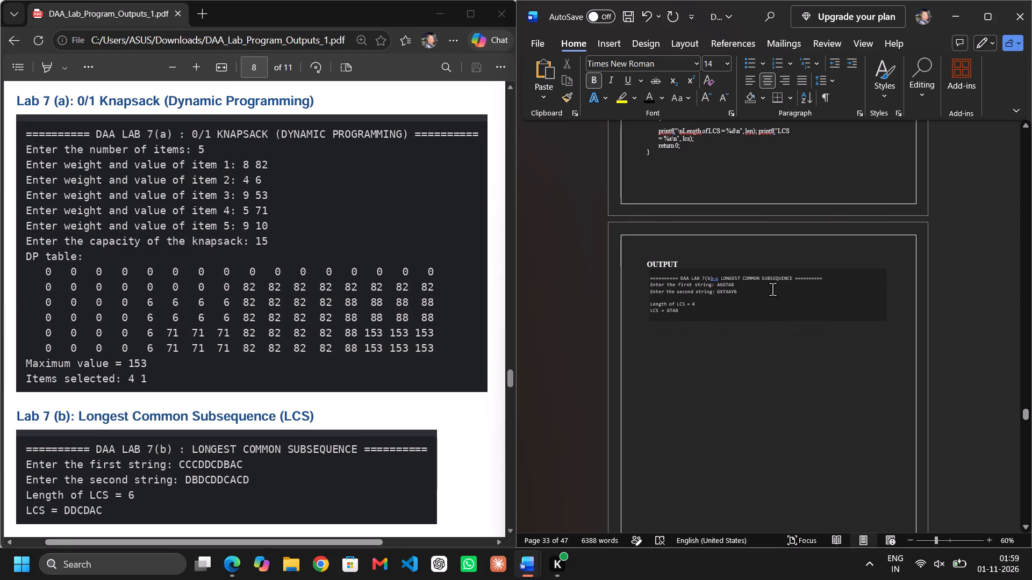
key("BackSpace")
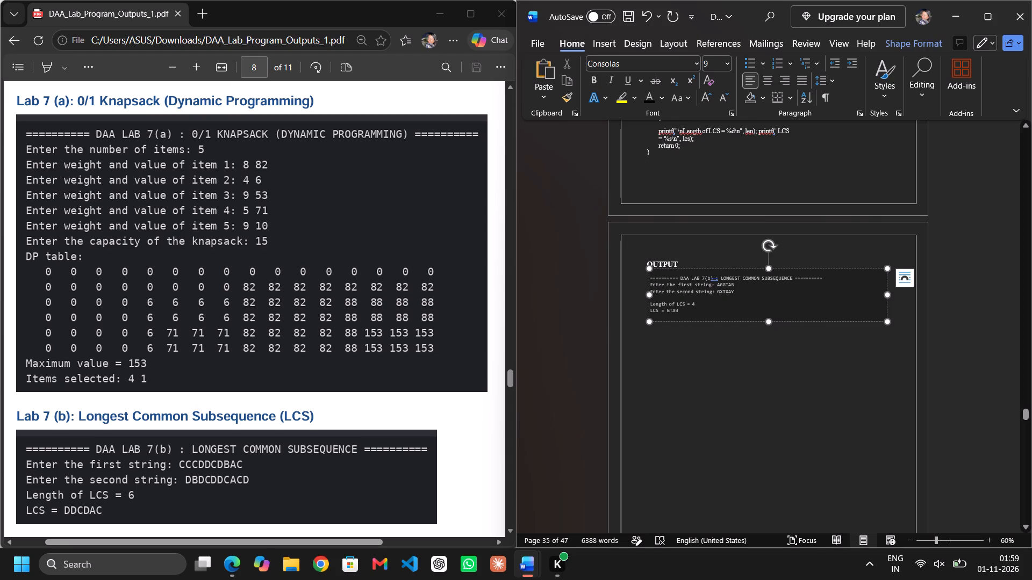
key("BackSpace")
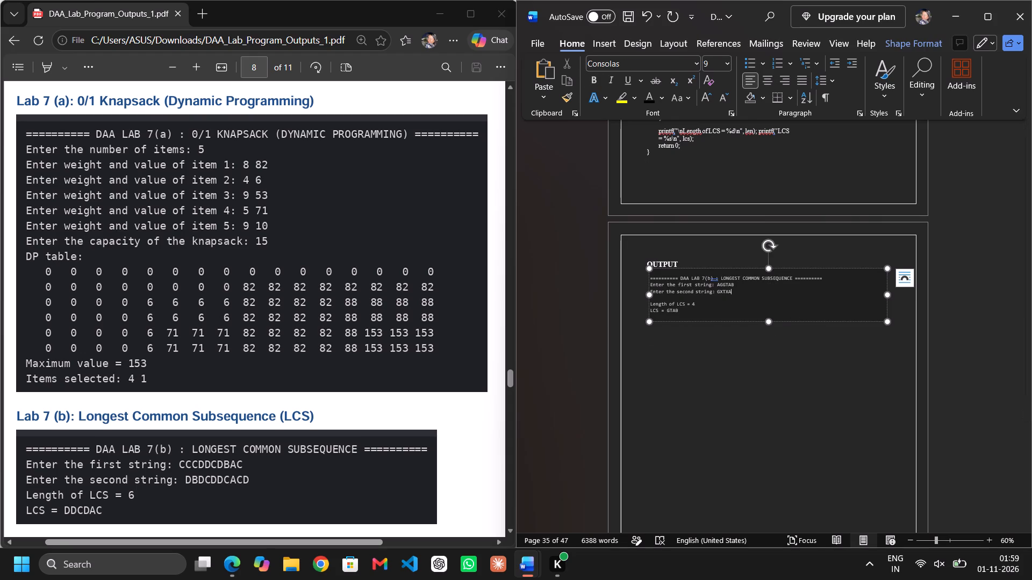
left_click(792, 324)
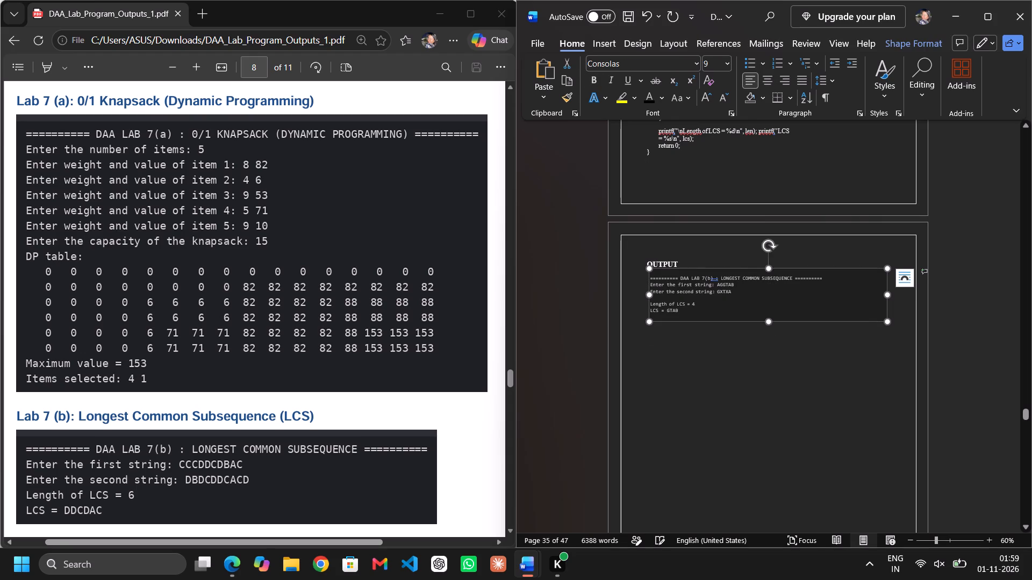
key("Delete")
key("BackSpace")
key("BackSpace")
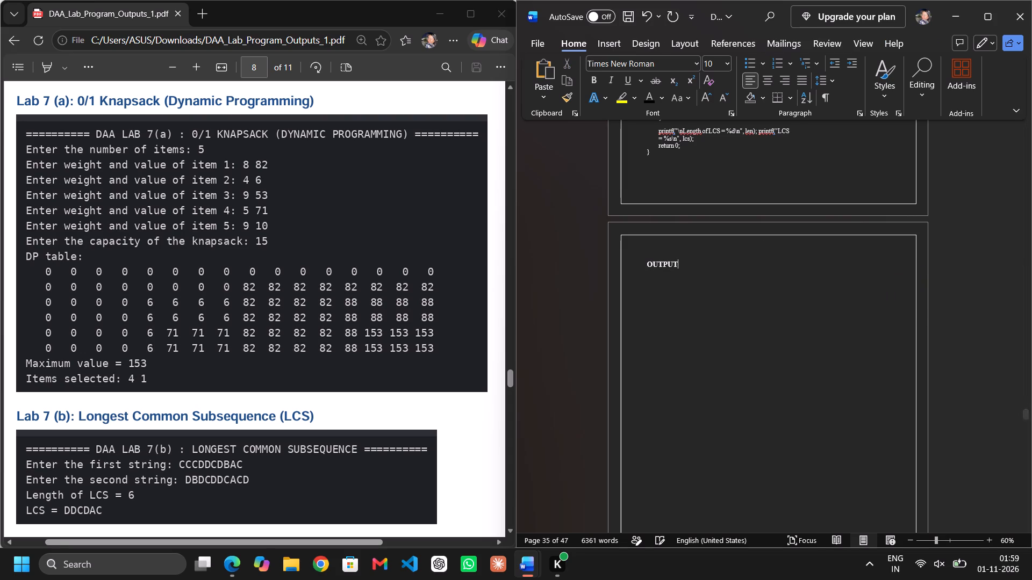
key("Return")
Capture the Lab 7(b) Longest Common Subsequence output from the PDF and paste it under the LCS OUTPUT heading.
scroll(368, 446, "down", 1)
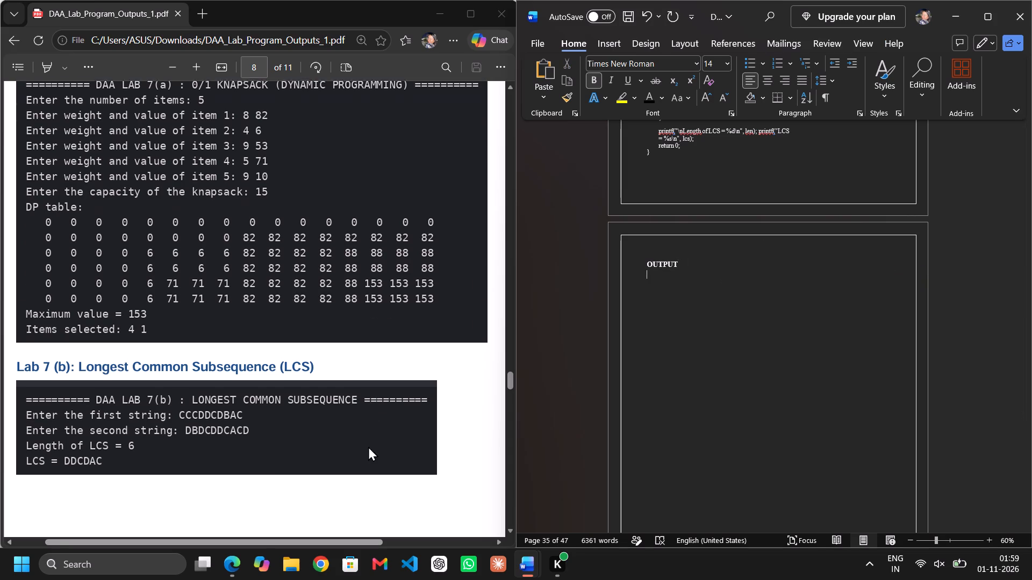
scroll(368, 446, "down", 2)
key("Print")
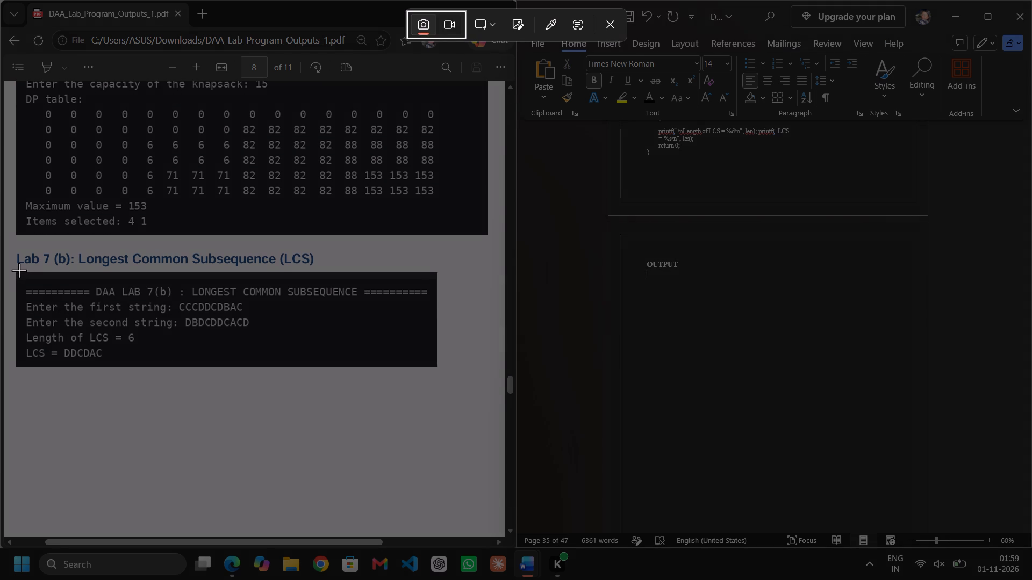
left_click_drag(18, 270, 432, 365)
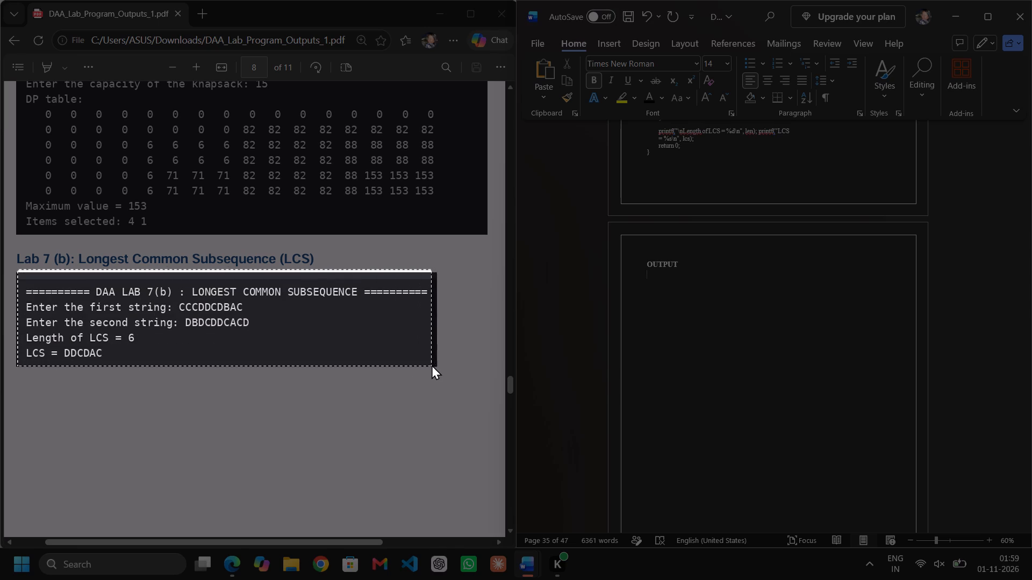
left_click_drag(432, 365, 433, 364)
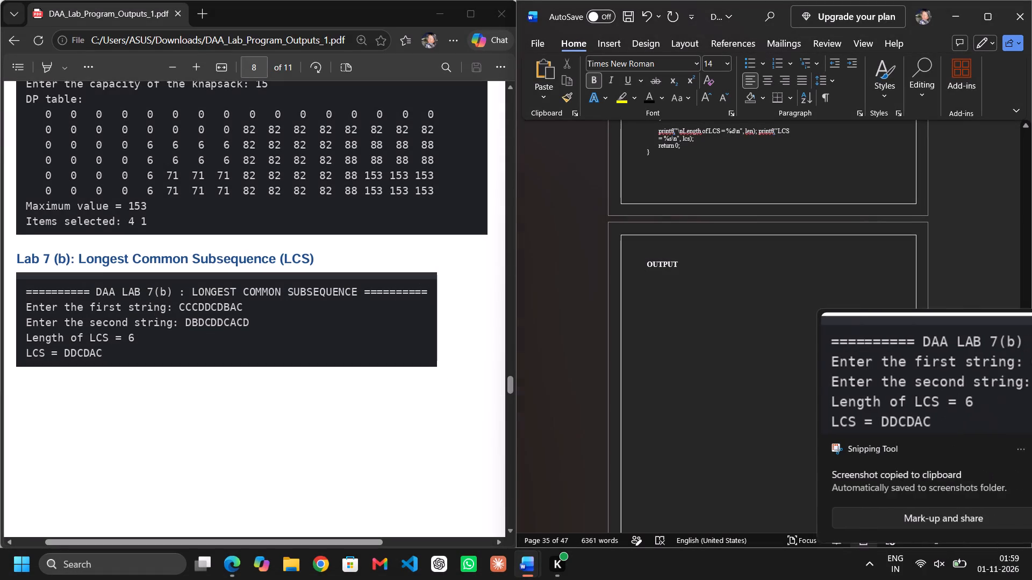
key("ctrl+v")
left_click(716, 290)
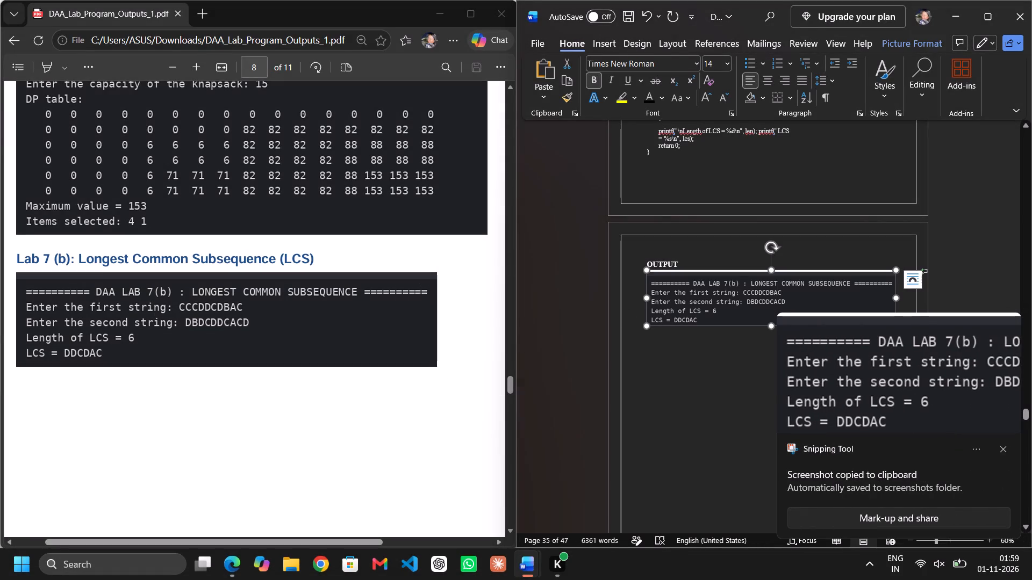
Insert a line break after the OUTPUT heading above the LCS screenshot.
left_click(691, 265)
key("Return")
Insert a new line after the knapsack screenshot, before the LCS section.
scroll(691, 265, "up", 4)
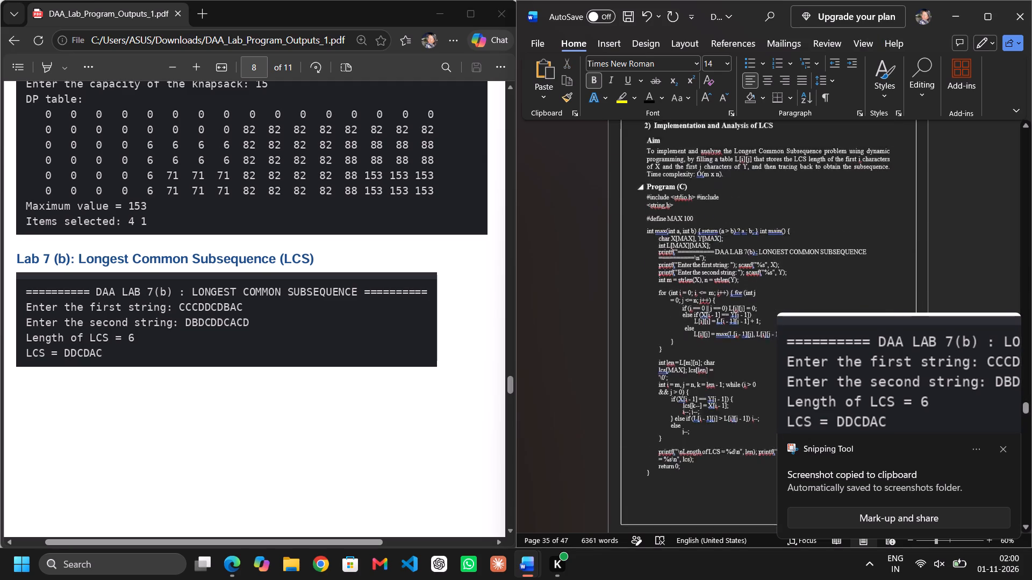
scroll(691, 265, "up", 5)
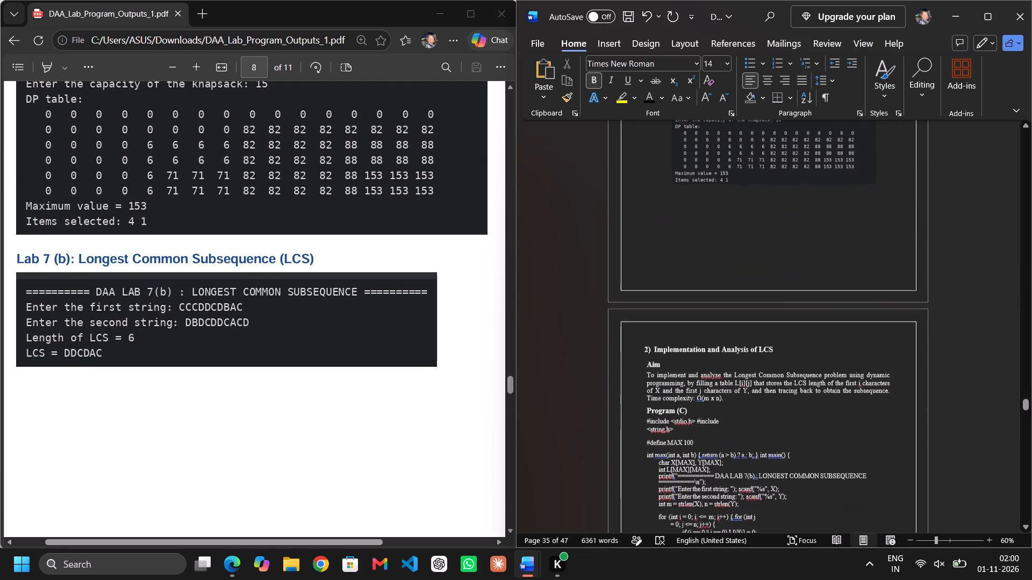
left_click(892, 171)
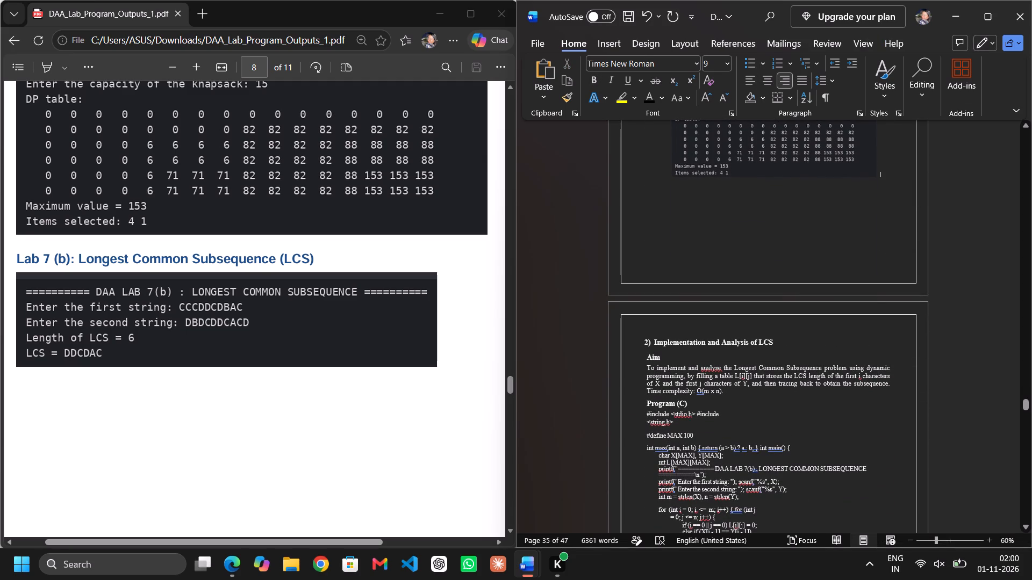
key("Return")
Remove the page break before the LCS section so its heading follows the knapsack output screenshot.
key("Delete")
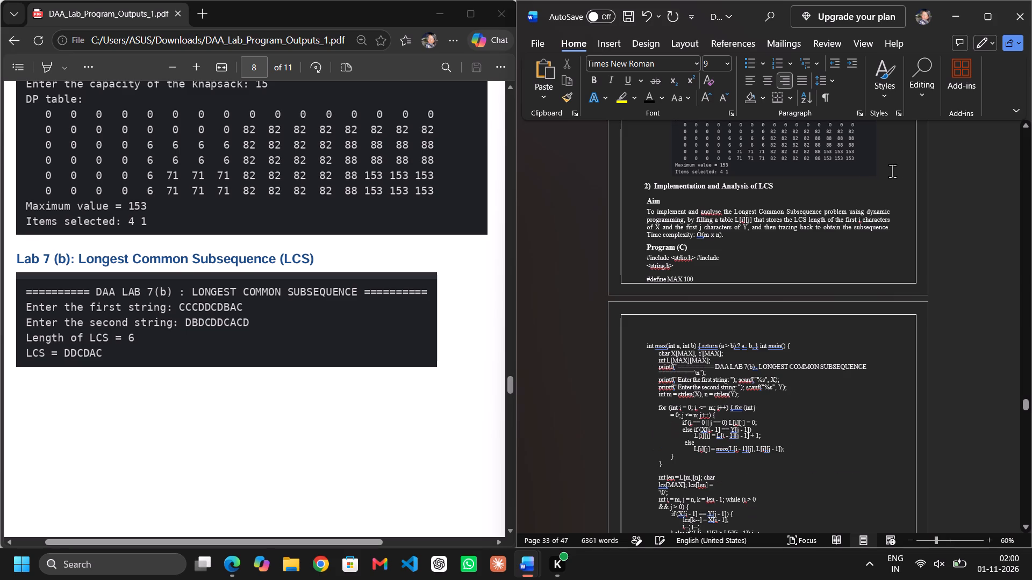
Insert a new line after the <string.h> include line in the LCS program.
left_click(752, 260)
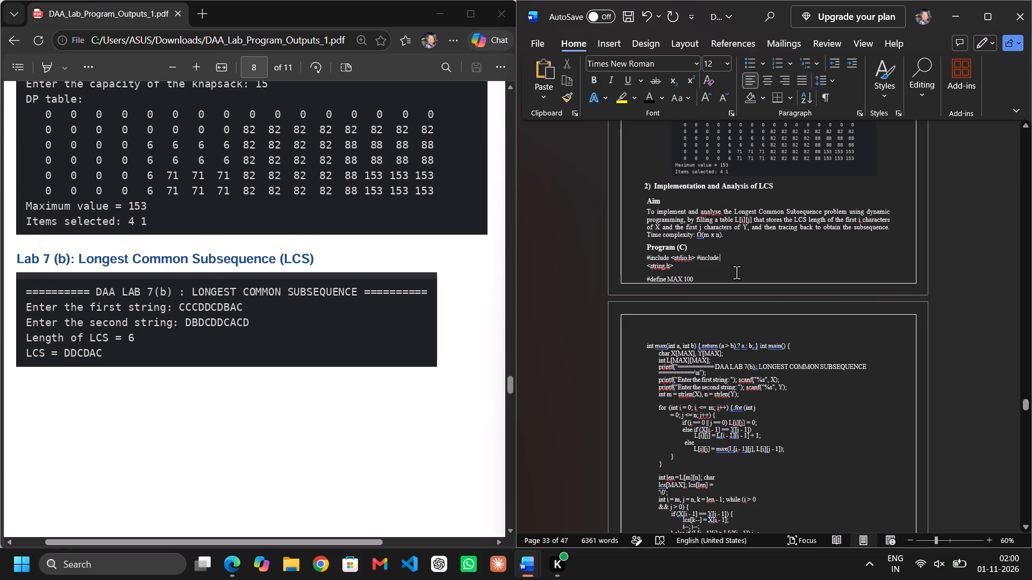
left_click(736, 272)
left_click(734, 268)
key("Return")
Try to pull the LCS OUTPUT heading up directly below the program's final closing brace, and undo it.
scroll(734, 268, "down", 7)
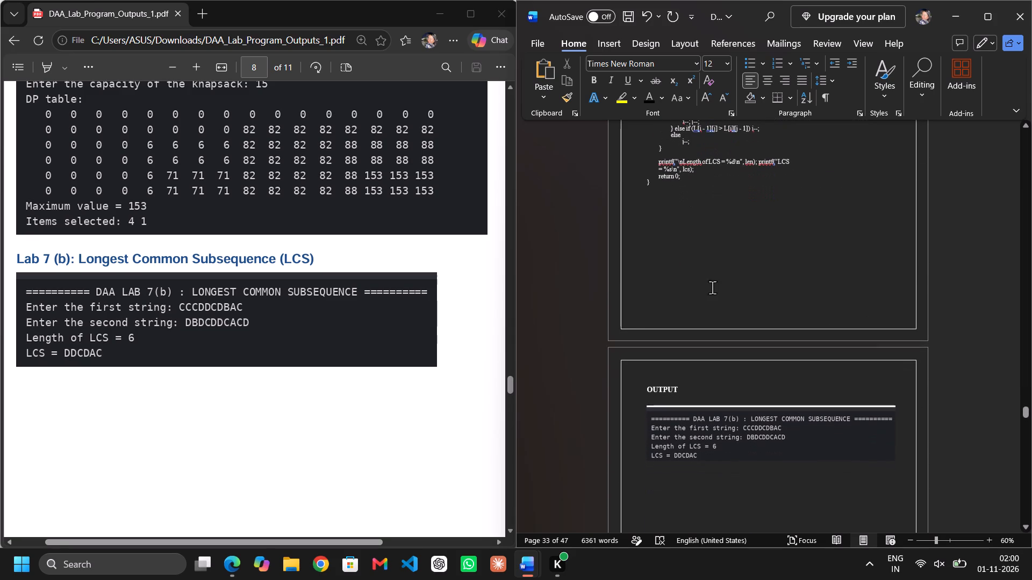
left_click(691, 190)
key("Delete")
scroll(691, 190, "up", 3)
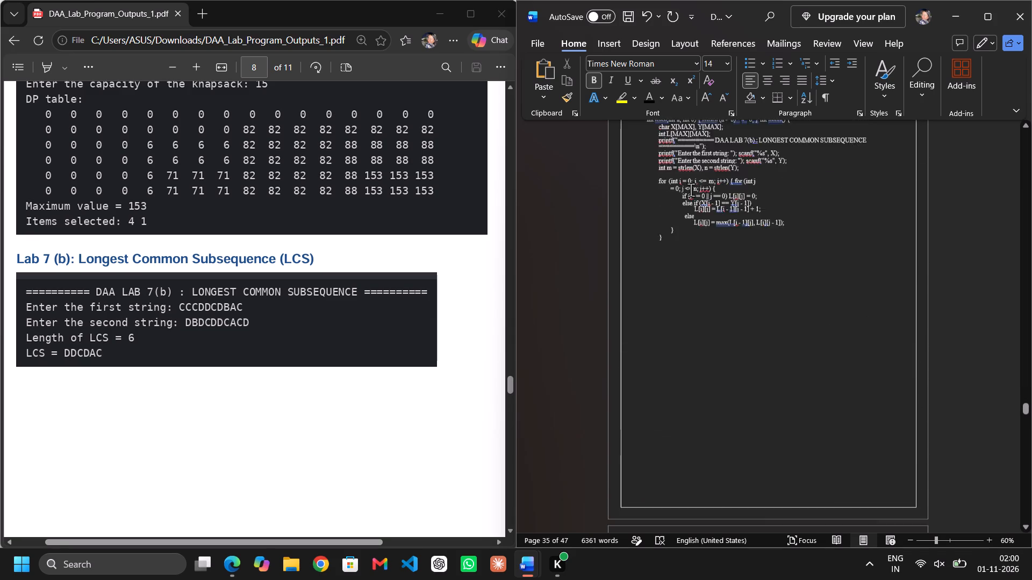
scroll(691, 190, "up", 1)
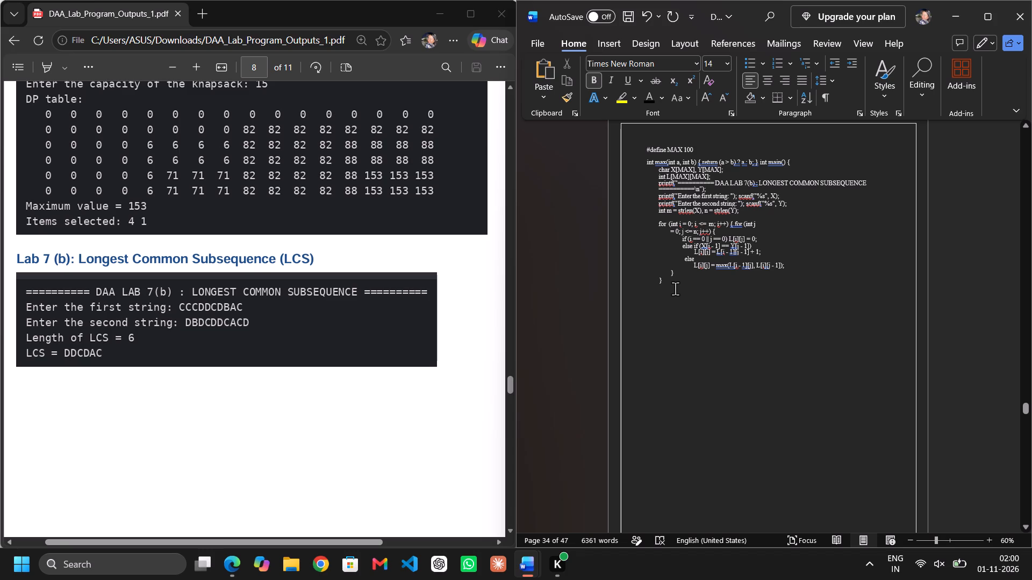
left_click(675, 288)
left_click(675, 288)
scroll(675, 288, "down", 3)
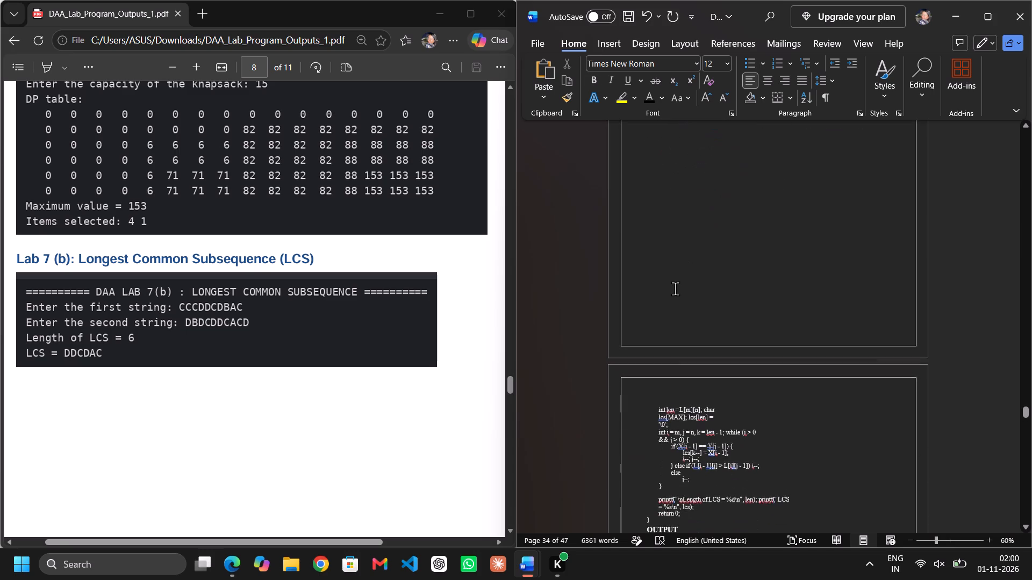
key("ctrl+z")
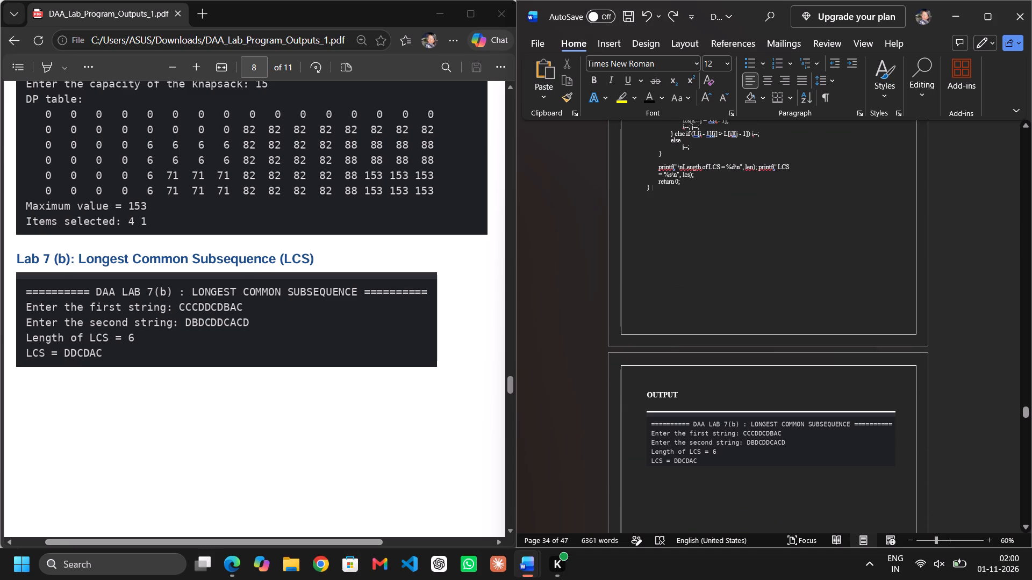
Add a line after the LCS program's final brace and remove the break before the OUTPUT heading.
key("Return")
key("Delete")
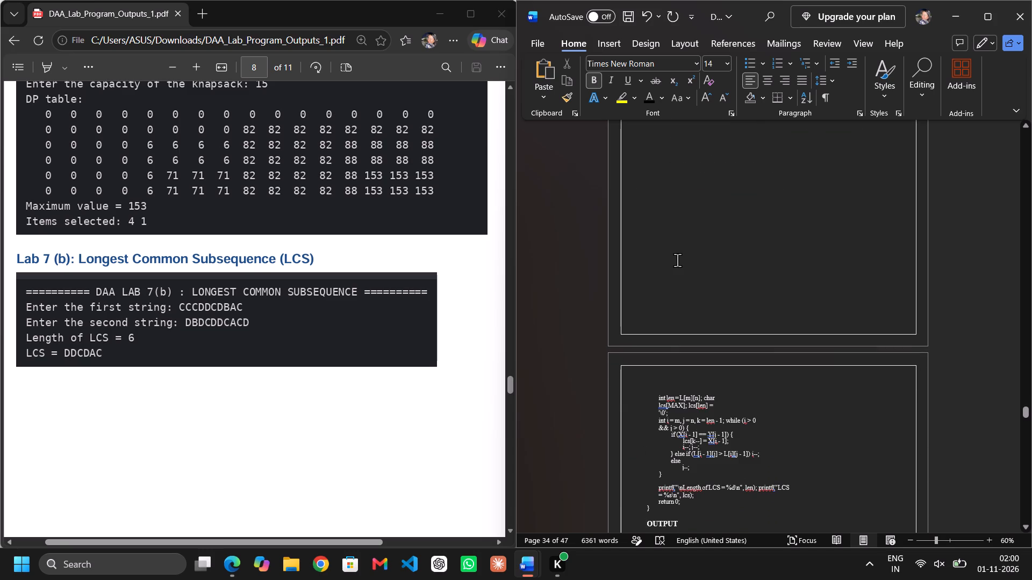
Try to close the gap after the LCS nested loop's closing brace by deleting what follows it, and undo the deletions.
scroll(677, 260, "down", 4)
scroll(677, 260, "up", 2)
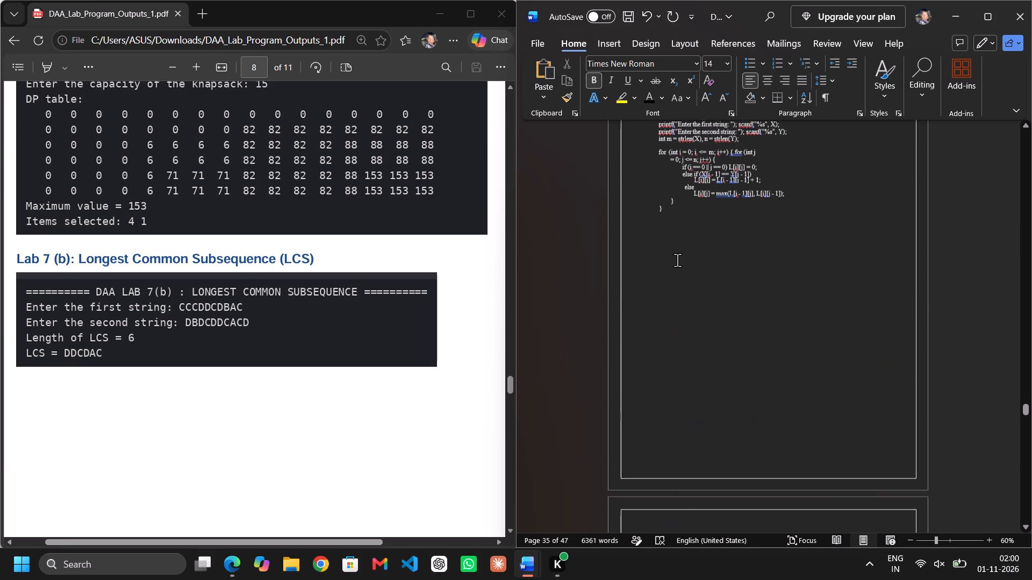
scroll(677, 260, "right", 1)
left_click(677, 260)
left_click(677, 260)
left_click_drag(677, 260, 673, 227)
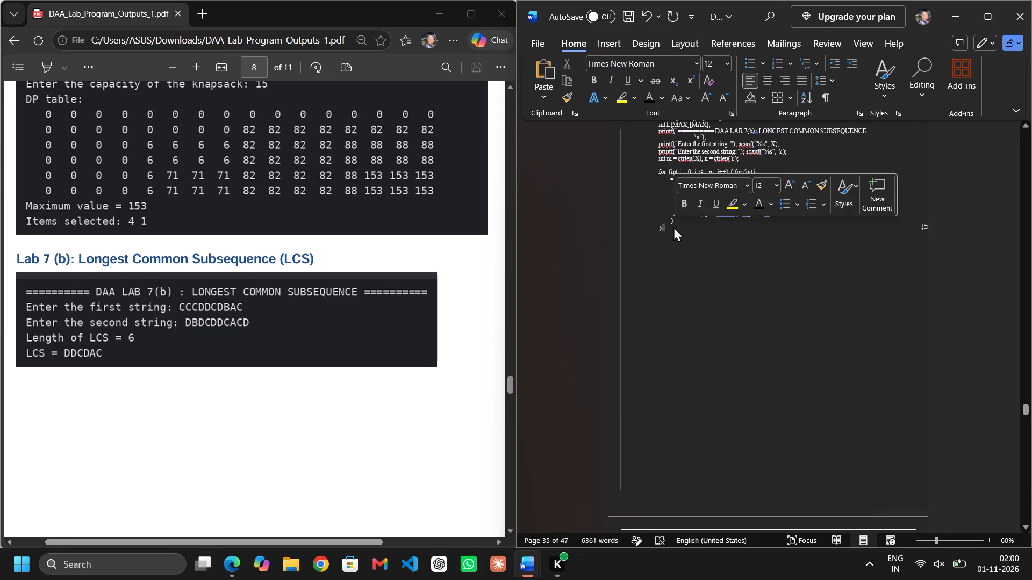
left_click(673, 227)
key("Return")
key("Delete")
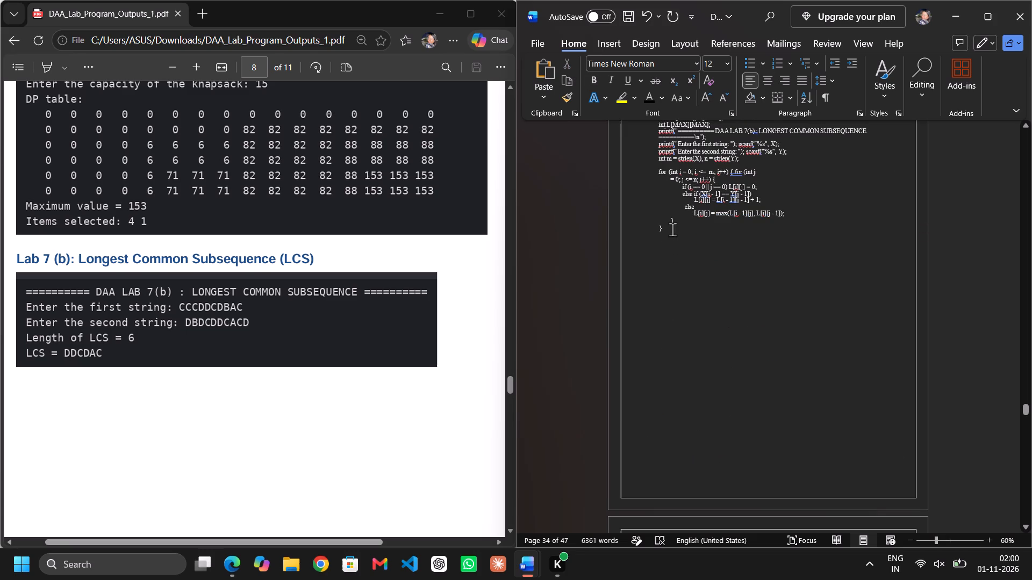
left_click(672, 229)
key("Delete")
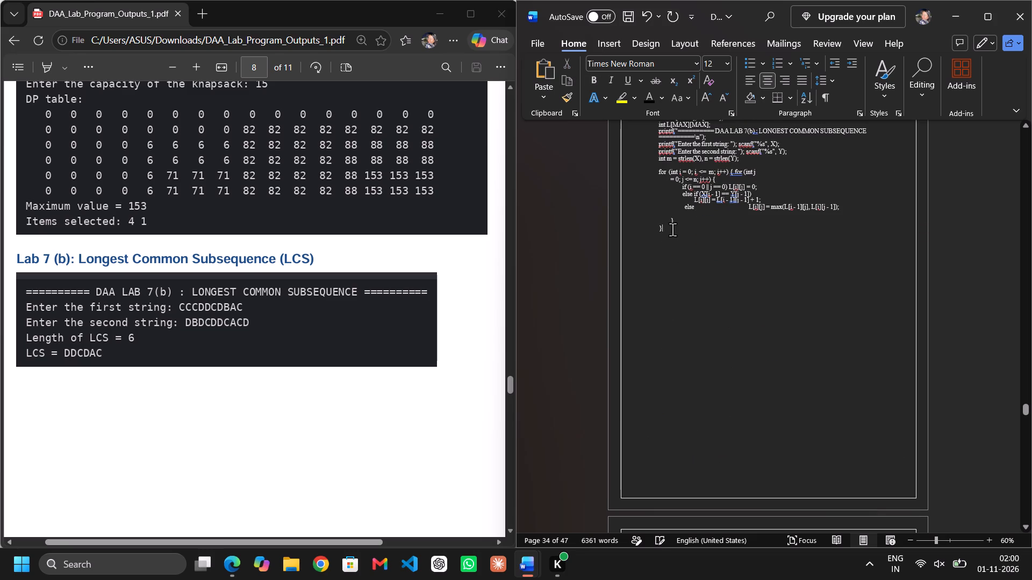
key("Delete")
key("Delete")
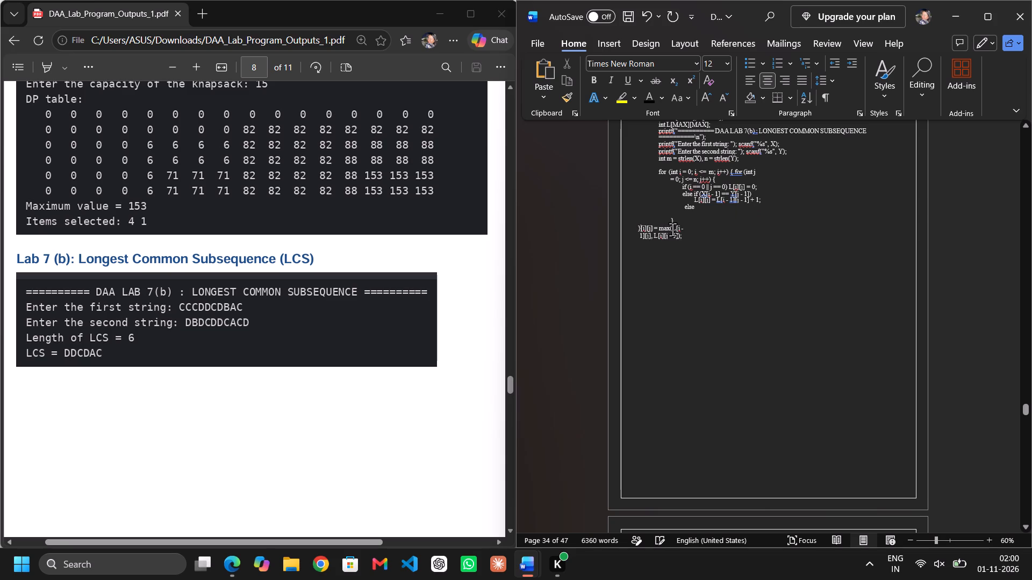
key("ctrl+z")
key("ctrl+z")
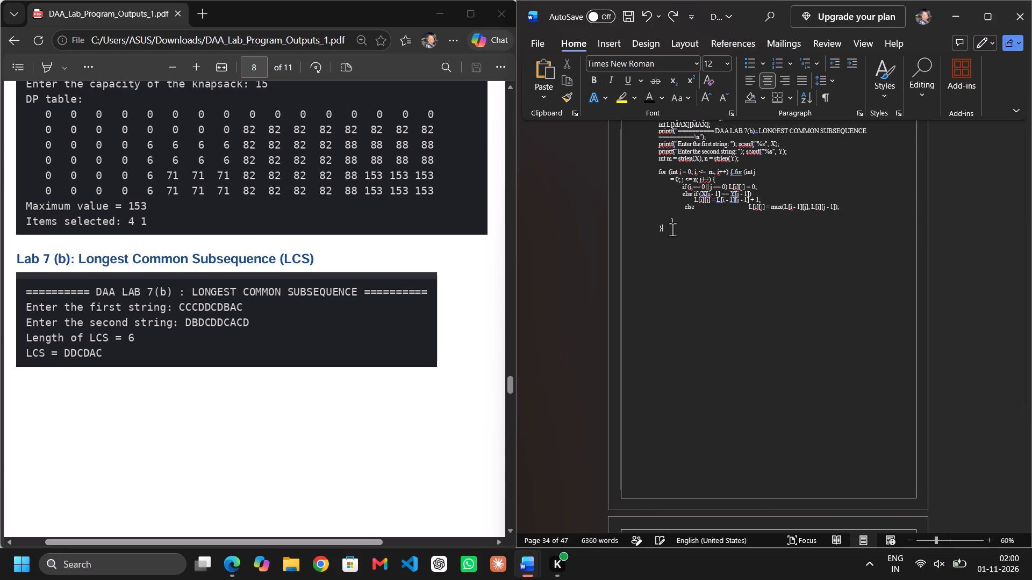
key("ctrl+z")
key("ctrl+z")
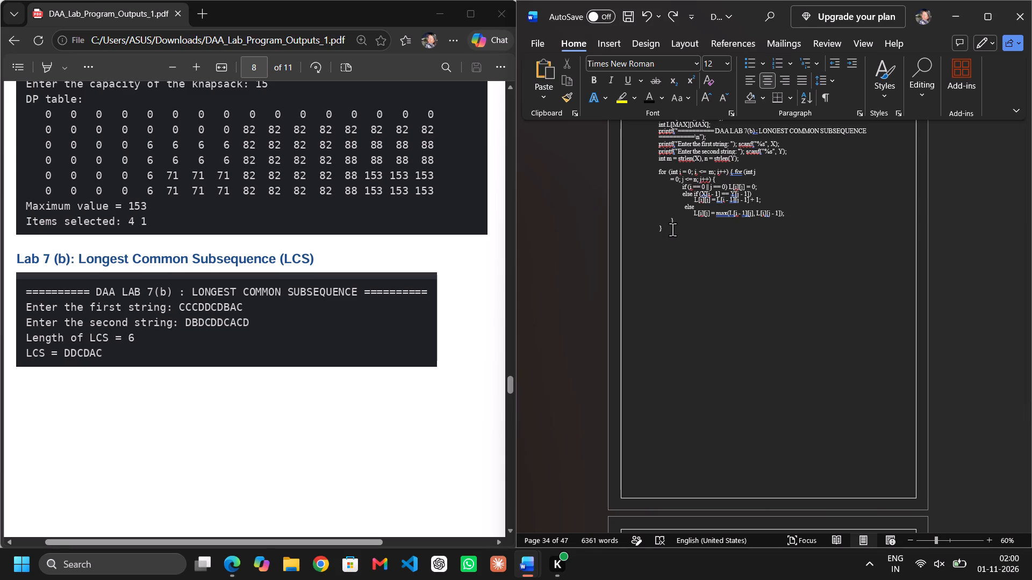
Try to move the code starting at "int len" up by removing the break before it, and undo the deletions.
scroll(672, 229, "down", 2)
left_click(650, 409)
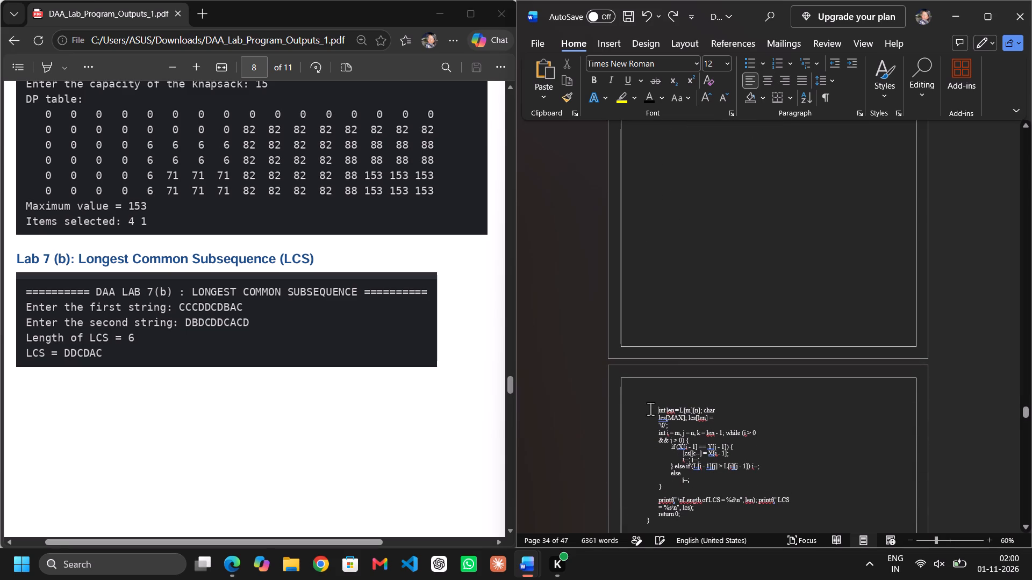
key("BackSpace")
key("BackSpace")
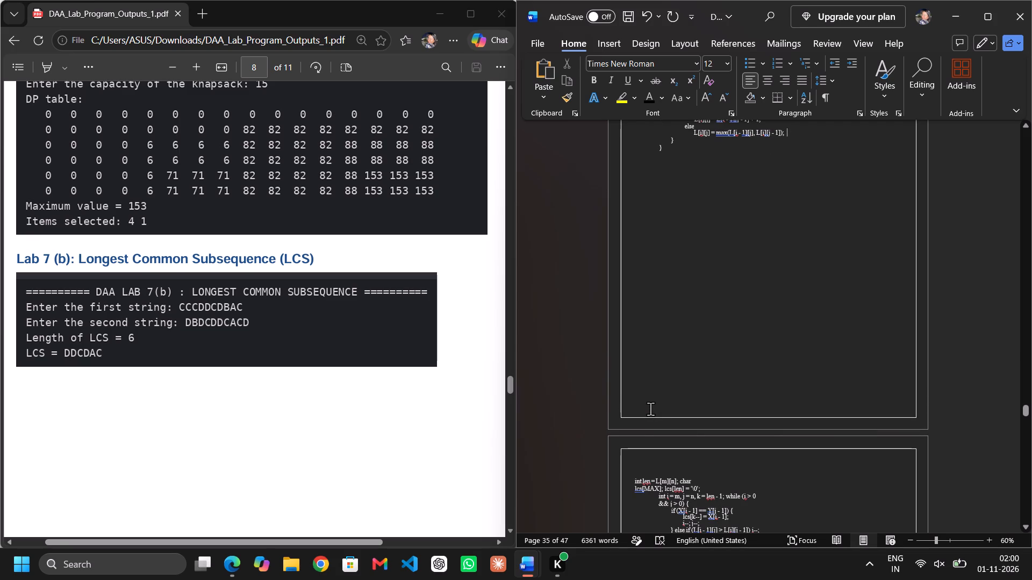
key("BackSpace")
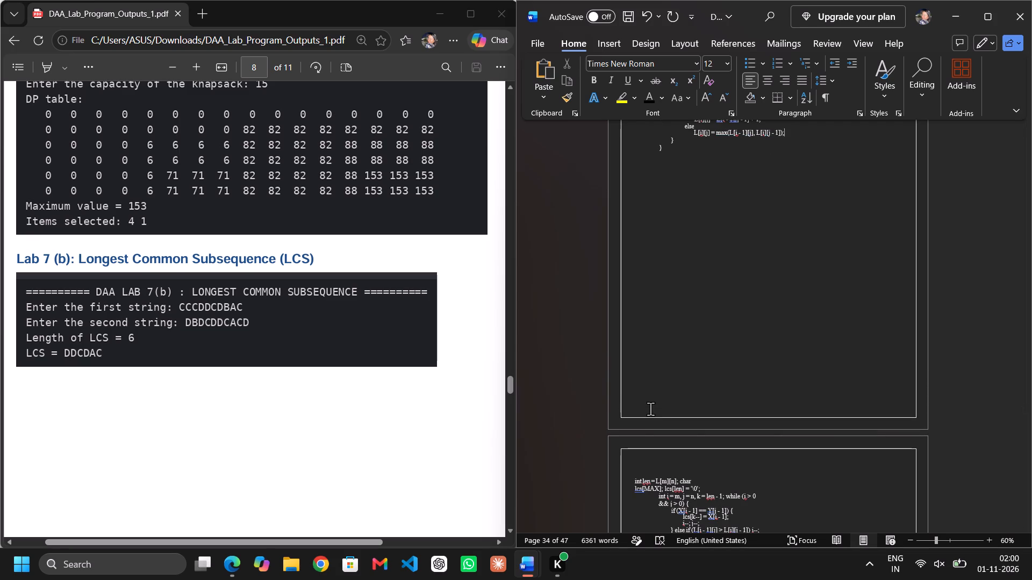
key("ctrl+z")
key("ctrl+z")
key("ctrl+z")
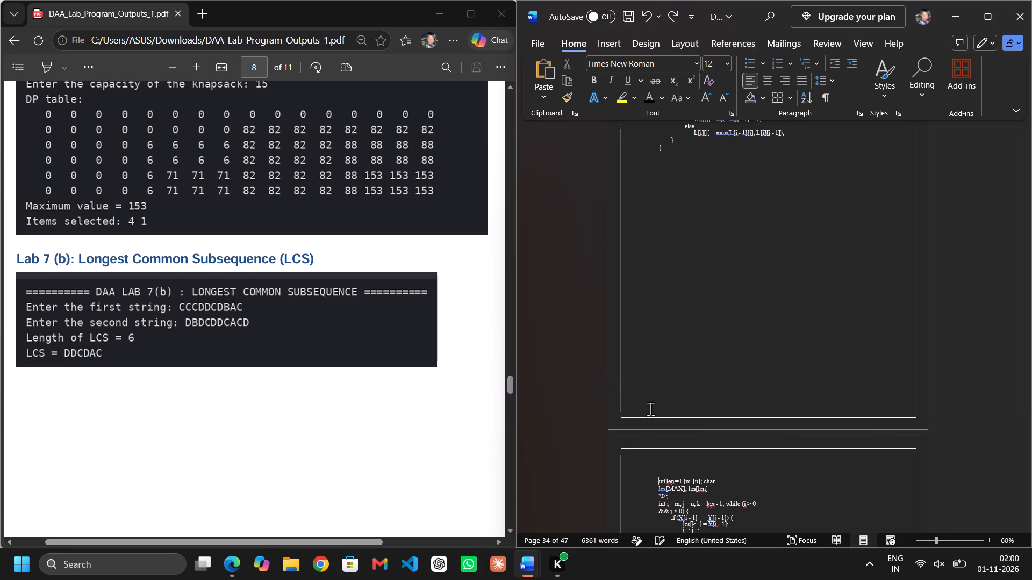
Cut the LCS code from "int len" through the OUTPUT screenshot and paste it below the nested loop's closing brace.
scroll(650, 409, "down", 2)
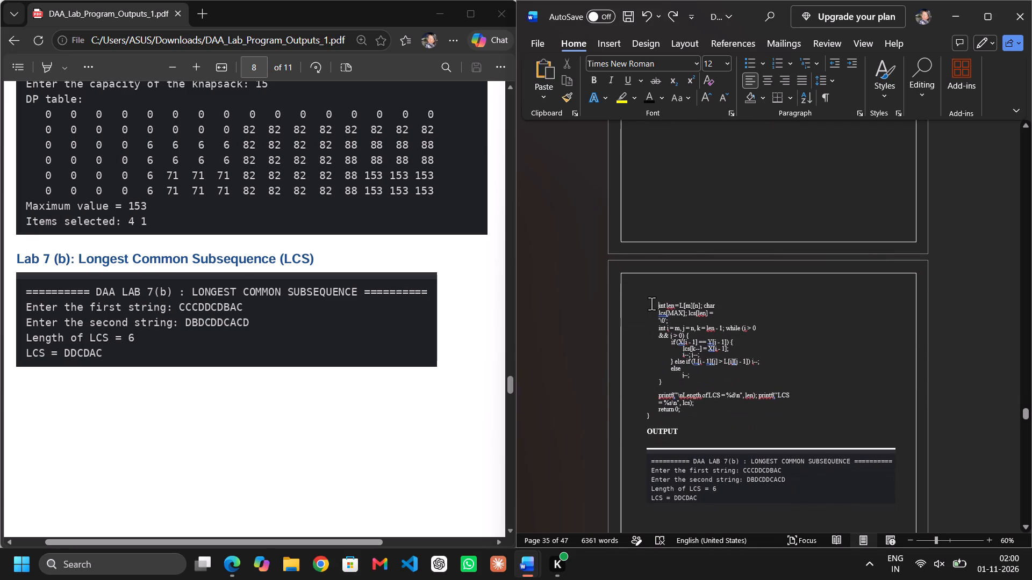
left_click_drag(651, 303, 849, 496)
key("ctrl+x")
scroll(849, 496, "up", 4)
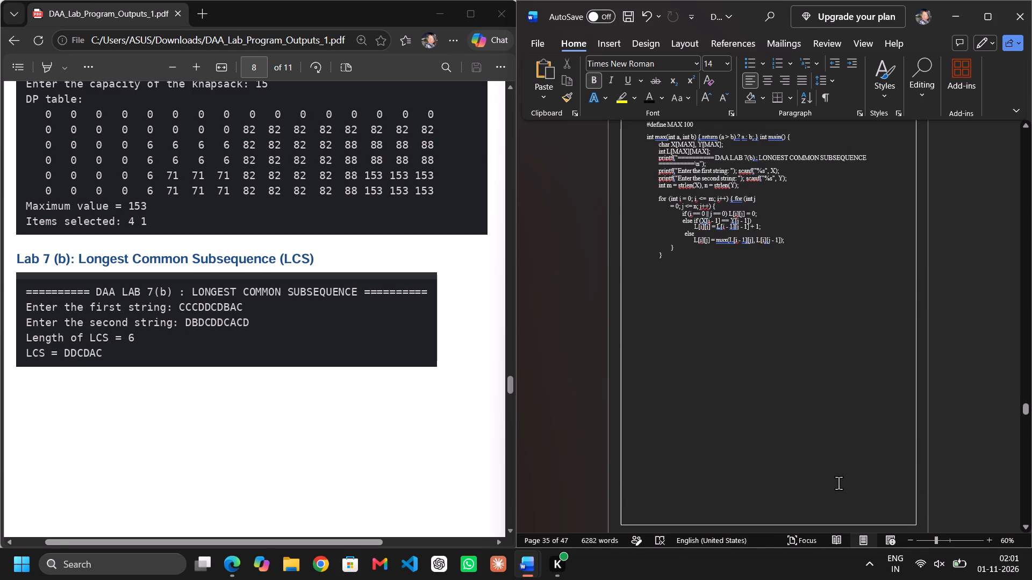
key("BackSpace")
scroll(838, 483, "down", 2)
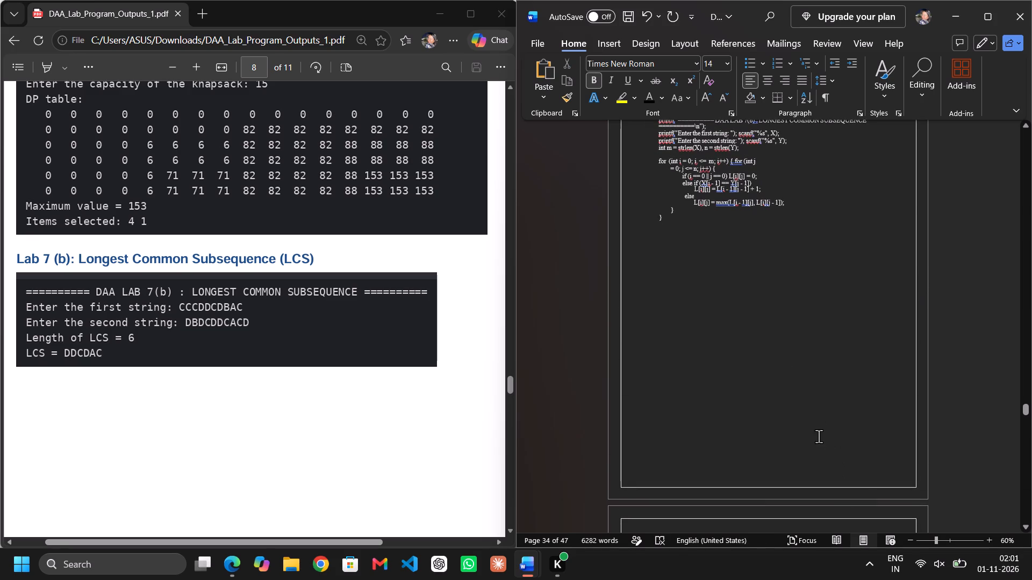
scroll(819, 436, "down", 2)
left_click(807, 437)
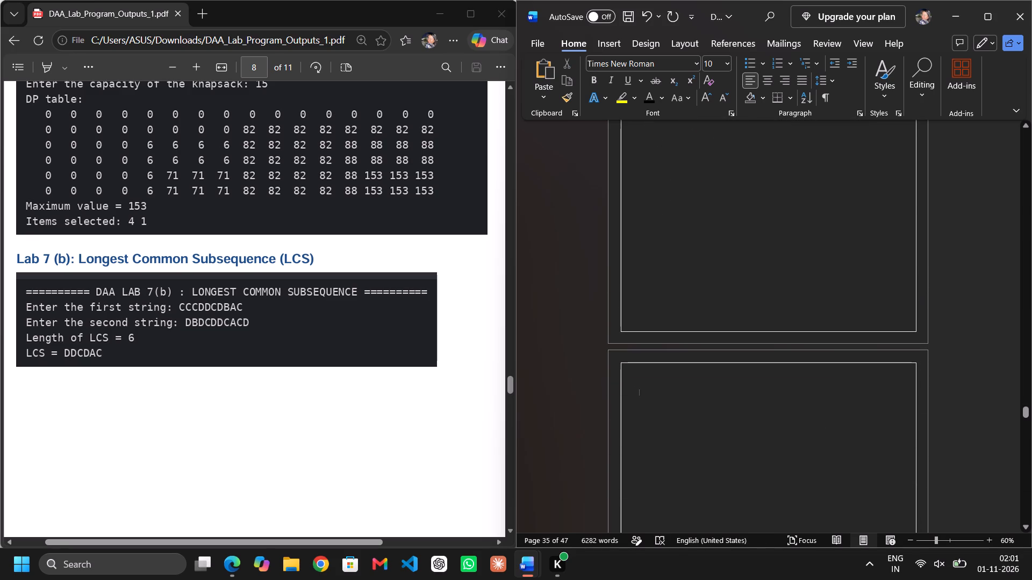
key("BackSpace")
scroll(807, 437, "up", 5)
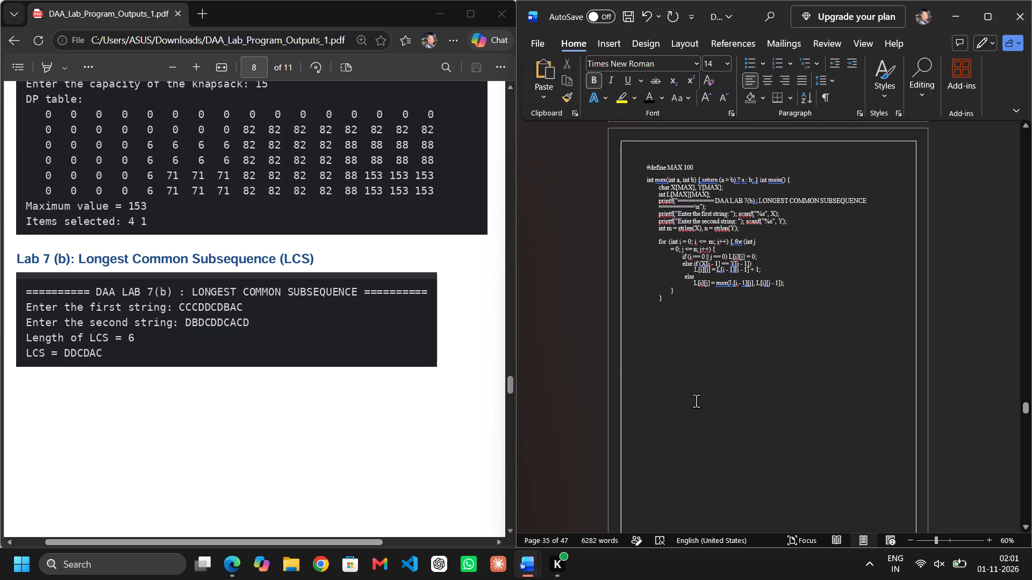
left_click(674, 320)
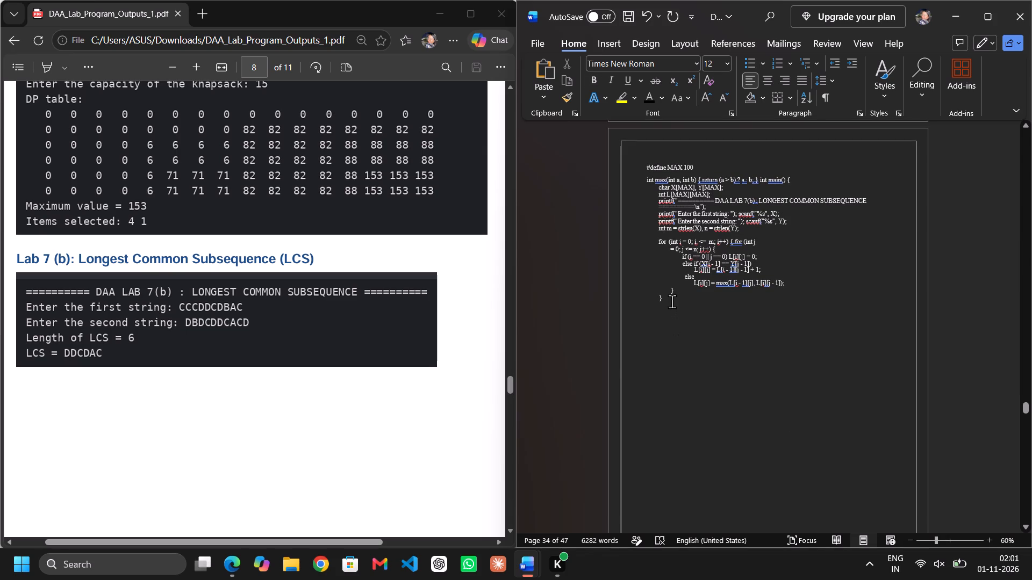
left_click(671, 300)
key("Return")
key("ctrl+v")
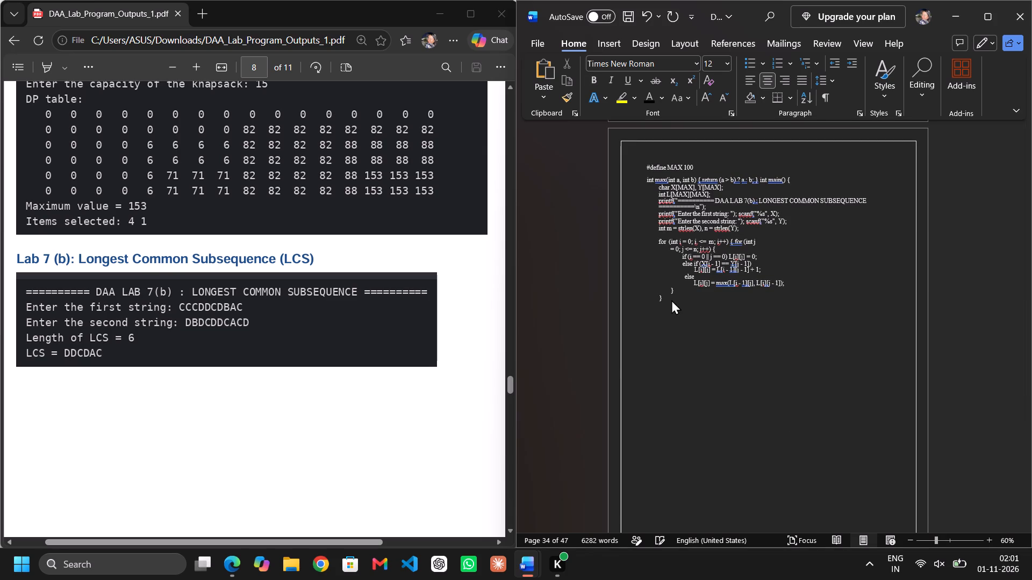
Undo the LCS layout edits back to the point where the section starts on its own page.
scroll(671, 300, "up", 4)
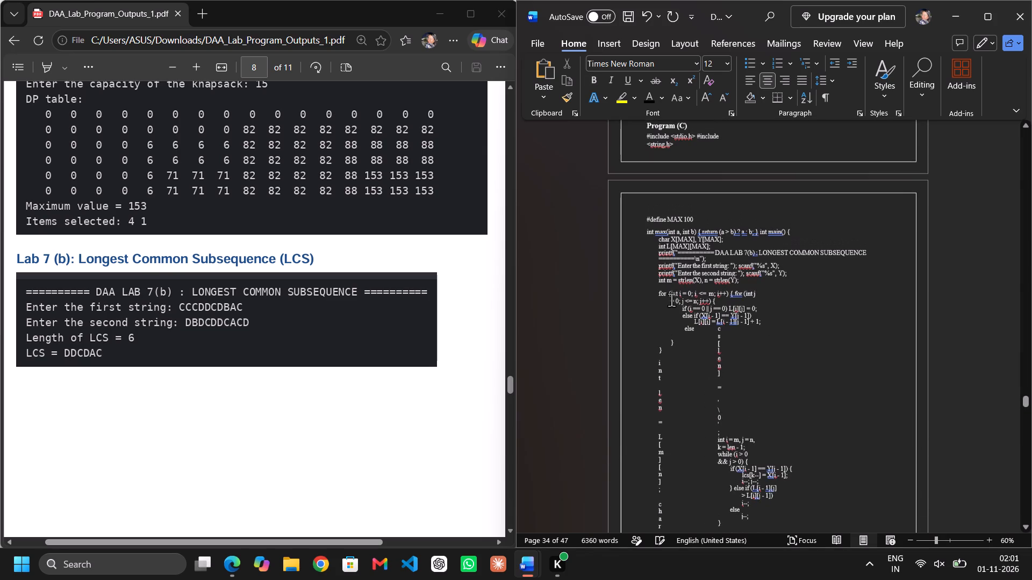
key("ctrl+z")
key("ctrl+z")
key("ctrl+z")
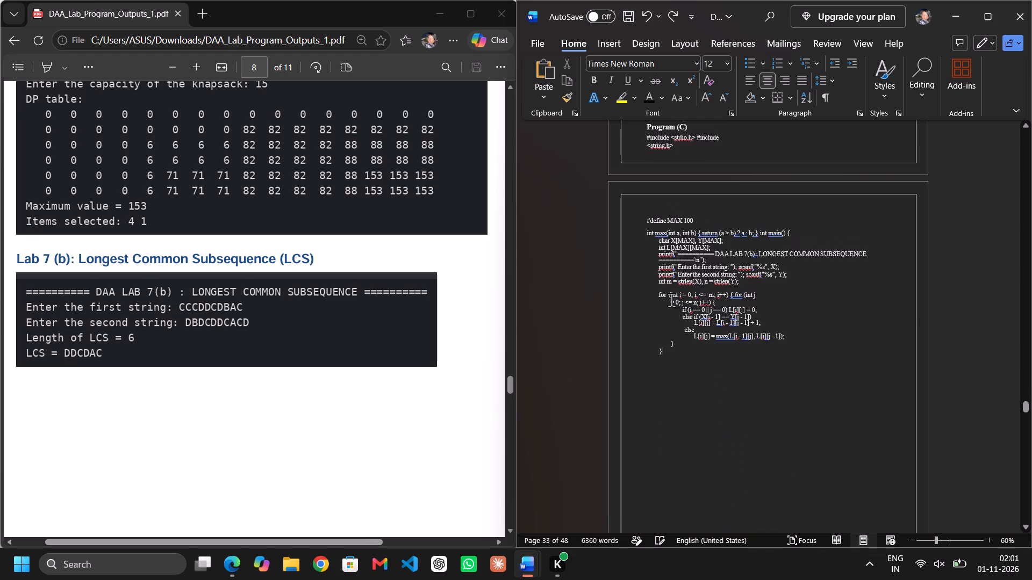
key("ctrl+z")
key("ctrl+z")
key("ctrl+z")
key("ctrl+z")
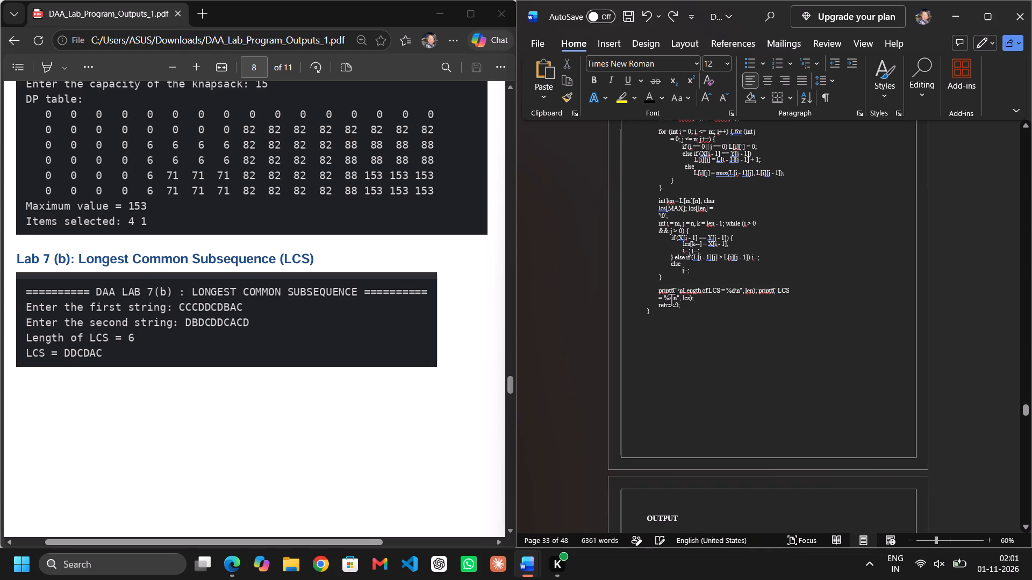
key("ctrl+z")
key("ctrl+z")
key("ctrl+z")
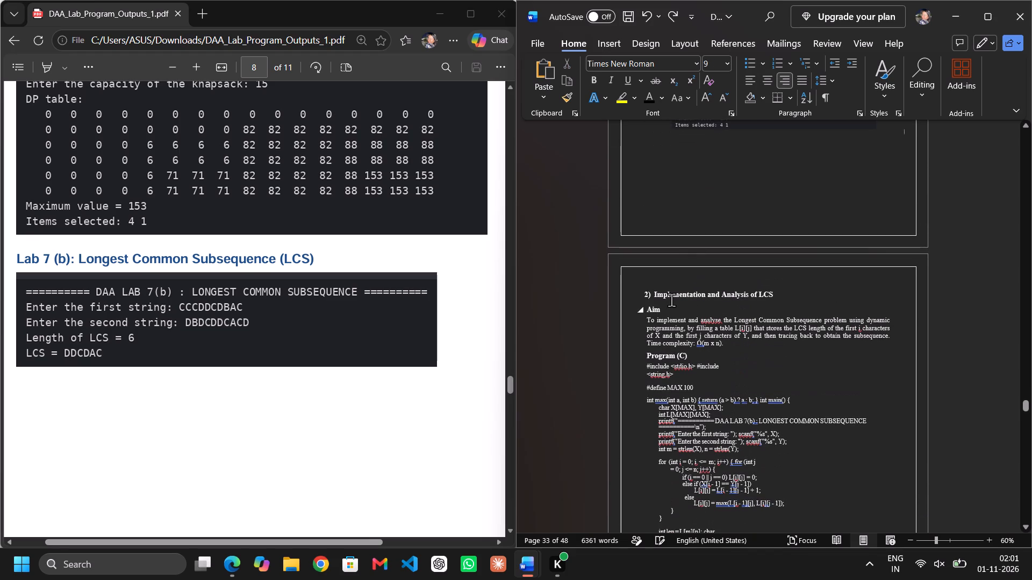
Check the page layout from the knapsack output through the LCS program and its OUTPUT page.
scroll(671, 300, "up", 4)
scroll(671, 300, "down", 1)
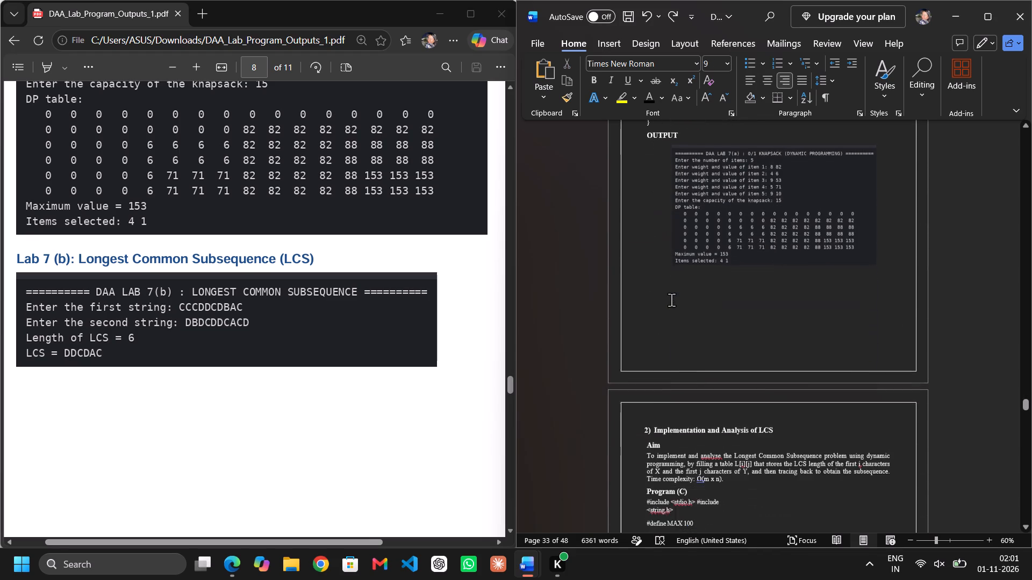
scroll(671, 300, "down", 3)
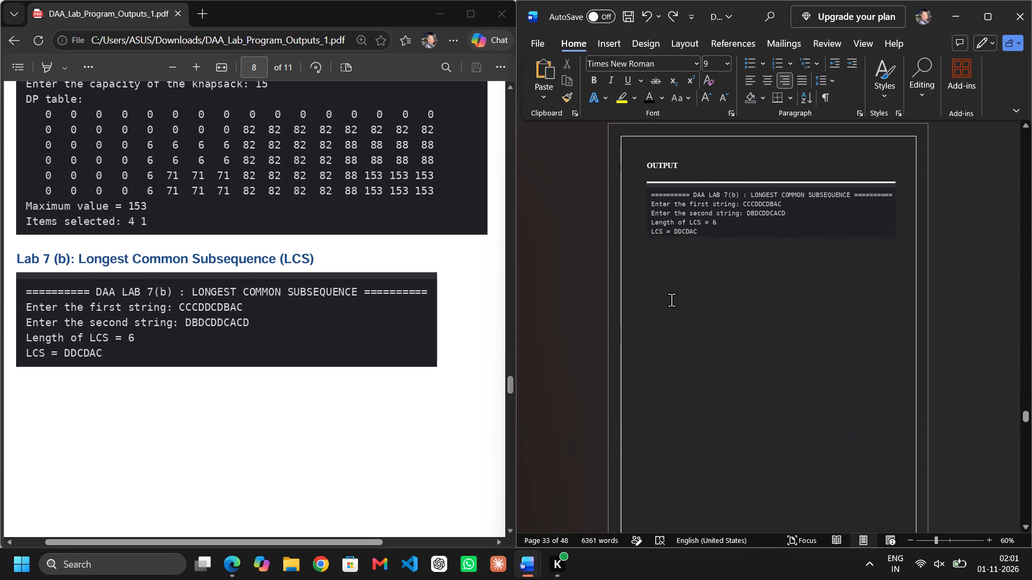
scroll(671, 300, "down", 4)
scroll(671, 300, "up", 2)
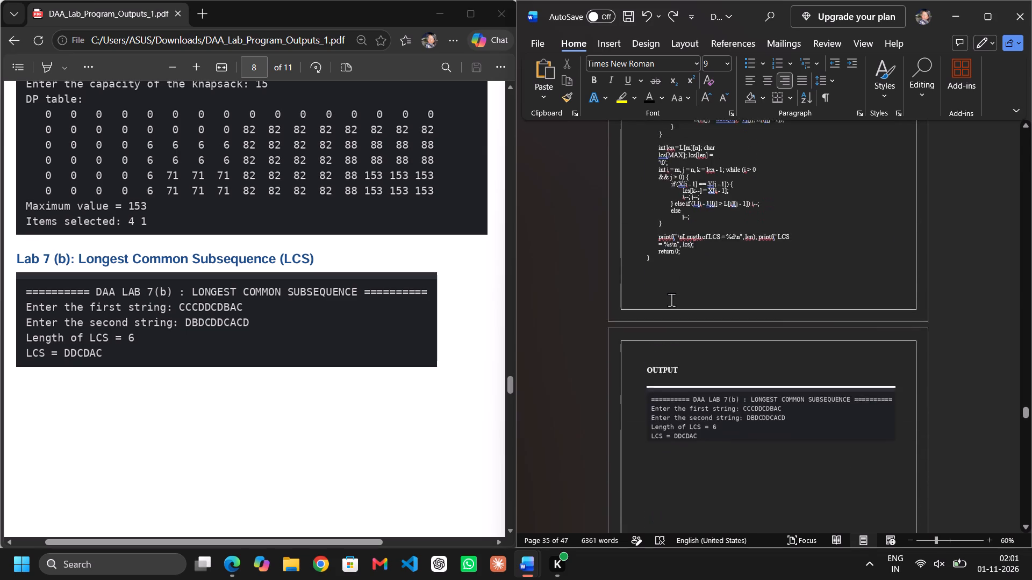
Check the page layout from the knapsack program through the LCS output to the start of the Lab 8 section.
scroll(671, 300, "up", 3)
scroll(671, 300, "down", 3)
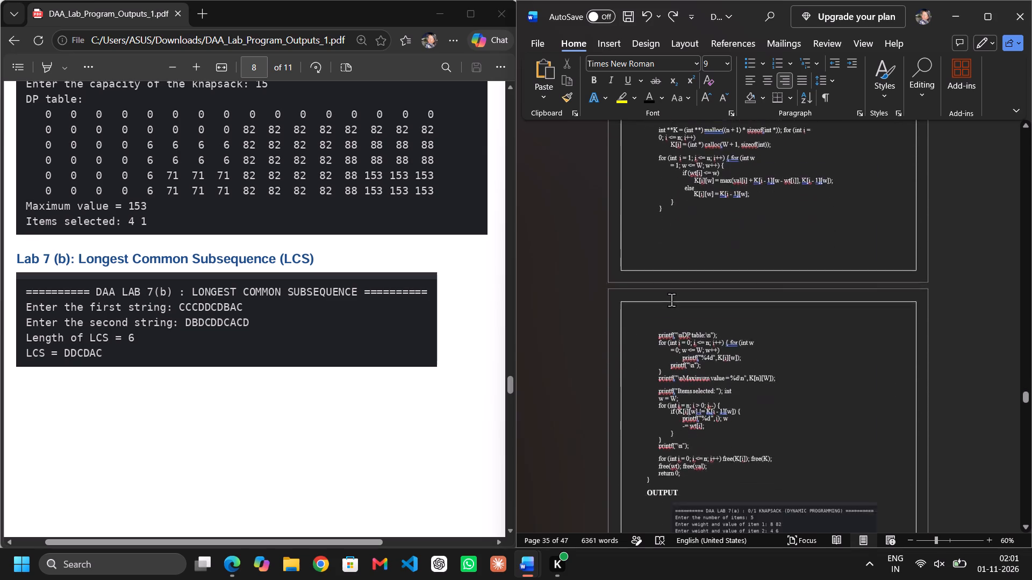
scroll(671, 300, "down", 6)
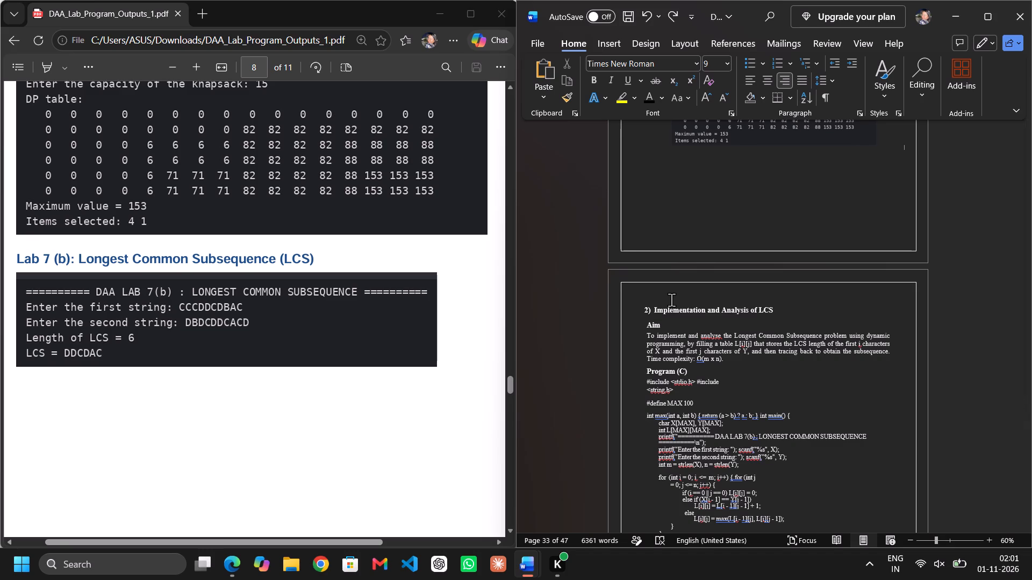
scroll(671, 300, "down", 8)
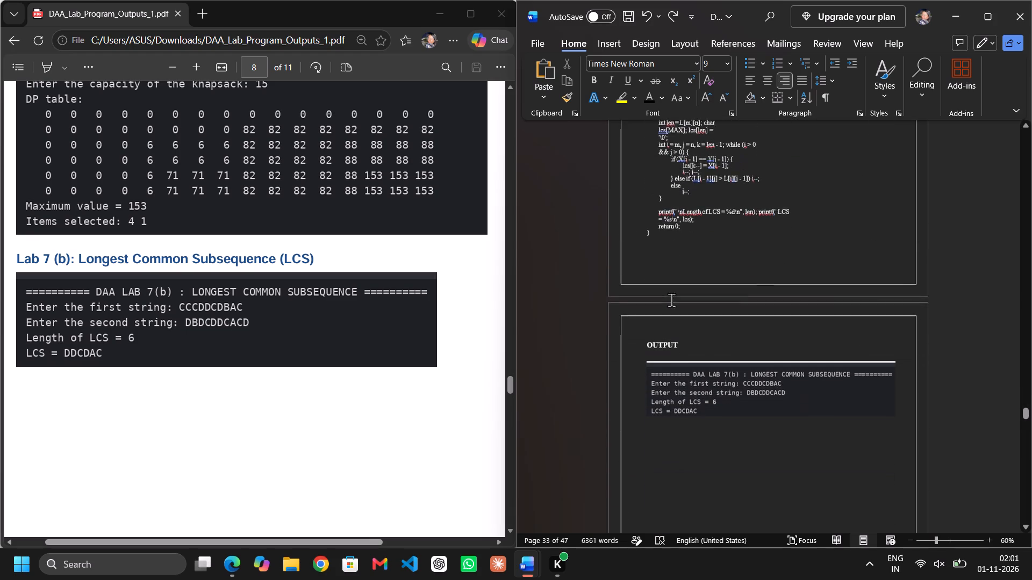
scroll(671, 300, "down", 5)
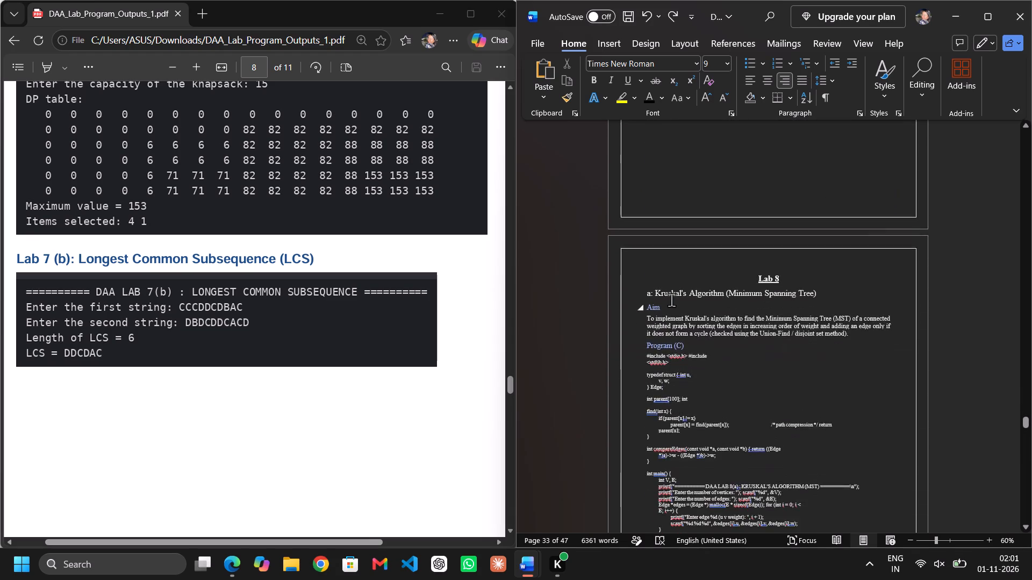
scroll(671, 300, "down", 4)
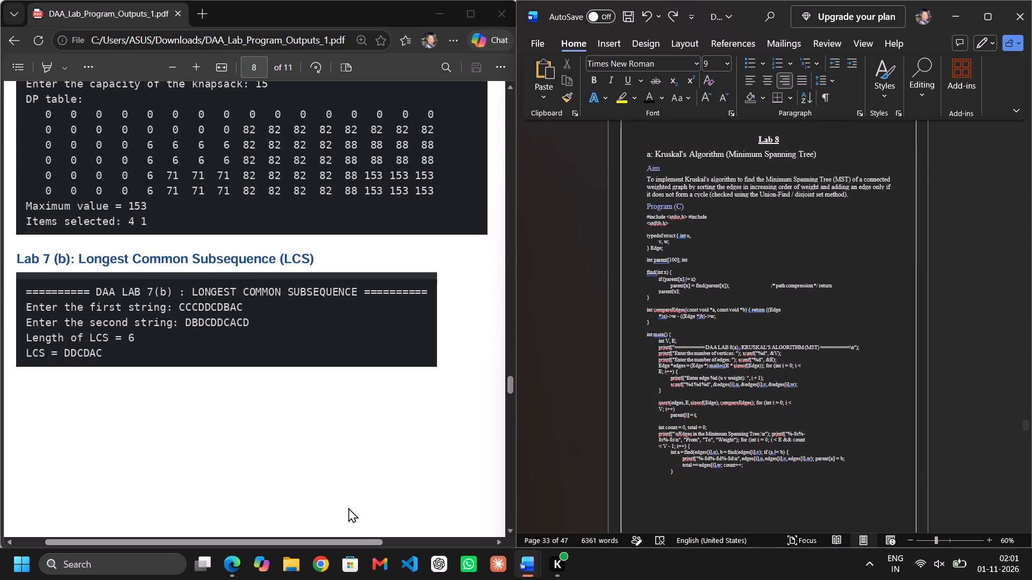
Replace the Lab 8 title and Kruskal subtitle with the EXPERIMENT – 8 heading, objectives and numbered Kruskal heading copied from the other Word document.
left_click(228, 572)
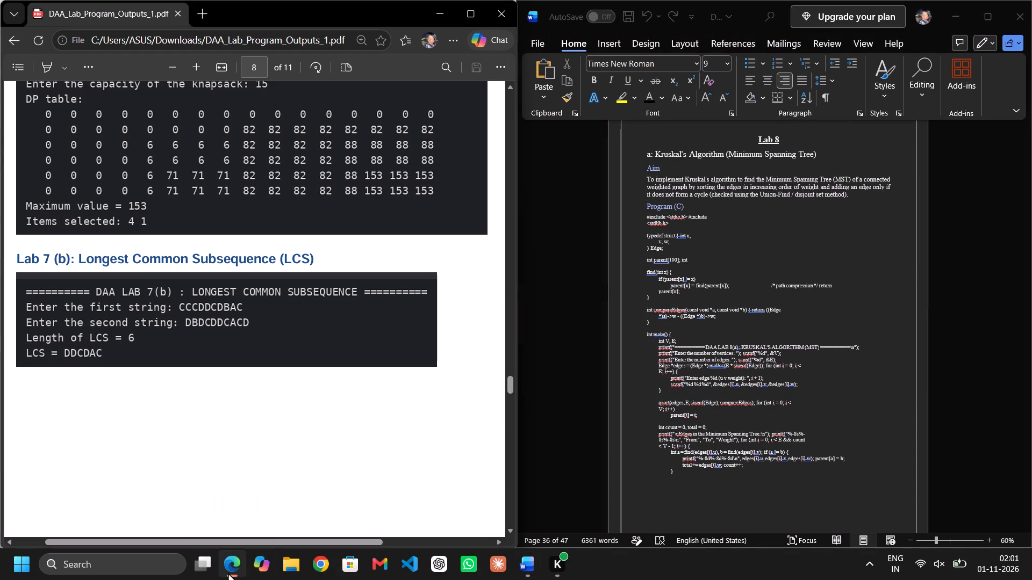
left_click(228, 572)
scroll(298, 313, "down", 7)
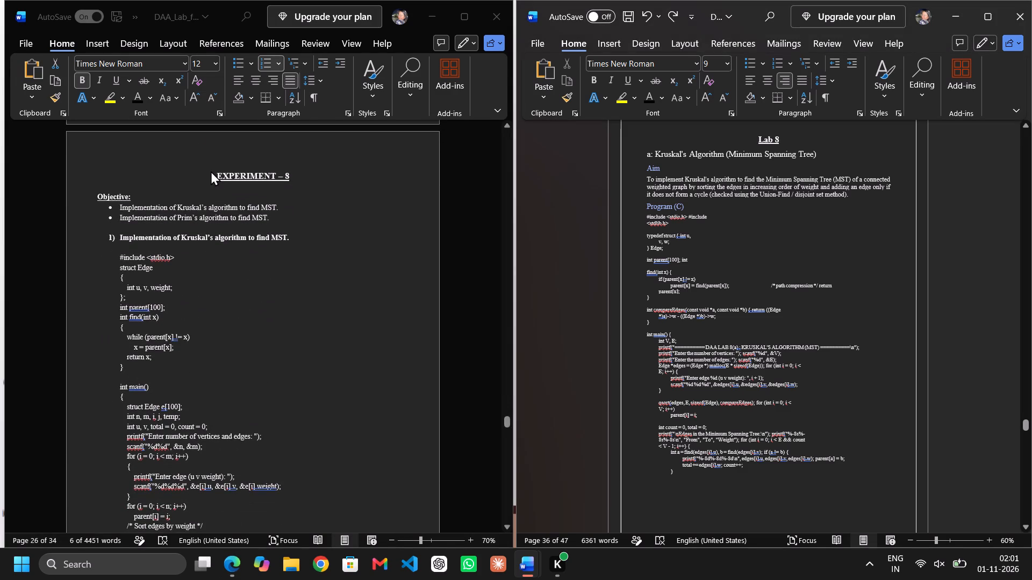
left_click(210, 171)
left_click_drag(210, 171, 298, 220)
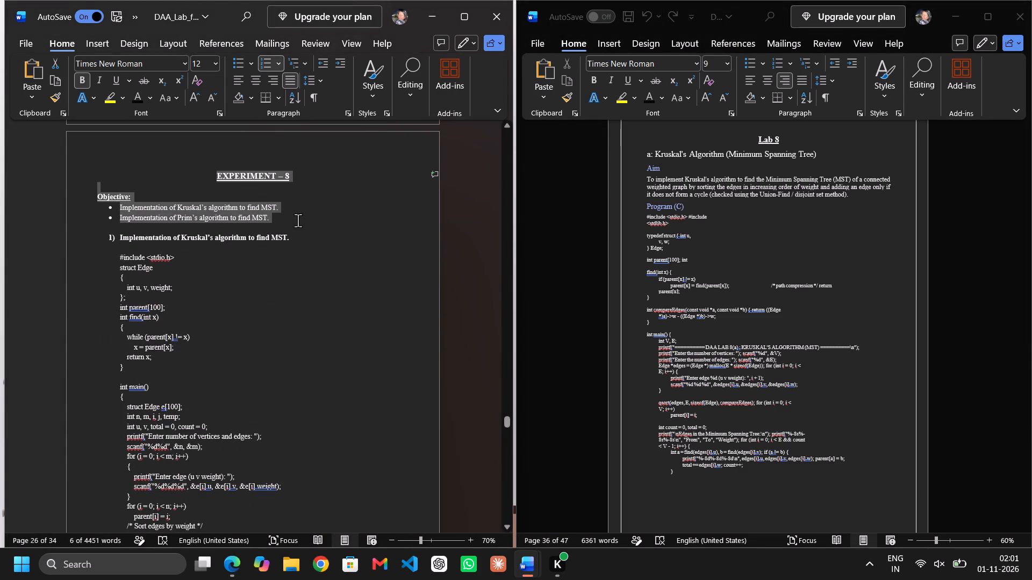
left_click_drag(298, 220, 307, 238)
left_click(307, 238, "ctrl")
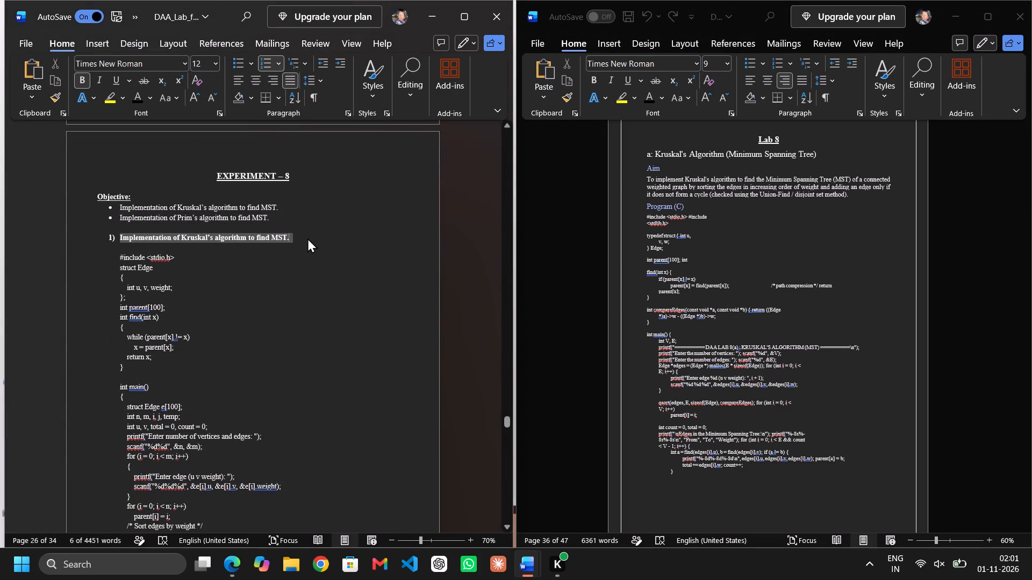
left_click_drag(307, 238, 199, 164)
key("ctrl+c")
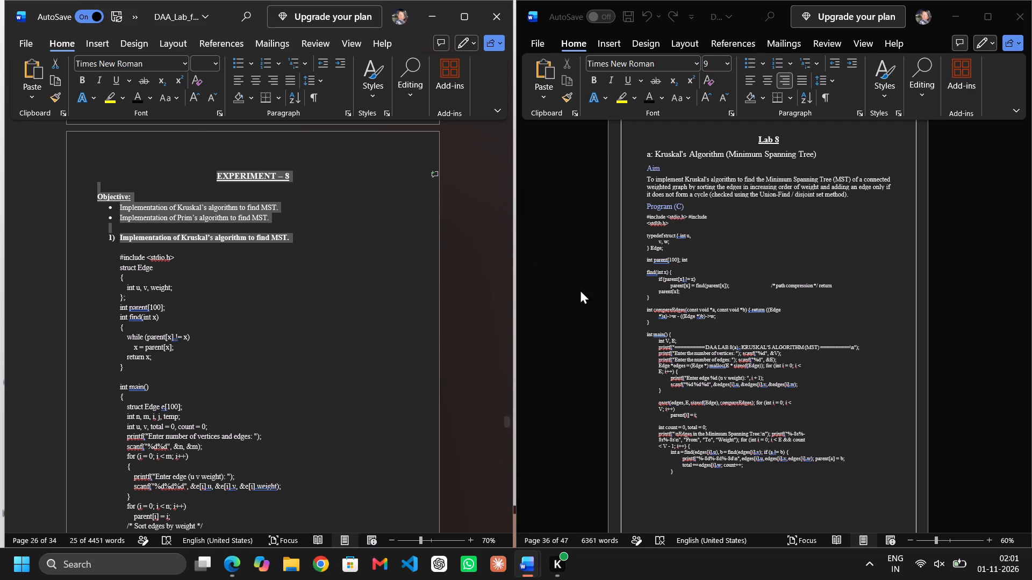
left_click(741, 126)
left_click_drag(741, 126, 784, 169)
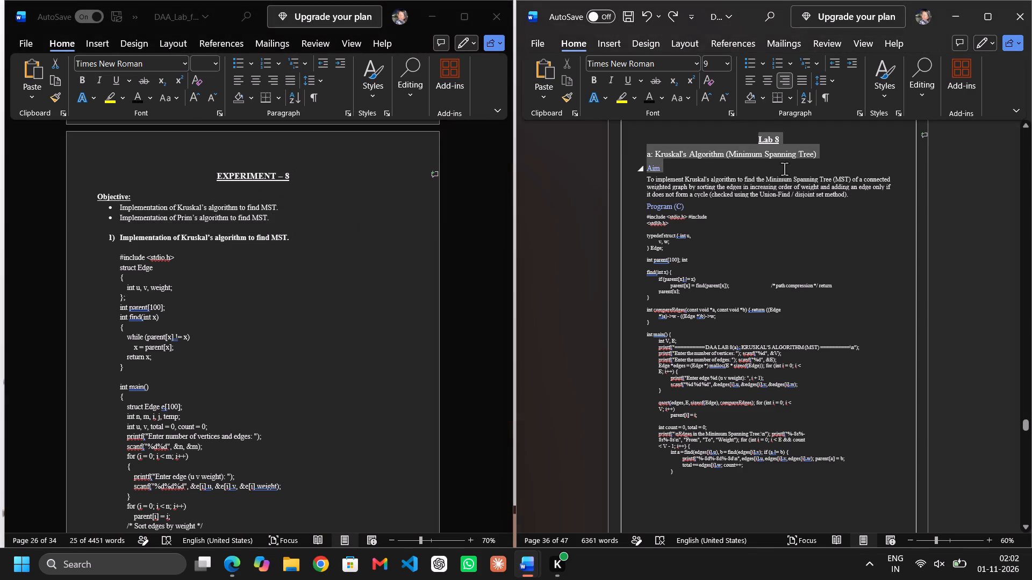
left_click_drag(784, 169, 828, 156)
key("ctrl+v")
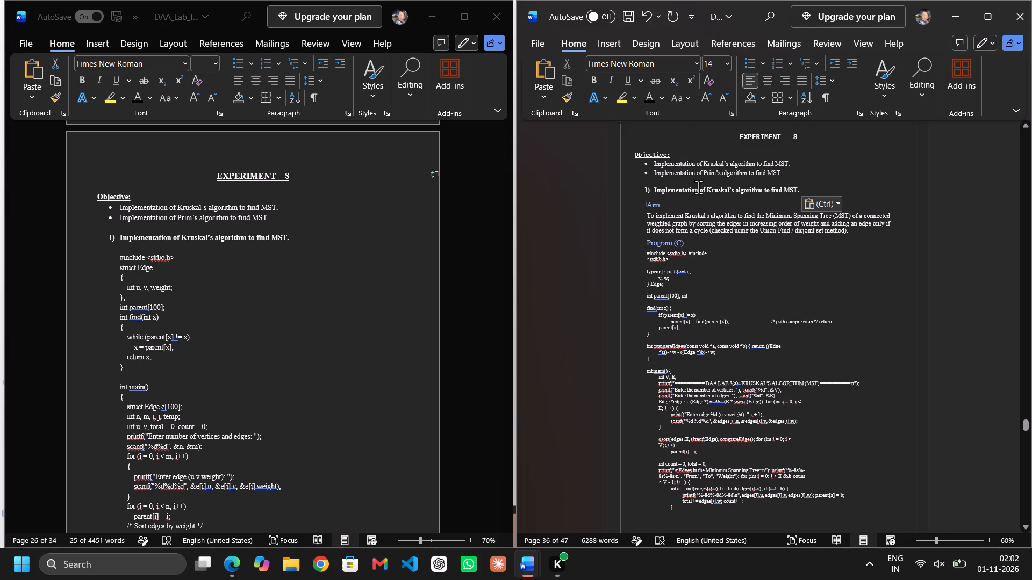
Set the Kruskal aim paragraph and the whole program code to font size 12.
left_click_drag(642, 214, 665, 222)
left_click_drag(665, 222, 855, 235)
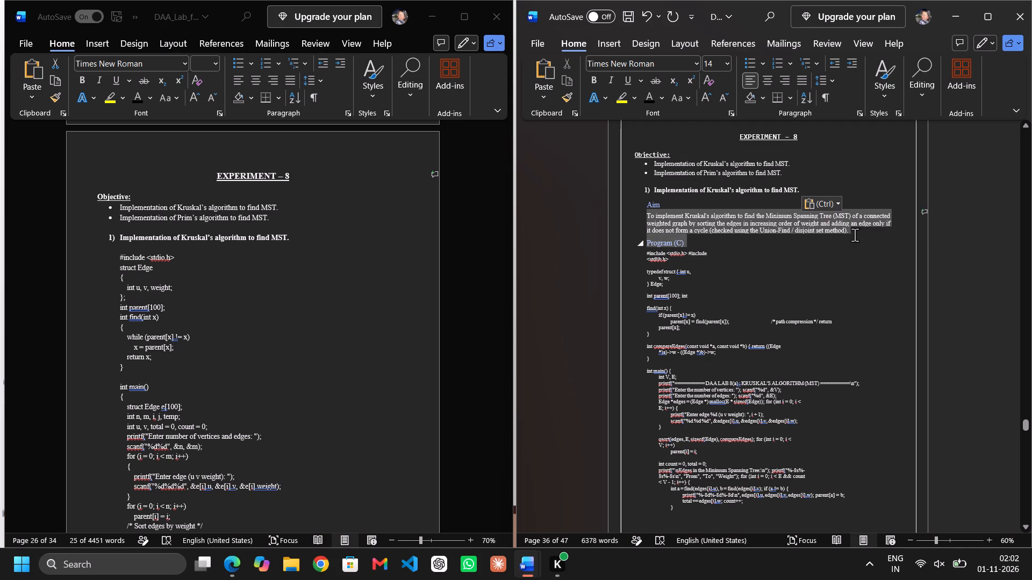
left_click_drag(855, 235, 854, 232)
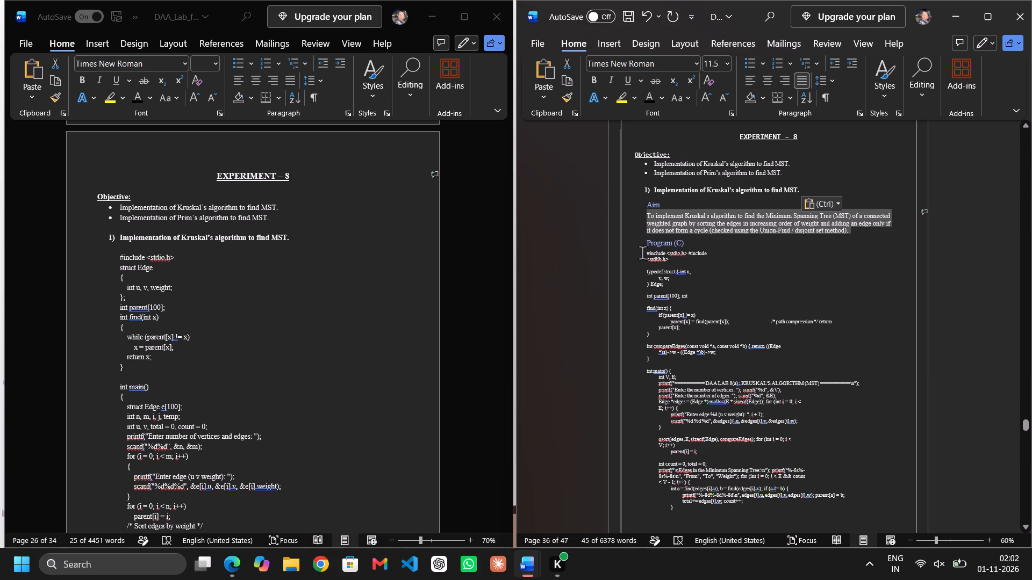
left_click_drag(642, 252, 715, 552, "ctrl")
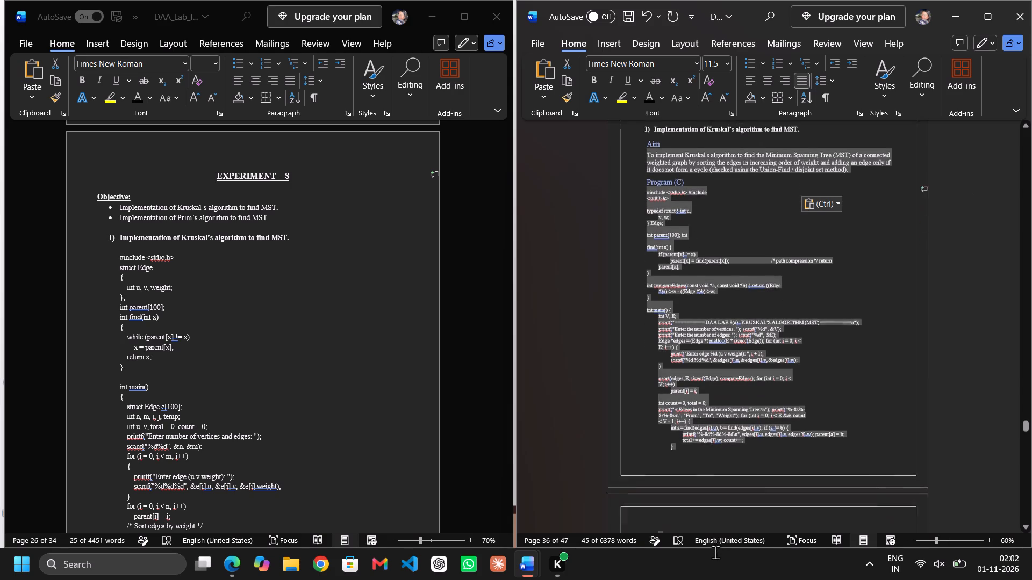
left_click_drag(715, 552, 693, 378, "ctrl")
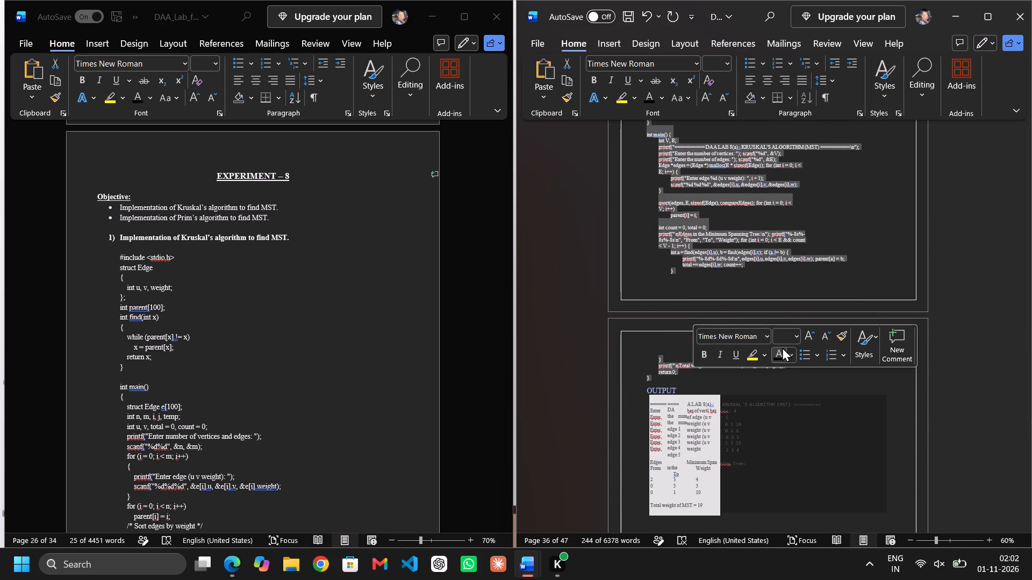
left_click(794, 336)
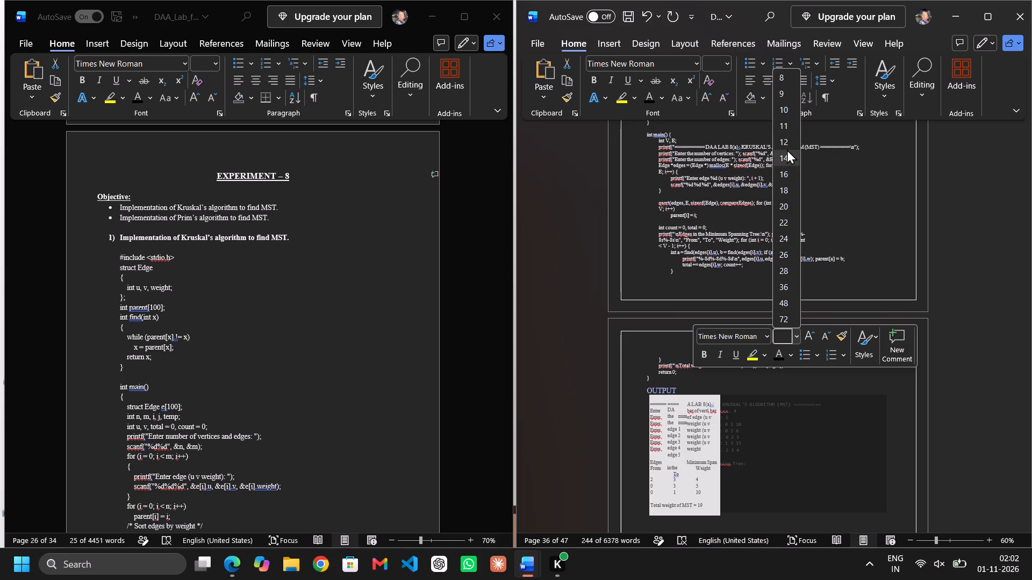
left_click(786, 148)
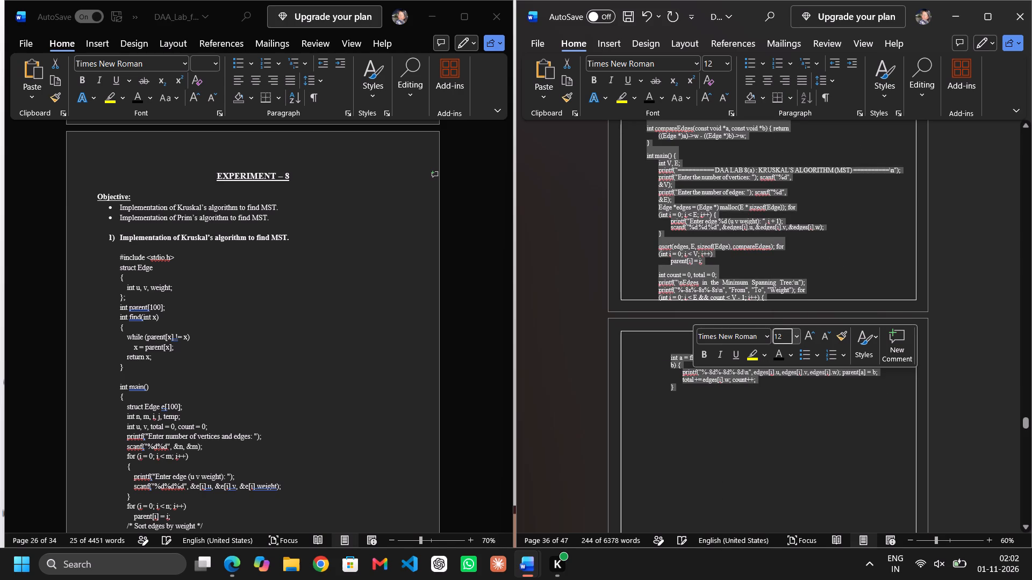
Delete the break after the inner block's closing brace to bring the rest of the Kruskal code onto the same page.
left_click(753, 425)
key("Delete")
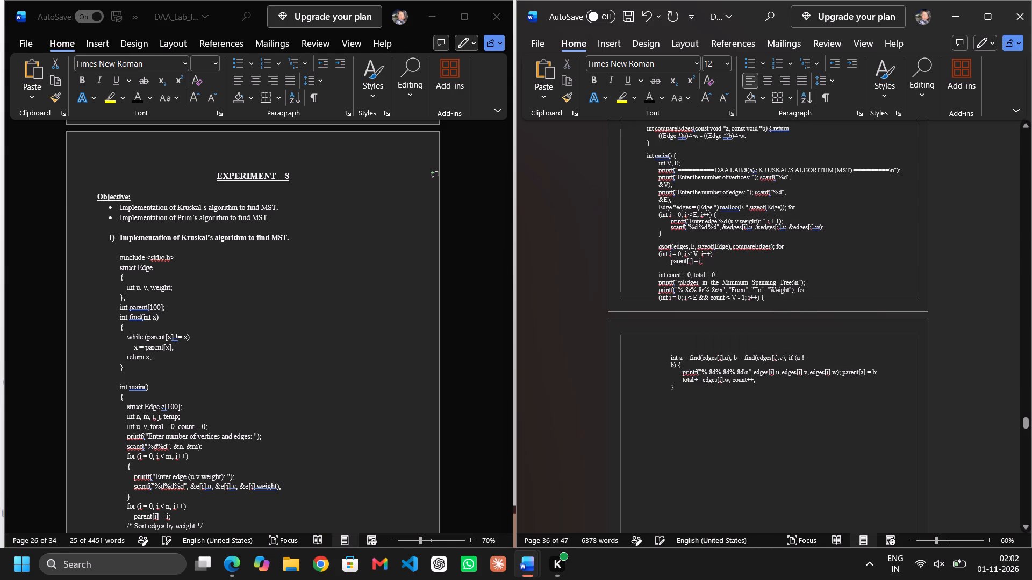
Delete the badly converted Kruskal output table and text box under OUTPUT, and add an empty line below the heading.
scroll(757, 394, "down", 2)
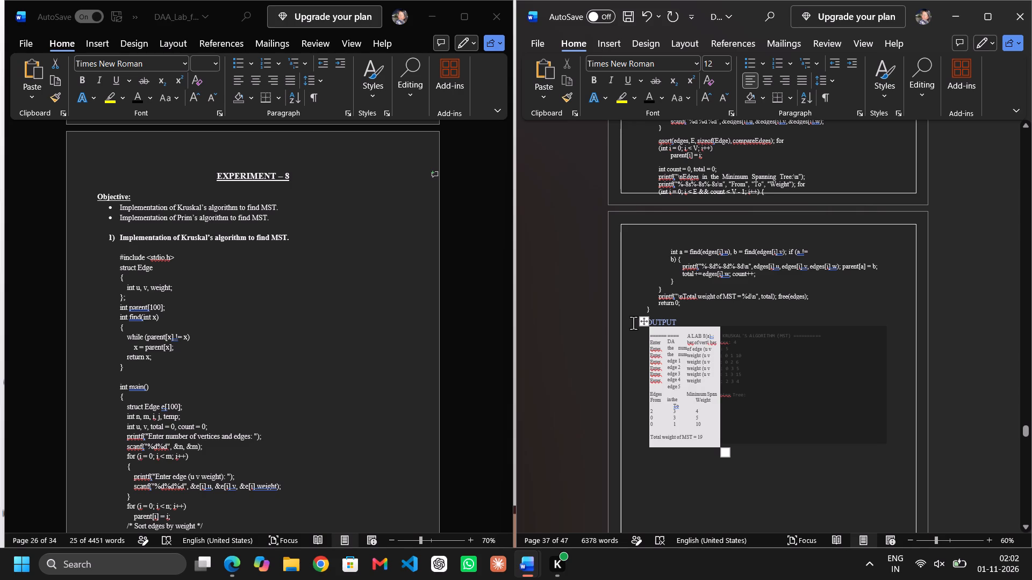
left_click(641, 325)
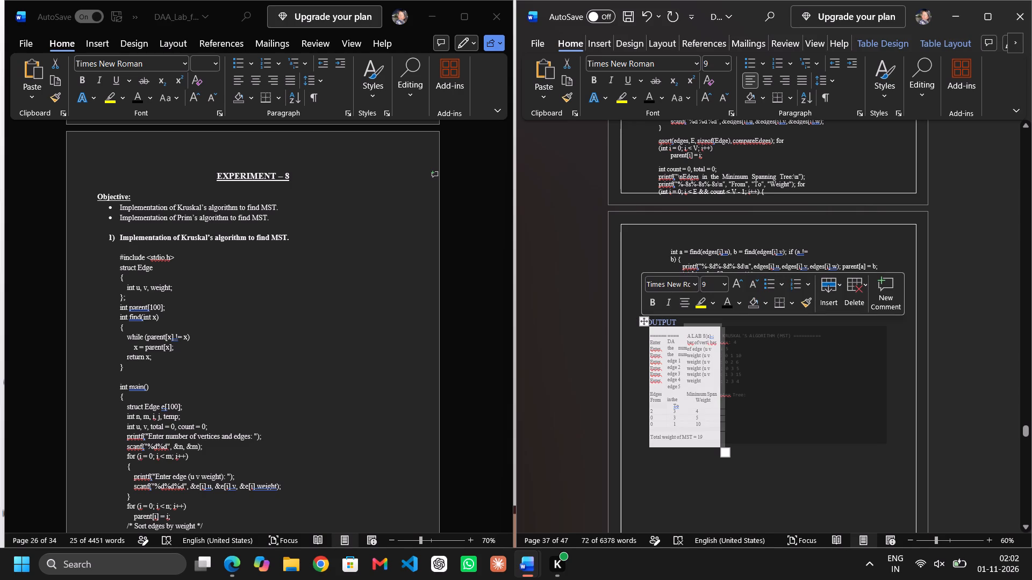
key("BackSpace")
left_click(662, 393)
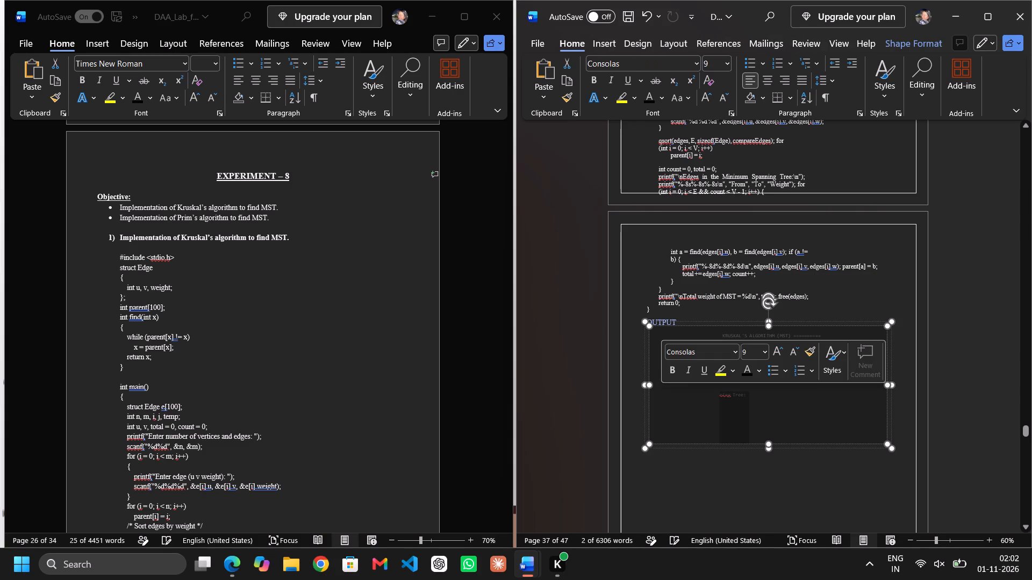
key("BackSpace")
key("BackSpace")
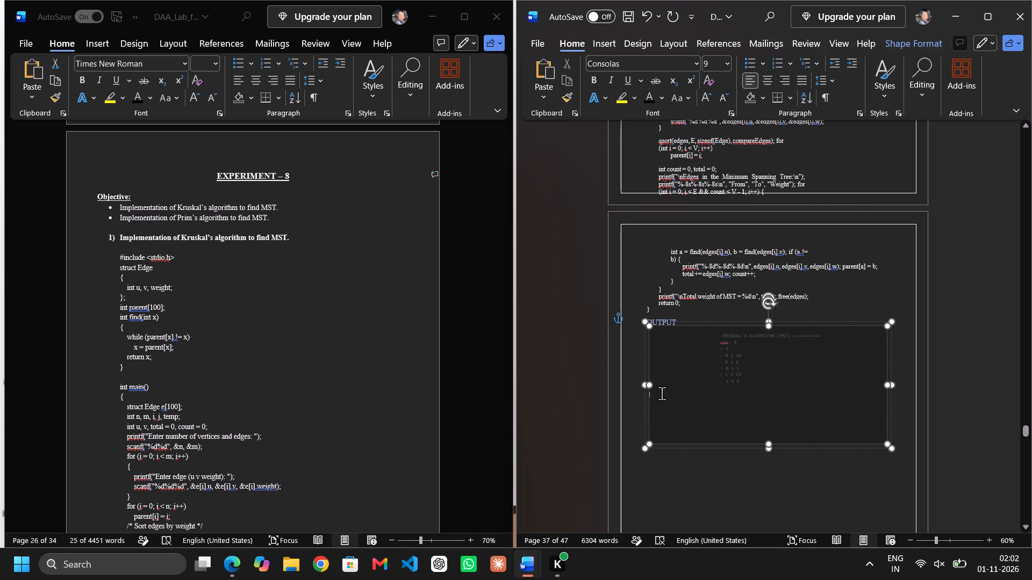
left_click(649, 339)
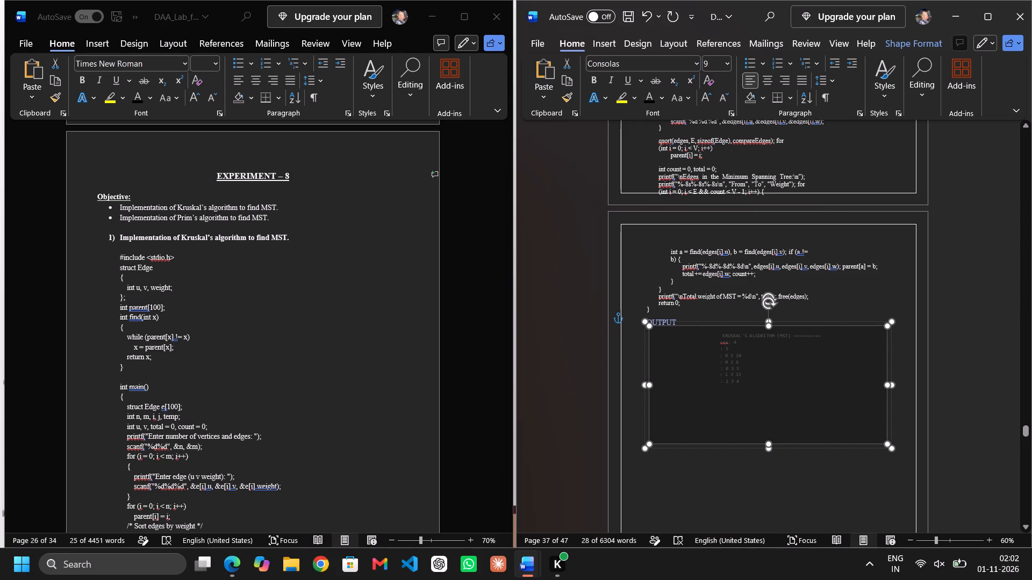
key("BackSpace")
key("BackSpace")
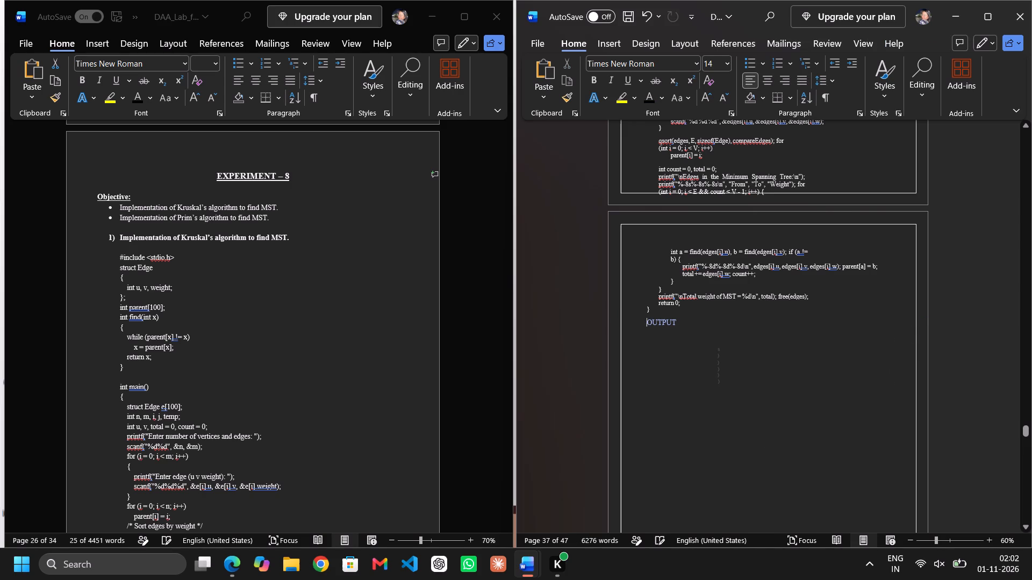
left_click(728, 382)
key("Return")
Format the EXPERIMENT – 8 title and the Objective, Kruskal, Aim, Program (C) and OUTPUT headings in the plain text colour, bold, size 14.
left_click_drag(643, 323, 691, 321)
scroll(691, 321, "up", 3)
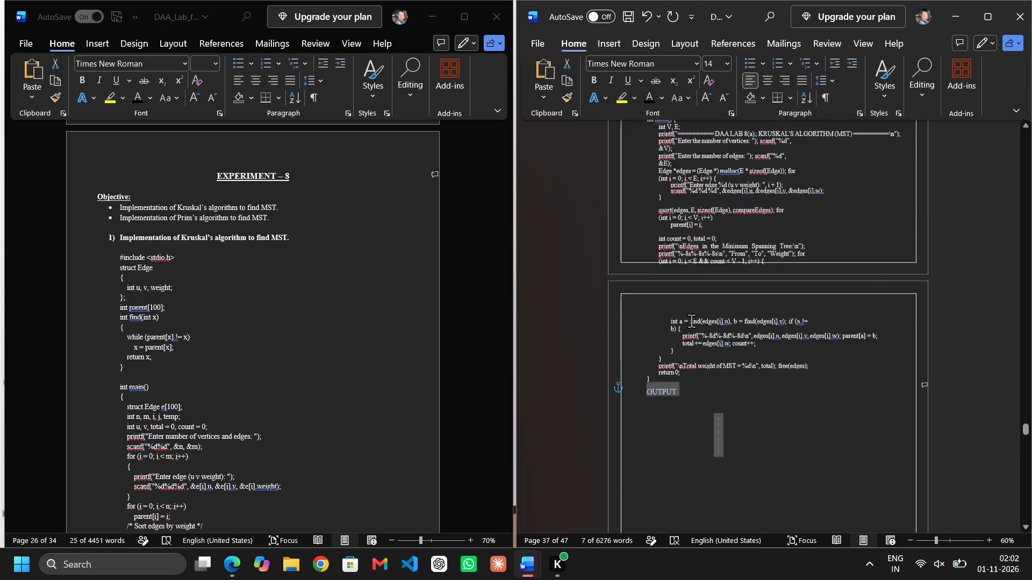
scroll(691, 321, "up", 4)
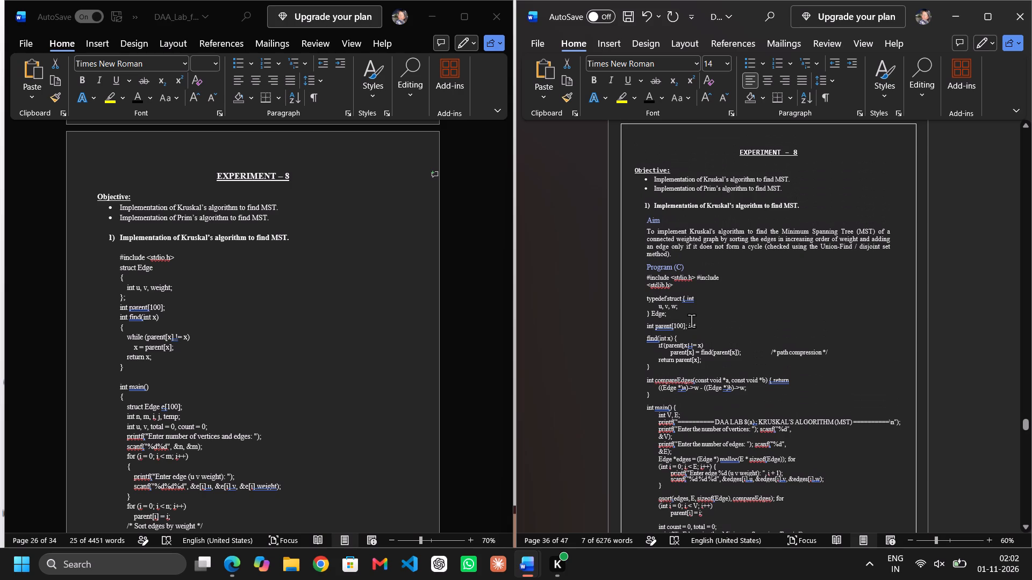
left_click_drag(688, 269, 637, 269, "ctrl")
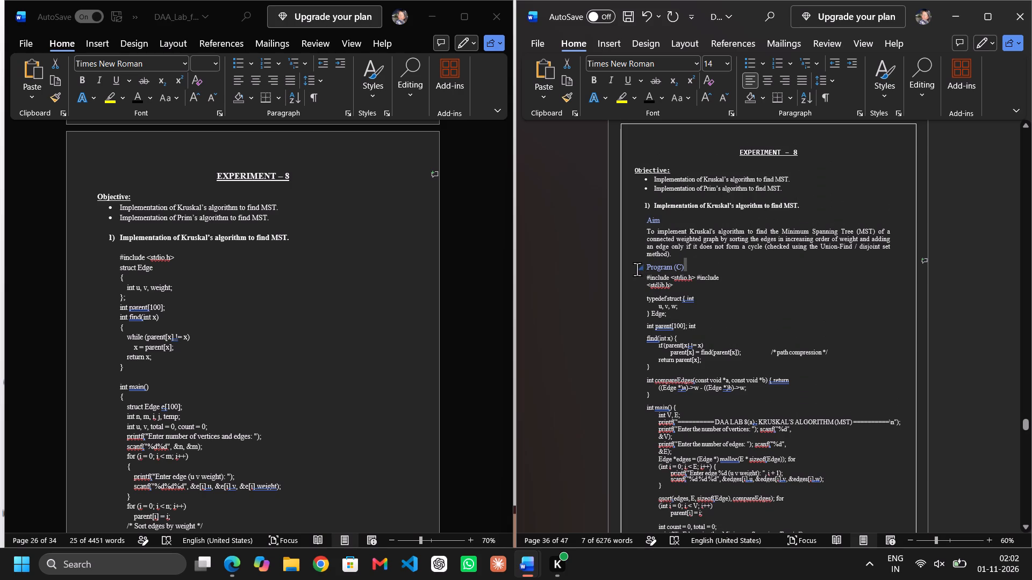
left_click_drag(637, 269, 636, 266, "ctrl")
left_click_drag(669, 221, 650, 206, "ctrl")
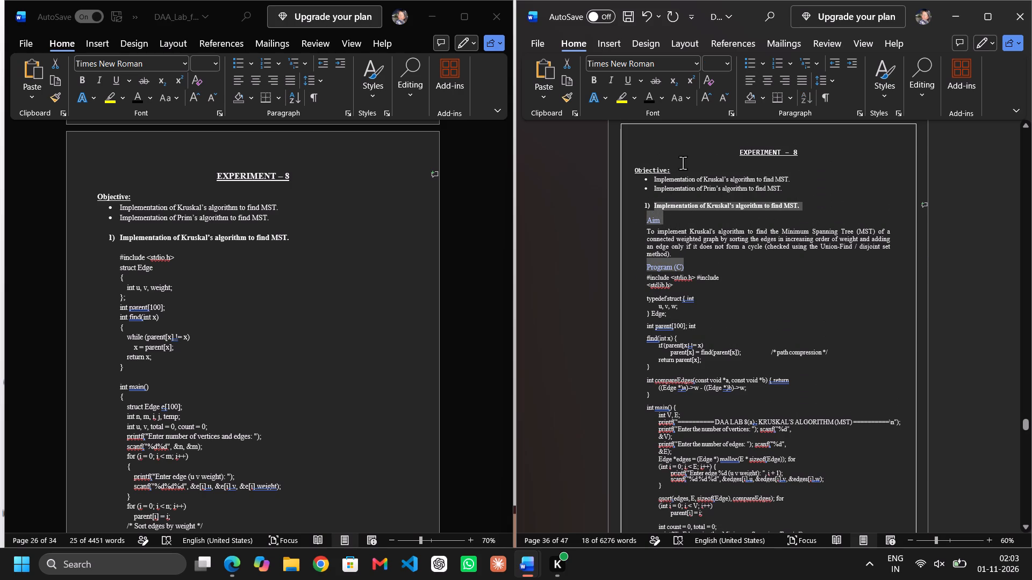
left_click_drag(676, 167, 718, 138, "ctrl")
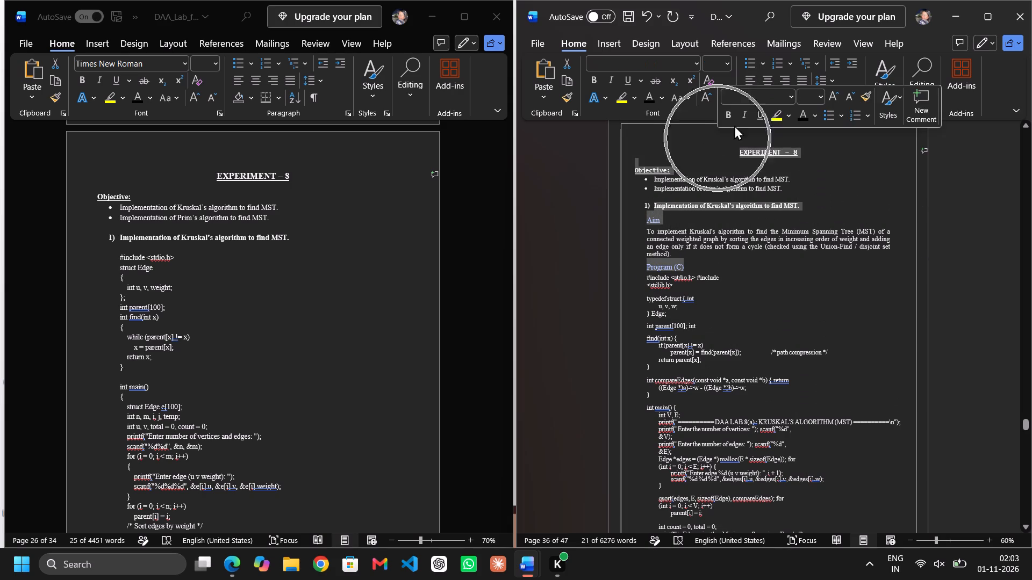
left_click(647, 97)
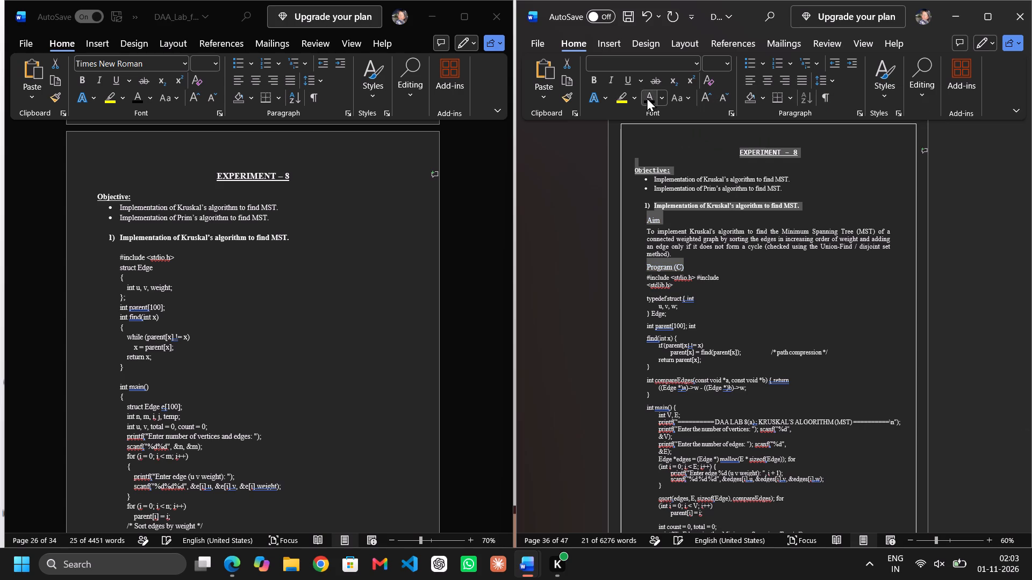
left_click(588, 77)
left_click(588, 77)
left_click(723, 61)
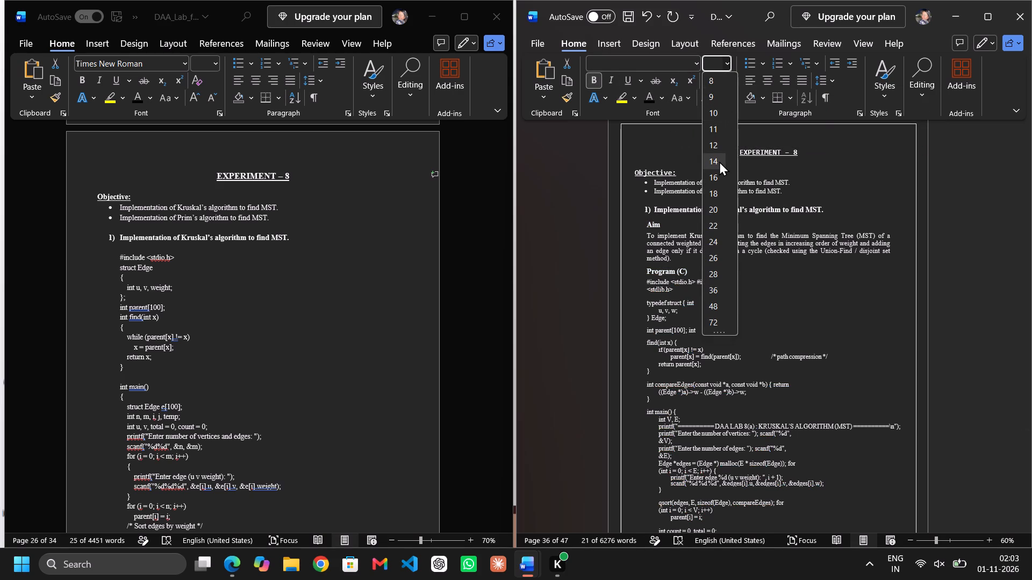
left_click(719, 161)
left_click(727, 297)
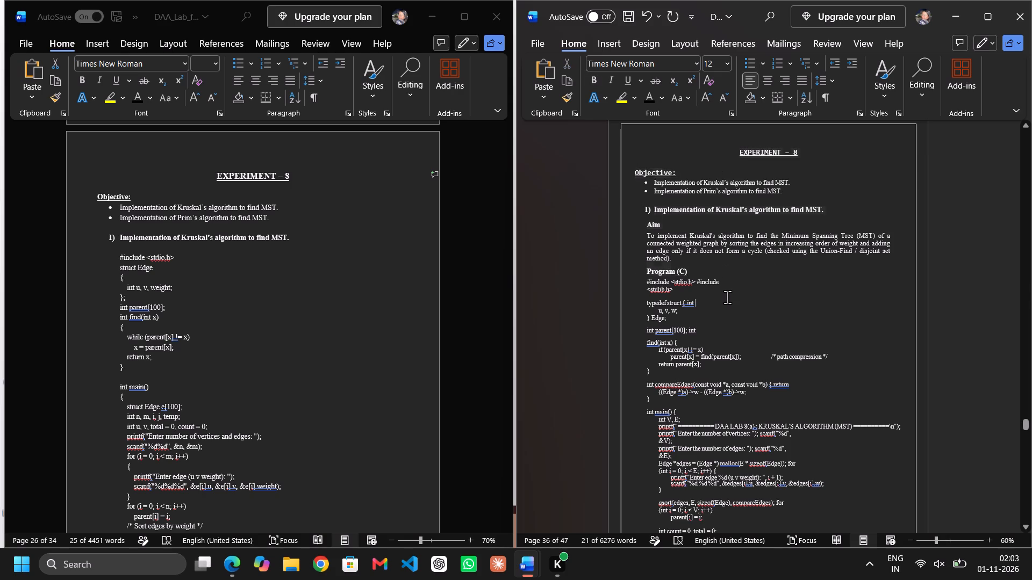
Insert line breaks after the "Edges in the Minimum Spanning Tree" printf line in the Kruskal code.
scroll(727, 297, "down", 3)
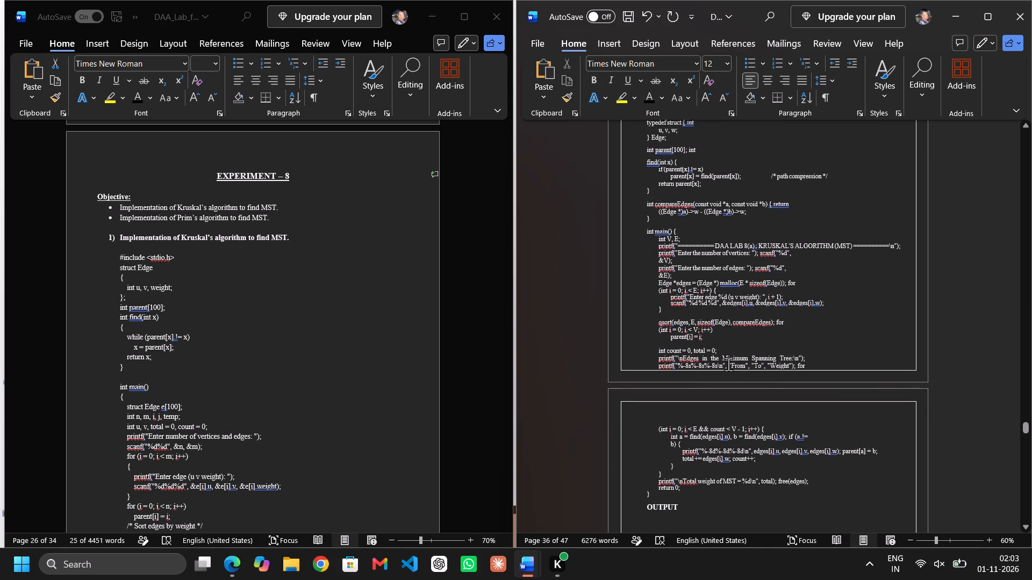
left_click(817, 354)
key("Return")
key("Return")
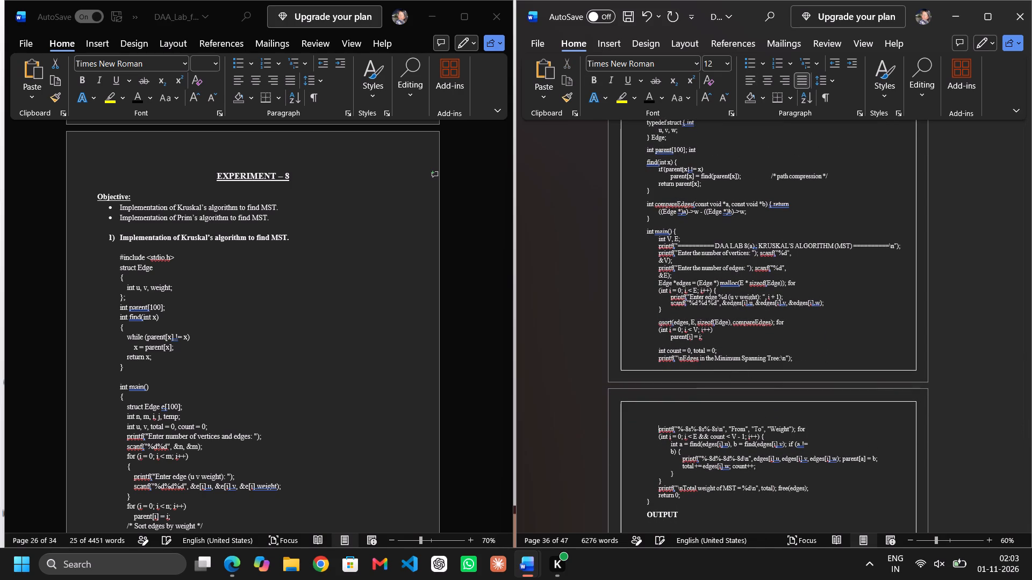
Replace the "b: Prim's Algorithm" subtitle with the numbered heading "Implementation of Prim's algorithm to find MST." copied from the other Word document.
scroll(817, 354, "down", 5)
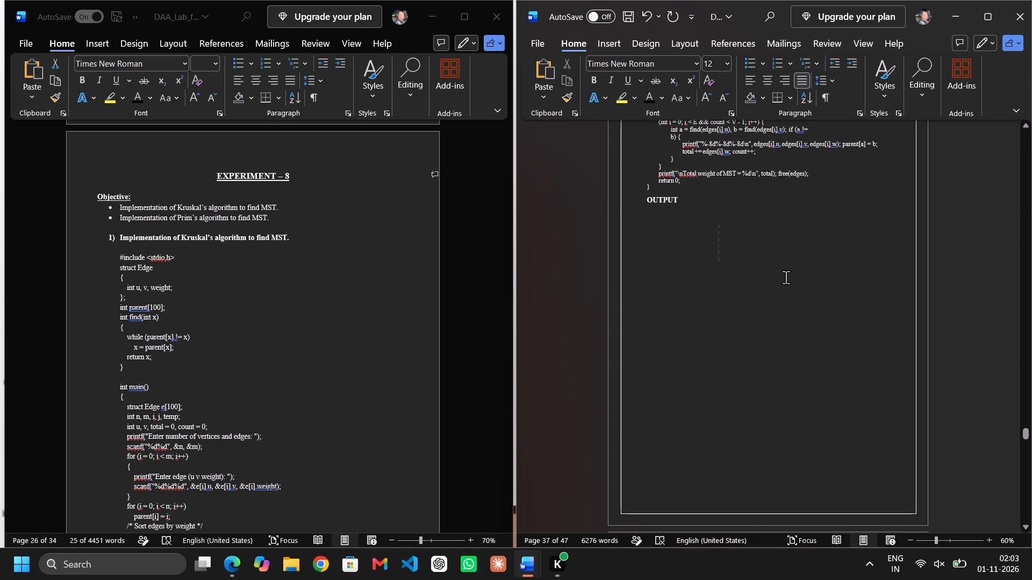
scroll(786, 277, "down", 5)
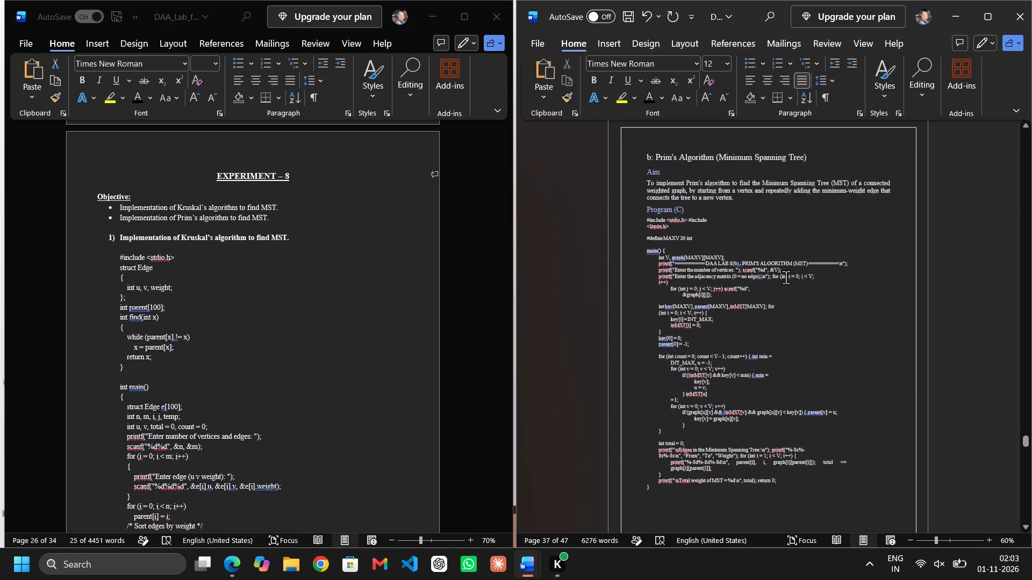
scroll(786, 277, "down", 1)
scroll(362, 386, "down", 7)
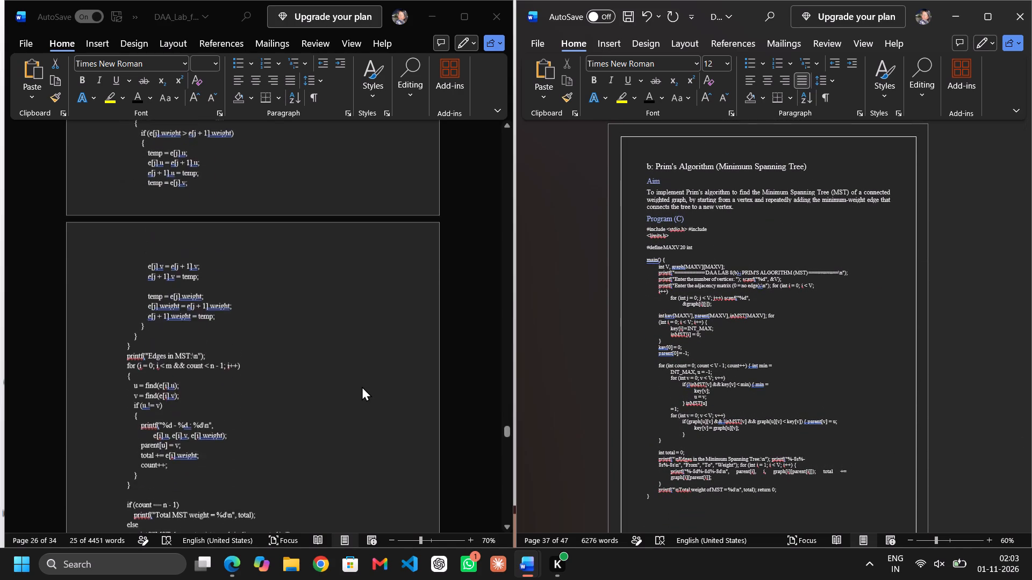
scroll(362, 386, "down", 7)
left_click(295, 372)
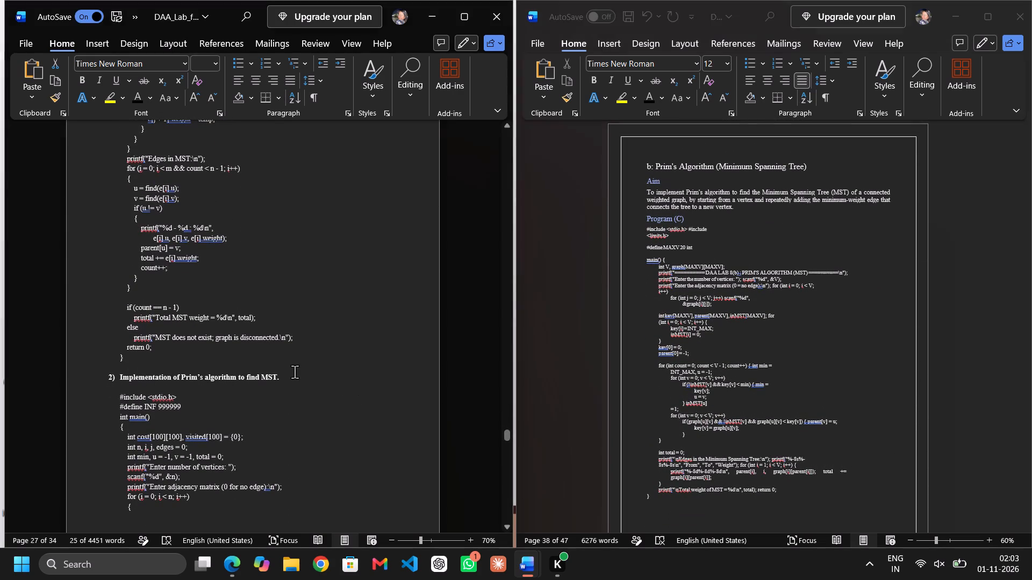
left_click_drag(286, 383, 155, 372)
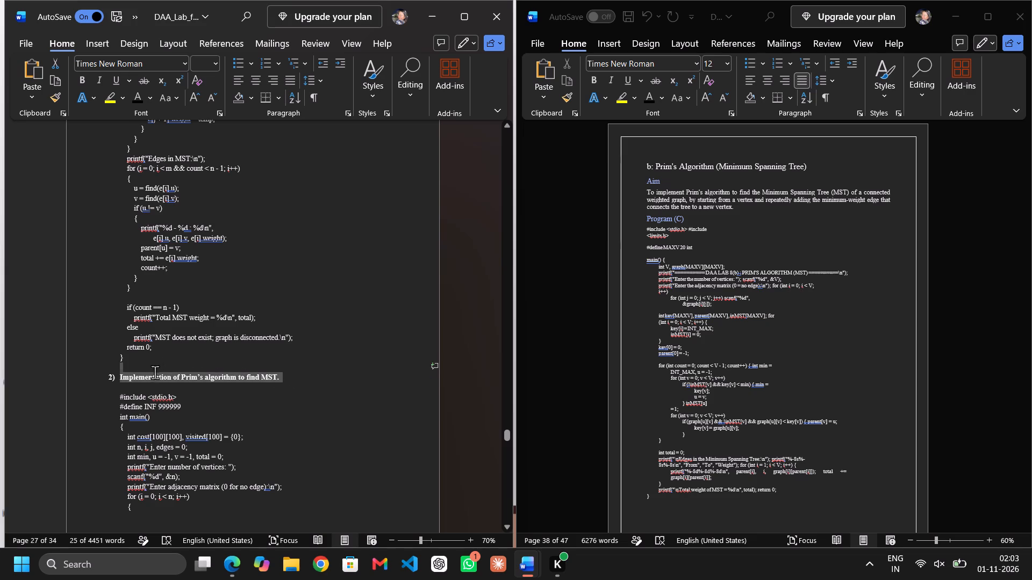
left_click_drag(155, 372, 123, 380)
key("ctrl+c")
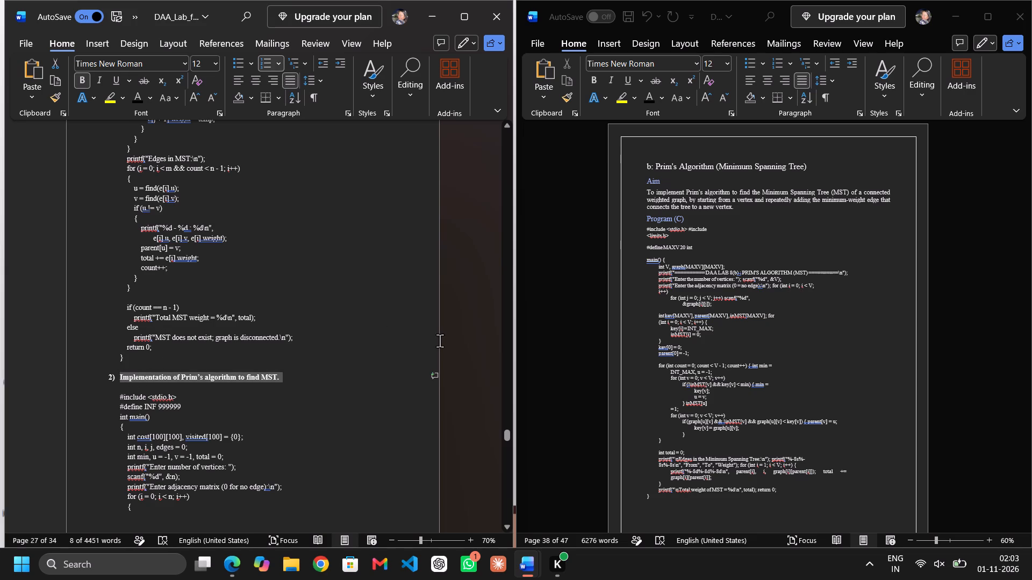
left_click(807, 159)
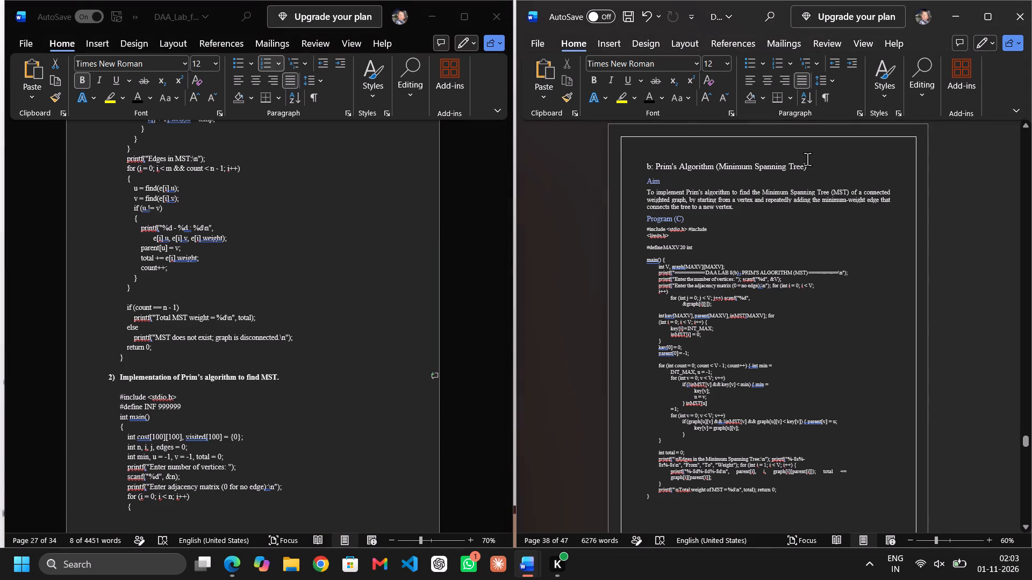
left_click_drag(811, 166, 646, 168)
key("ctrl+v")
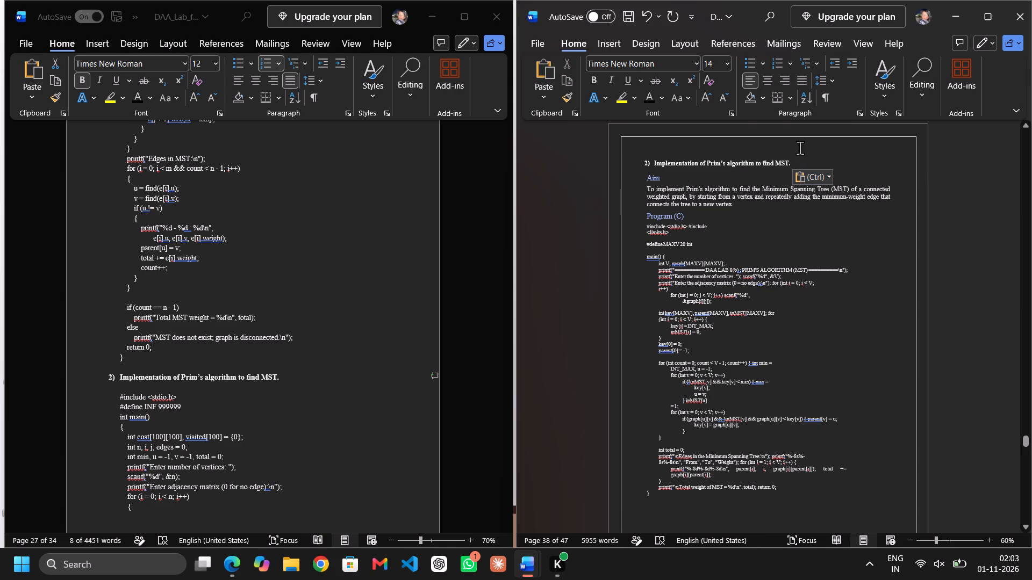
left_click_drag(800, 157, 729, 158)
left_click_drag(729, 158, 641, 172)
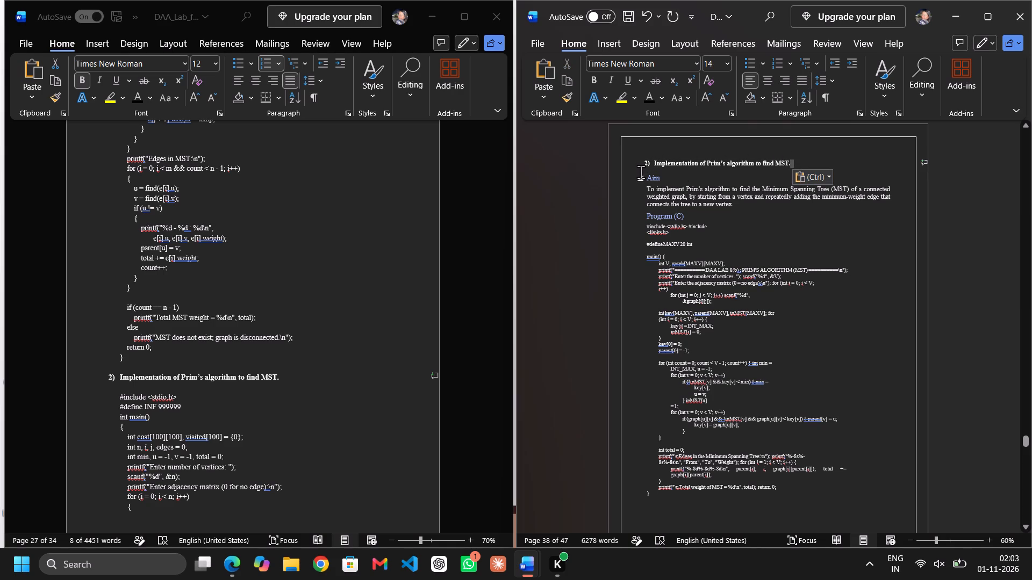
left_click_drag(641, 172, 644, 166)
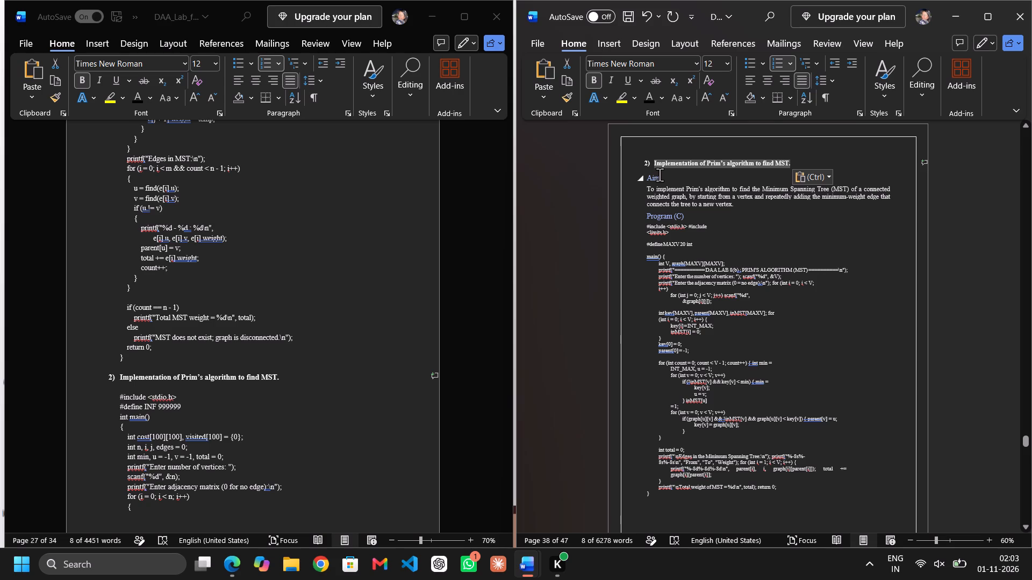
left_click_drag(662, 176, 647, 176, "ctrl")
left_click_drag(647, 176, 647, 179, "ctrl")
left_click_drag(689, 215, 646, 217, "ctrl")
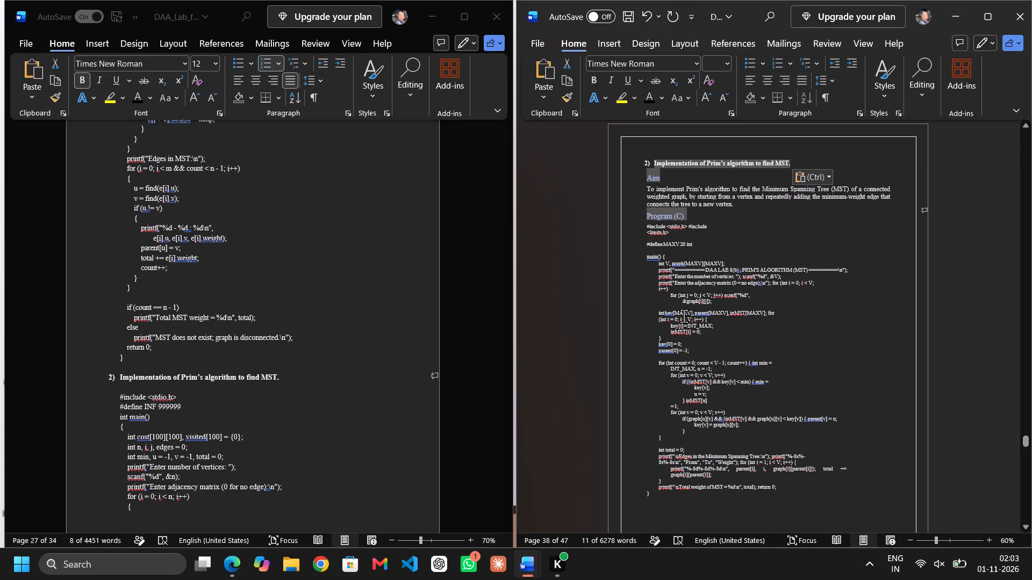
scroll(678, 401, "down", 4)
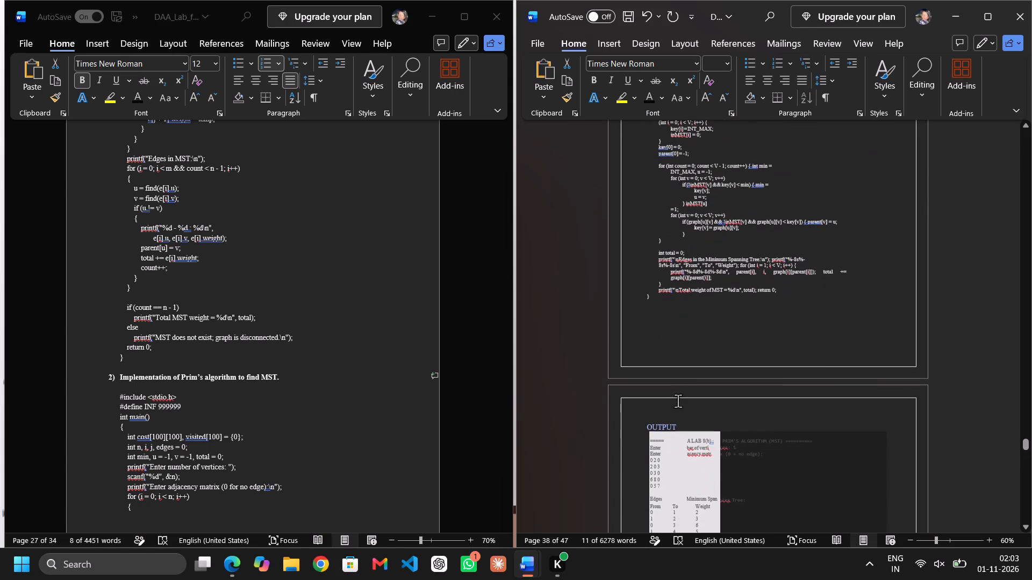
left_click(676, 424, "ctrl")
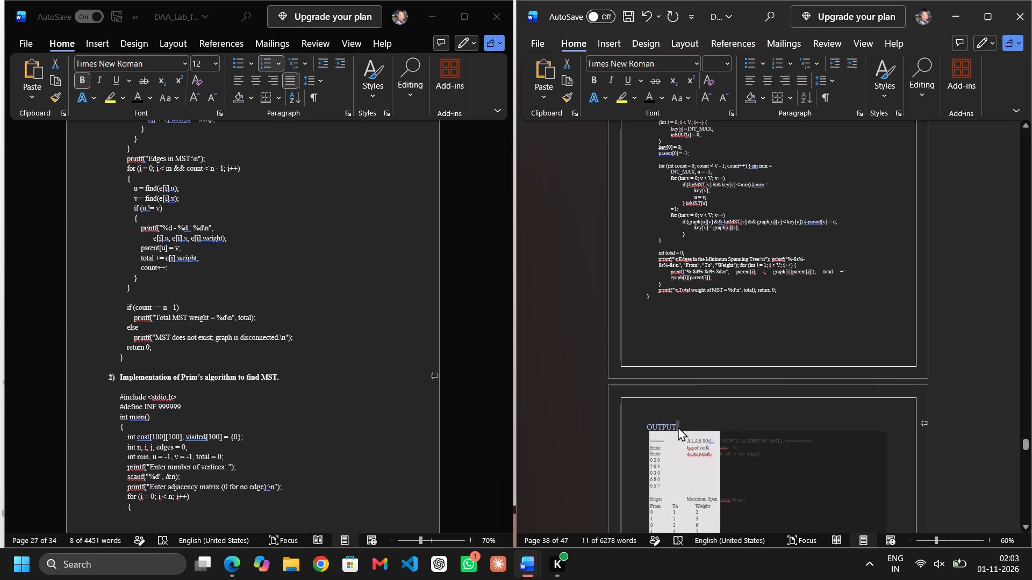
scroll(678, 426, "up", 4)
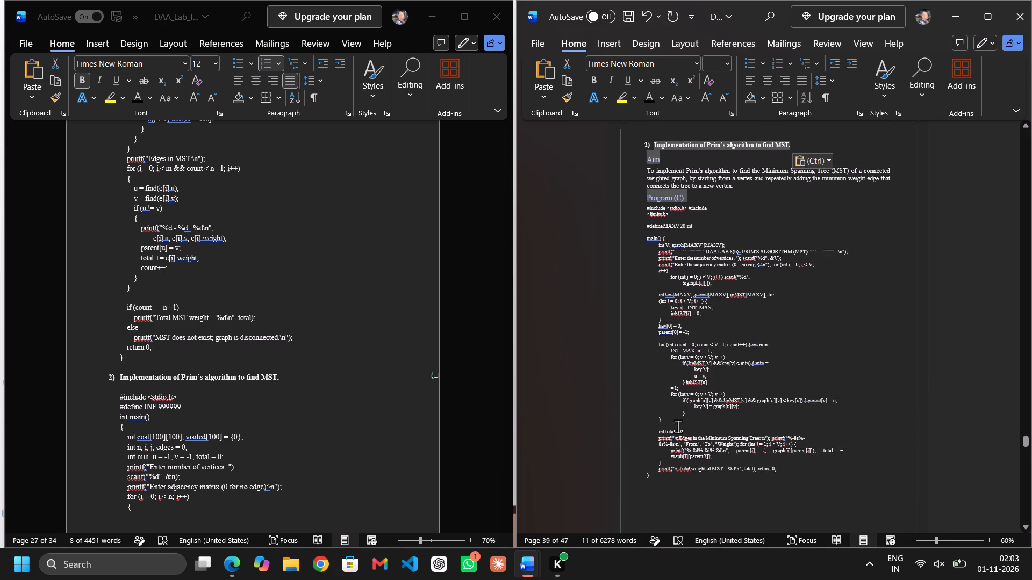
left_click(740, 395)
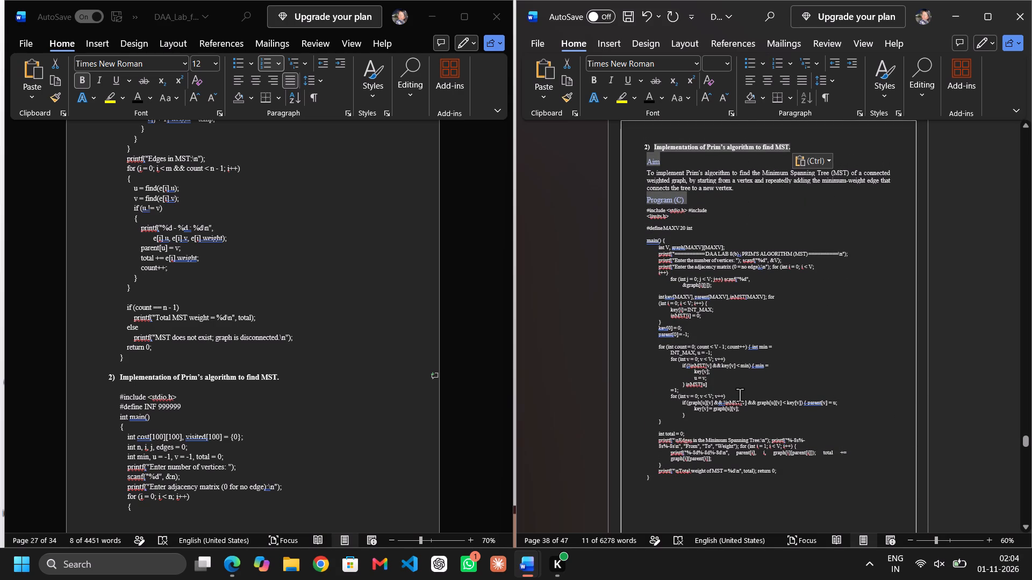
Delete the badly converted Prim output table and the text box behind it under the OUTPUT heading.
scroll(740, 395, "down", 7)
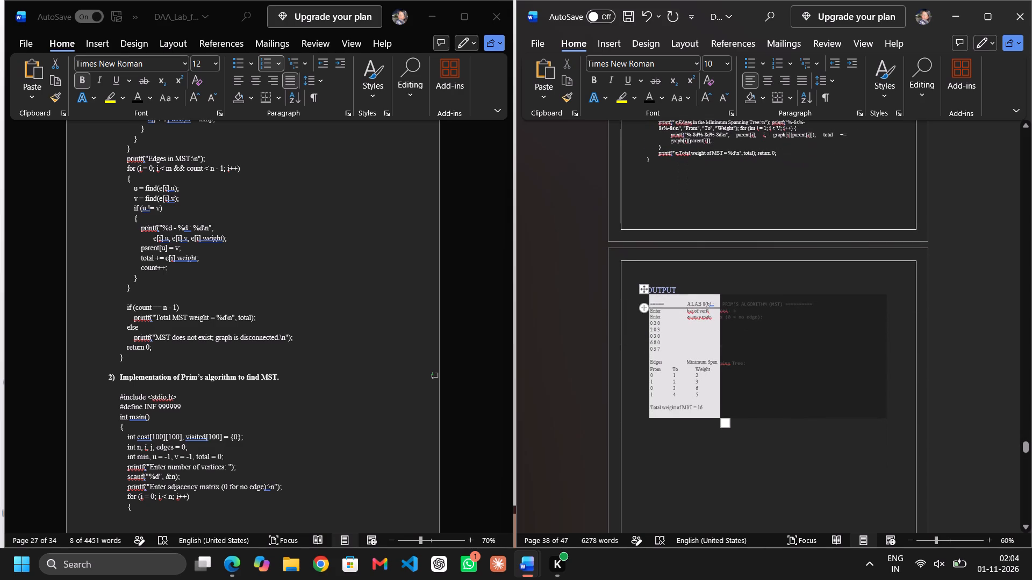
left_click(642, 291)
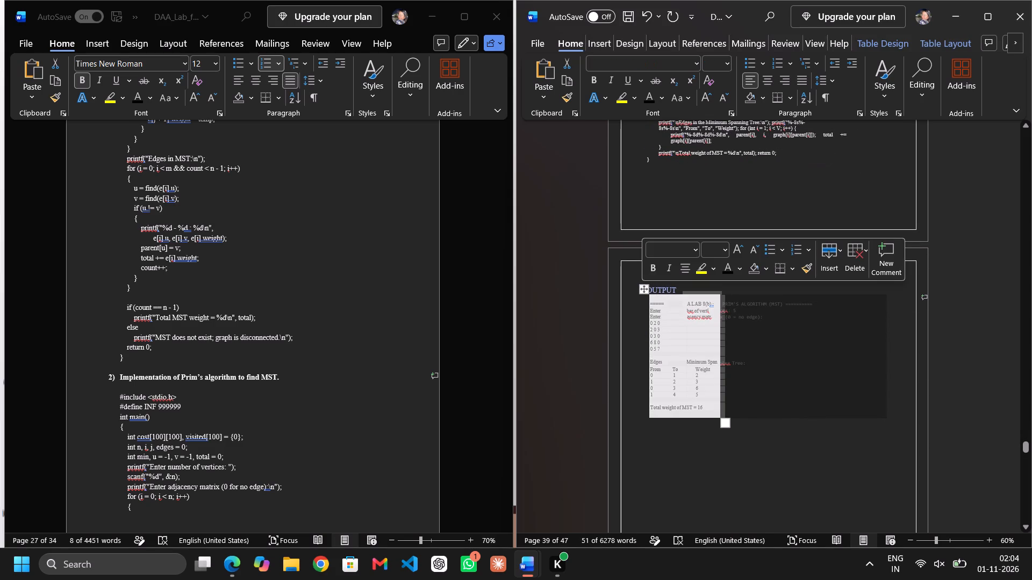
key("BackSpace")
left_click(663, 356)
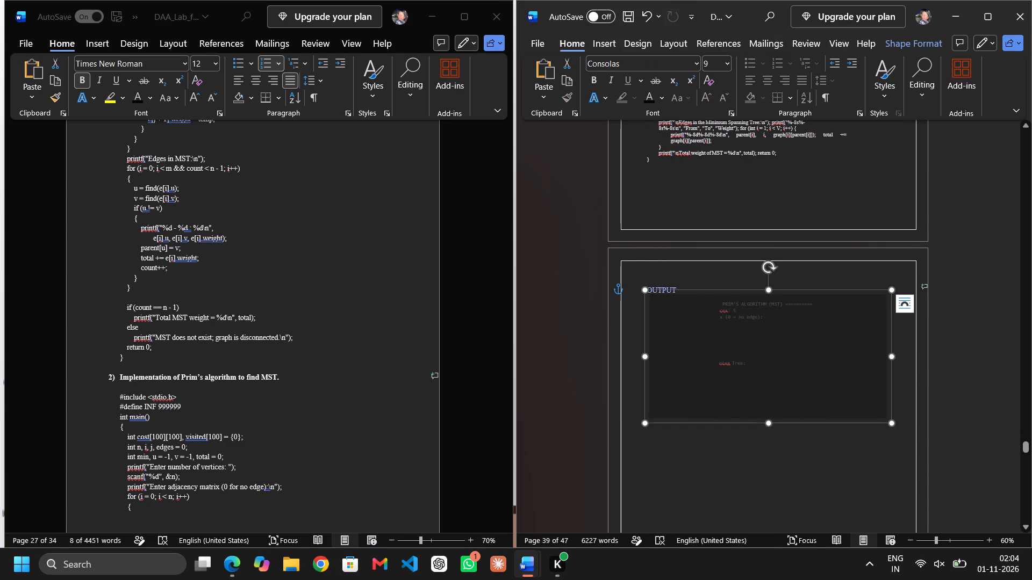
key("BackSpace")
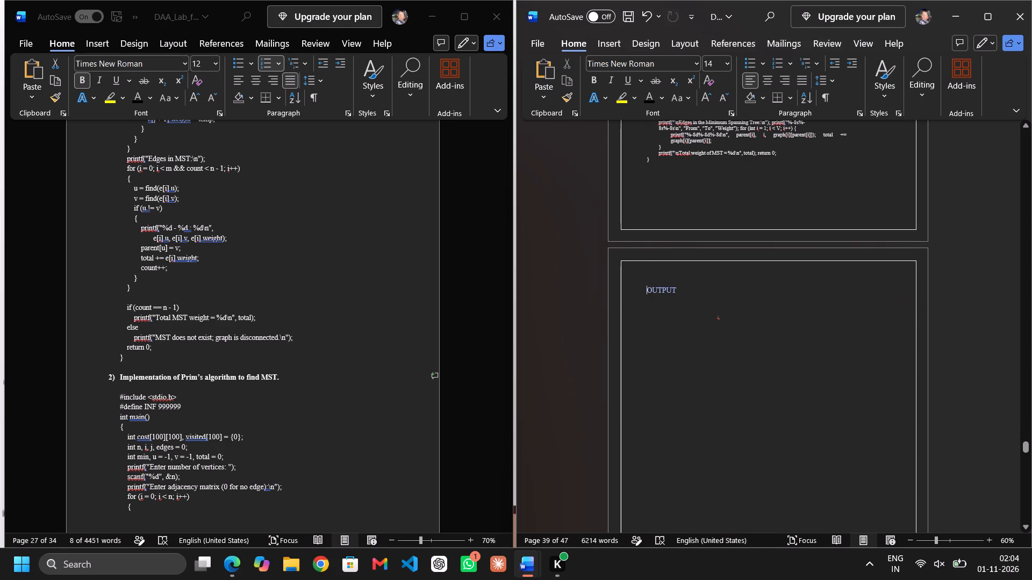
left_click(728, 318)
Format the Prim's algorithm heading and its Aim, Program (C) and OUTPUT headings as size 14, bold, in the plain text colour.
left_click_drag(685, 291, 656, 289)
left_click_drag(656, 289, 641, 289)
scroll(641, 289, "up", 5)
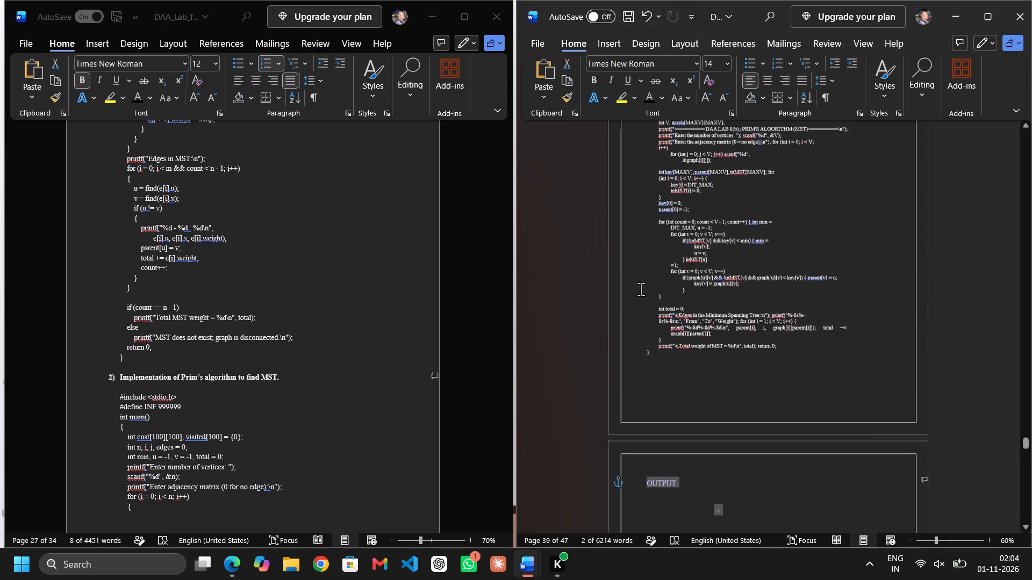
scroll(641, 289, "up", 2)
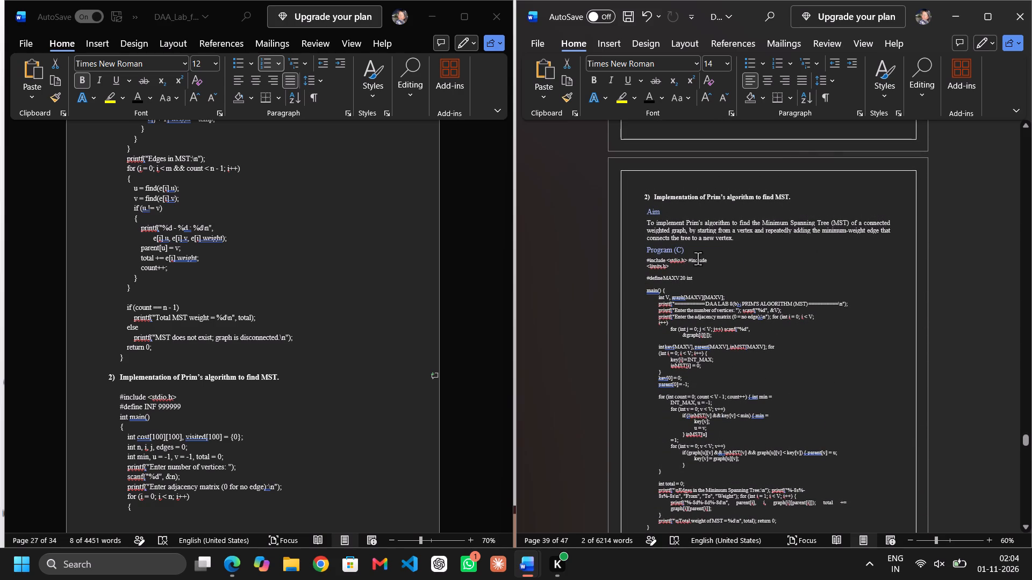
left_click_drag(694, 250, 641, 248, "ctrl")
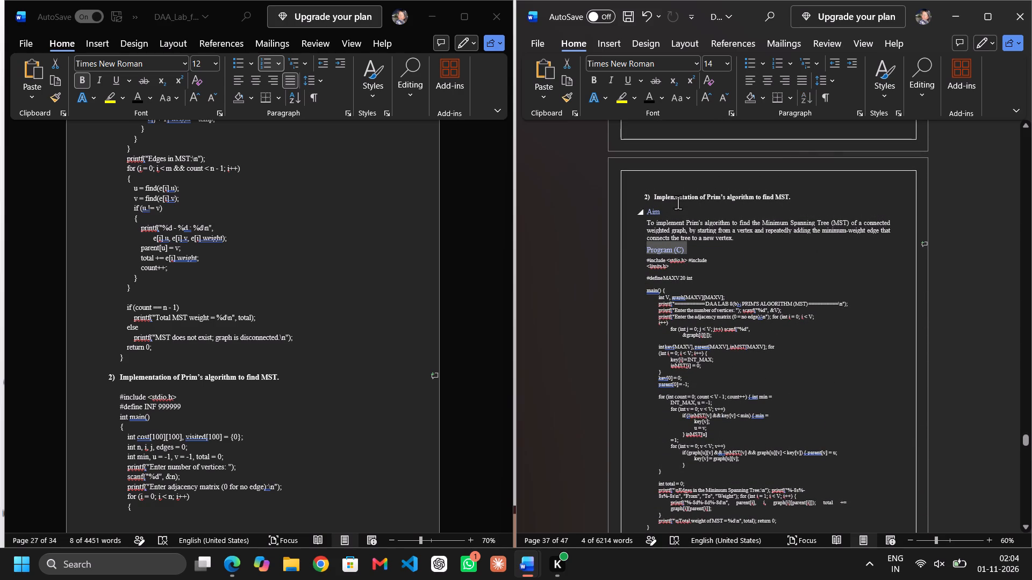
left_click_drag(670, 212, 651, 197, "ctrl")
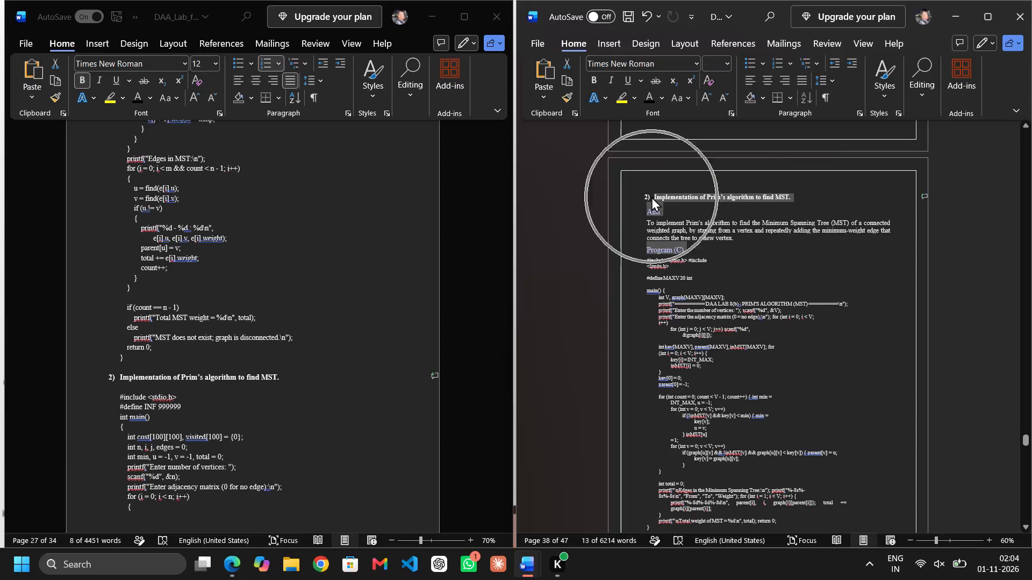
left_click(751, 153)
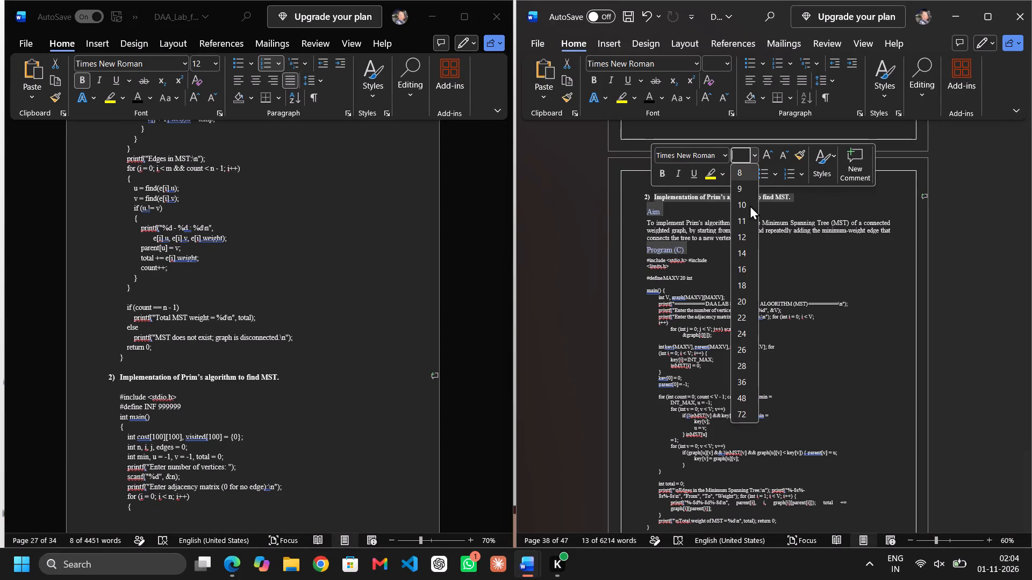
left_click(746, 249)
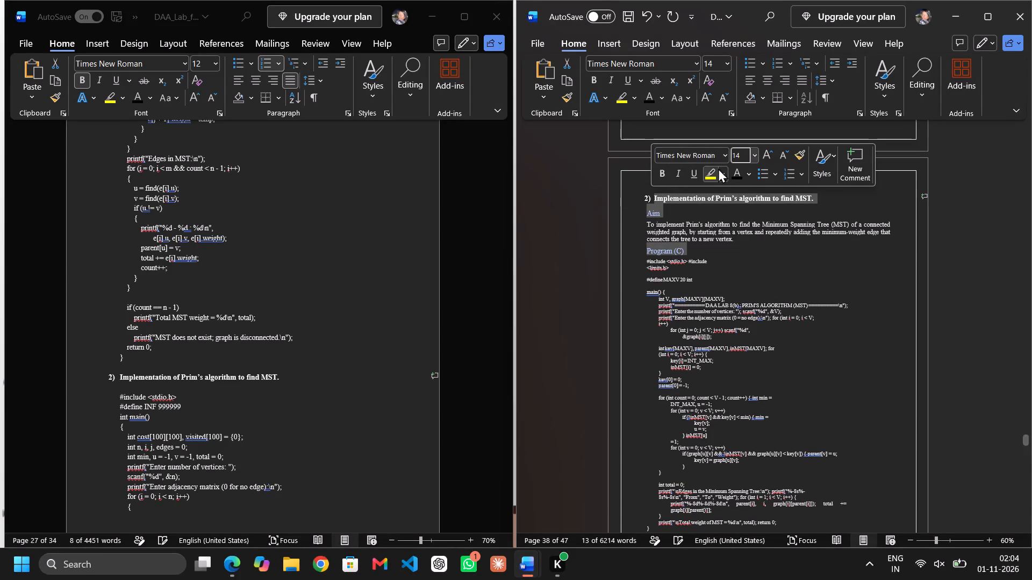
left_click(737, 175)
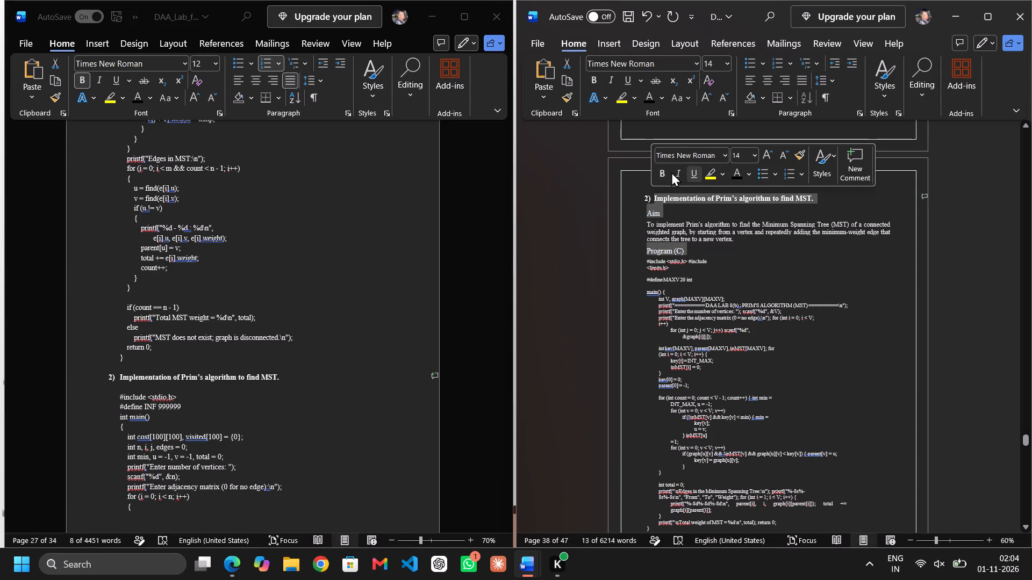
left_click(663, 172)
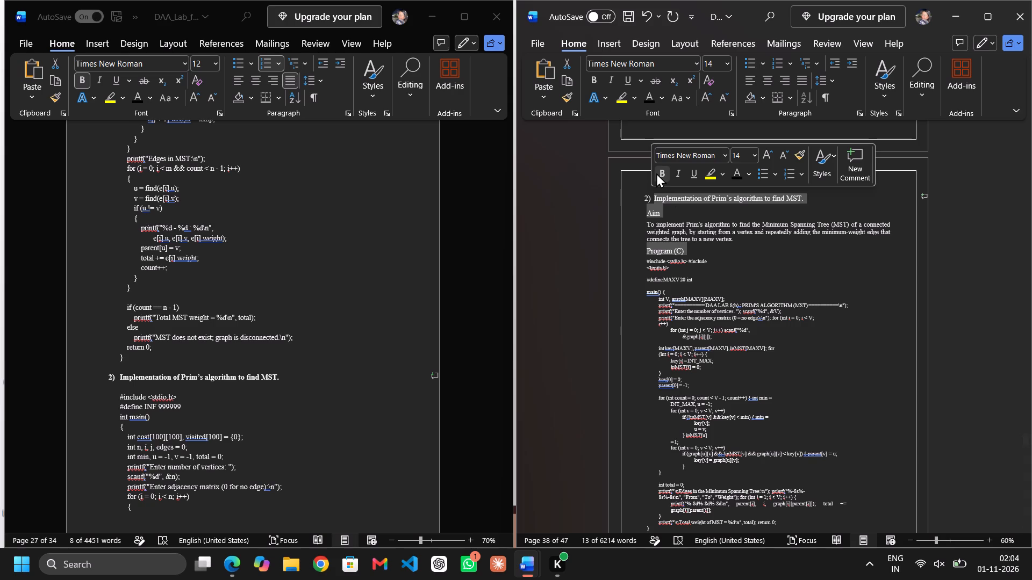
left_click(656, 173)
left_click(666, 238)
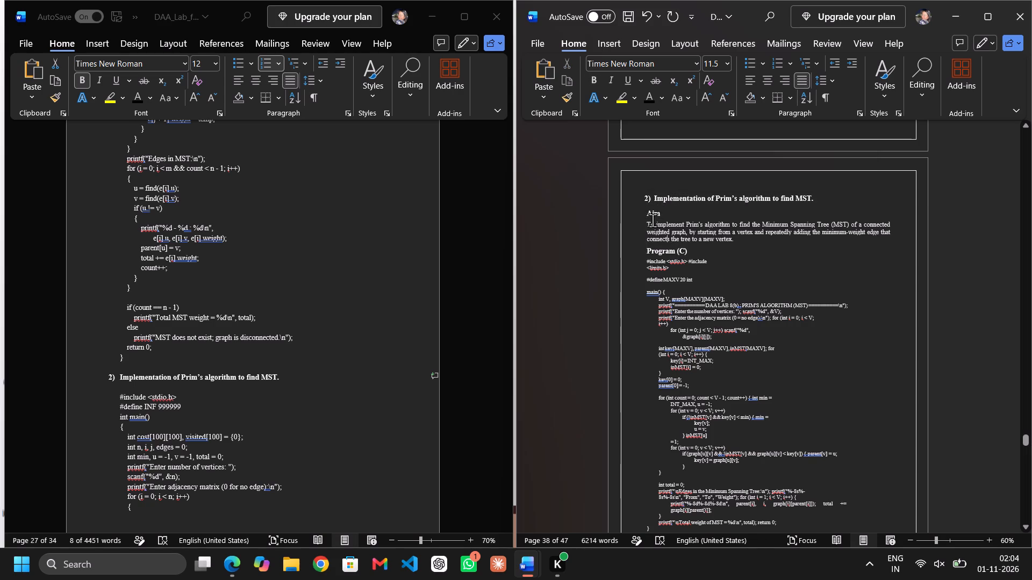
Set the Prim's algorithm aim paragraph and the whole program code below it to font size 12.
left_click_drag(644, 223, 730, 238)
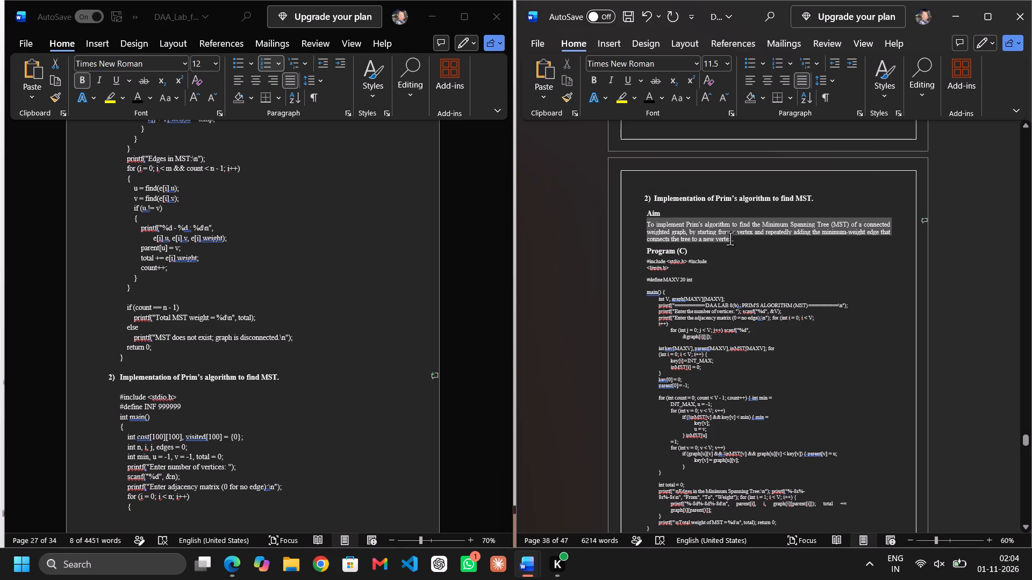
left_click_drag(730, 238, 735, 239)
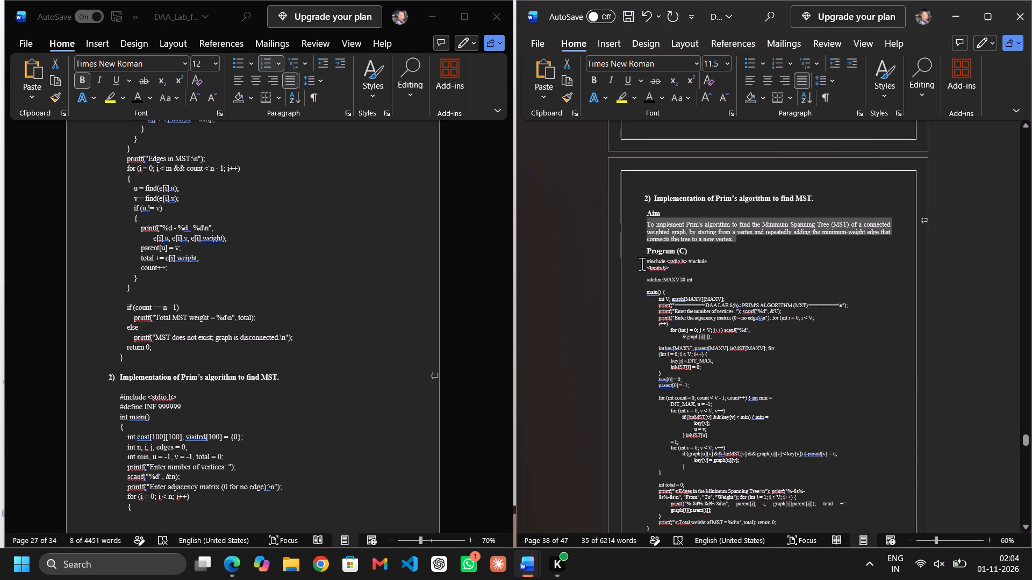
left_click_drag(642, 263, 707, 538, "ctrl")
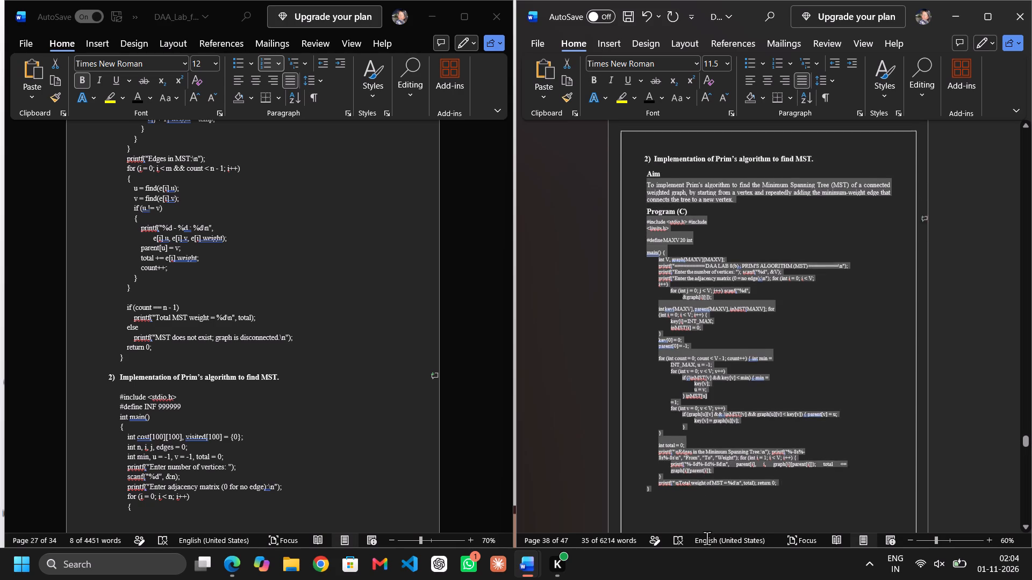
left_click_drag(707, 538, 698, 395, "ctrl")
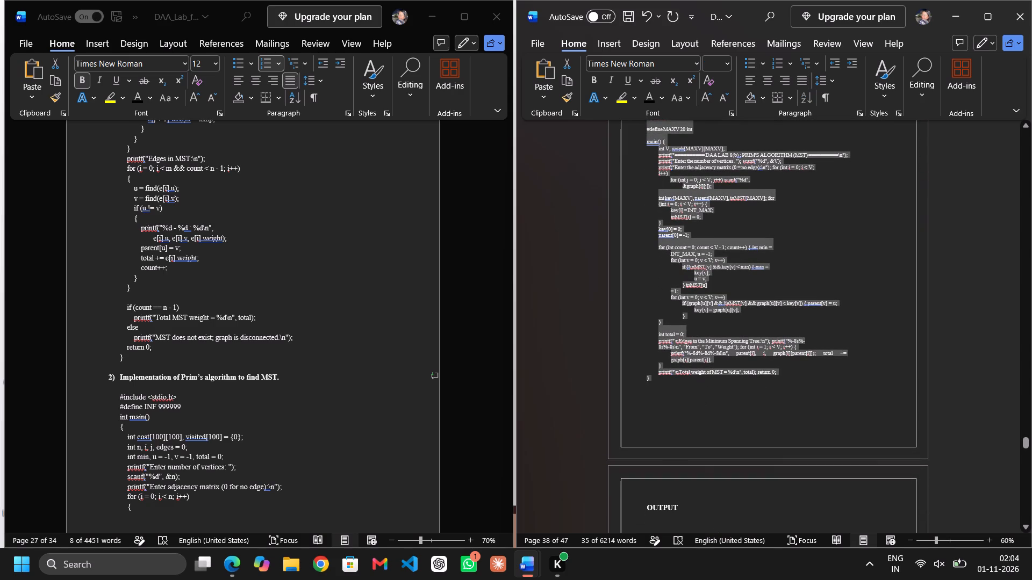
left_click(797, 350)
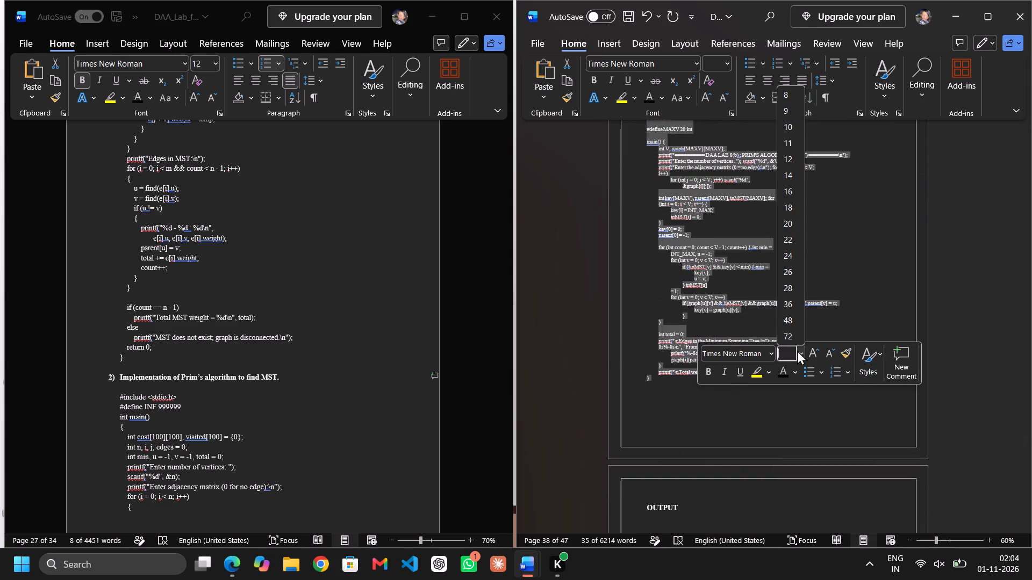
left_click(784, 163)
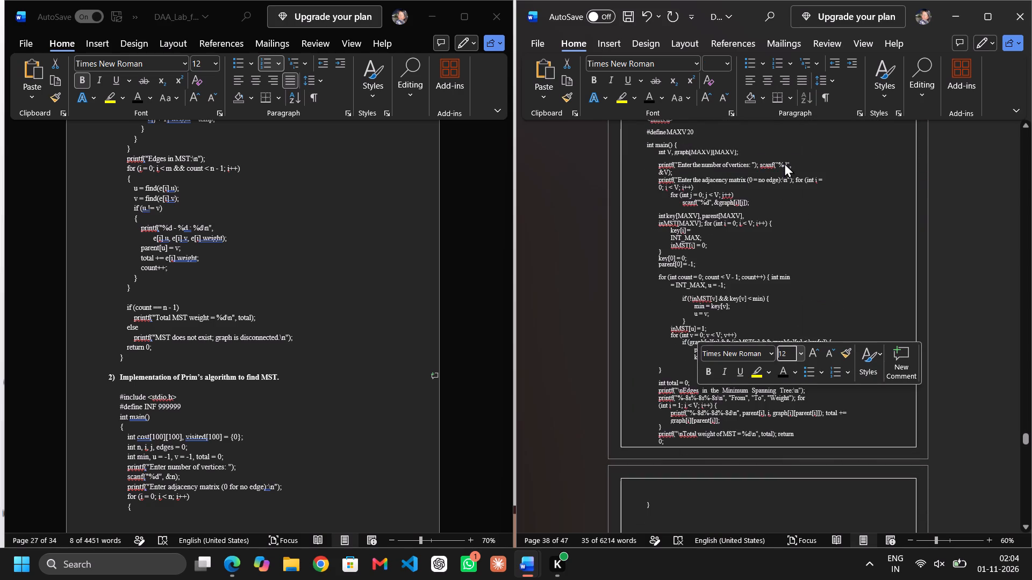
left_click(777, 444)
Add blank space between the closing brace of the Prim code and the OUTPUT heading.
scroll(777, 444, "down", 2)
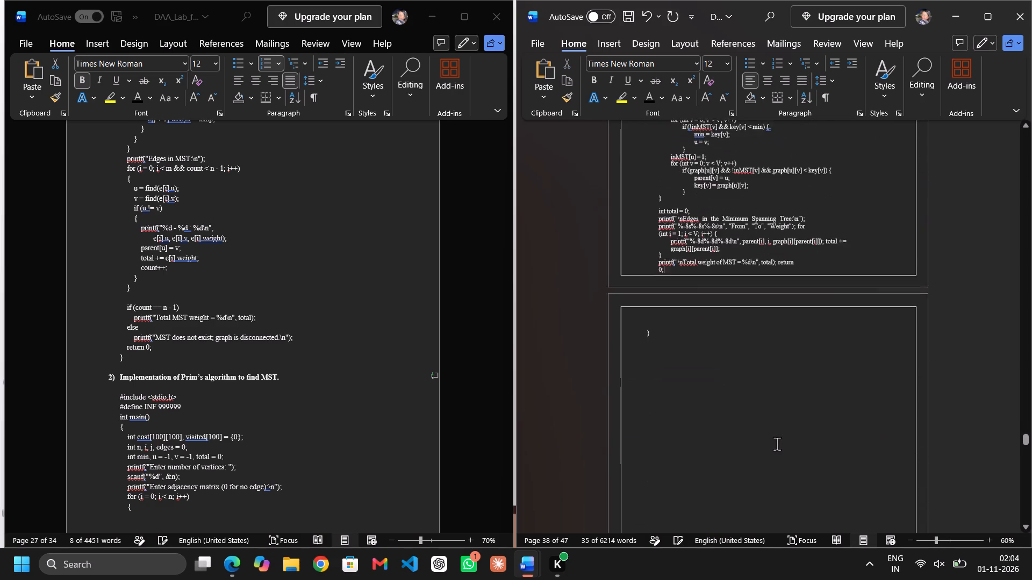
scroll(777, 444, "down", 1)
left_click(777, 444)
key("Delete")
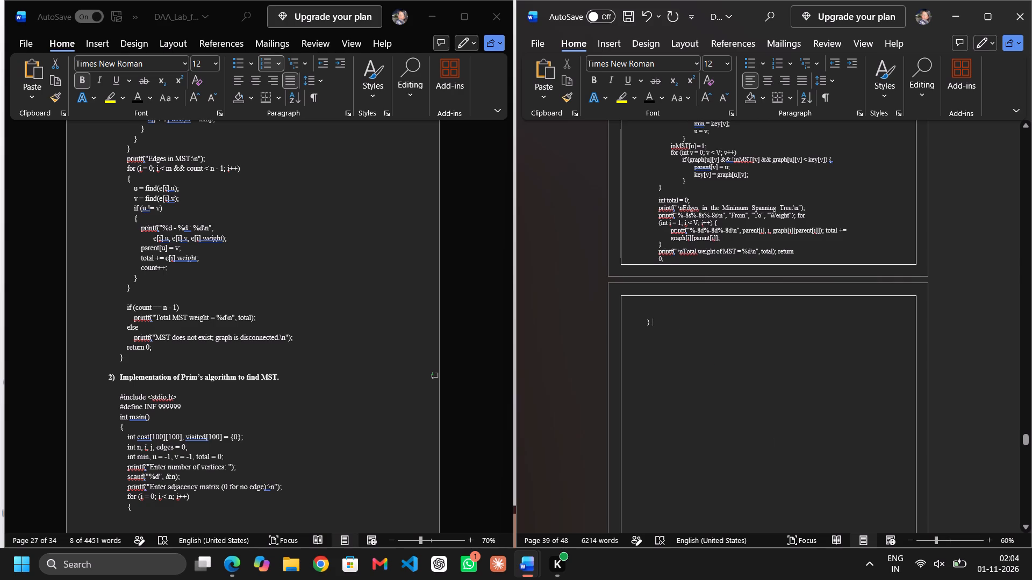
key("Return")
key("Return")
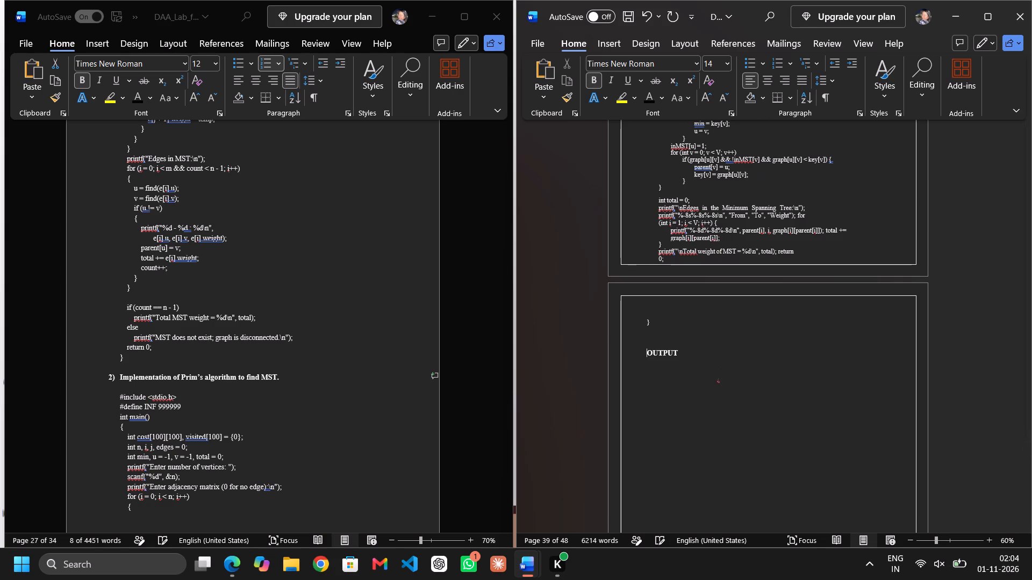
Insert three line breaks before the "Total weight of MST" printf line in the Prim code.
scroll(777, 444, "up", 3)
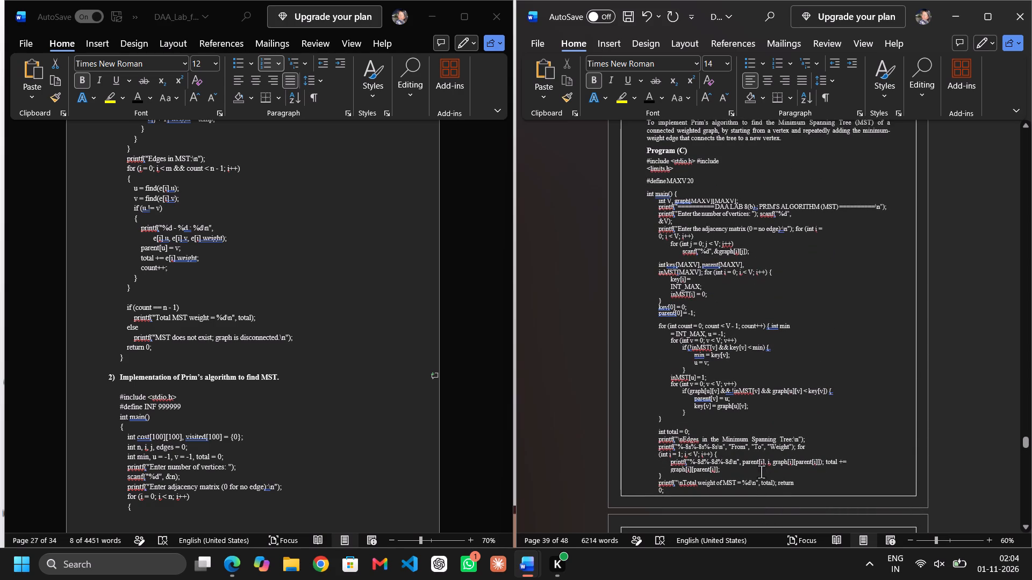
left_click(757, 474)
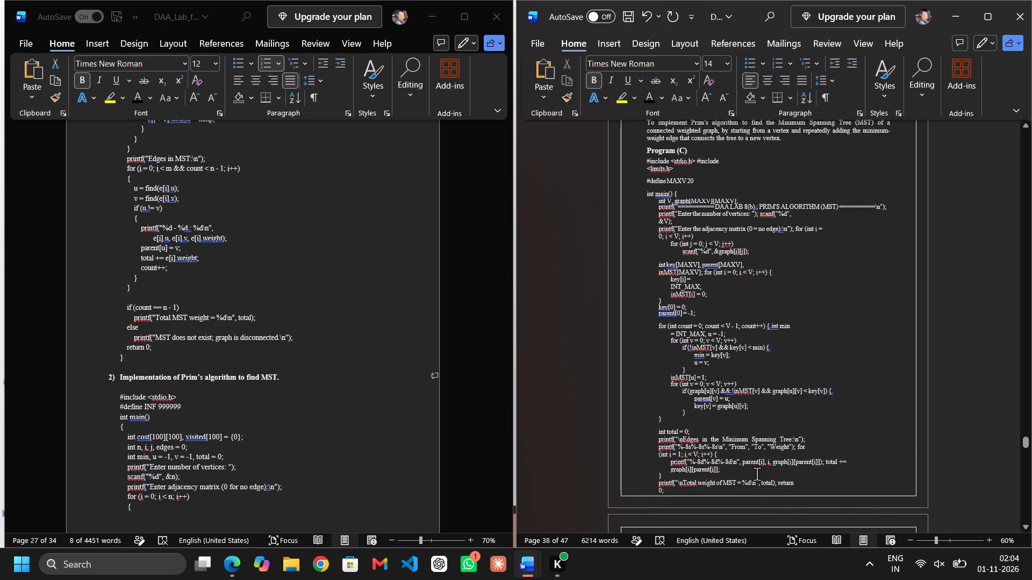
left_click(757, 474)
key("Return")
key("Return")
key("Return")
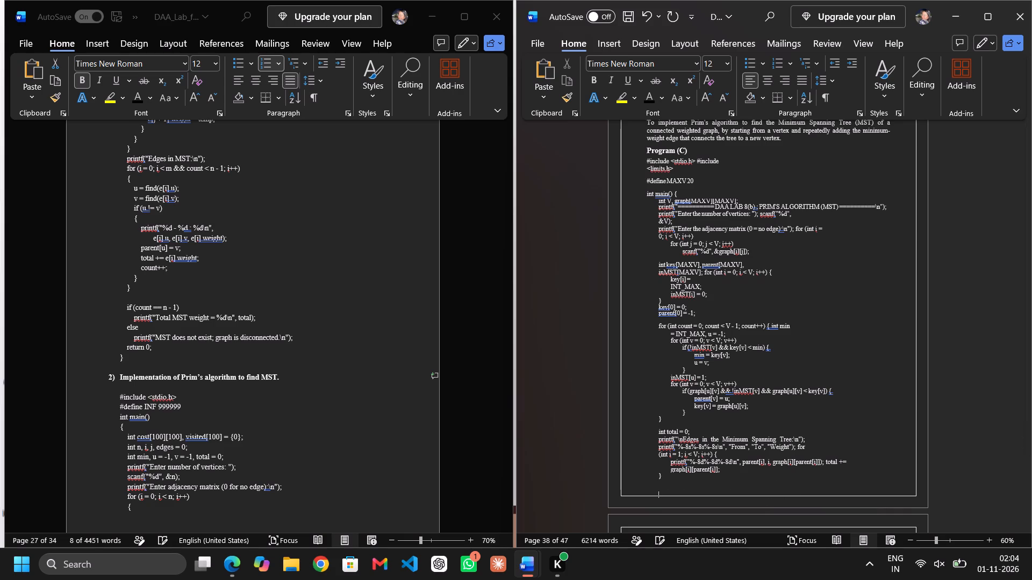
Review the page layout of the Prim and Kruskal sections and the start of Lab 9.
scroll(757, 474, "down", 5)
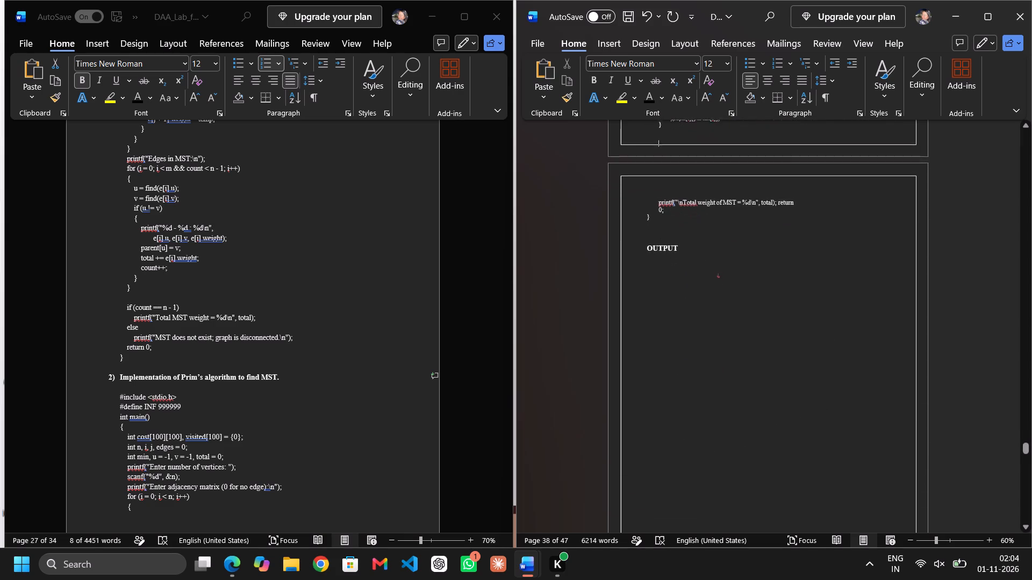
scroll(757, 474, "down", 4)
scroll(757, 474, "up", 6)
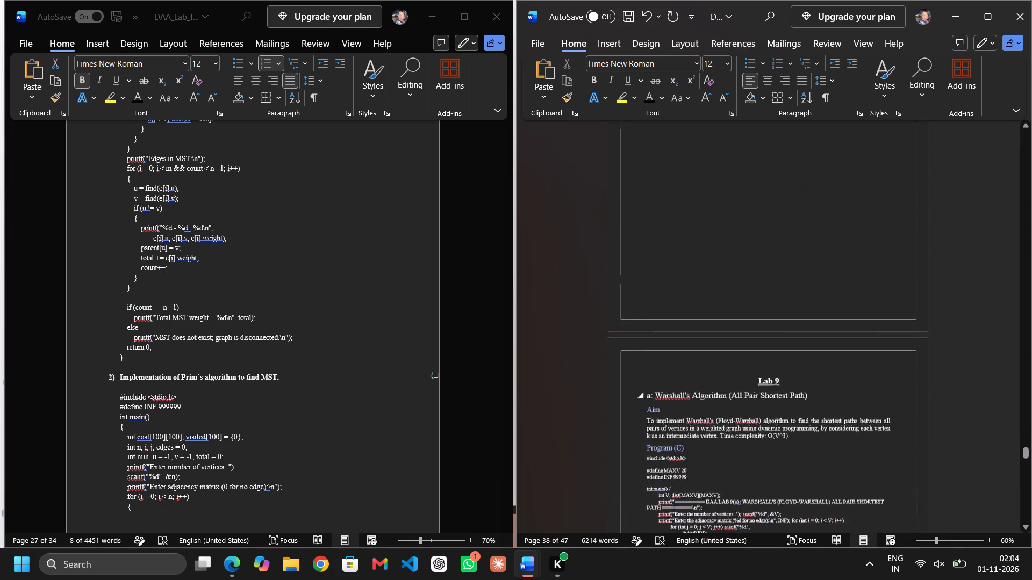
scroll(757, 474, "up", 7)
scroll(757, 474, "up", 17)
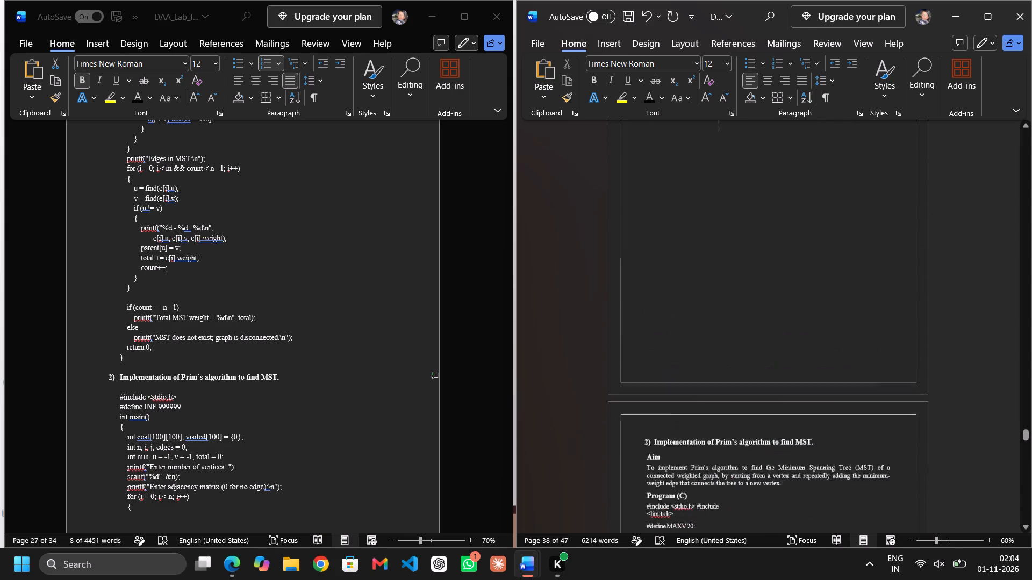
scroll(757, 474, "up", 3)
scroll(757, 474, "down", 2)
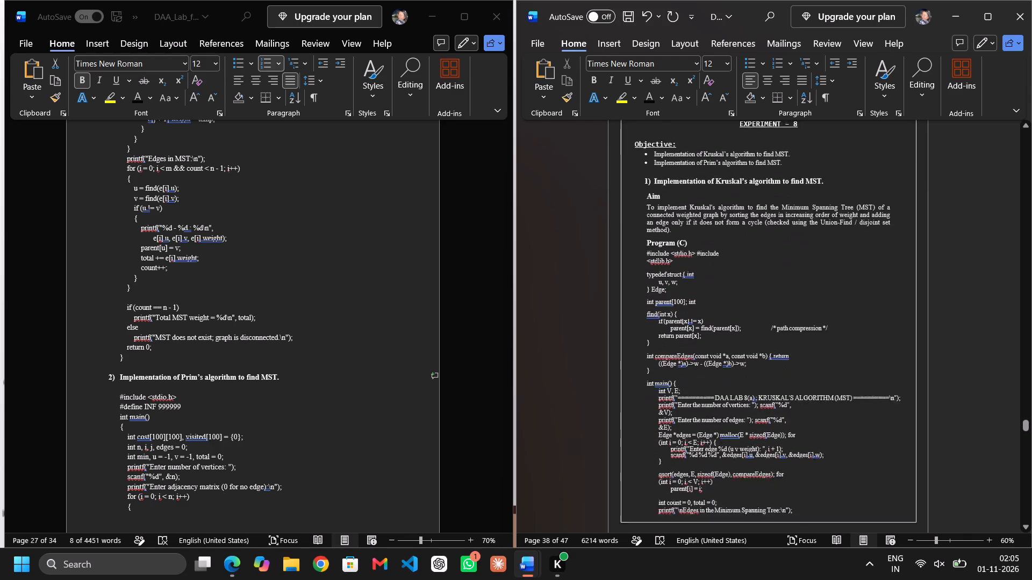
scroll(757, 474, "down", 4)
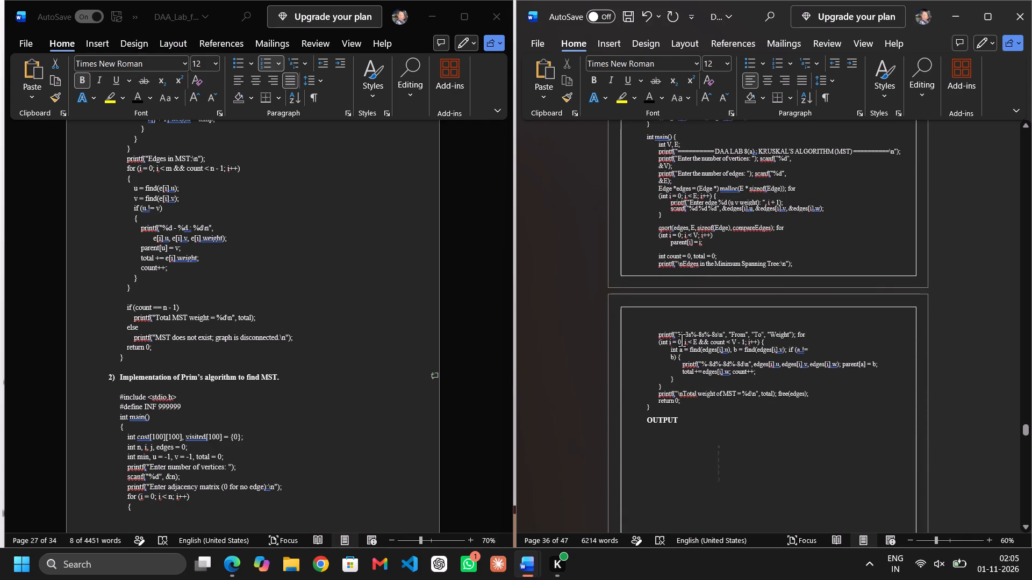
Insert a line break after the closing brace of the Kruskal code, above its OUTPUT heading.
left_click(672, 408)
double_click(672, 408)
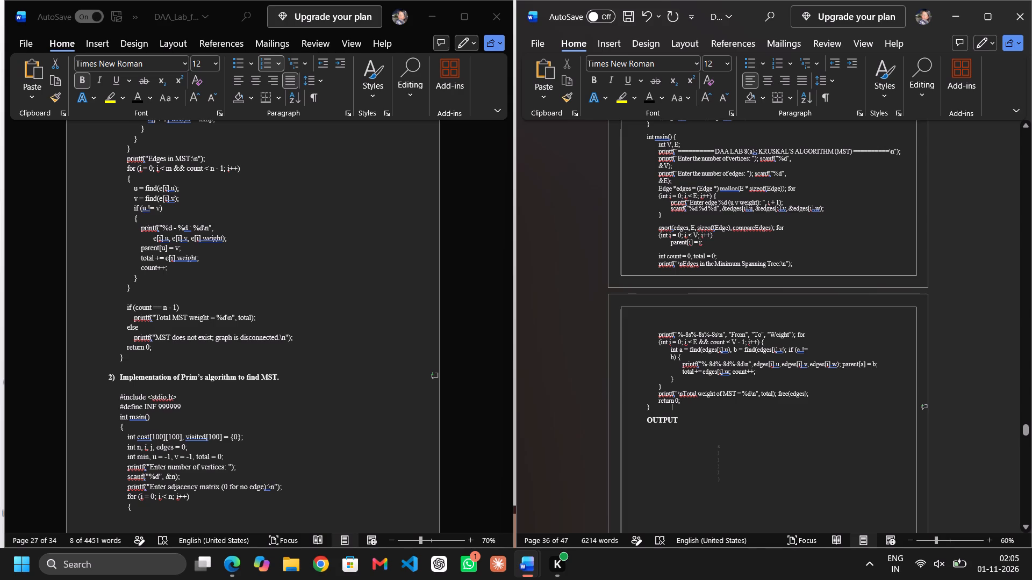
left_click(672, 408)
key("Return")
Set the EXPERIMENT – 8 title to font size 16.
scroll(760, 316, "up", 5)
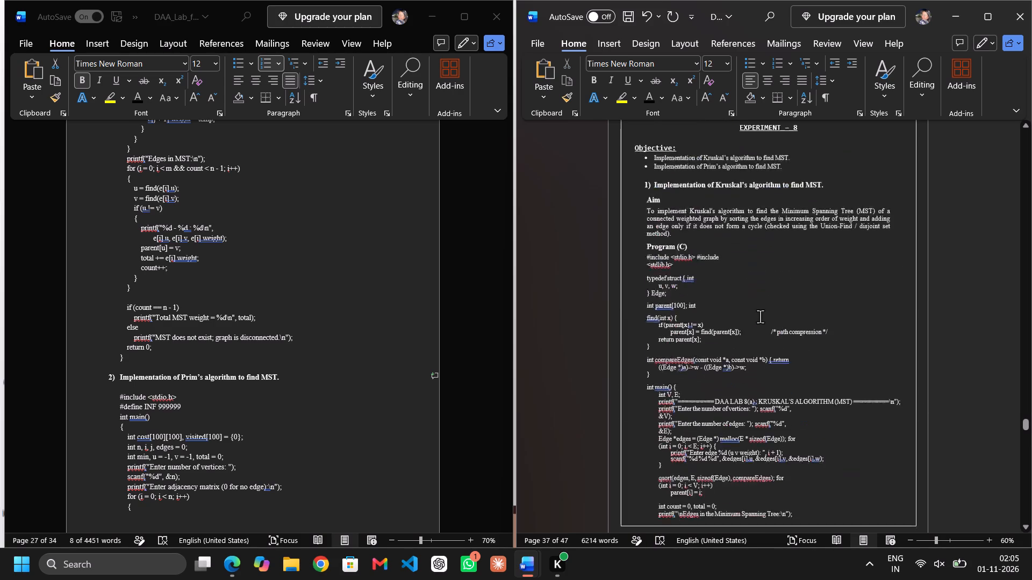
scroll(760, 316, "down", 1)
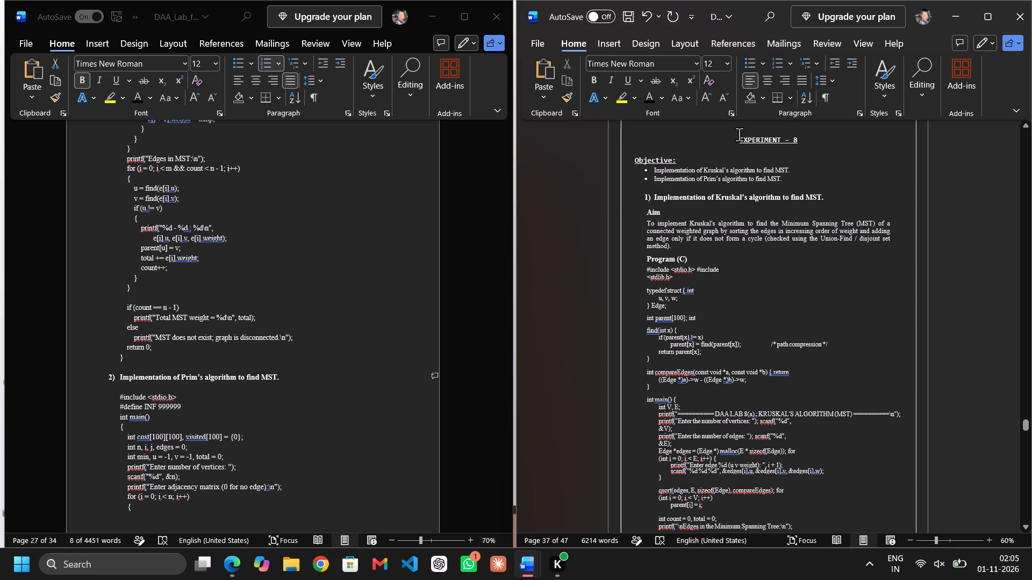
left_click(801, 143)
left_click_drag(801, 143, 742, 141)
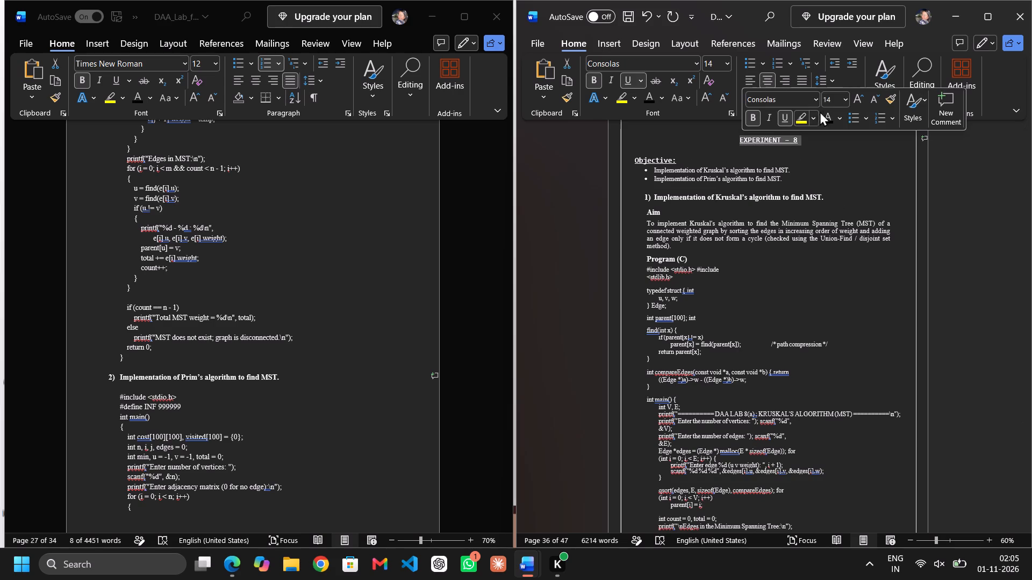
left_click(843, 97)
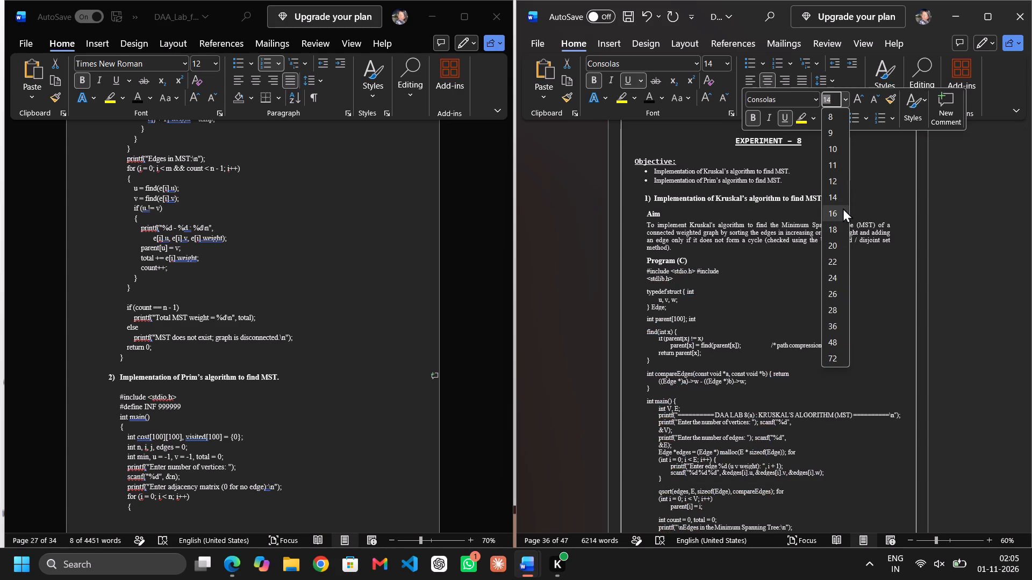
left_click(843, 208)
left_click(843, 208)
scroll(843, 208, "up", 11)
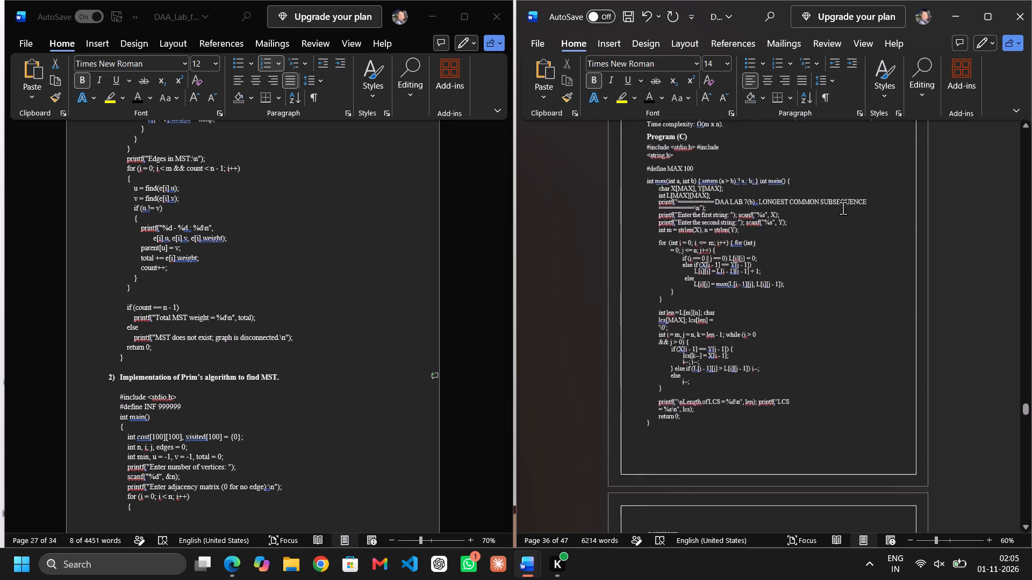
Check the EXPERIMENT – 7 title's font size and review the page layout of Experiments 7 and 8.
scroll(843, 208, "up", 6)
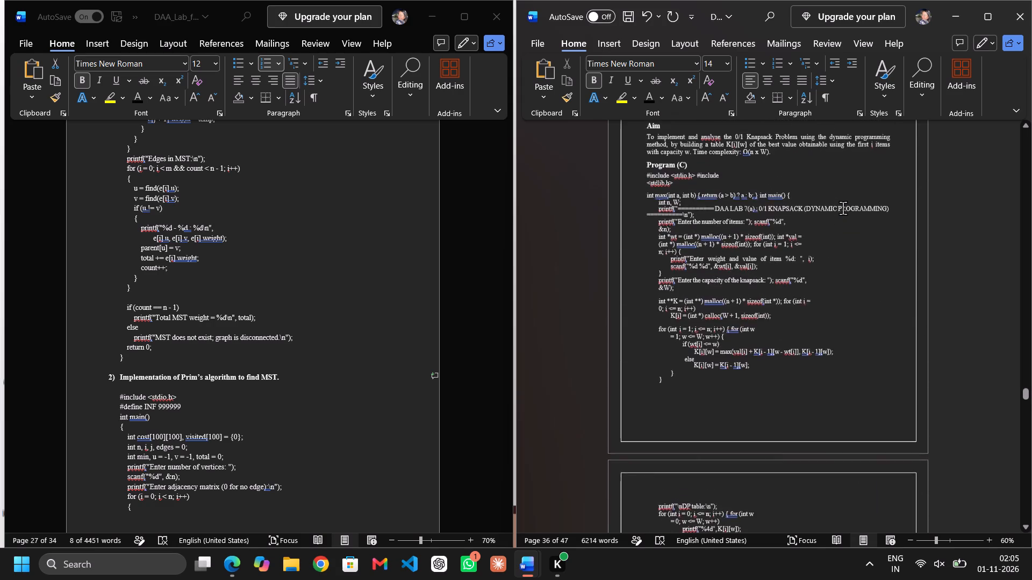
scroll(843, 208, "up", 3)
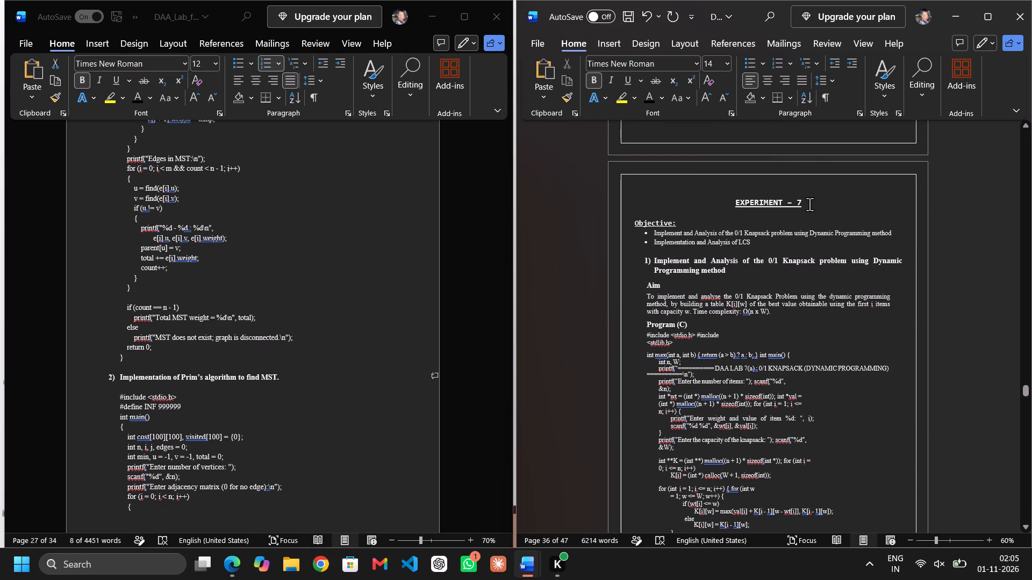
left_click(809, 204)
scroll(809, 204, "down", 8)
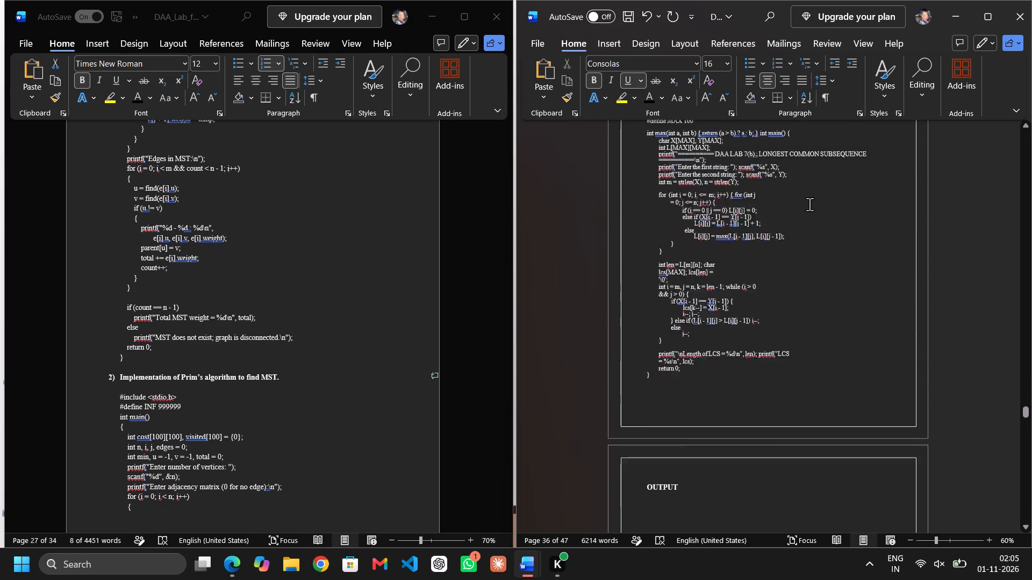
scroll(809, 204, "down", 6)
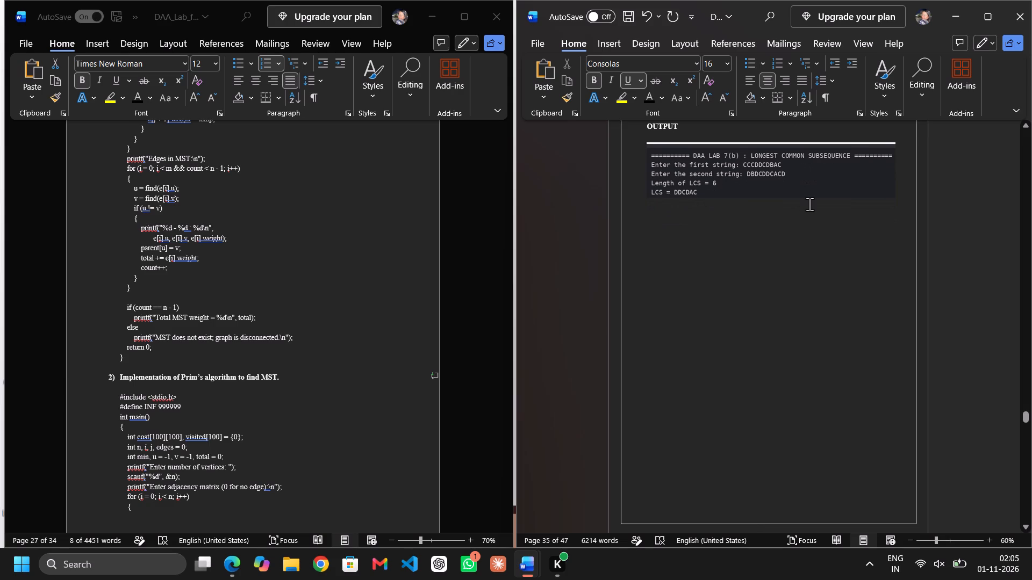
scroll(809, 204, "down", 7)
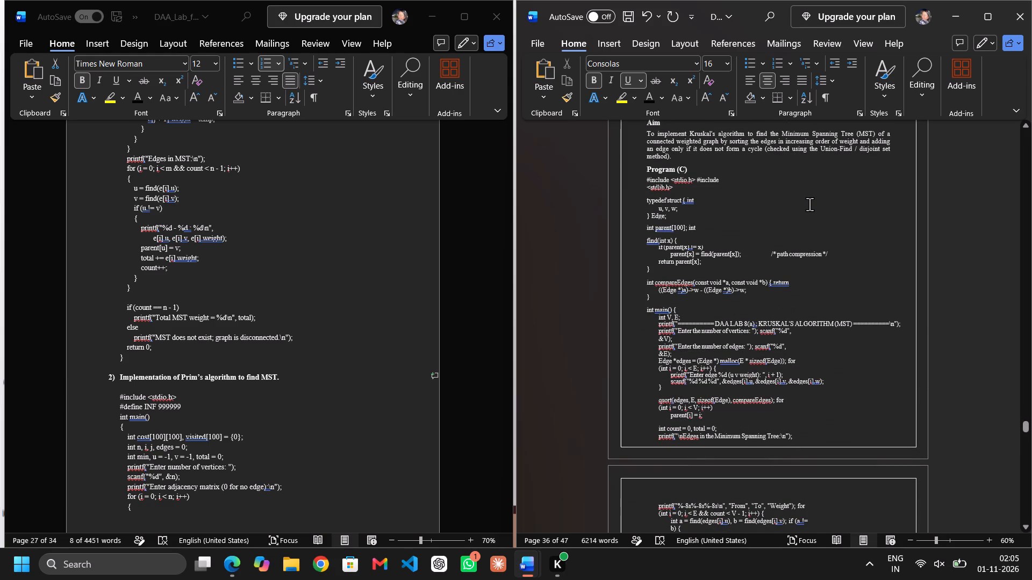
scroll(809, 204, "up", 3)
scroll(809, 204, "down", 1)
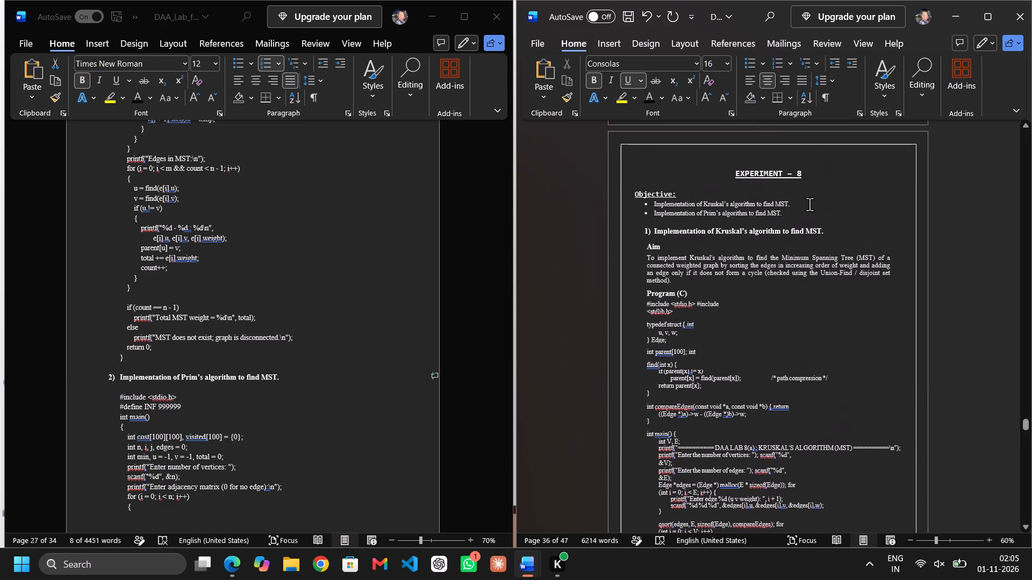
scroll(809, 204, "down", 7)
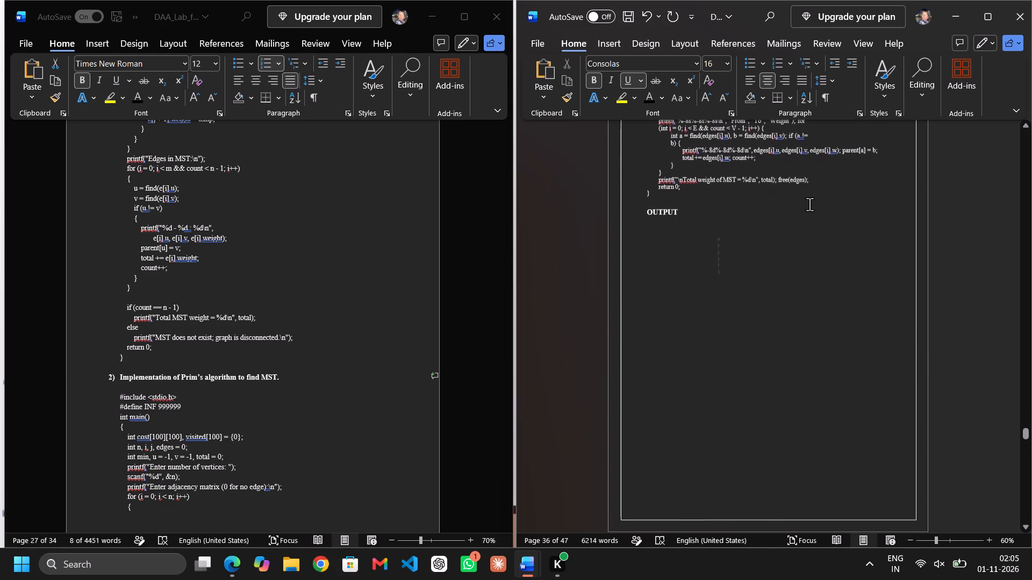
Capture the Lab 8 (a) Kruskal's Algorithm output block from the outputs PDF and paste it under the Kruskal OUTPUT heading.
left_click(723, 258)
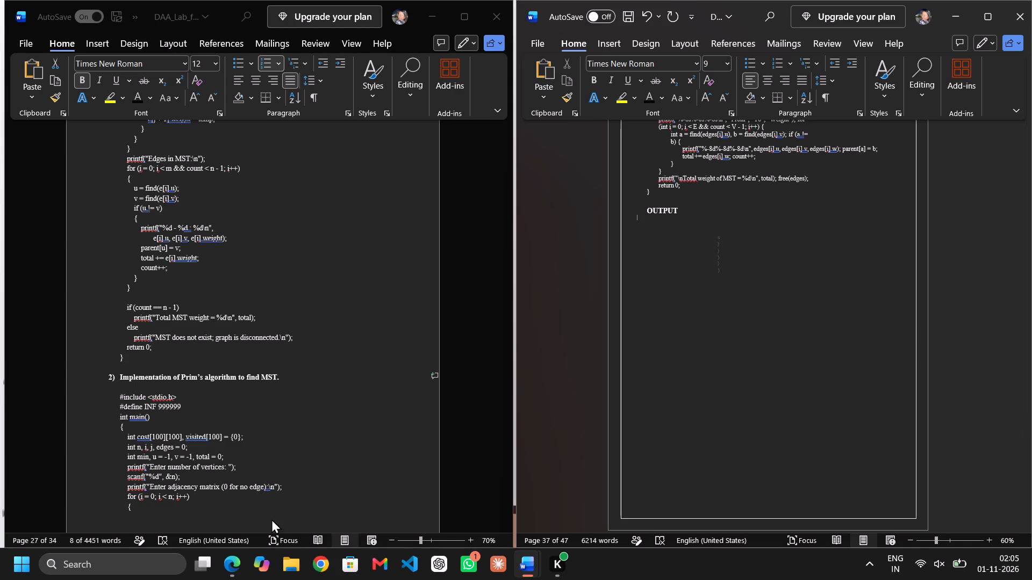
left_click(230, 579)
scroll(254, 409, "down", 4)
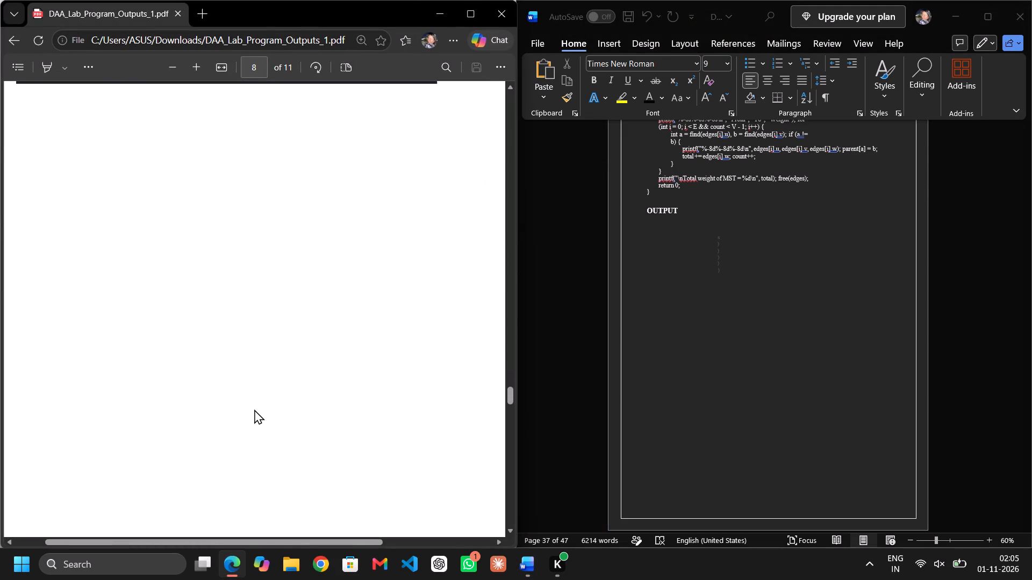
scroll(254, 409, "down", 6)
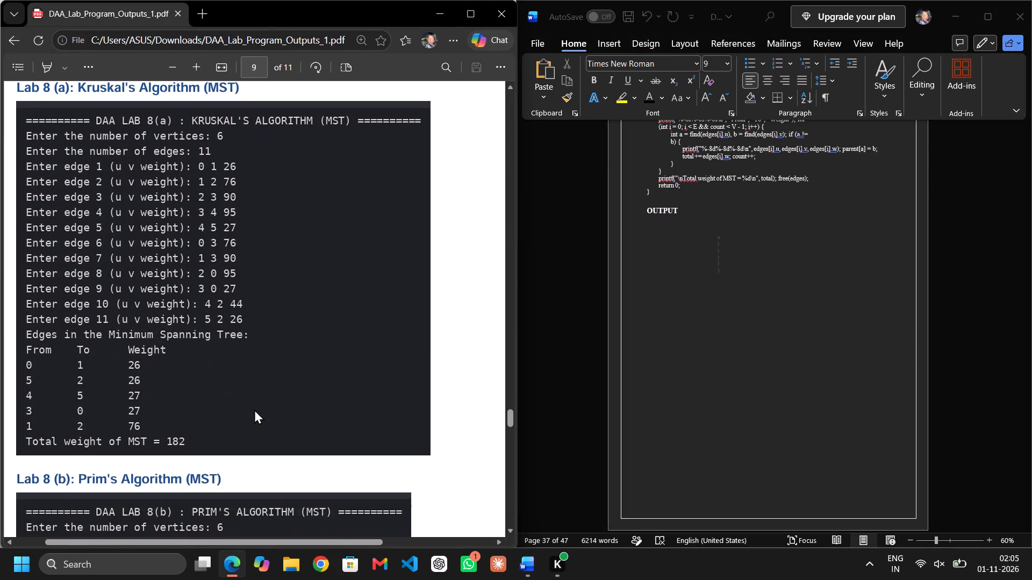
scroll(254, 409, "down", 1)
key("Print")
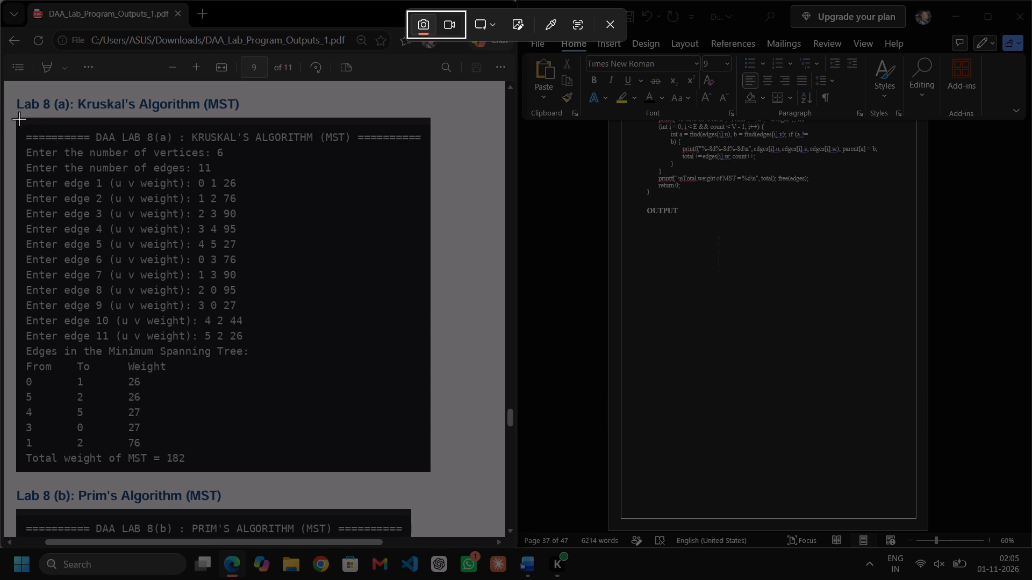
left_click_drag(16, 119, 373, 408)
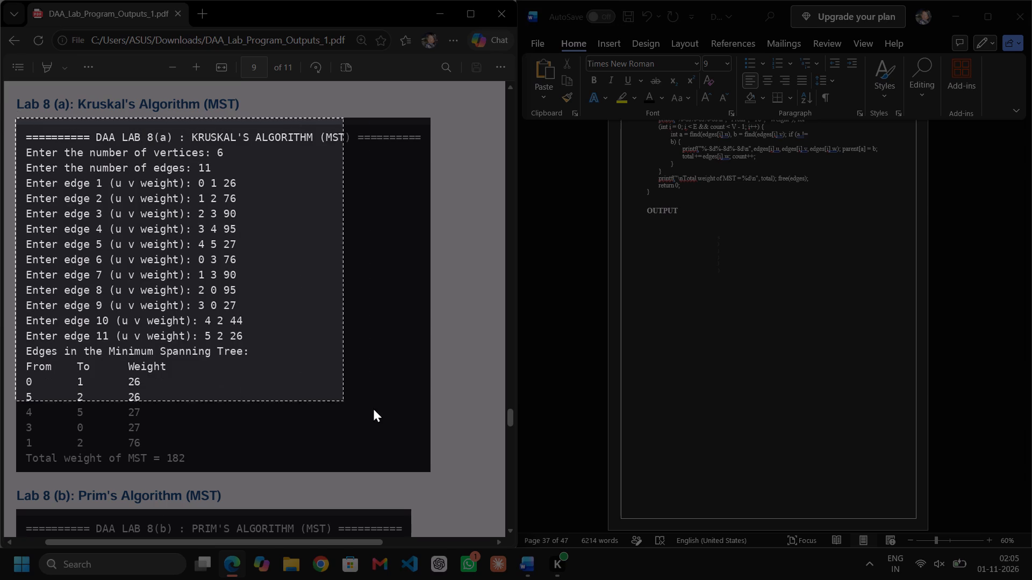
left_click_drag(373, 408, 428, 478)
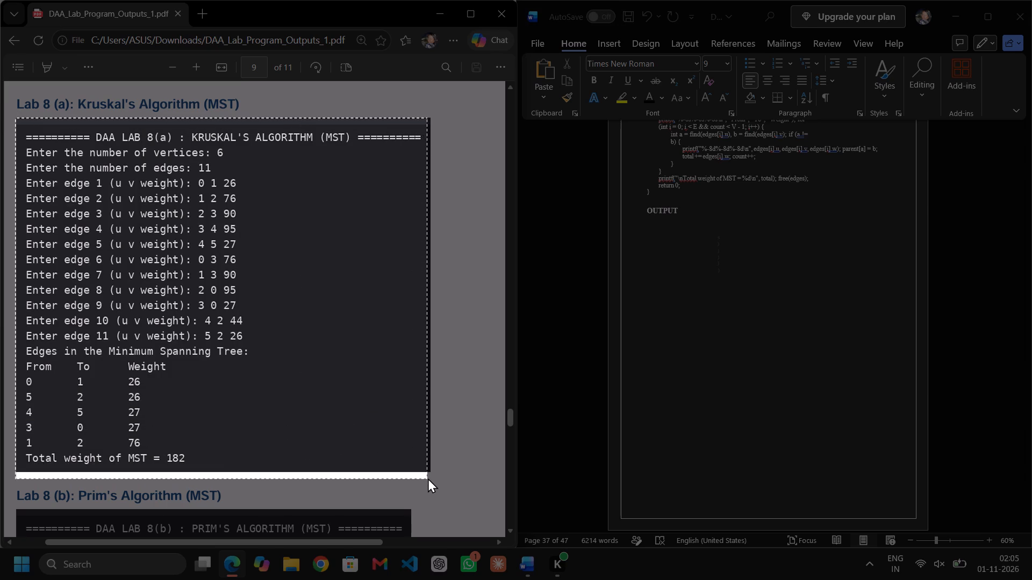
left_click_drag(428, 478, 428, 472)
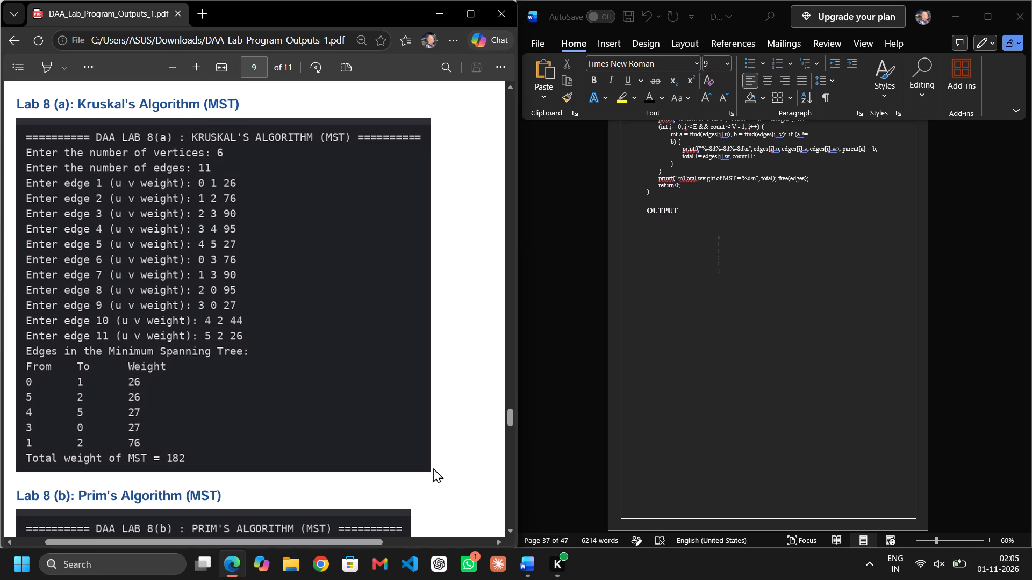
left_click(689, 378)
key("ctrl+v")
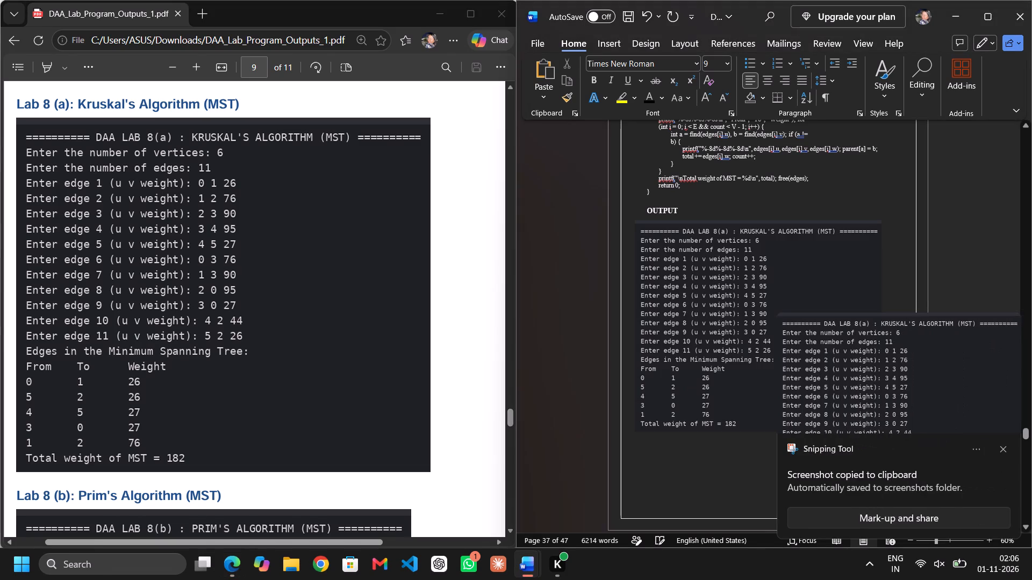
Shrink the pasted Kruskal output screenshot slightly, keeping its proportions, and centre it on the page.
left_click(730, 279)
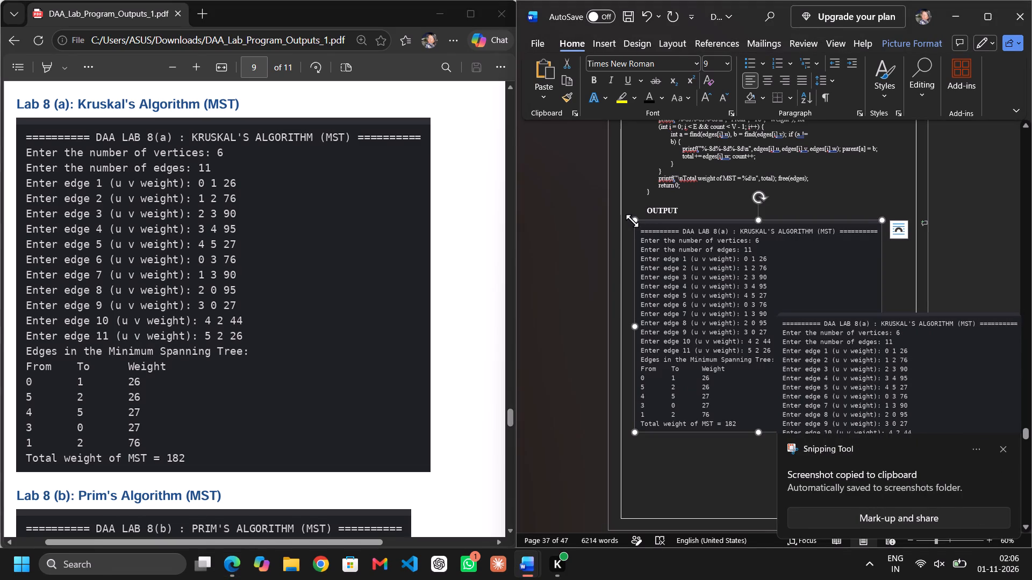
left_click_drag(632, 221, 678, 250)
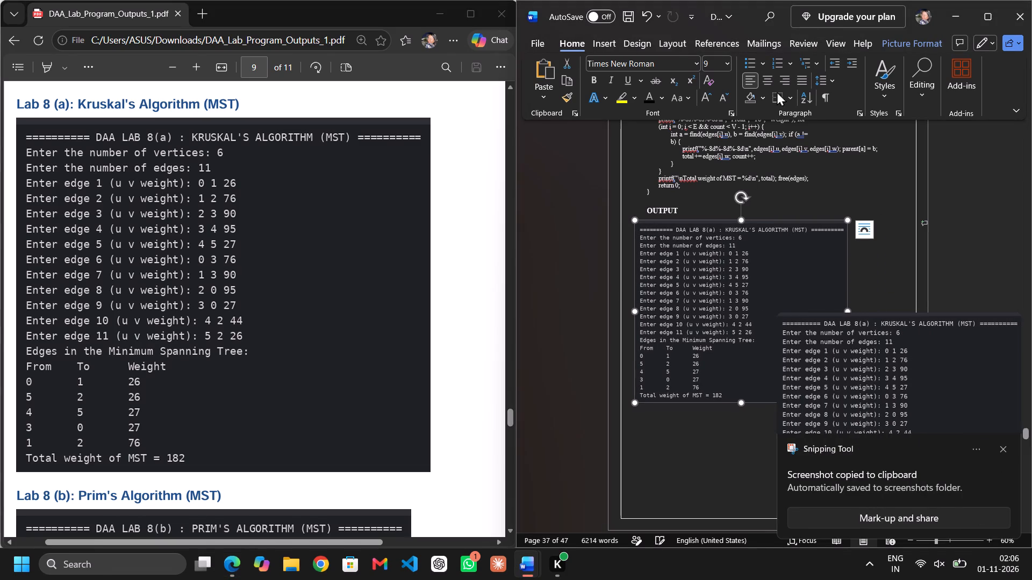
left_click(771, 76)
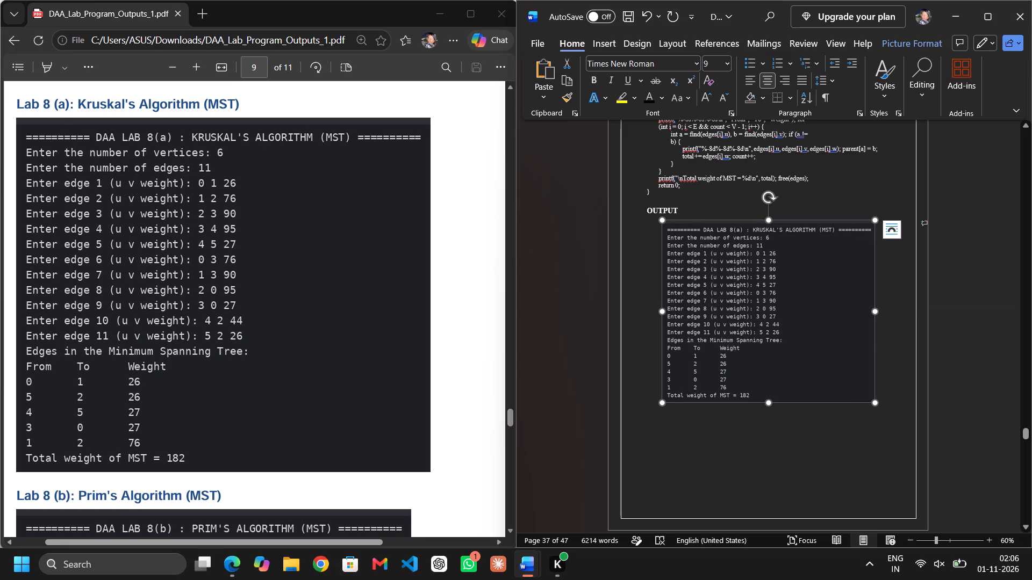
Capture the Lab 8 (b) Prim's Algorithm output block from the outputs PDF and paste it under the Prim OUTPUT heading.
scroll(687, 442, "down", 12)
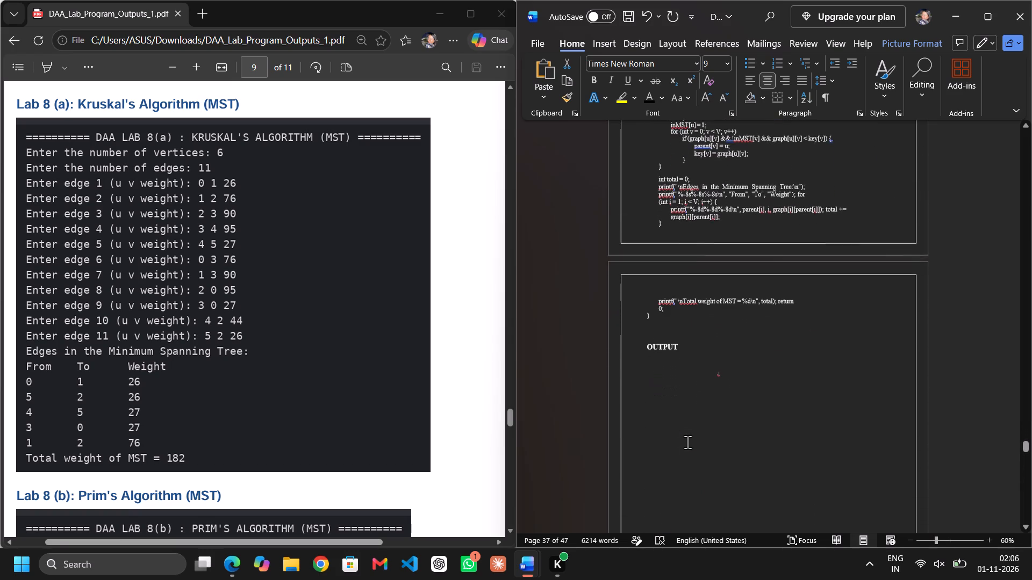
left_click(687, 442)
key("Return")
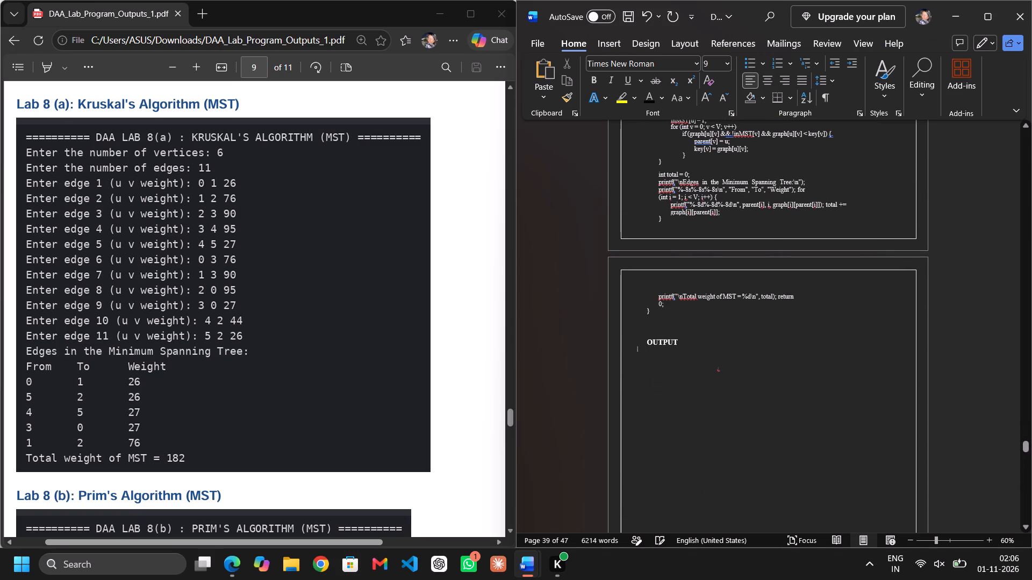
scroll(529, 387, "down", 2)
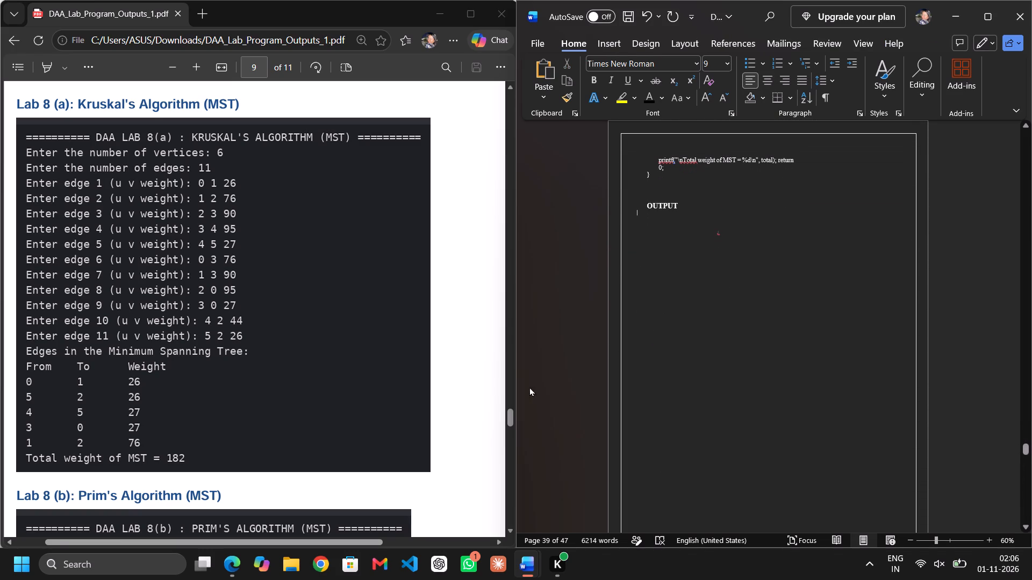
scroll(339, 381, "down", 4)
scroll(339, 381, "up", 2)
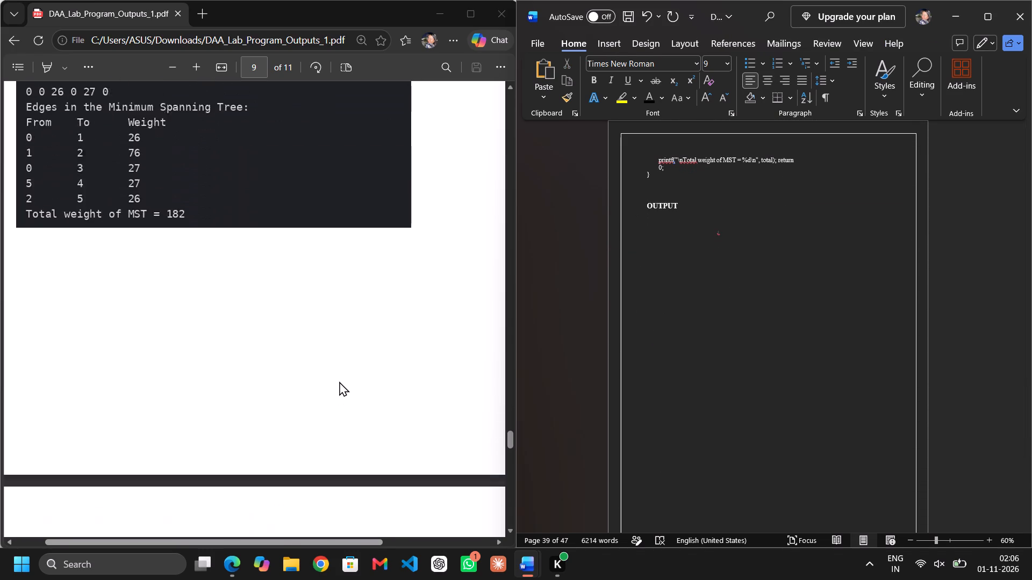
scroll(339, 381, "up", 3)
key("Print")
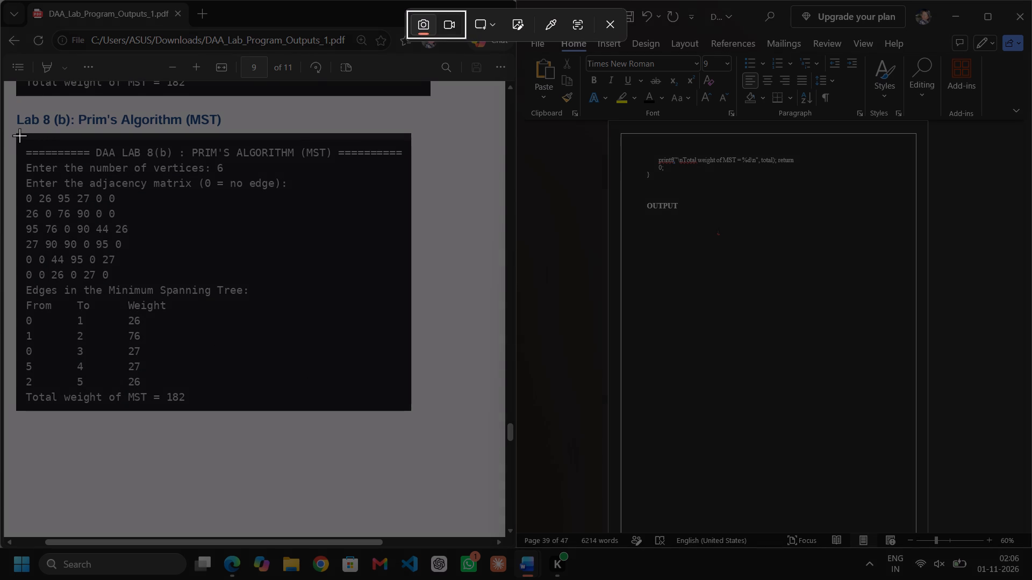
left_click_drag(17, 135, 294, 394)
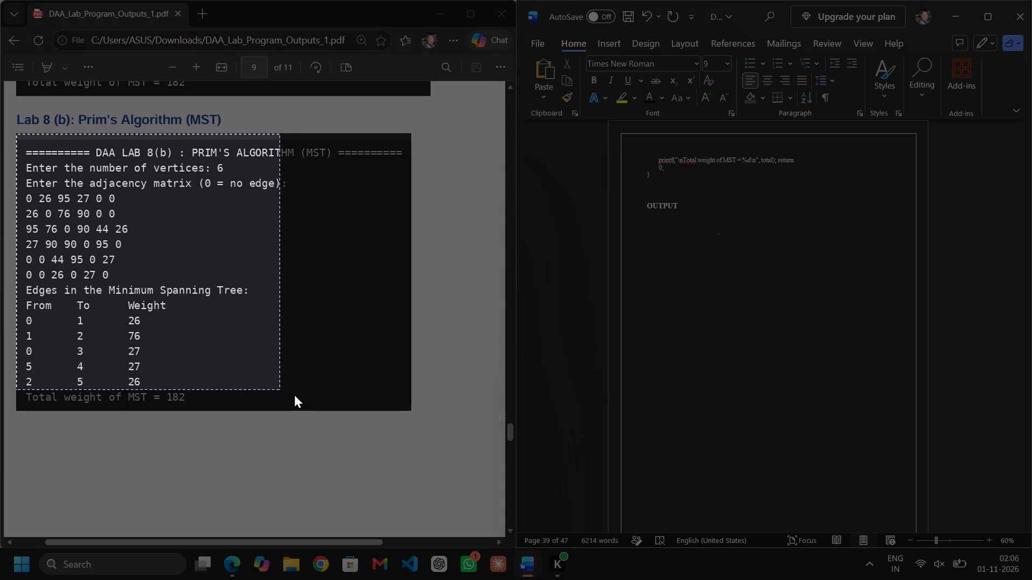
left_click_drag(294, 394, 410, 411)
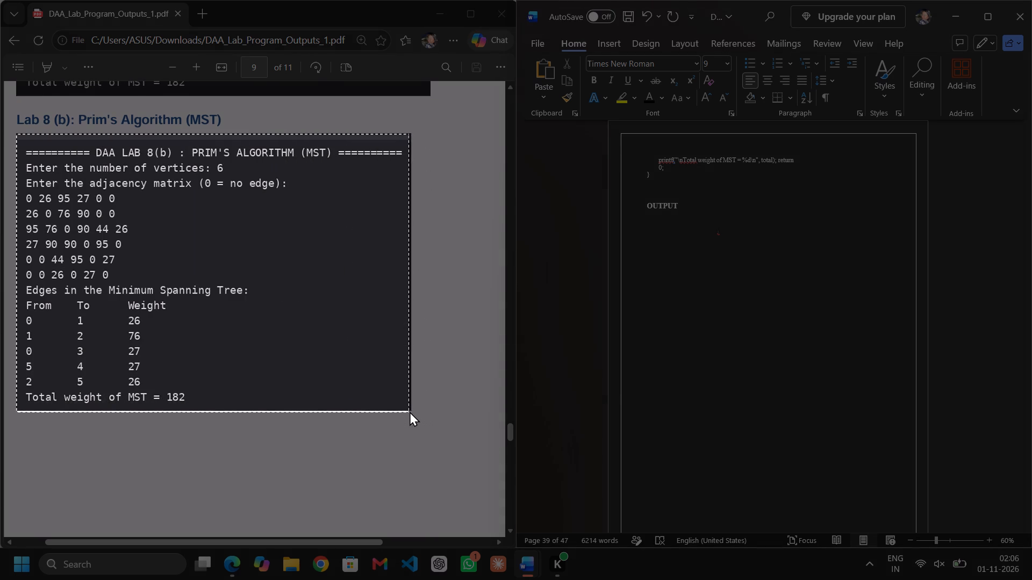
left_click_drag(410, 411, 410, 407)
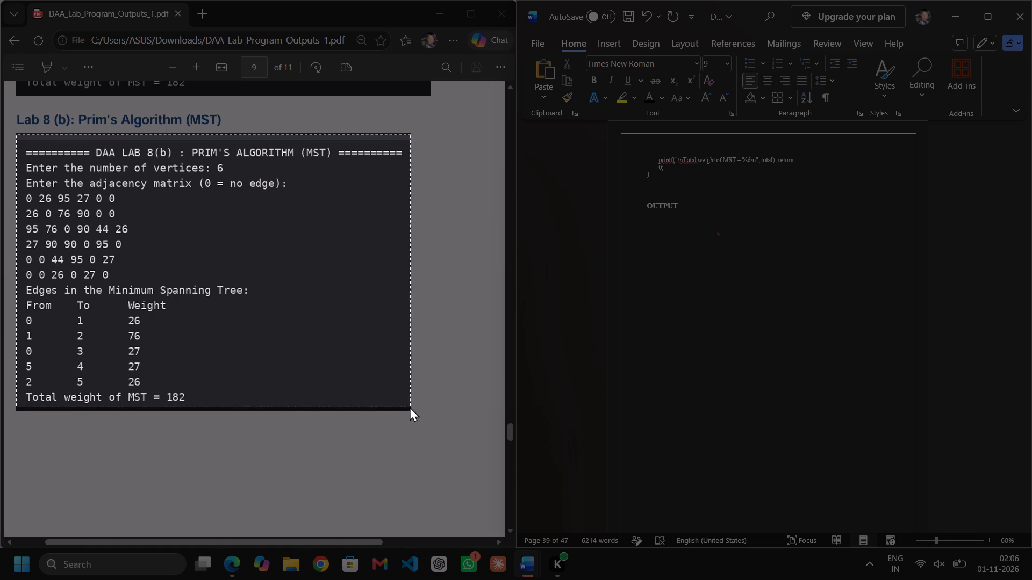
left_click_drag(410, 407, 408, 405)
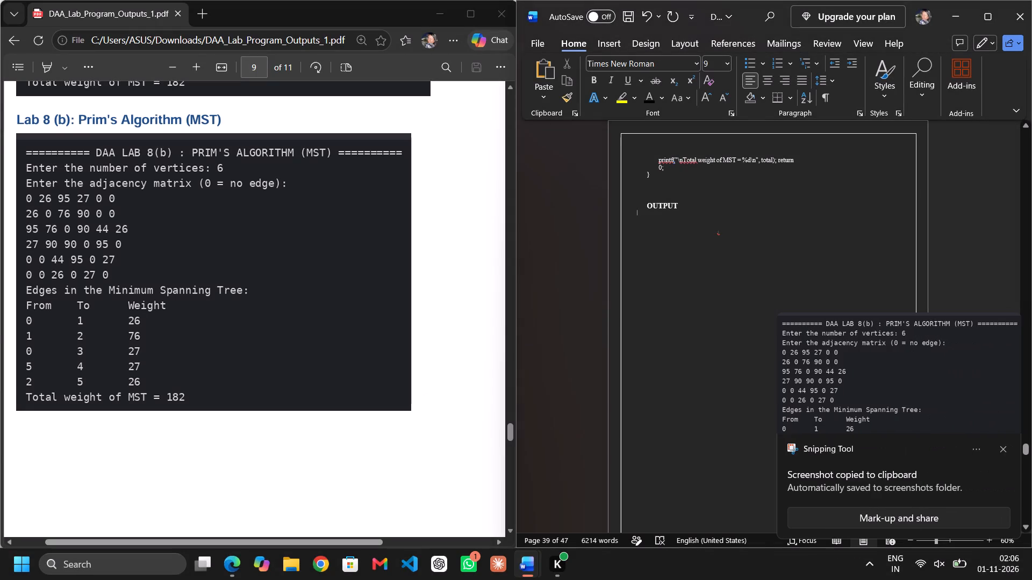
key("ctrl+v")
Shrink the pasted Prim output screenshot slightly, keeping its proportions, and centre it on the page.
left_click(708, 293)
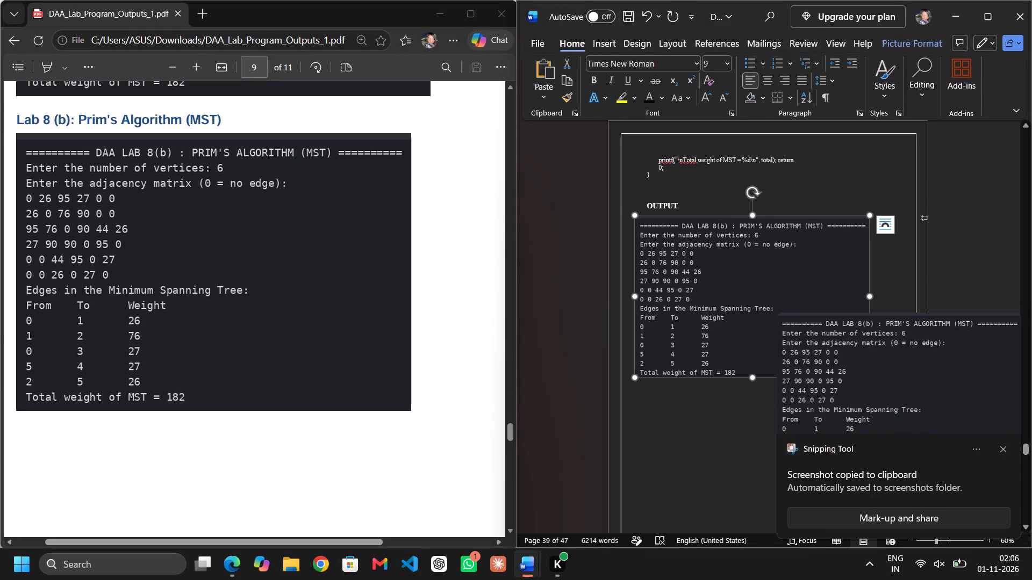
left_click_drag(635, 214, 670, 235)
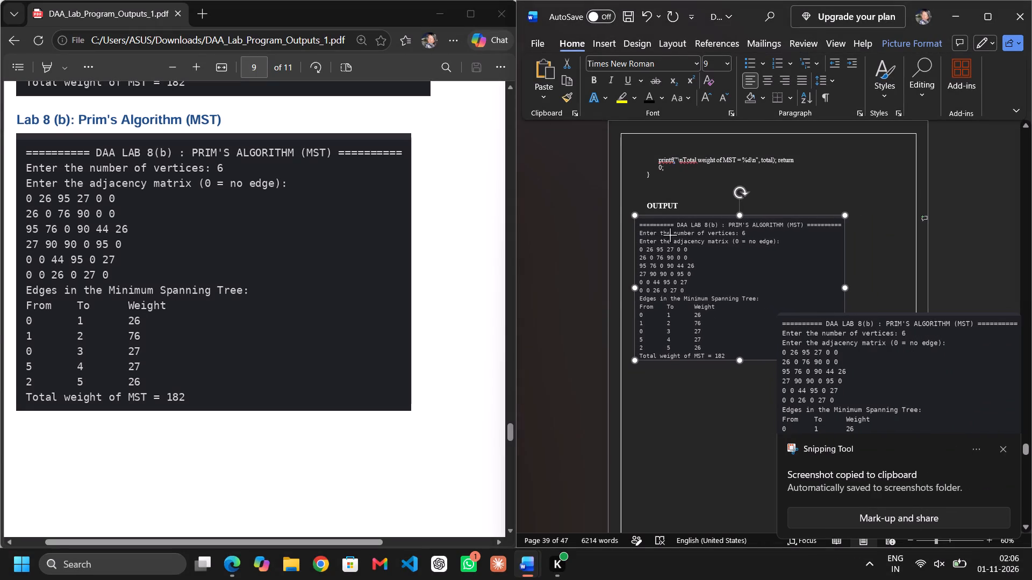
left_click_drag(670, 235, 673, 237)
left_click(763, 81)
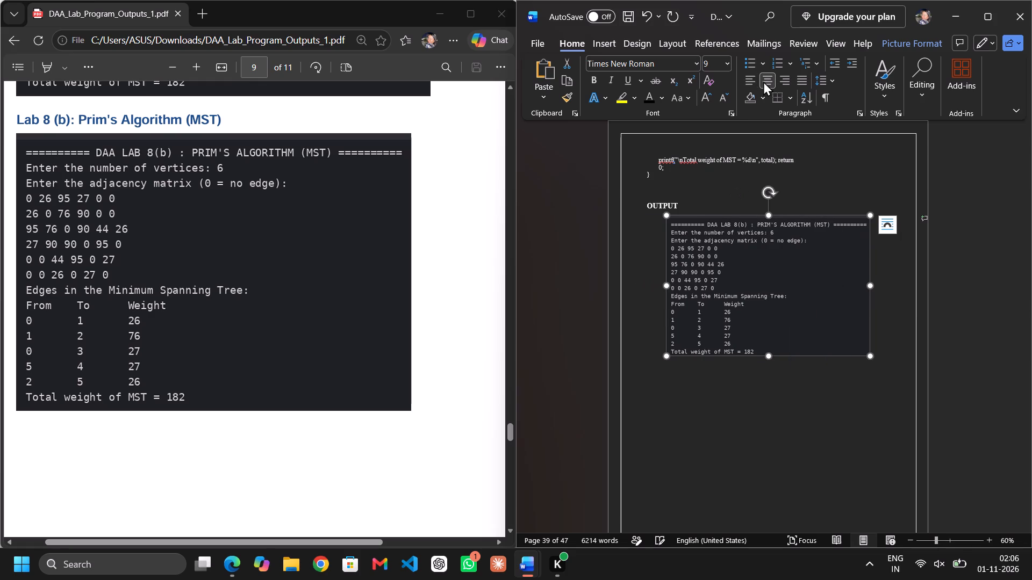
left_click(679, 400)
Copy the EXPERIMENT – 9 heading, objectives and first numbered title on Warshal's Algorithm from the reference lab document.
scroll(679, 400, "down", 7)
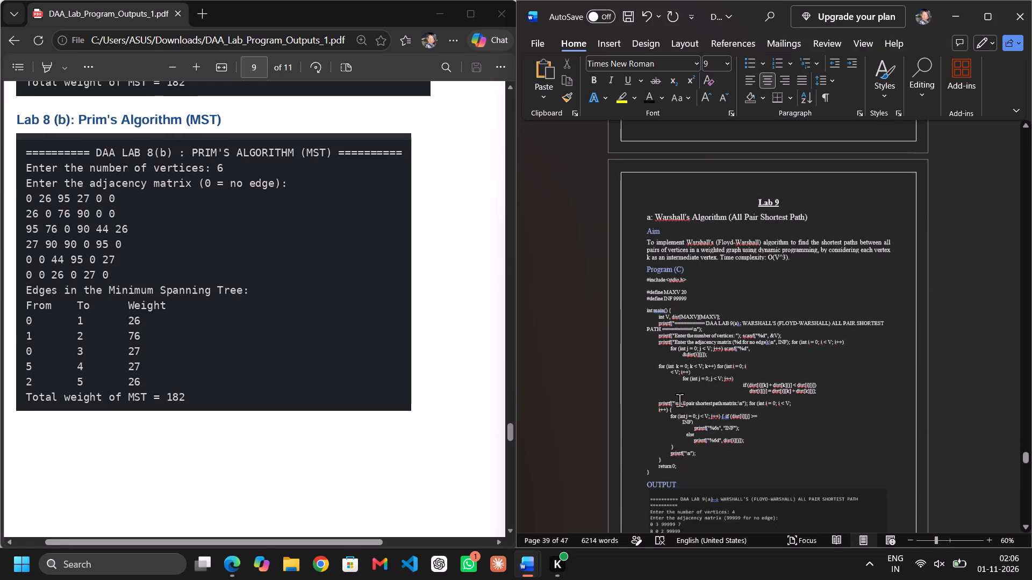
scroll(679, 400, "down", 1)
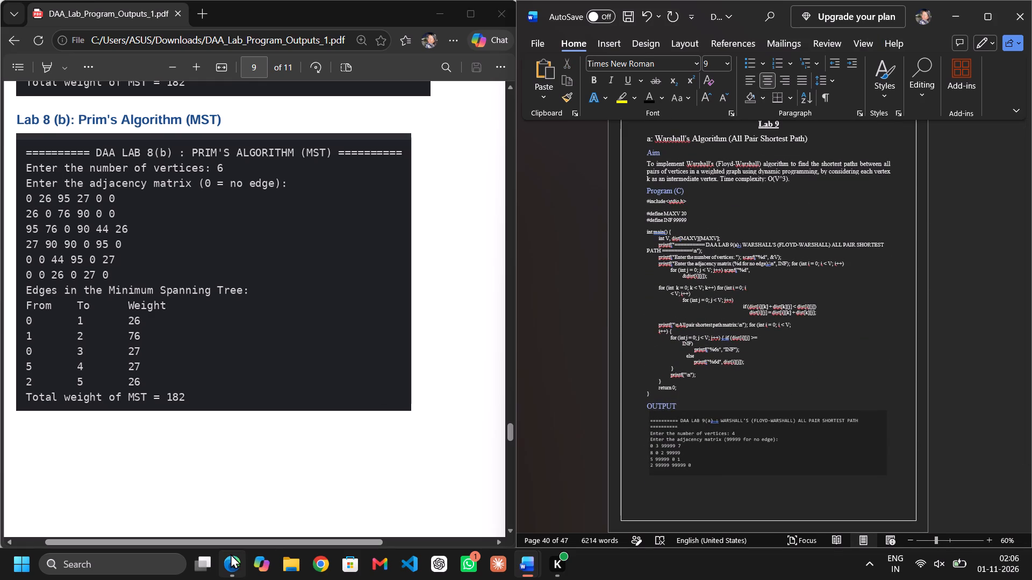
left_click(231, 554)
left_click(231, 554)
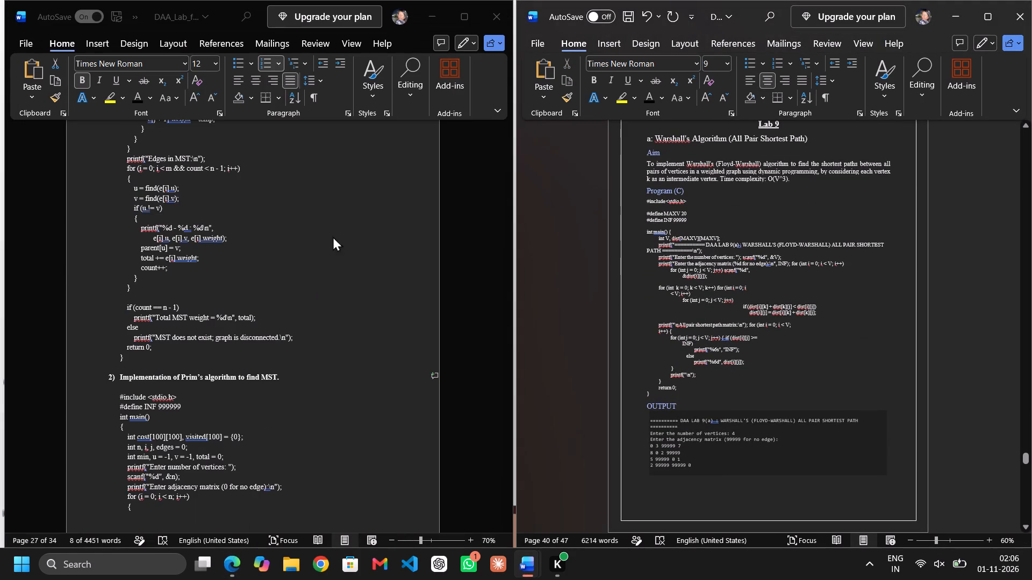
scroll(340, 222, "down", 11)
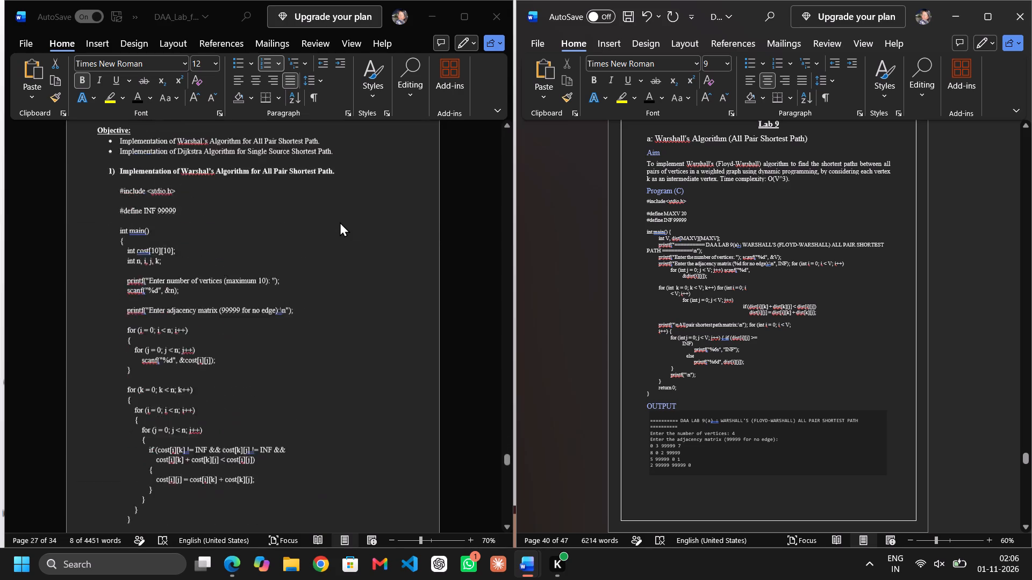
scroll(340, 222, "down", 1)
scroll(340, 222, "up", 3)
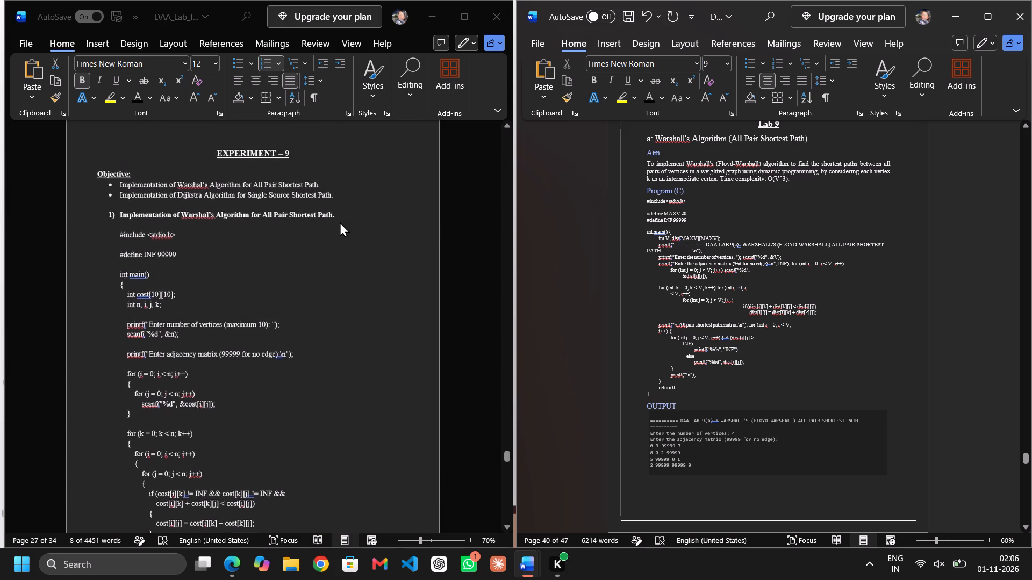
left_click(209, 147)
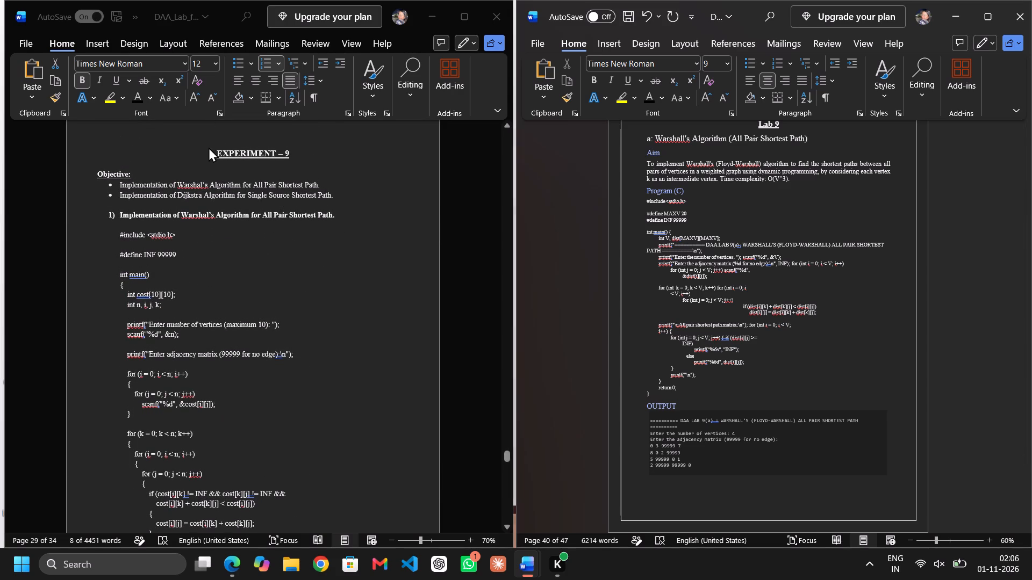
left_click_drag(209, 147, 350, 218)
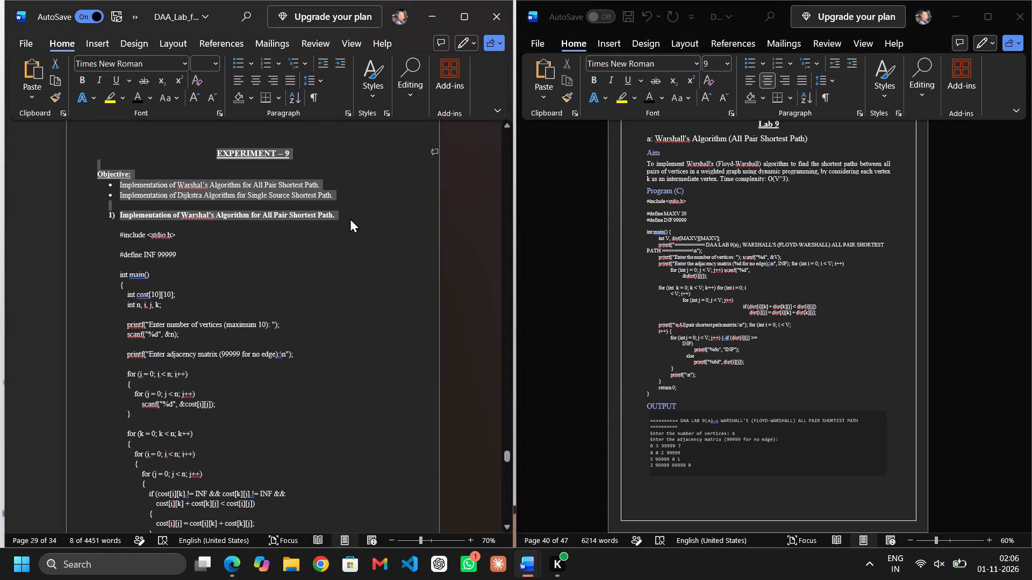
key("ctrl+c")
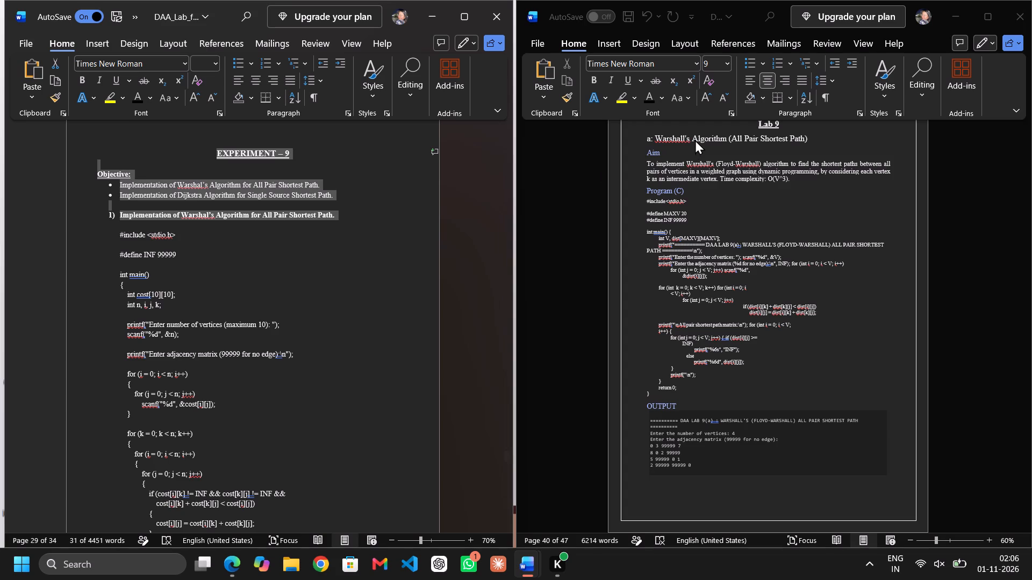
Replace the Lab 9 heading and the "a: Warshall's Algorithm (All Pair Shortest Path)" title with the copied Experiment 9 block.
left_click(695, 140)
right_click(712, 128)
left_click_drag(712, 128, 737, 140)
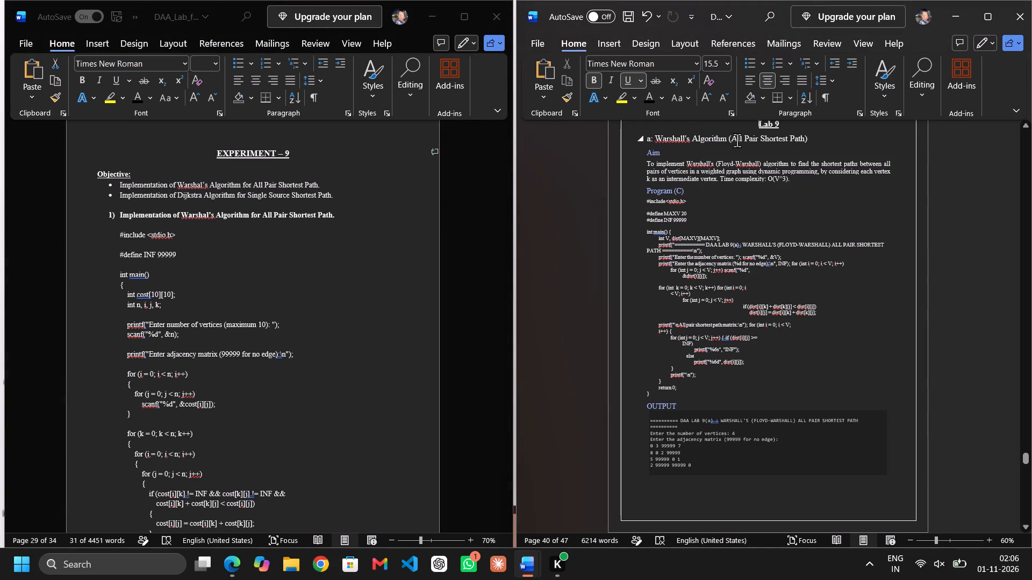
left_click_drag(737, 140, 726, 231)
left_click(726, 231)
scroll(726, 231, "up", 1)
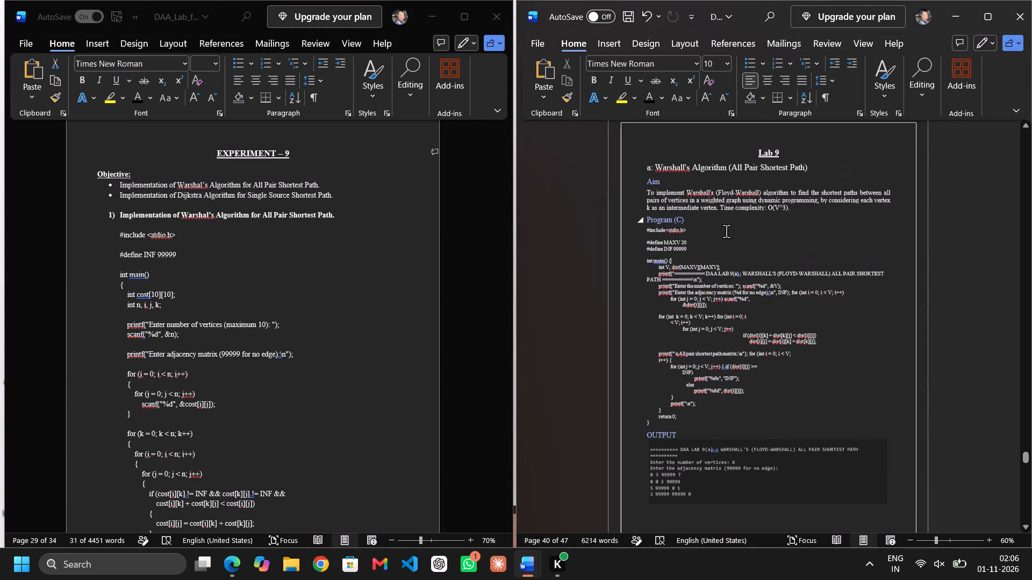
scroll(726, 231, "up", 1)
left_click_drag(755, 158, 789, 201)
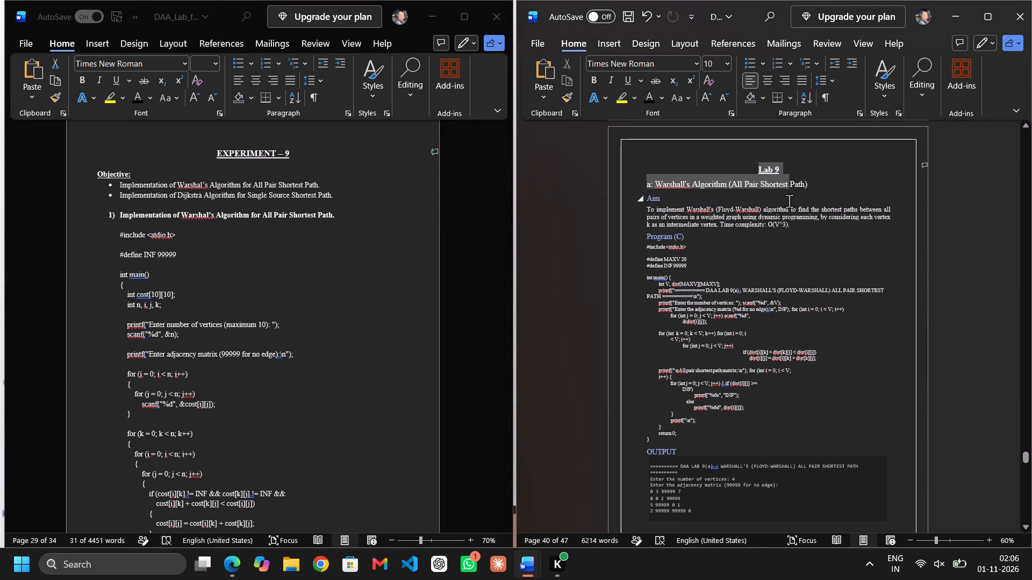
left_click_drag(789, 201, 818, 180)
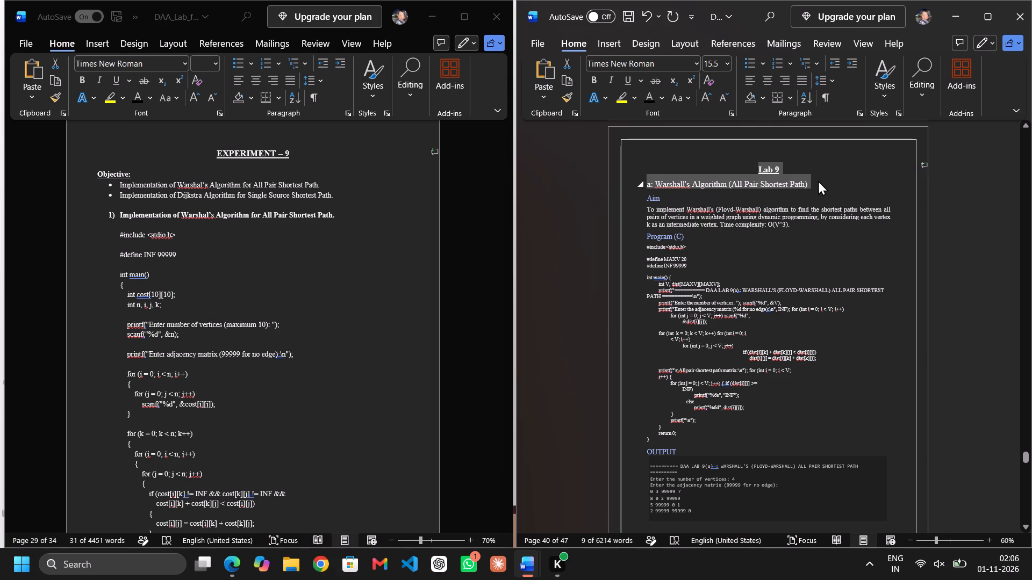
key("ctrl+v")
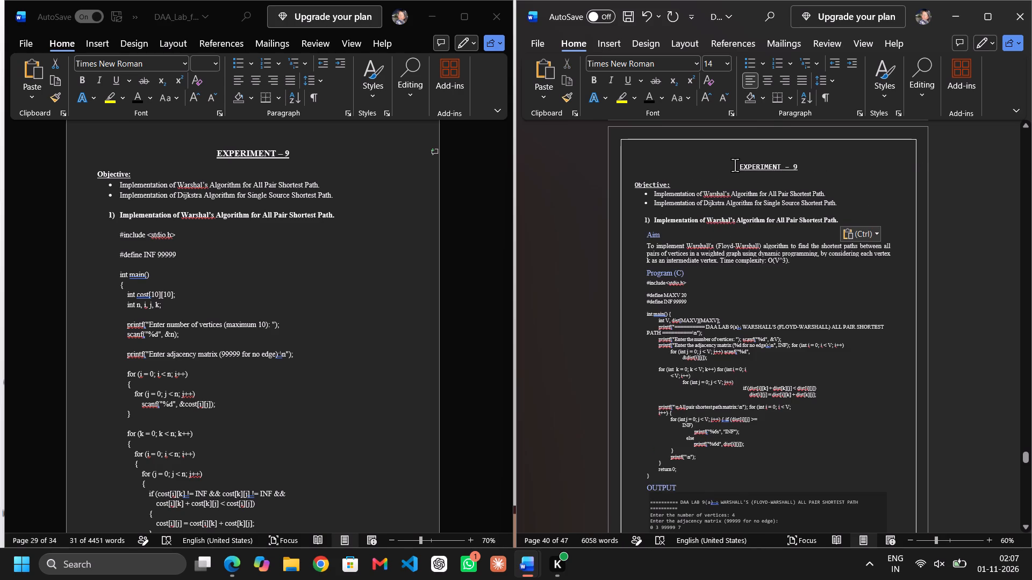
Set the font size of the pasted EXPERIMENT – 9 heading to 16.
left_click_drag(735, 165, 814, 168)
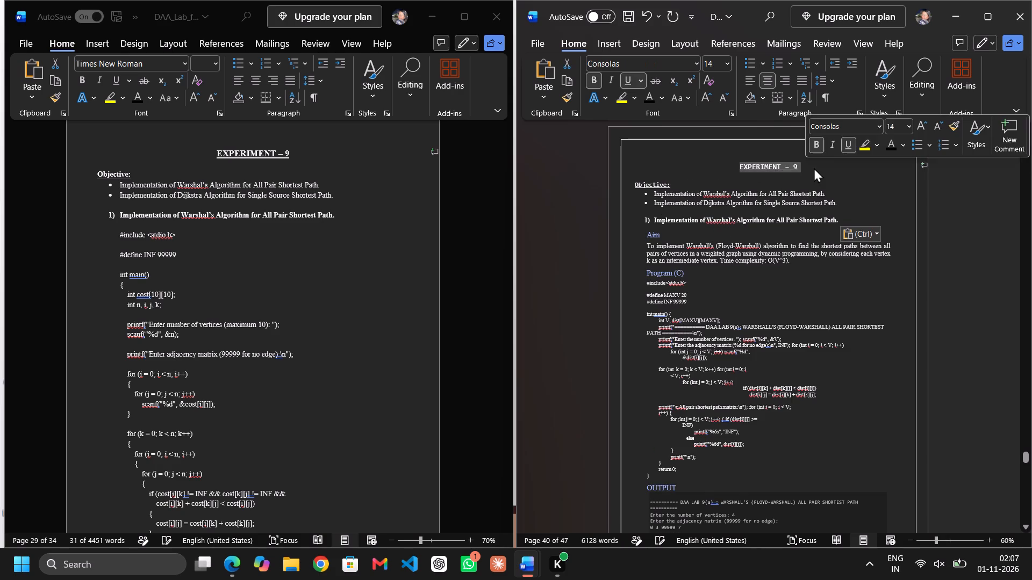
left_click(907, 127)
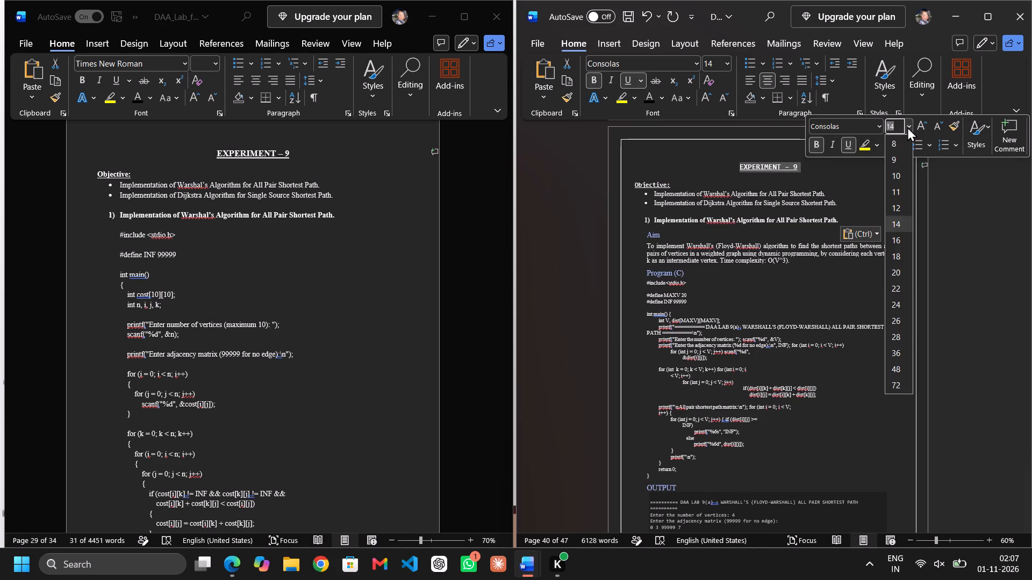
left_click(888, 237)
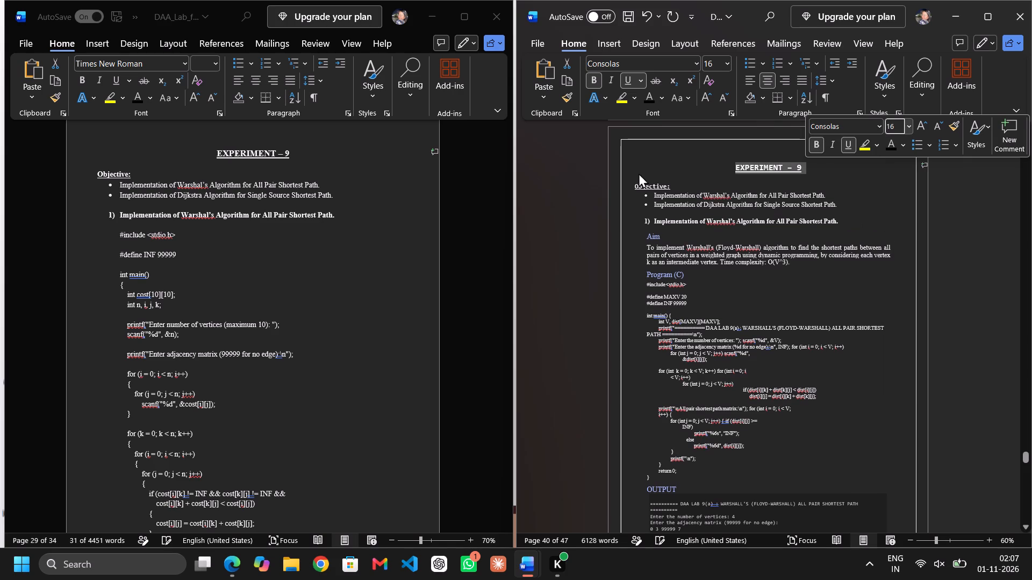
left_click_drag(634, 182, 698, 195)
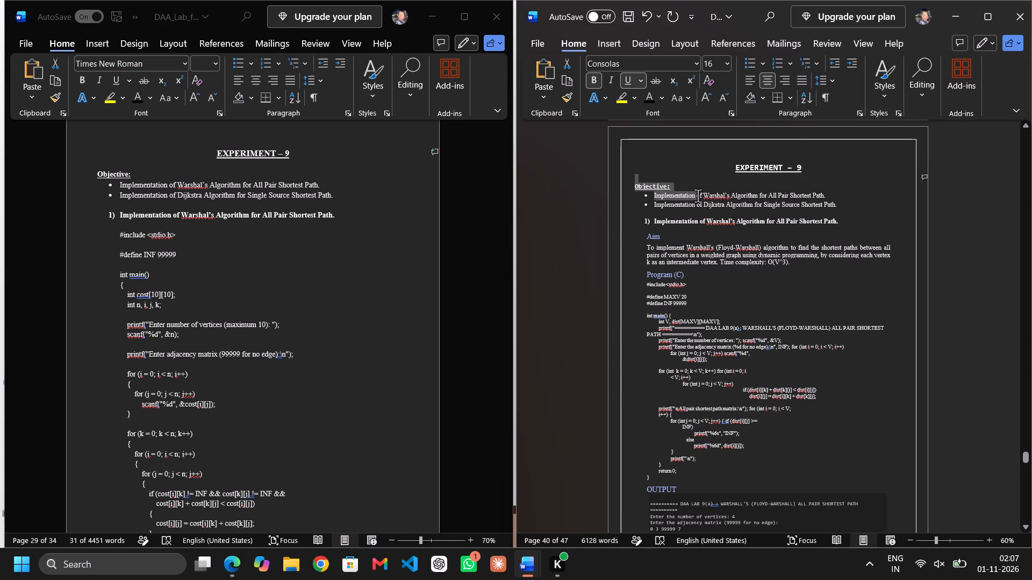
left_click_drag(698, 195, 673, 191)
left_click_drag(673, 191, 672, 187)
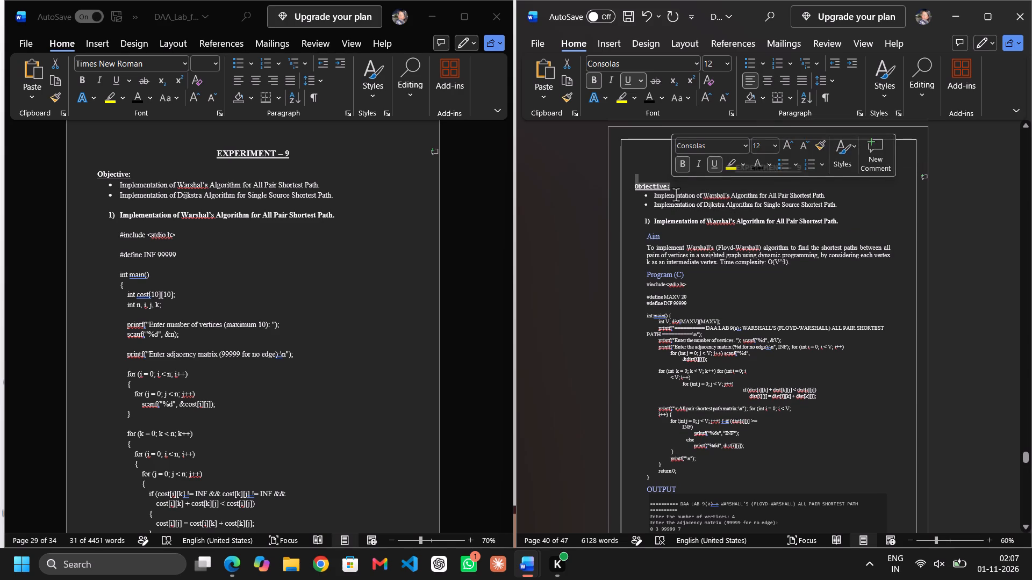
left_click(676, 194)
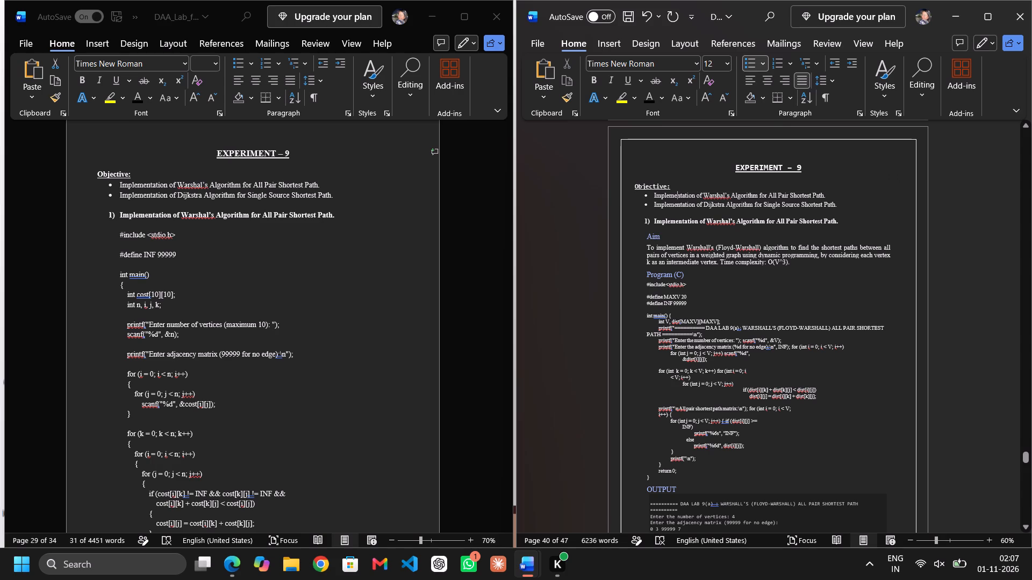
Format Objective, the Warshal's Algorithm title, Aim, Program (C) and OUTPUT together as size 14, bold, in the plain text colour.
left_click_drag(629, 182, 677, 186)
left_click_drag(639, 219, 664, 231, "ctrl")
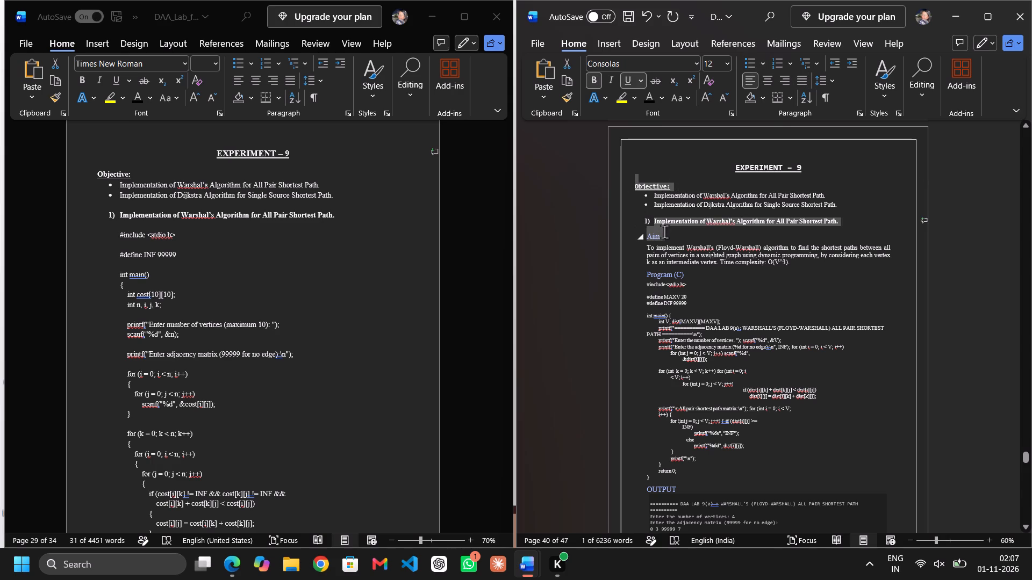
left_click_drag(664, 231, 669, 233, "ctrl")
left_click_drag(639, 269, 660, 278, "ctrl")
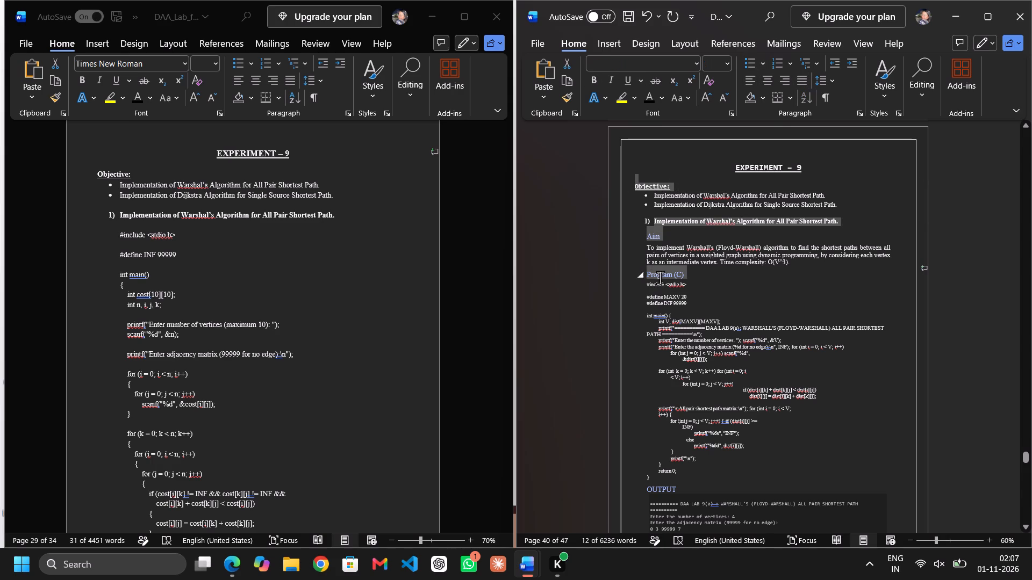
left_click_drag(660, 278, 693, 274, "ctrl")
left_click_drag(638, 488, 679, 486, "ctrl")
left_click(780, 446)
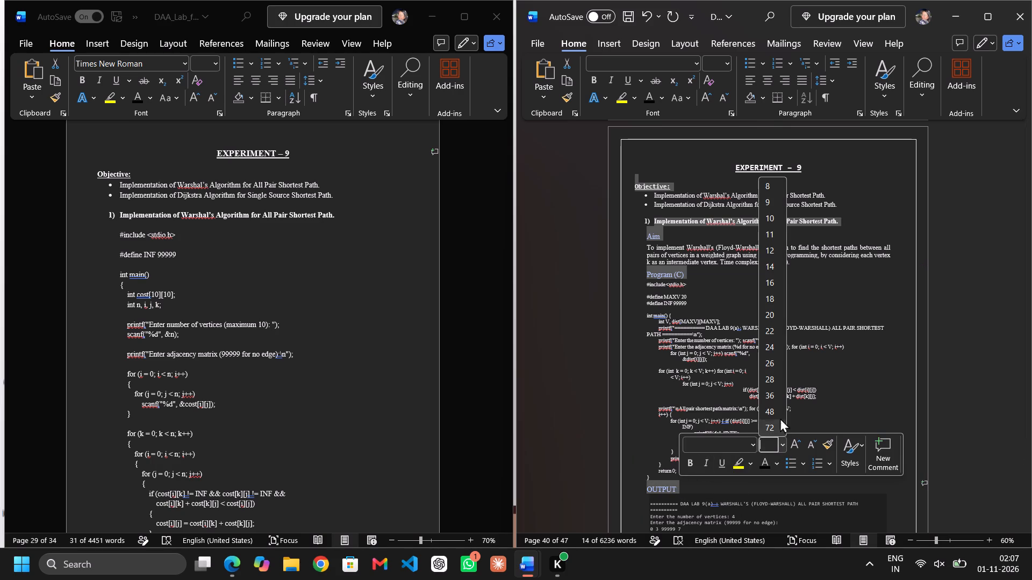
left_click(767, 273)
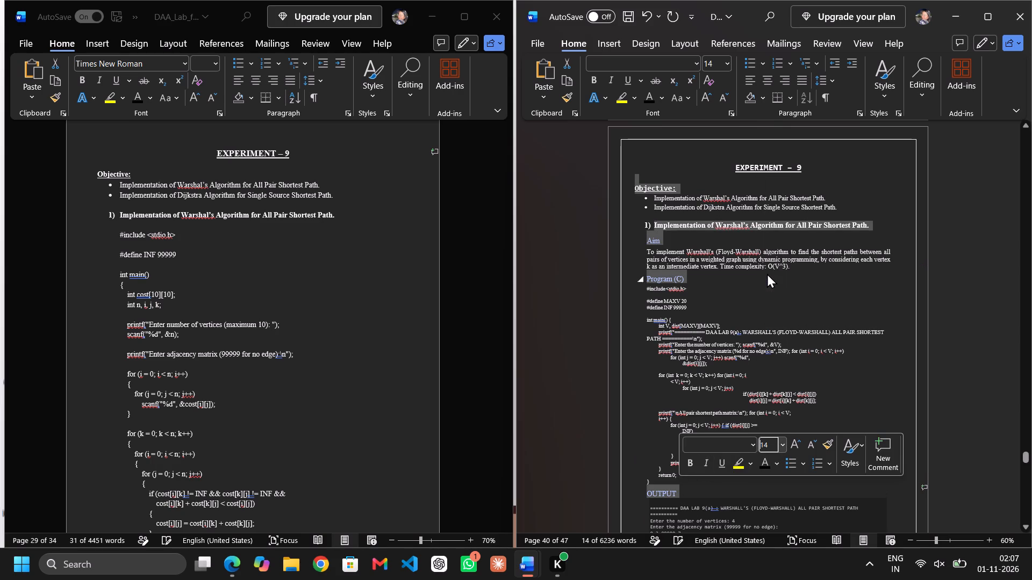
left_click(765, 466)
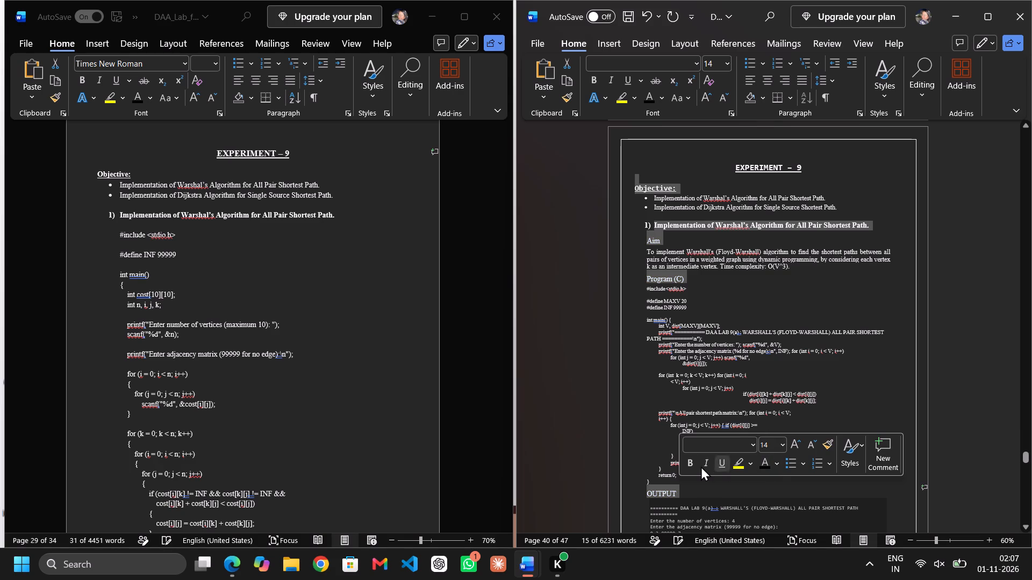
left_click(686, 466)
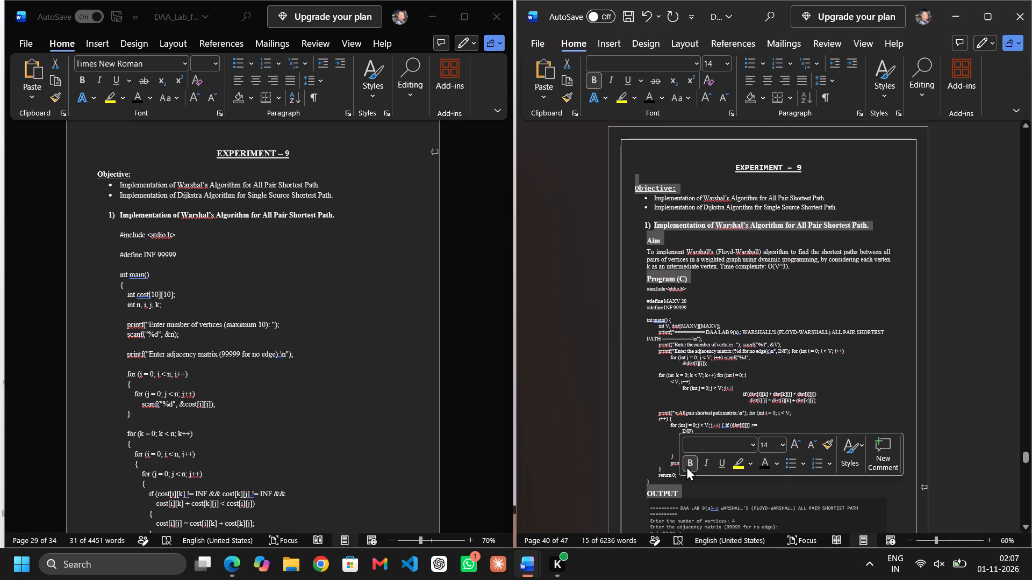
left_click(766, 392)
Set the Warshall aim paragraph and the whole program code below it to font size 12.
scroll(766, 392, "down", 2)
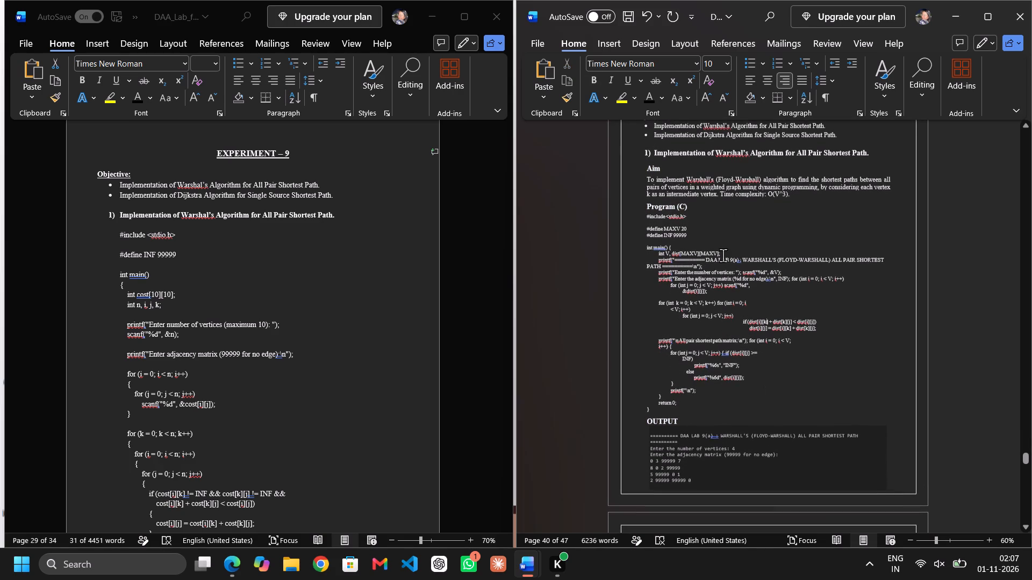
left_click(643, 182)
left_click_drag(643, 182, 806, 199)
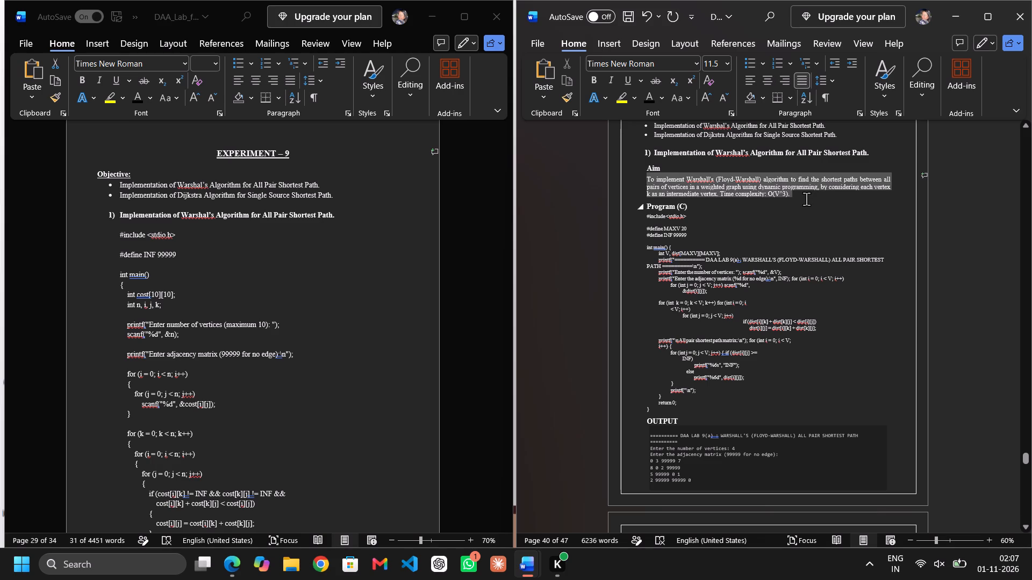
left_click_drag(806, 199, 807, 194)
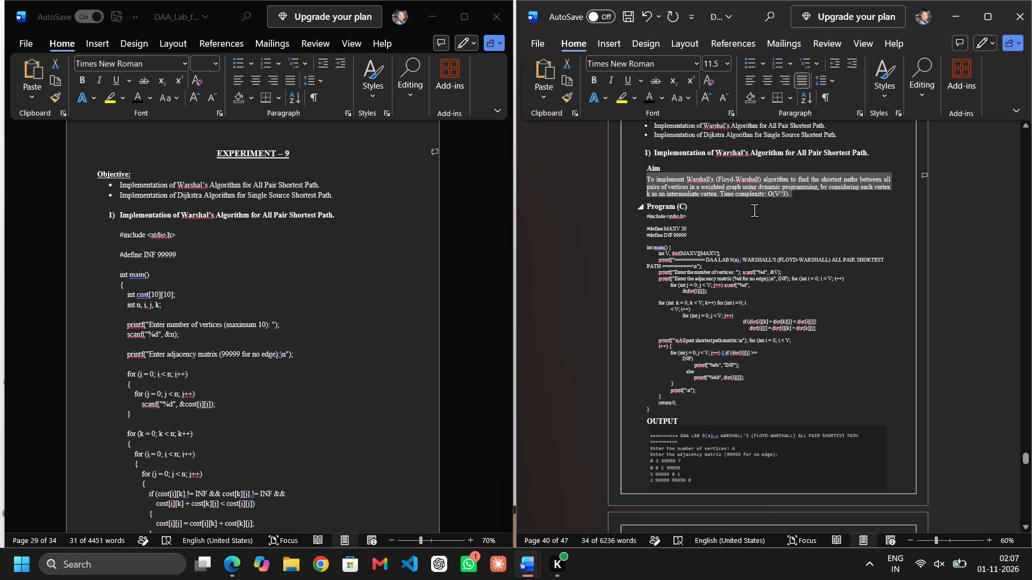
left_click_drag(645, 214, 686, 248, "ctrl")
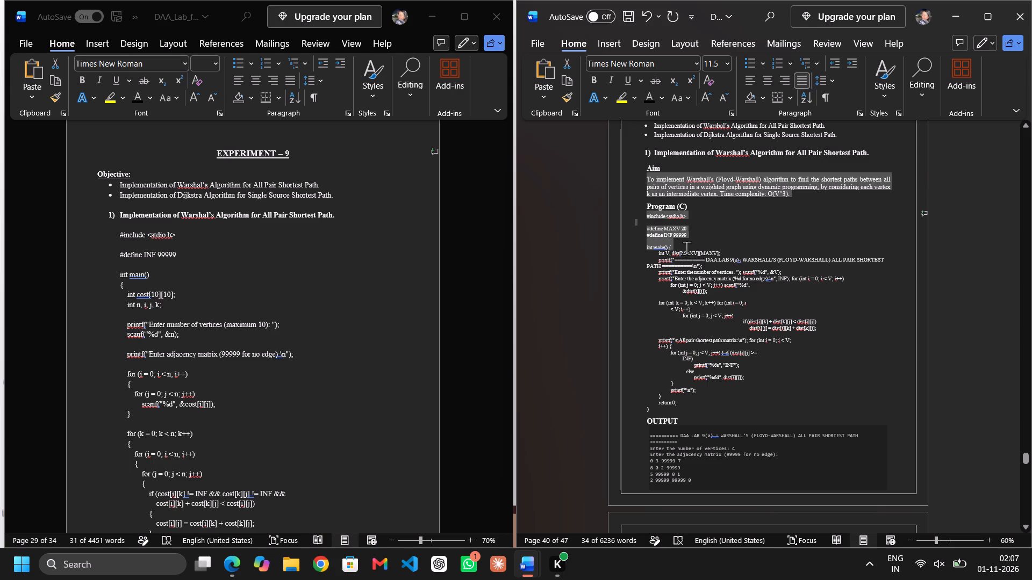
left_click_drag(686, 248, 690, 407, "ctrl")
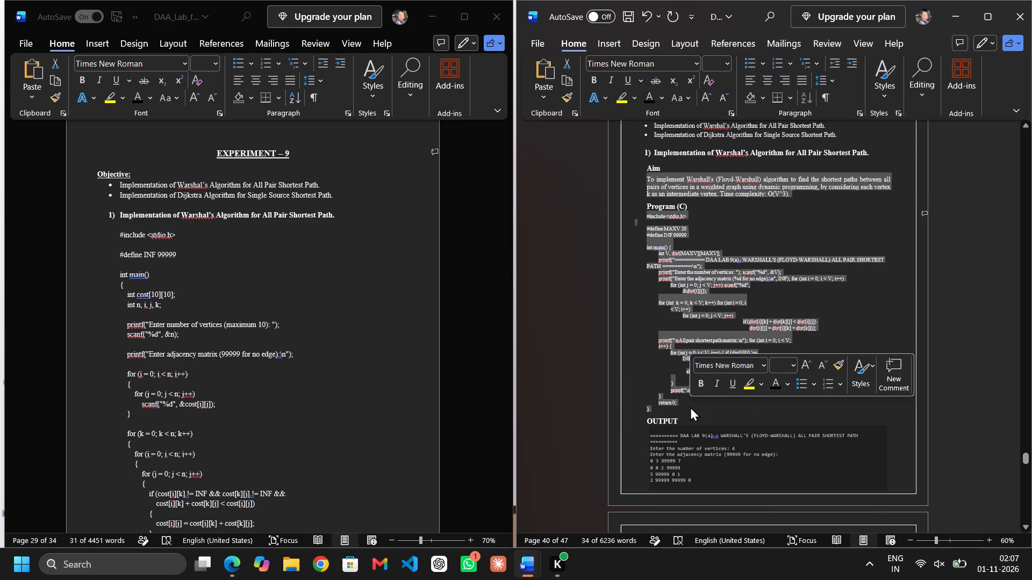
left_click(793, 371)
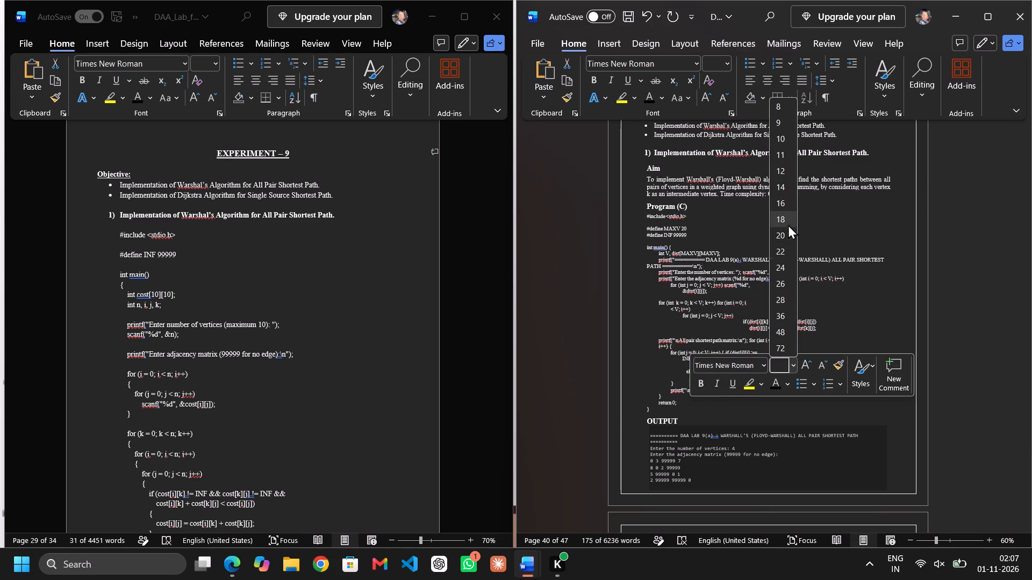
left_click(780, 172)
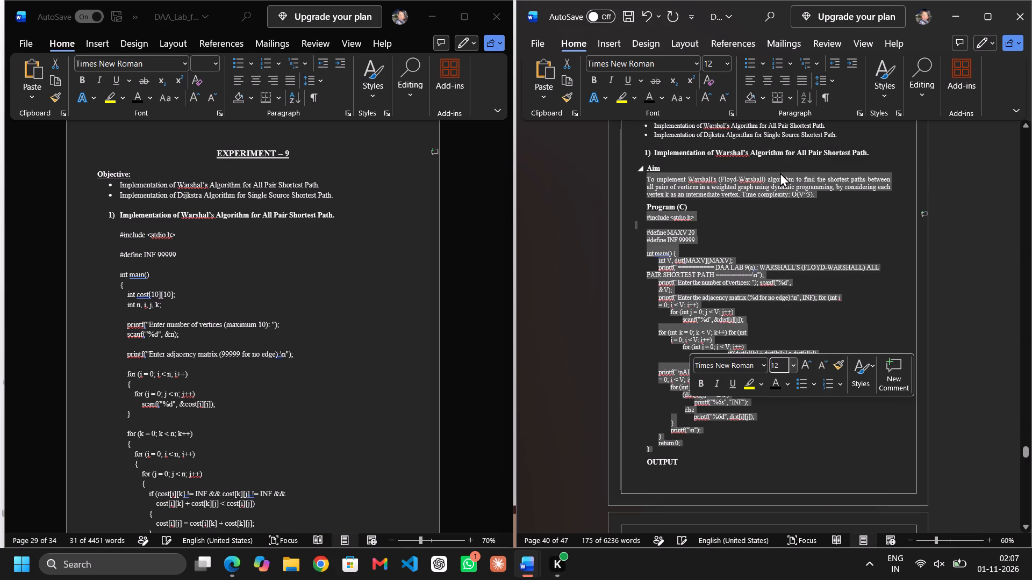
Insert blank lines after the end of the Warshall program code so the OUTPUT heading moves onto the following page.
left_click(750, 247)
scroll(750, 247, "down", 1)
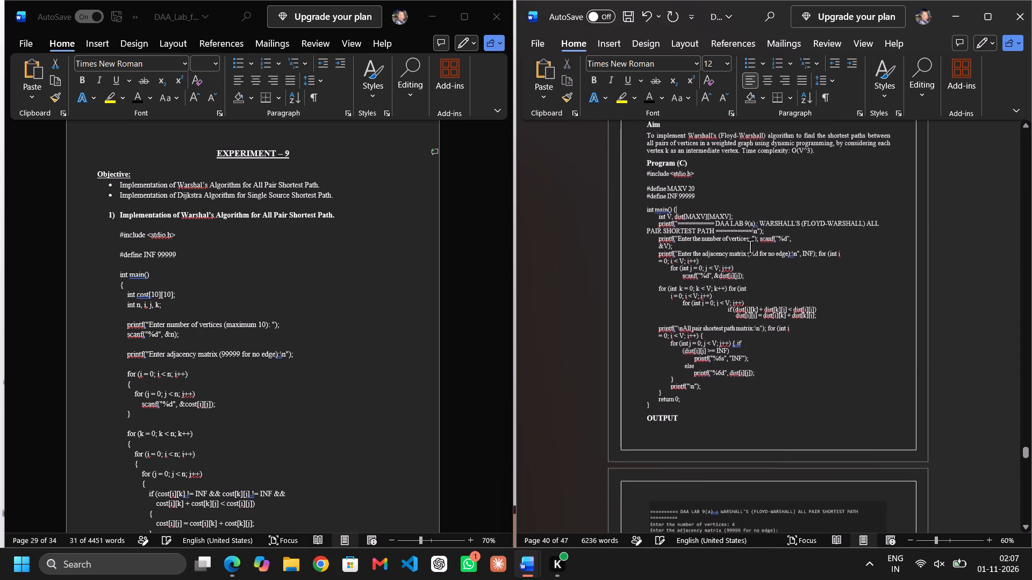
scroll(750, 247, "down", 1)
left_click(698, 400)
key("Return")
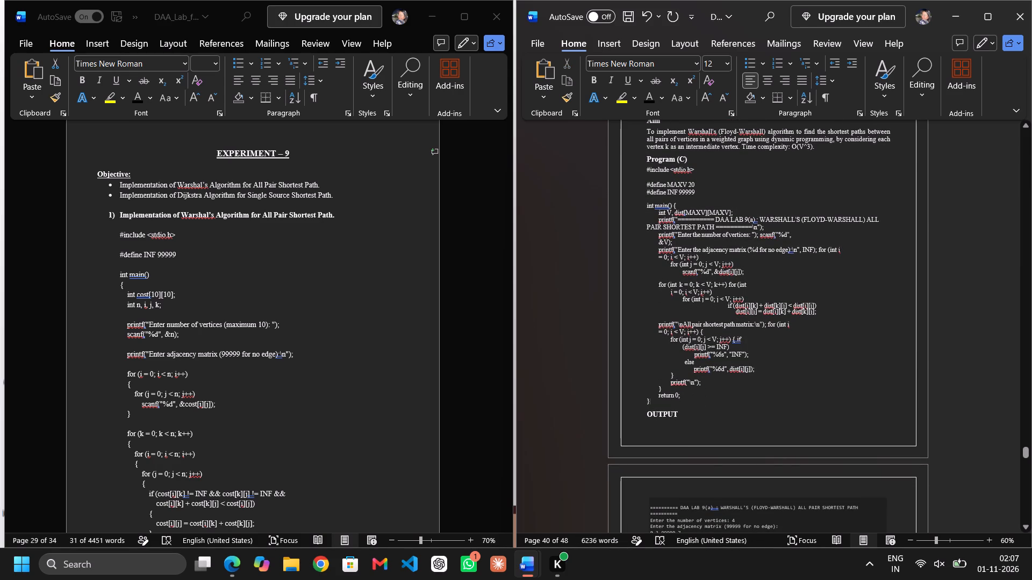
key("Return")
key("Return")
key("Return")
key("Return")
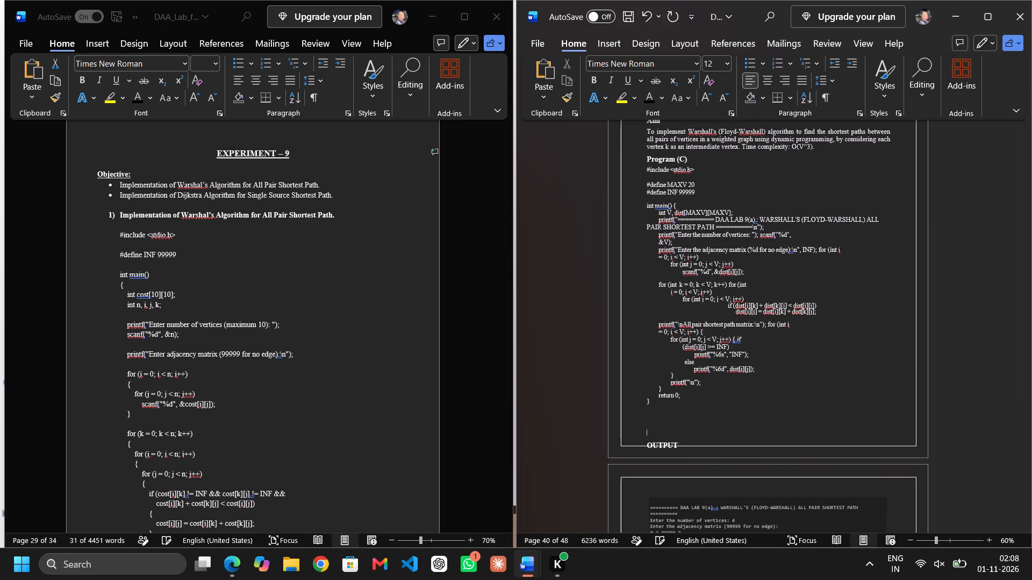
key("Return")
Insert a blank line between the OUTPUT heading and the Warshall output box.
scroll(698, 400, "down", 5)
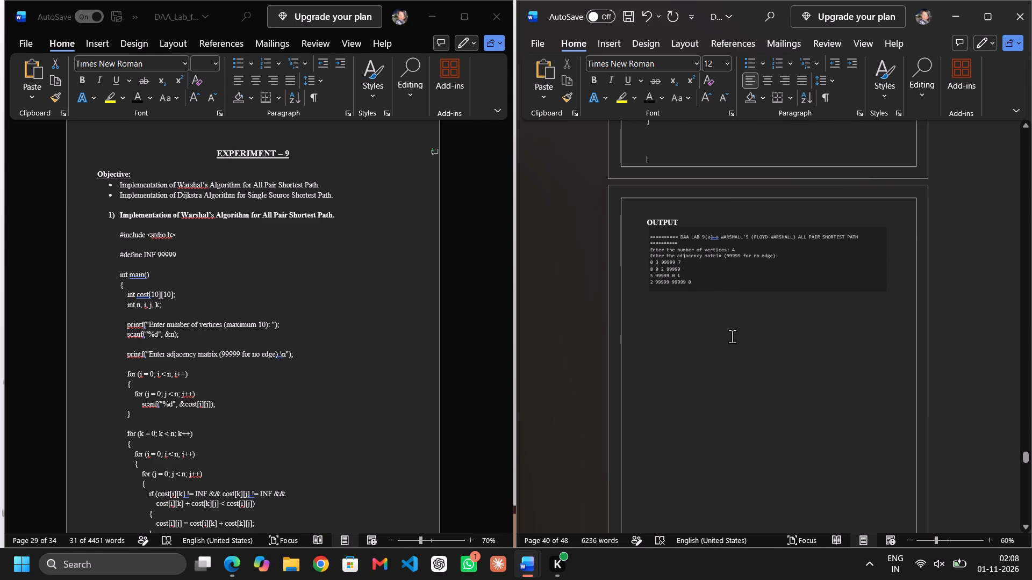
left_click(714, 224)
key("Return")
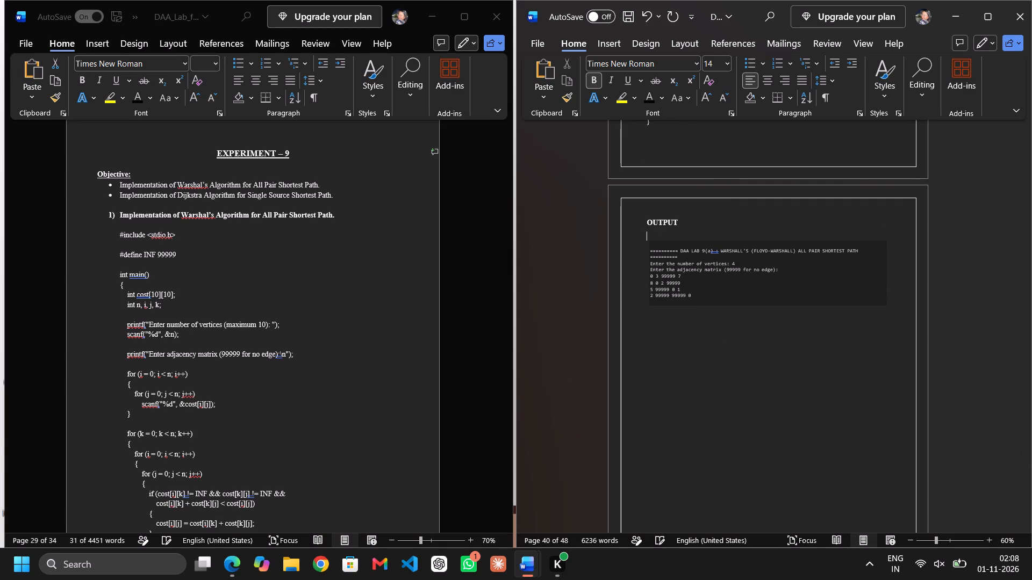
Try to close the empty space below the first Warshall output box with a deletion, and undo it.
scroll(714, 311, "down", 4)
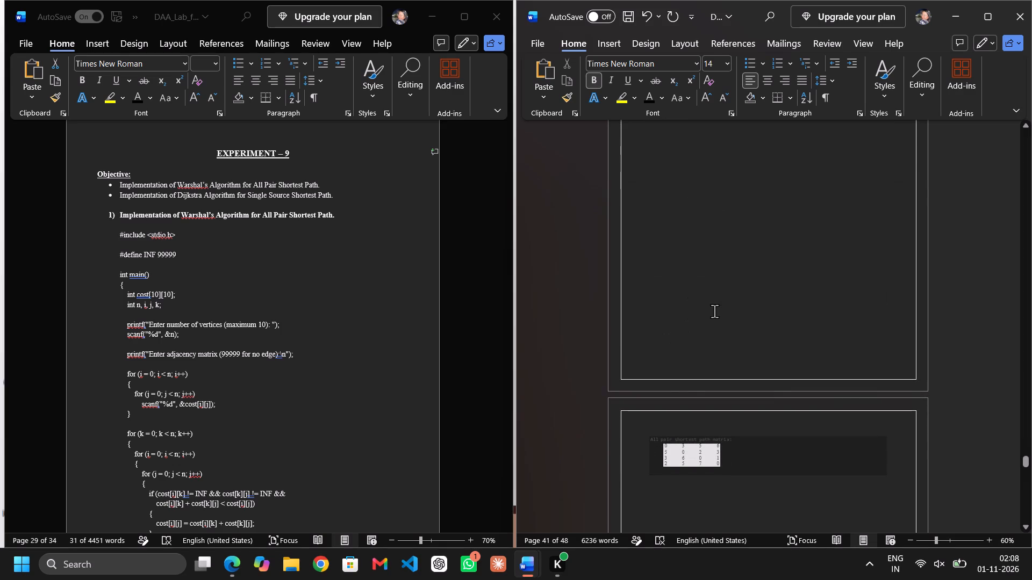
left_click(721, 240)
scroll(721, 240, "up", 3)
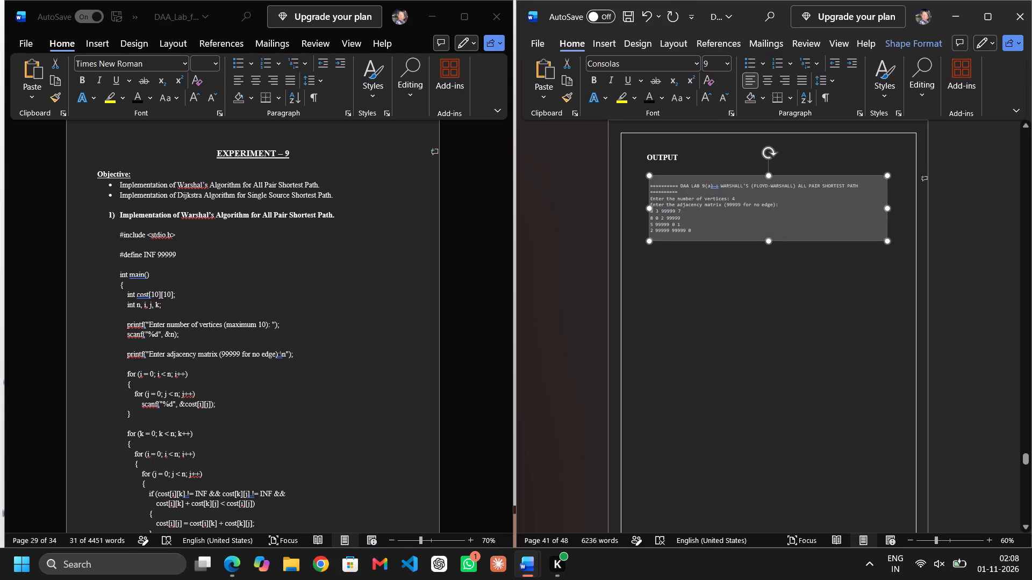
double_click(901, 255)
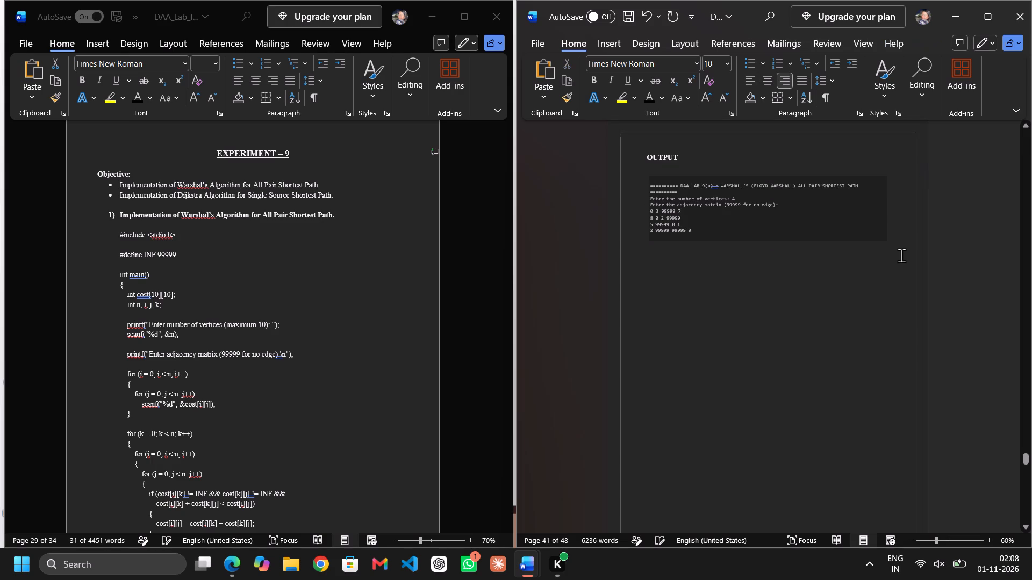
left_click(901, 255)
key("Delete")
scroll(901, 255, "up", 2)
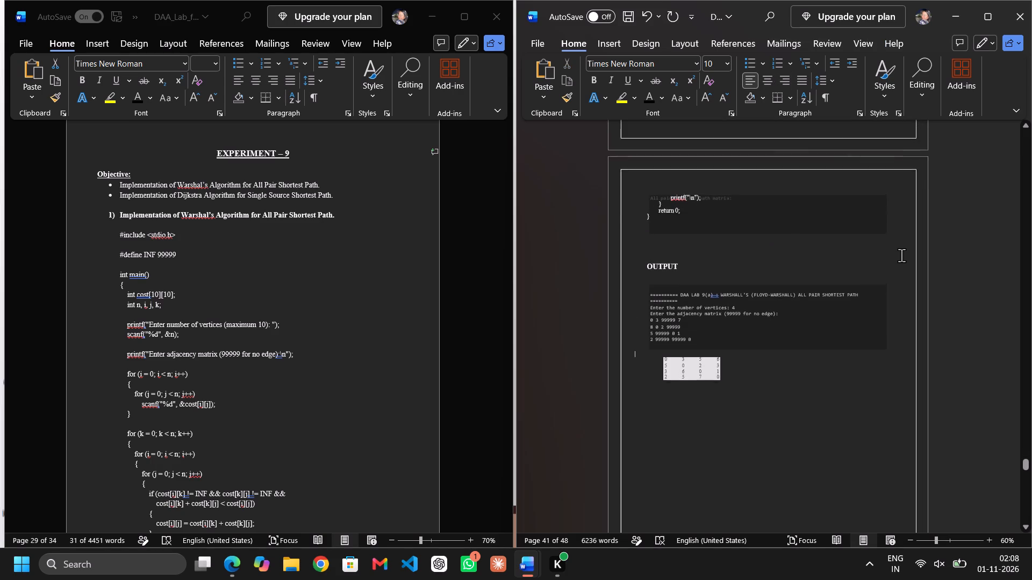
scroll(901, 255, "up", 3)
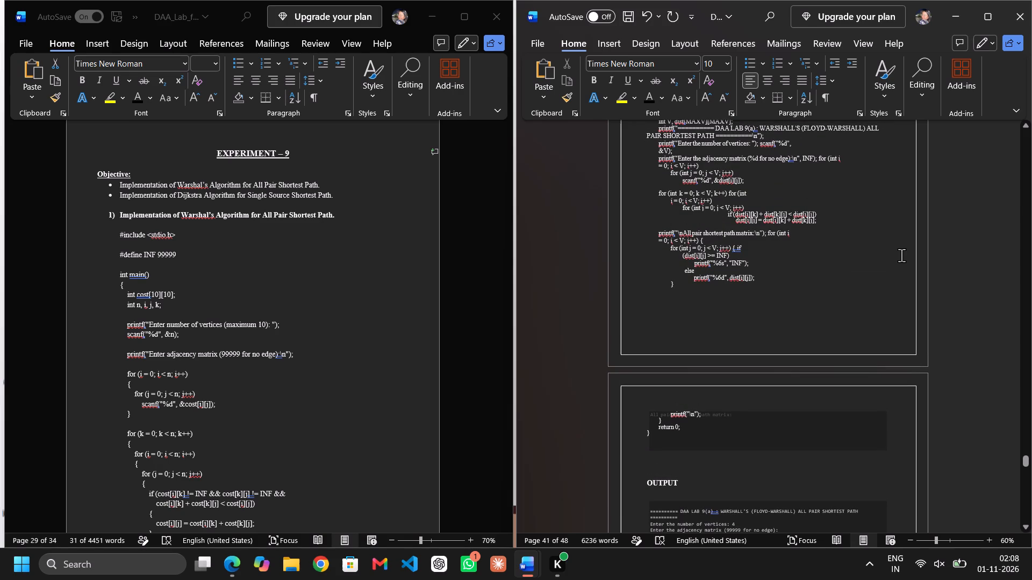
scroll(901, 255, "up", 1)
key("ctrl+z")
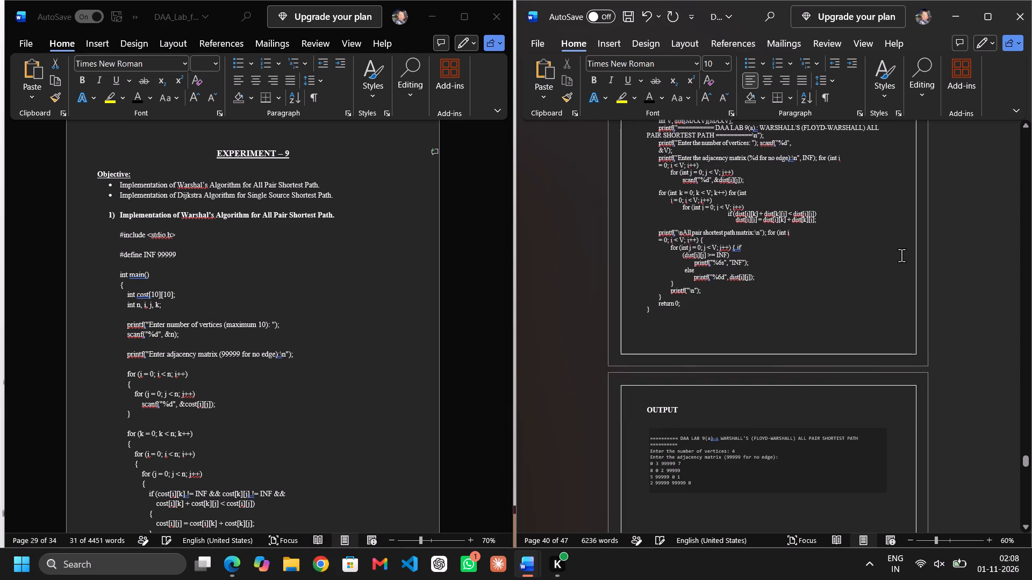
Delete the converted matrix table and the "All pair shortest path matrix" text box on the page after the Warshall output.
scroll(901, 255, "down", 8)
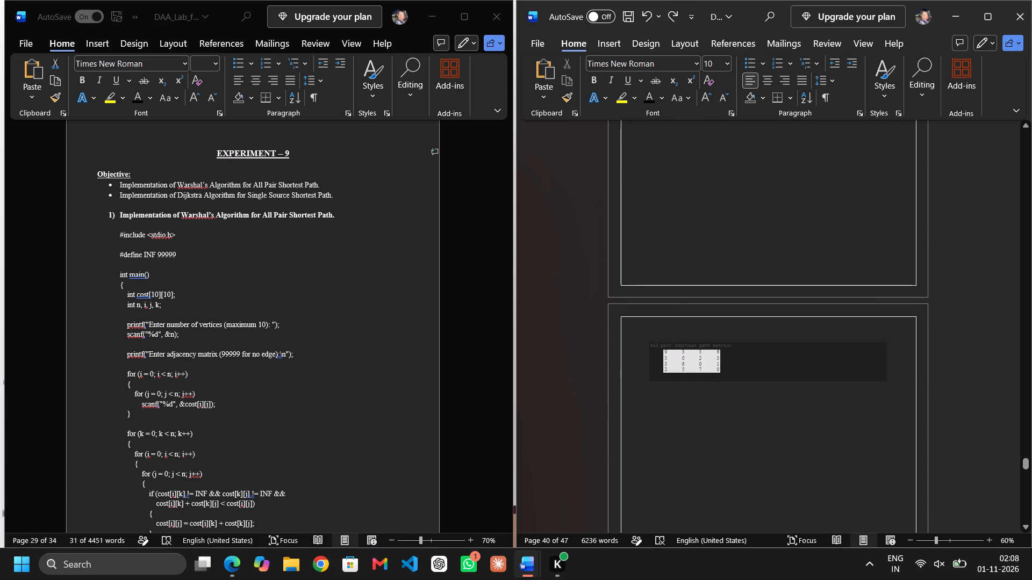
left_click(834, 363)
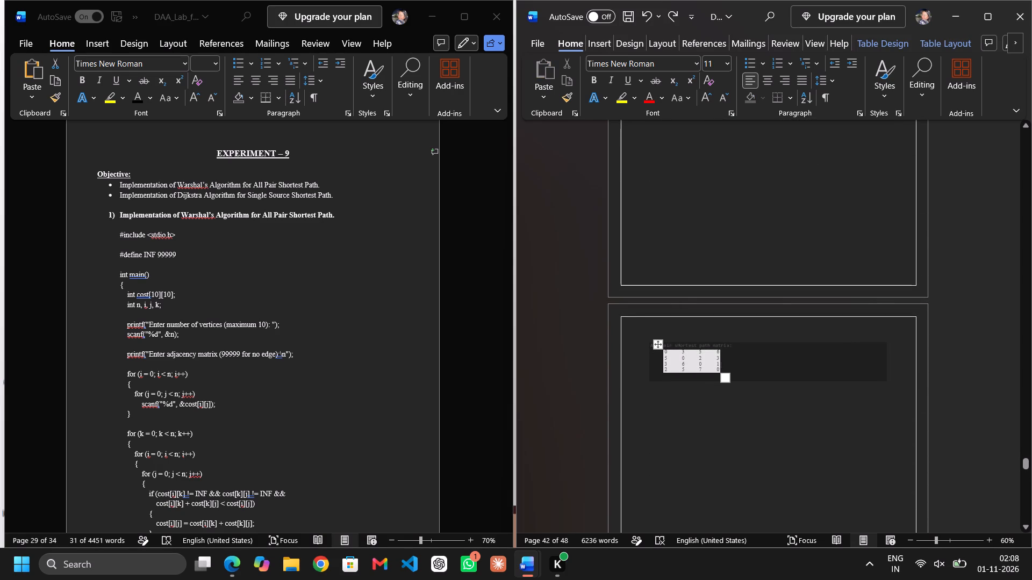
left_click(657, 347)
key("BackSpace")
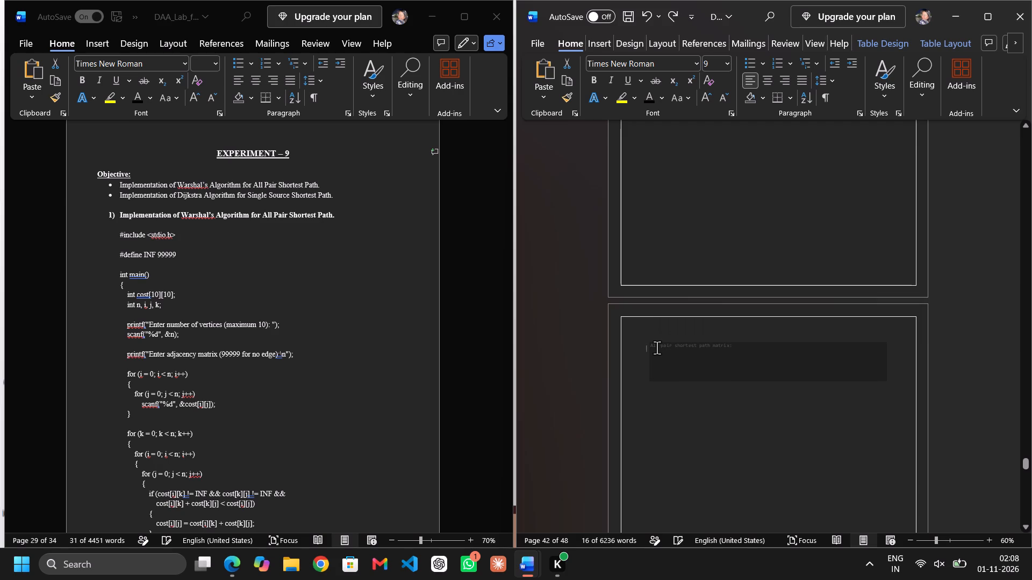
left_click(682, 368)
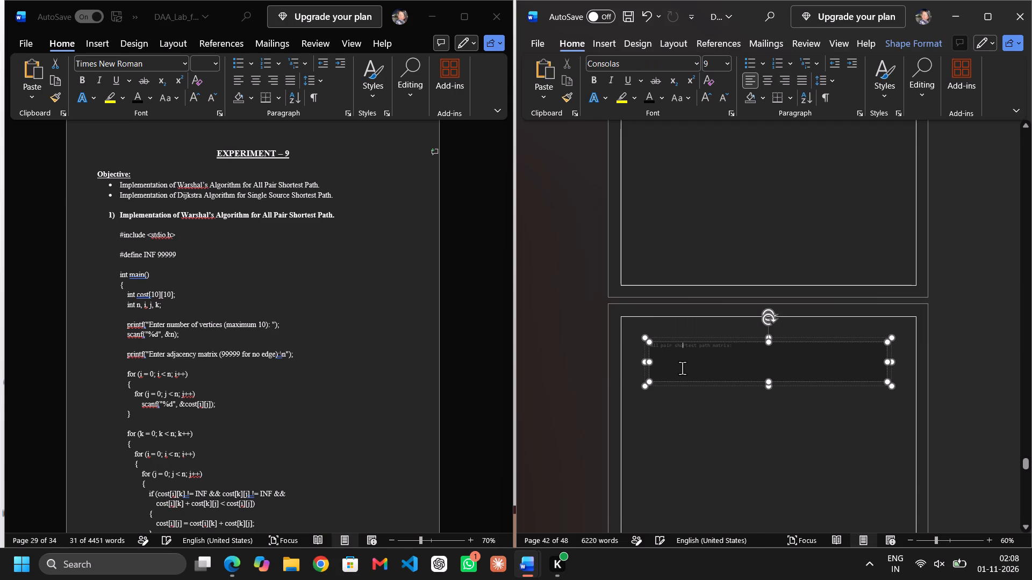
key("BackSpace")
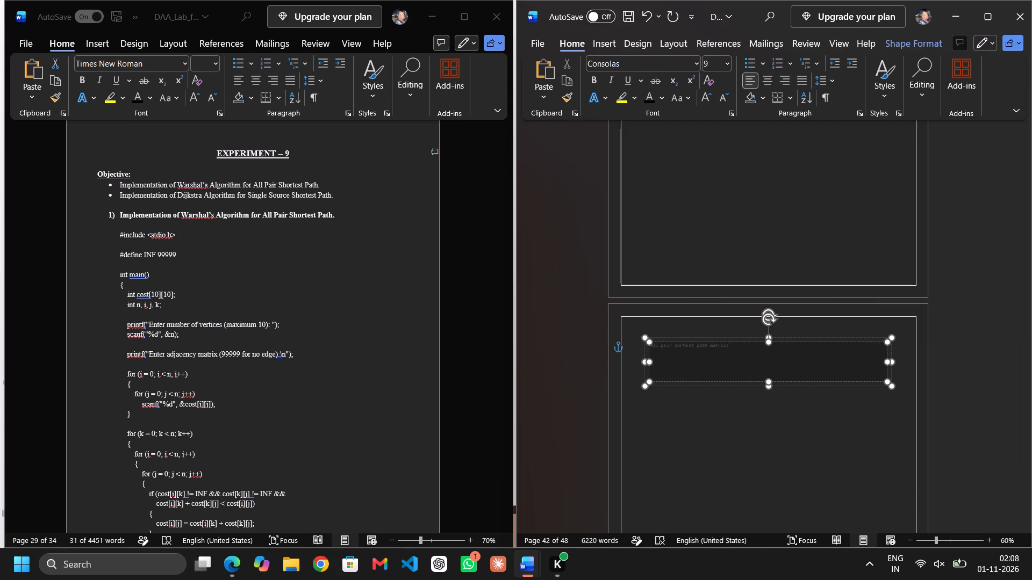
left_click(665, 385)
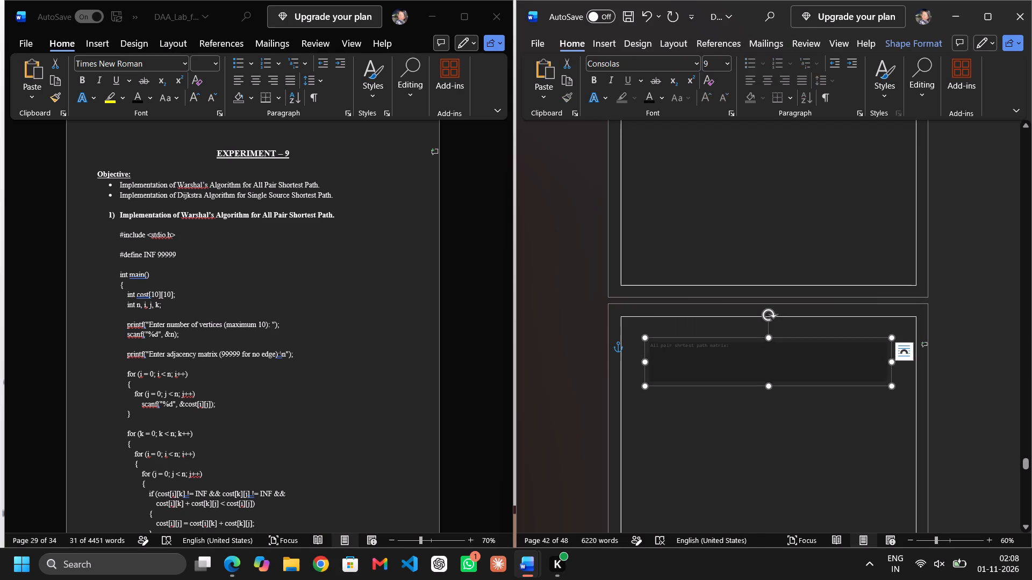
key("BackSpace")
key("BackSpace")
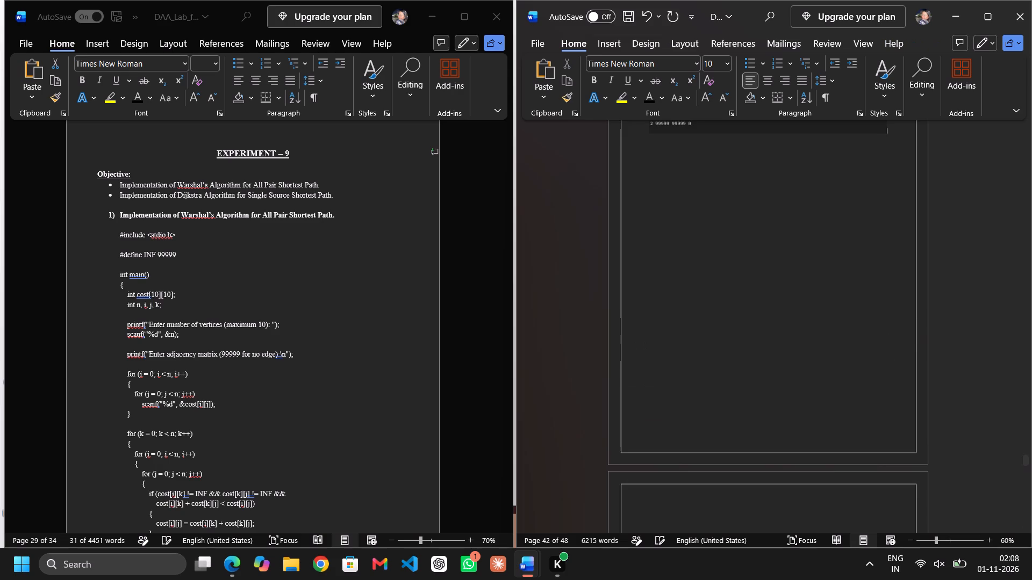
Remove the blank page between the Warshall output and the "b: Dijkstra's Algorithm" title, and clear that title's indent.
scroll(665, 385, "down", 3)
left_click(665, 385)
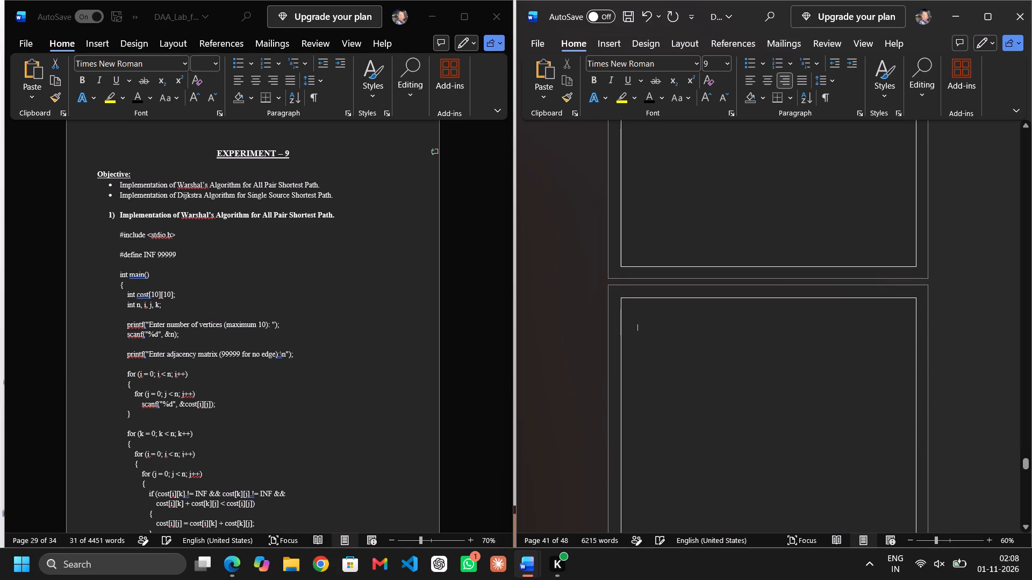
scroll(665, 385, "up", 8)
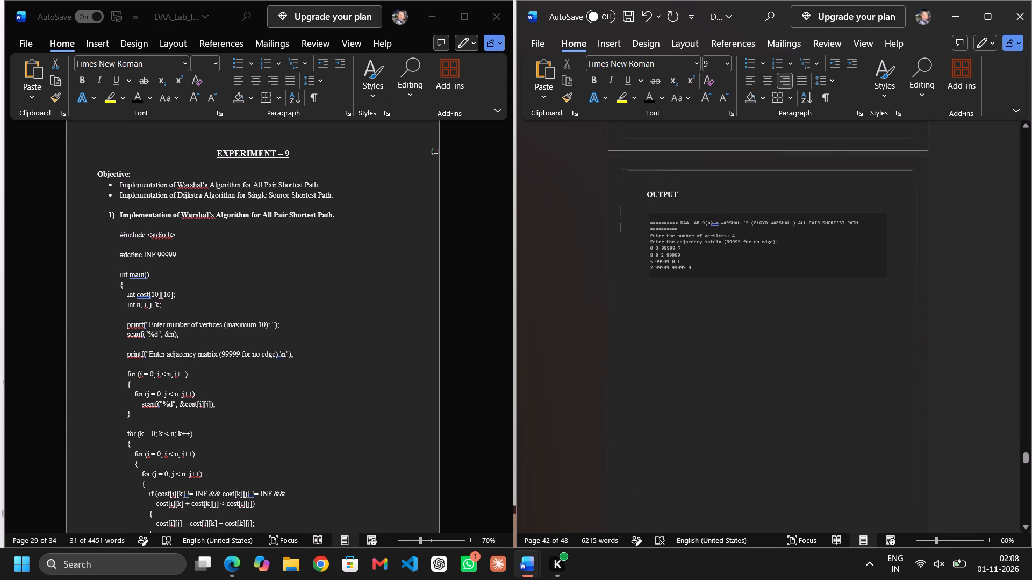
left_click(792, 344)
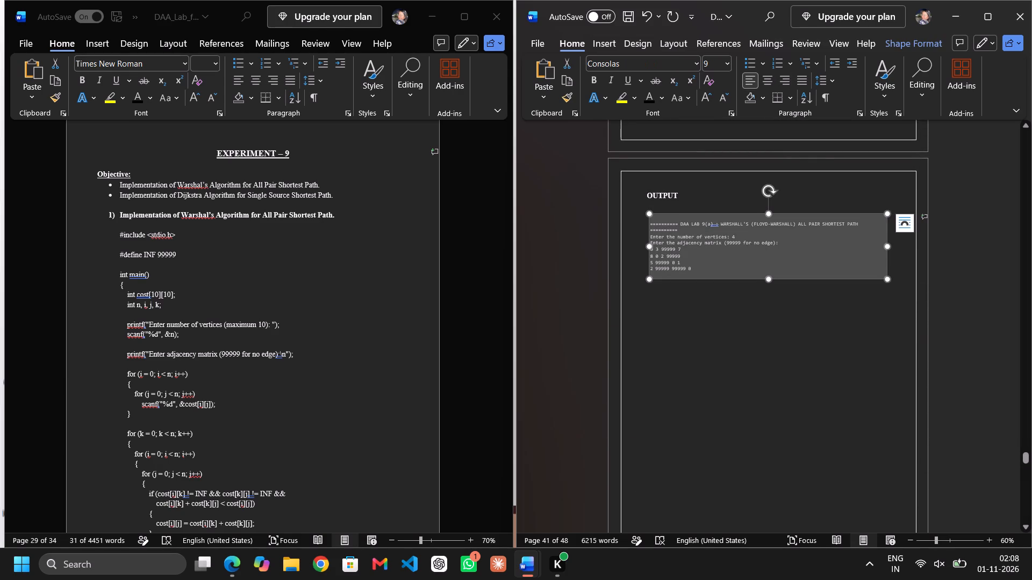
left_click(840, 333)
scroll(839, 337, "down", 4)
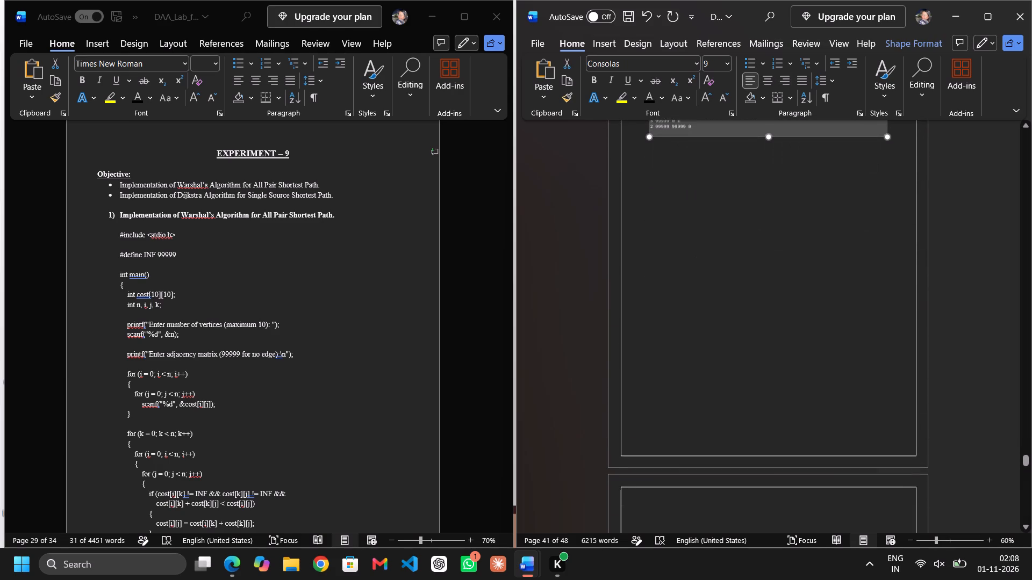
left_click(744, 519)
key("Delete")
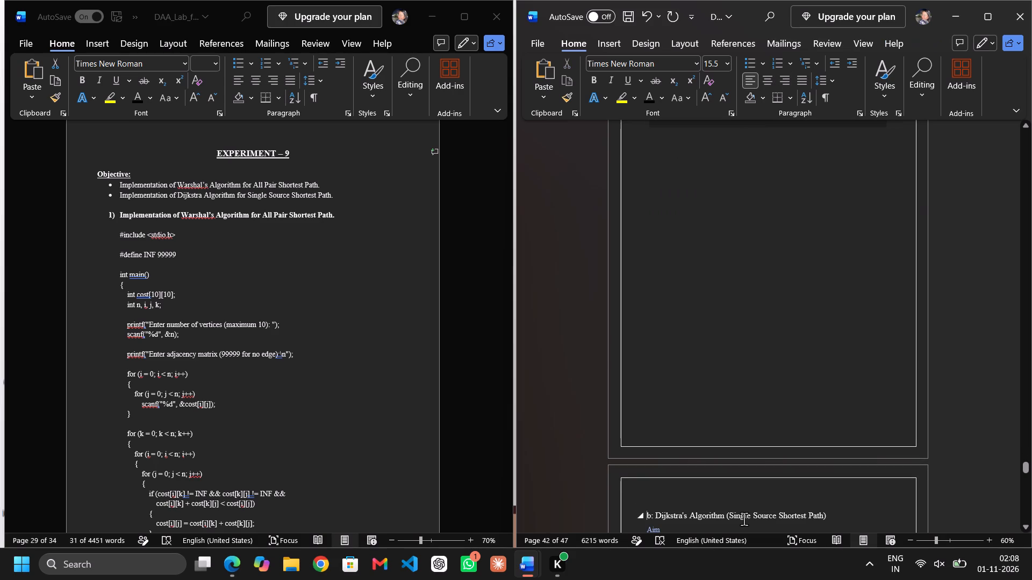
key("BackSpace")
key("BackSpace")
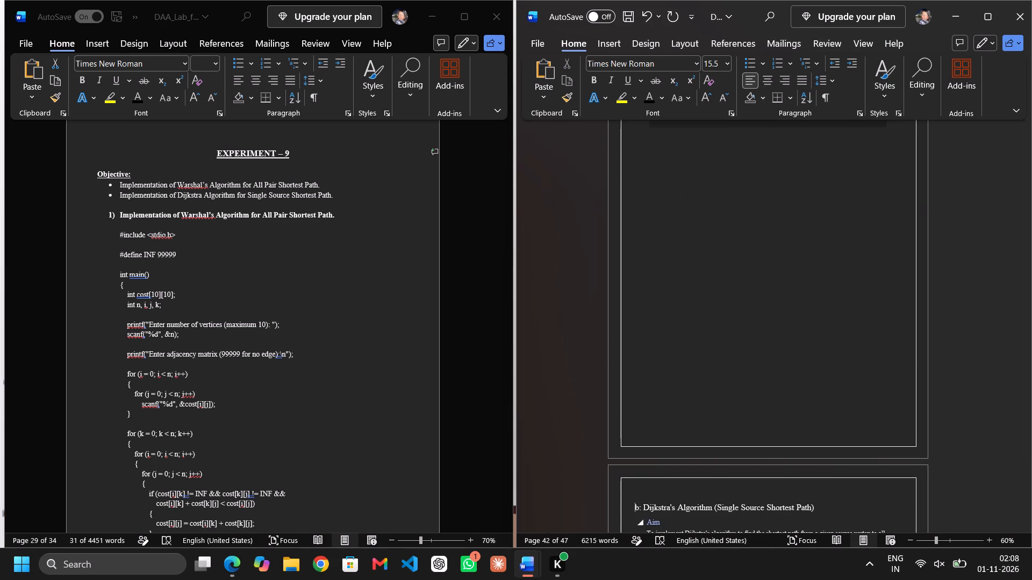
key("BackSpace")
key("ctrl+z")
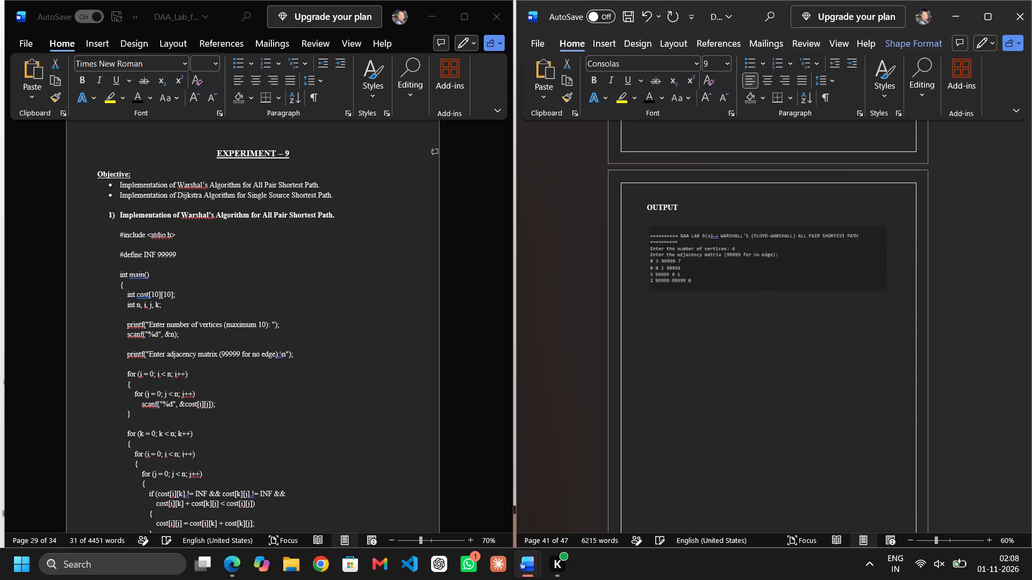
scroll(744, 519, "down", 2)
key("BackSpace")
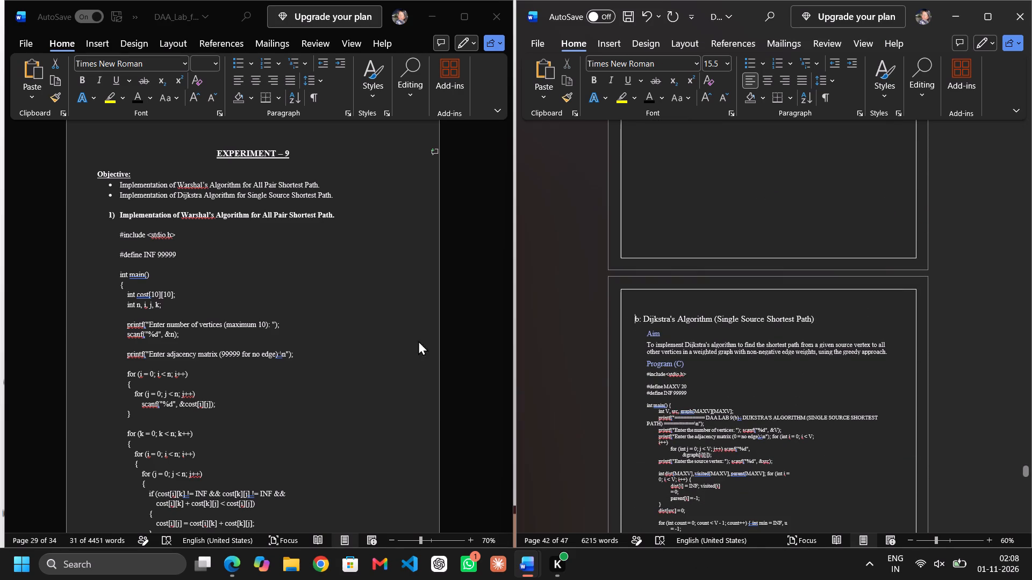
Replace the "b: Dijkstra's Algorithm (Single Source Shortest Path)" title with "2) Implementation of Dijkstra Algorithm for Single Source Shortest Path." copied from the reference document.
scroll(400, 347, "down", 9)
scroll(399, 355, "up", 4)
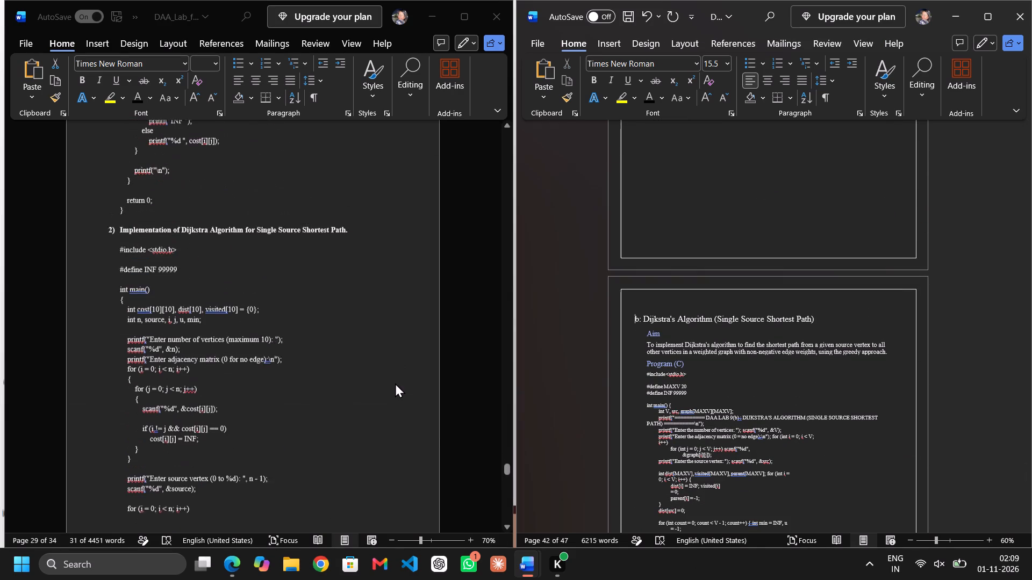
left_click(362, 235)
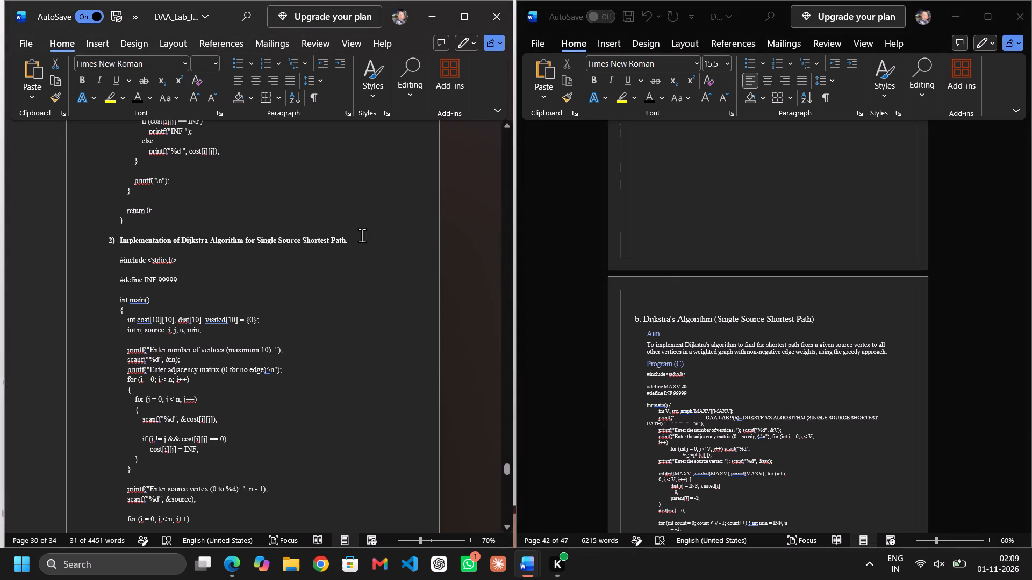
left_click_drag(362, 235, 355, 240)
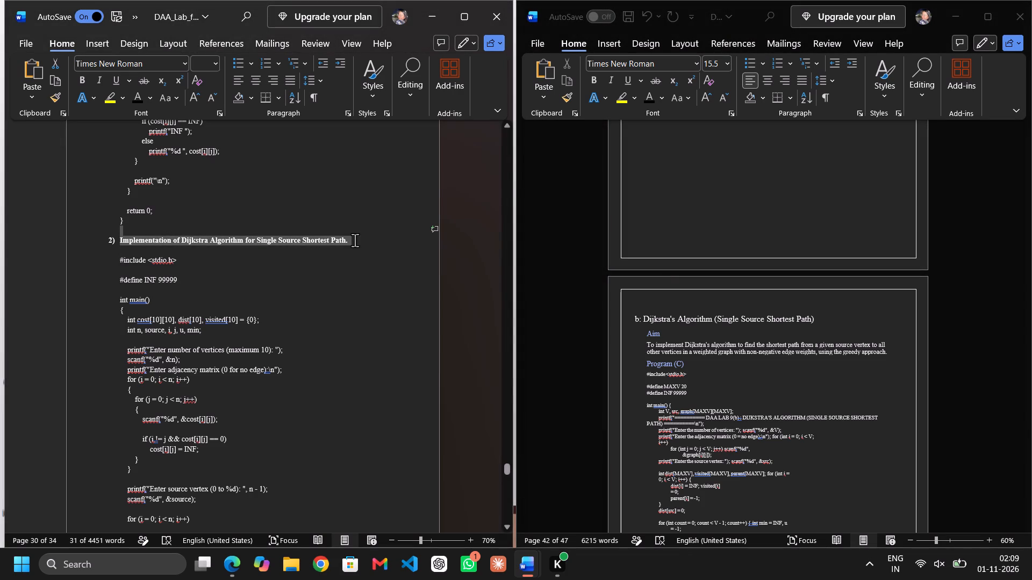
left_click_drag(355, 240, 356, 241)
double_click(356, 241)
left_click_drag(356, 241, 232, 243)
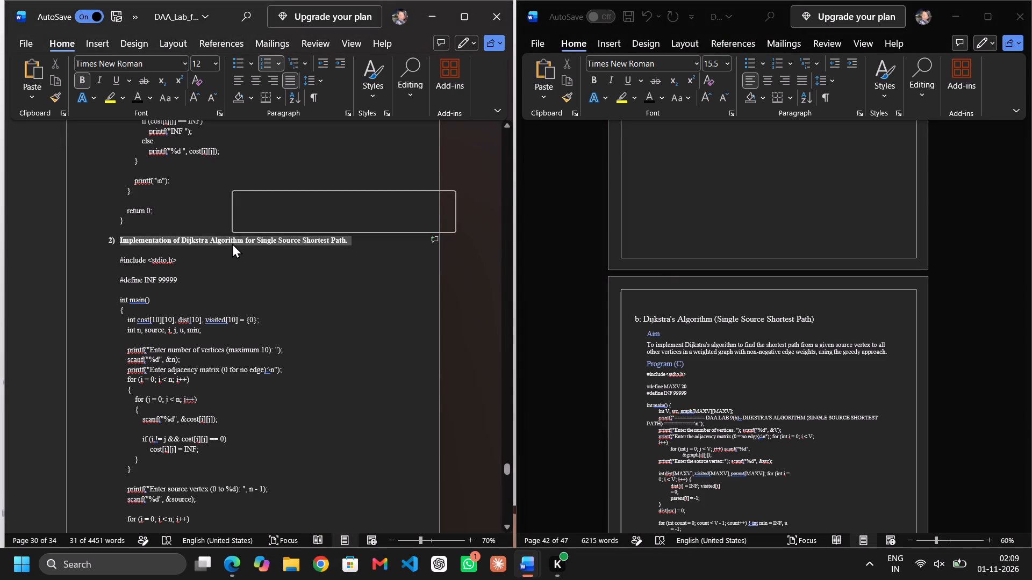
key("ctrl+c")
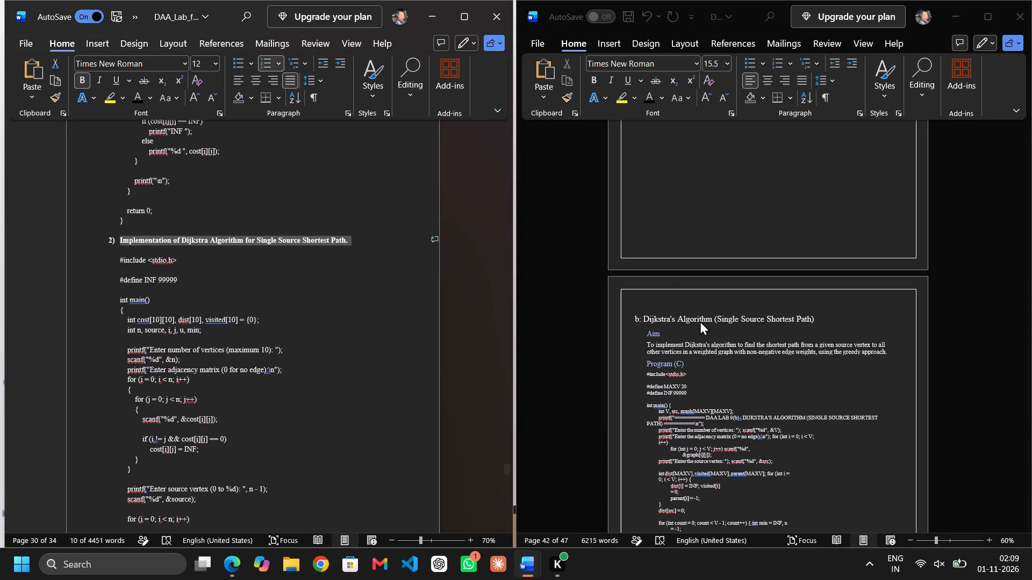
left_click_drag(819, 316, 644, 317)
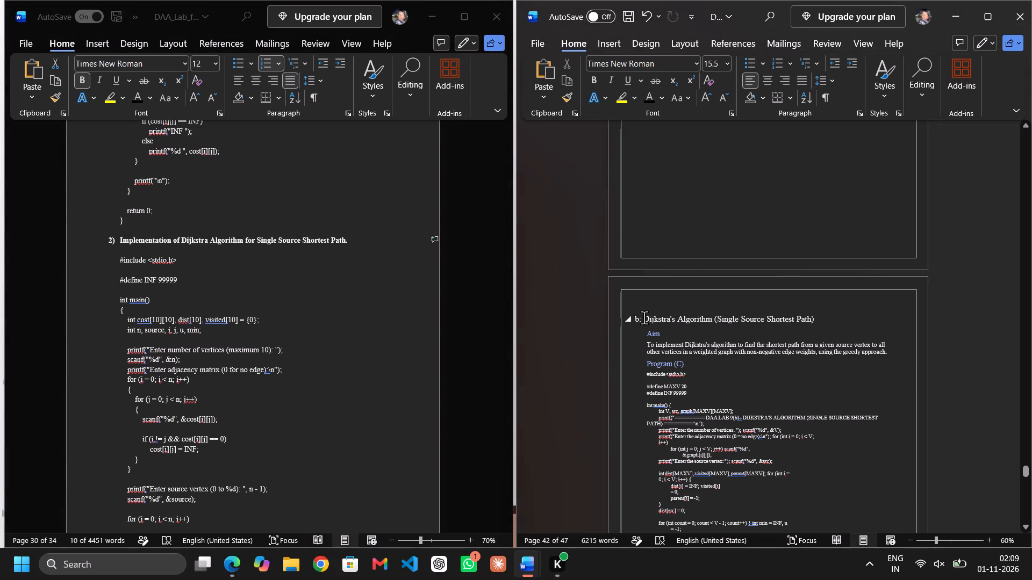
left_click_drag(644, 317, 634, 317)
left_click_drag(634, 317, 828, 322)
key("ctrl+v")
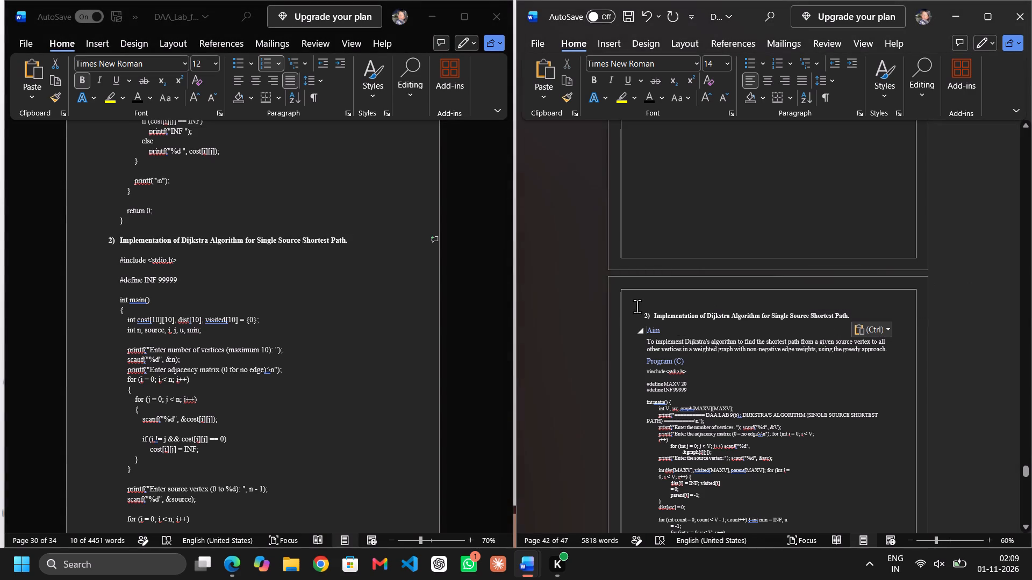
Format the Dijkstra title and its Aim, Program (C) and OUTPUT headings as size 14, bold, in the current font colour.
scroll(637, 306, "down", 3)
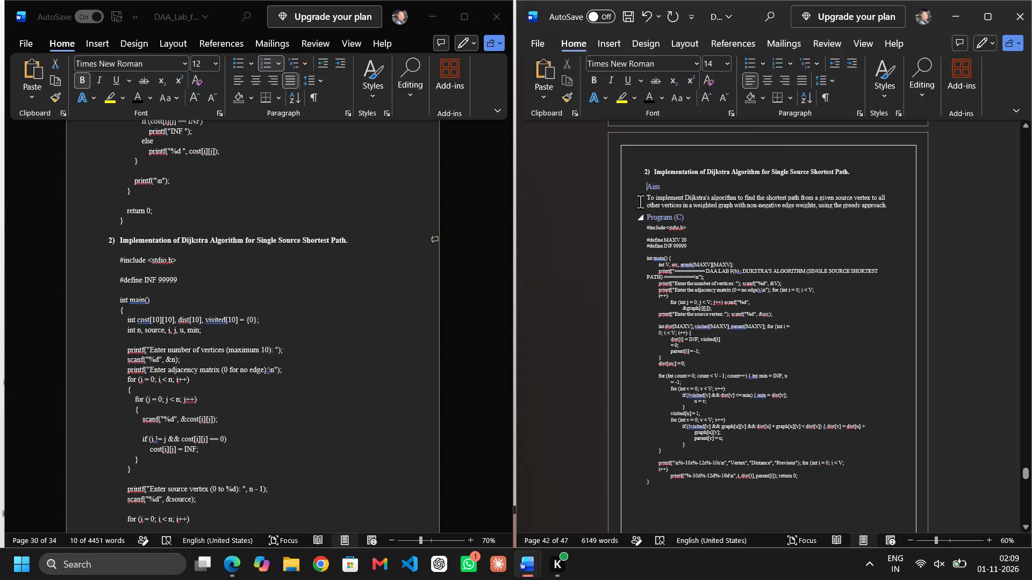
scroll(643, 193, "down", 1)
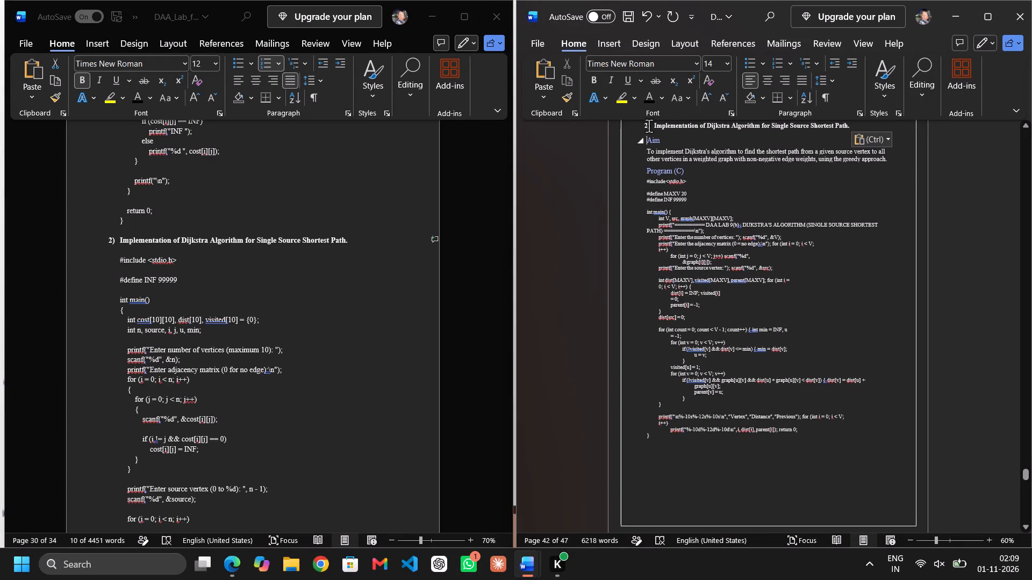
left_click_drag(640, 124, 927, 132)
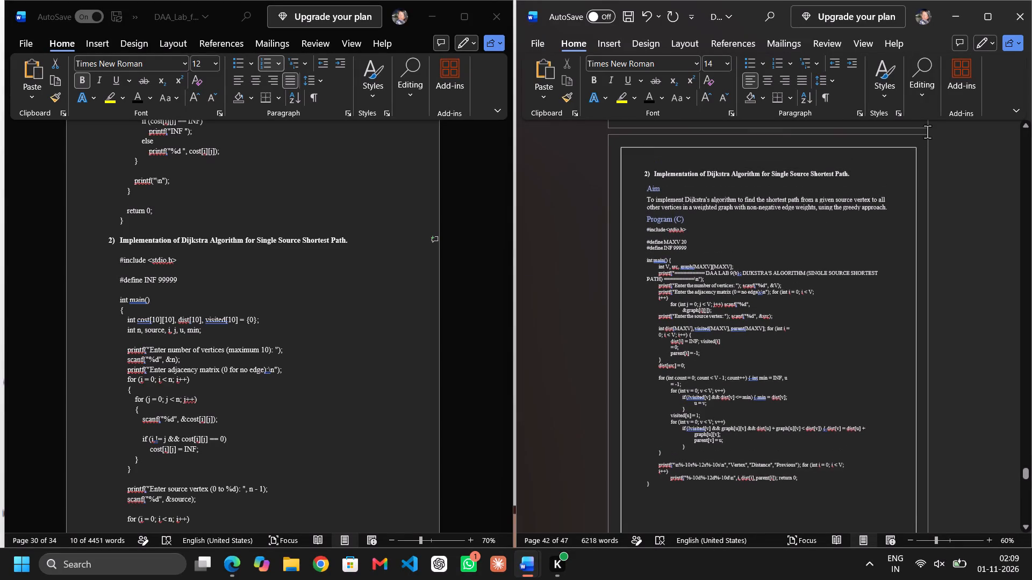
left_click_drag(927, 132, 818, 192)
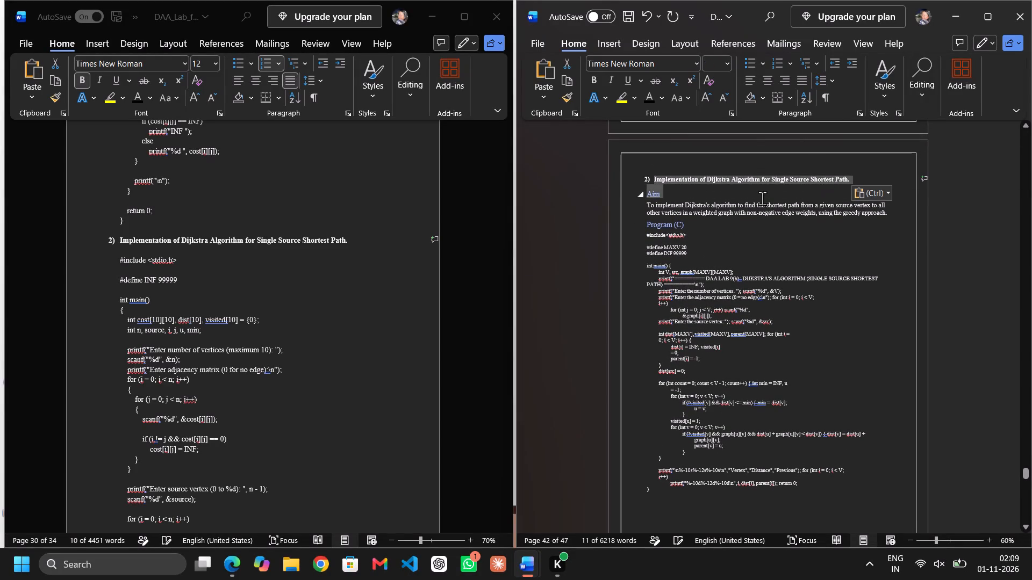
left_click_drag(688, 224, 648, 224, "ctrl")
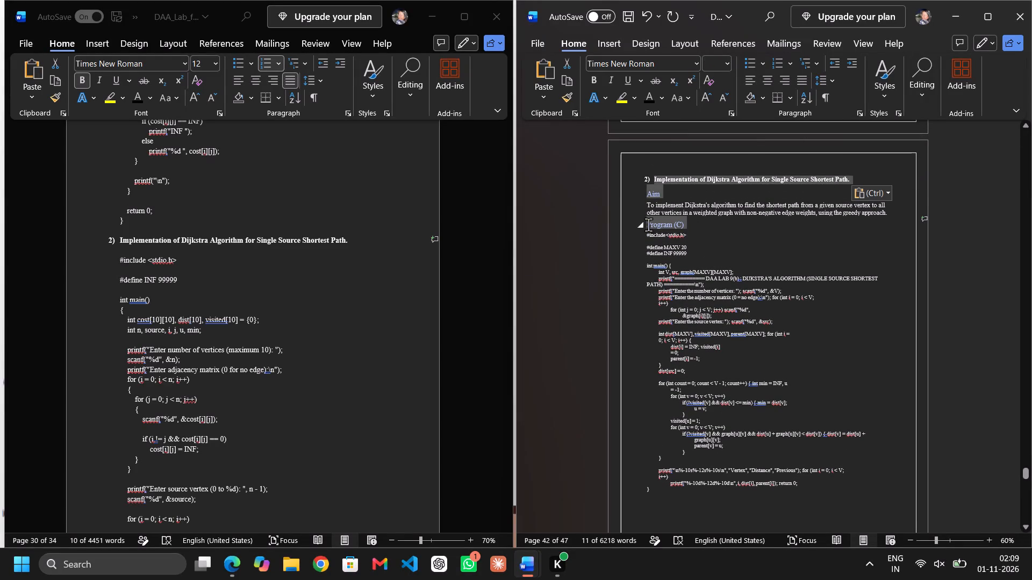
left_click_drag(648, 224, 648, 226, "ctrl")
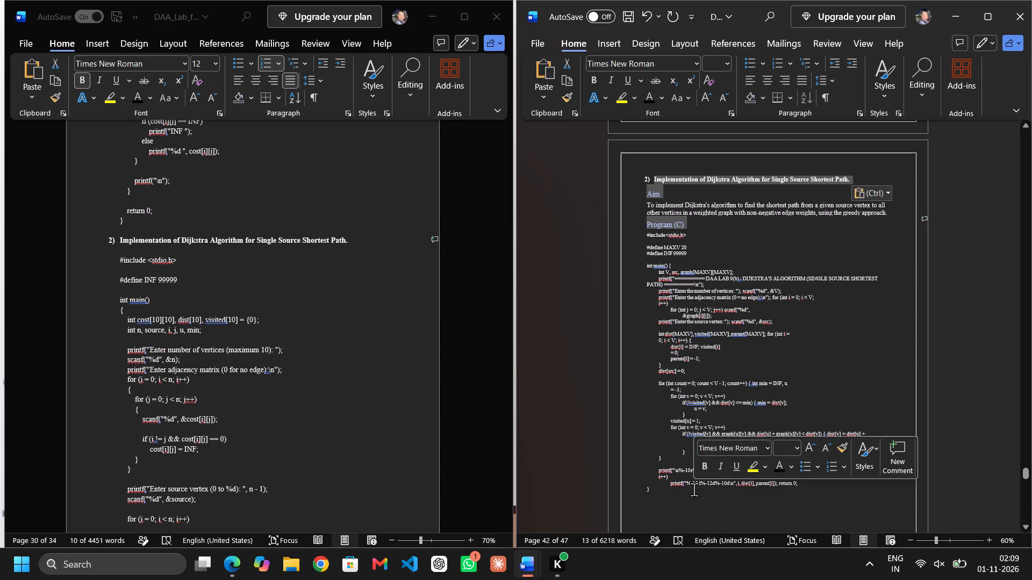
scroll(694, 489, "down", 7)
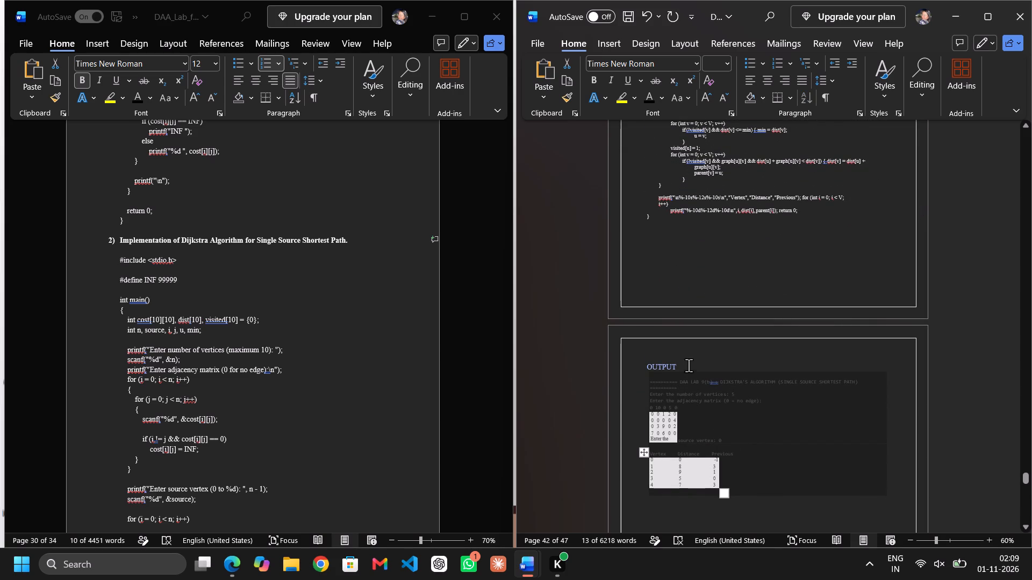
left_click_drag(676, 366, 648, 368, "ctrl")
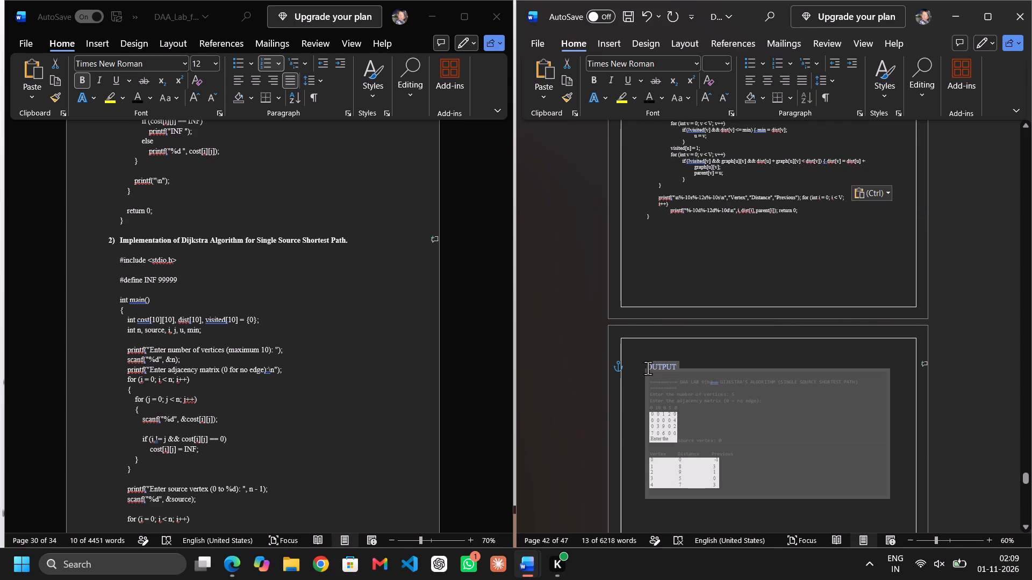
left_click_drag(648, 368, 646, 377, "ctrl")
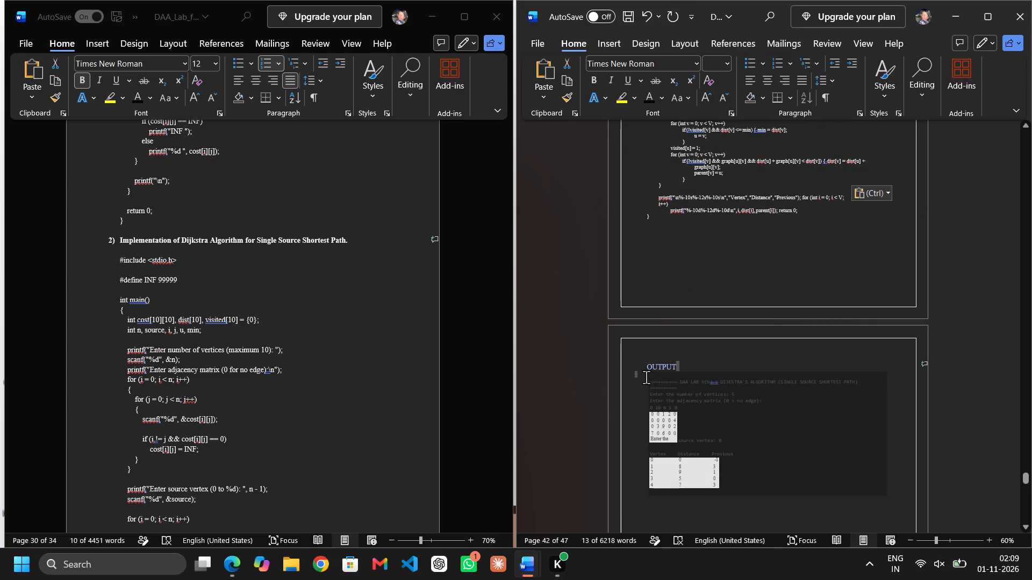
left_click_drag(646, 377, 646, 369, "ctrl")
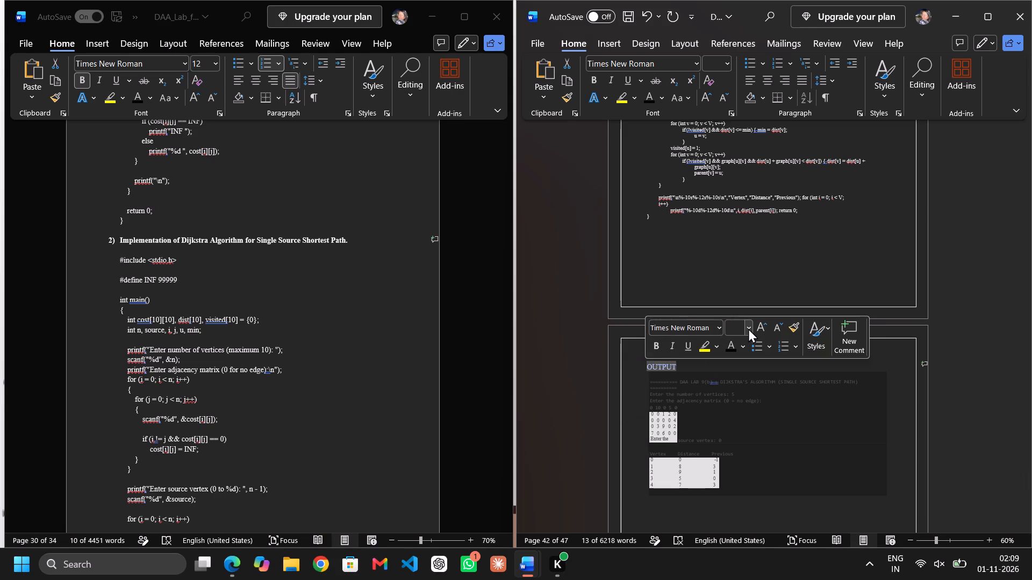
left_click(750, 329)
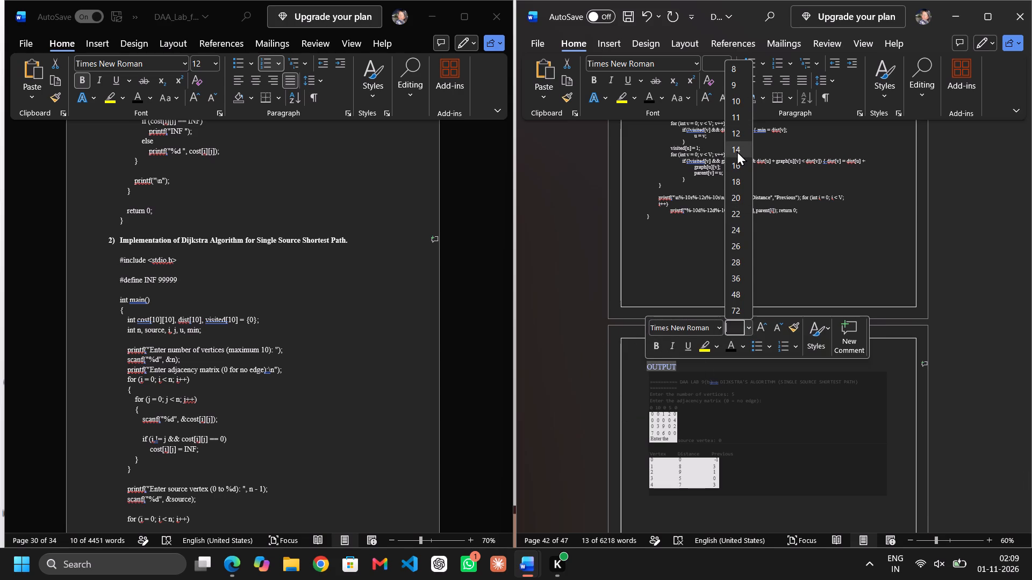
left_click(737, 151)
left_click(648, 103)
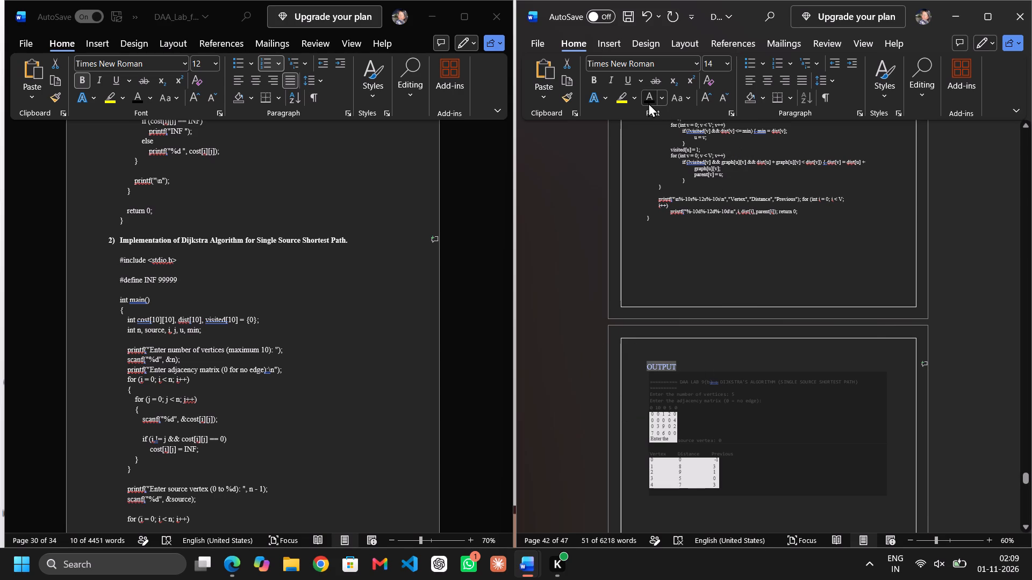
left_click(586, 78)
Set the Aim paragraphs and program code of the Dijkstra and N Queen sections to font size 12.
scroll(709, 282, "up", 6)
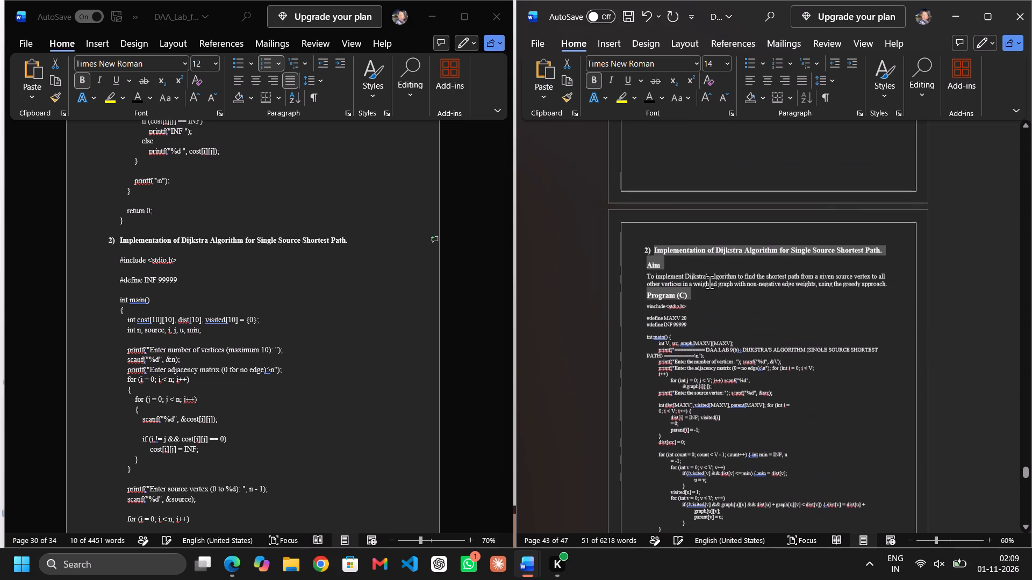
scroll(709, 282, "up", 1)
left_click(709, 282)
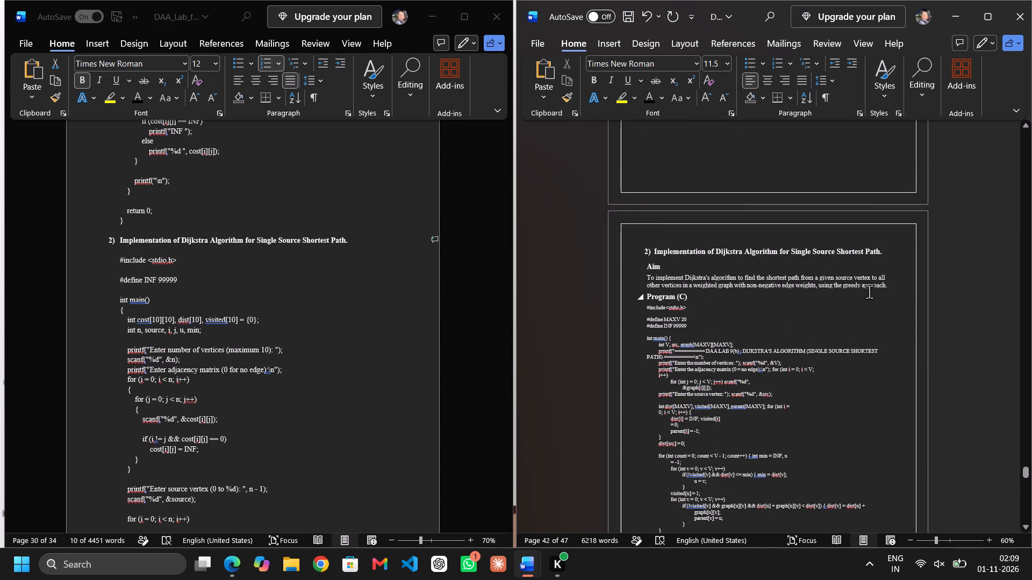
left_click_drag(643, 275, 840, 303)
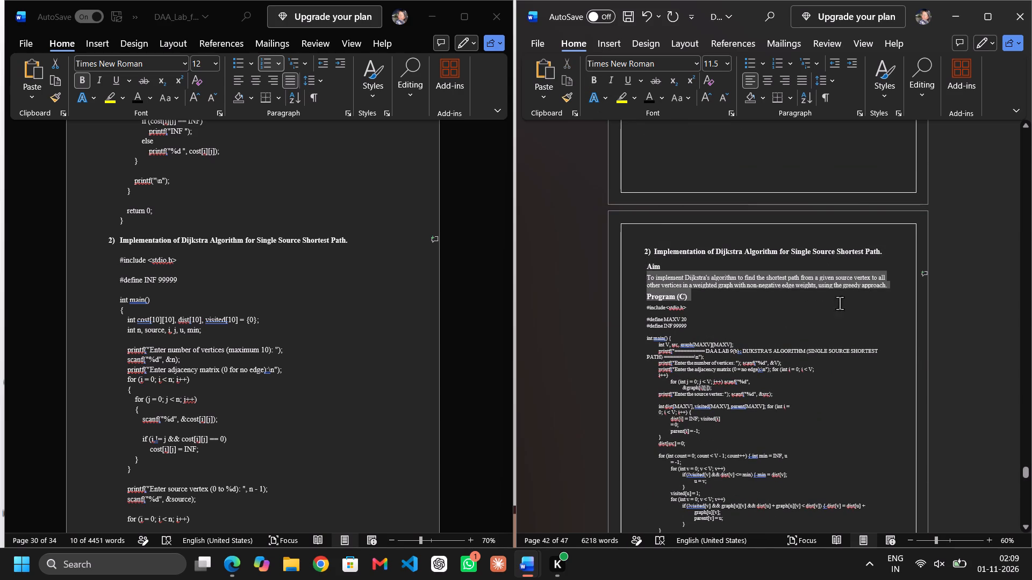
left_click_drag(840, 303, 888, 285)
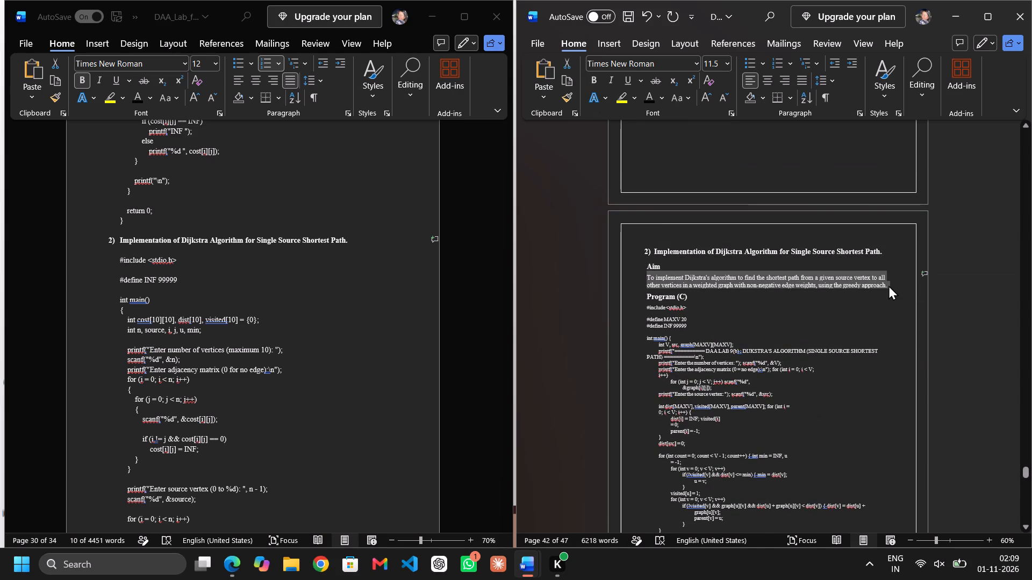
left_click_drag(642, 311, 665, 312, "ctrl")
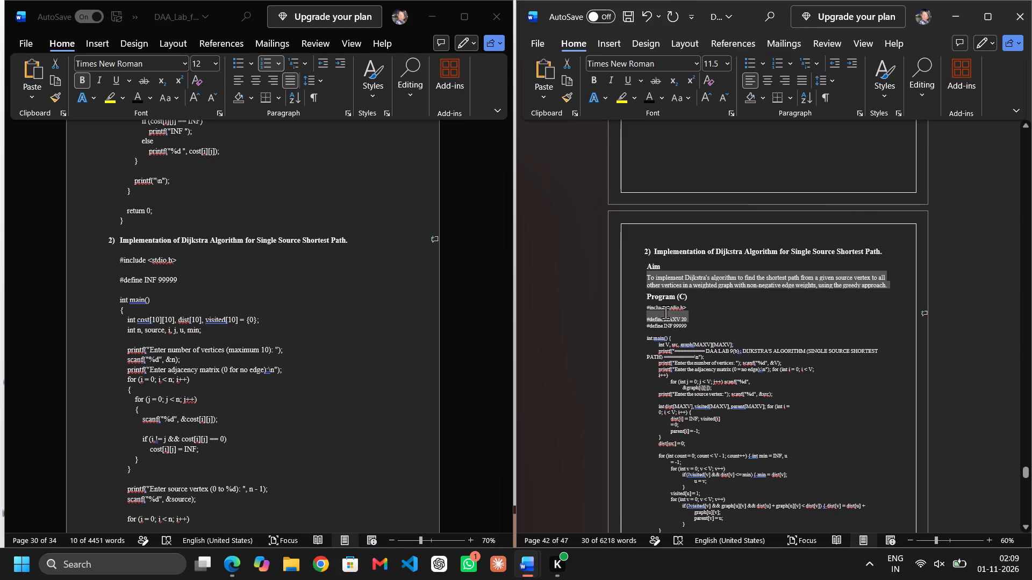
left_click_drag(665, 312, 690, 327, "ctrl")
left_click_drag(641, 304, 736, 540, "ctrl")
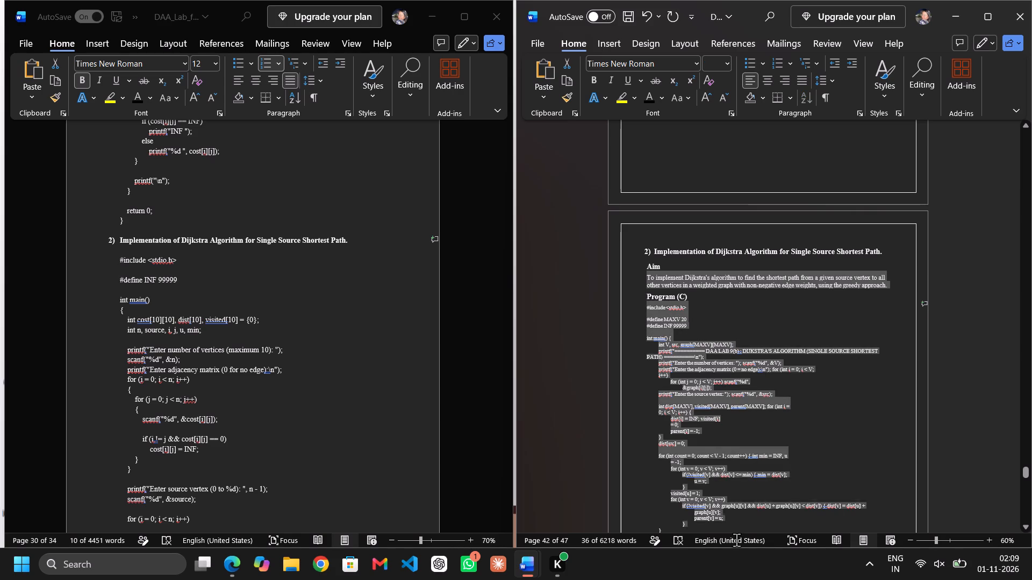
left_click_drag(736, 540, 714, 422, "ctrl")
scroll(714, 422, "down", 13)
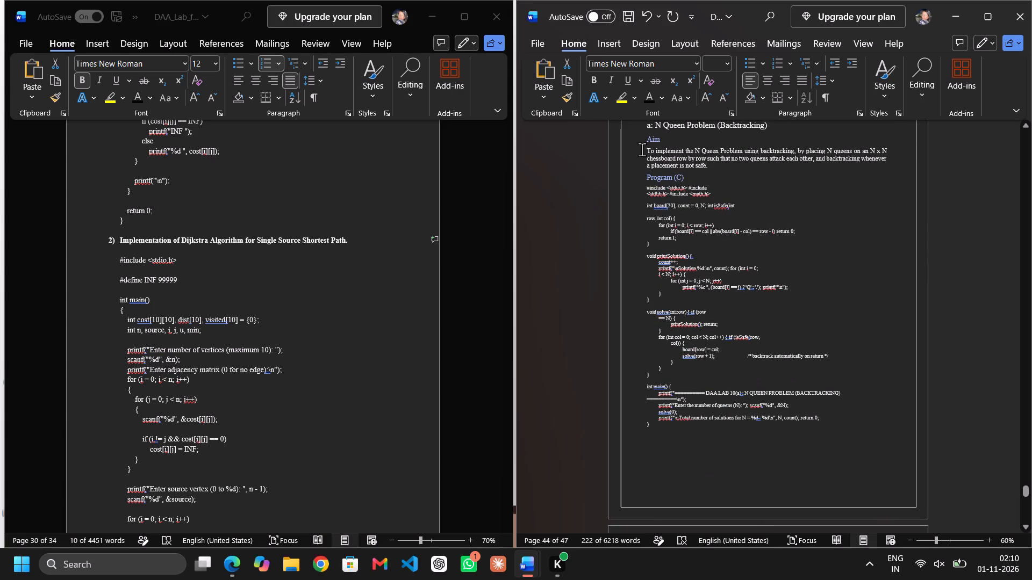
left_click_drag(642, 149, 718, 165, "ctrl")
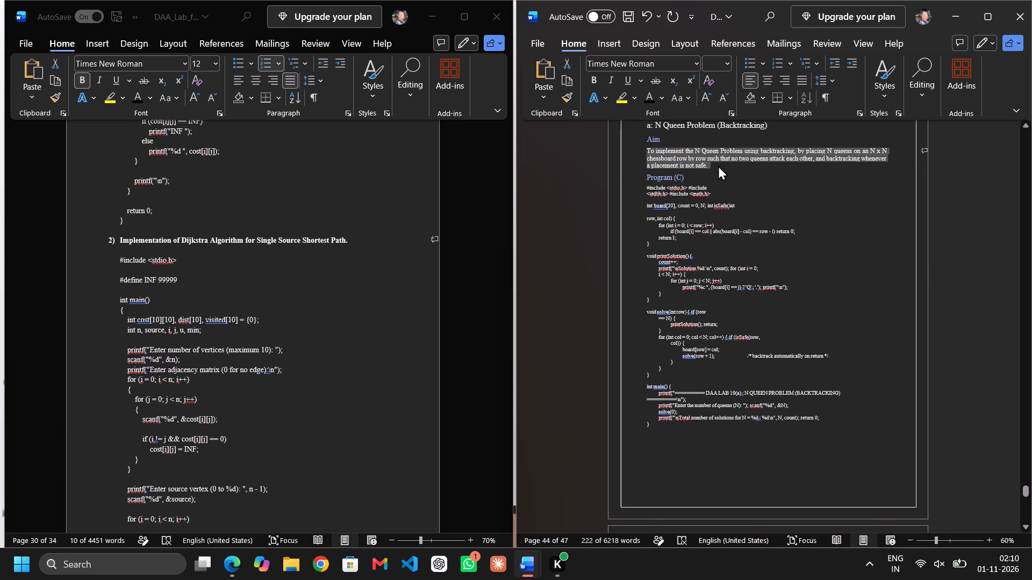
left_click_drag(640, 187, 702, 400, "ctrl")
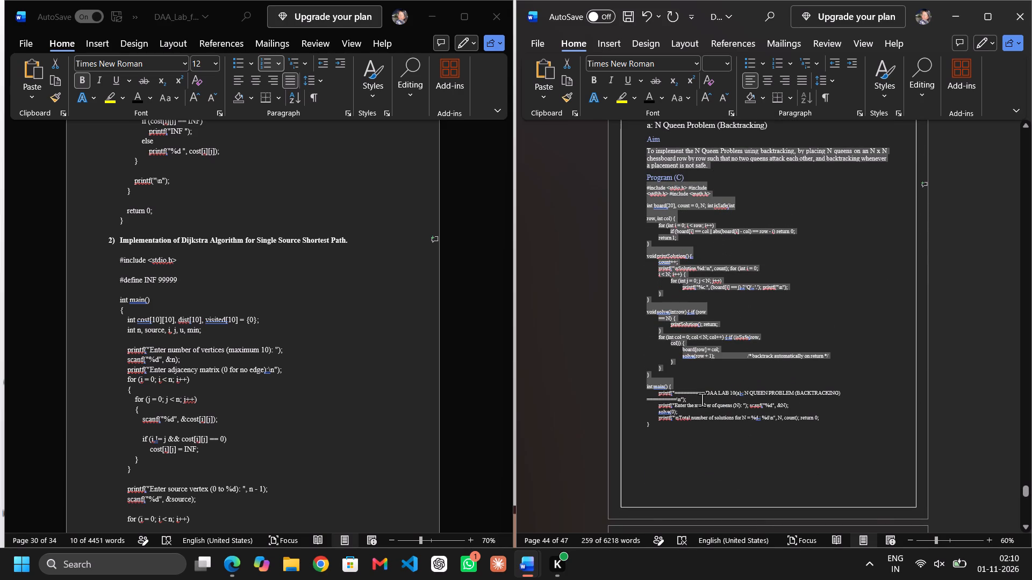
left_click_drag(702, 400, 673, 415, "ctrl")
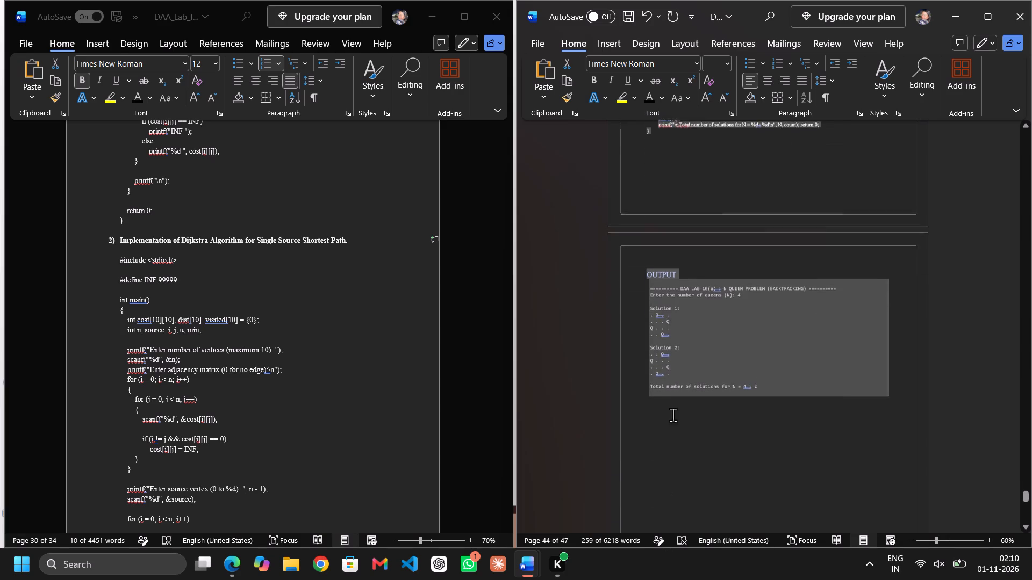
left_click_drag(673, 415, 668, 322, "ctrl")
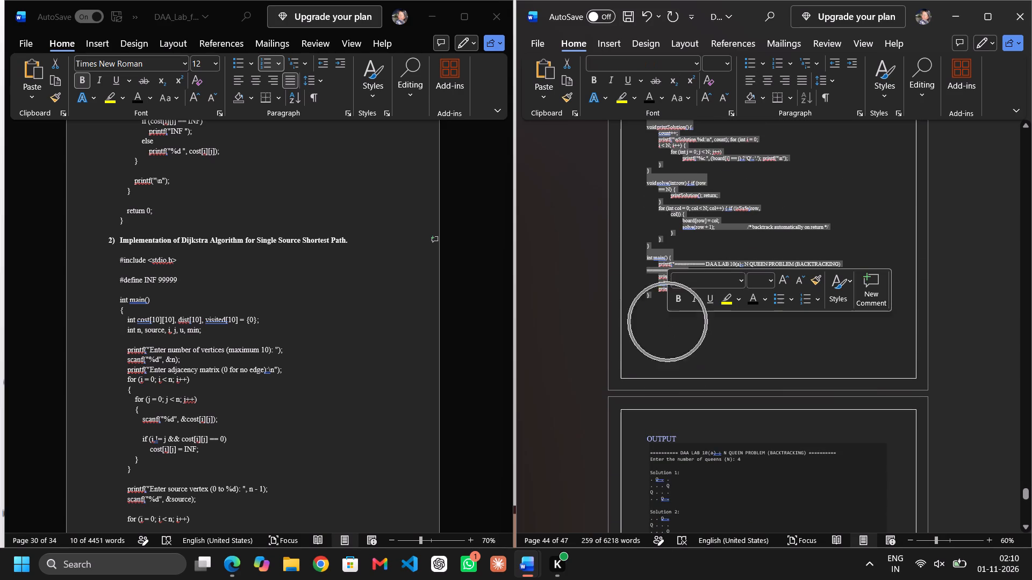
left_click(769, 277)
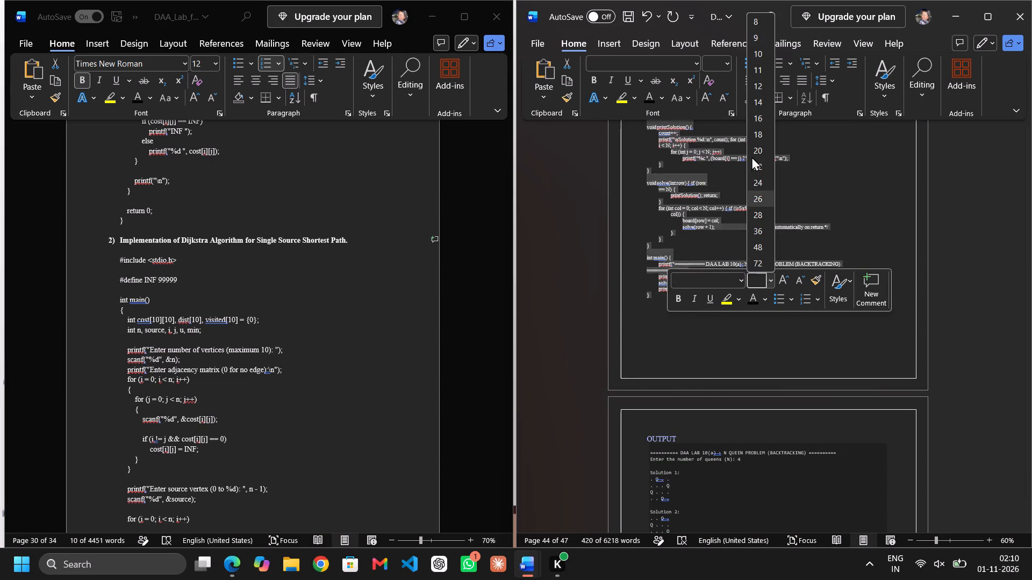
left_click(761, 93)
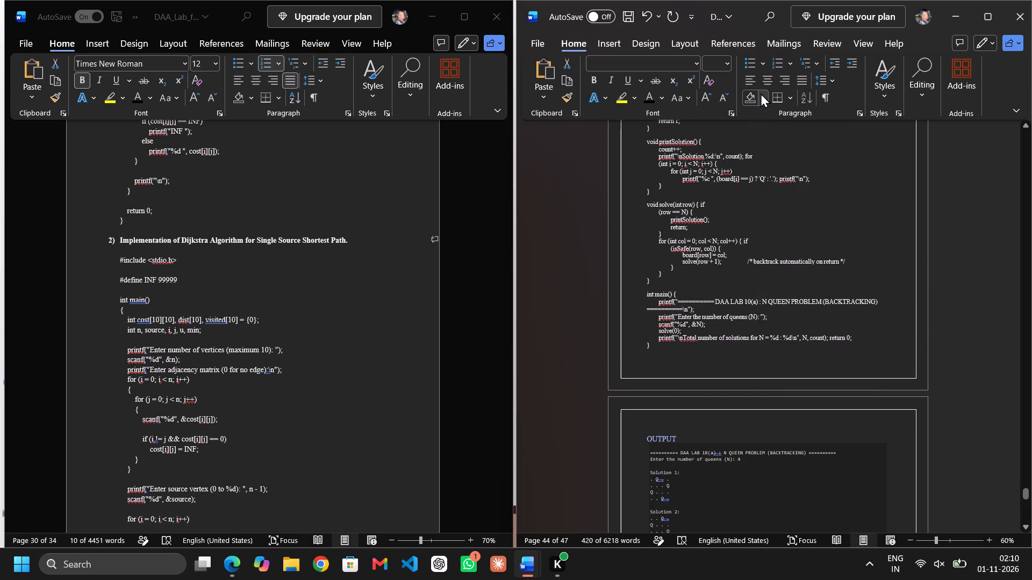
Review the formatting and page layout of the Experiment 9 Warshall and Dijkstra sections.
scroll(748, 302, "up", 12)
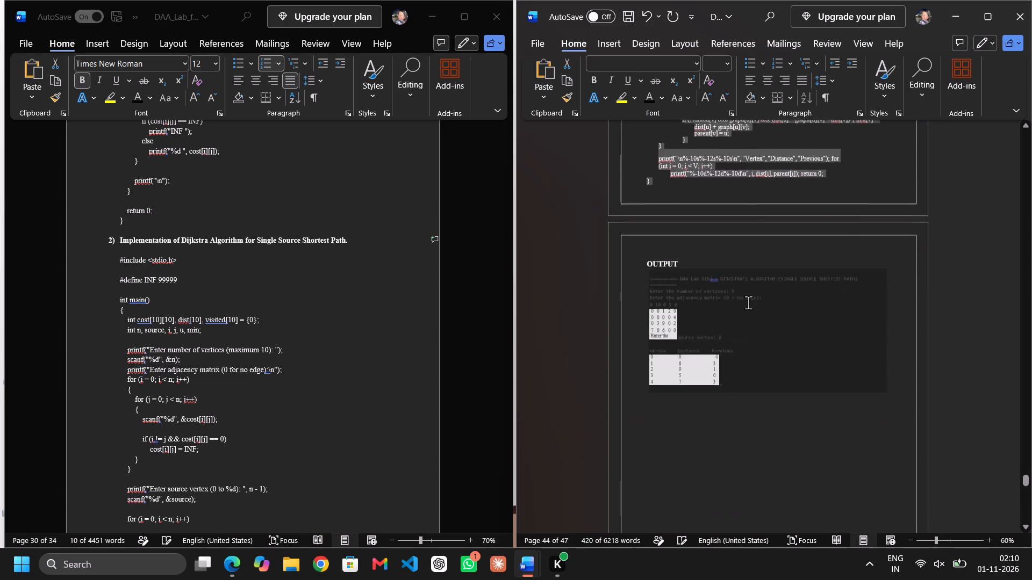
scroll(748, 302, "up", 2)
left_click(748, 302)
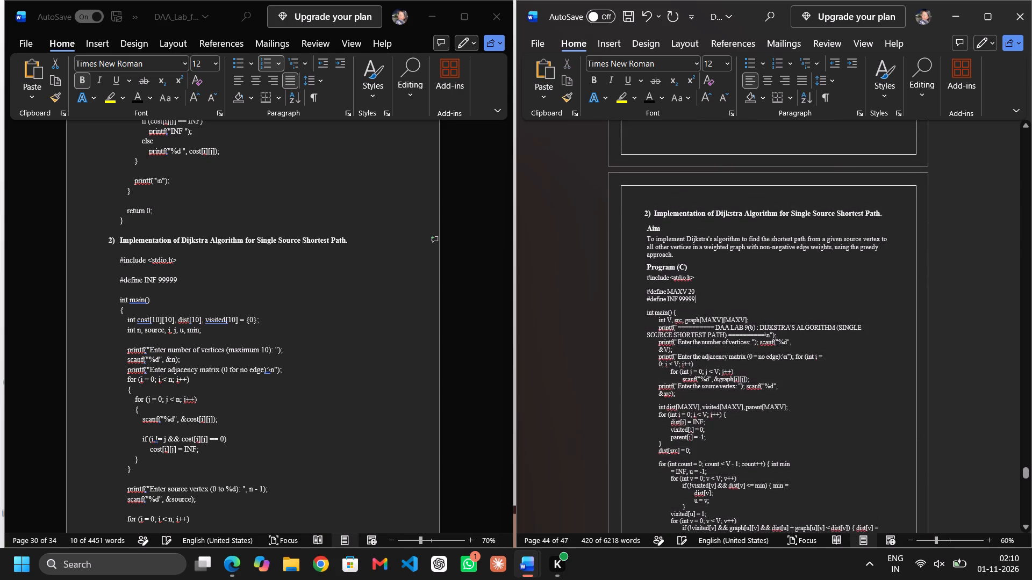
scroll(748, 302, "up", 8)
scroll(748, 302, "down", 2)
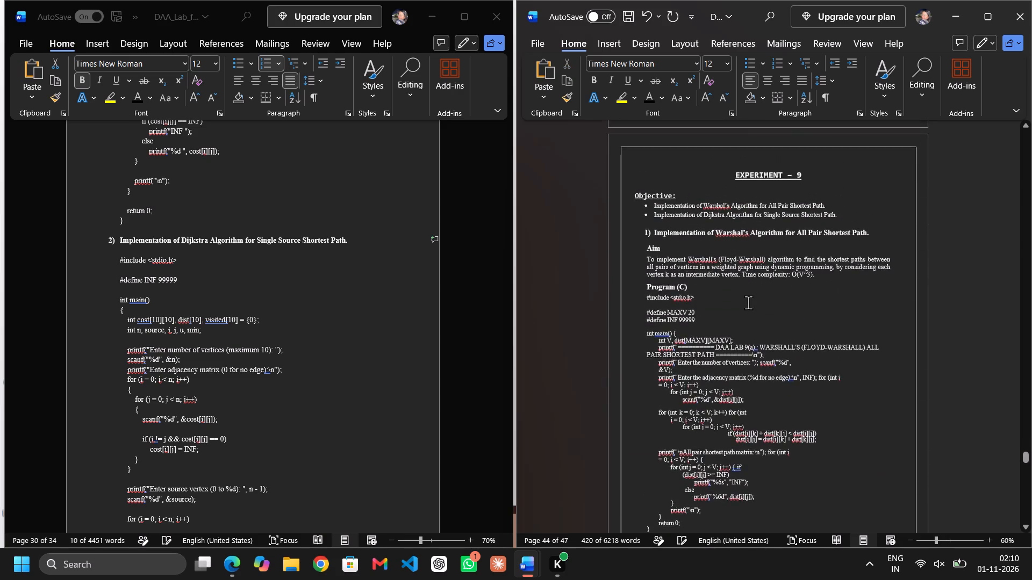
scroll(748, 302, "down", 2)
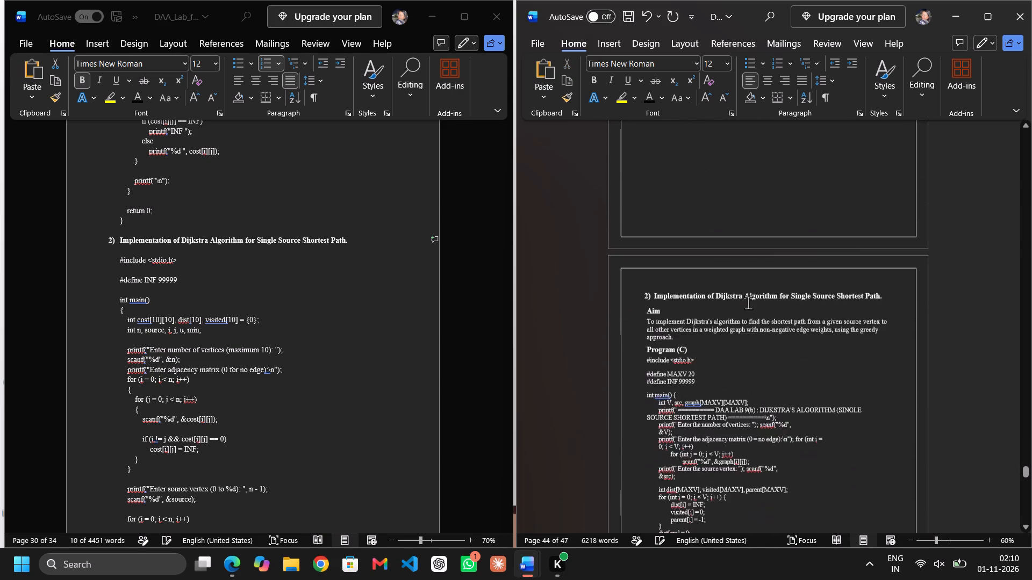
scroll(748, 302, "down", 1)
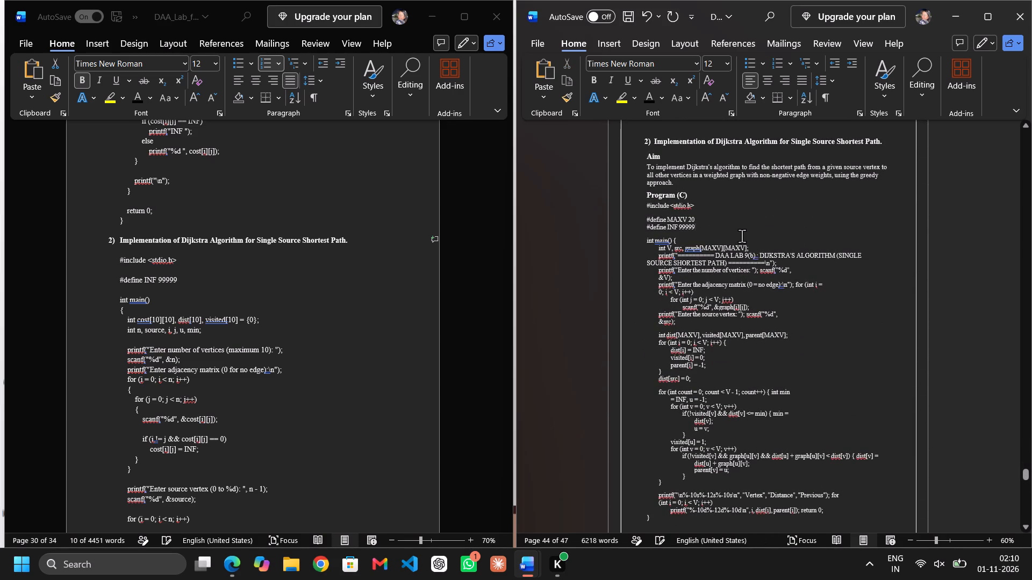
scroll(742, 236, "down", 4)
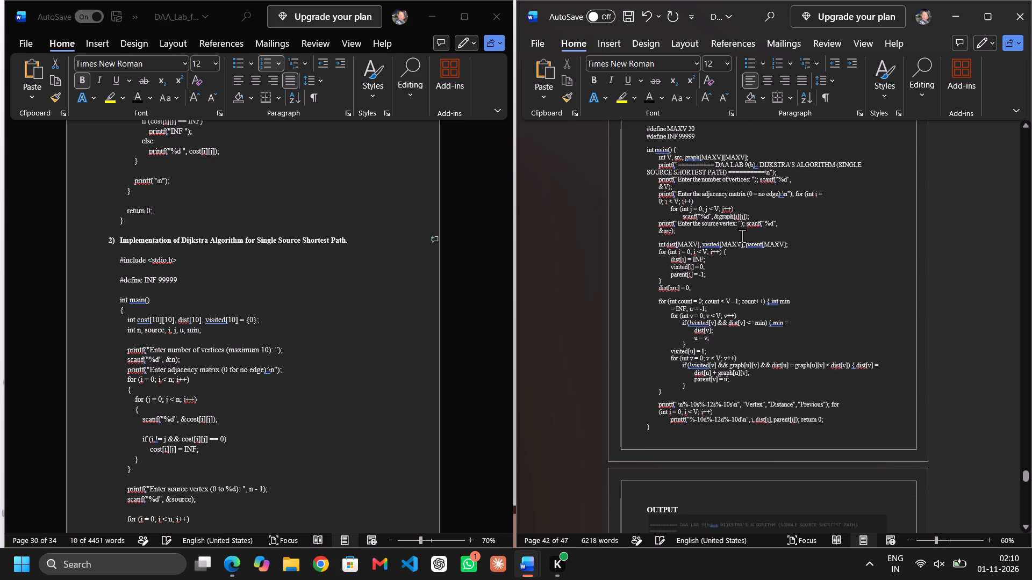
scroll(742, 236, "down", 1)
scroll(703, 454, "down", 1)
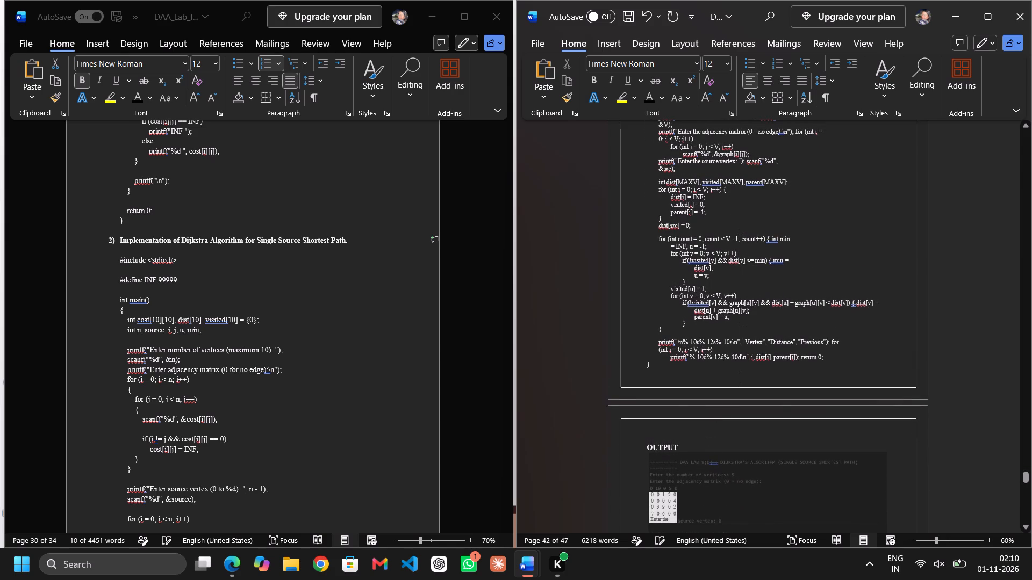
Delete the two misplaced tables and the text box under the Dijkstra OUTPUT heading, and add a blank line below the heading.
scroll(703, 454, "down", 1)
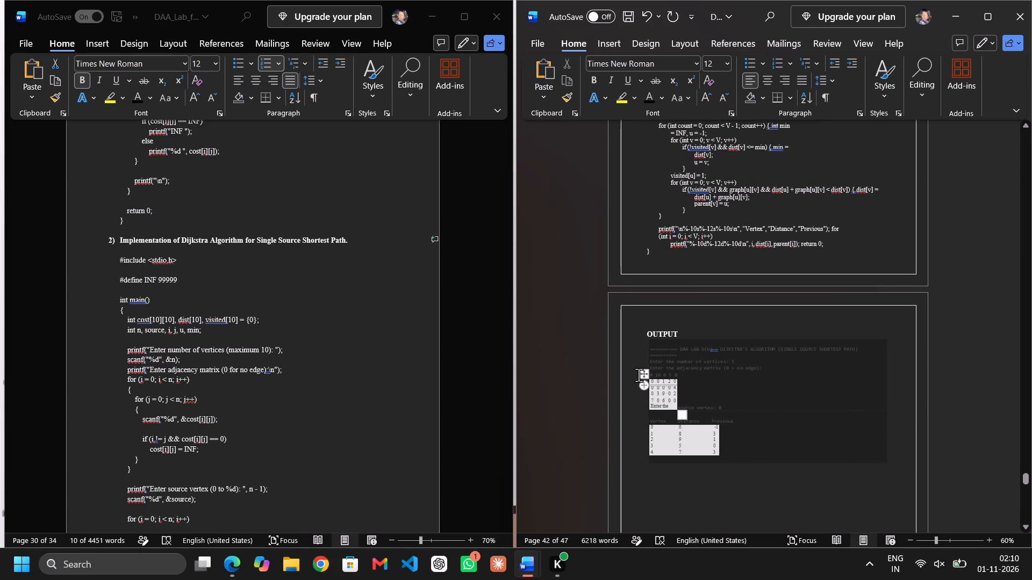
left_click(639, 373)
left_click(642, 374)
key("BackSpace")
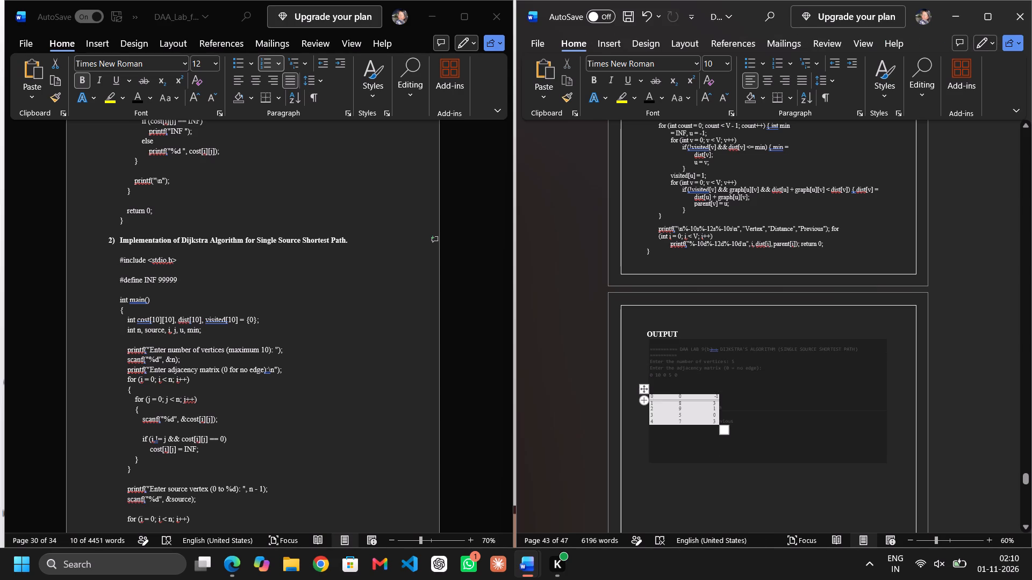
left_click(644, 392)
key("BackSpace")
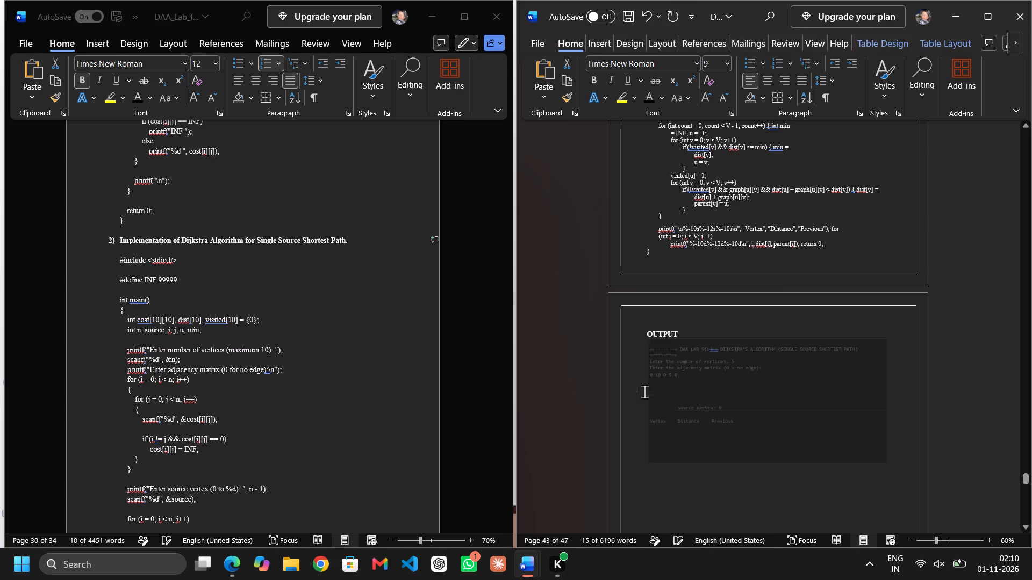
left_click(649, 393)
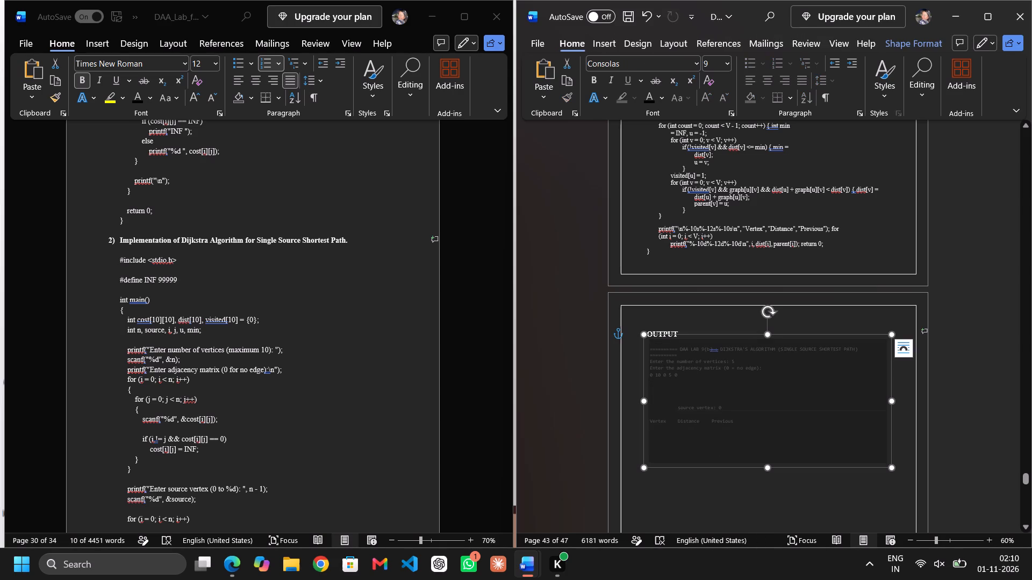
key("BackSpace")
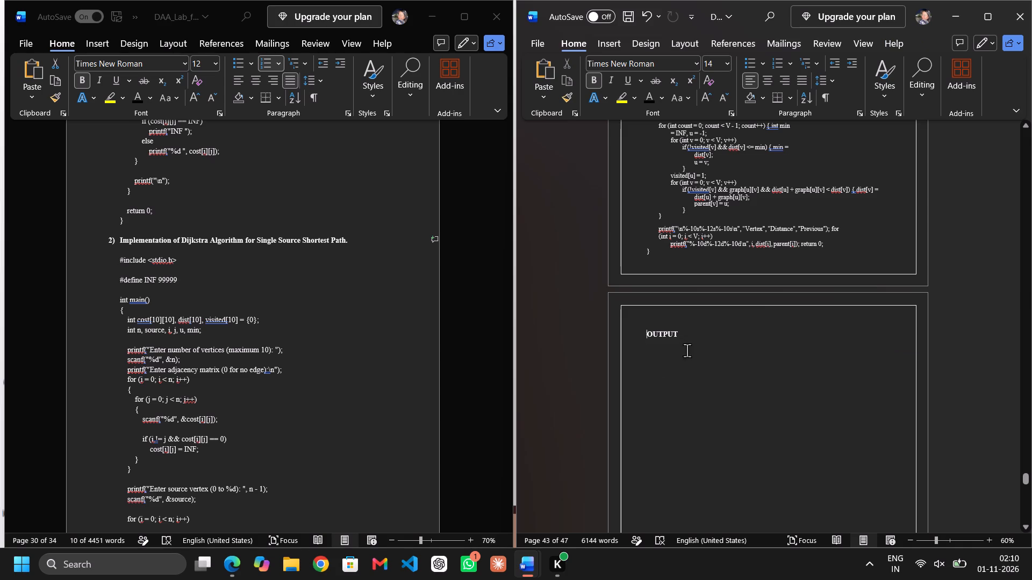
left_click(700, 337)
key("Return")
Replace "Lab 10" and the "a: N Queen Problem (Backtracking)" title with the EXPERIMENT – 10 heading, Objective list and numbered N Queen title from the reference document.
scroll(700, 337, "down", 2)
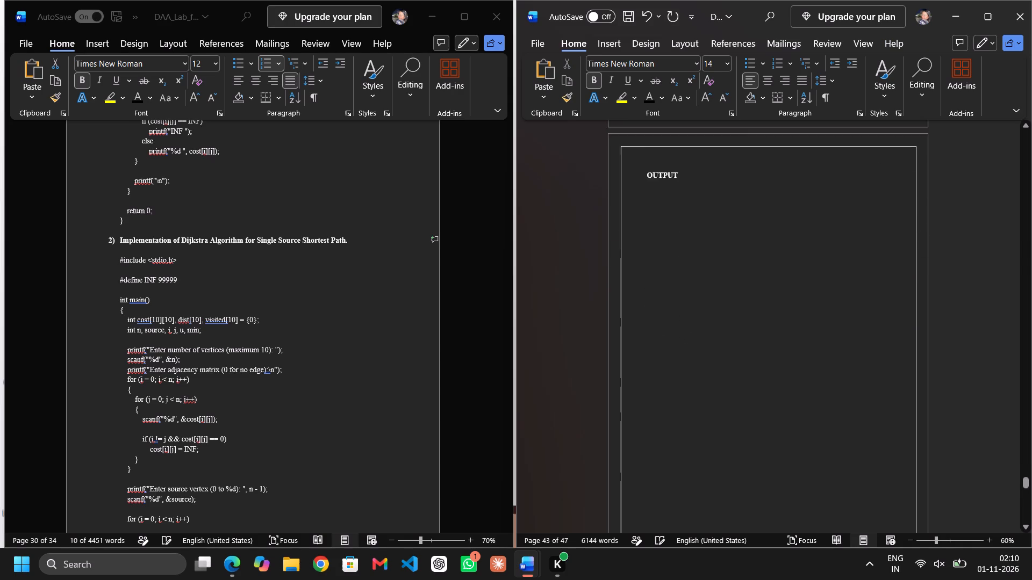
scroll(700, 337, "down", 5)
scroll(700, 337, "up", 1)
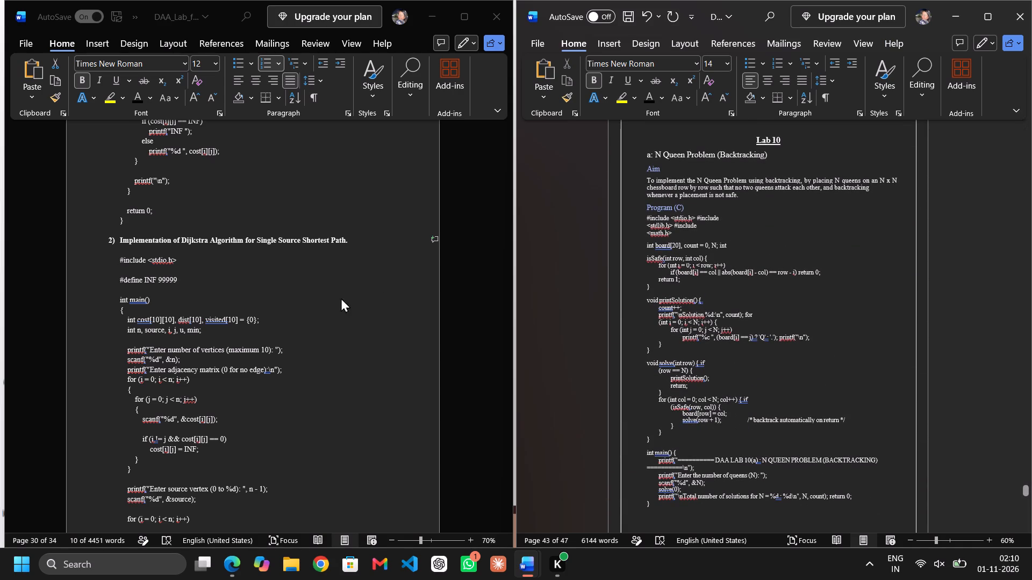
scroll(324, 299, "down", 8)
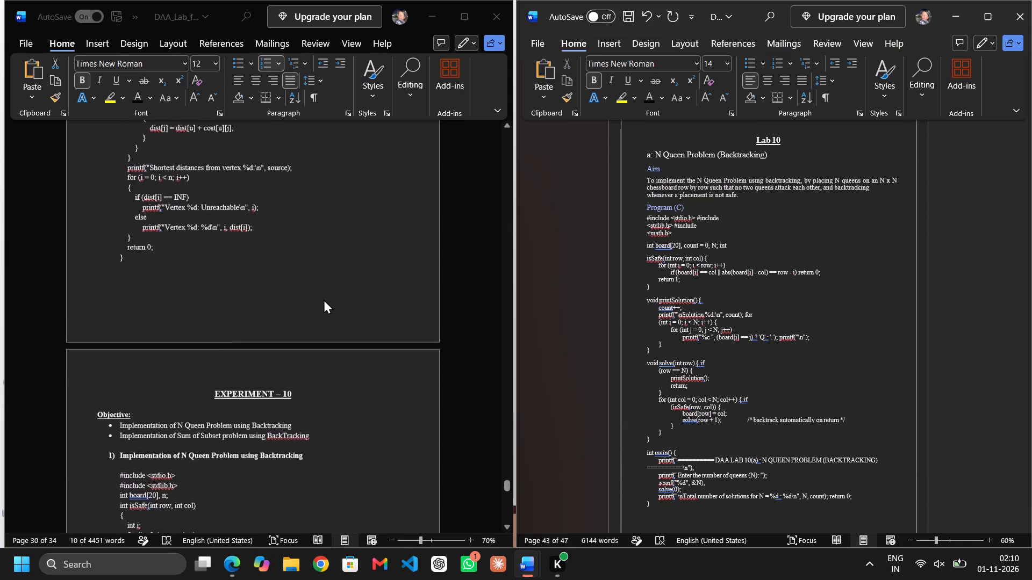
scroll(324, 299, "down", 3)
left_click(207, 166)
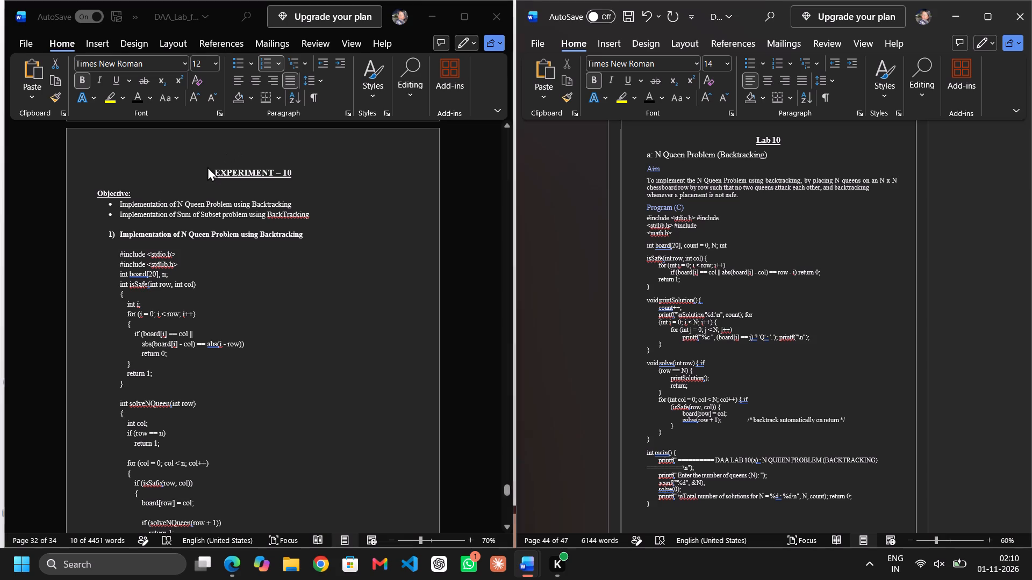
left_click_drag(207, 166, 318, 236)
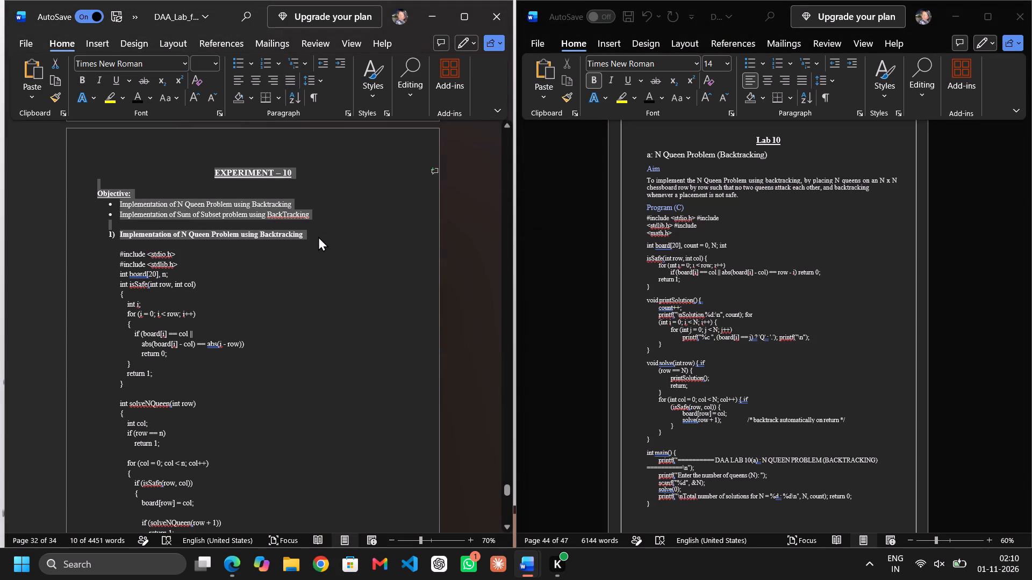
key("ctrl+c")
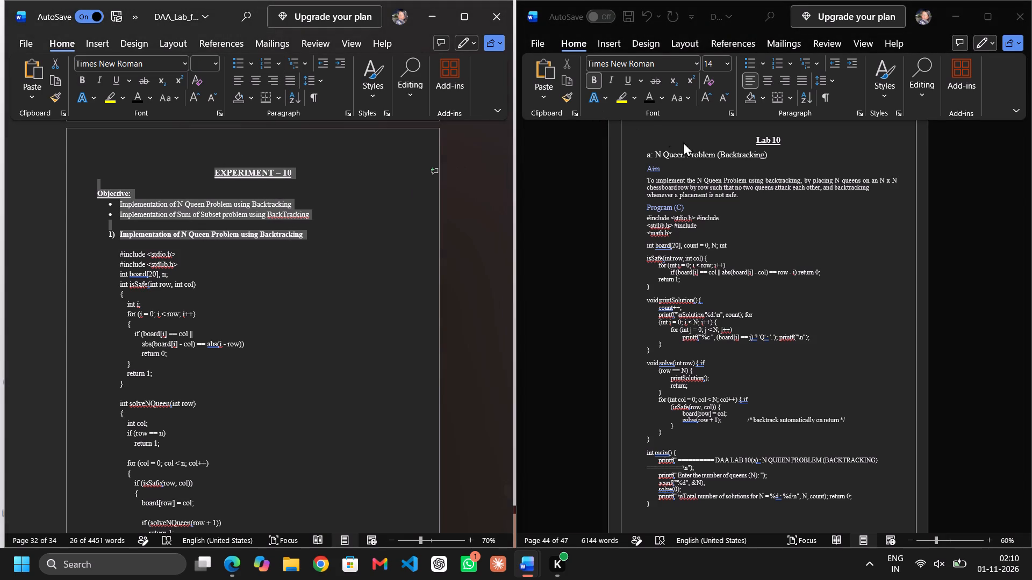
left_click(753, 137)
left_click_drag(753, 137, 779, 161)
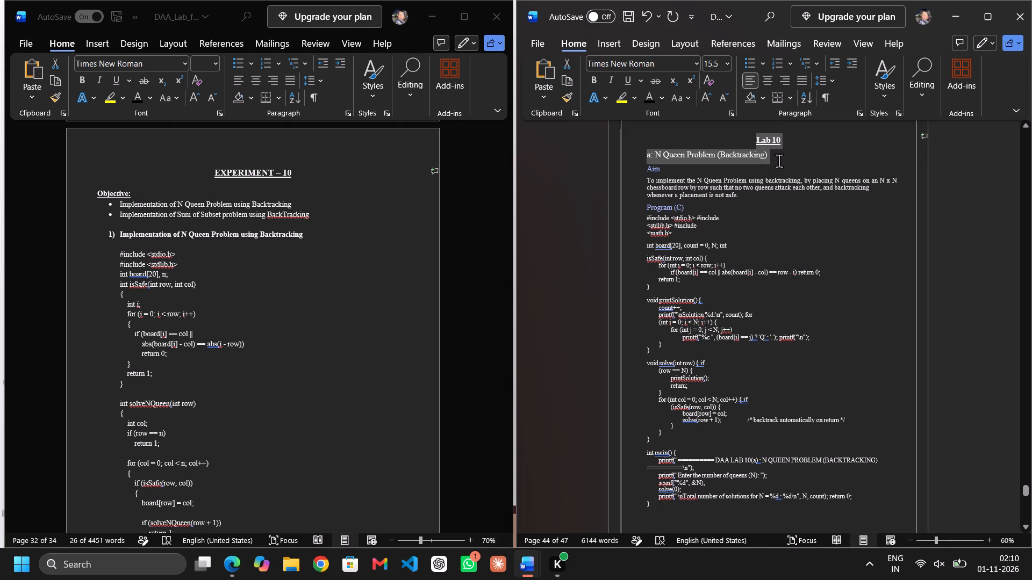
key("ctrl+v")
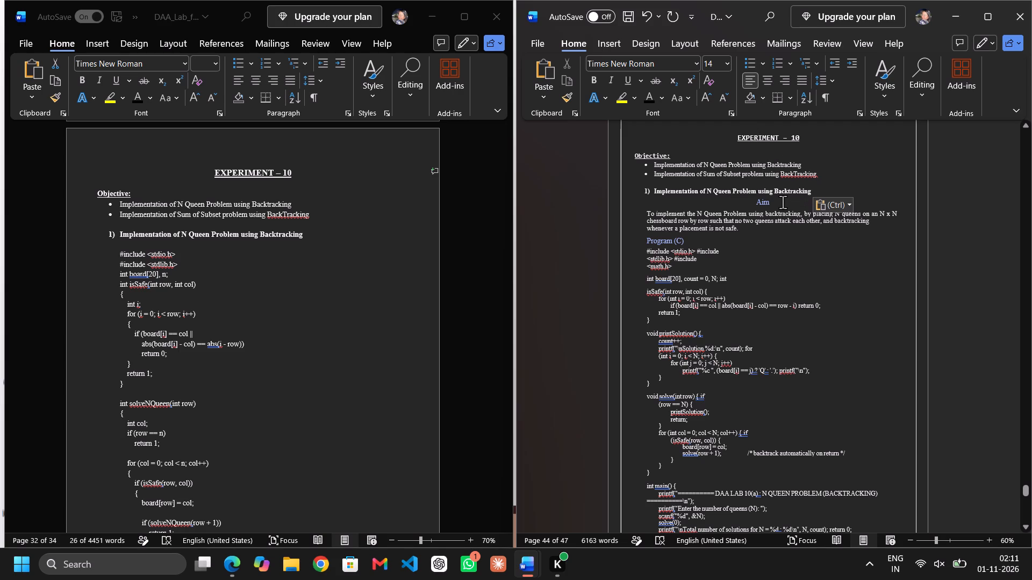
Remove the centring of the Aim heading under the N Queen title and indent it with six spaces.
key("BackSpace")
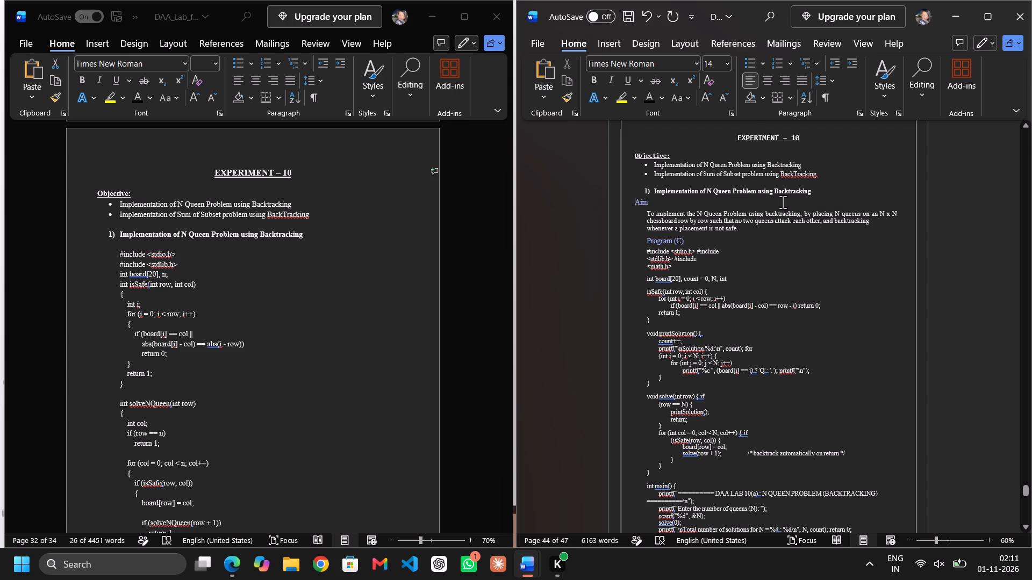
key("space")
key("space")
key("space")
key("space")
key("space")
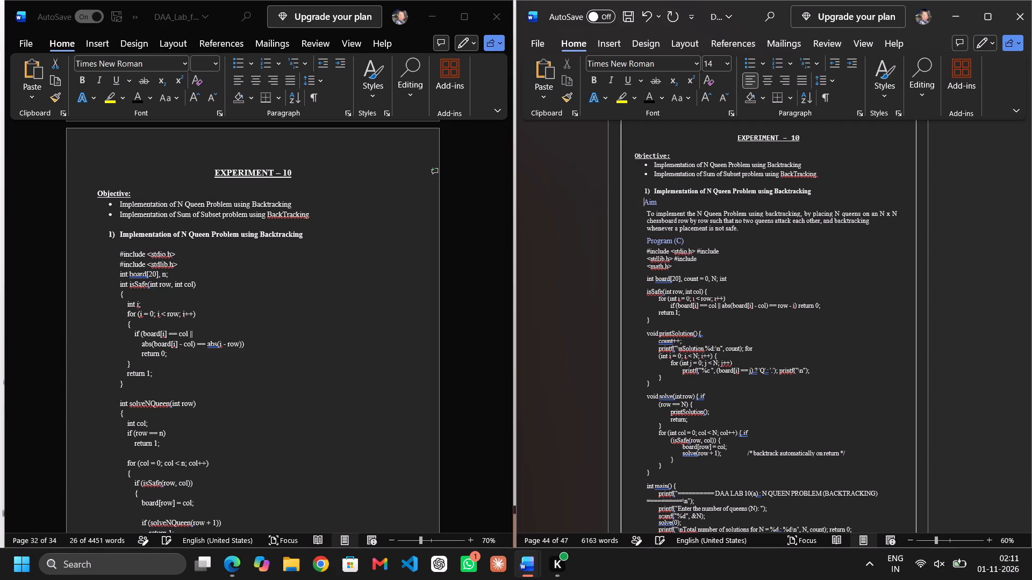
key("space")
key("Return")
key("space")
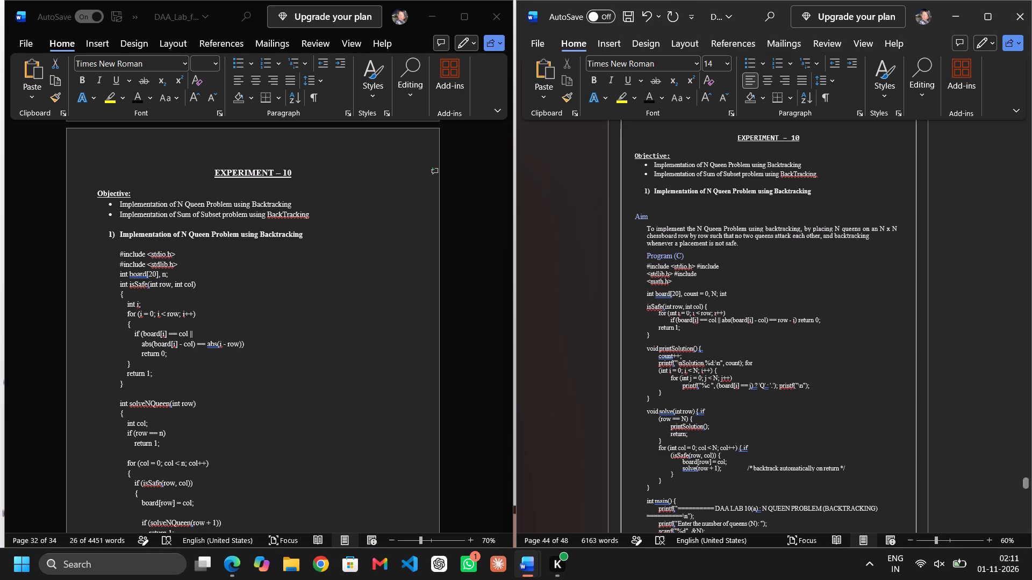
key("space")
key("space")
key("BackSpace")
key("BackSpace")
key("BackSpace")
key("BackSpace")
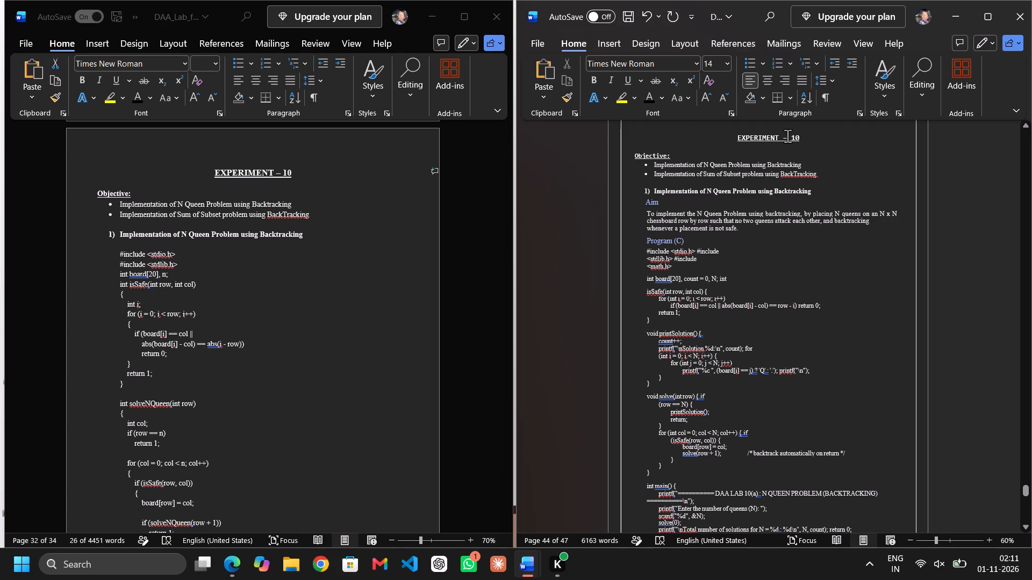
Set the EXPERIMENT – 10 and EXPERIMENT – 9 headings to font size 16.
left_click_drag(732, 136, 827, 138)
scroll(827, 138, "up", 11)
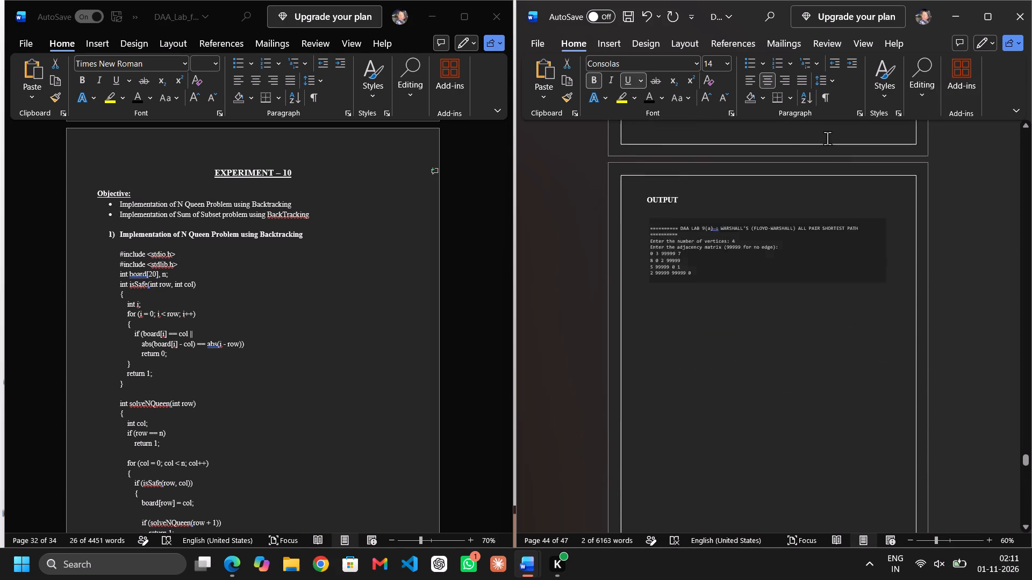
scroll(827, 138, "up", 4)
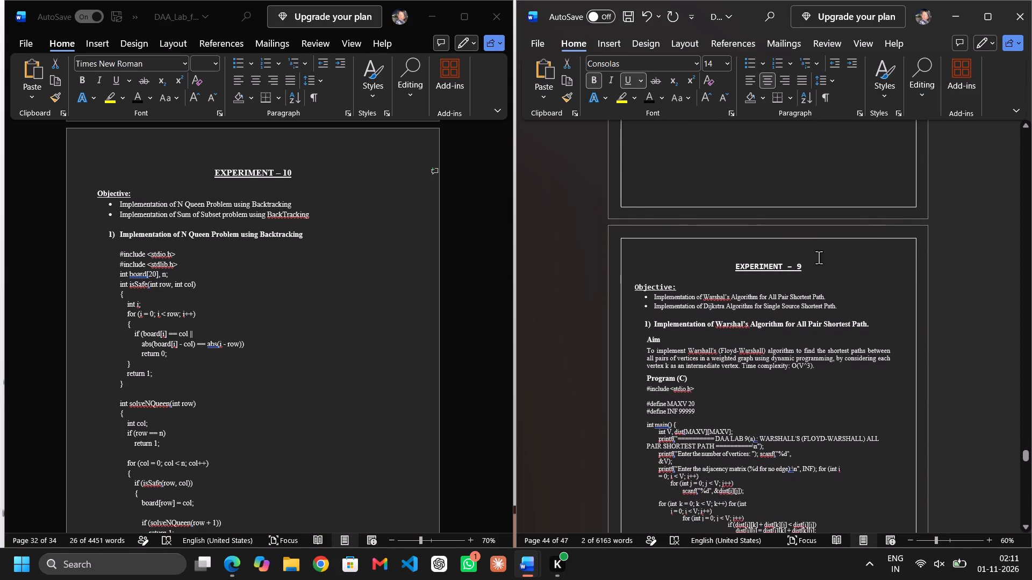
left_click_drag(802, 269, 733, 270, "ctrl")
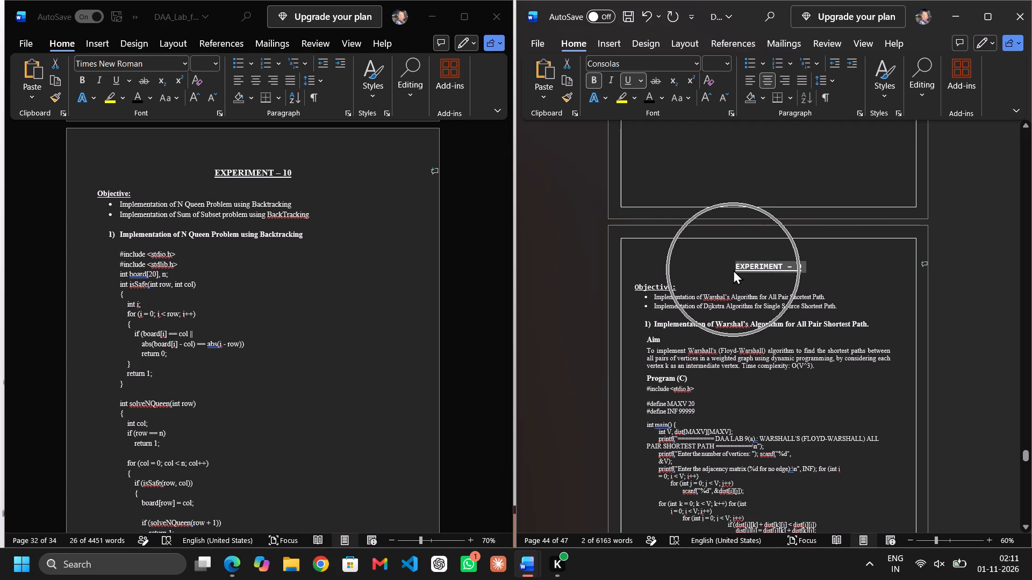
left_click(722, 64)
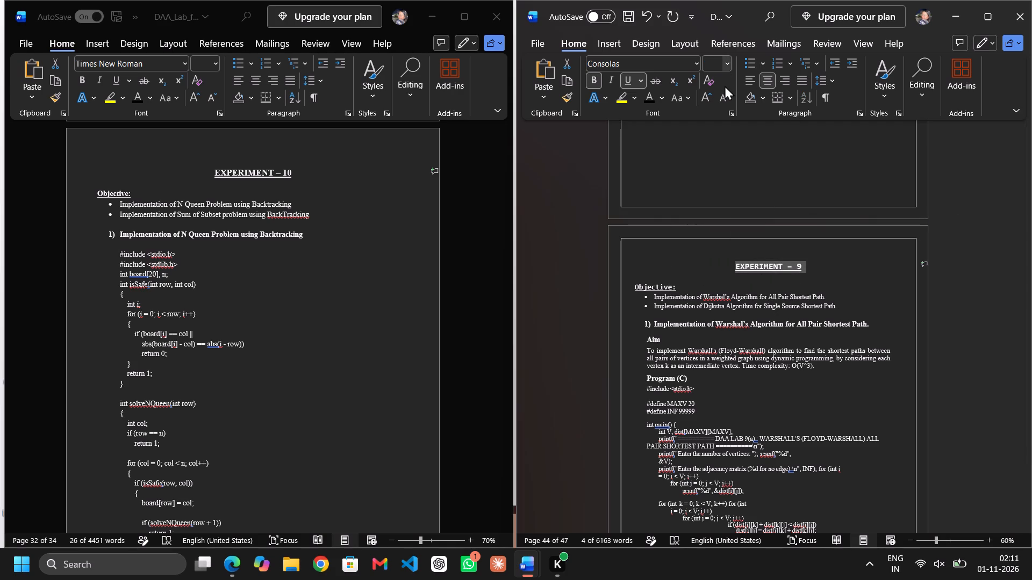
left_click(722, 63)
left_click(726, 63)
left_click(715, 178)
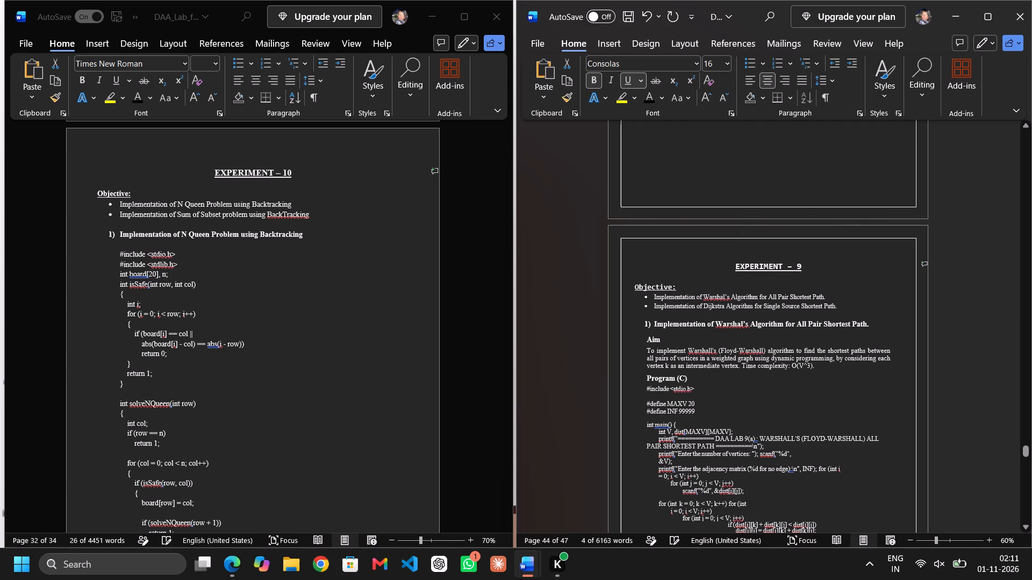
Make the Experiment 10 Objective, N Queen title, and both programs' Aim, Program (C) and OUTPUT headings size 14, bold, in the preset font colour.
scroll(771, 500, "down", 12)
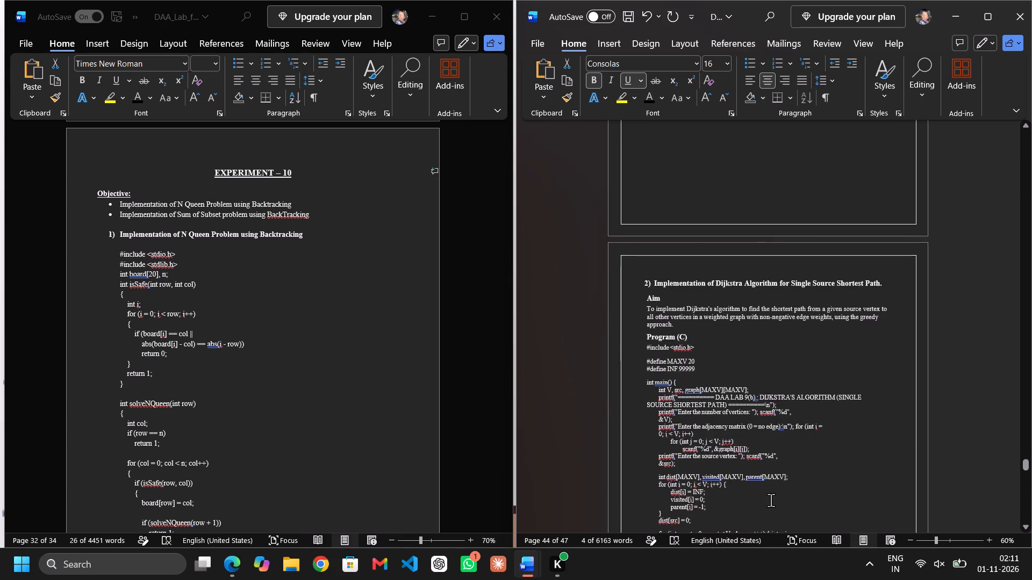
scroll(771, 500, "down", 4)
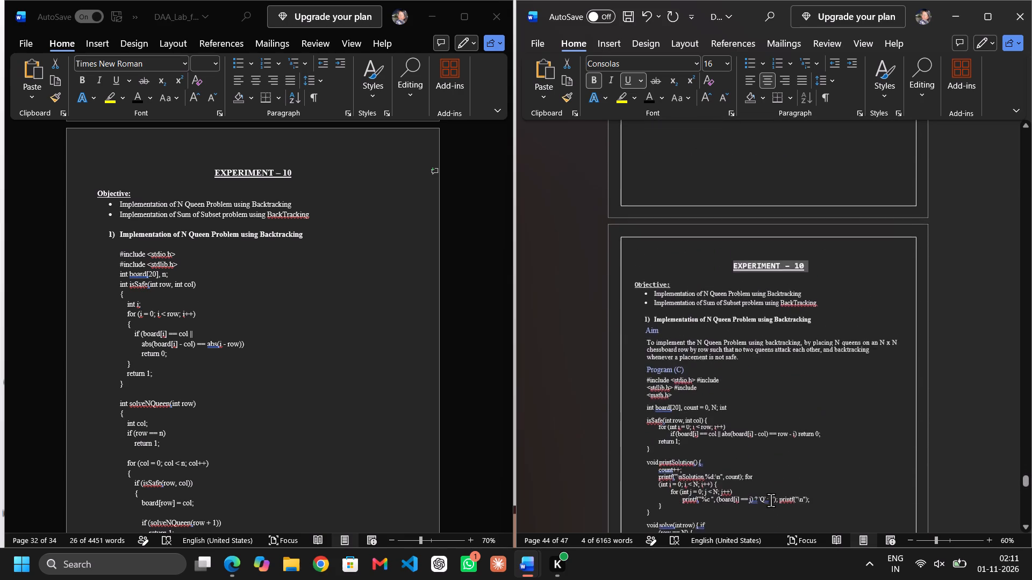
scroll(771, 500, "down", 1)
left_click(692, 302)
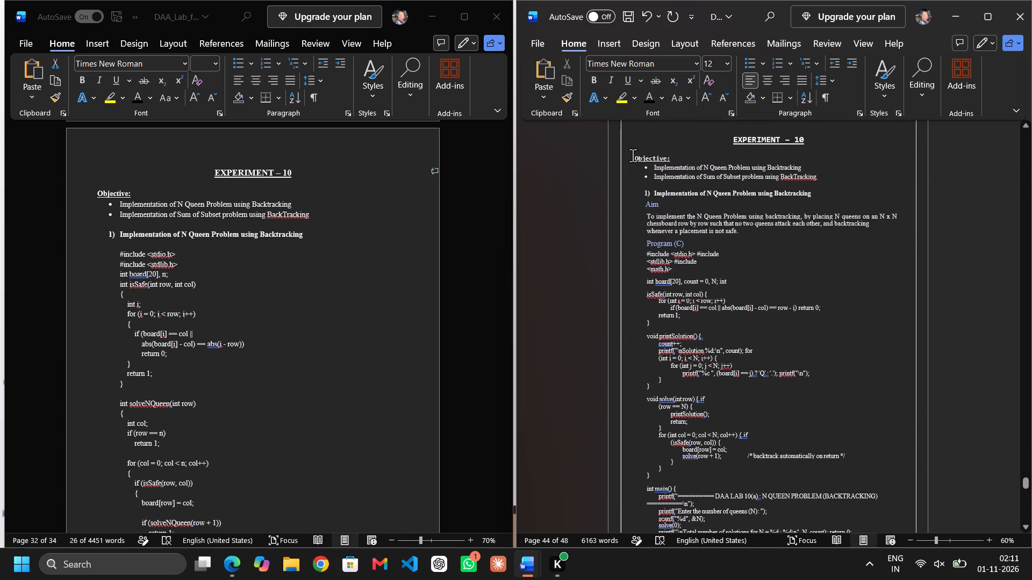
left_click_drag(633, 155, 674, 155)
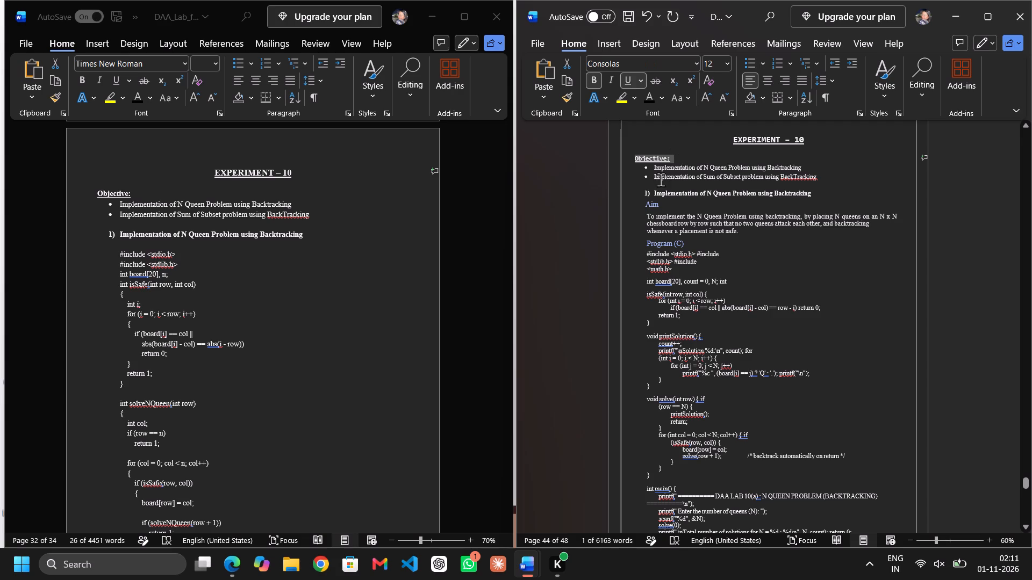
left_click_drag(642, 191, 656, 199, "ctrl")
left_click_drag(656, 199, 663, 202, "ctrl")
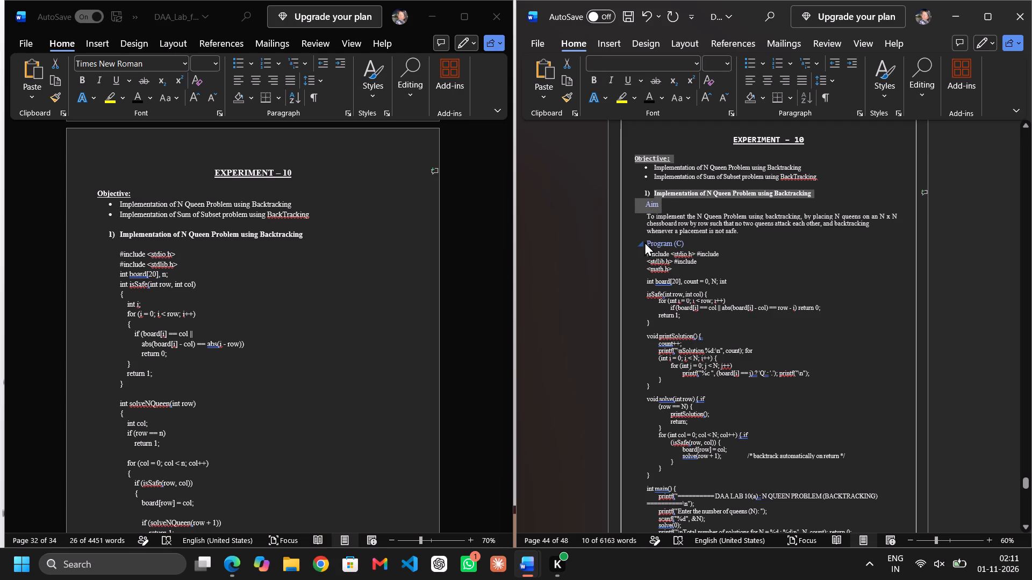
left_click_drag(690, 243, 669, 245, "ctrl")
left_click_drag(669, 245, 646, 240, "ctrl")
scroll(646, 240, "down", 3)
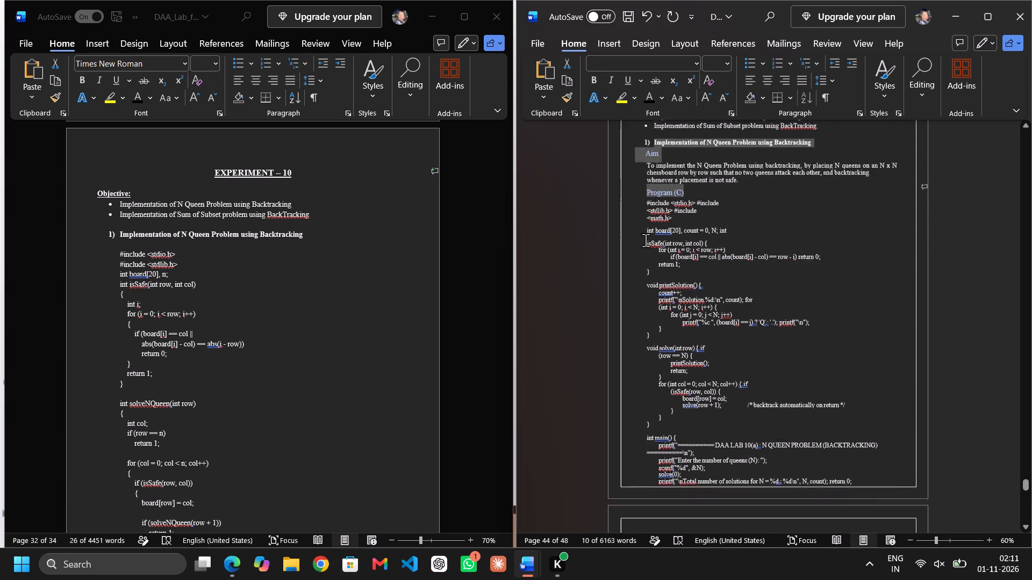
scroll(646, 240, "down", 7)
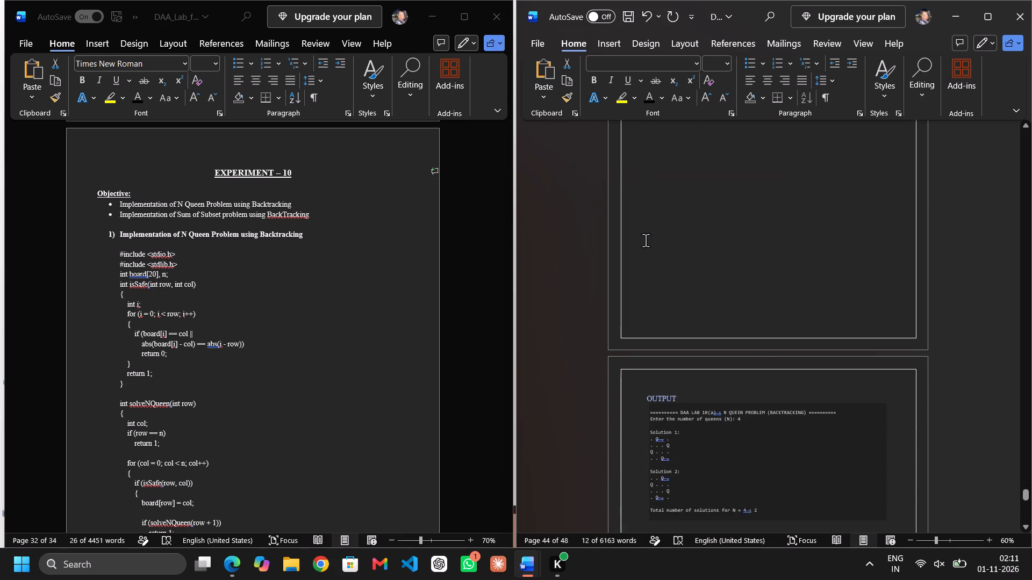
scroll(646, 240, "down", 4)
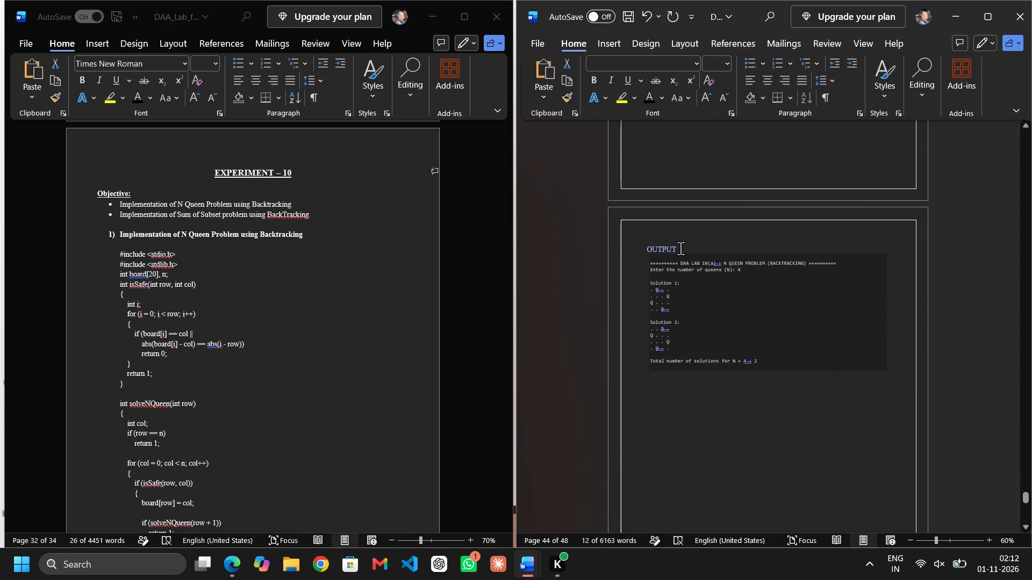
left_click_drag(680, 248, 644, 249, "ctrl")
left_click_drag(644, 249, 643, 249, "ctrl")
scroll(643, 249, "down", 6)
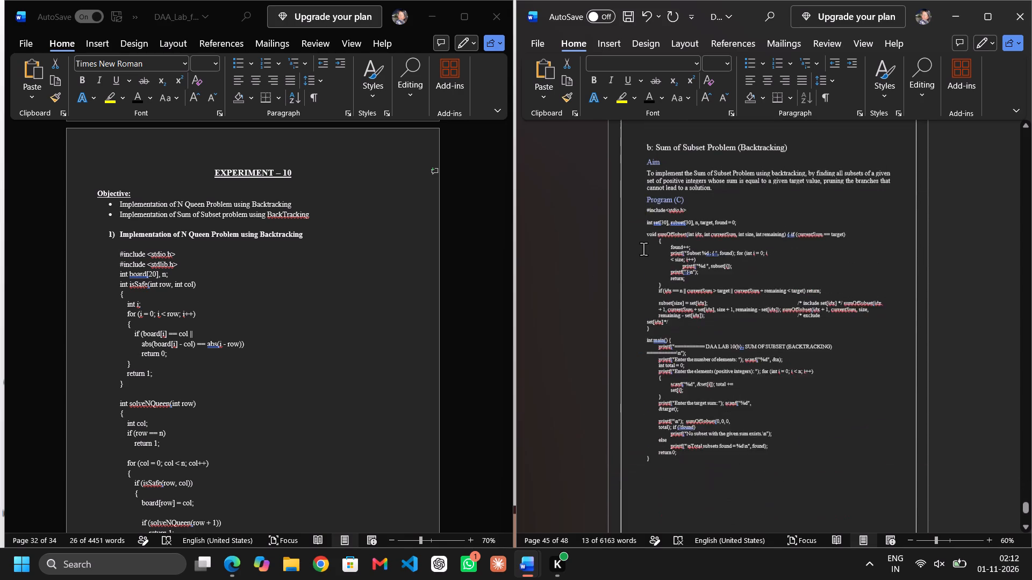
scroll(643, 249, "down", 1)
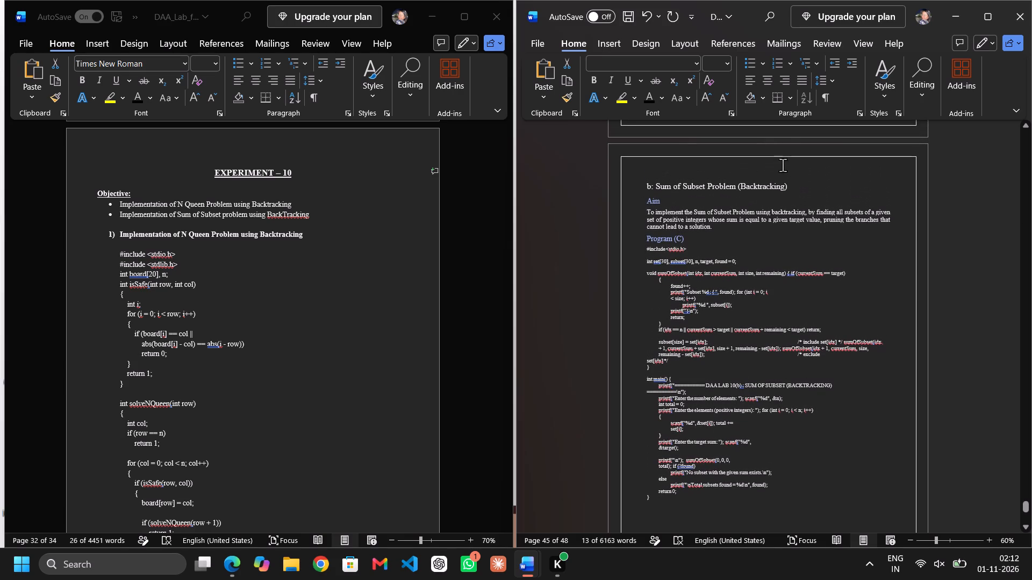
left_click_drag(675, 202, 658, 201, "ctrl")
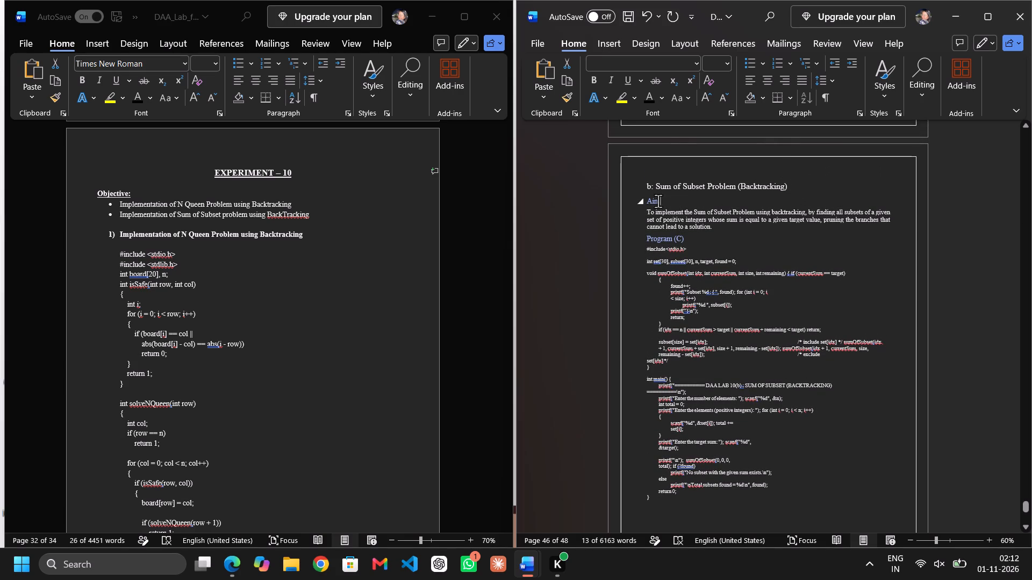
left_click_drag(658, 201, 640, 200, "ctrl")
left_click_drag(692, 240, 634, 238, "ctrl")
scroll(634, 238, "down", 6)
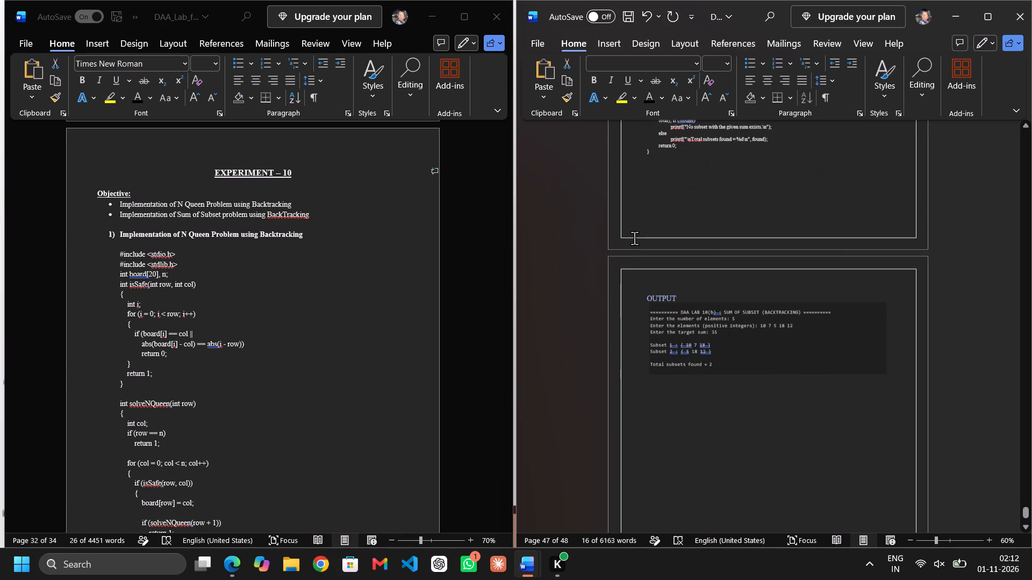
left_click_drag(686, 285, 634, 291, "ctrl")
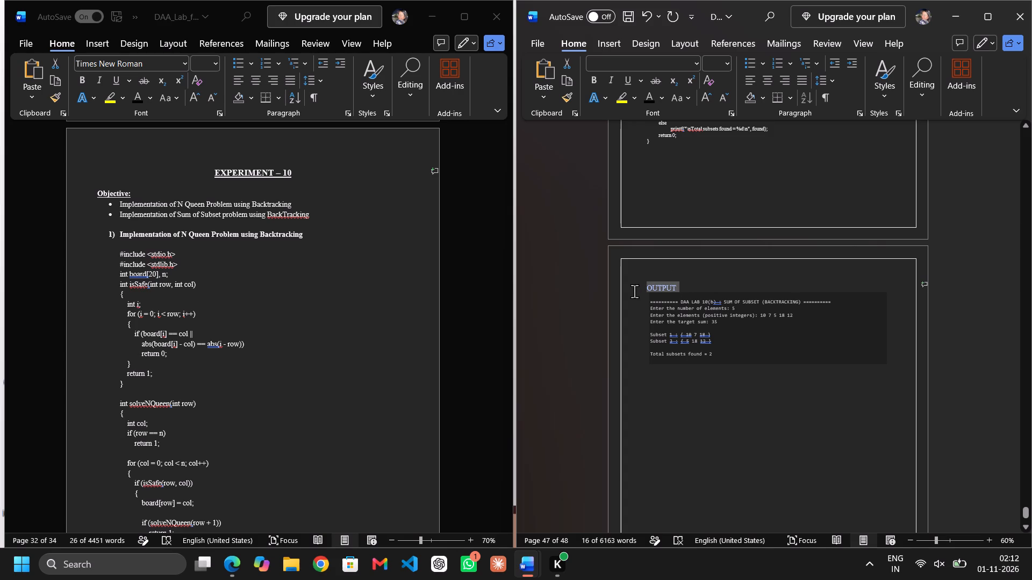
left_click_drag(634, 291, 634, 291, "ctrl")
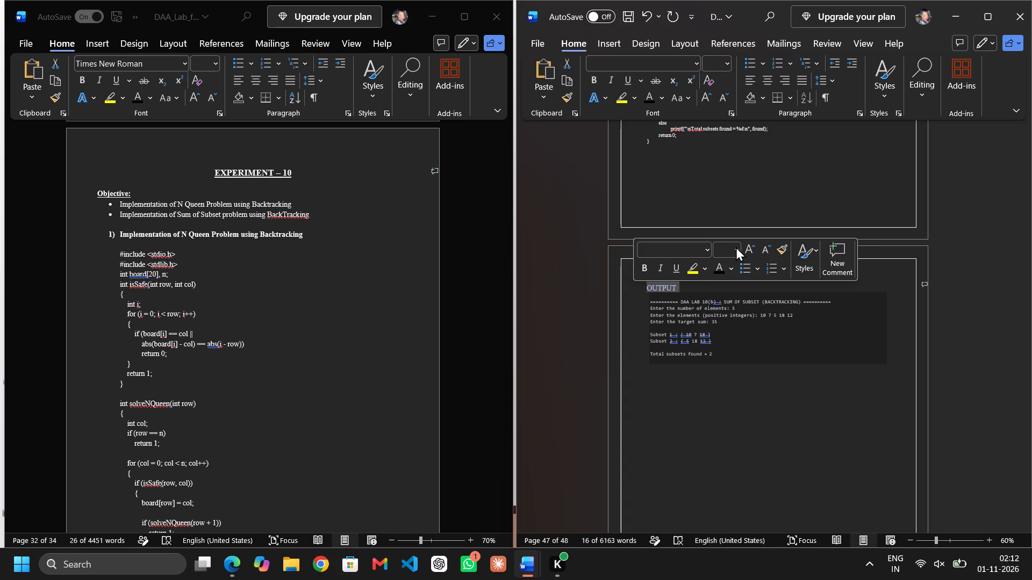
left_click(736, 247)
left_click(727, 342)
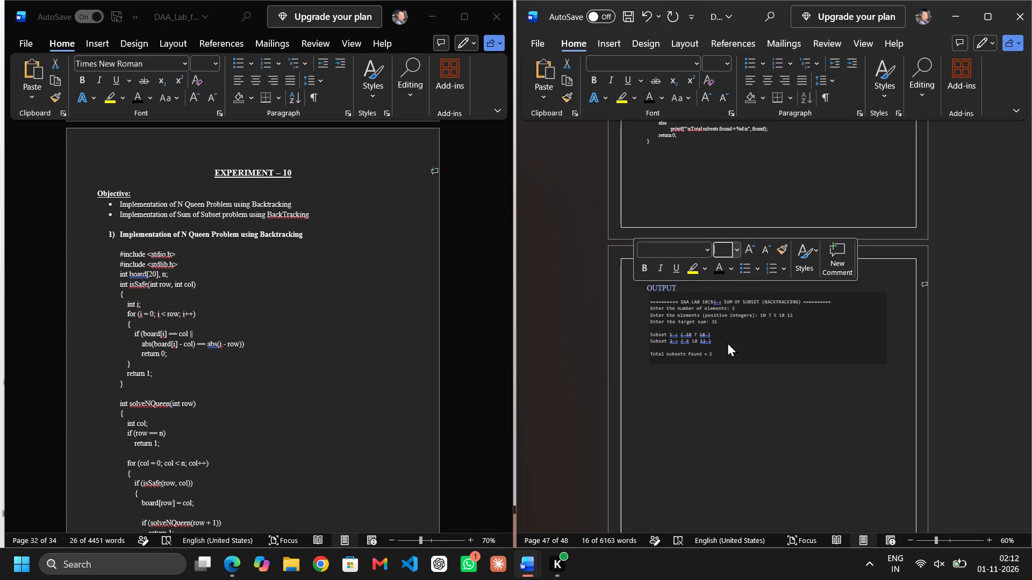
left_click(719, 267)
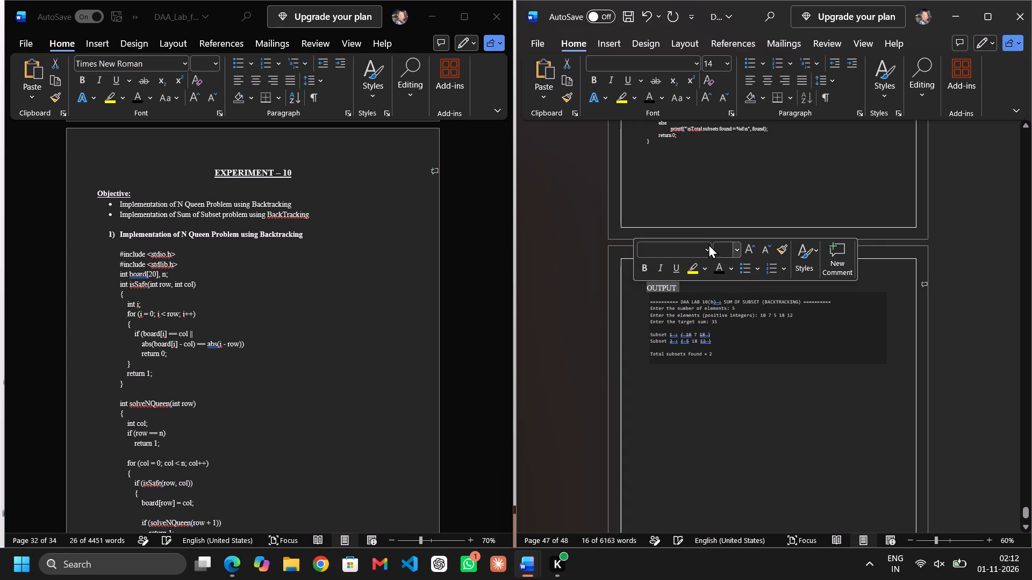
left_click(644, 266)
scroll(644, 266, "up", 5)
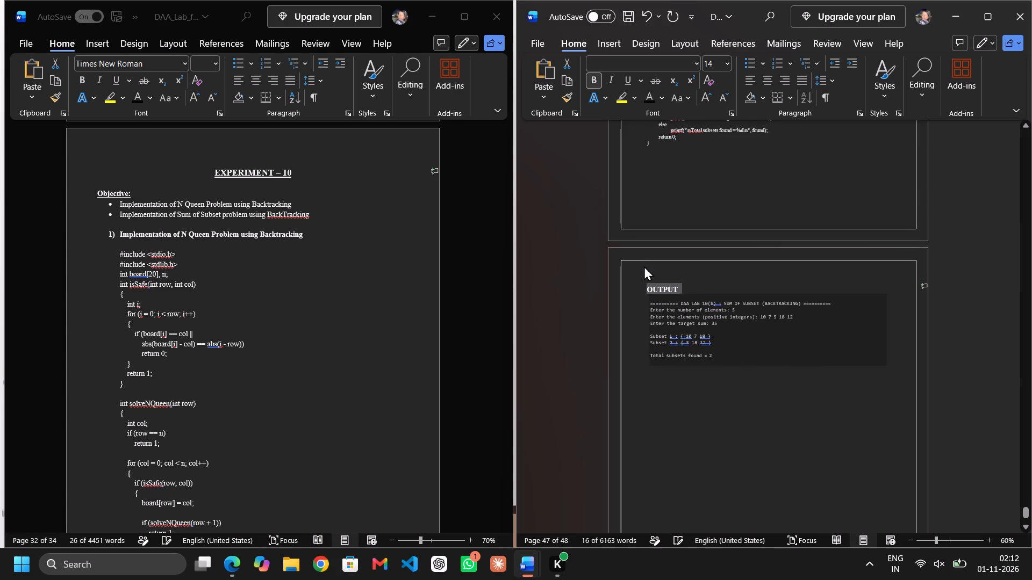
scroll(644, 266, "up", 7)
scroll(644, 266, "up", 20)
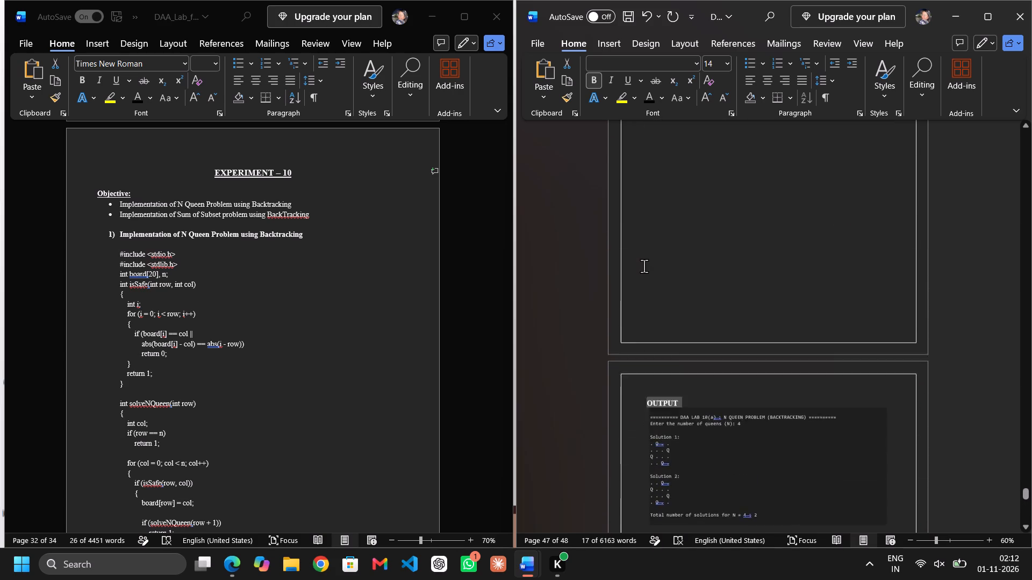
scroll(644, 266, "up", 13)
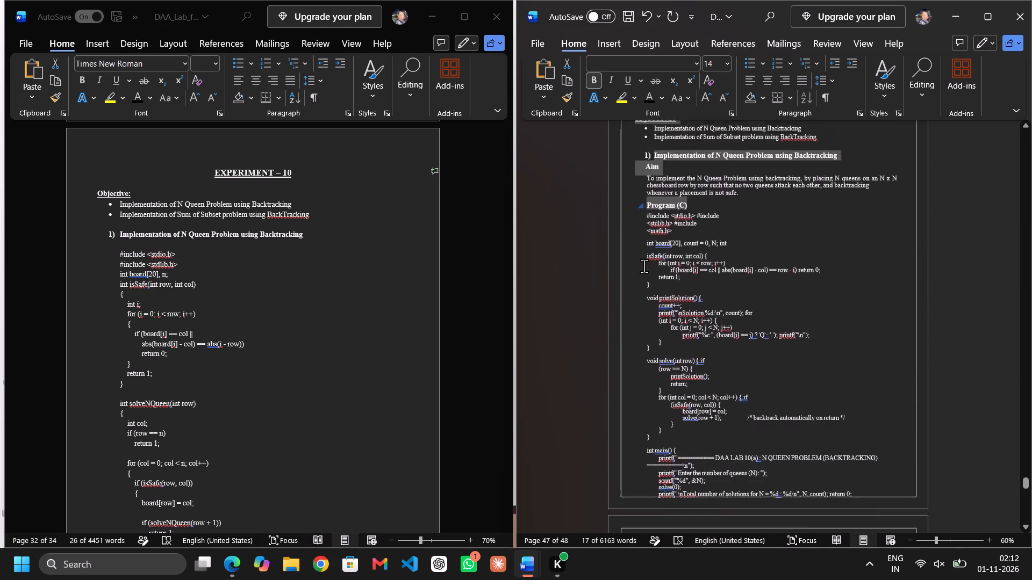
scroll(644, 266, "up", 1)
left_click(690, 251)
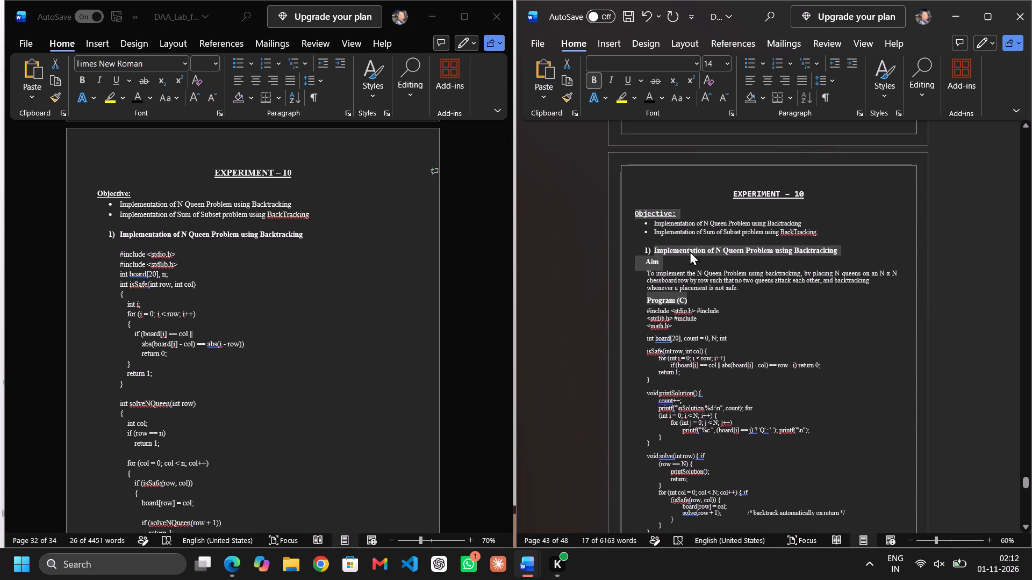
left_click(699, 219)
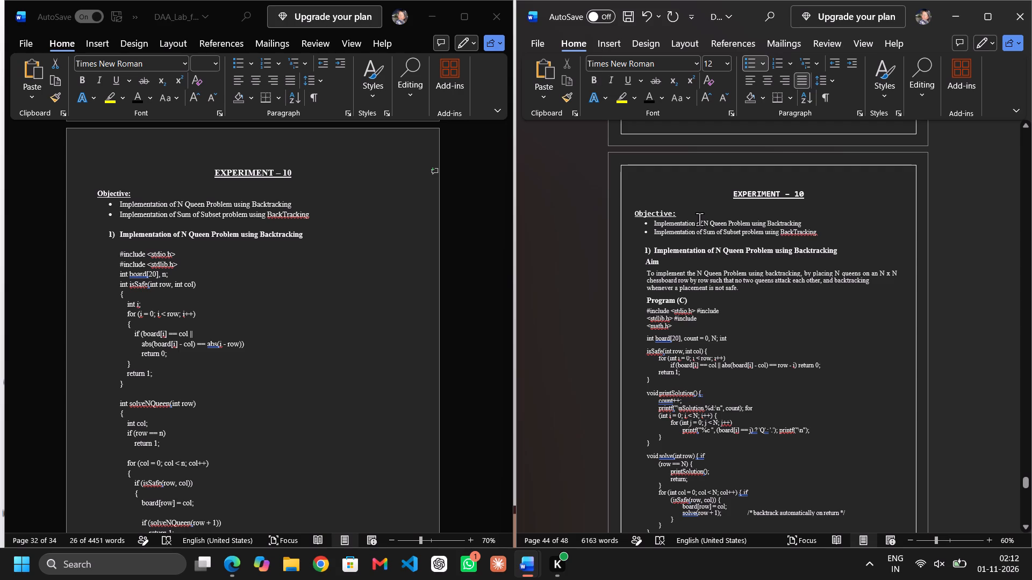
Insert two blank lines before the solve(0) line in the N Queen program's main function.
scroll(699, 219, "down", 3)
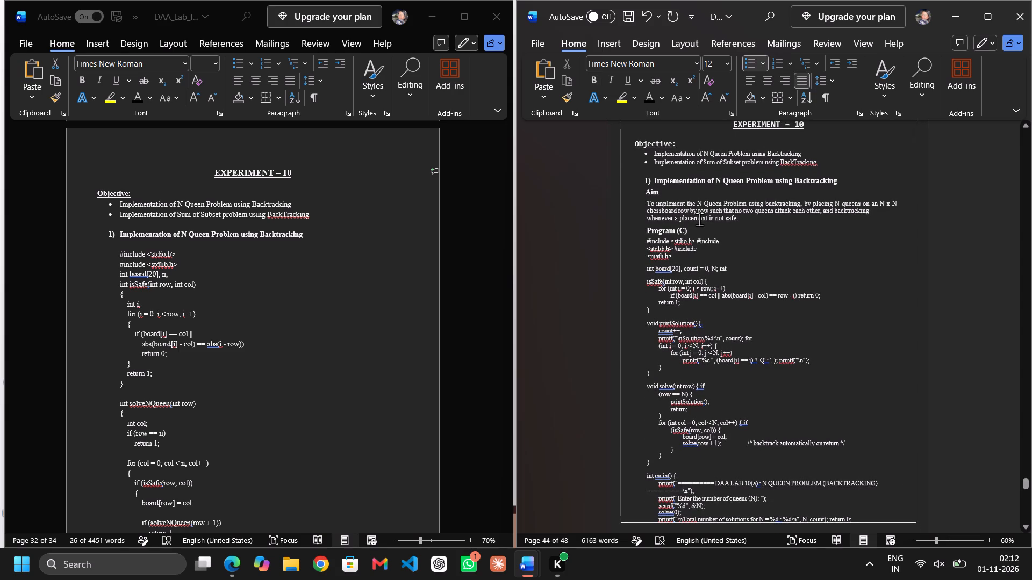
scroll(699, 219, "down", 3)
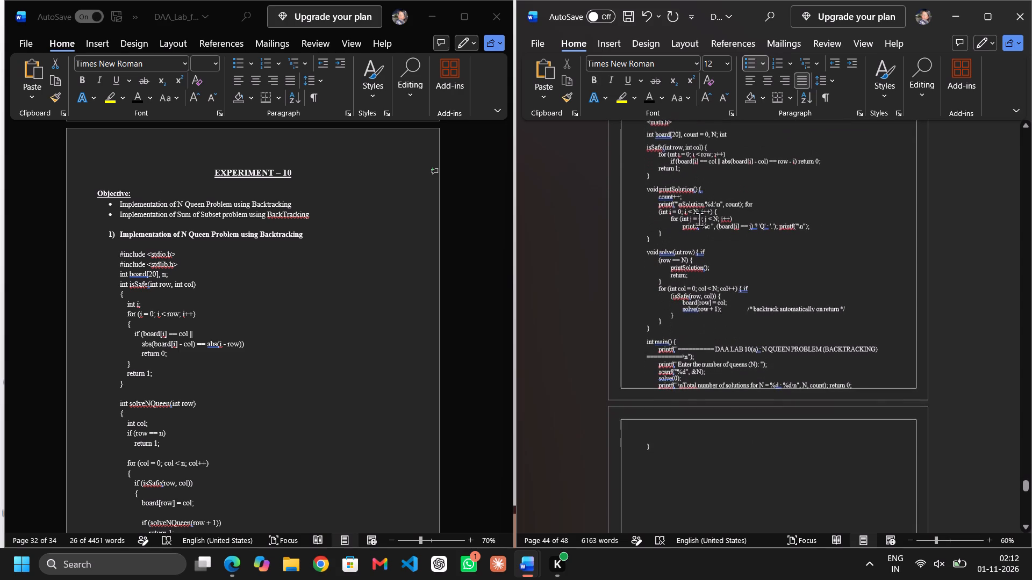
scroll(699, 219, "down", 1)
left_click(708, 353)
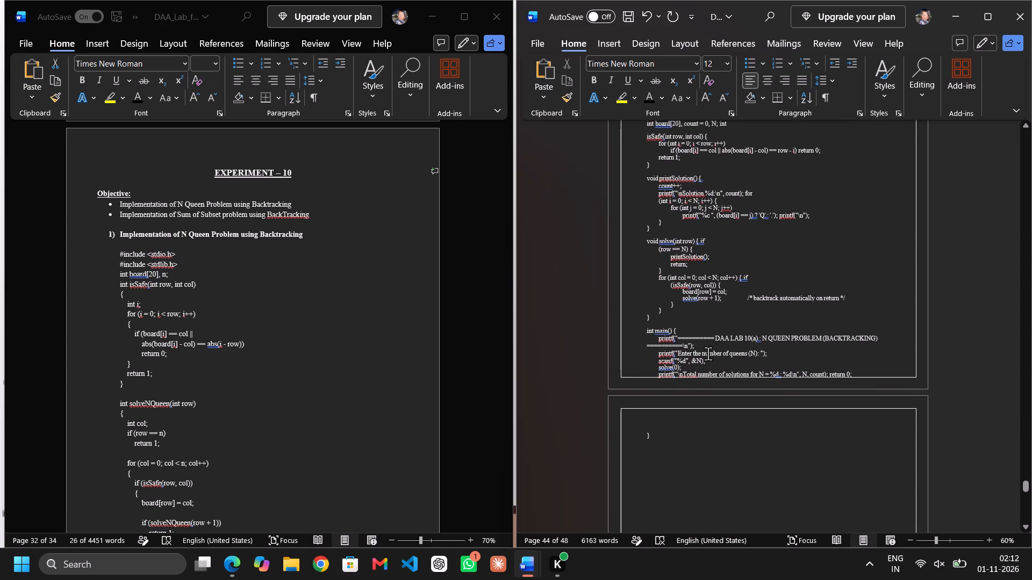
left_click(711, 364)
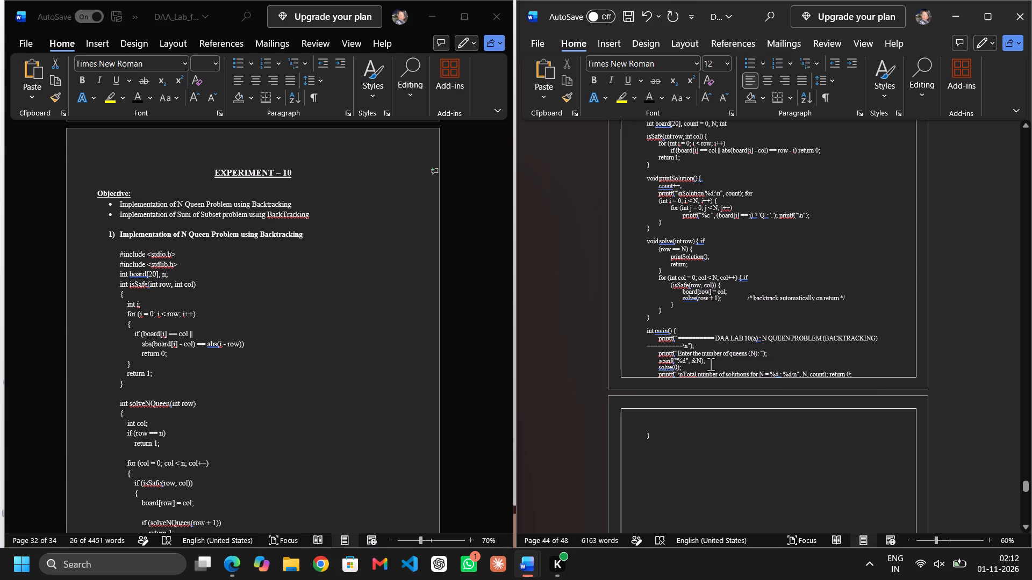
left_click(711, 358)
key("Return")
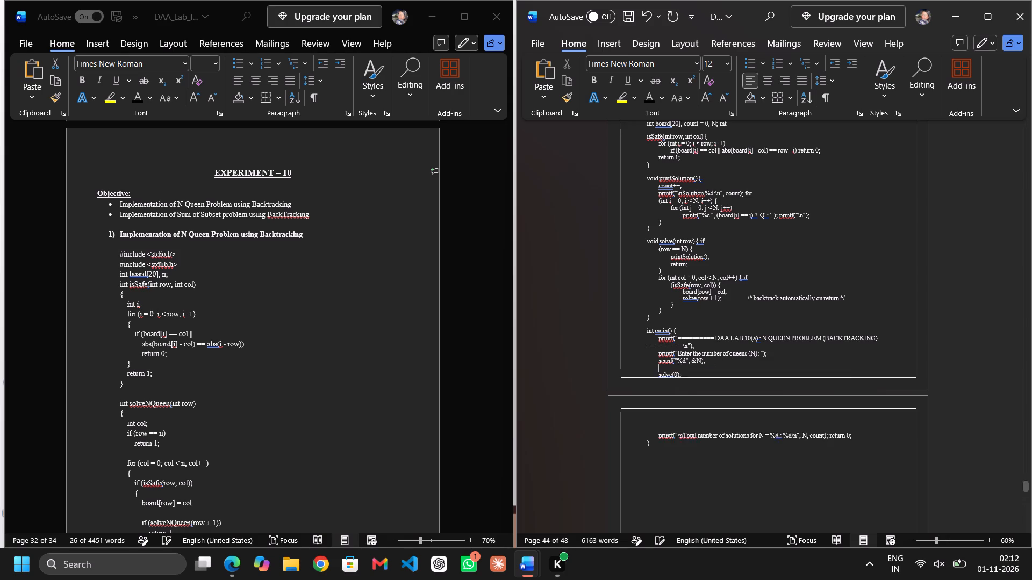
key("Return")
Bring the N Queen OUTPUT section up below the end of its code and add a blank line under the OUTPUT heading.
scroll(711, 358, "down", 4)
scroll(711, 358, "up", 1)
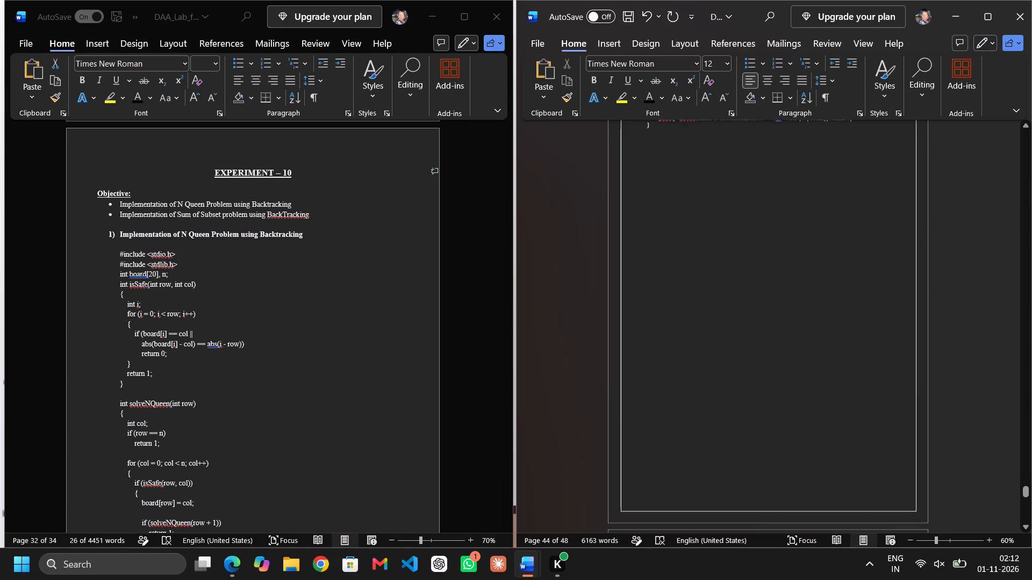
scroll(711, 358, "up", 1)
left_click(687, 252)
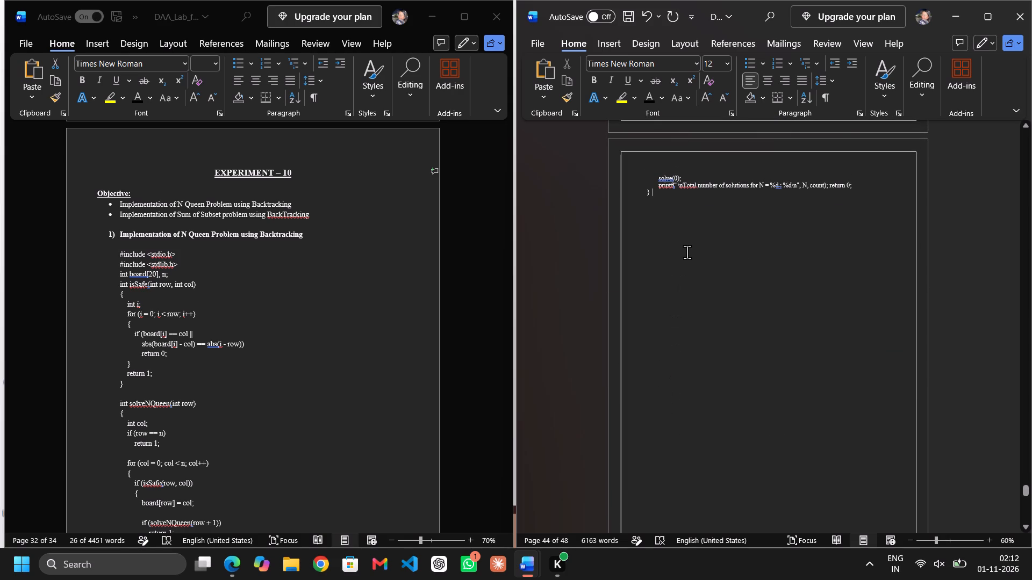
key("Return")
key("Delete")
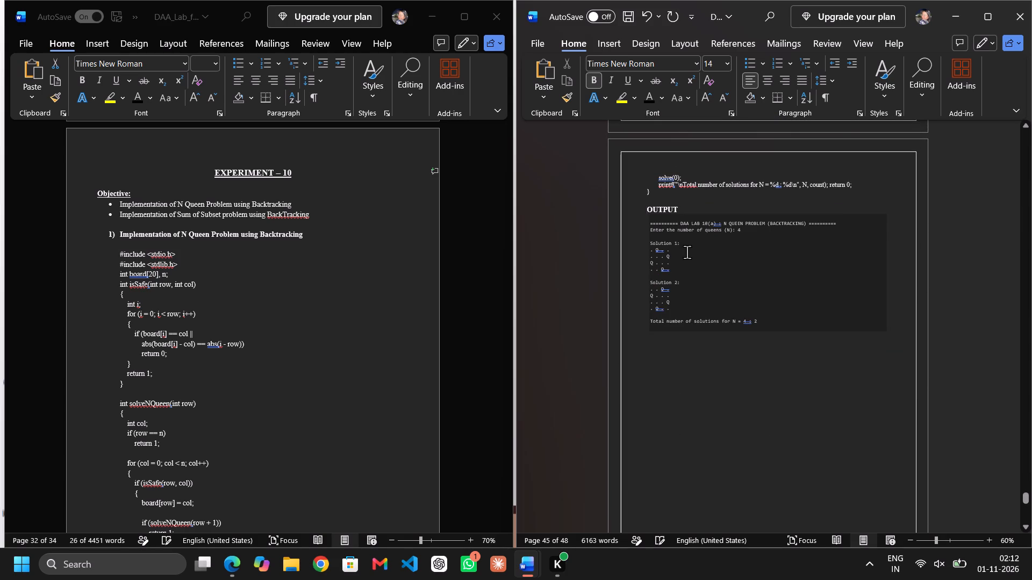
left_click(691, 205)
key("Return")
Replace the "b: Sum of Subset Problem (Backtracking)" title with "2) Implementation of Sum of Subset problem using BackTracking" copied from the other document, without an extra blank line.
scroll(691, 205, "down", 5)
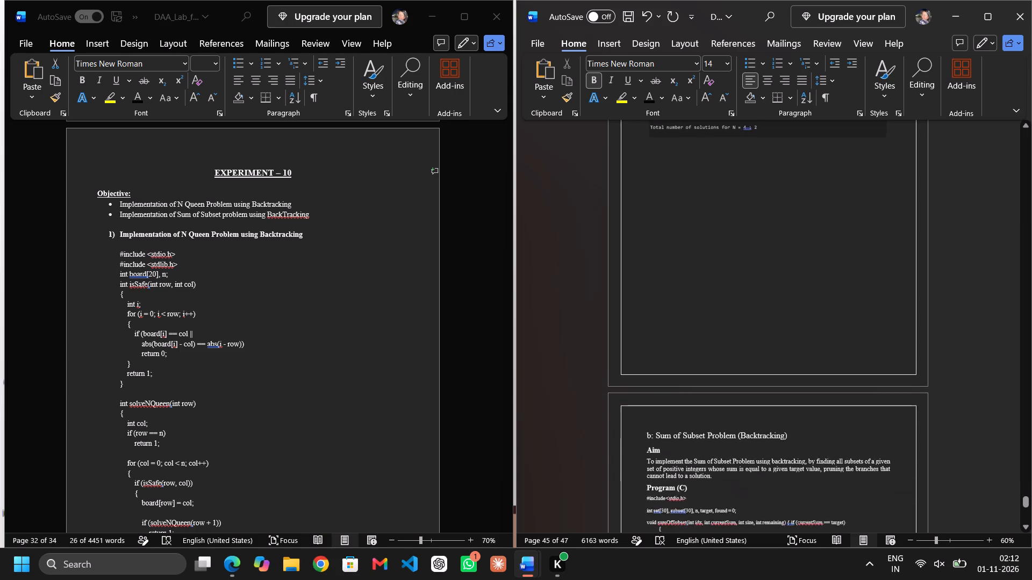
scroll(691, 205, "down", 2)
scroll(691, 205, "up", 3)
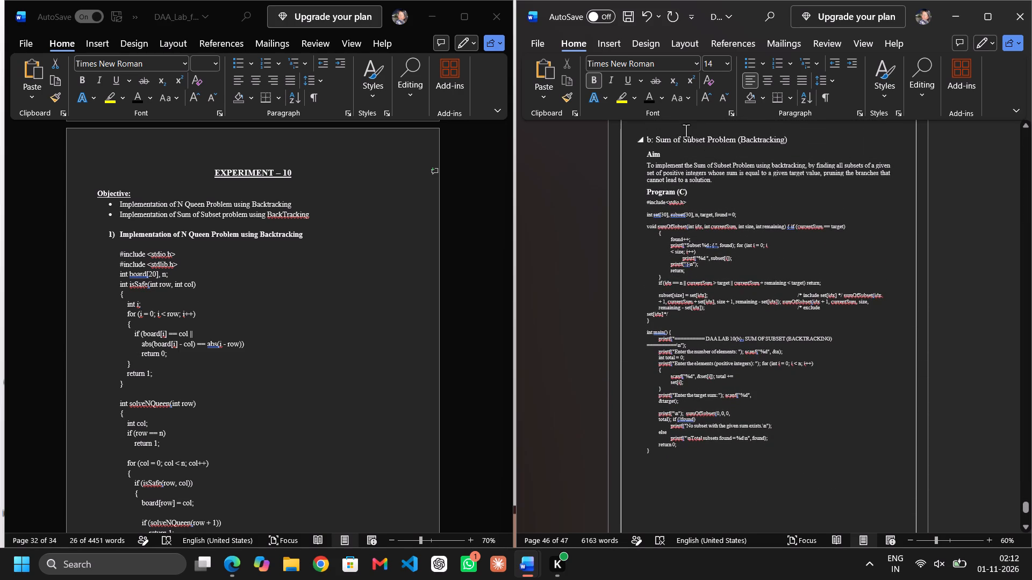
scroll(359, 306, "down", 8)
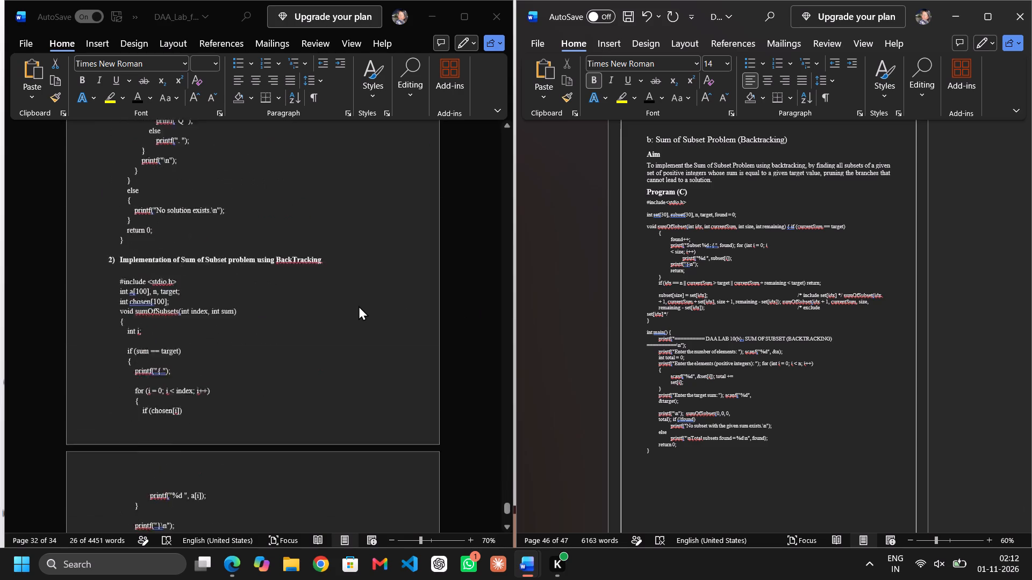
scroll(359, 306, "down", 1)
scroll(278, 257, "up", 1)
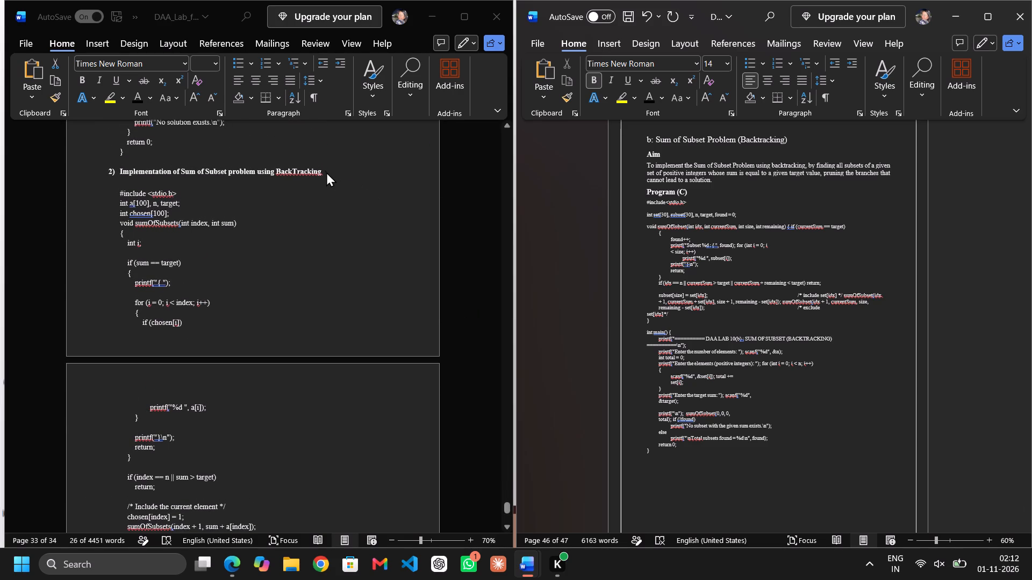
left_click(323, 169)
left_click_drag(323, 169, 115, 169)
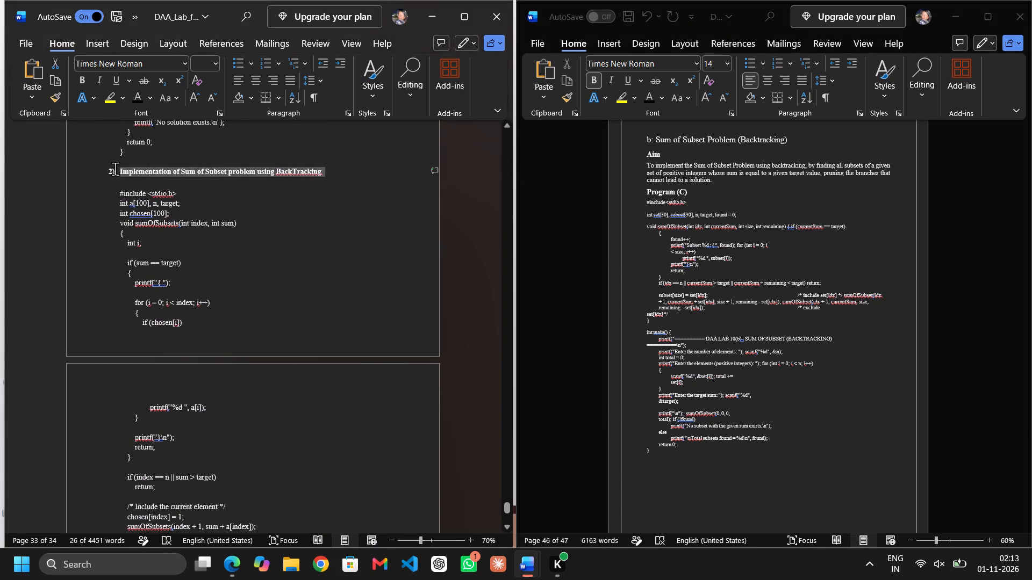
left_click_drag(115, 169, 114, 169)
key("ctrl+c")
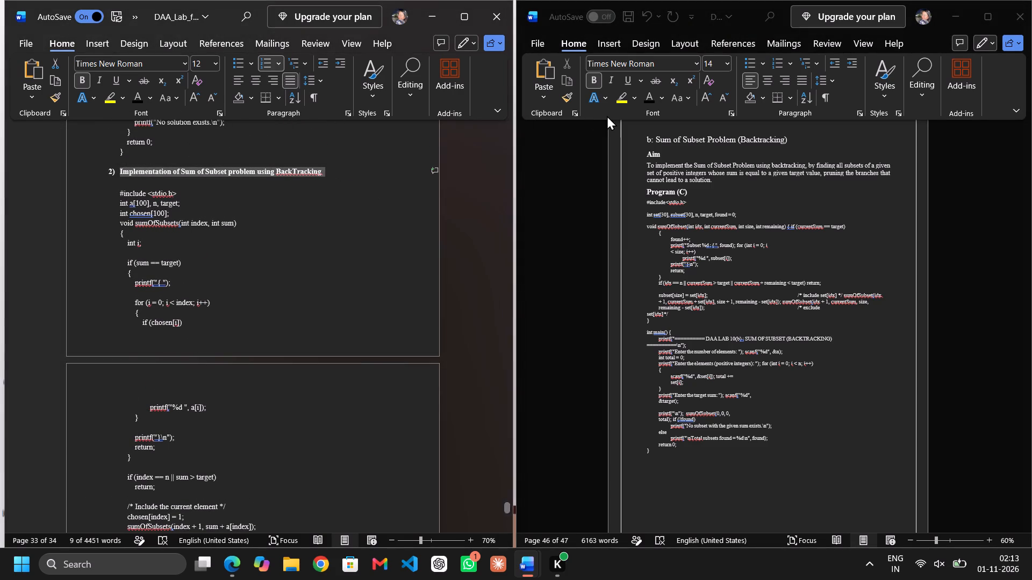
left_click(644, 130)
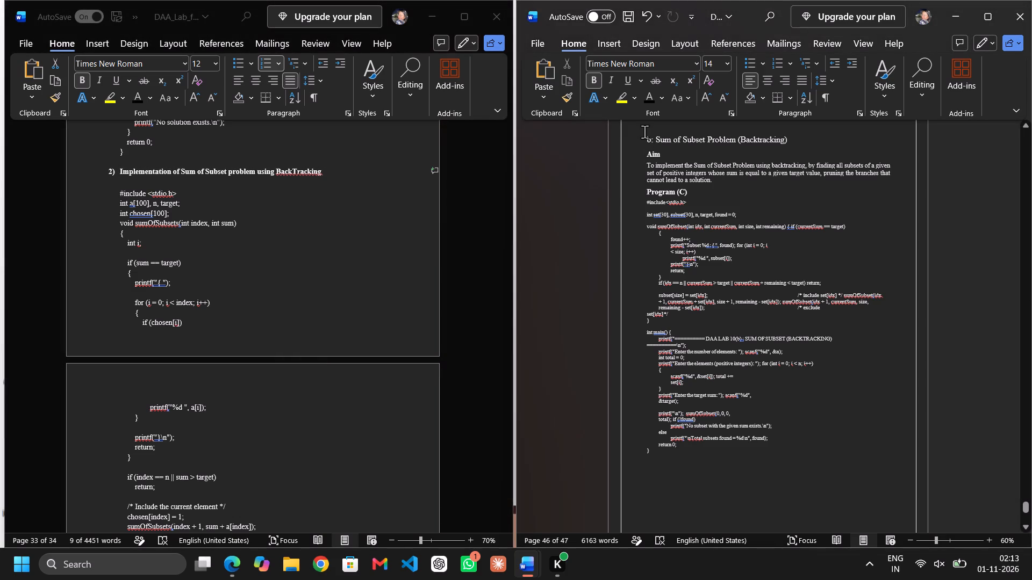
left_click_drag(794, 141, 745, 140)
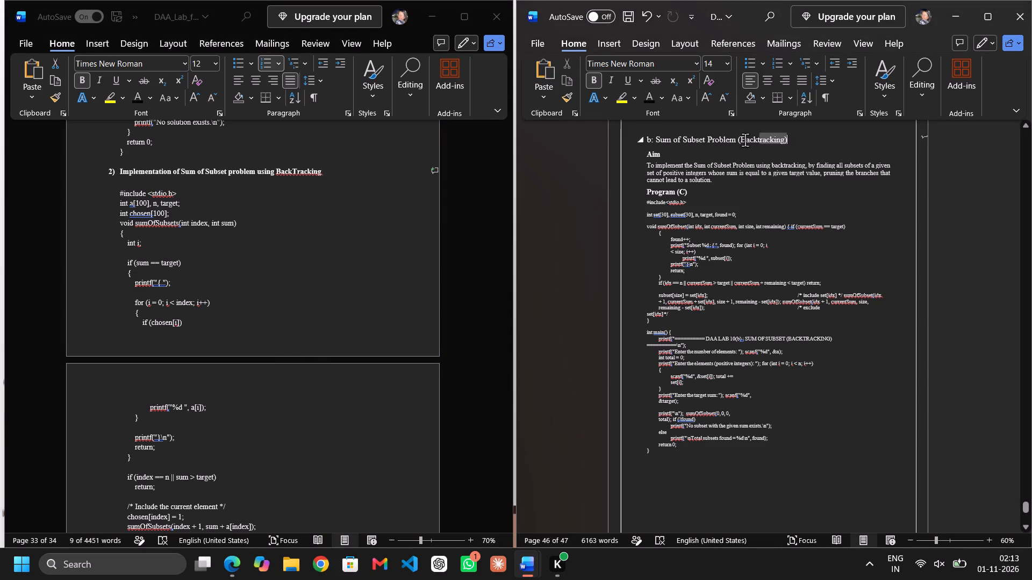
left_click_drag(745, 140, 640, 139)
key("ctrl+v")
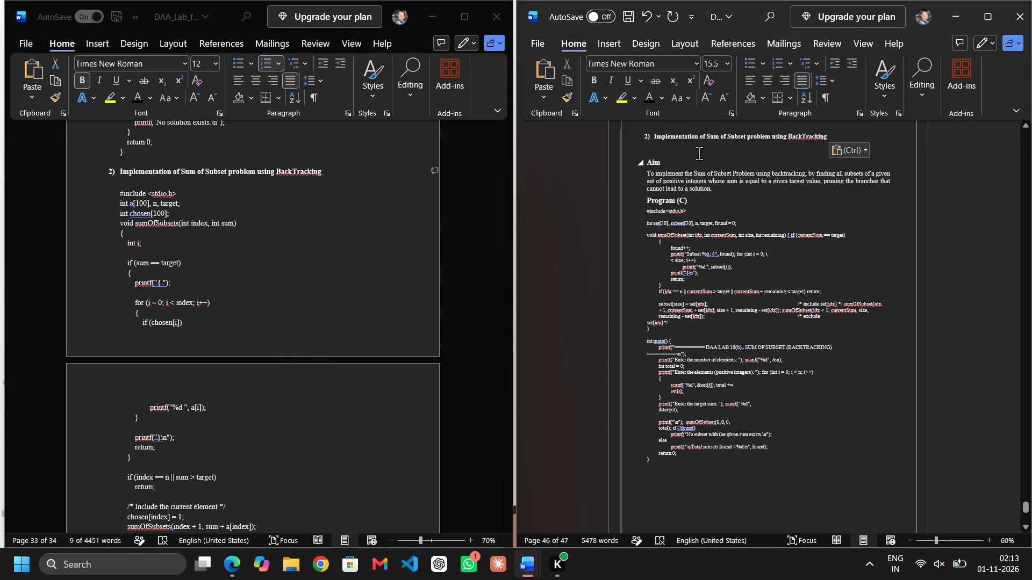
key("BackSpace")
key("BackSpace")
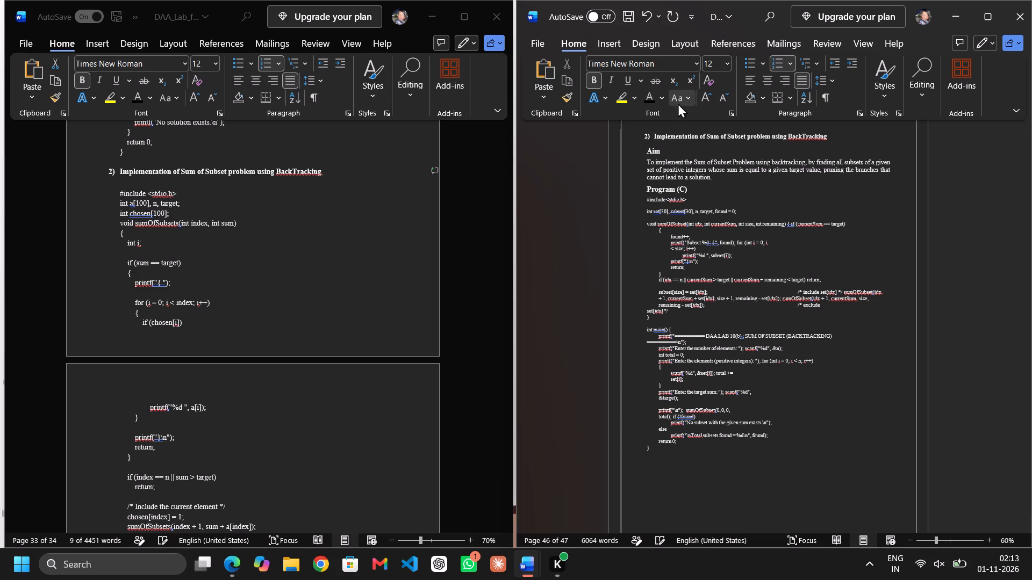
Set the Sum of Subset program title to font size 14.
left_click_drag(642, 137, 829, 140)
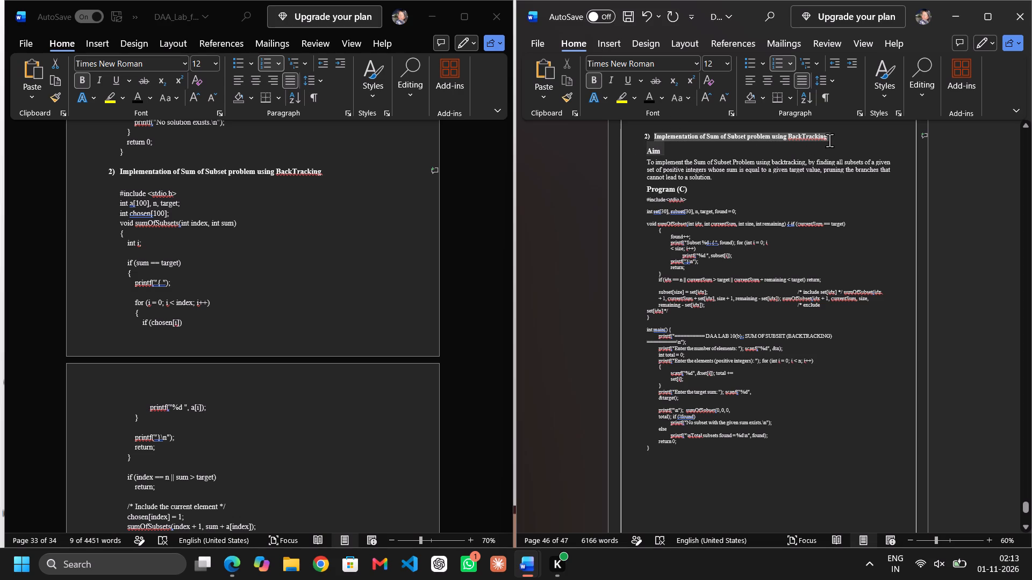
left_click_drag(829, 140, 830, 139)
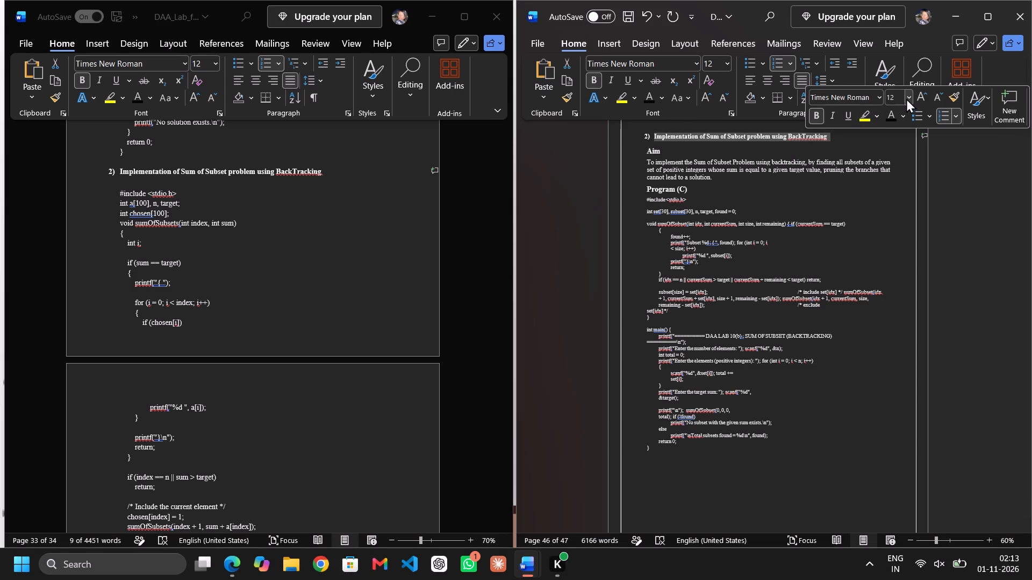
left_click(906, 98)
left_click(891, 191)
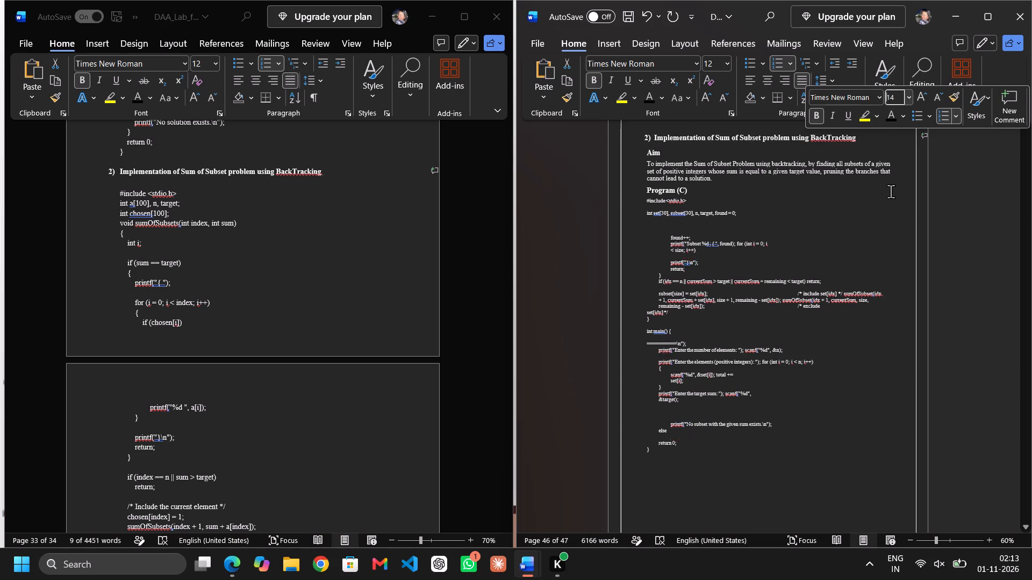
left_click(835, 199)
Set the Sum of Subset Aim paragraph and the whole program code to font size 12.
scroll(835, 199, "up", 4)
scroll(835, 199, "down", 4)
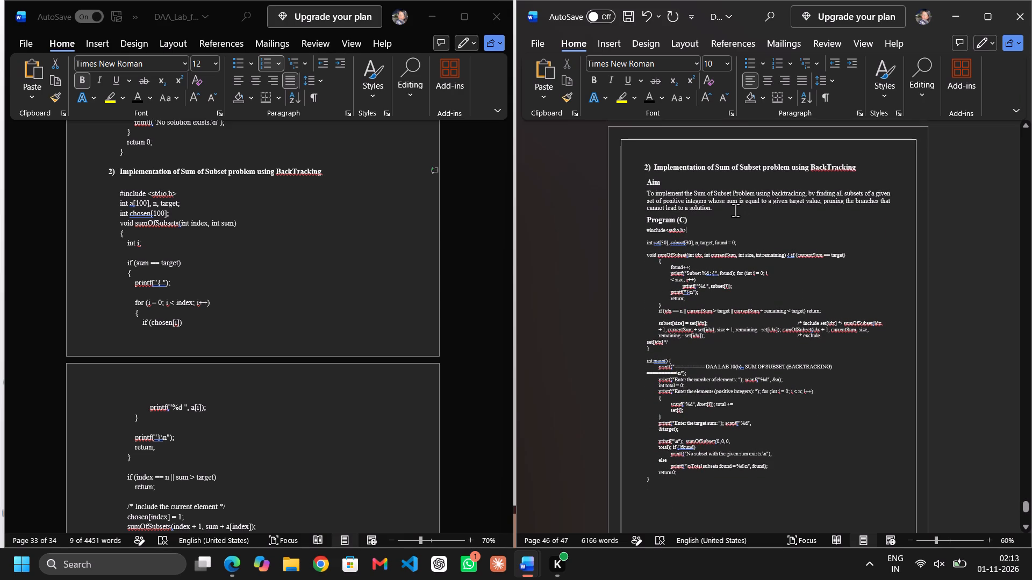
left_click_drag(719, 211, 663, 207)
left_click_drag(663, 207, 642, 194)
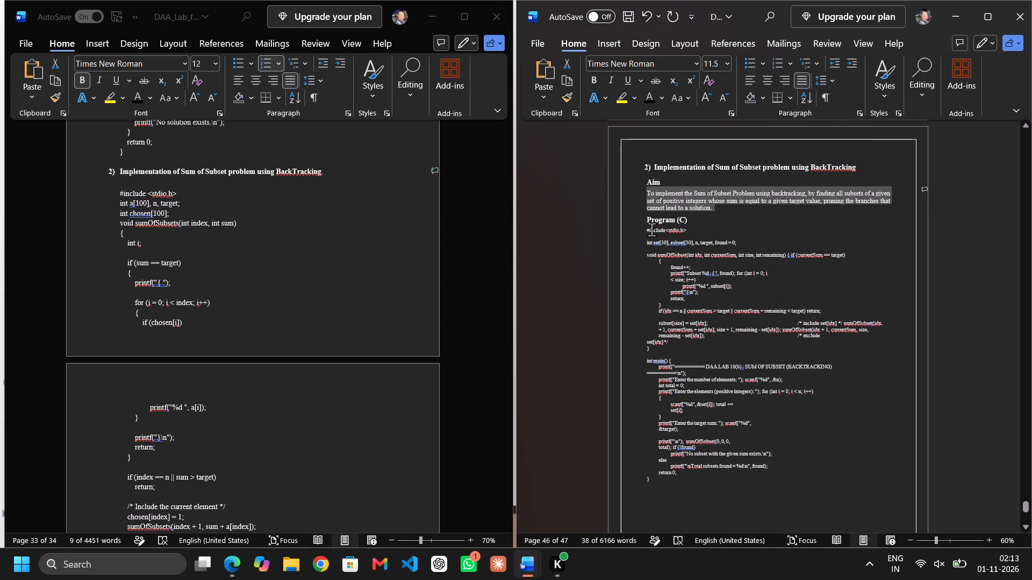
left_click_drag(643, 231, 727, 450, "ctrl")
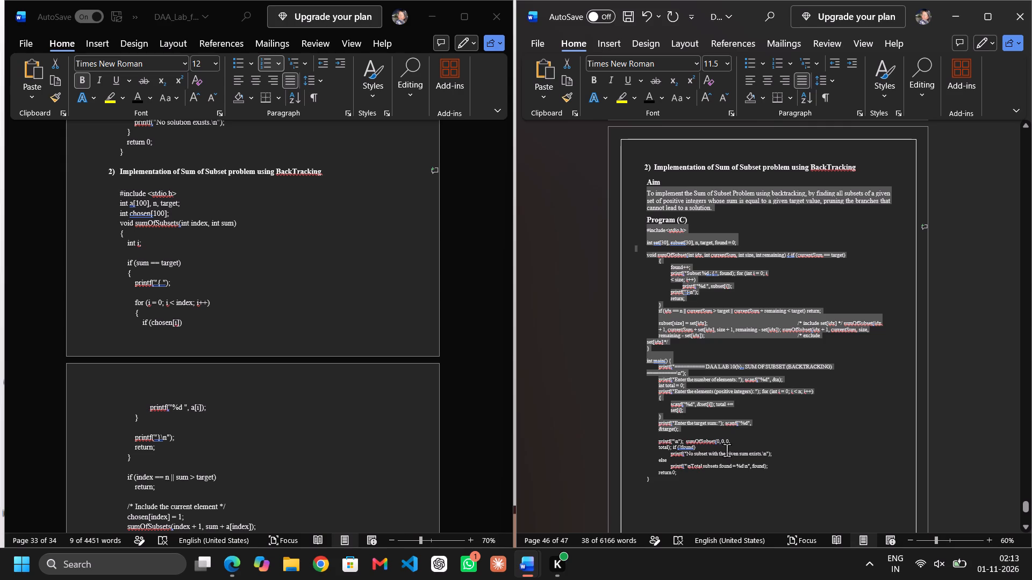
left_click_drag(727, 450, 707, 485, "ctrl")
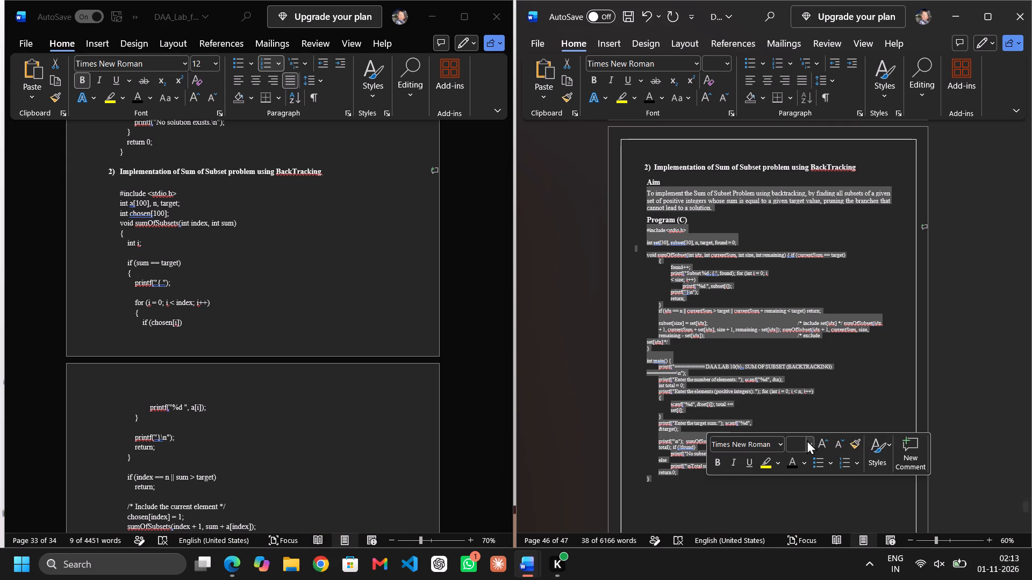
left_click(807, 440)
left_click(800, 246)
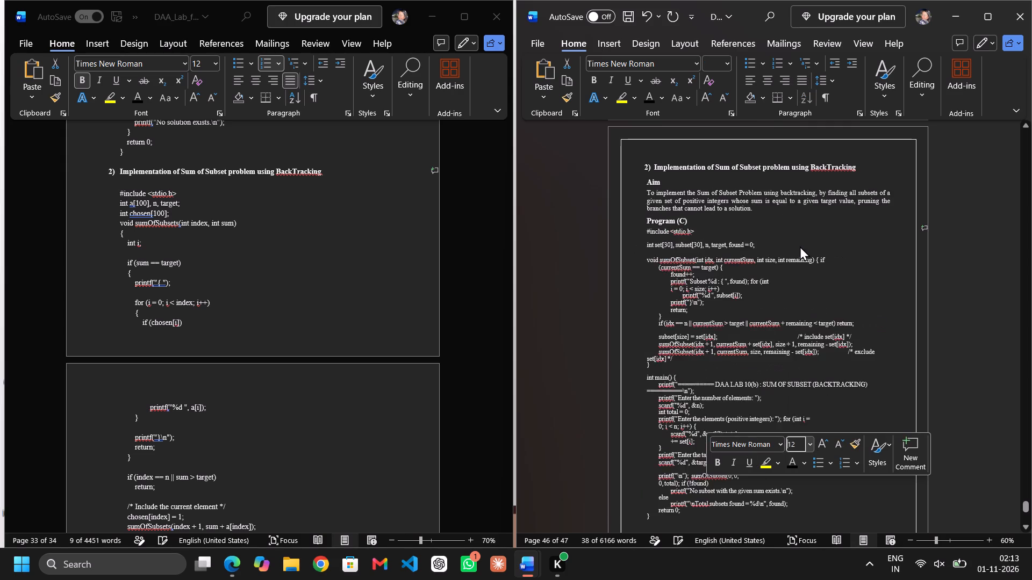
Add a blank line under the Sum of Subset OUTPUT heading.
scroll(800, 246, "down", 5)
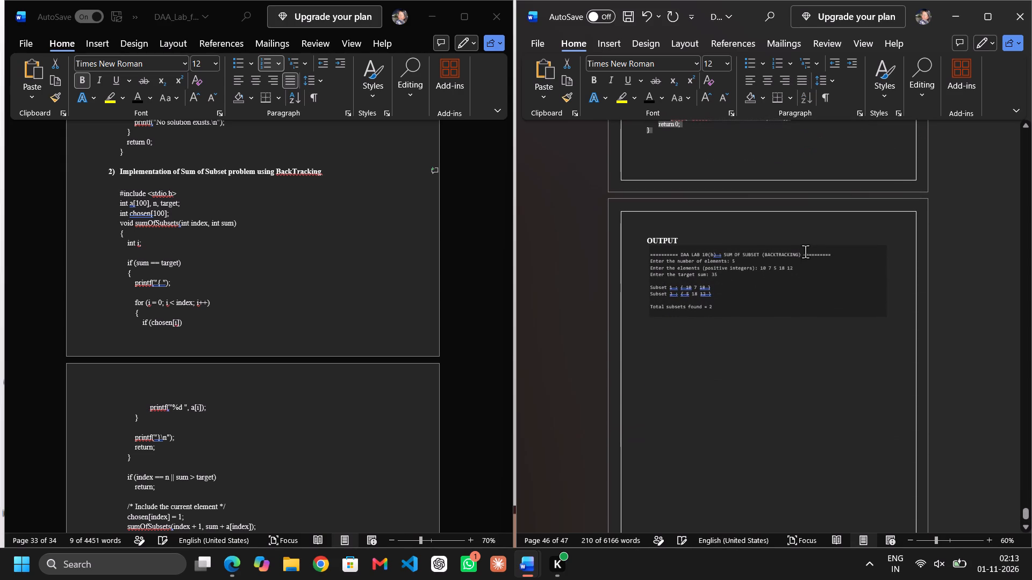
left_click(762, 238)
key("Return")
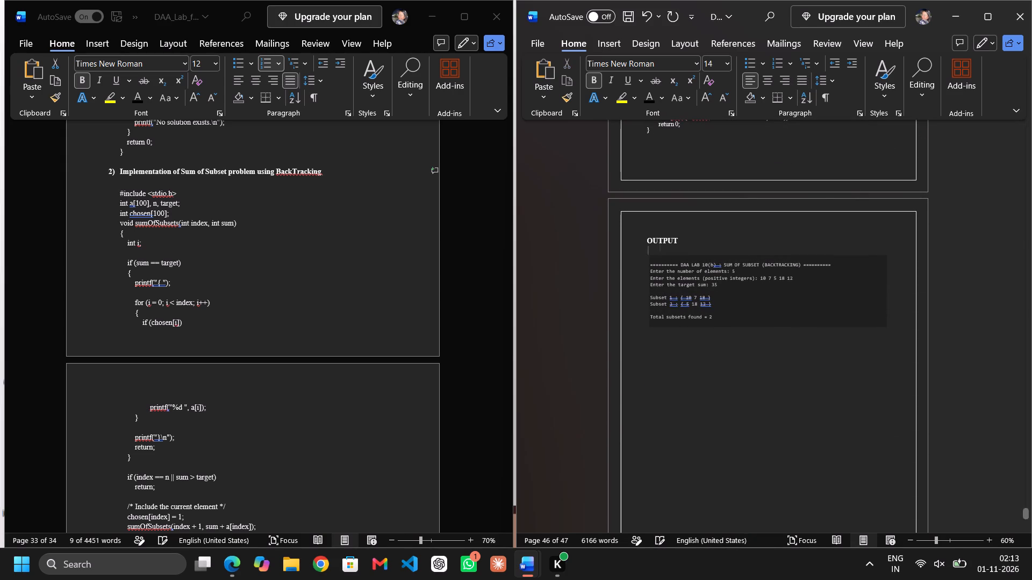
Delete the incomplete Warshall output text box under the first OUTPUT heading of Experiment 9.
scroll(762, 238, "up", 13)
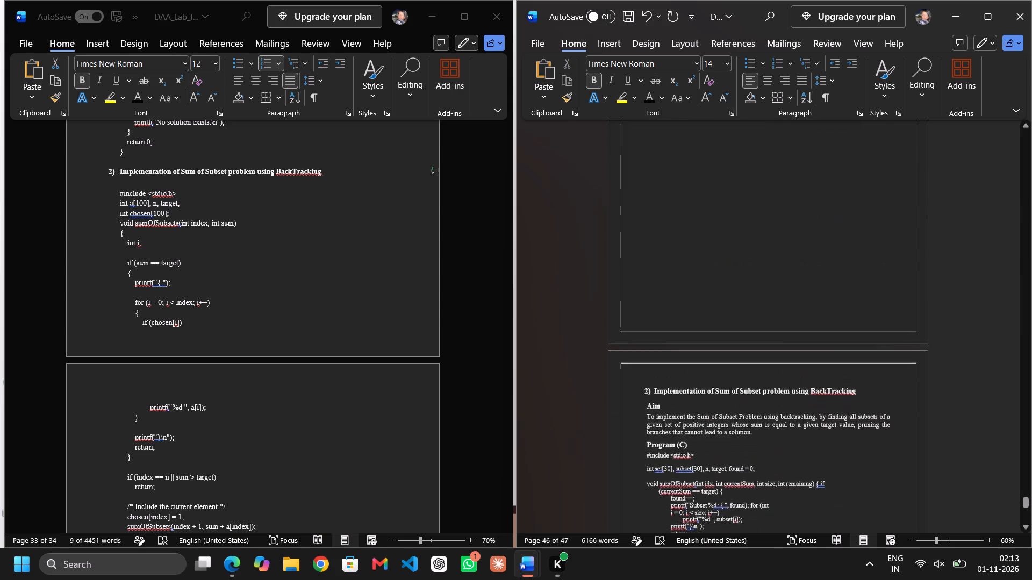
scroll(762, 238, "up", 10)
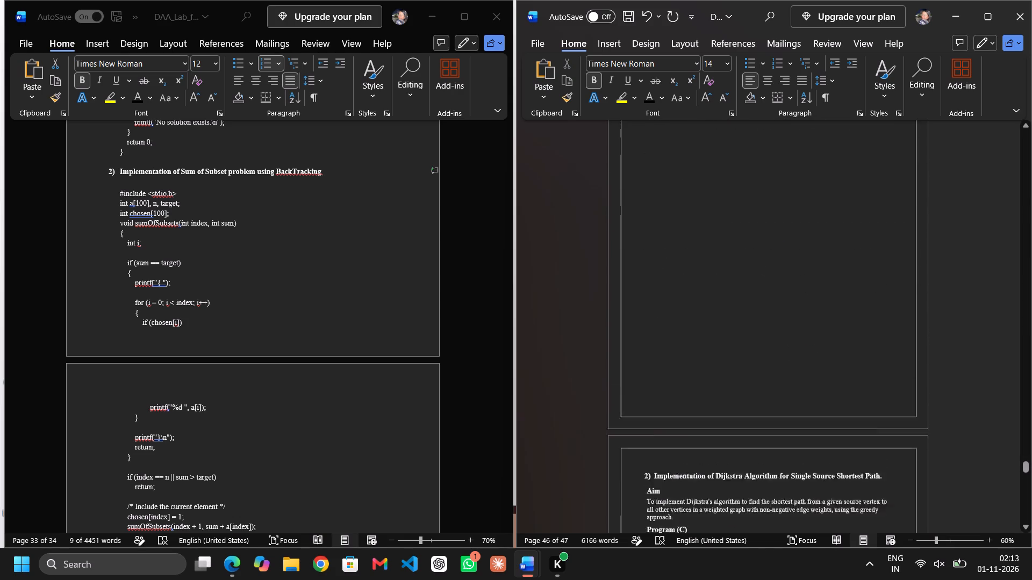
scroll(762, 238, "up", 5)
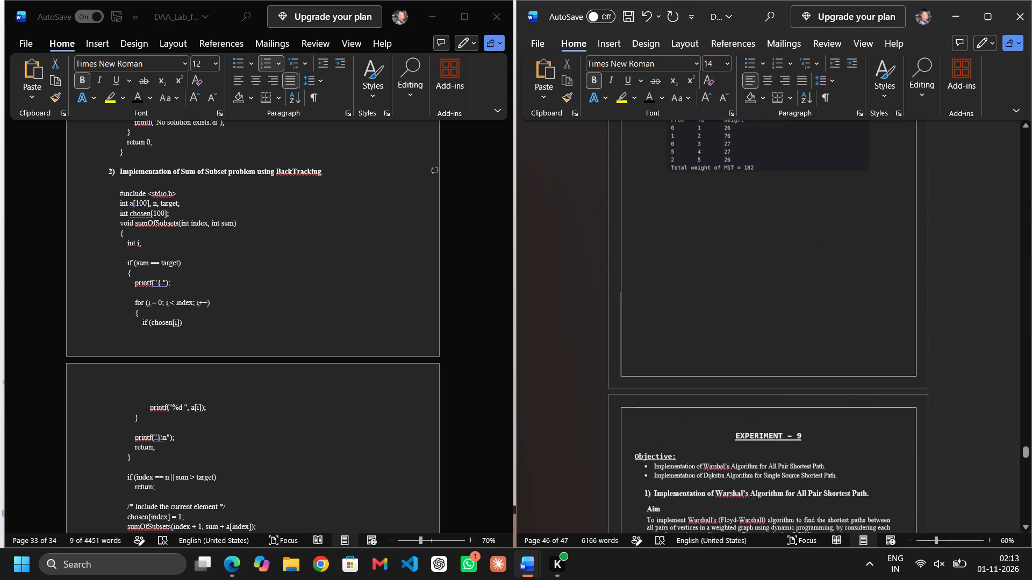
scroll(762, 238, "up", 3)
scroll(762, 238, "down", 1)
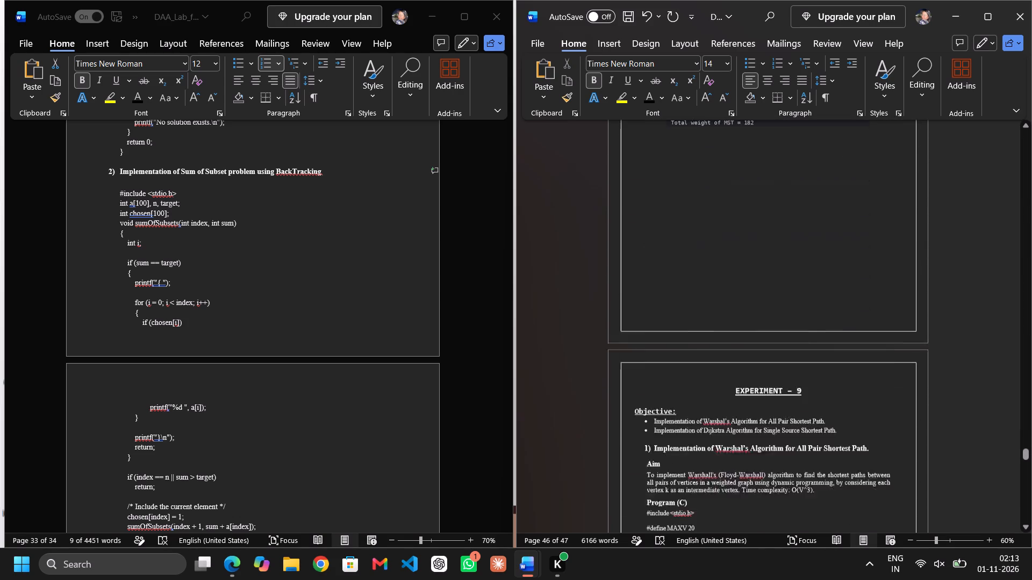
scroll(762, 238, "down", 8)
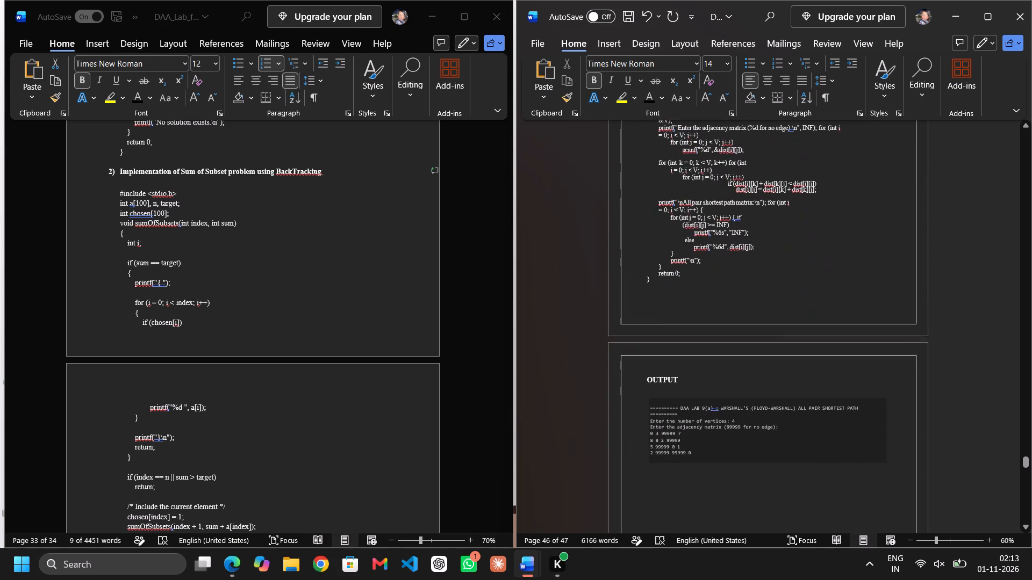
scroll(762, 238, "down", 5)
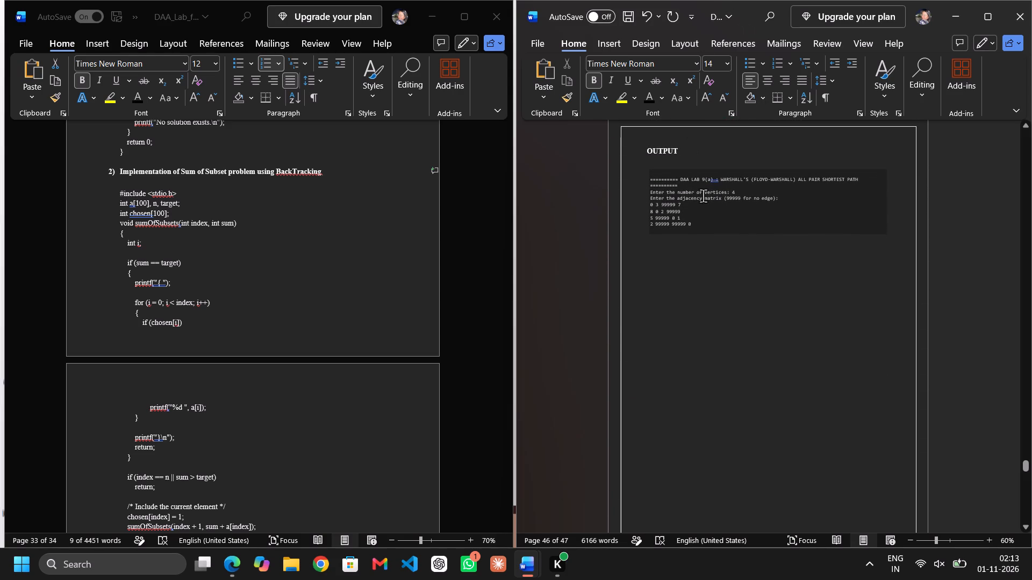
left_click(705, 204)
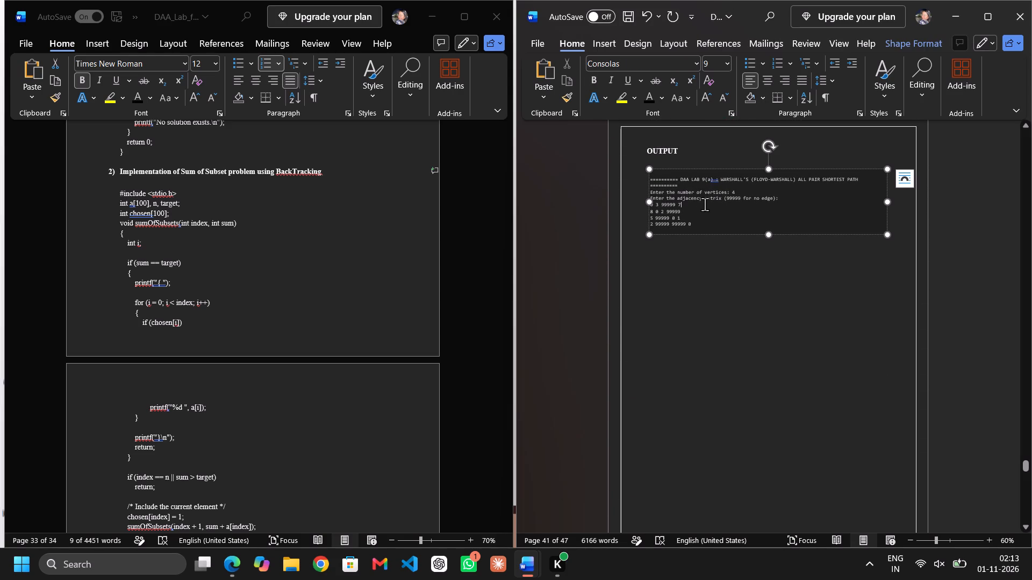
left_click(692, 166)
key("Delete")
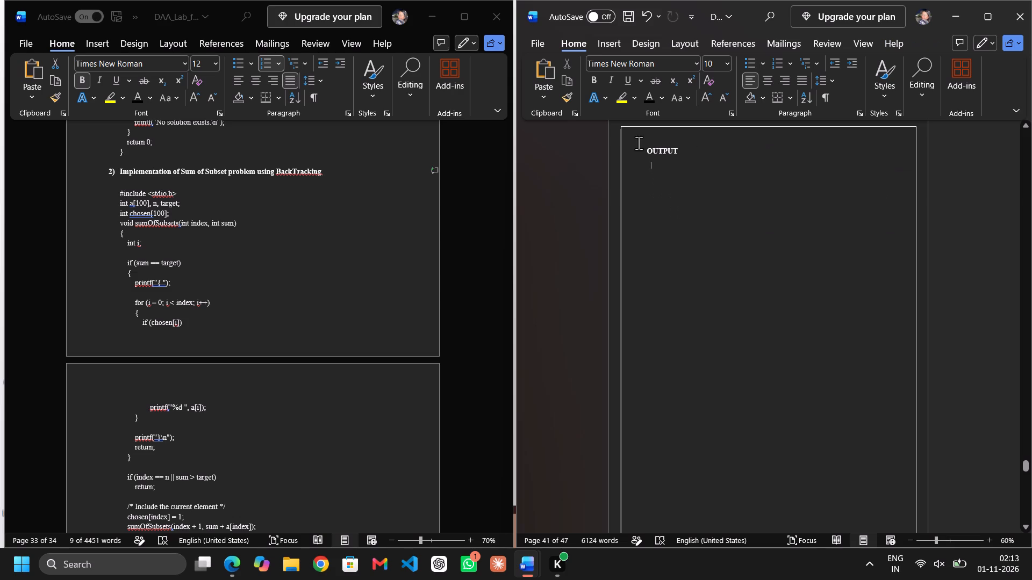
Switch to the program outputs PDF in Edge, fit the full Lab 9 (a) Warshall's Algorithm output in view, and start a screenshot of it.
left_click(234, 572)
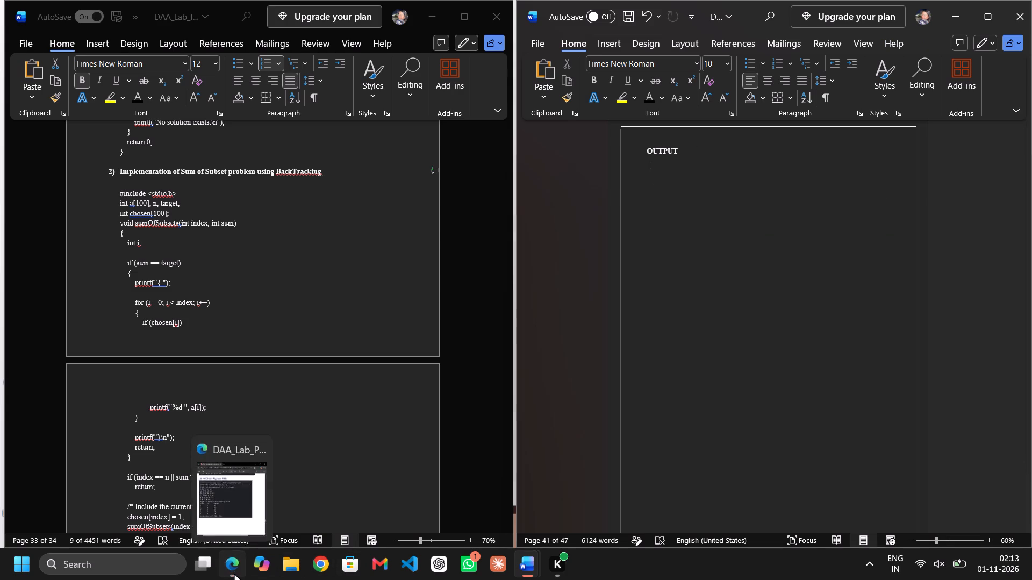
scroll(248, 447, "down", 6)
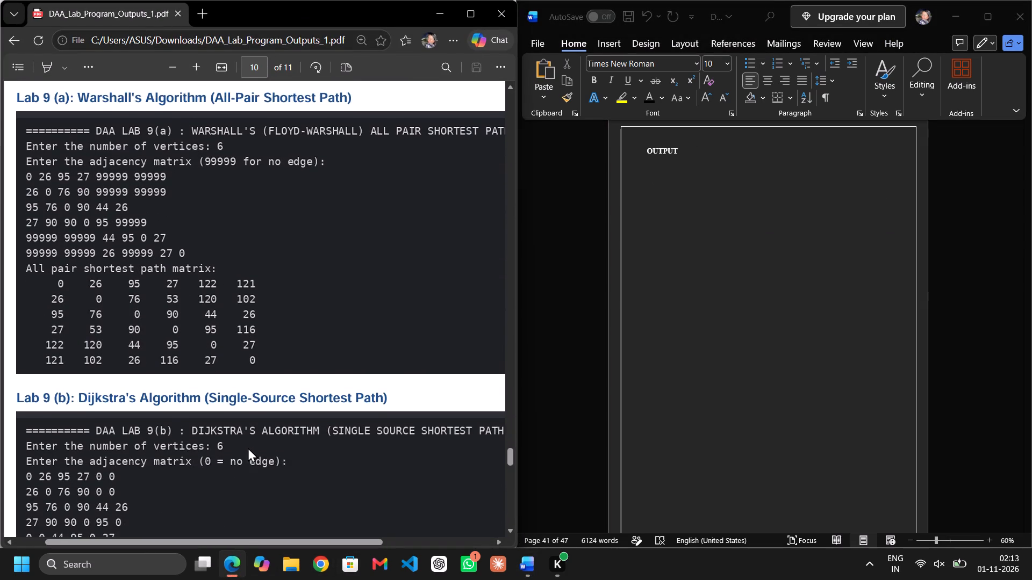
scroll(248, 447, "down", 1)
scroll(248, 447, "left", 1)
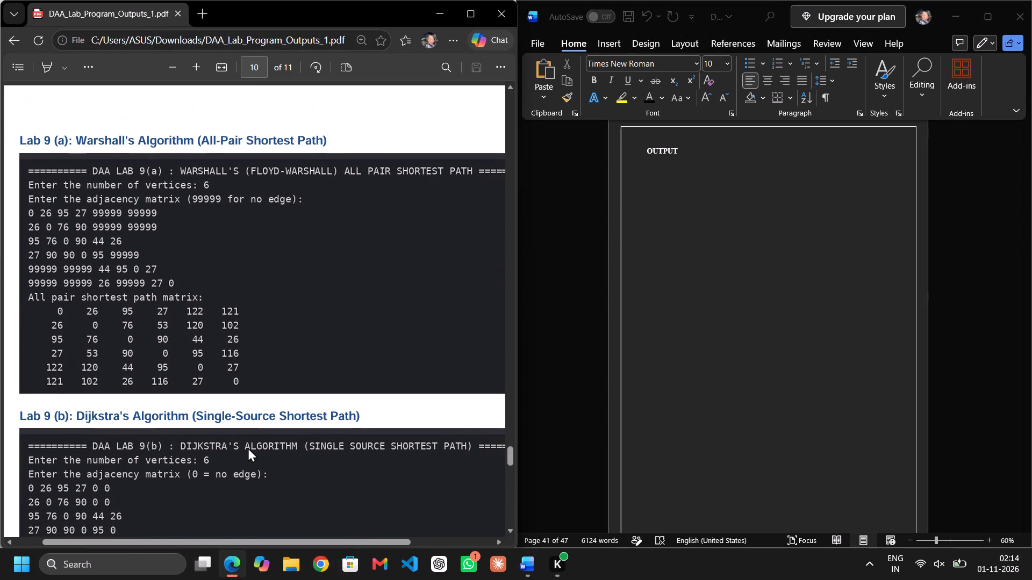
scroll(248, 447, "left", 1)
scroll(248, 447, "down", 1)
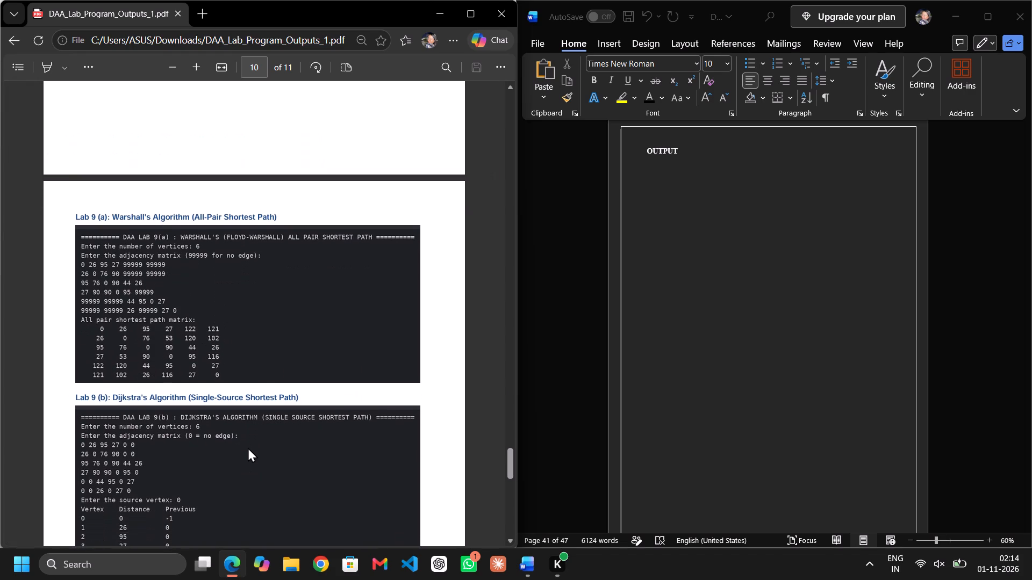
scroll(248, 447, "down", 1)
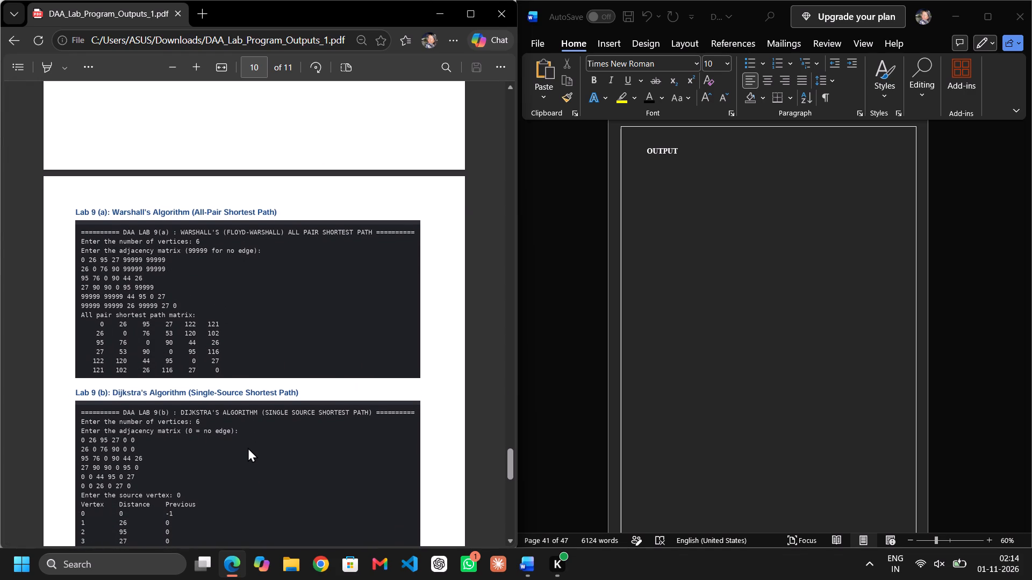
scroll(248, 447, "down", 1)
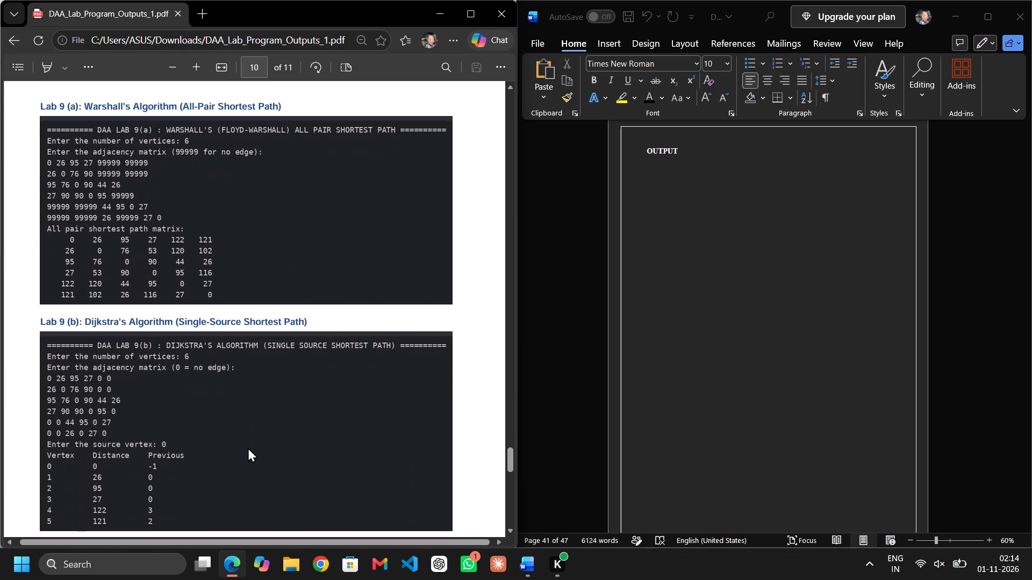
scroll(248, 447, "down", 1)
key("Print")
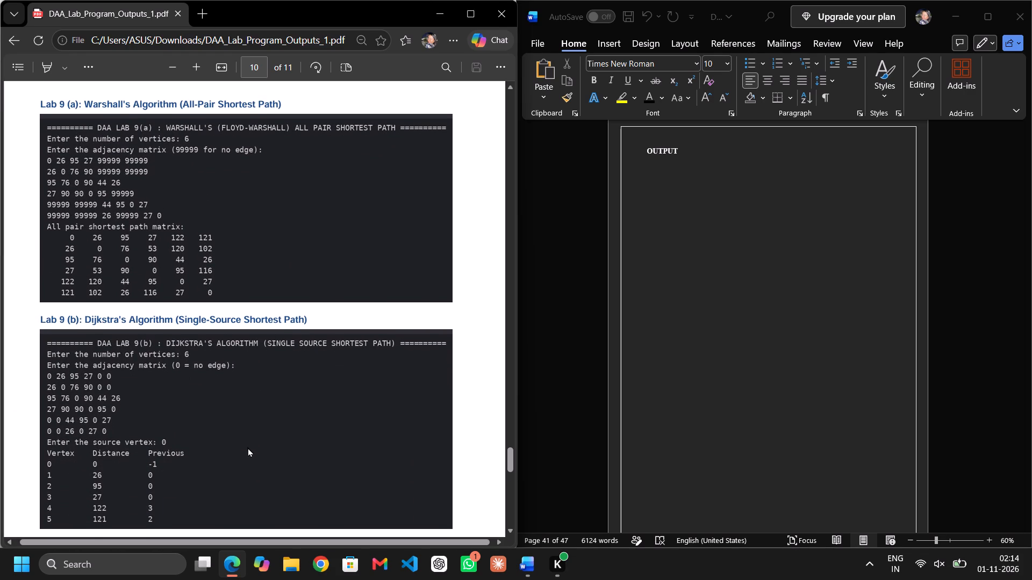
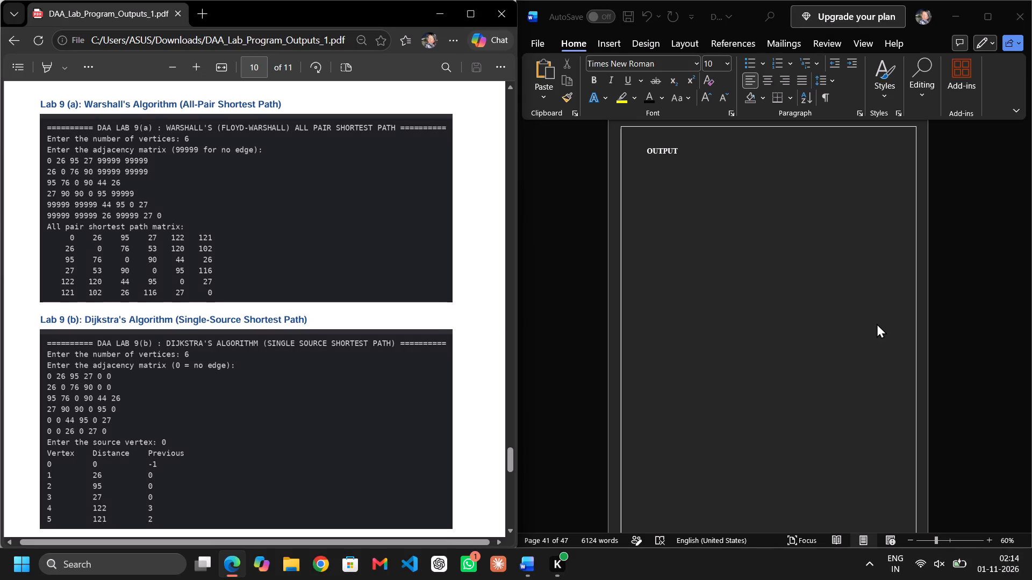
Switch to Word and paste the captured Lab 9 outputs screenshot under the first OUTPUT heading of Experiment 9.
left_click(877, 323)
key("ctrl+v")
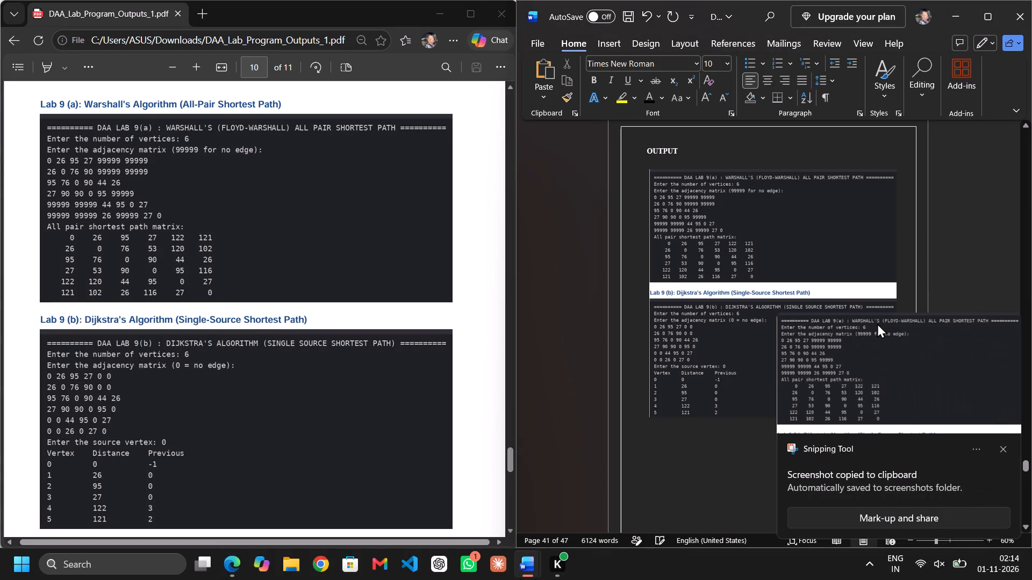
Crop the lower part off the pasted picture so only the Warshall output is left, about 7.4 cm high.
left_click(794, 213)
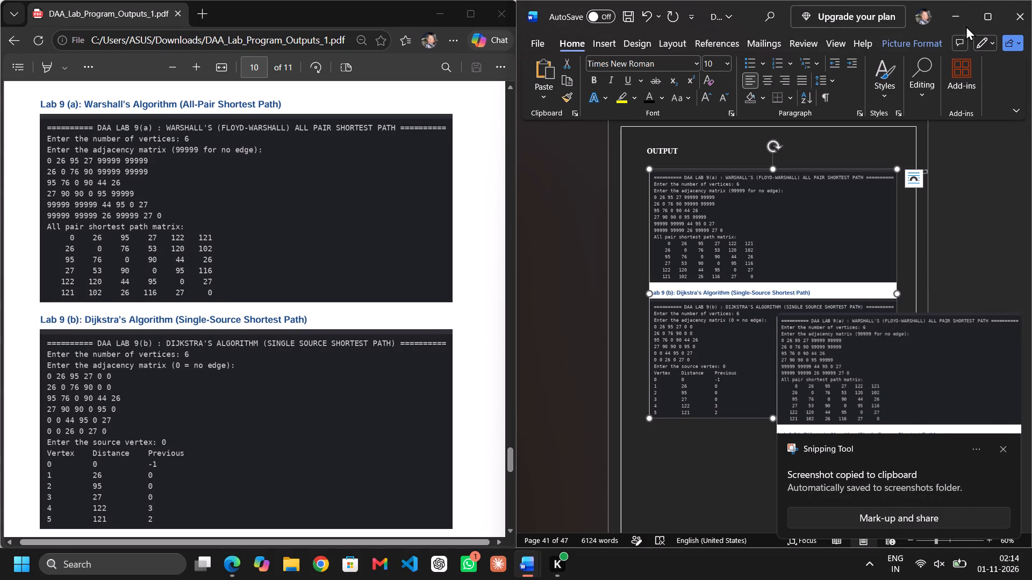
left_click(933, 39)
left_click(914, 79)
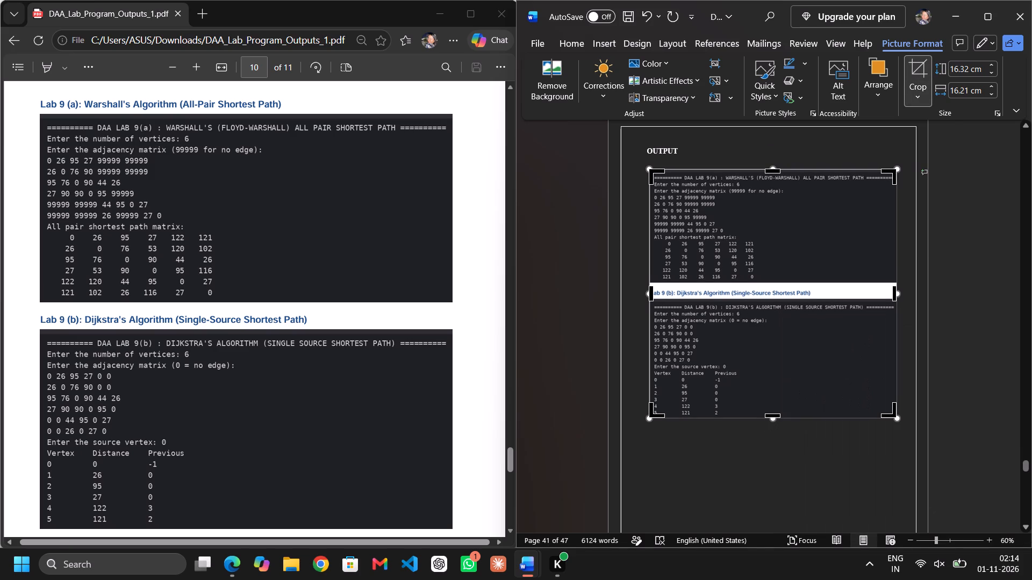
left_click_drag(770, 414, 772, 282)
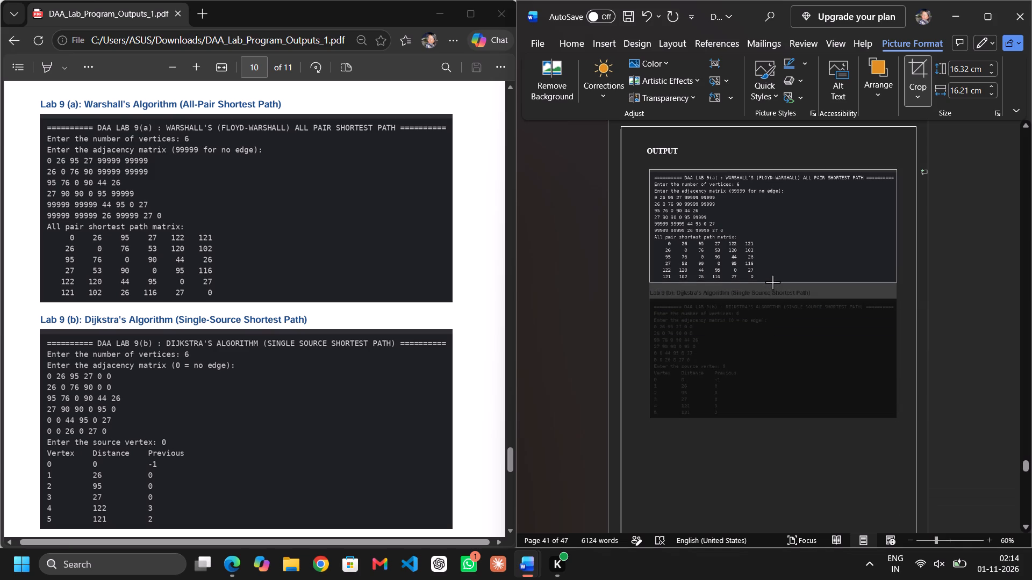
left_click_drag(772, 282, 775, 280)
left_click_drag(775, 280, 783, 281)
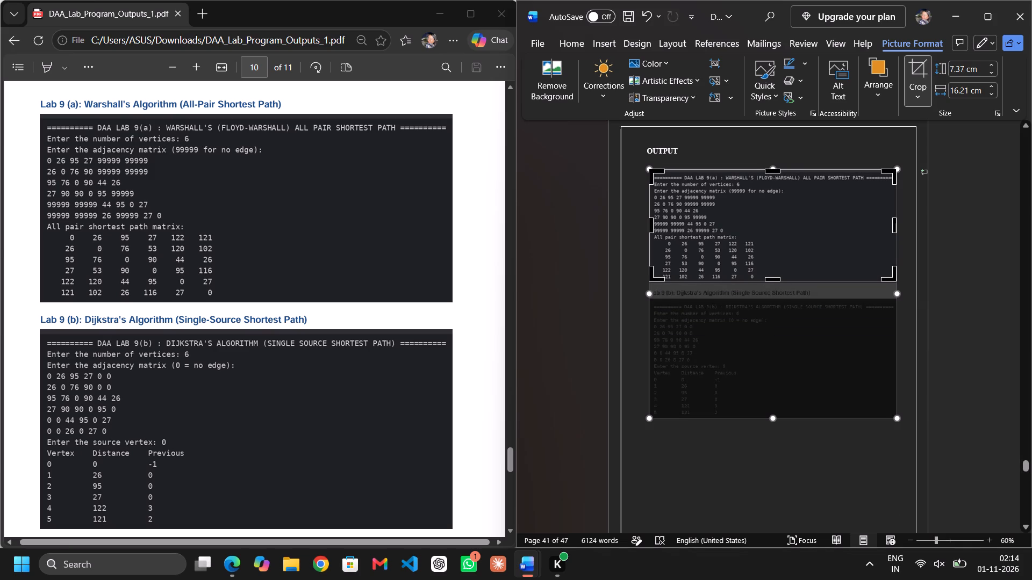
left_click(787, 453)
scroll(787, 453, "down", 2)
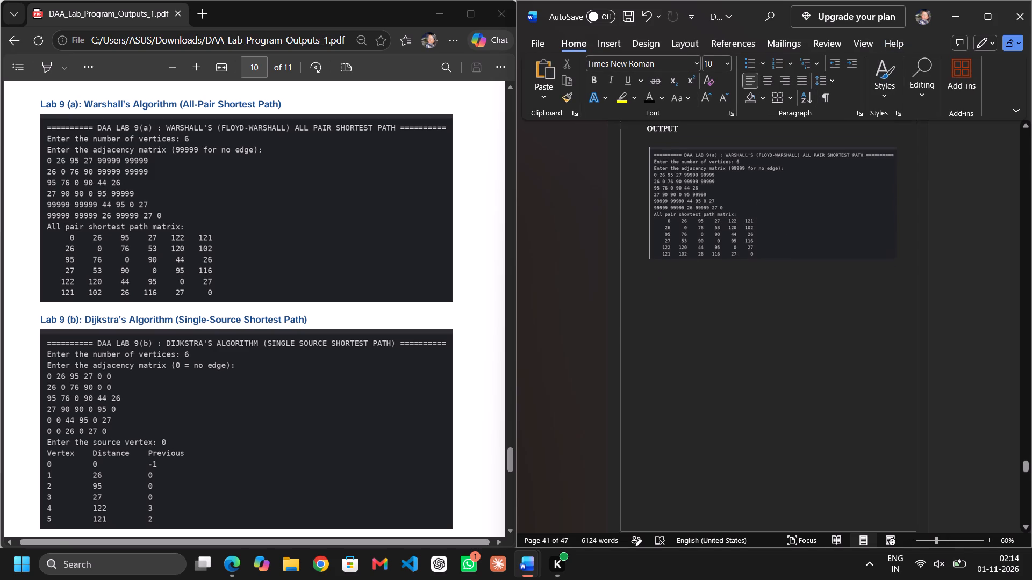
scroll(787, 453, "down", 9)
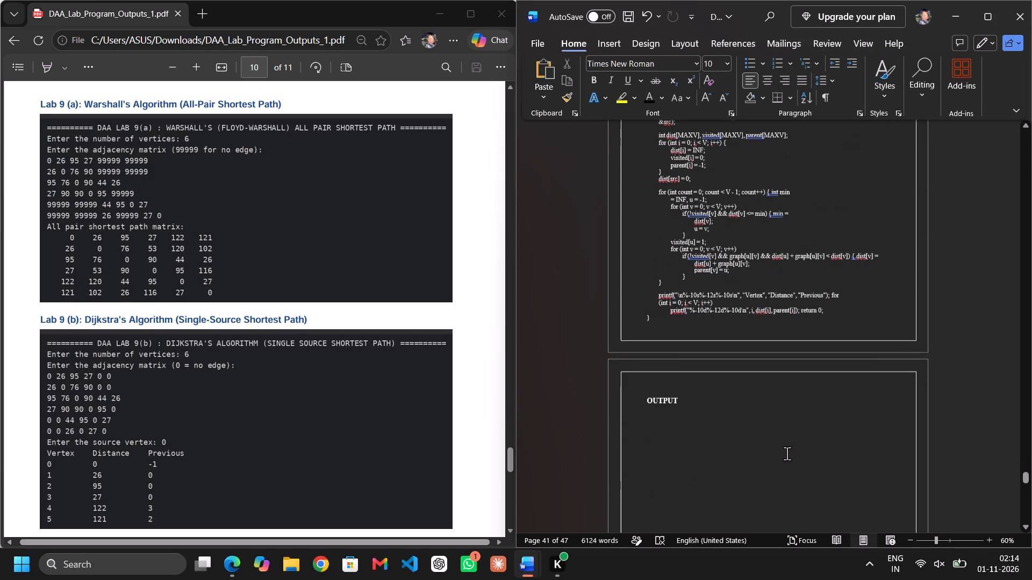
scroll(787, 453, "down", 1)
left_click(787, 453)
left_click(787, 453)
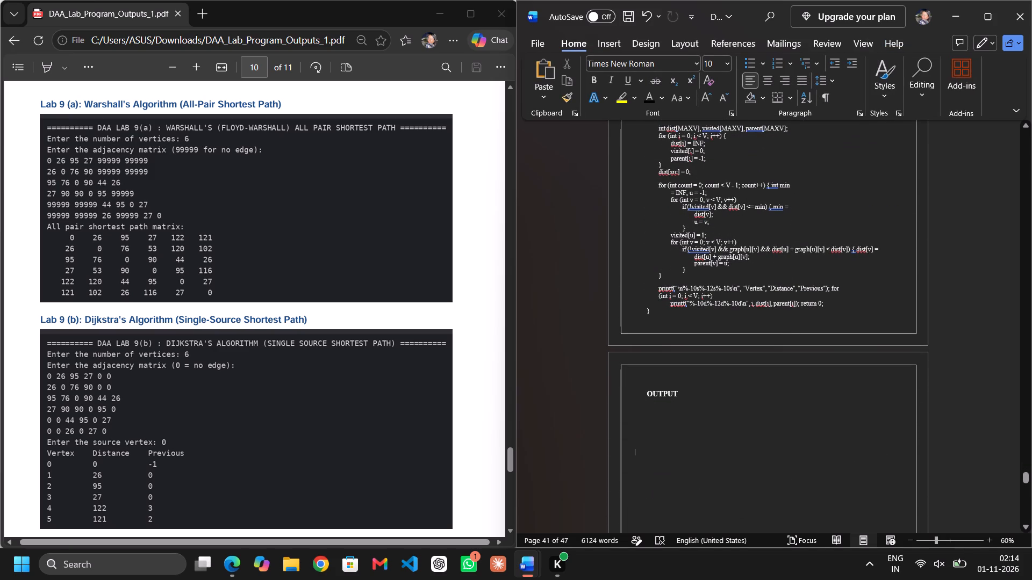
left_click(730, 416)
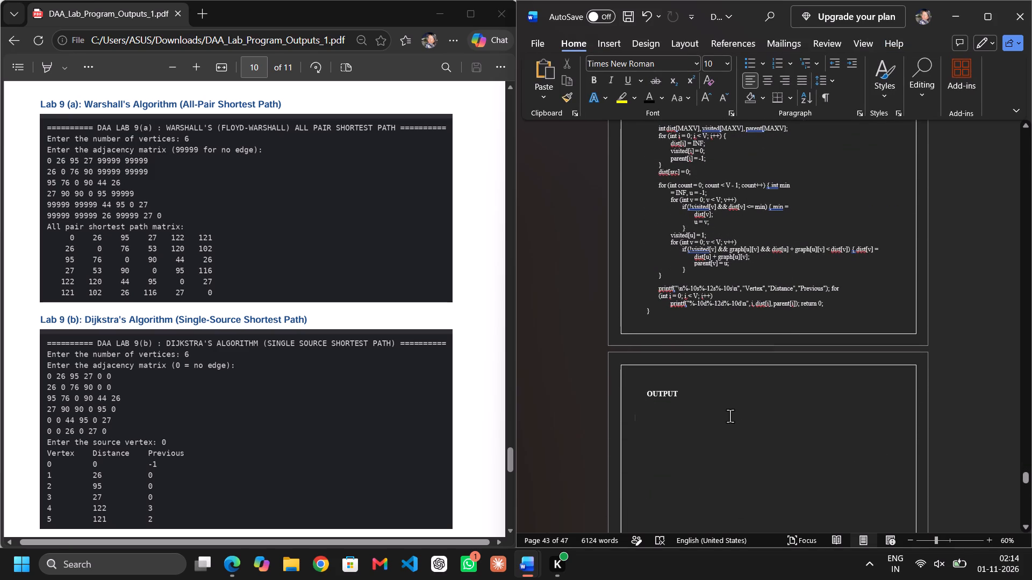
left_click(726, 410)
Shrink the cropped Warshall output picture slightly, keeping its proportions.
scroll(725, 409, "up", 10)
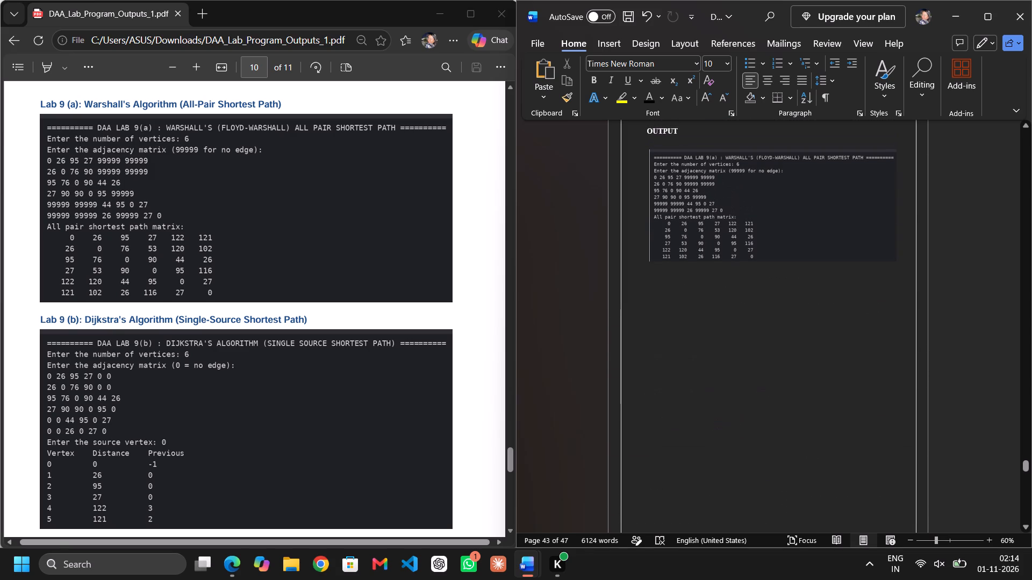
left_click(739, 236)
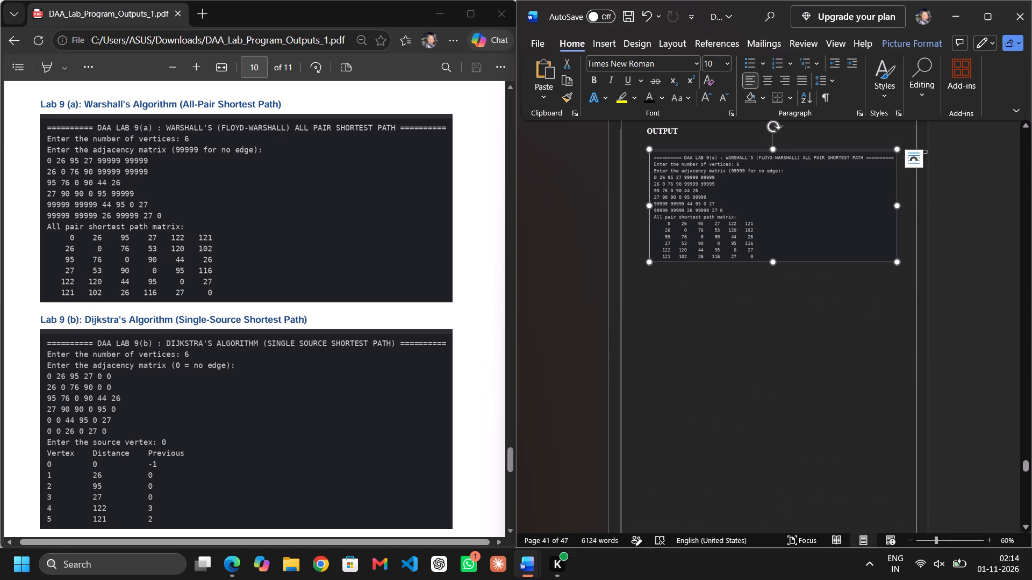
left_click_drag(649, 151, 677, 158)
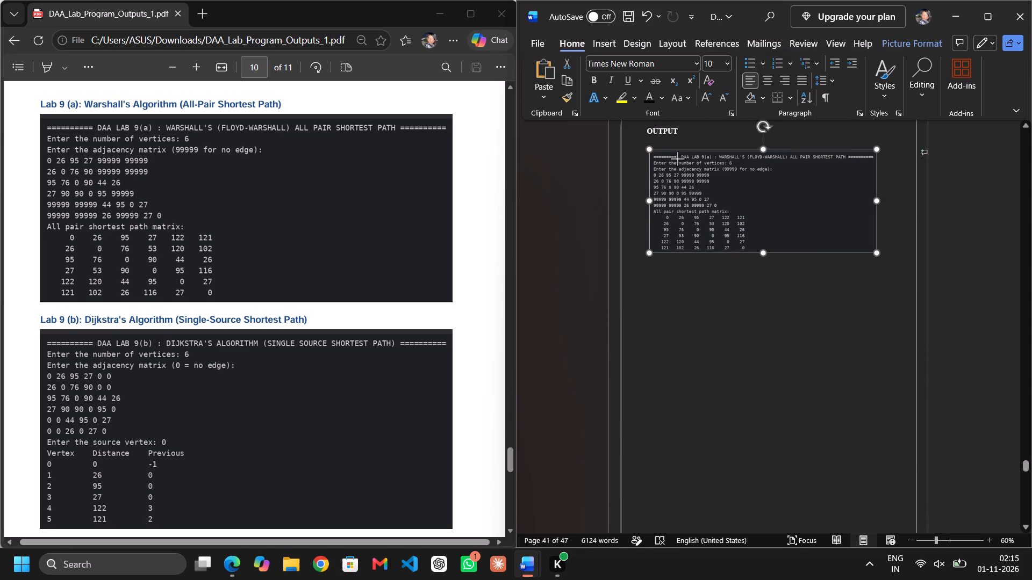
Paste the same Lab 9 screenshot under the OUTPUT heading of the Dijkstra program.
scroll(737, 416, "down", 7)
scroll(737, 354, "down", 1)
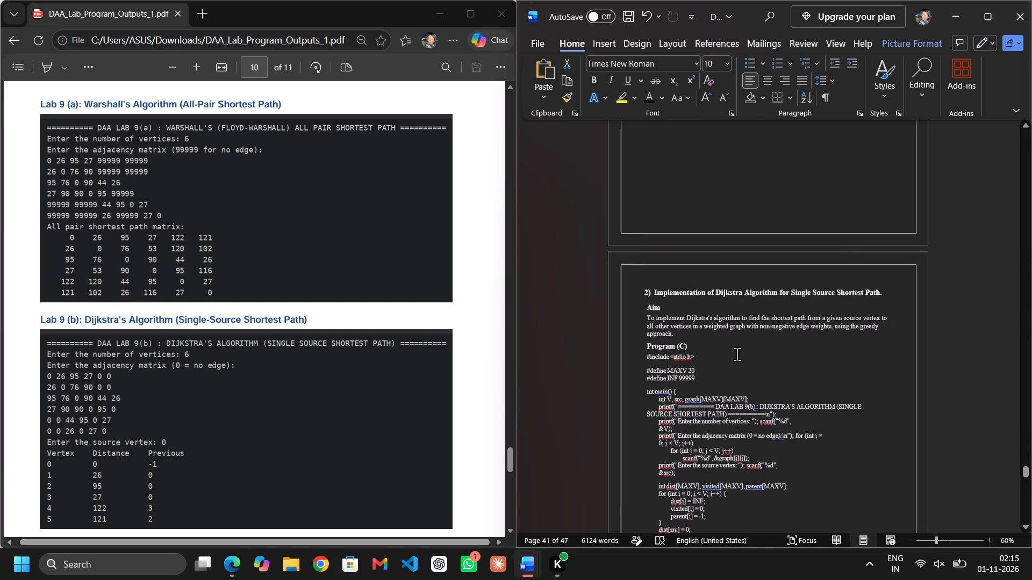
scroll(737, 354, "down", 2)
scroll(737, 354, "up", 5)
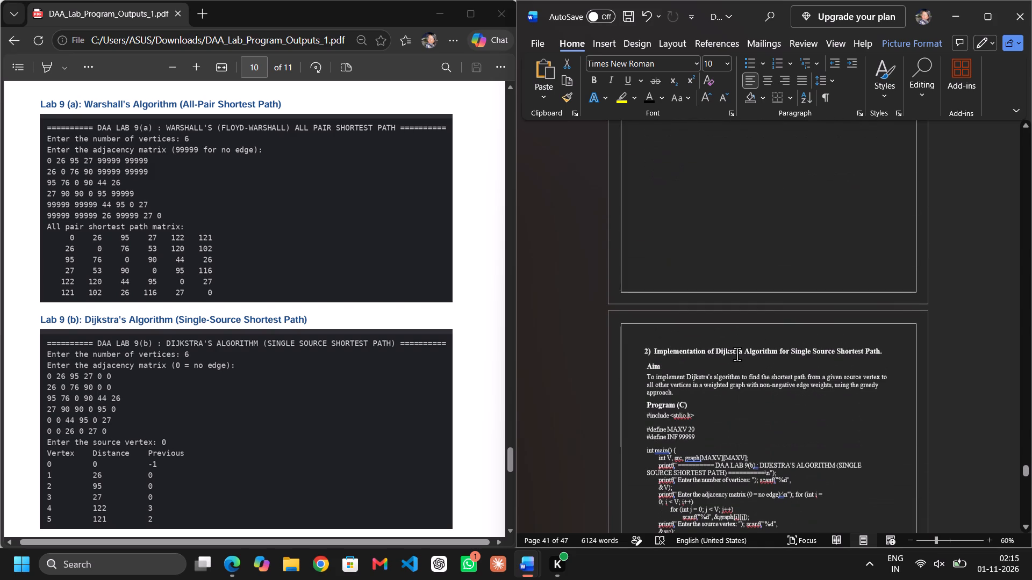
scroll(737, 354, "up", 1)
scroll(742, 245, "up", 5)
scroll(742, 245, "up", 2, "ctrl")
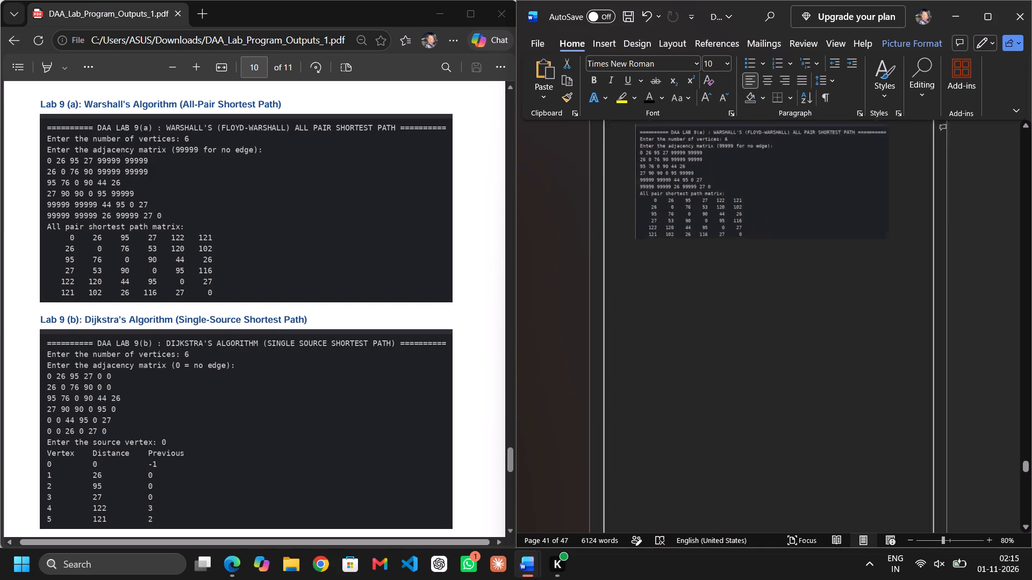
scroll(742, 245, "up", 4, "ctrl")
scroll(742, 245, "down", 5, "ctrl")
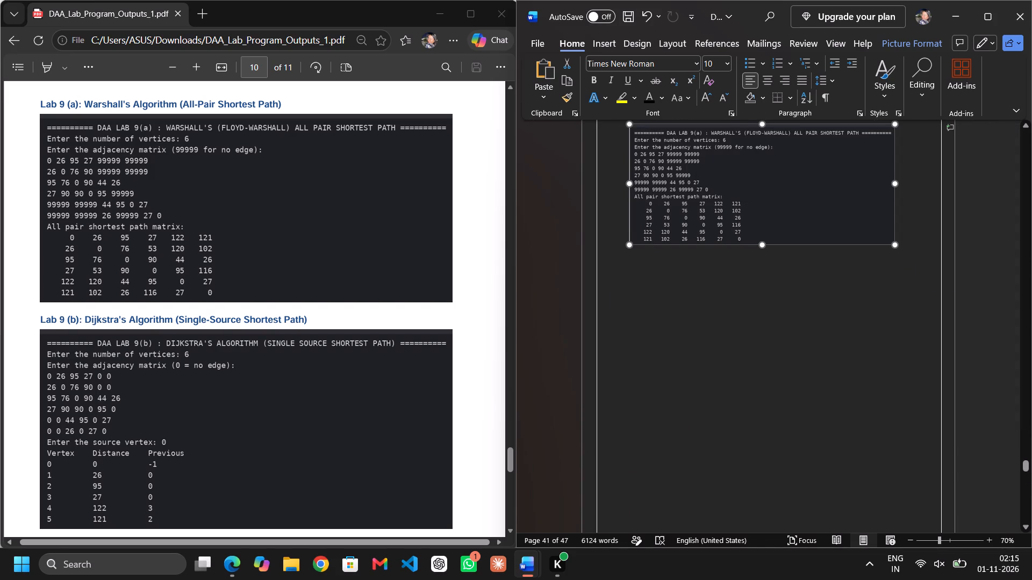
scroll(742, 245, "down", 5)
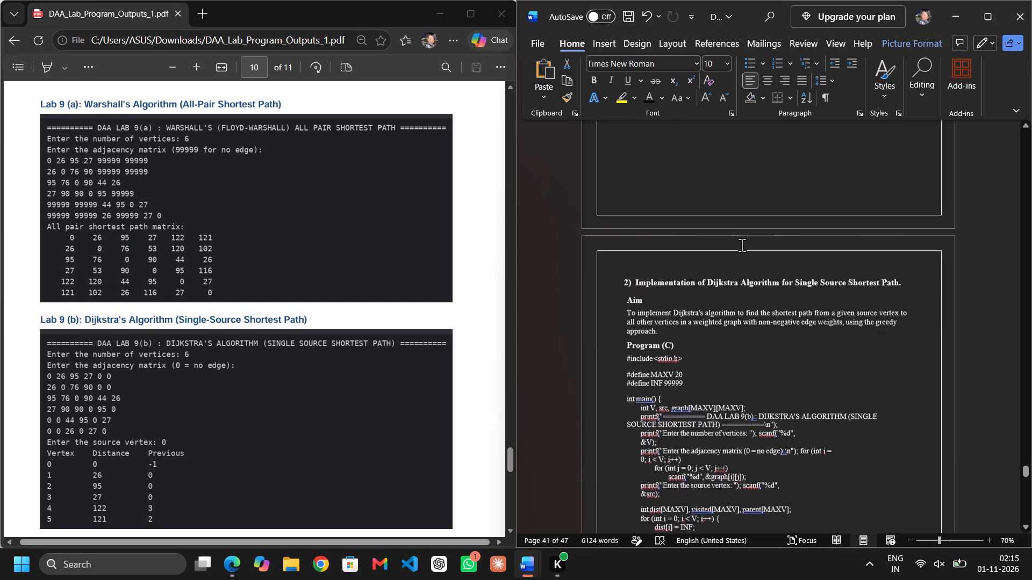
scroll(742, 245, "down", 6)
left_click(703, 378)
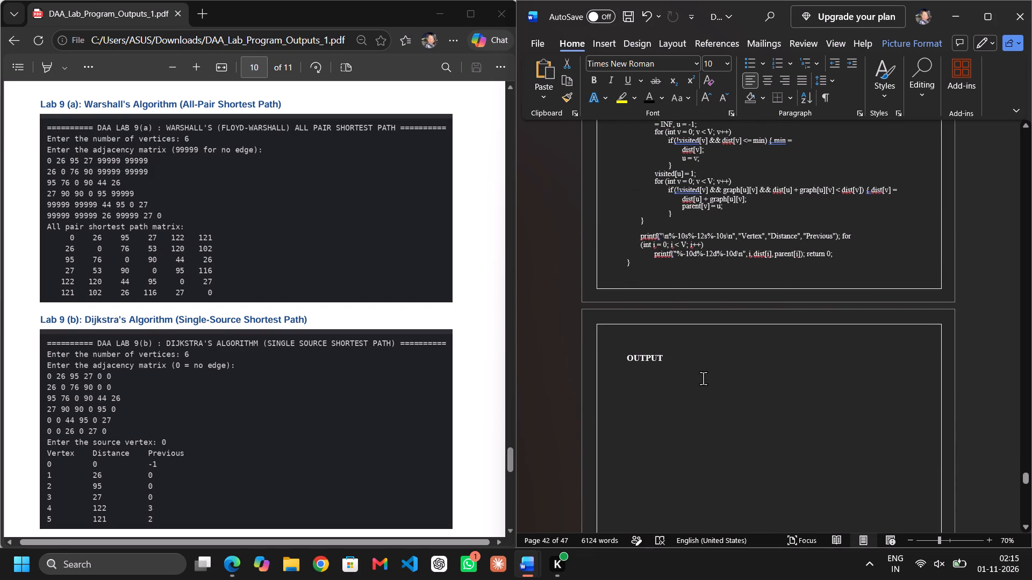
key("ctrl+v")
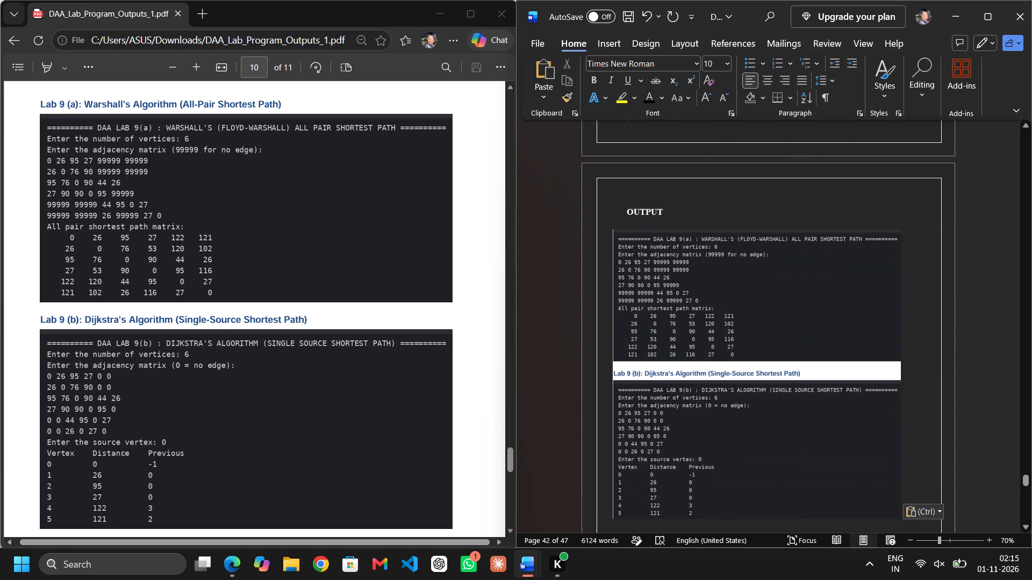
Crop the upper part off this second picture so only the Lab 9(b) Dijkstra output is left.
left_click(738, 327)
left_click(891, 36)
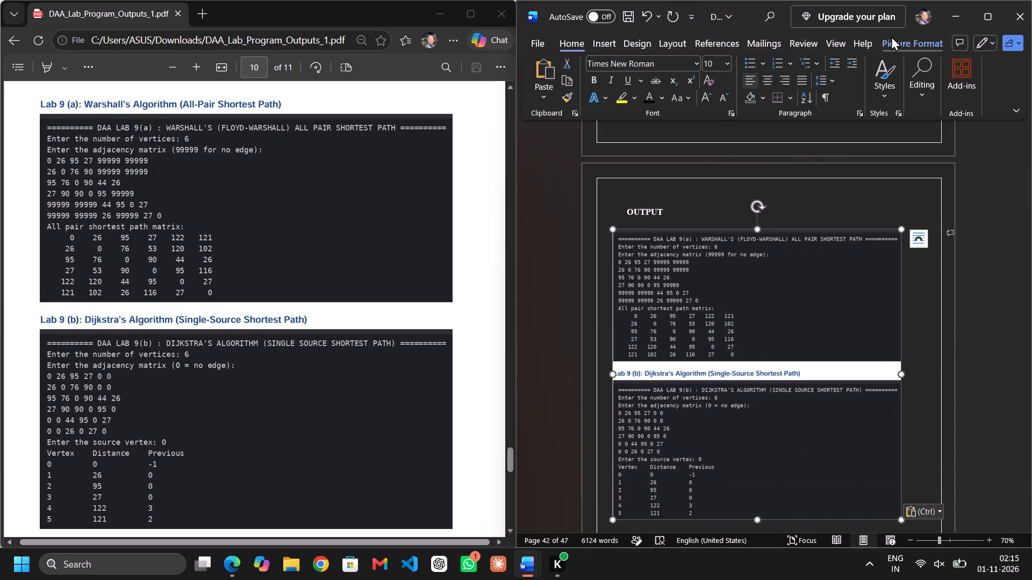
left_click(912, 65)
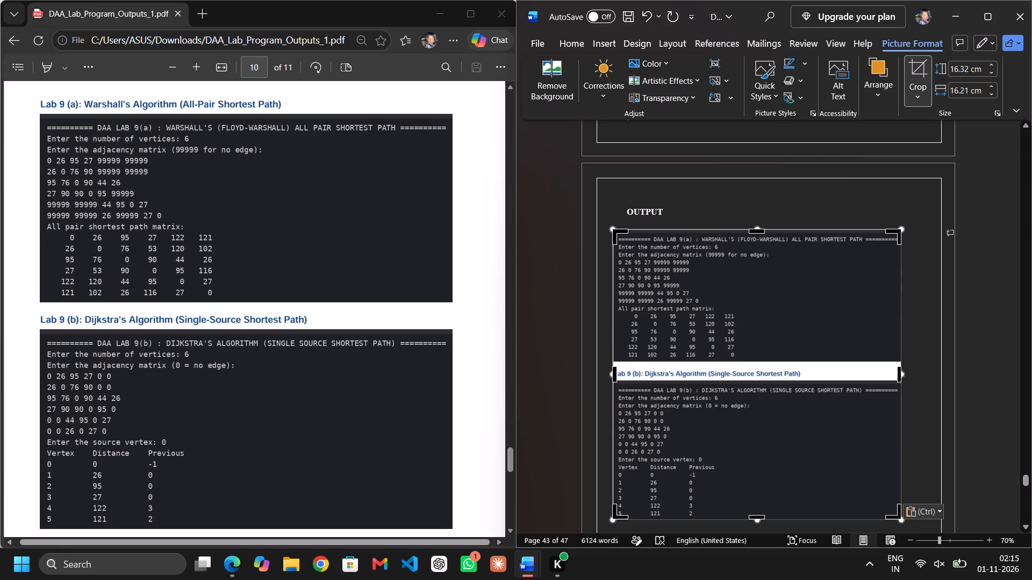
double_click(755, 234)
left_click_drag(756, 232, 769, 381)
left_click(799, 414)
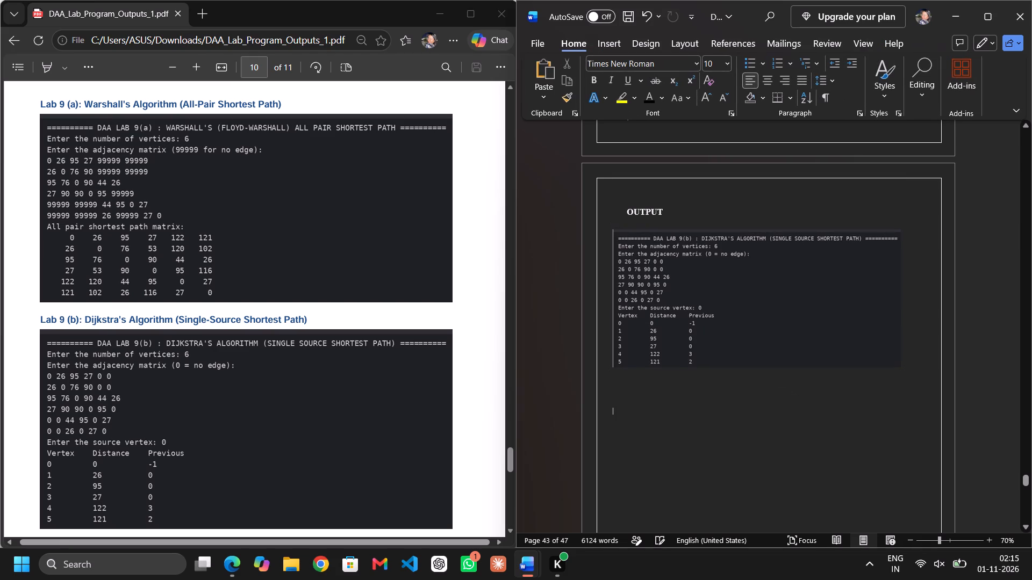
Shrink the Dijkstra output picture slightly in proportion and centre it on the page.
left_click(798, 334)
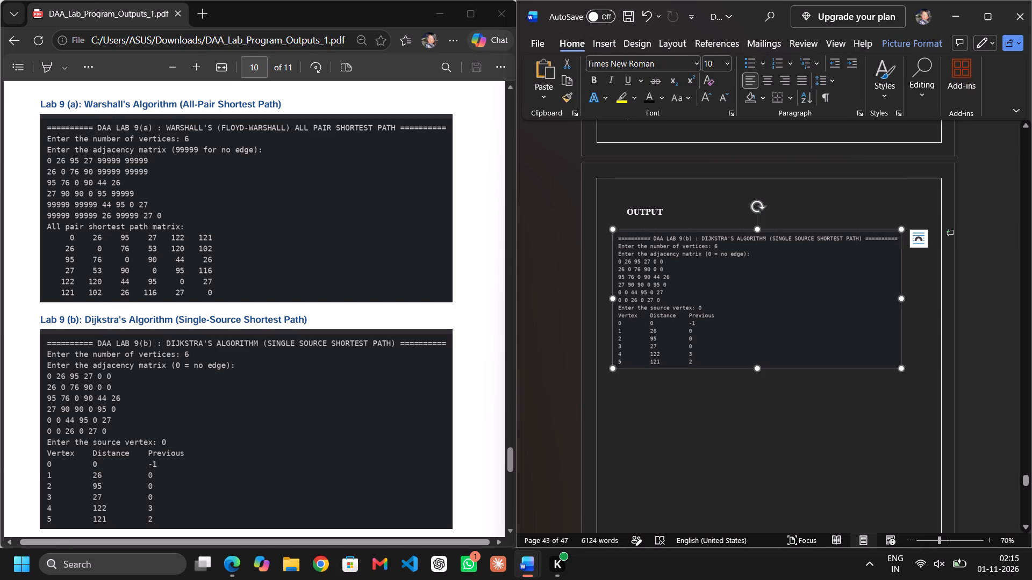
left_click_drag(613, 229, 642, 247)
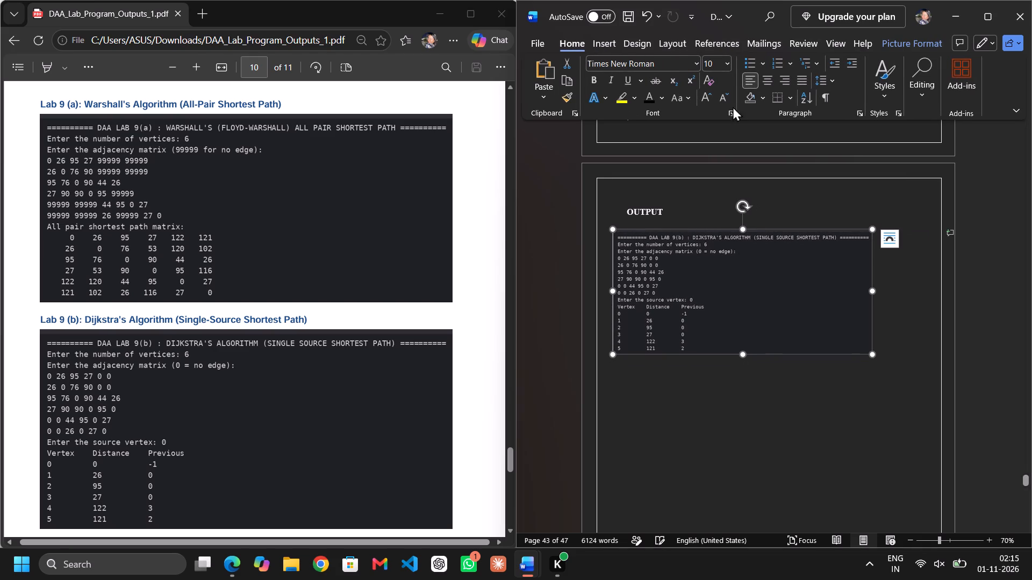
left_click(767, 72)
left_click(767, 75)
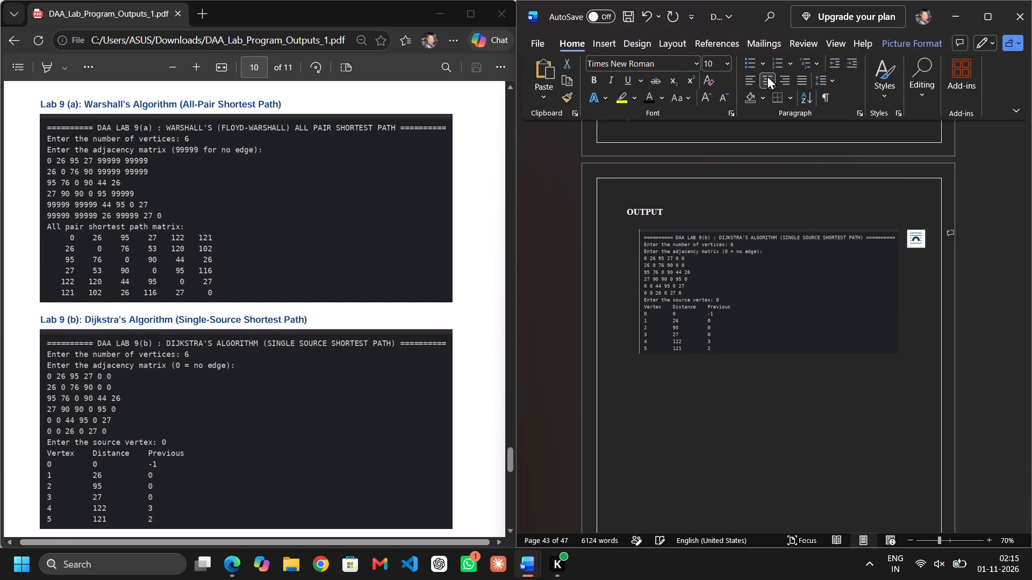
left_click(786, 378)
Delete the converted N Queen output text box under the first OUTPUT heading of Experiment 10.
scroll(786, 378, "down", 4)
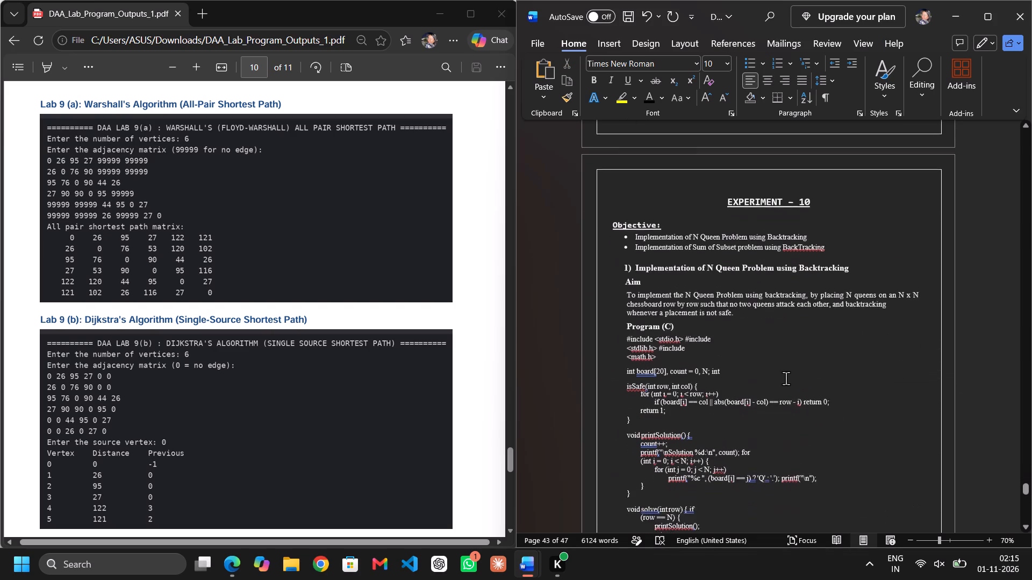
scroll(786, 378, "down", 8)
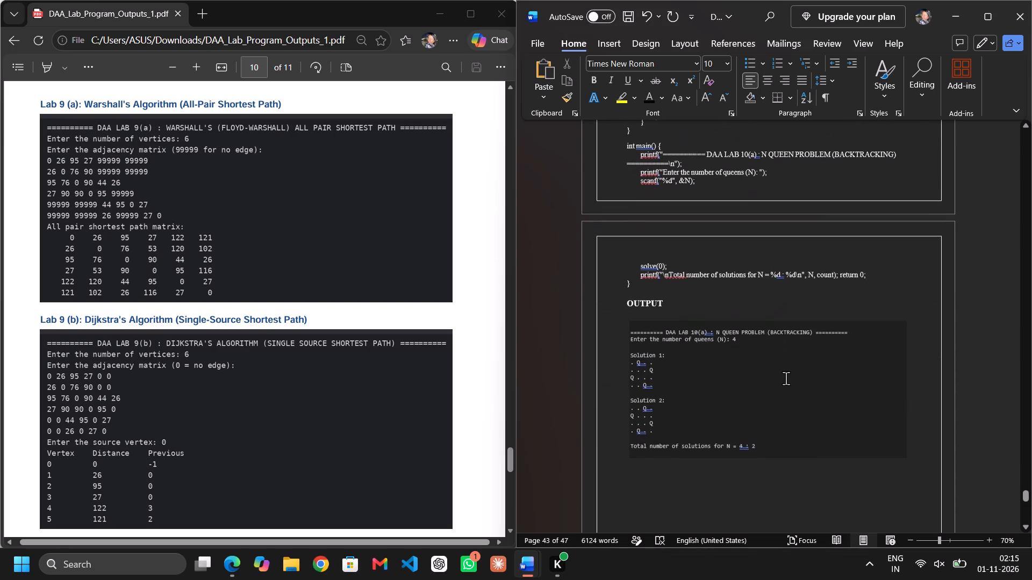
left_click(786, 378)
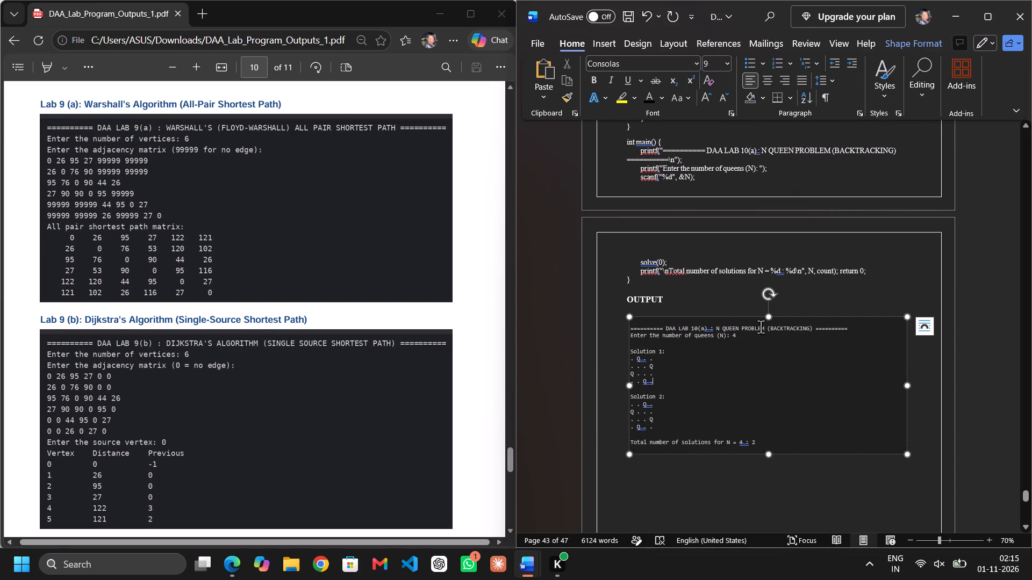
left_click(734, 316)
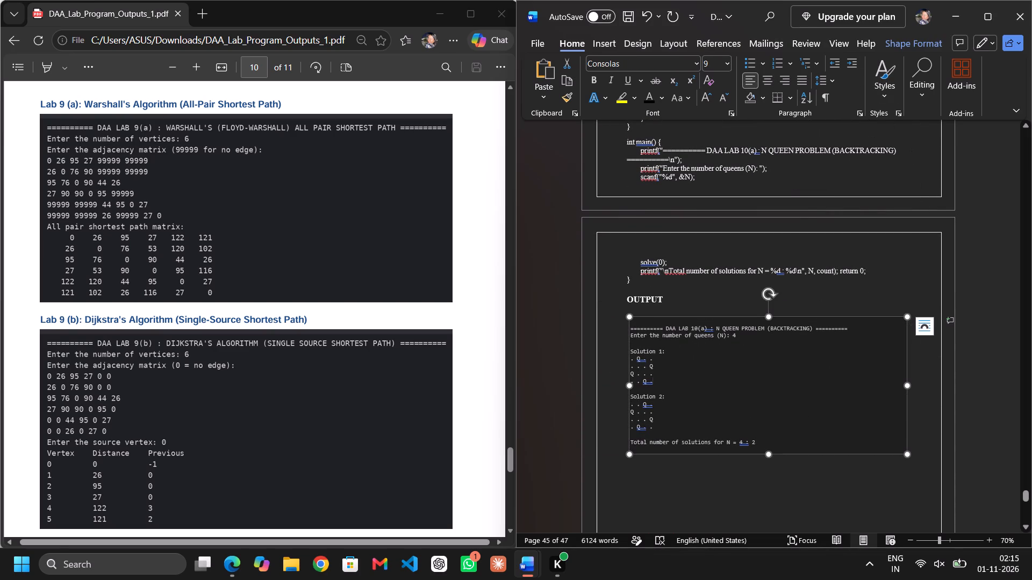
key("BackSpace")
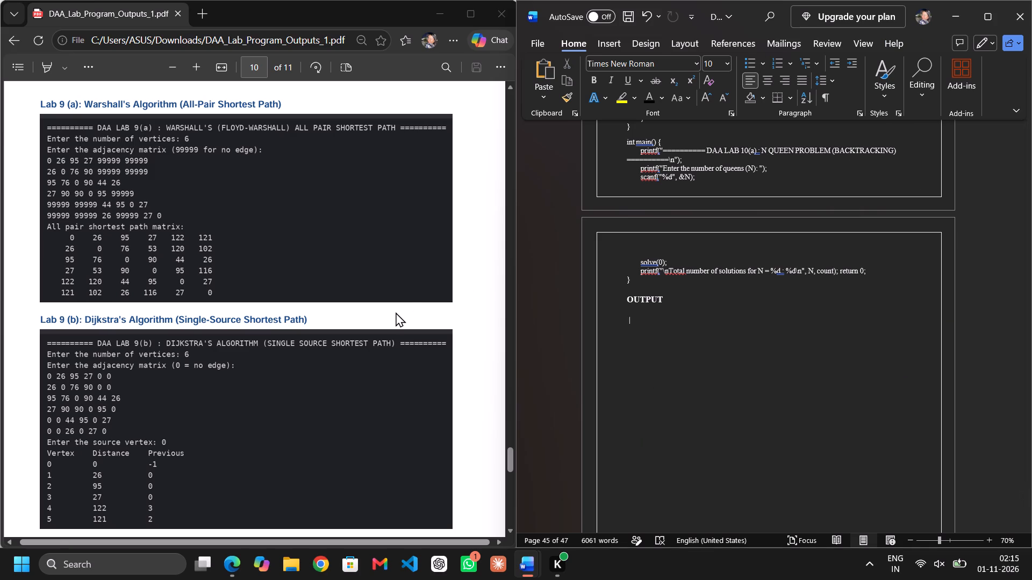
Capture both Lab 10 outputs from the PDF in one screenshot and paste it under the N Queen program's OUTPUT heading.
scroll(396, 312, "down", 9)
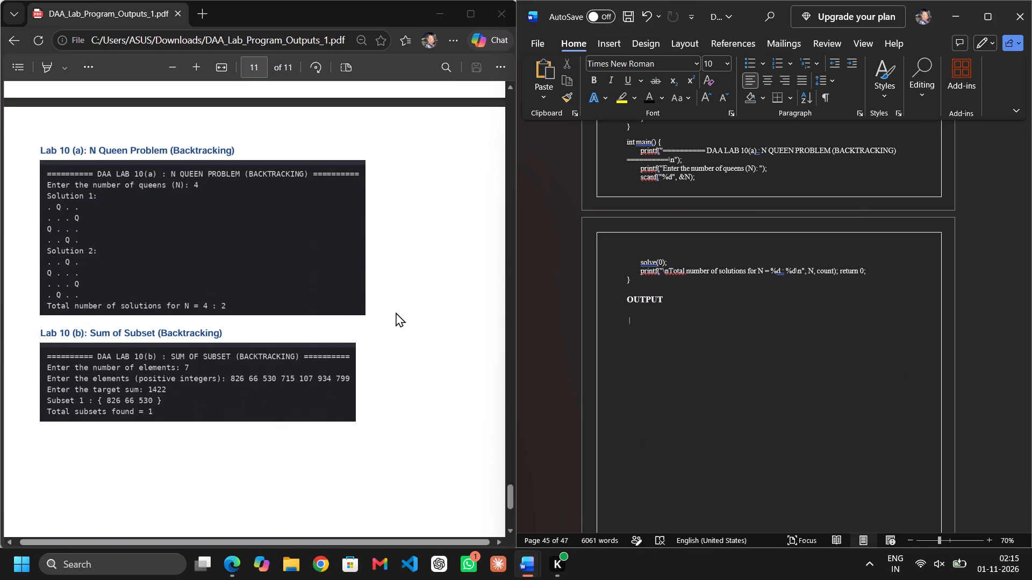
key("Print")
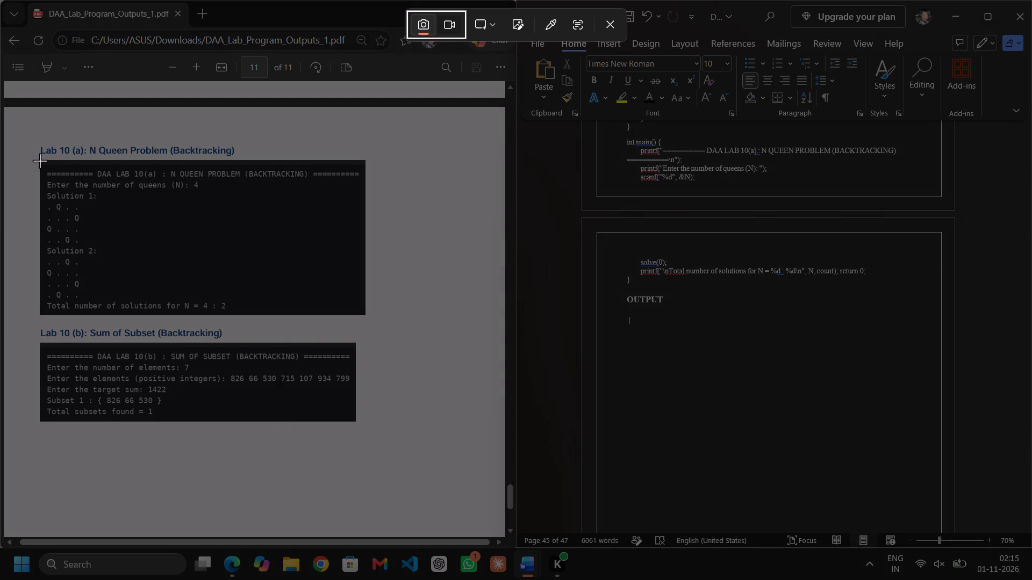
left_click_drag(40, 161, 354, 415)
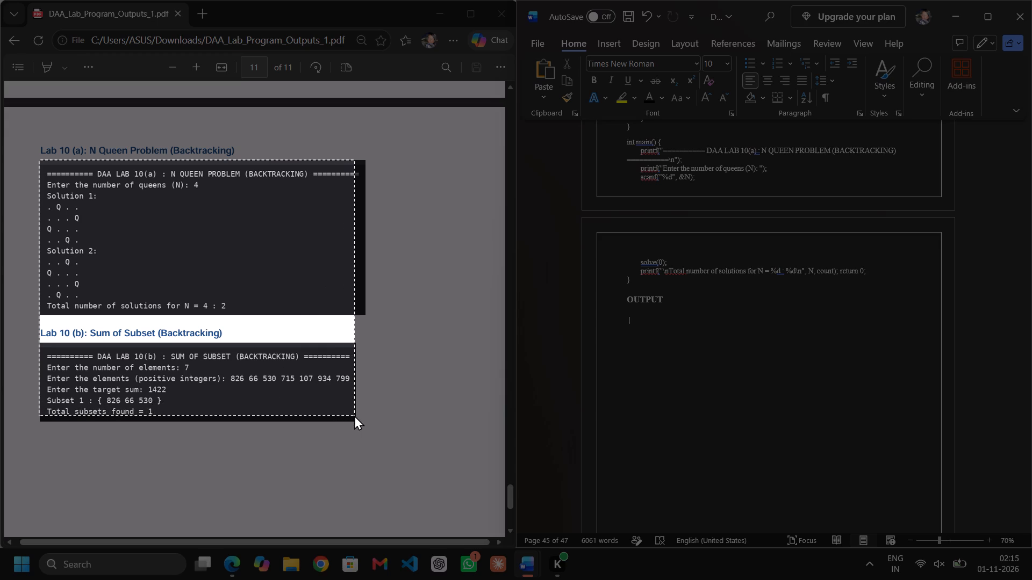
left_click_drag(354, 415, 355, 419)
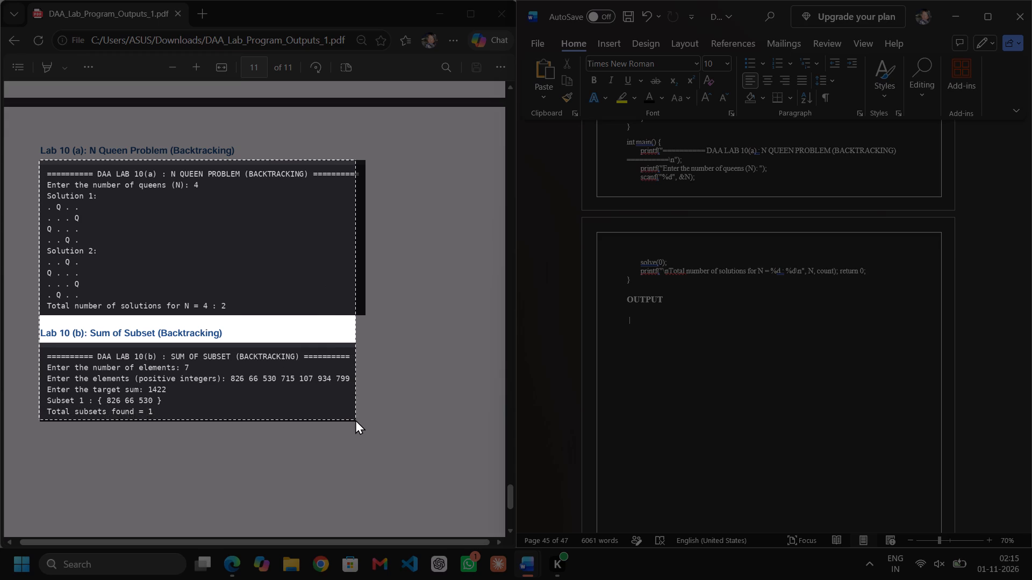
left_click_drag(355, 419, 357, 419)
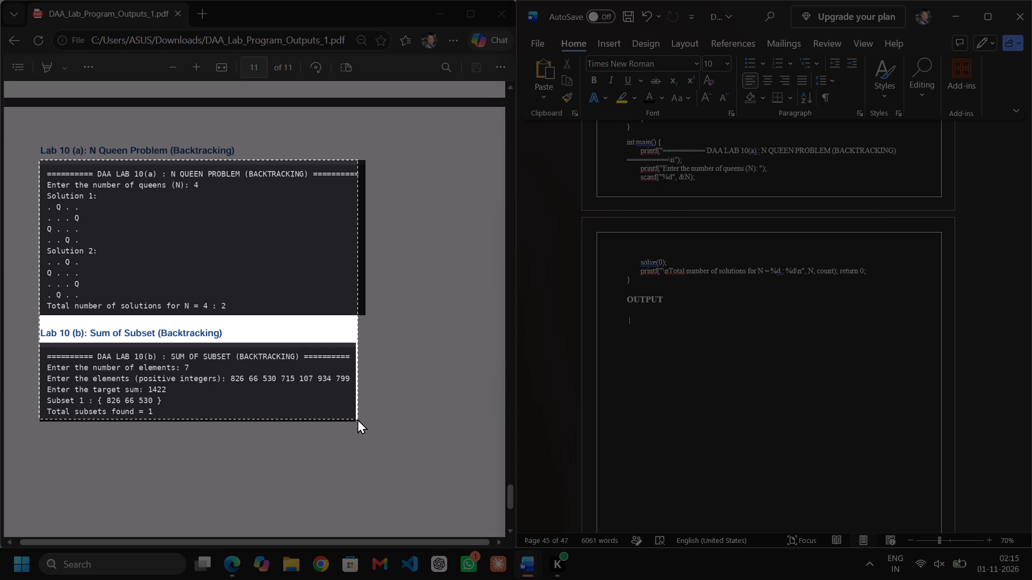
left_click_drag(357, 419, 363, 421)
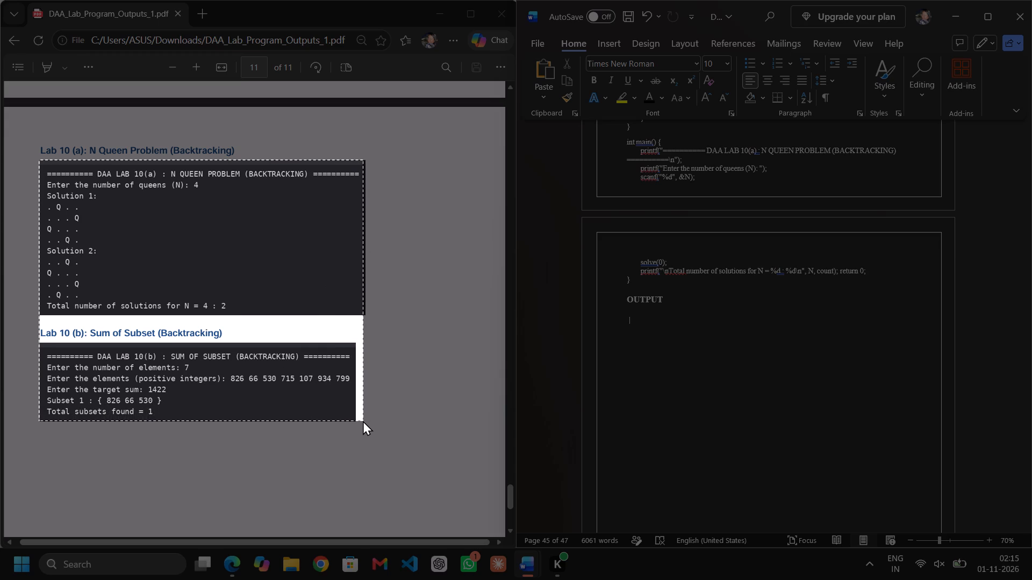
left_click_drag(363, 421, 363, 420)
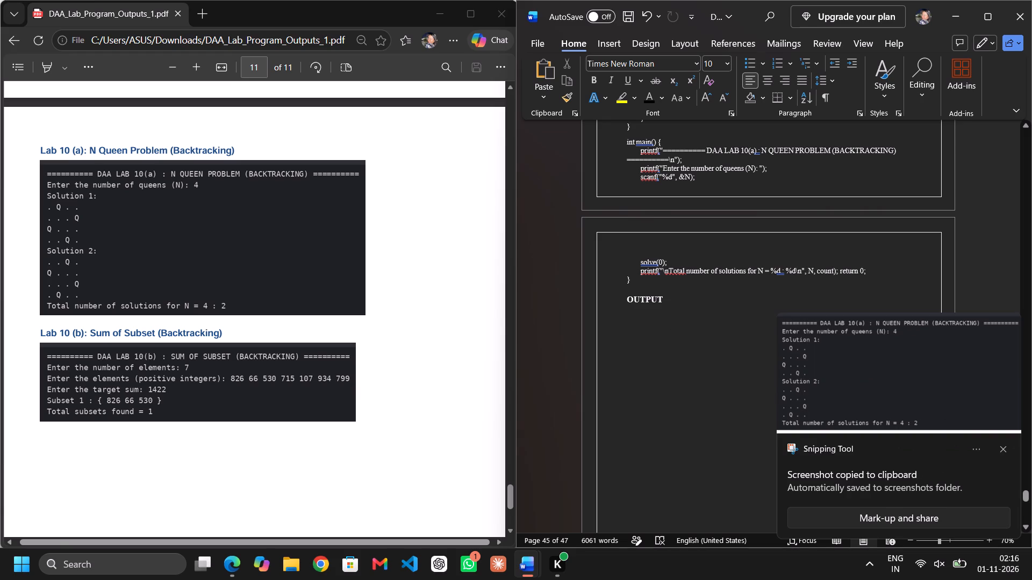
key("ctrl+v")
Crop the lower part off the pasted picture so only the Lab 10(a) N Queen output is left, about 6.11 cm high.
left_click(678, 325)
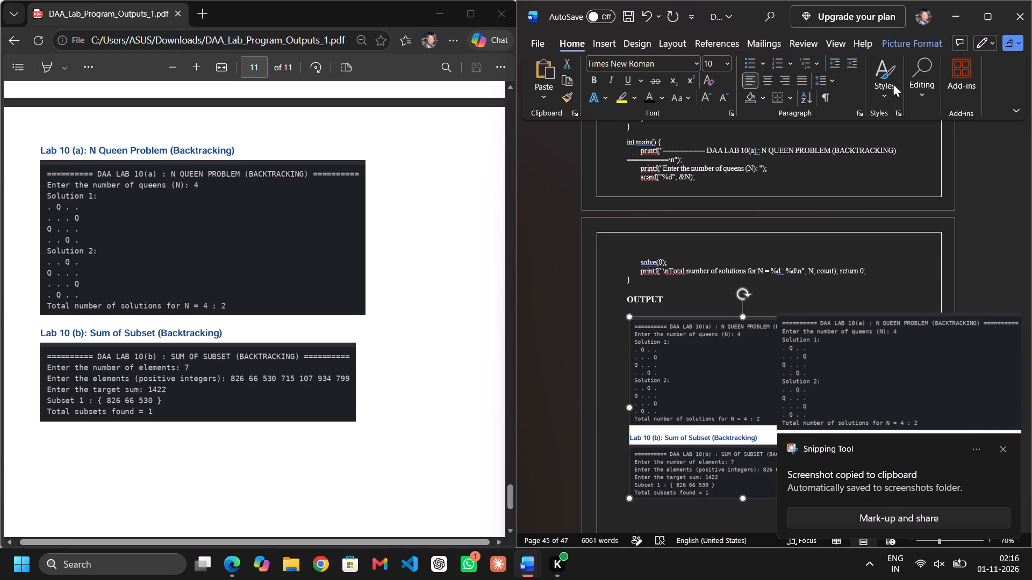
left_click(898, 46)
left_click(911, 64)
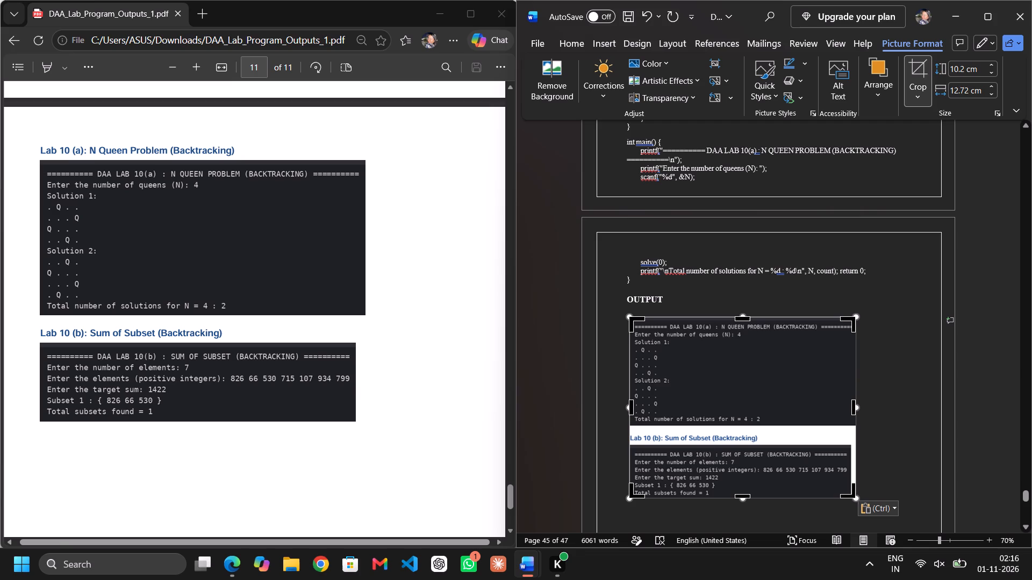
left_click_drag(742, 496, 744, 425)
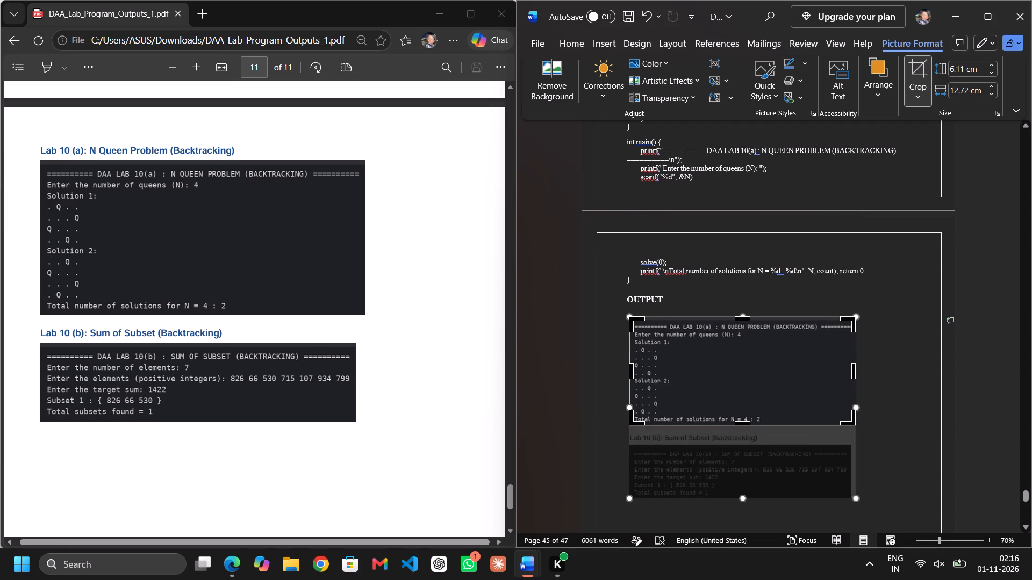
left_click(888, 453)
Delete the converted output text box under the OUTPUT heading of the Sum of Subset program.
scroll(888, 453, "down", 4)
scroll(888, 453, "down", 20)
scroll(888, 453, "down", 3)
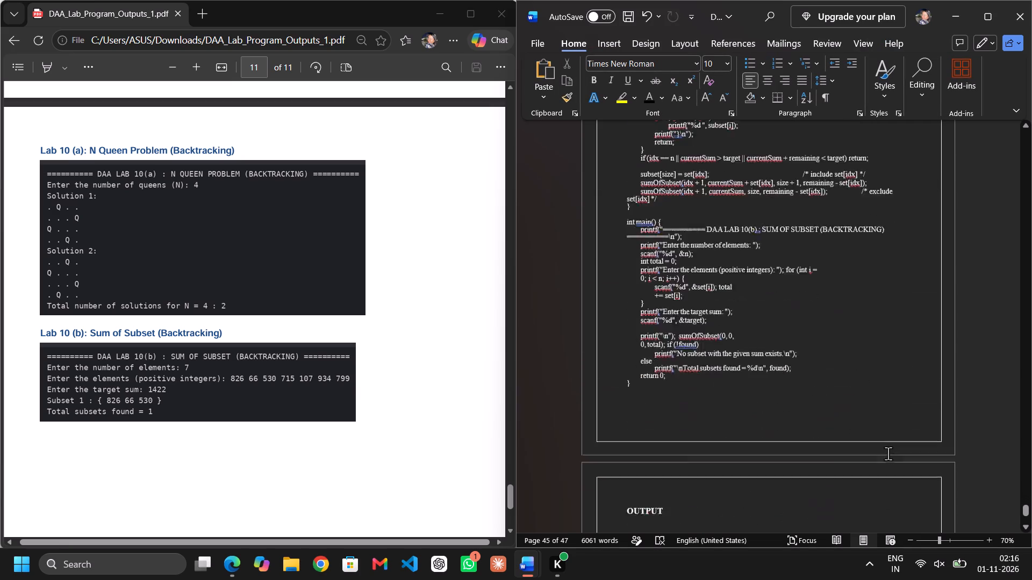
scroll(888, 453, "down", 4)
left_click(820, 438)
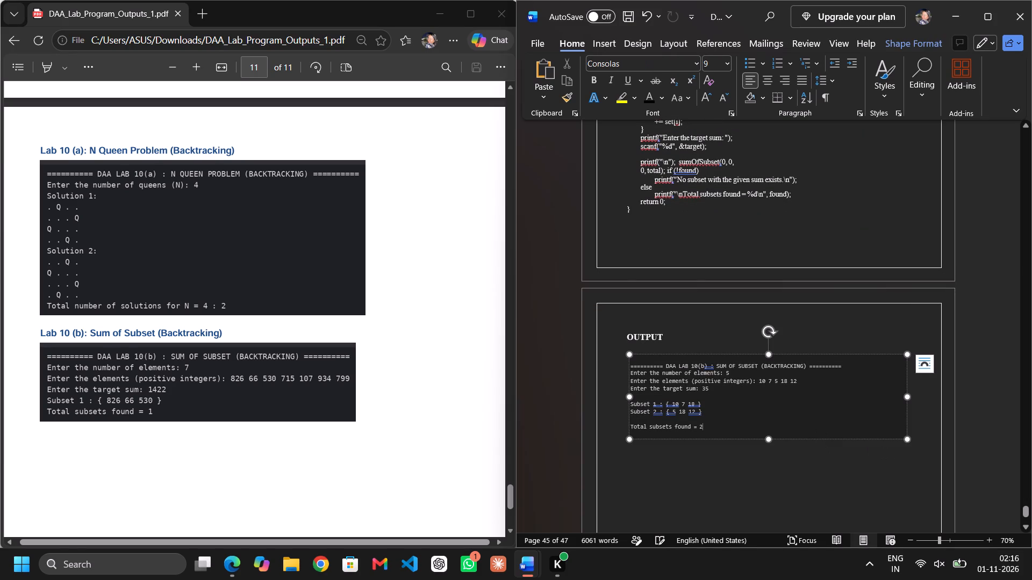
left_click(821, 440)
key("BackSpace")
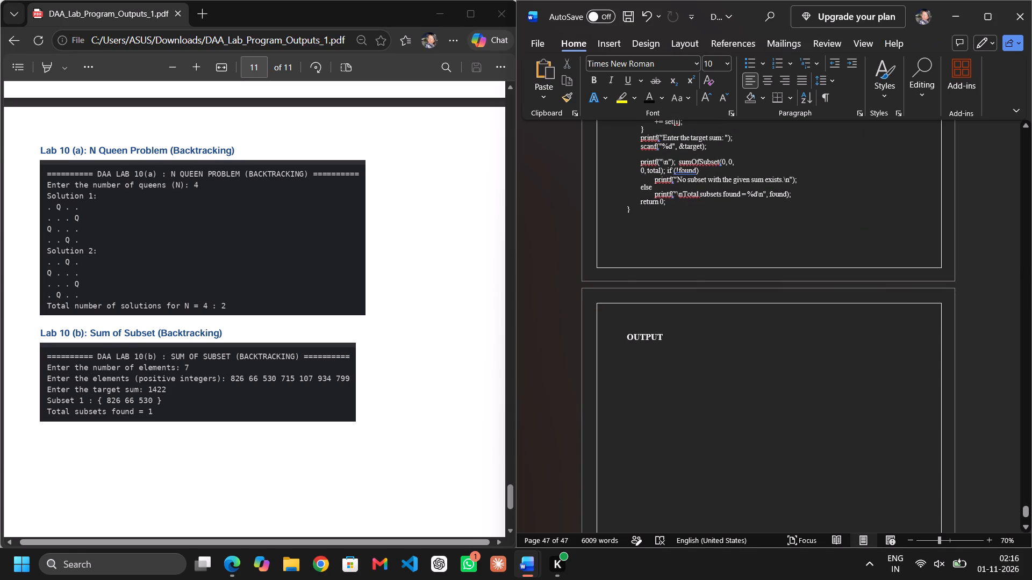
Paste the same Lab 10 screenshot under the OUTPUT heading of the Sum of Subset program.
key("ctrl+v")
Crop the upper part and the white right-hand strip off this second picture, leaving only the Lab 10(b) Sum of Subset output.
left_click(821, 440)
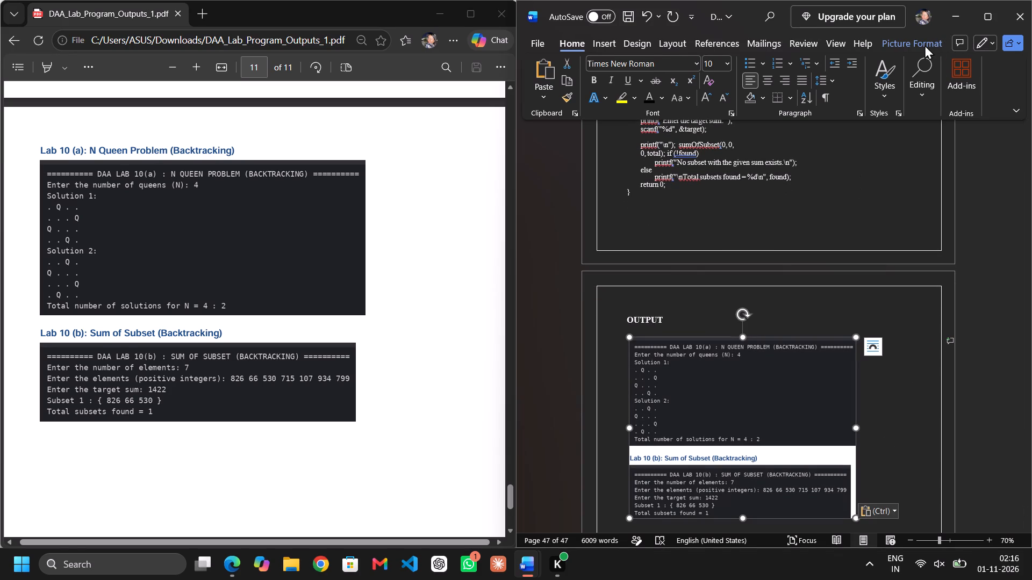
left_click(924, 45)
left_click(919, 62)
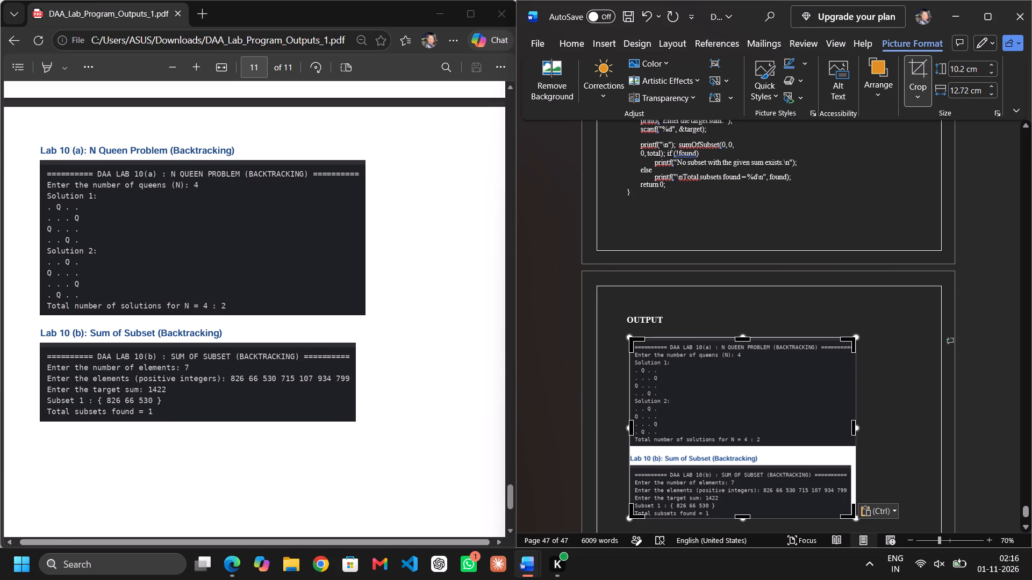
left_click_drag(744, 340, 764, 516)
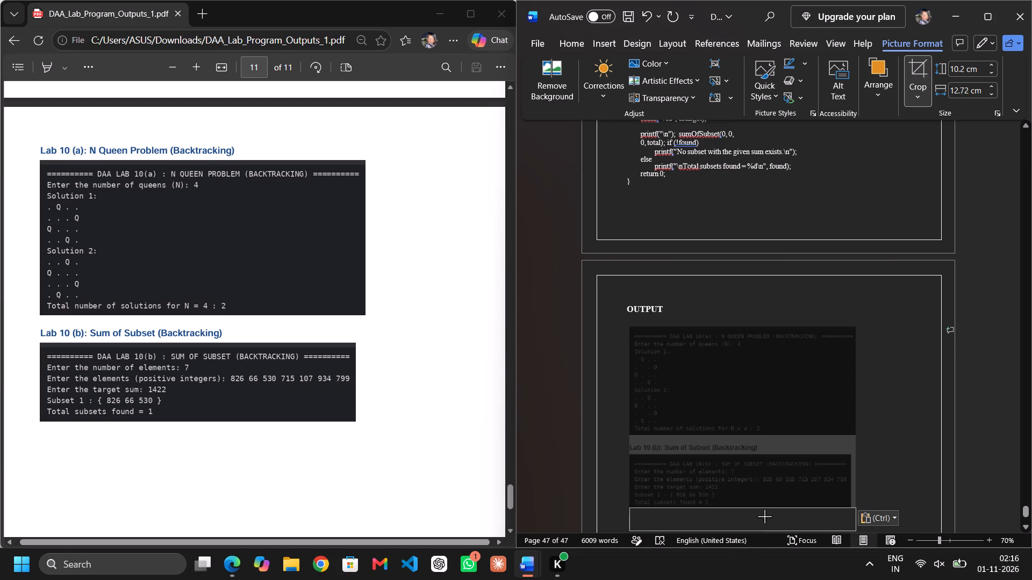
left_click_drag(764, 516, 782, 457)
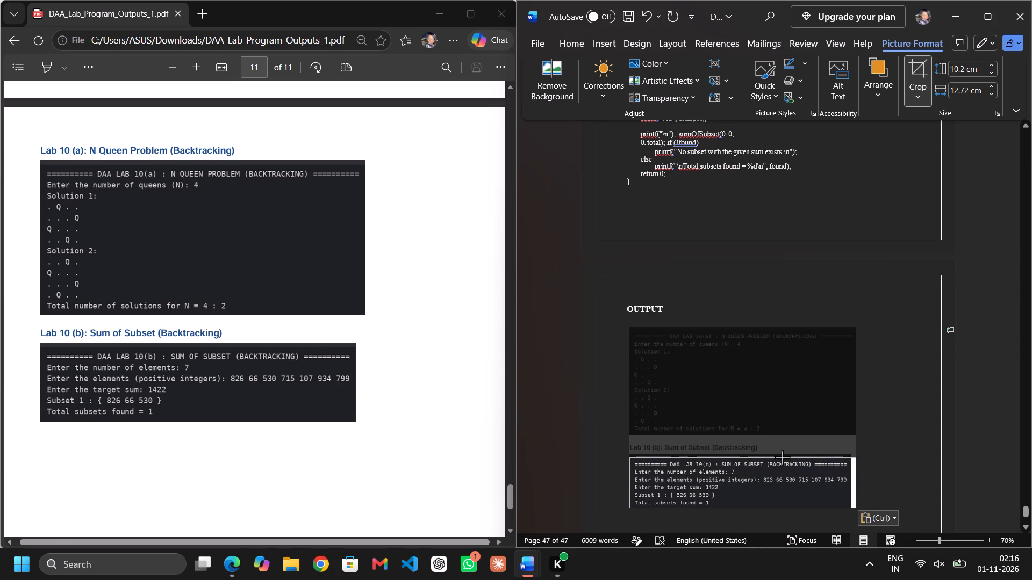
left_click_drag(782, 457, 784, 456)
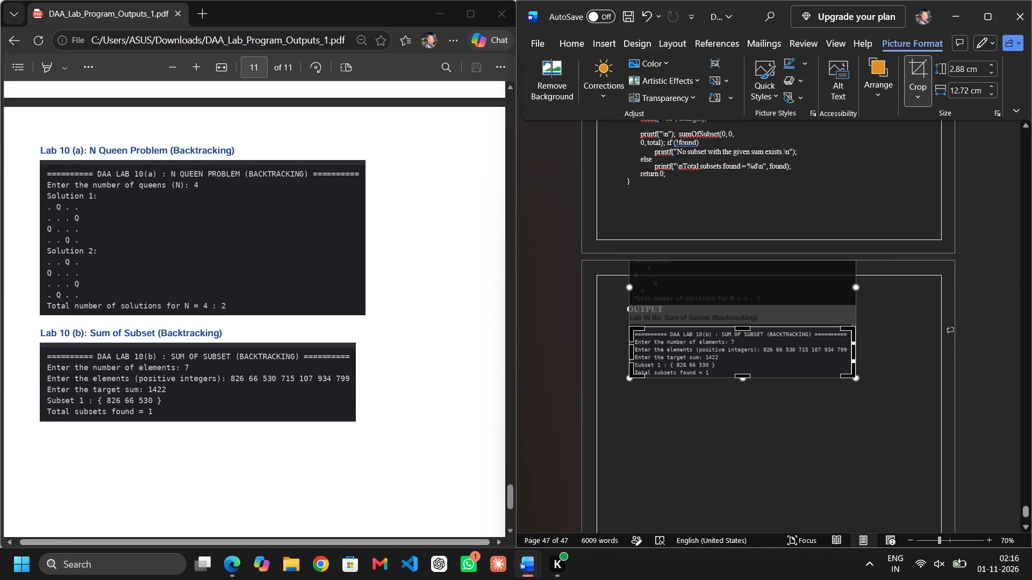
left_click_drag(854, 357, 847, 361)
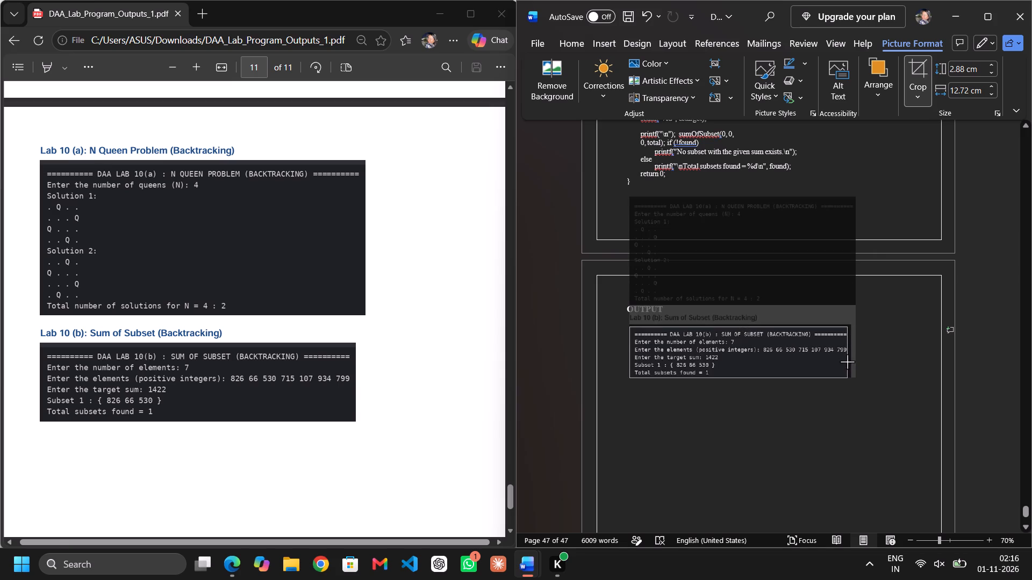
left_click_drag(847, 361, 849, 361)
left_click(838, 459)
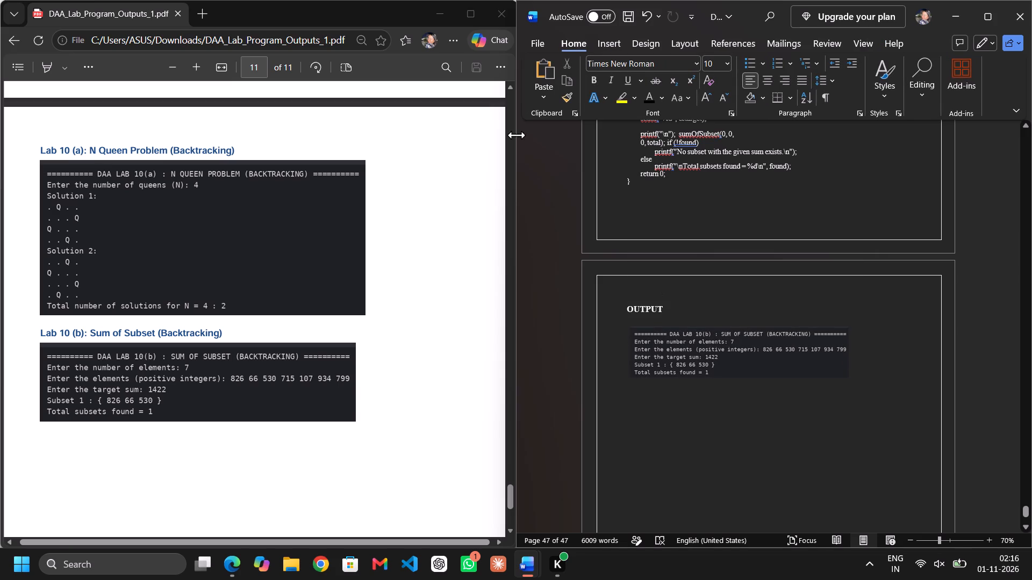
Close the lab outputs PDF and maximise the DAA CODES LAB document window.
left_click(506, 8)
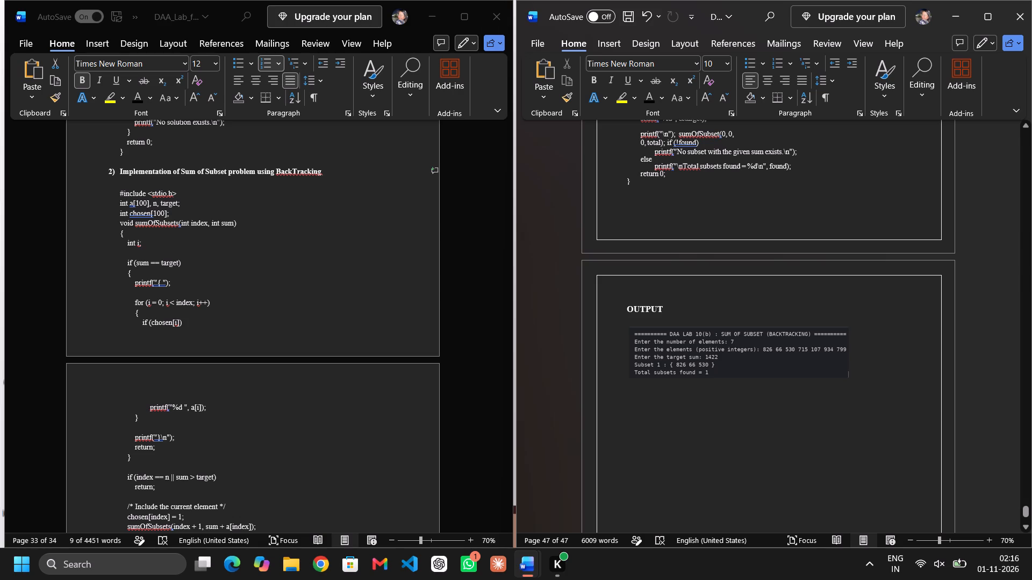
left_click(884, 242)
scroll(884, 242, "down", 3, "ctrl")
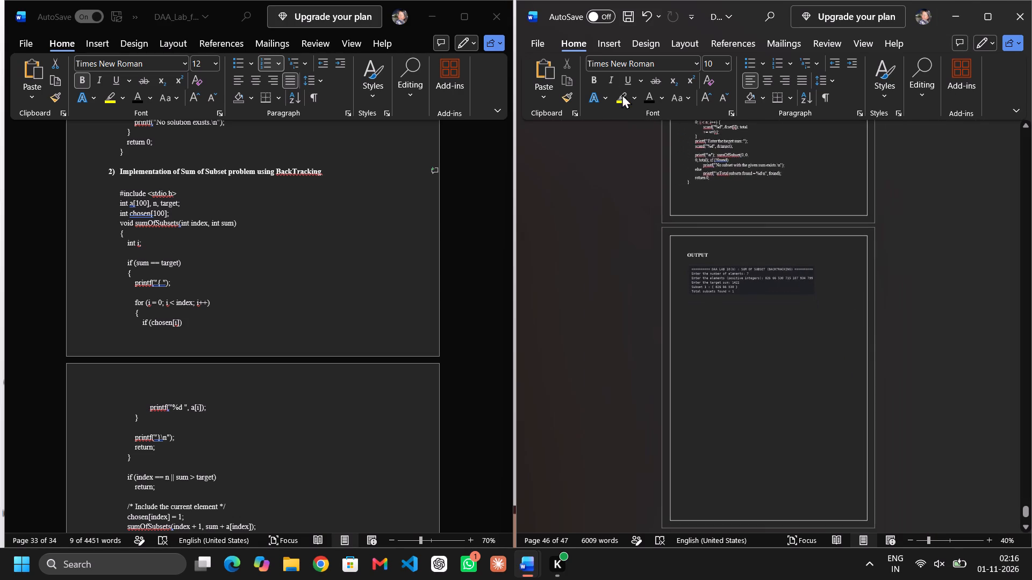
left_click(980, 11)
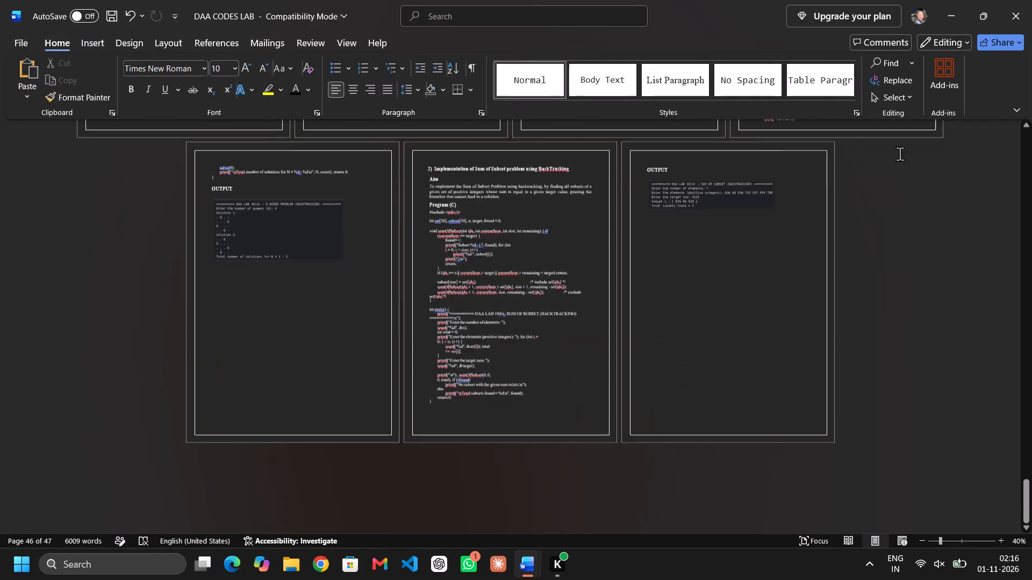
Set the font of the entire DAA CODES LAB document to Times New Roman.
left_click(890, 296)
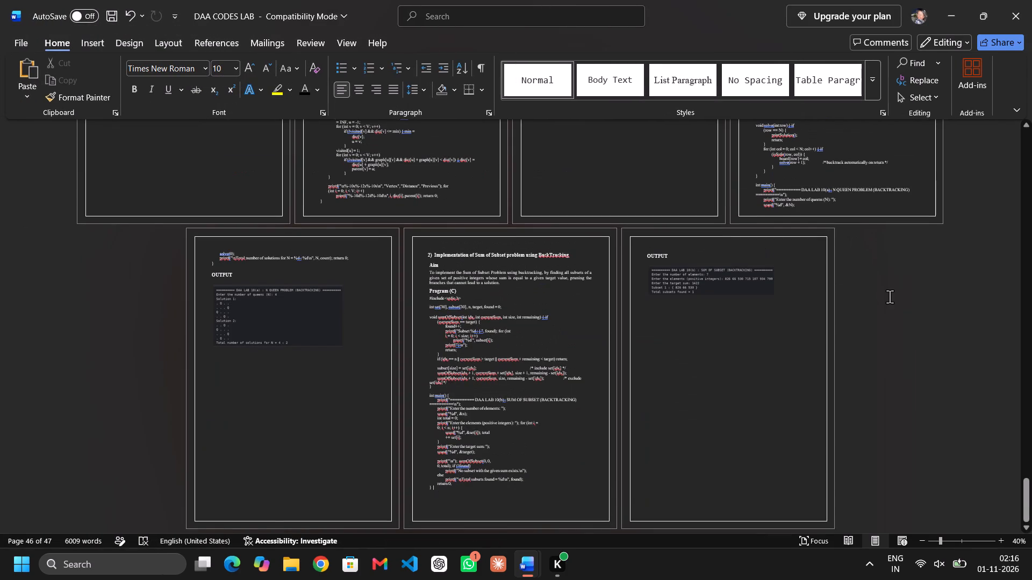
key("ctrl+a")
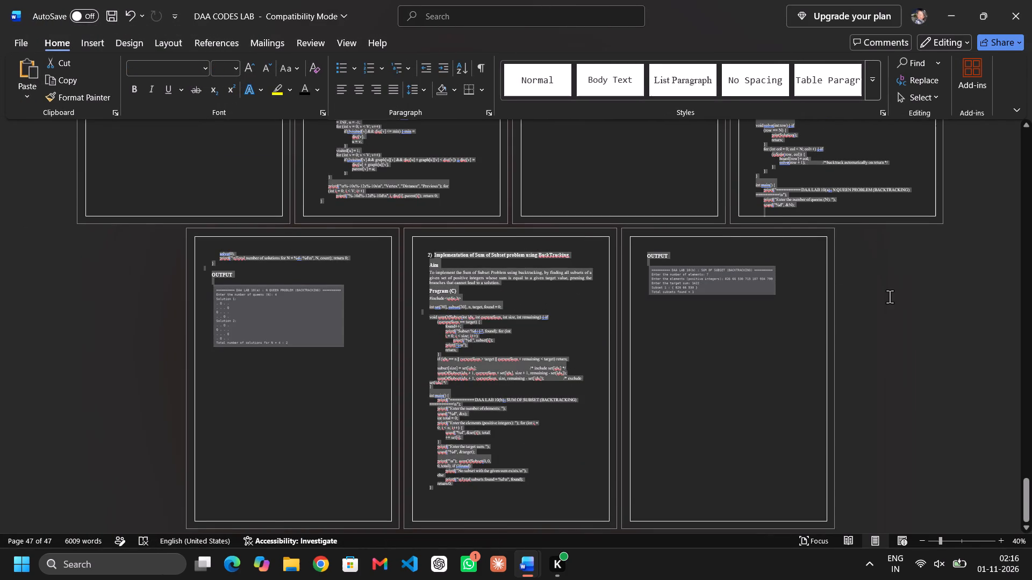
scroll(890, 296, "up", 20)
scroll(890, 296, "up", 15)
scroll(890, 296, "up", 20)
scroll(890, 296, "up", 20)
scroll(890, 296, "up", 20)
scroll(890, 296, "up", 6)
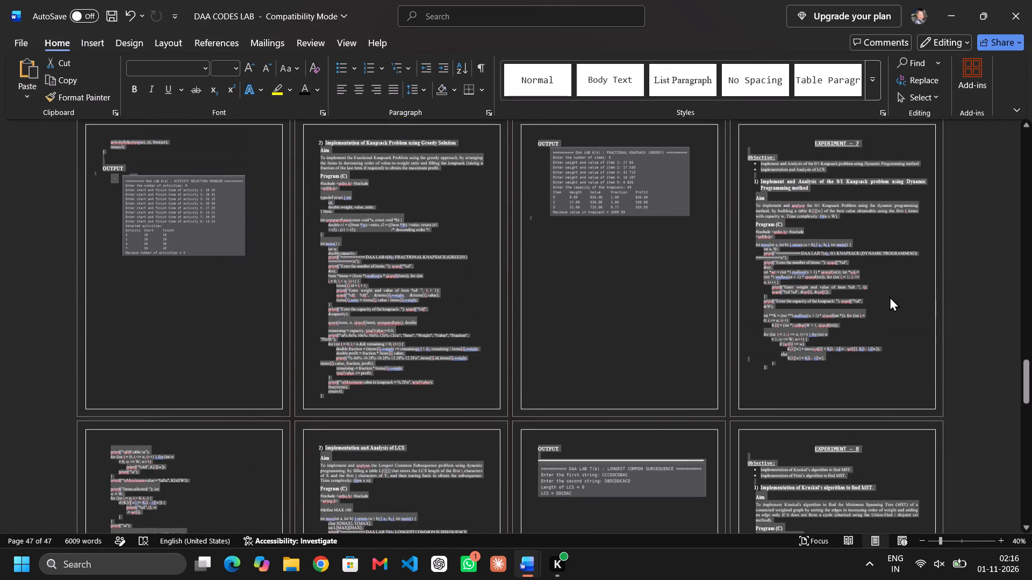
scroll(890, 296, "up", 8)
scroll(890, 296, "up", 20)
scroll(890, 296, "up", 20)
scroll(890, 296, "up", 20)
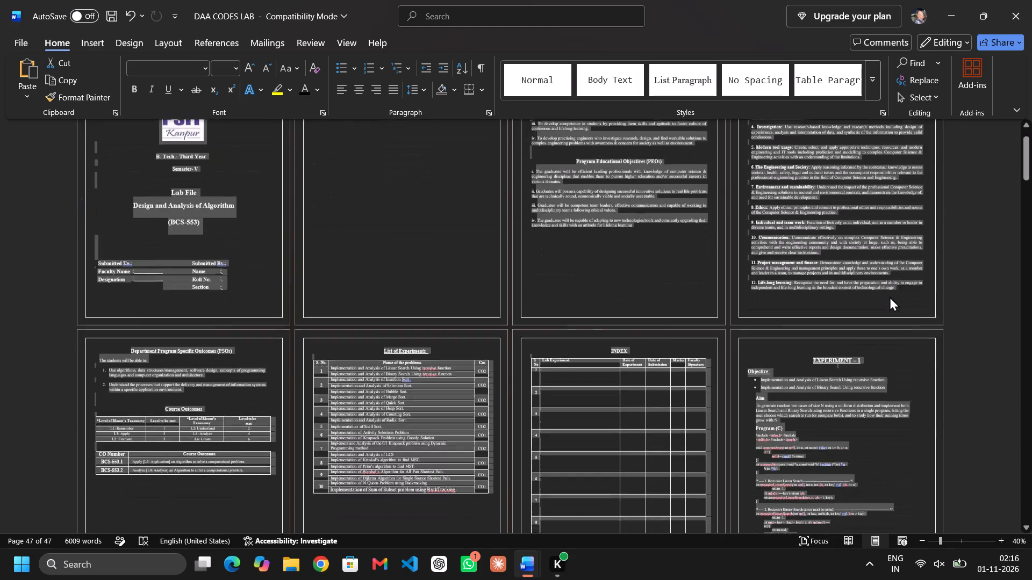
scroll(890, 296, "up", 4)
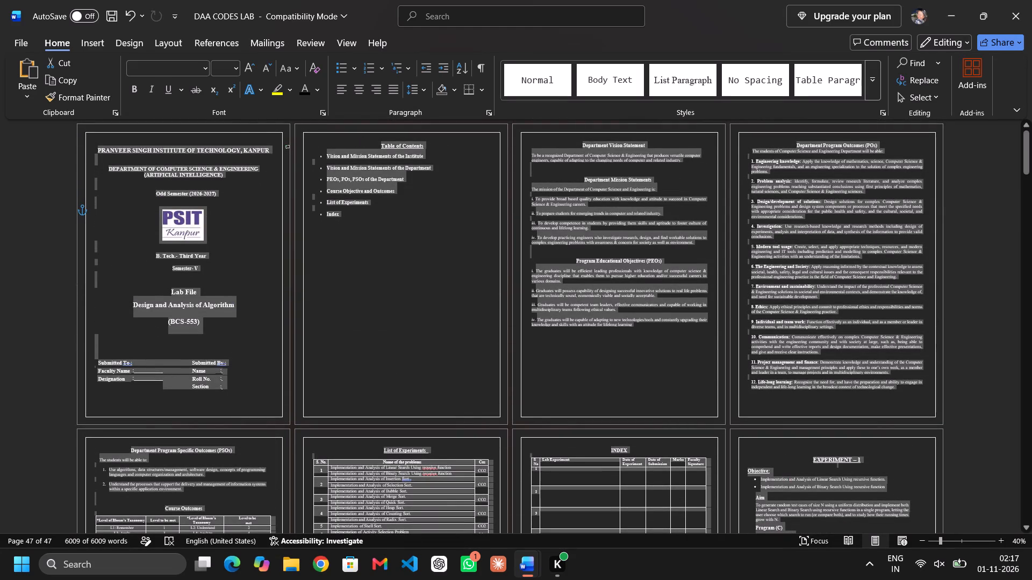
left_click(201, 66)
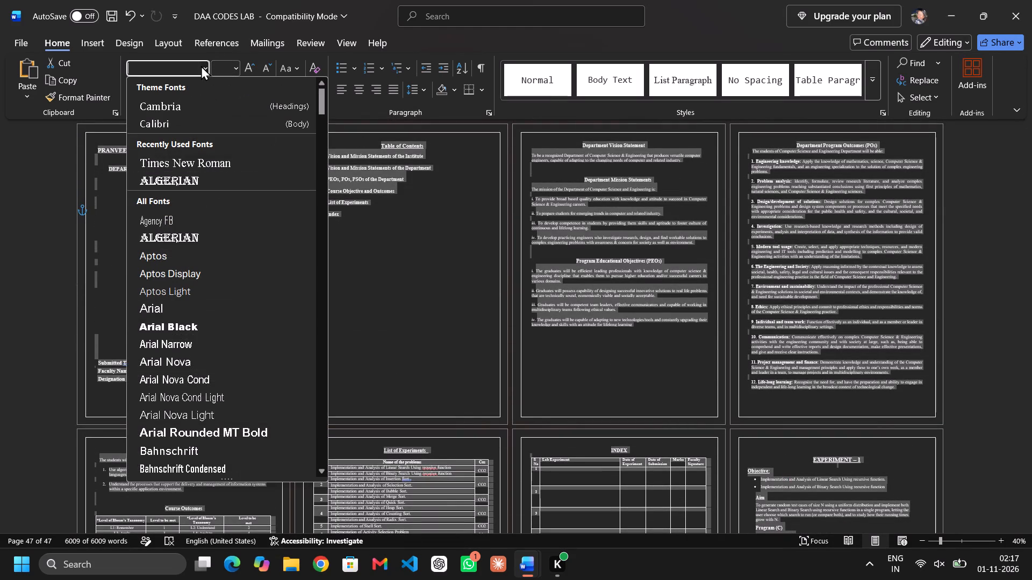
left_click(204, 156)
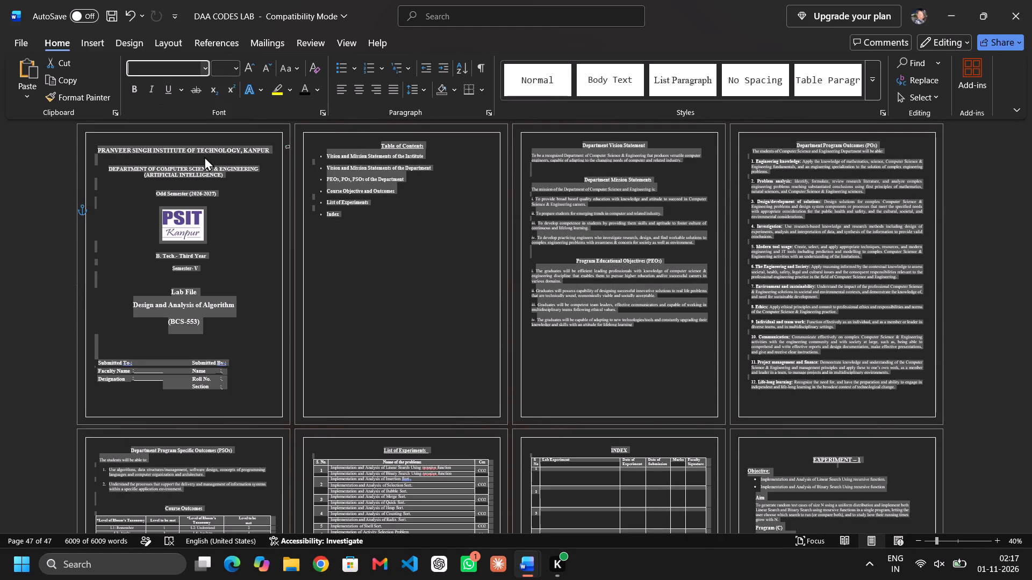
Apply justified alignment to the text of the entire document and check the experiment pages.
left_click(390, 88)
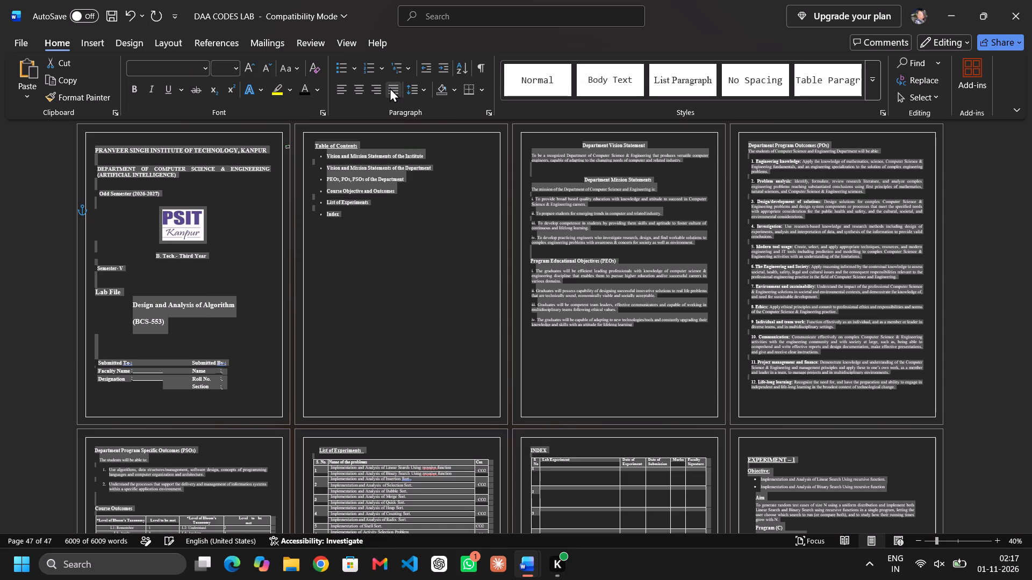
scroll(594, 298, "down", 7)
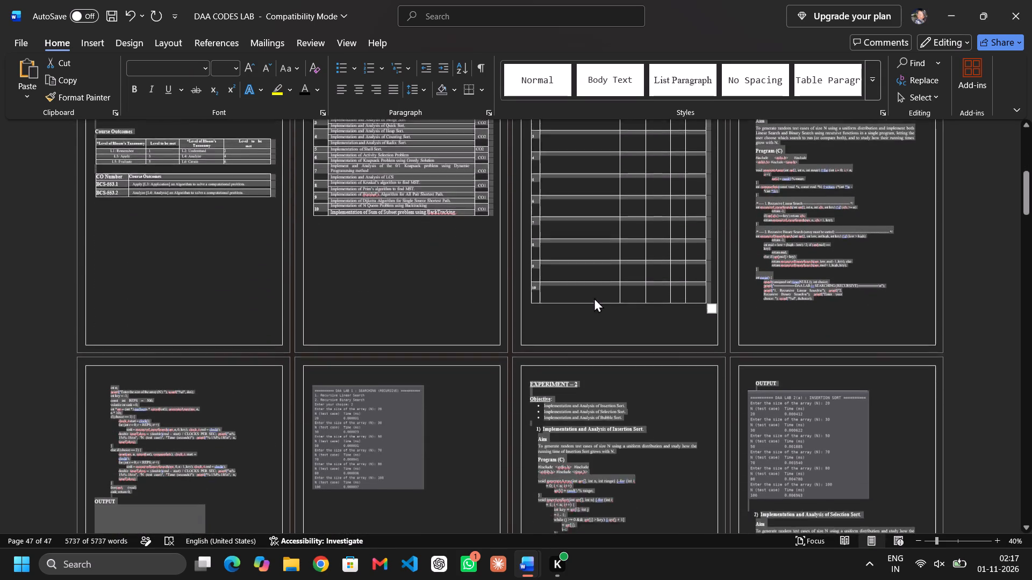
scroll(594, 298, "down", 1)
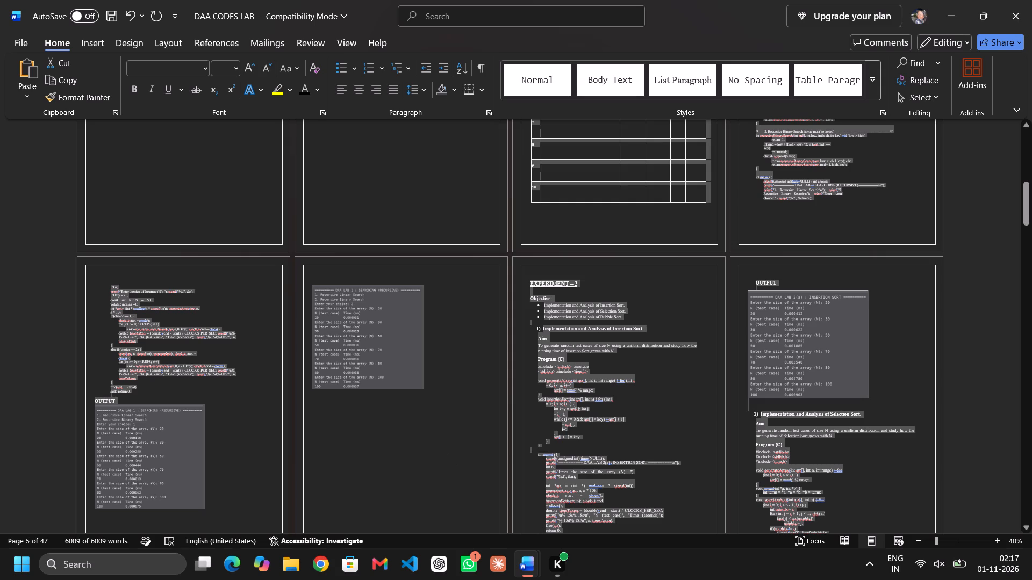
left_click(392, 86)
Undo the alignment changes applied to the entire document's text, restoring the centred experiment headings and output pictures.
left_click(396, 89)
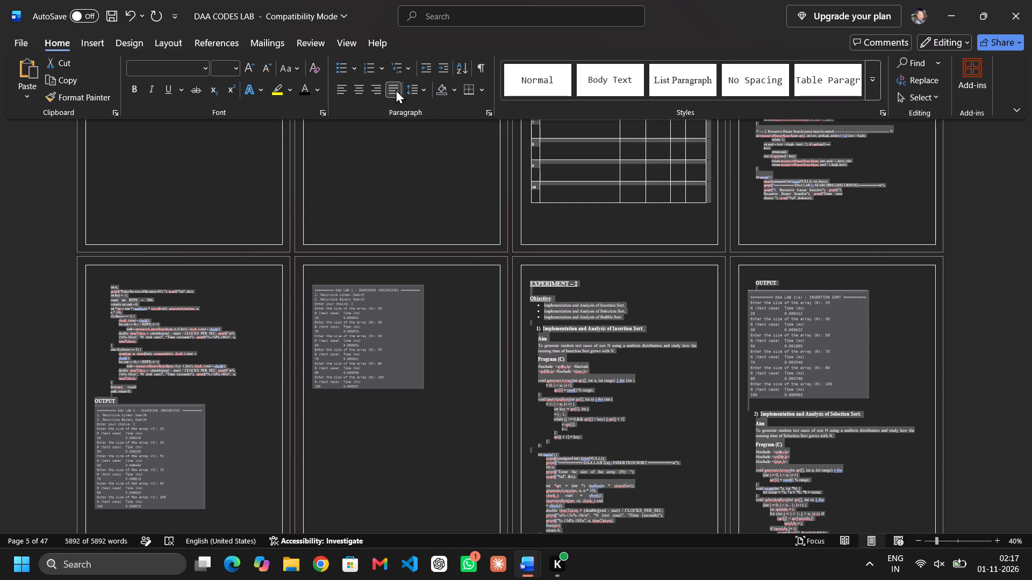
key("ctrl+z")
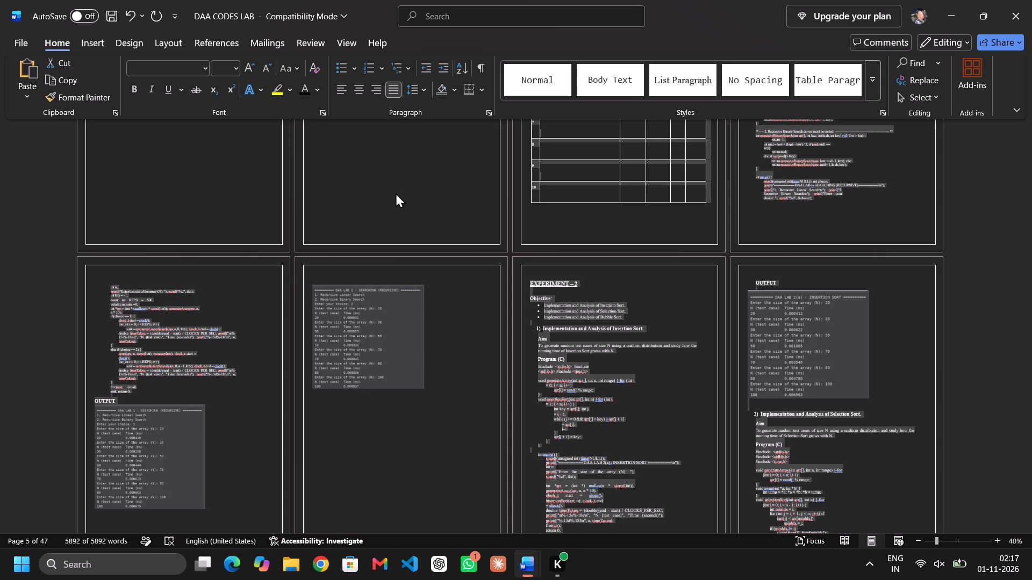
left_click(396, 193)
key("ctrl+z")
key("ctrl+z")
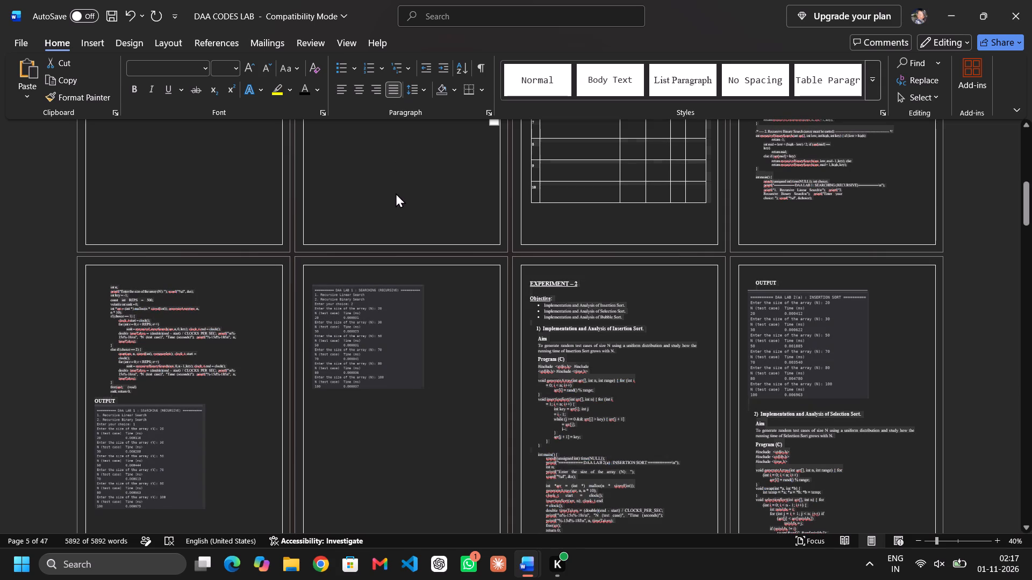
key("ctrl+z")
key("ctrl+z")
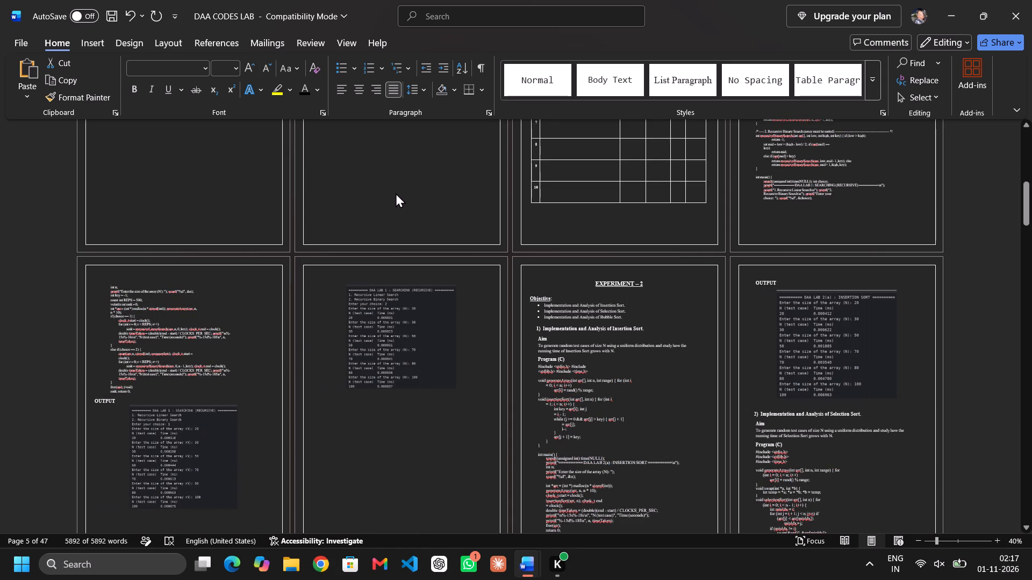
Set the font of the entire document to Times New Roman again.
scroll(396, 193, "up", 13)
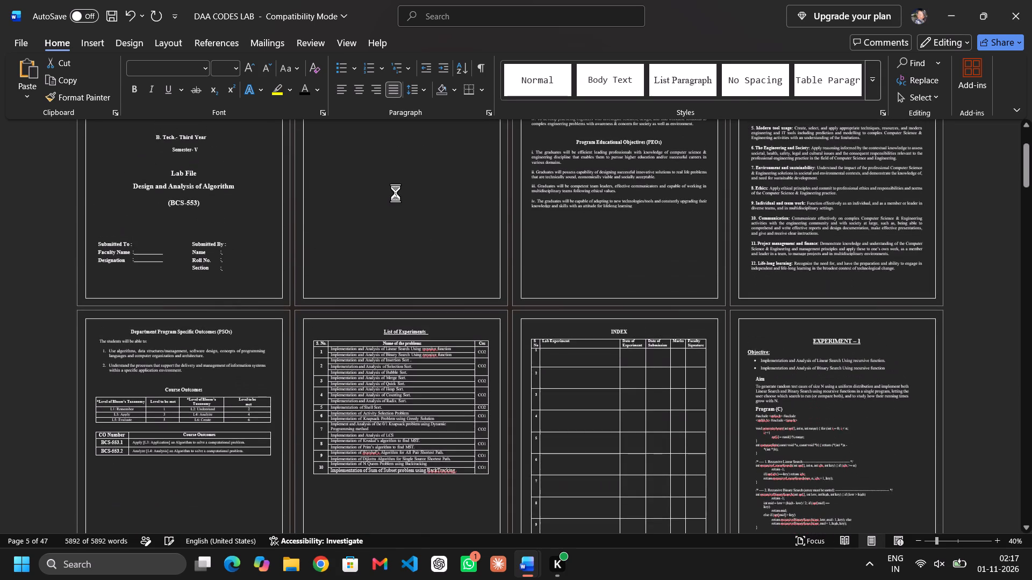
scroll(396, 193, "up", 2)
key("ctrl+a")
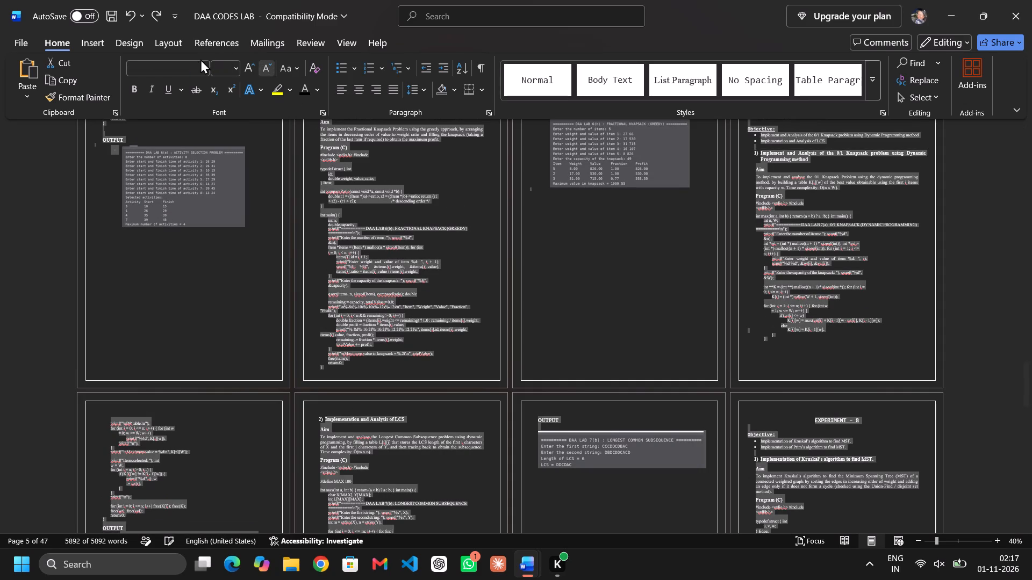
left_click(200, 66)
left_click(205, 68)
left_click(193, 163)
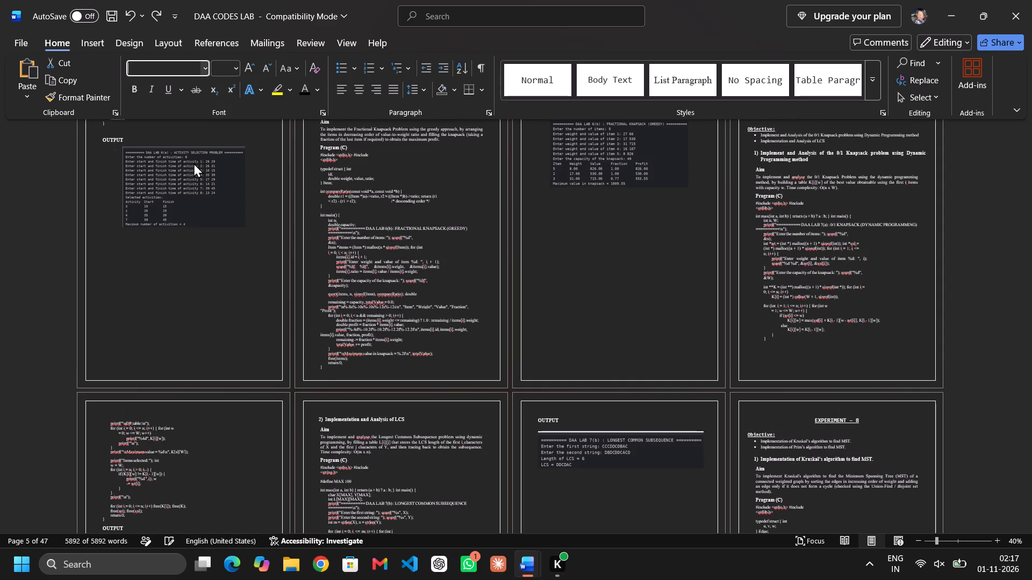
left_click(354, 322)
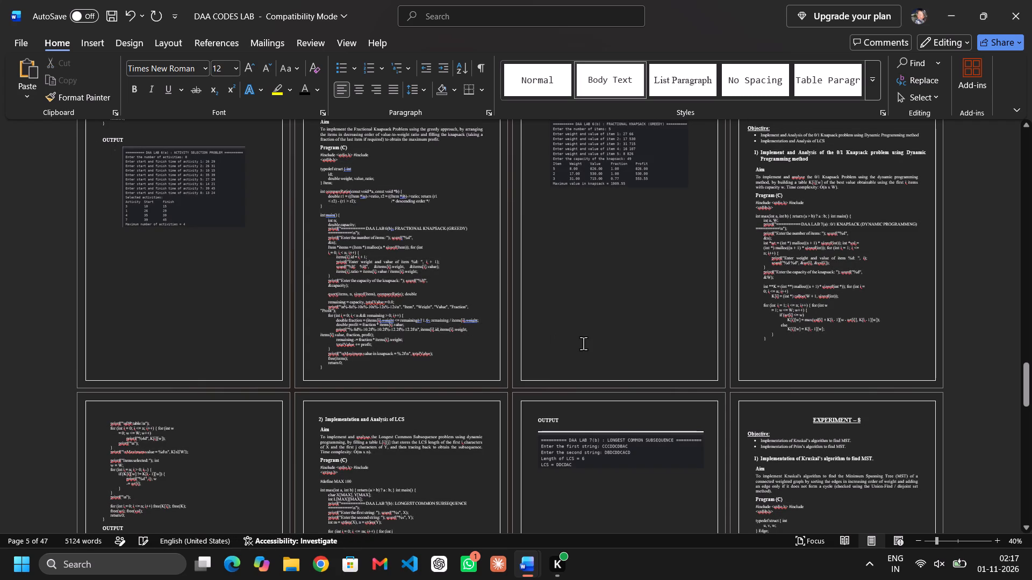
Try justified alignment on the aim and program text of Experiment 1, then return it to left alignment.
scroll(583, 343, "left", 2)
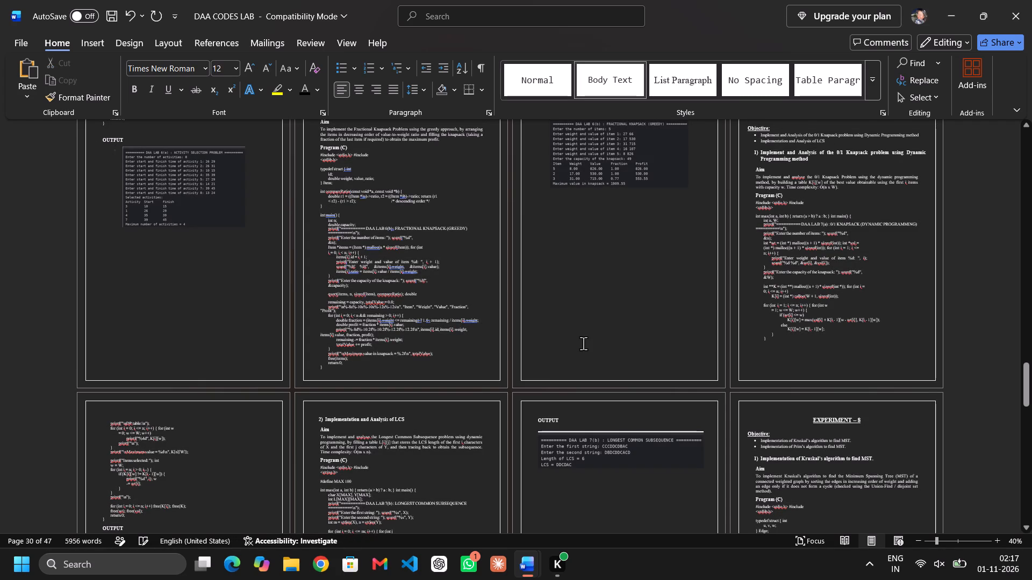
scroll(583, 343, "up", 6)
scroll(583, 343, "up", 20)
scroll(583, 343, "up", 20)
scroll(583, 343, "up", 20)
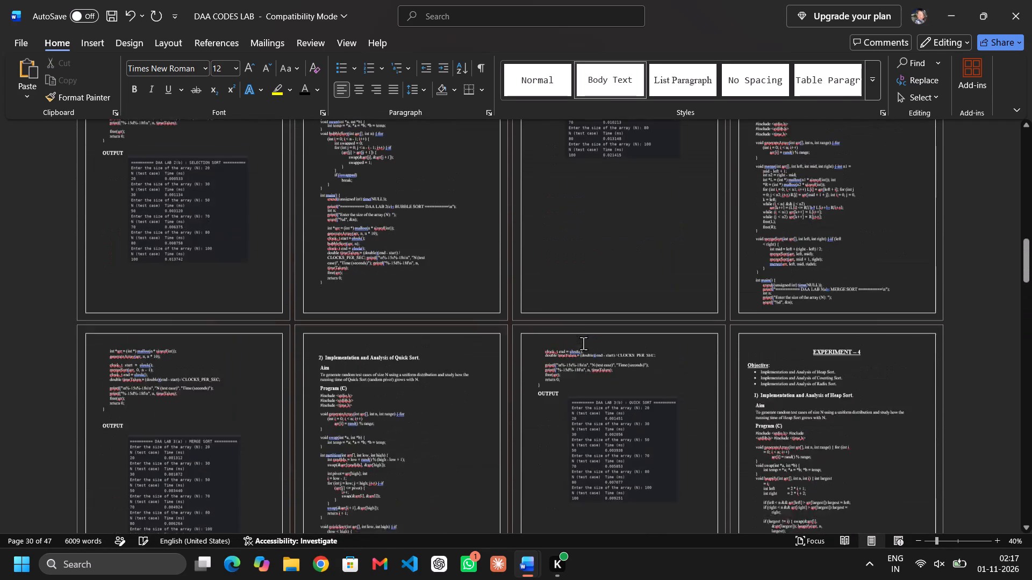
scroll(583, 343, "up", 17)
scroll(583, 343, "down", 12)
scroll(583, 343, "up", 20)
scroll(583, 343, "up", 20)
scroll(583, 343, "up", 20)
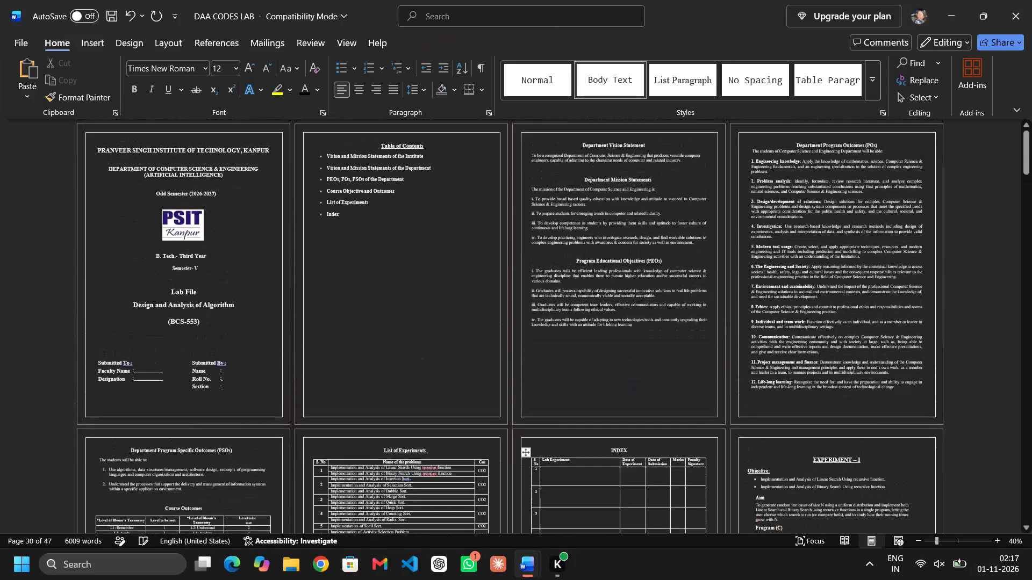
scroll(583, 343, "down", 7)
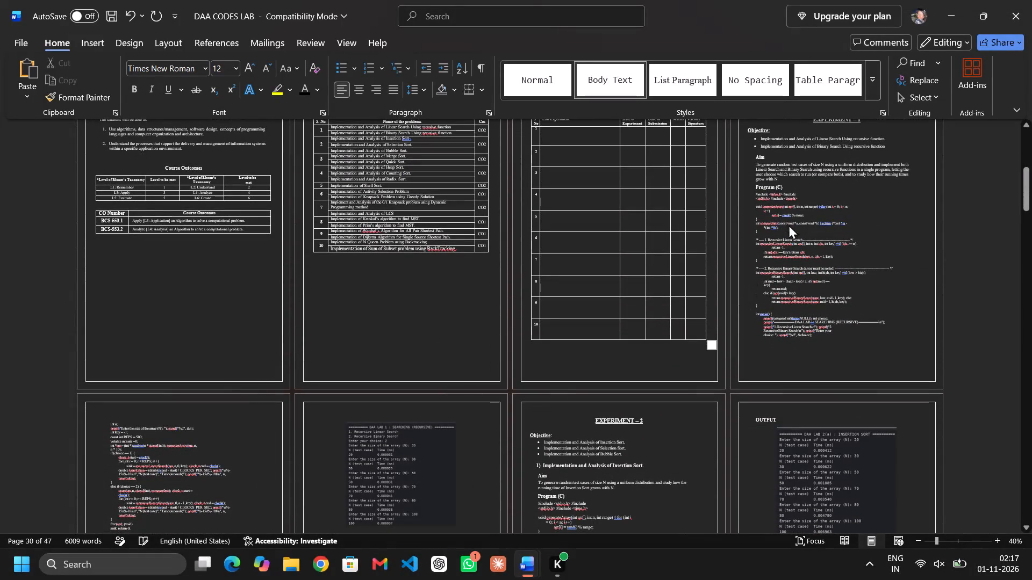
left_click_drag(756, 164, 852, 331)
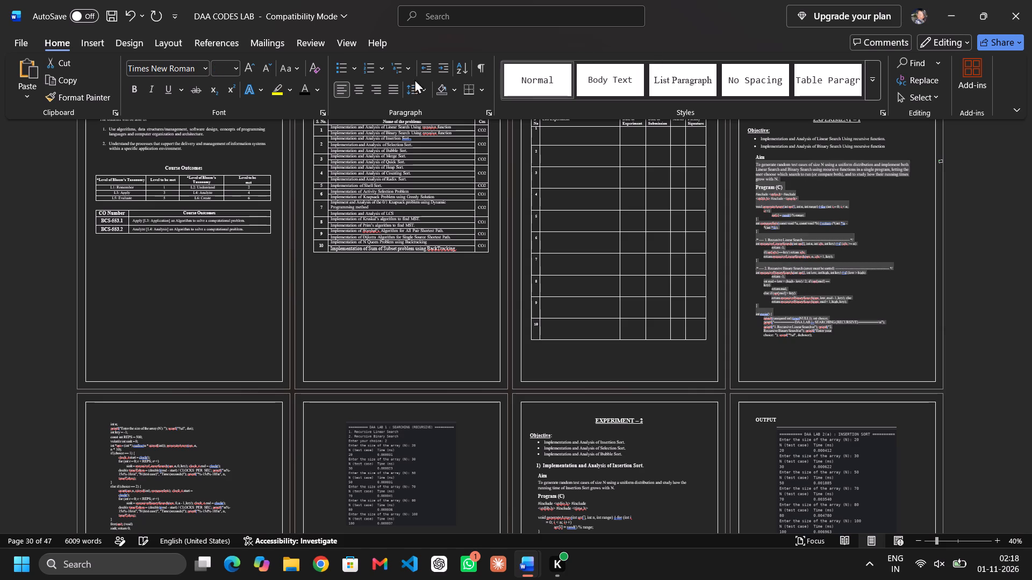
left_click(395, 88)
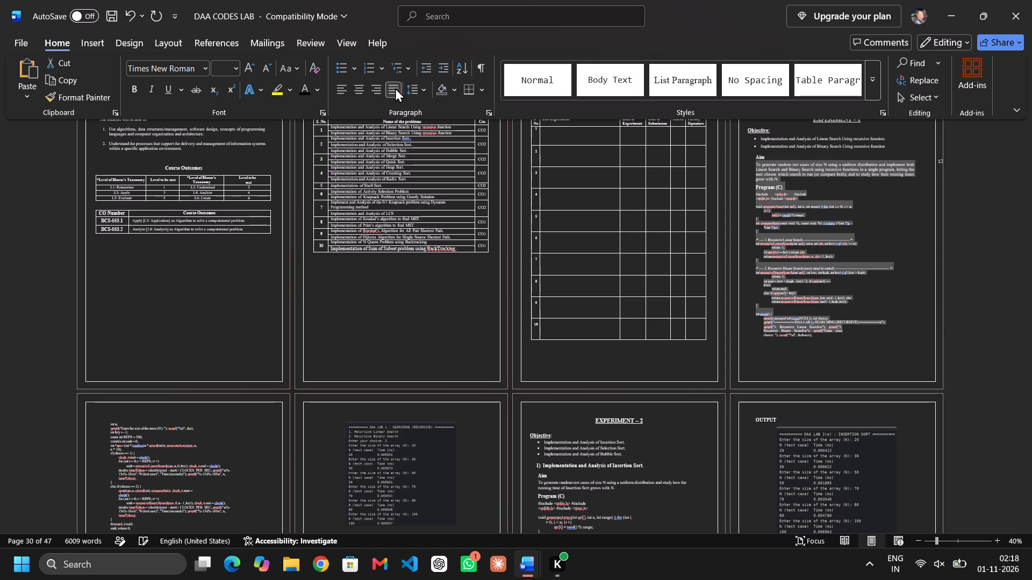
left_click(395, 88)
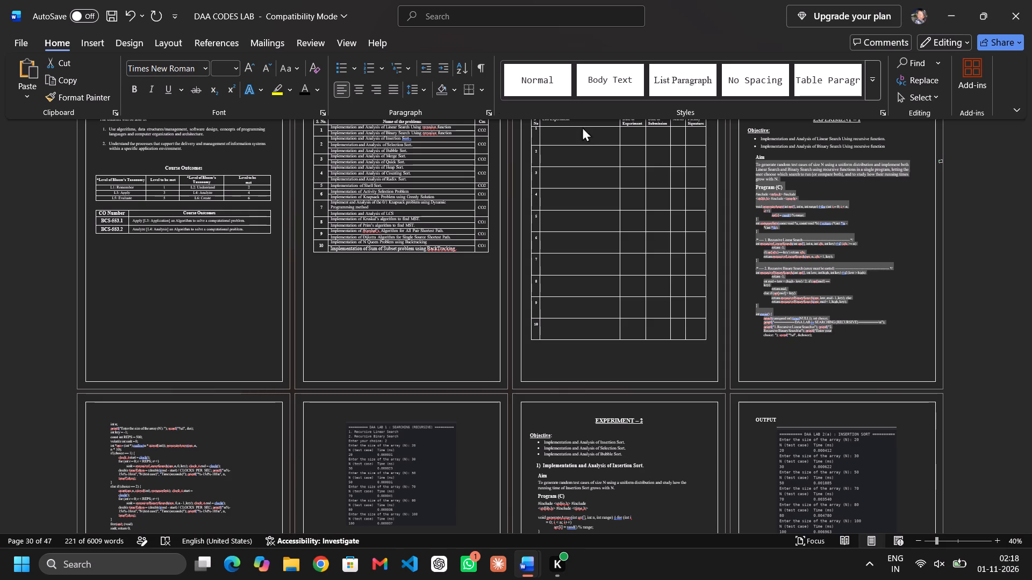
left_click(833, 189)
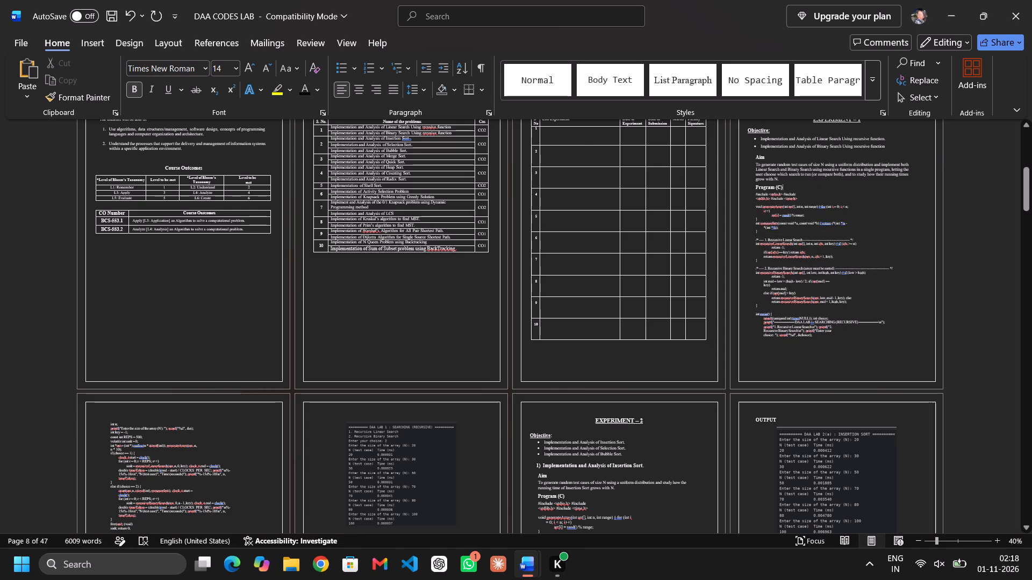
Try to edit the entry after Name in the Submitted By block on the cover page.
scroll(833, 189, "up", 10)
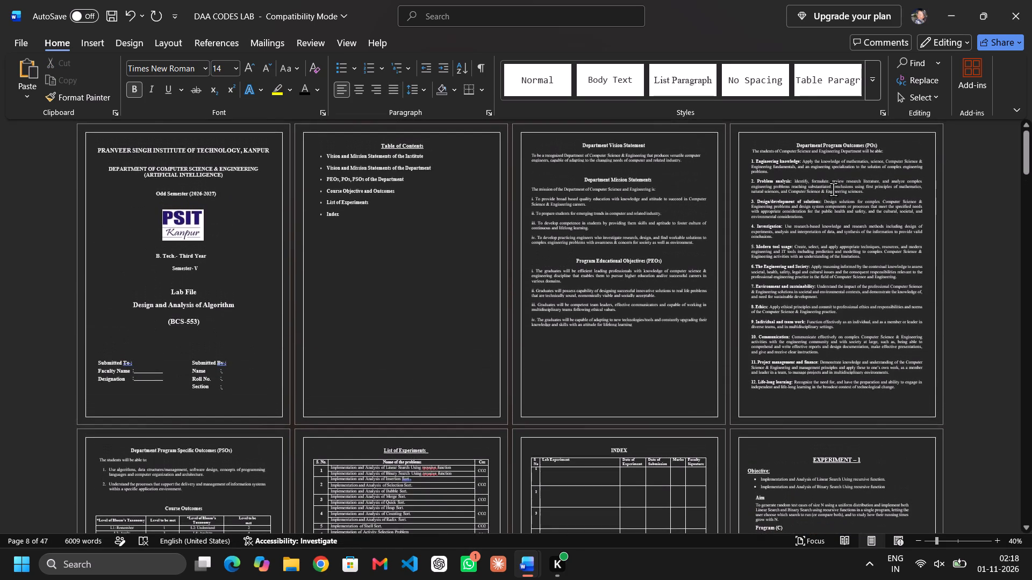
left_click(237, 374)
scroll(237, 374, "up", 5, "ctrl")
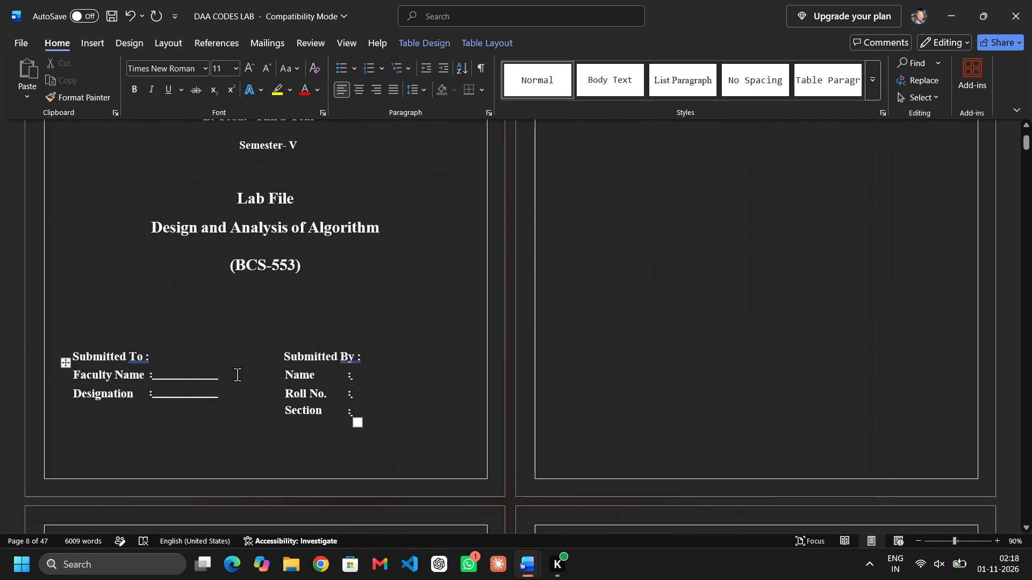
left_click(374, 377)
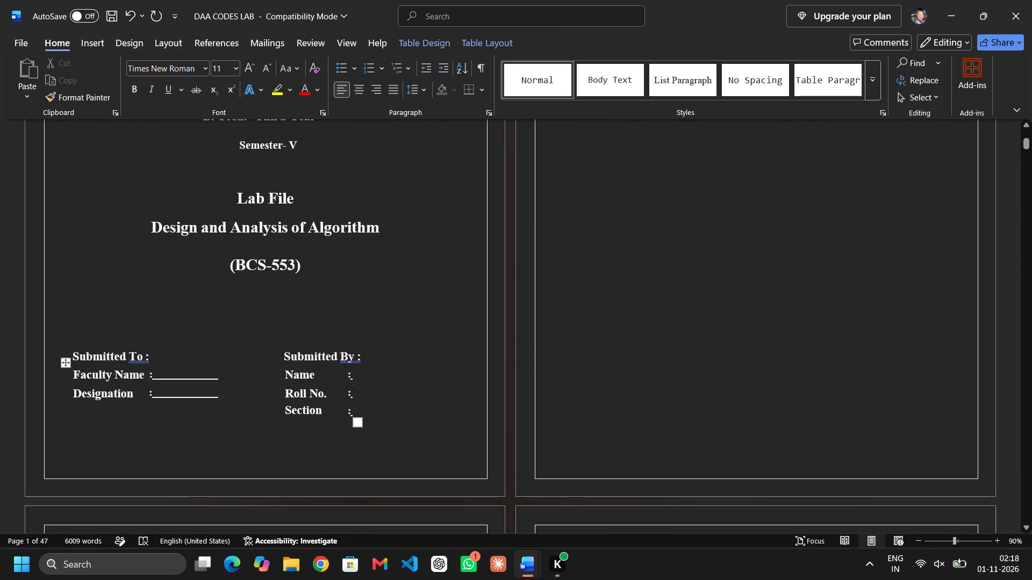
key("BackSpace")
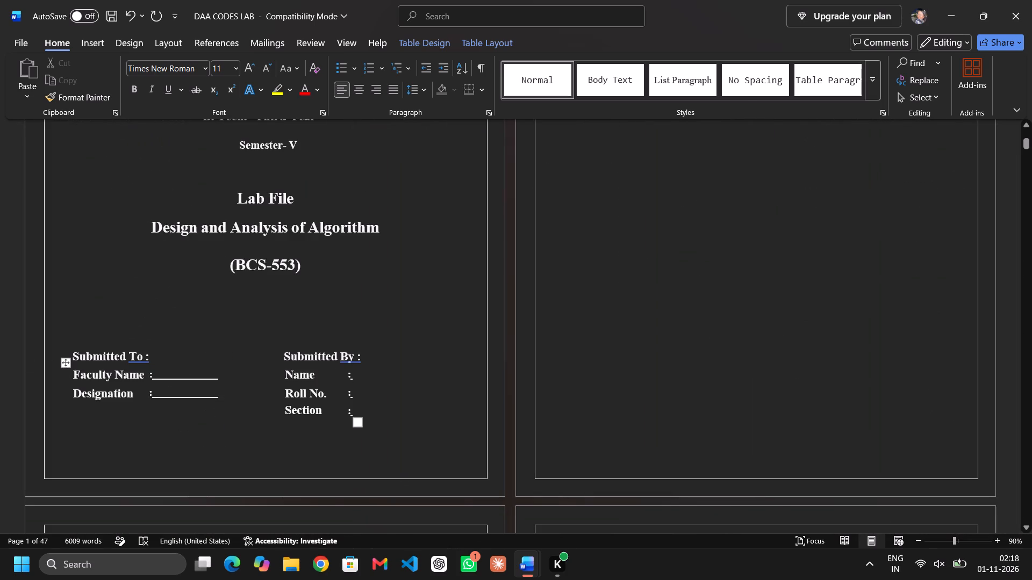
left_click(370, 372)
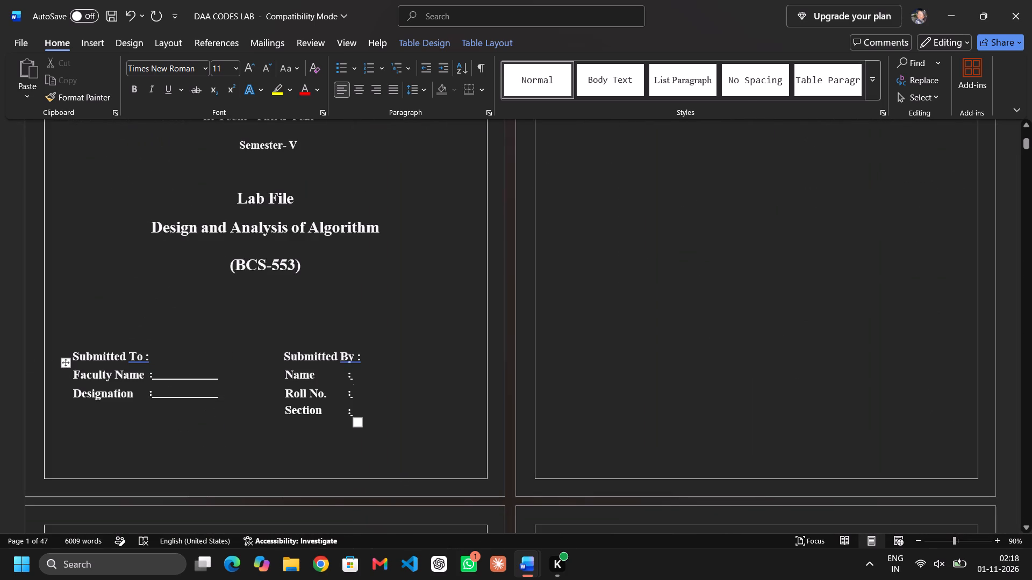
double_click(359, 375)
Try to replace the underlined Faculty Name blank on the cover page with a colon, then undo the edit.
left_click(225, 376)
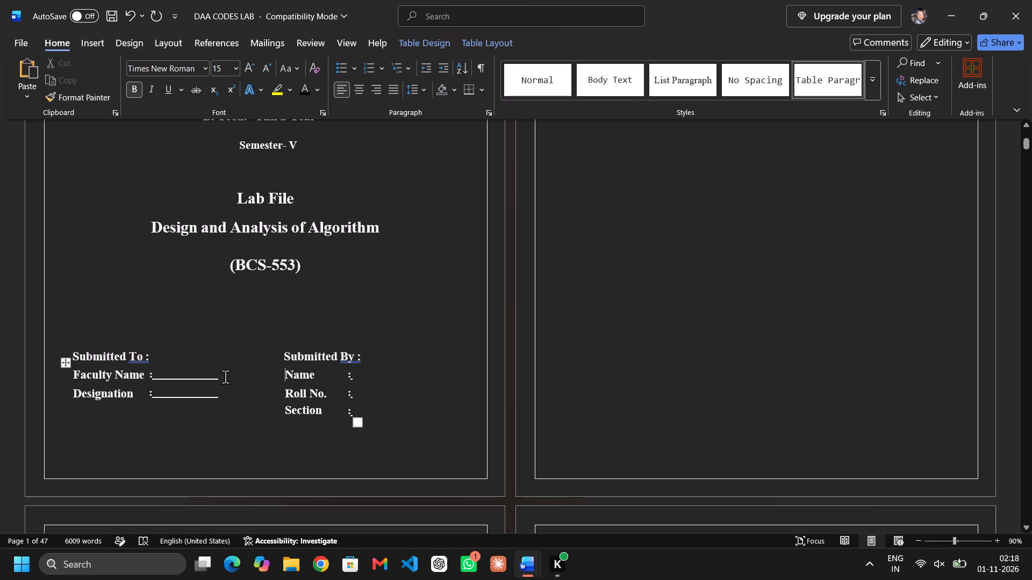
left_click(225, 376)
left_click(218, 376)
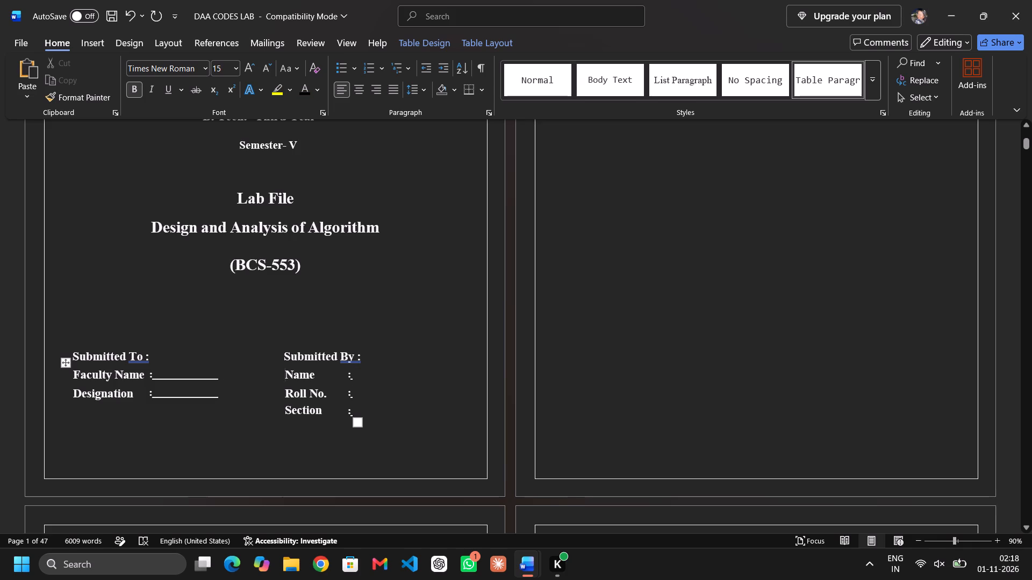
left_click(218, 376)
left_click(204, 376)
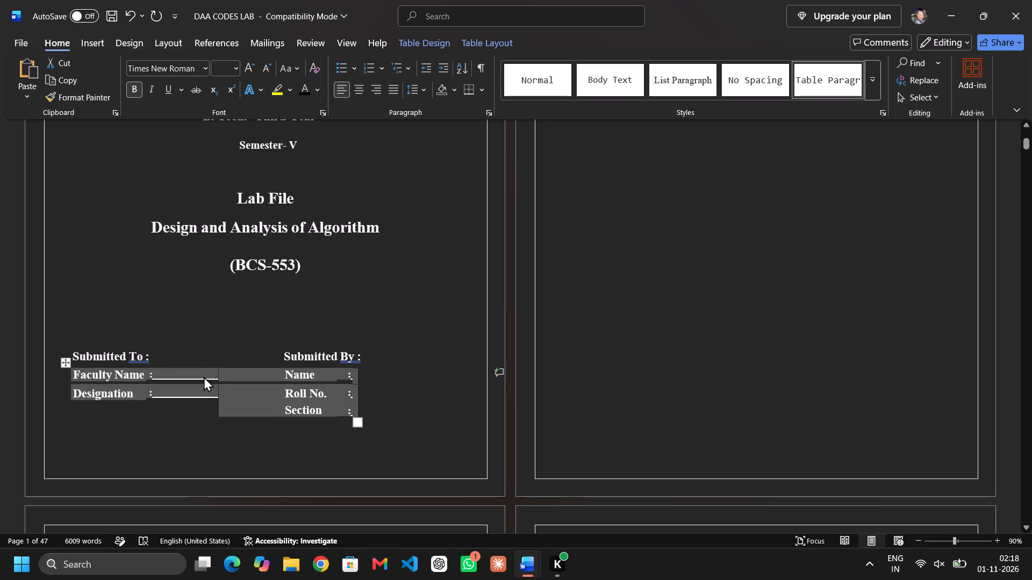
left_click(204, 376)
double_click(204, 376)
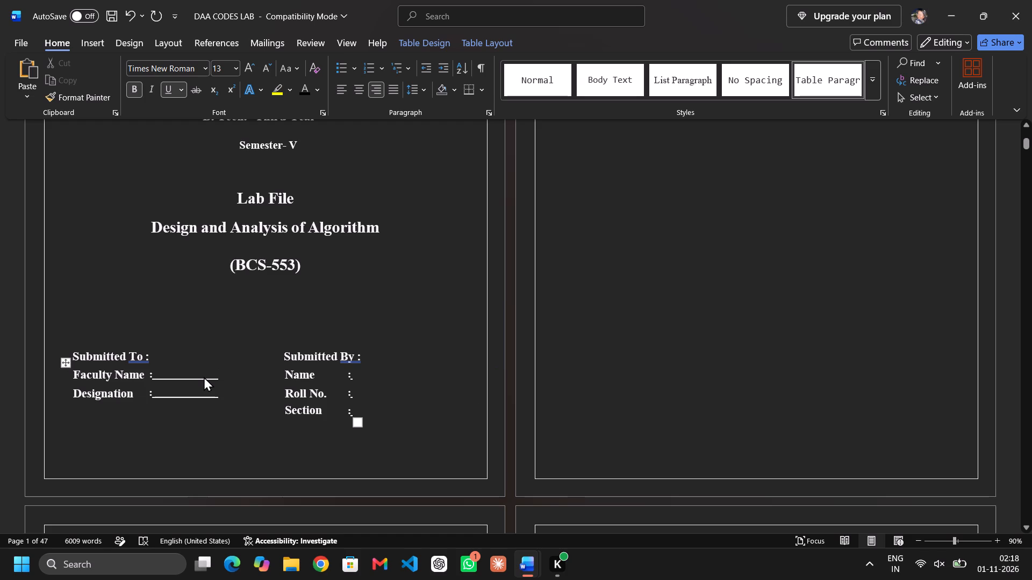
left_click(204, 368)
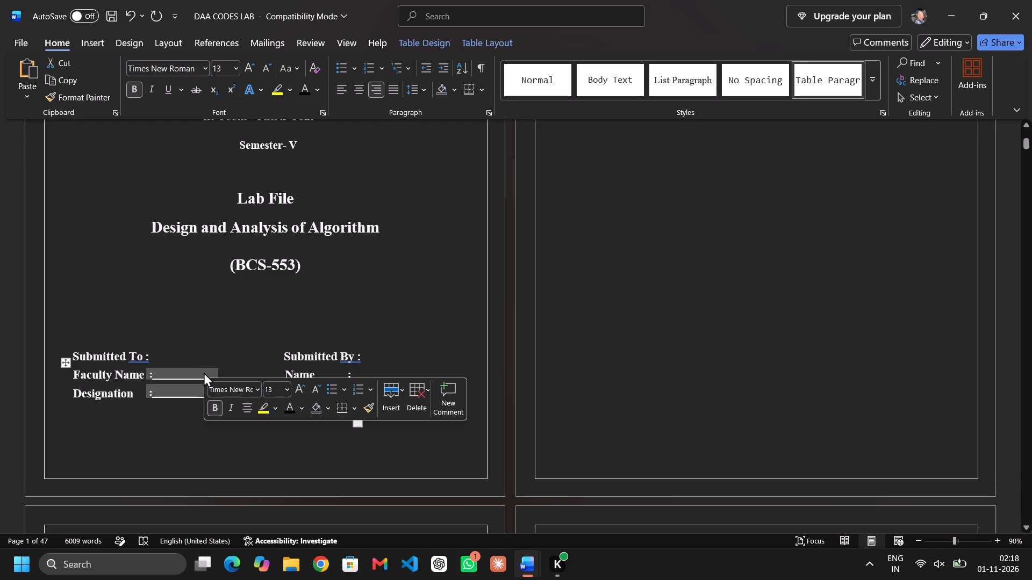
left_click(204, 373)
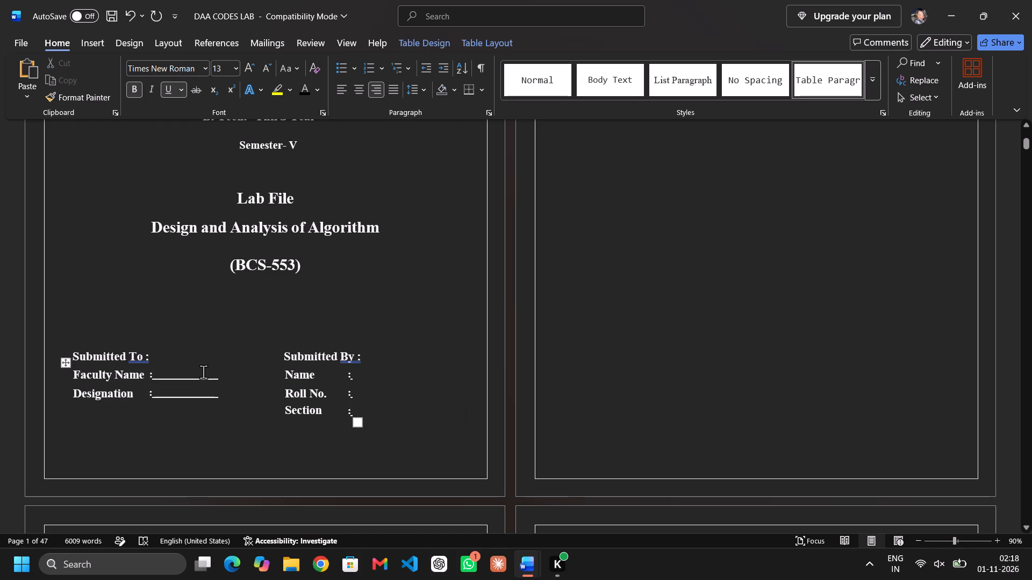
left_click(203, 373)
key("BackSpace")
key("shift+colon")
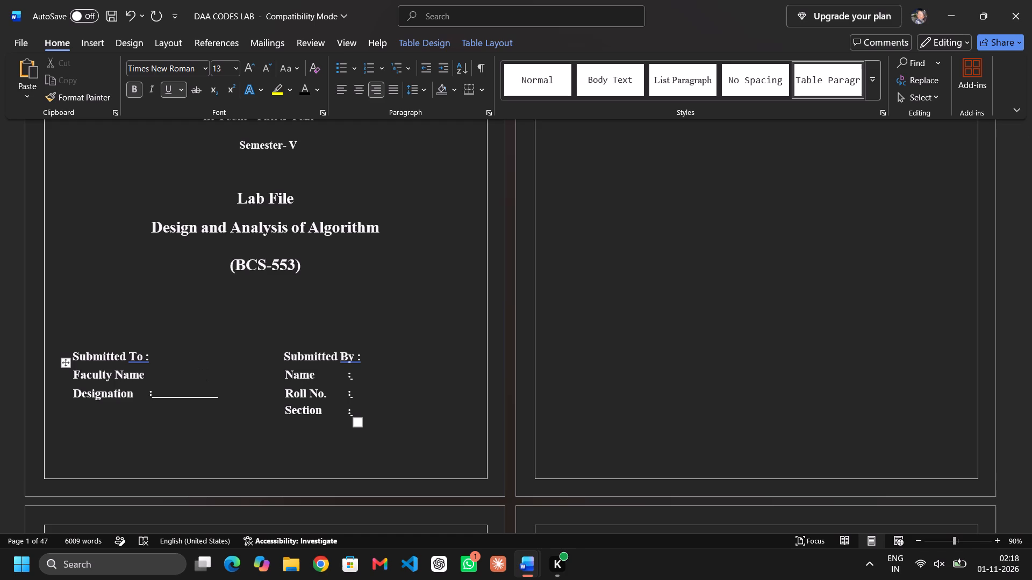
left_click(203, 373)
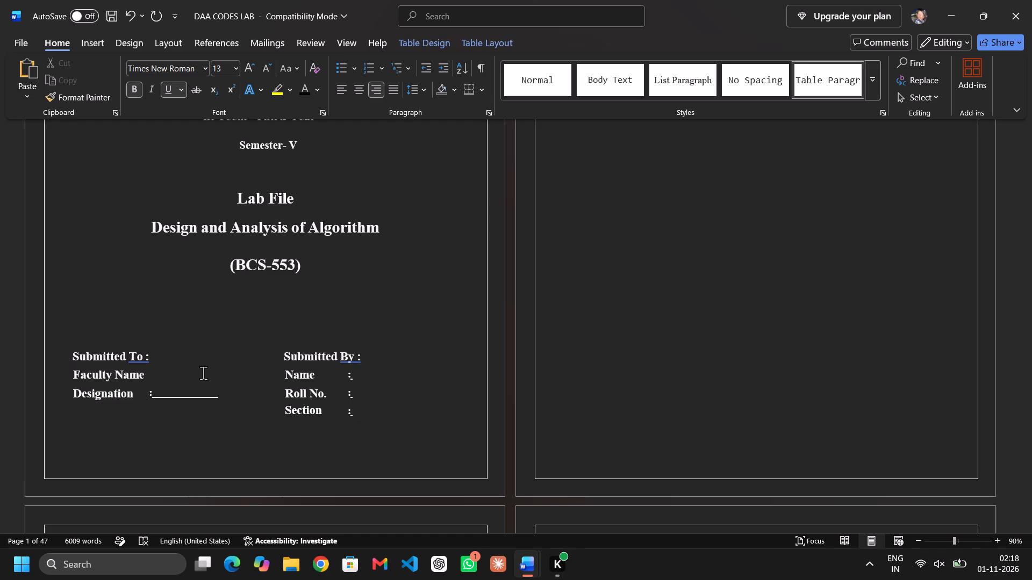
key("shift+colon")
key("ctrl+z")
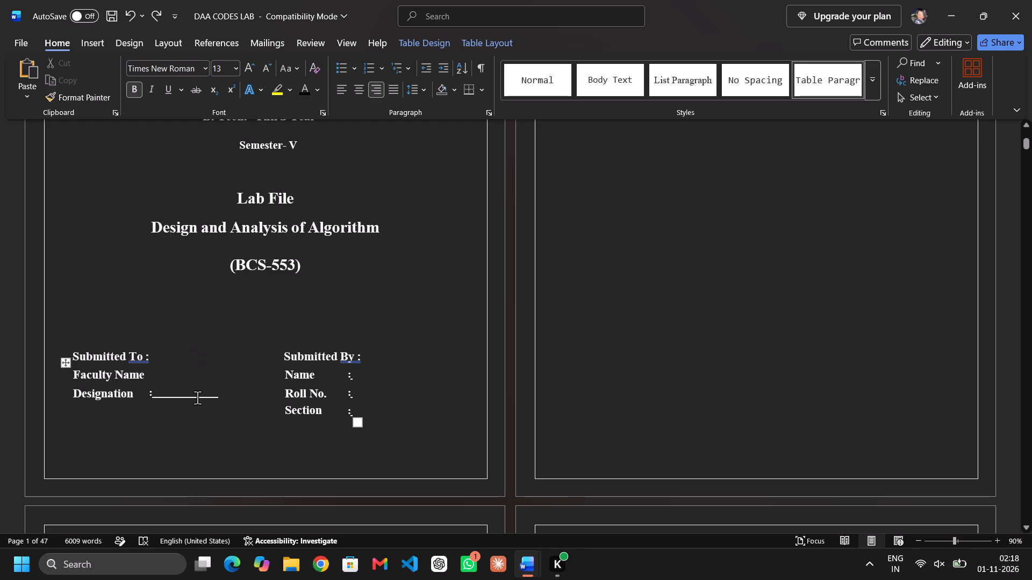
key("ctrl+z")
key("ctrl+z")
Review the layout of all pages of the lab document, from the cover page to the last experiment's output.
scroll(412, 397, "down", 6, "ctrl")
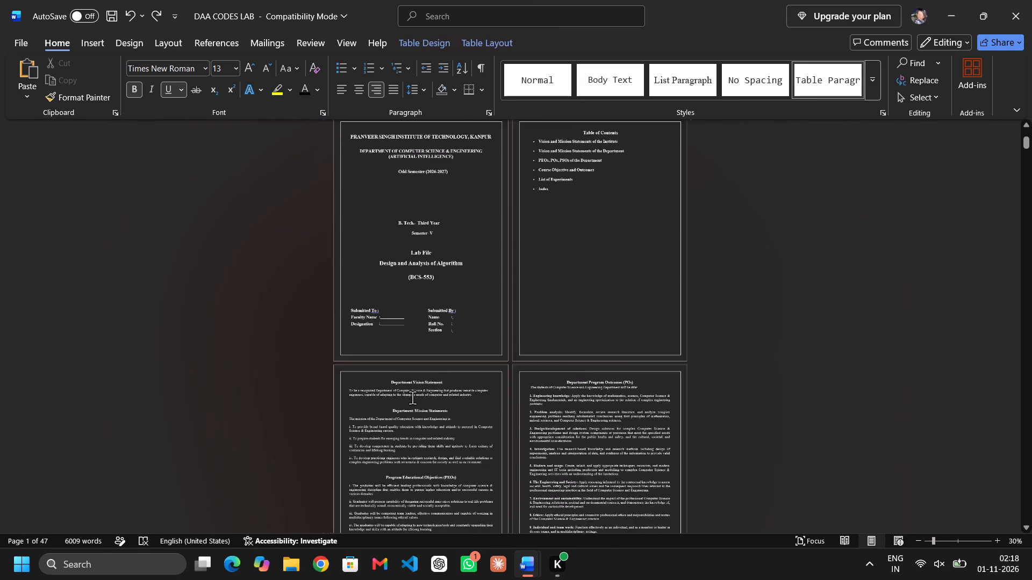
scroll(412, 397, "down", 6)
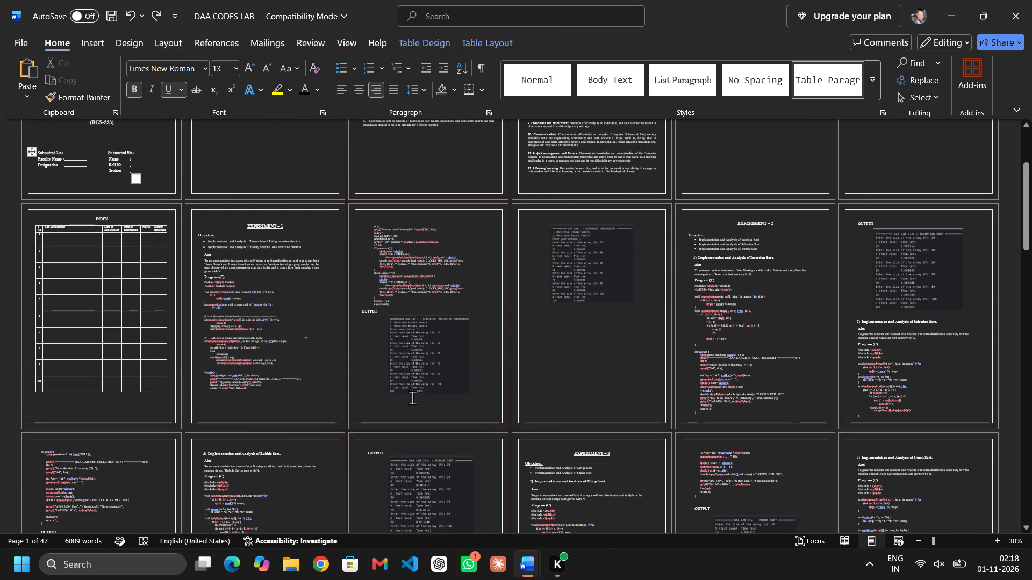
scroll(412, 397, "down", 6)
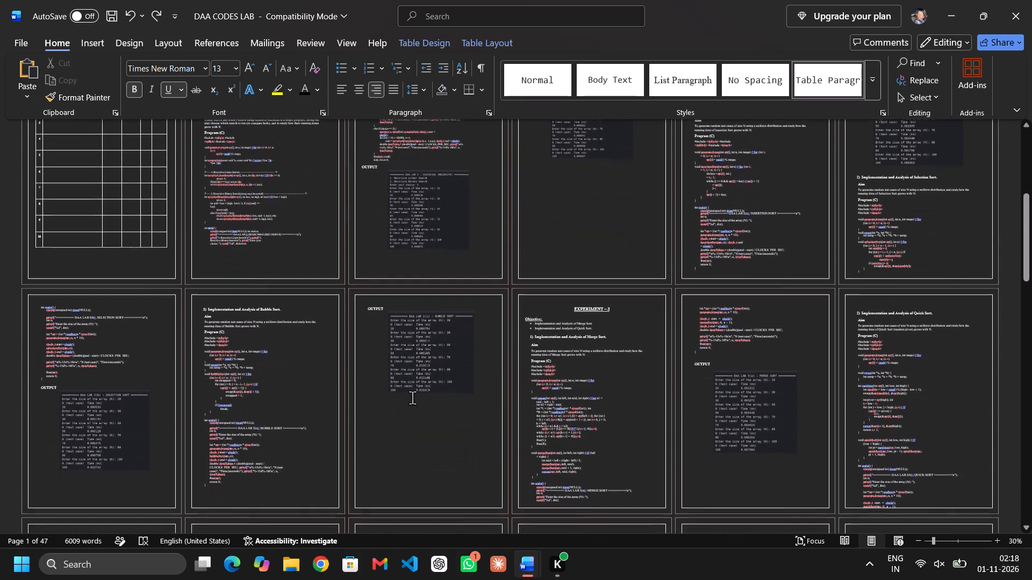
scroll(412, 397, "down", 16)
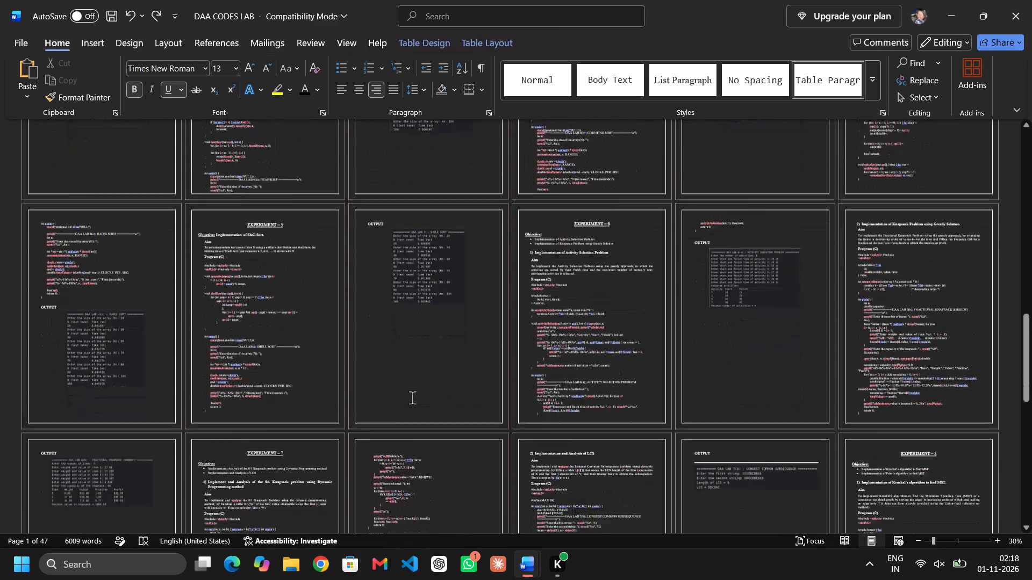
scroll(412, 397, "down", 14)
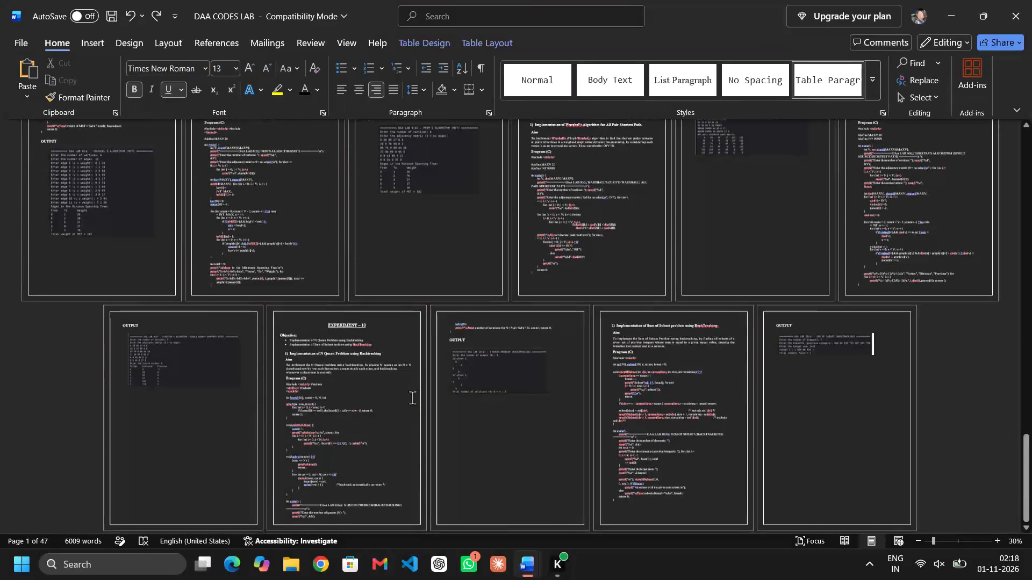
Save the DAA CODES LAB document.
key("ctrl+s")
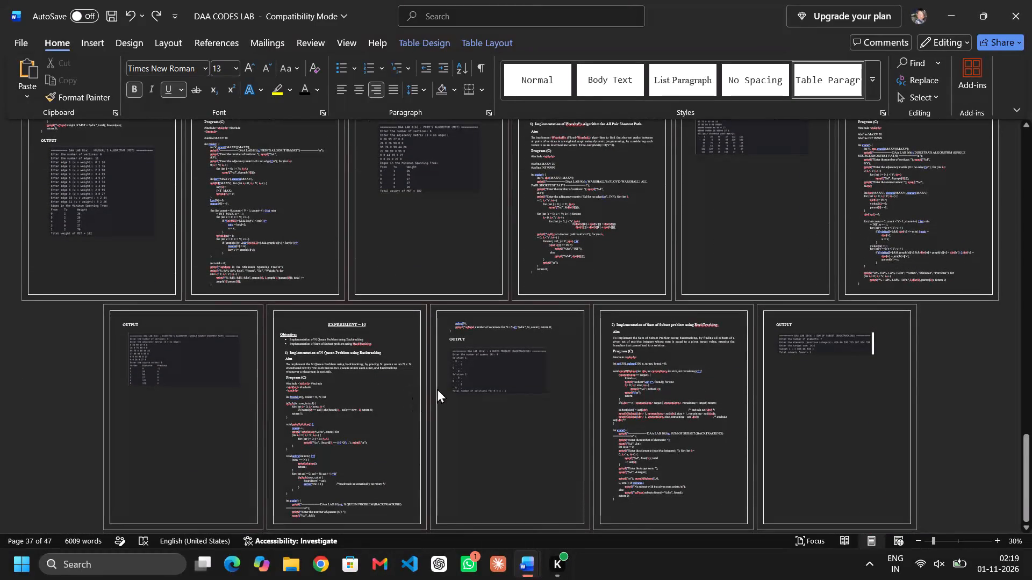